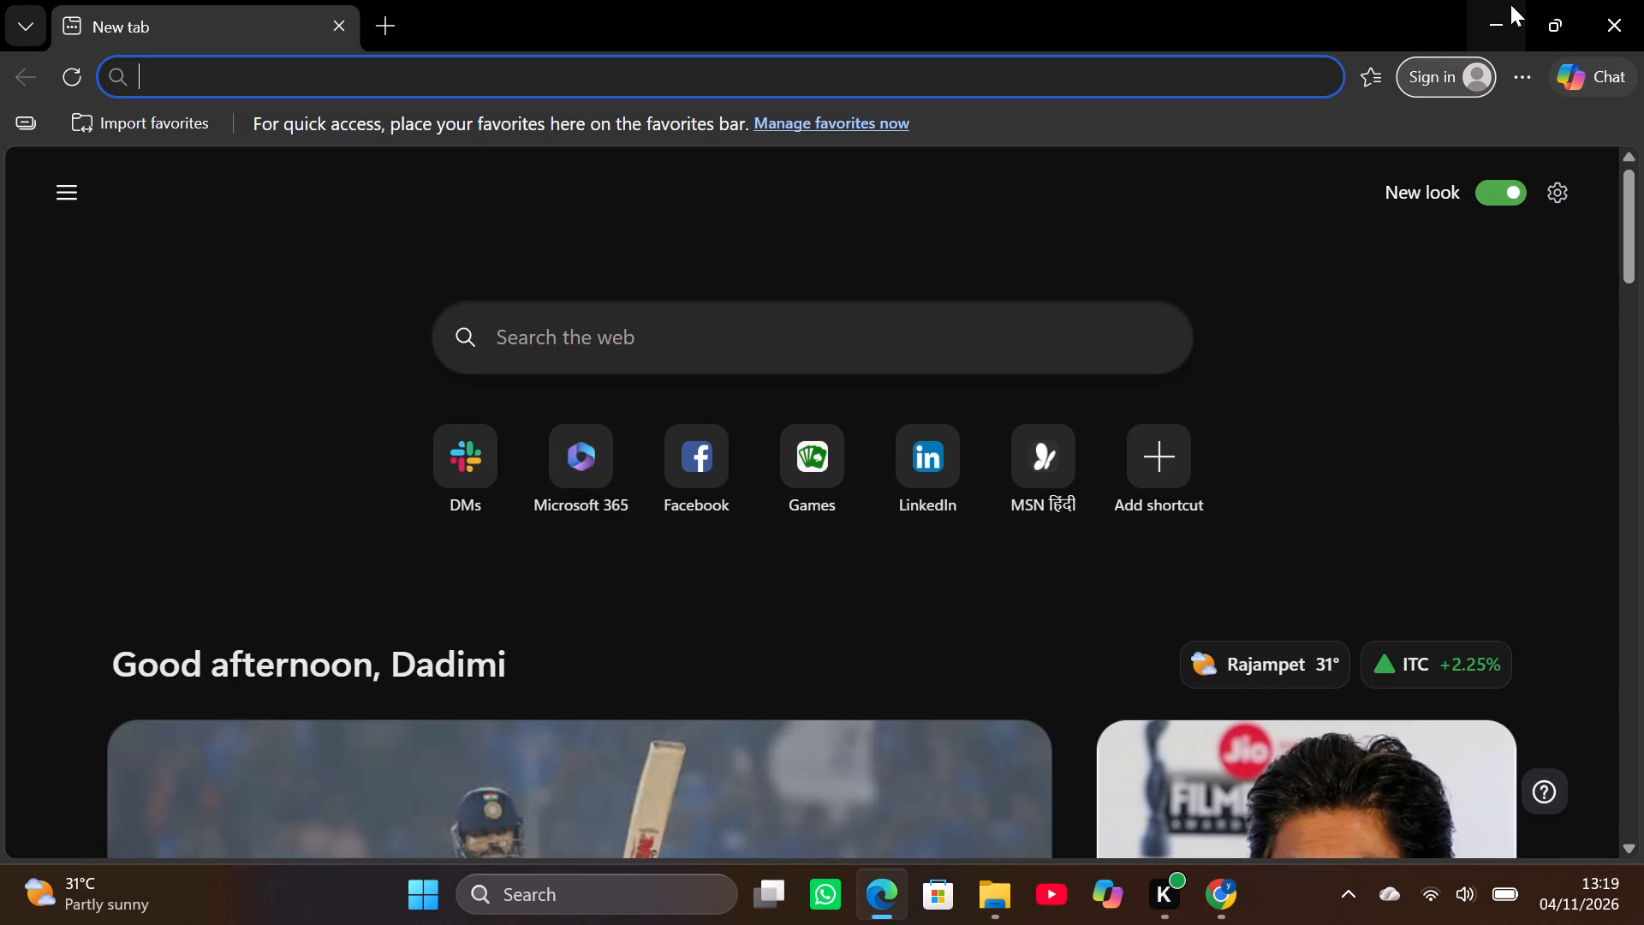
{"action": "left_click", "coordinate": [1511, 4]}
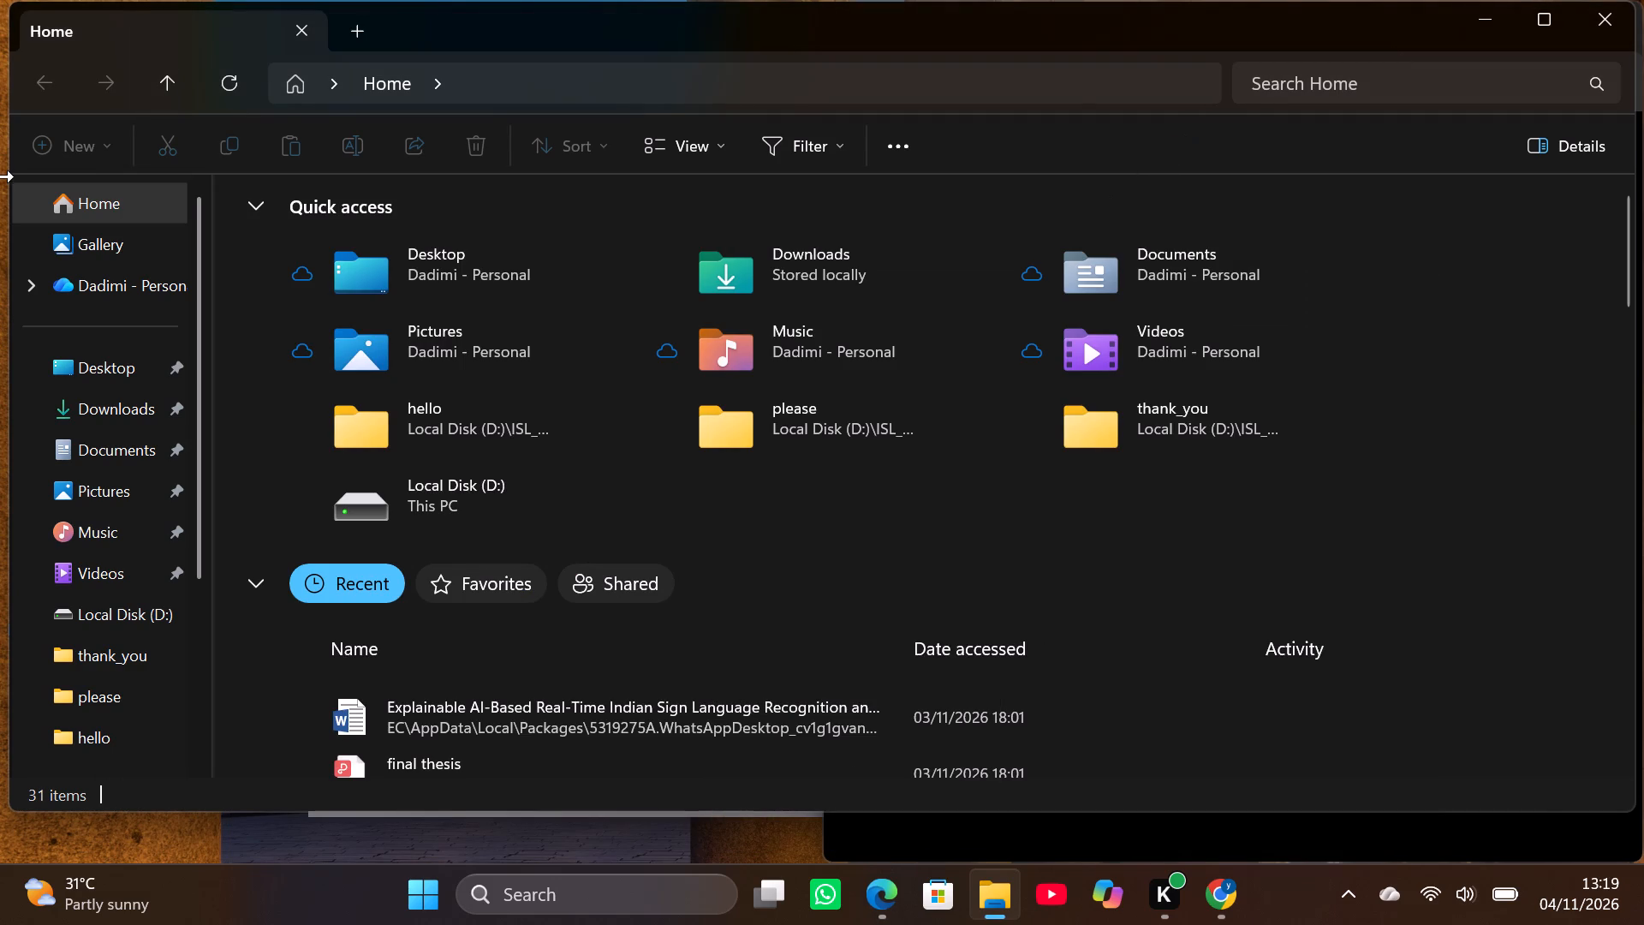
{"action": "triple_click", "coordinate": [102, 418]}
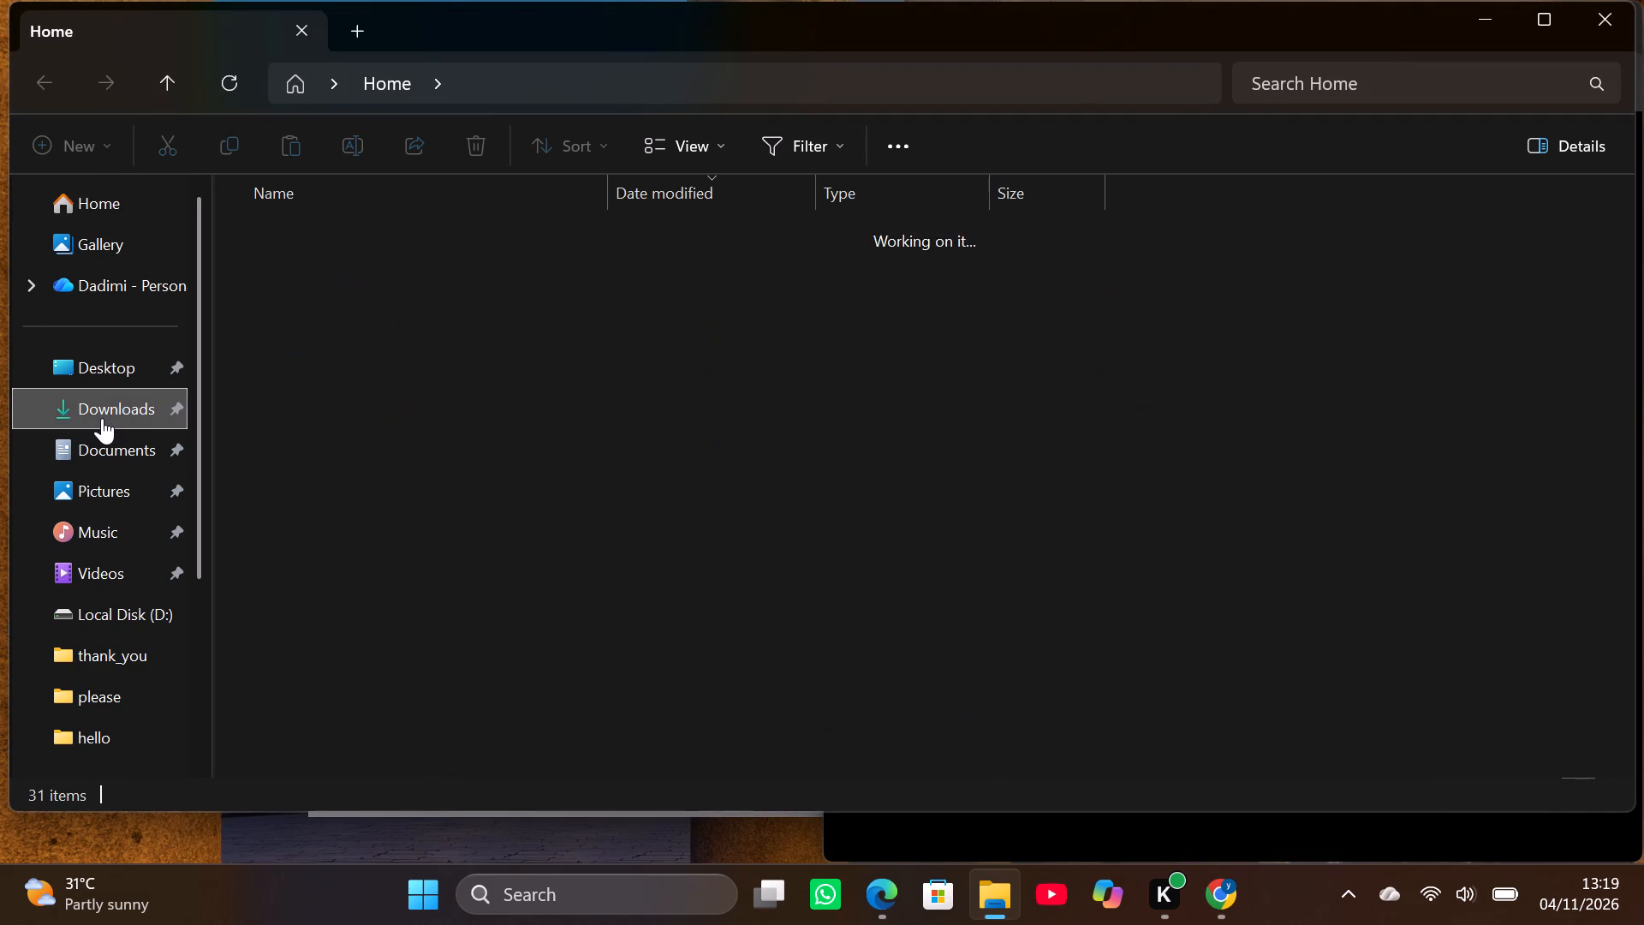
{"action": "double_click", "coordinate": [406, 257]}
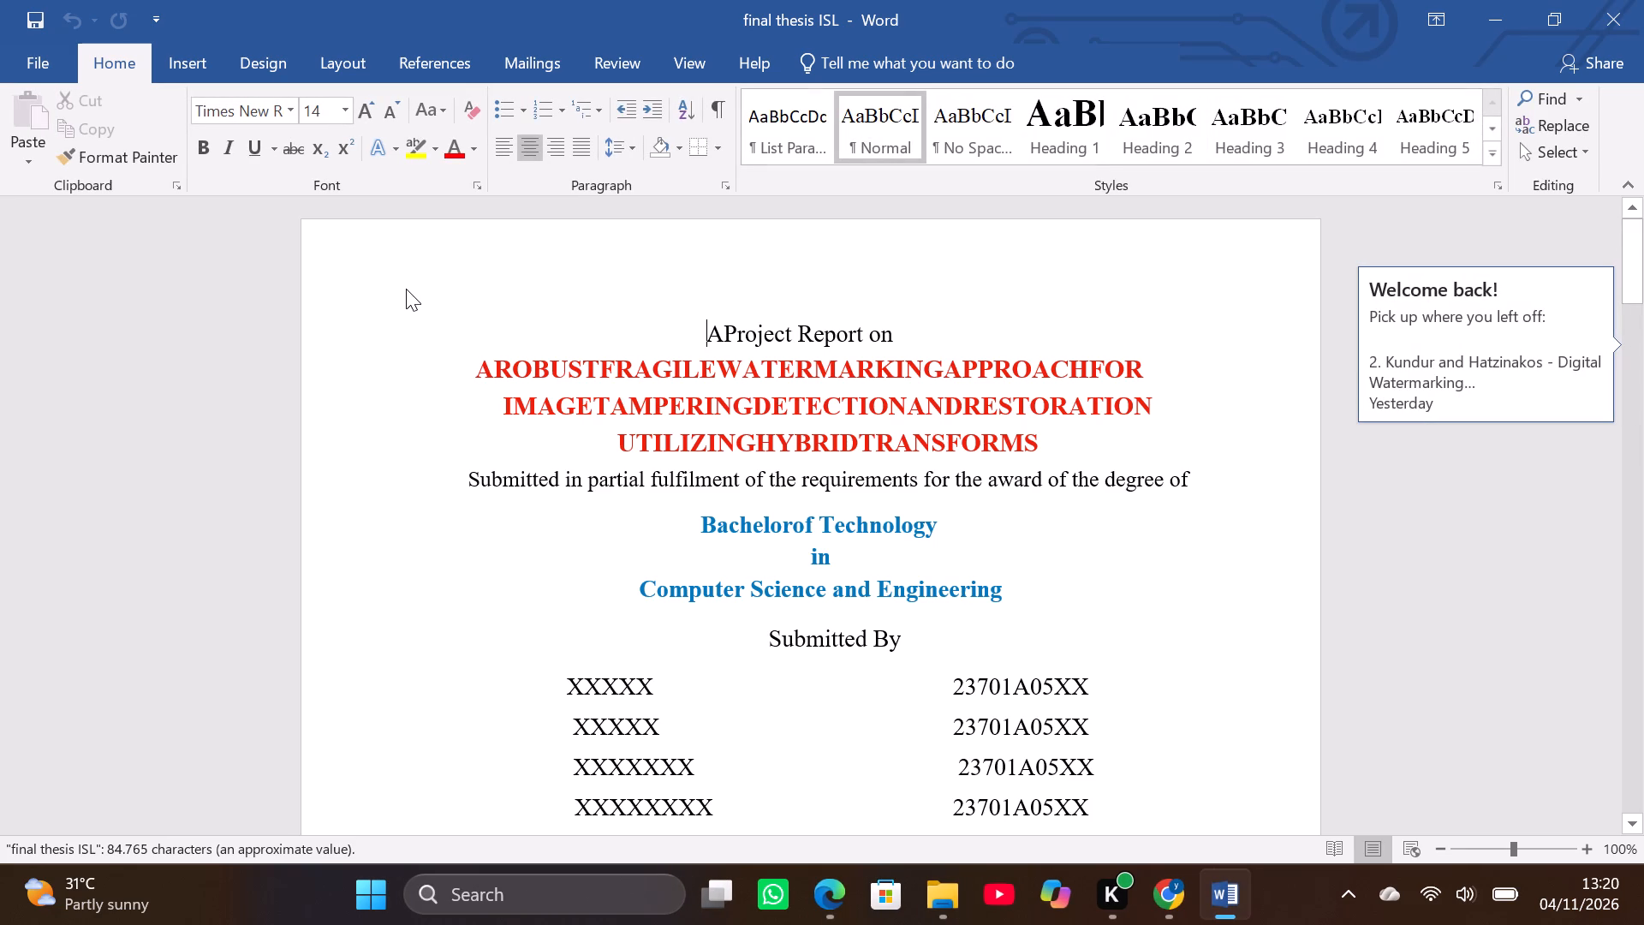
Look through the thesis from the cover page to the first page of the Literature Survey chapter.
{"action": "scroll", "coordinate": [614, 447], "scroll_direction": "down", "scroll_amount": 8}
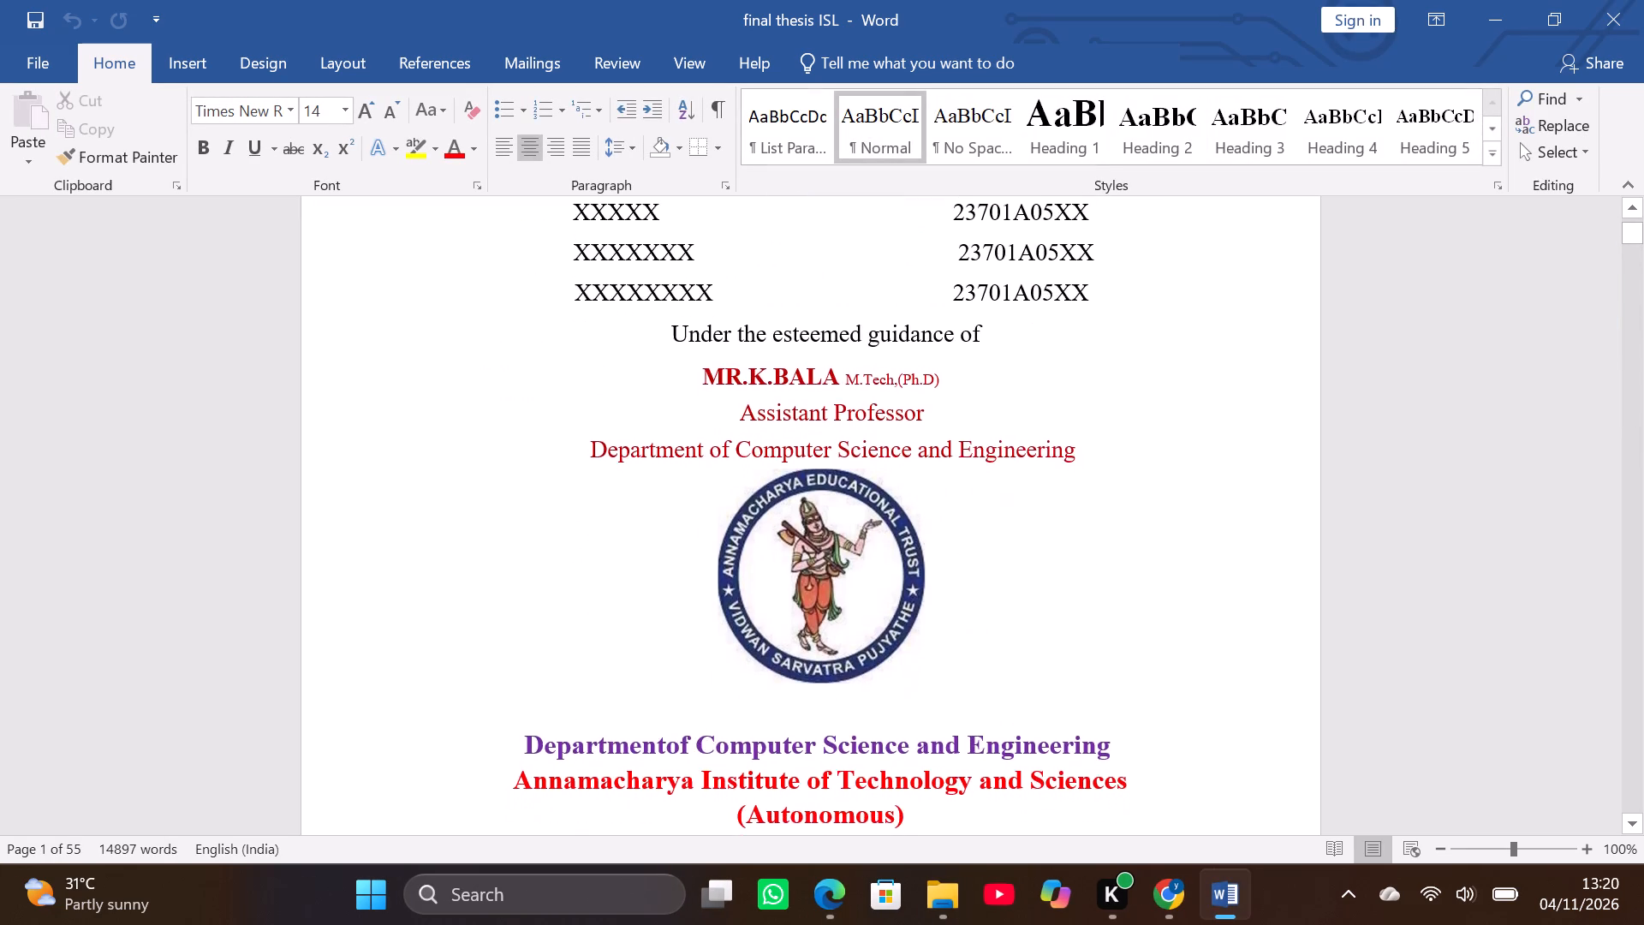
{"action": "scroll", "coordinate": [614, 447], "scroll_direction": "down", "scroll_amount": 12}
{"action": "scroll", "coordinate": [614, 447], "scroll_direction": "down", "scroll_amount": 20}
{"action": "scroll", "coordinate": [614, 447], "scroll_direction": "down", "scroll_amount": 20}
{"action": "scroll", "coordinate": [614, 447], "scroll_direction": "down", "scroll_amount": 8}
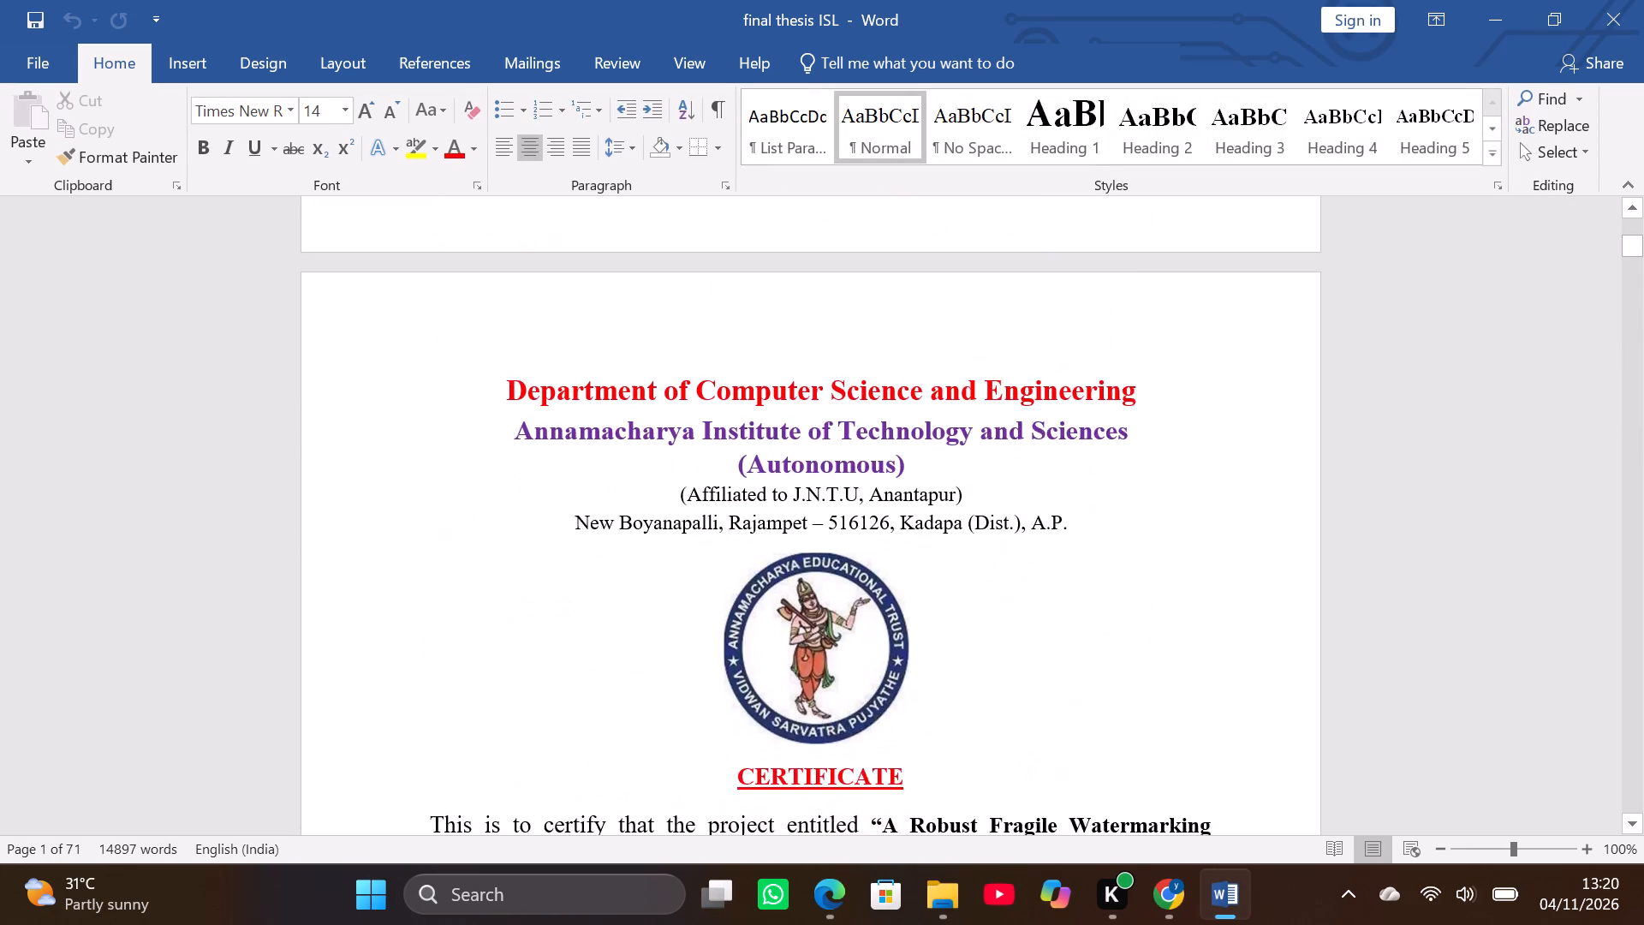
{"action": "scroll", "coordinate": [614, 447], "scroll_direction": "down", "scroll_amount": 20}
{"action": "scroll", "coordinate": [614, 447], "scroll_direction": "down", "scroll_amount": 20}
{"action": "scroll", "coordinate": [614, 447], "scroll_direction": "down", "scroll_amount": 20}
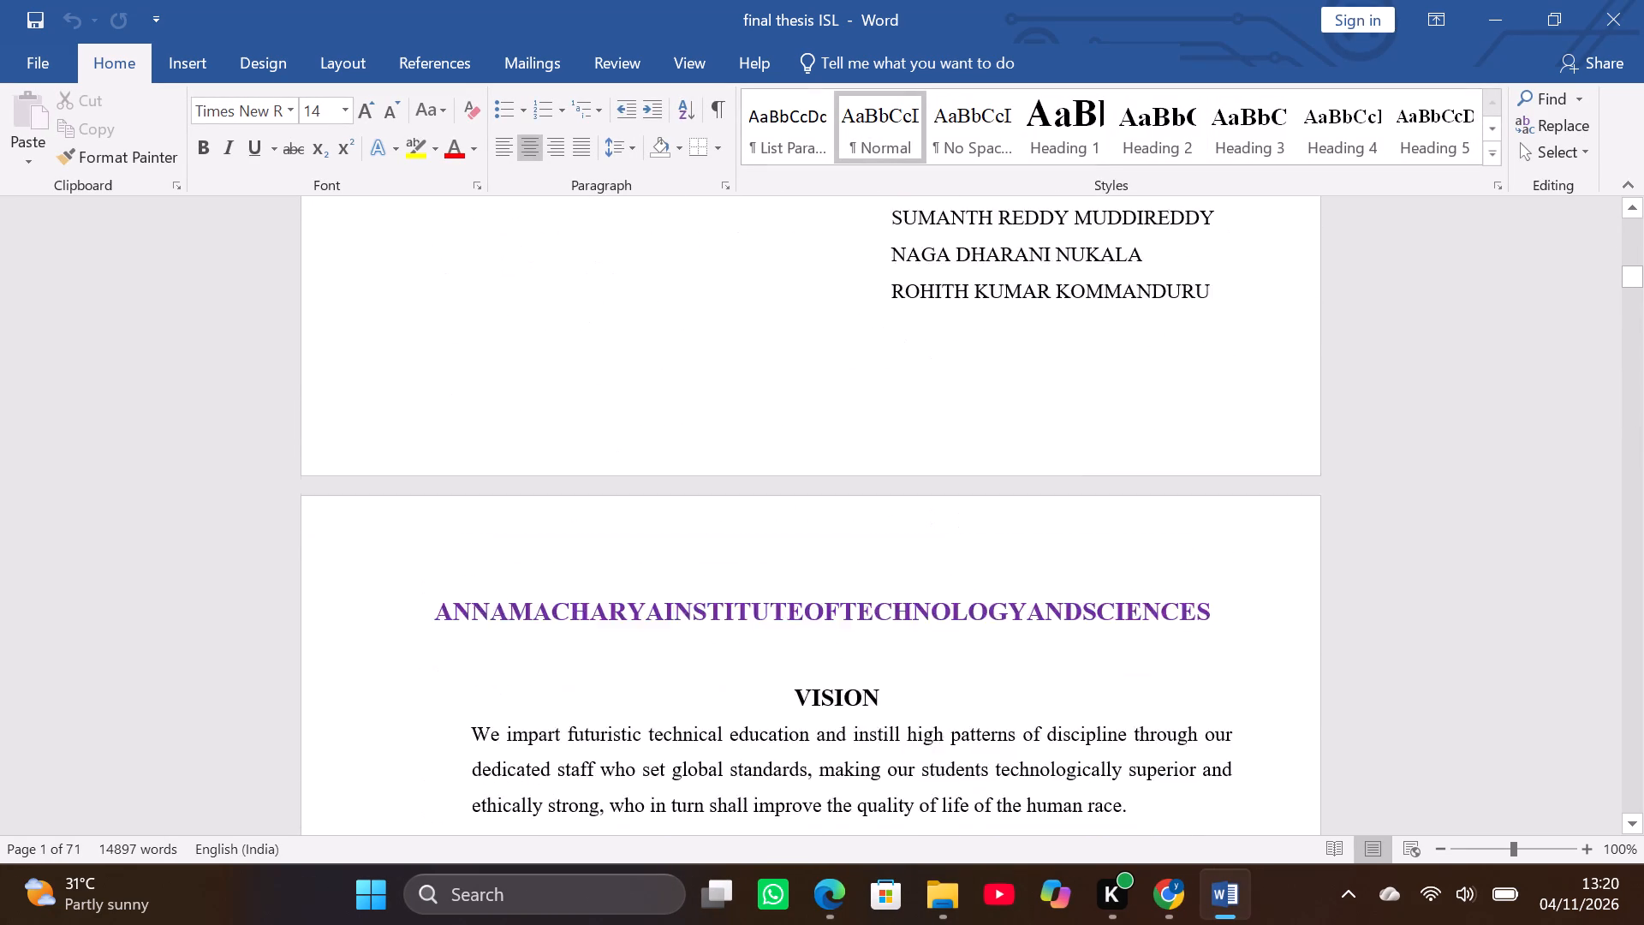
{"action": "scroll", "coordinate": [614, 447], "scroll_direction": "down", "scroll_amount": 20}
{"action": "scroll", "coordinate": [614, 447], "scroll_direction": "down", "scroll_amount": 20}
{"action": "scroll", "coordinate": [614, 447], "scroll_direction": "down", "scroll_amount": 20}
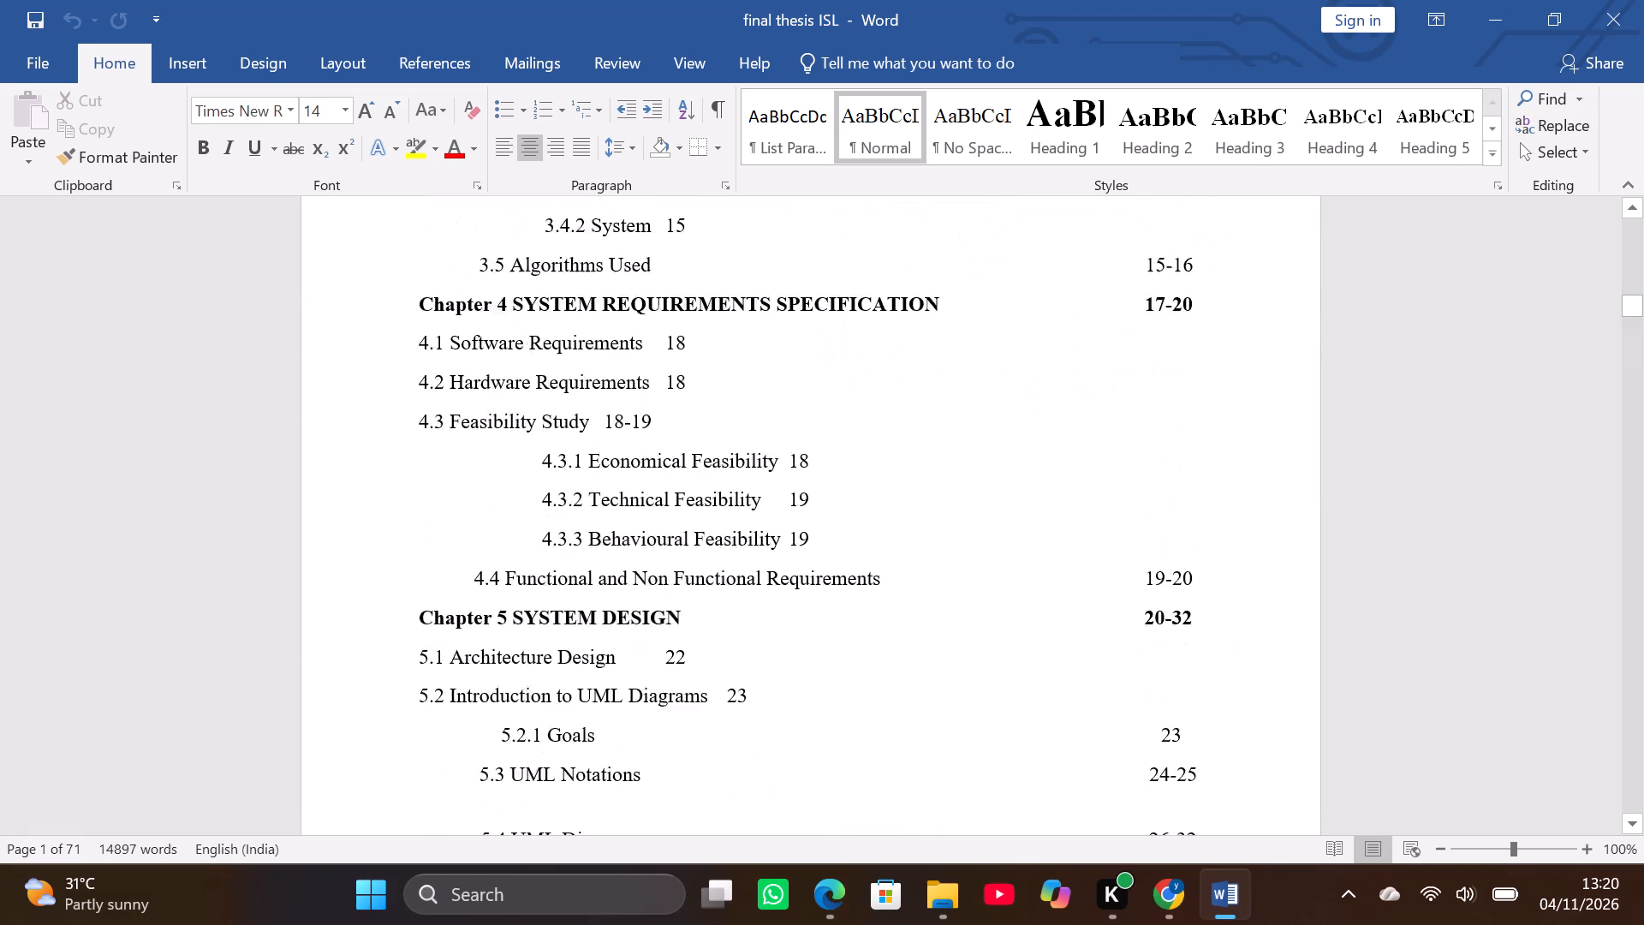
{"action": "scroll", "coordinate": [614, 447], "scroll_direction": "down", "scroll_amount": 20}
{"action": "scroll", "coordinate": [614, 447], "scroll_direction": "down", "scroll_amount": 13}
{"action": "scroll", "coordinate": [614, 447], "scroll_direction": "down", "scroll_amount": 20}
{"action": "scroll", "coordinate": [614, 447], "scroll_direction": "down", "scroll_amount": 1}
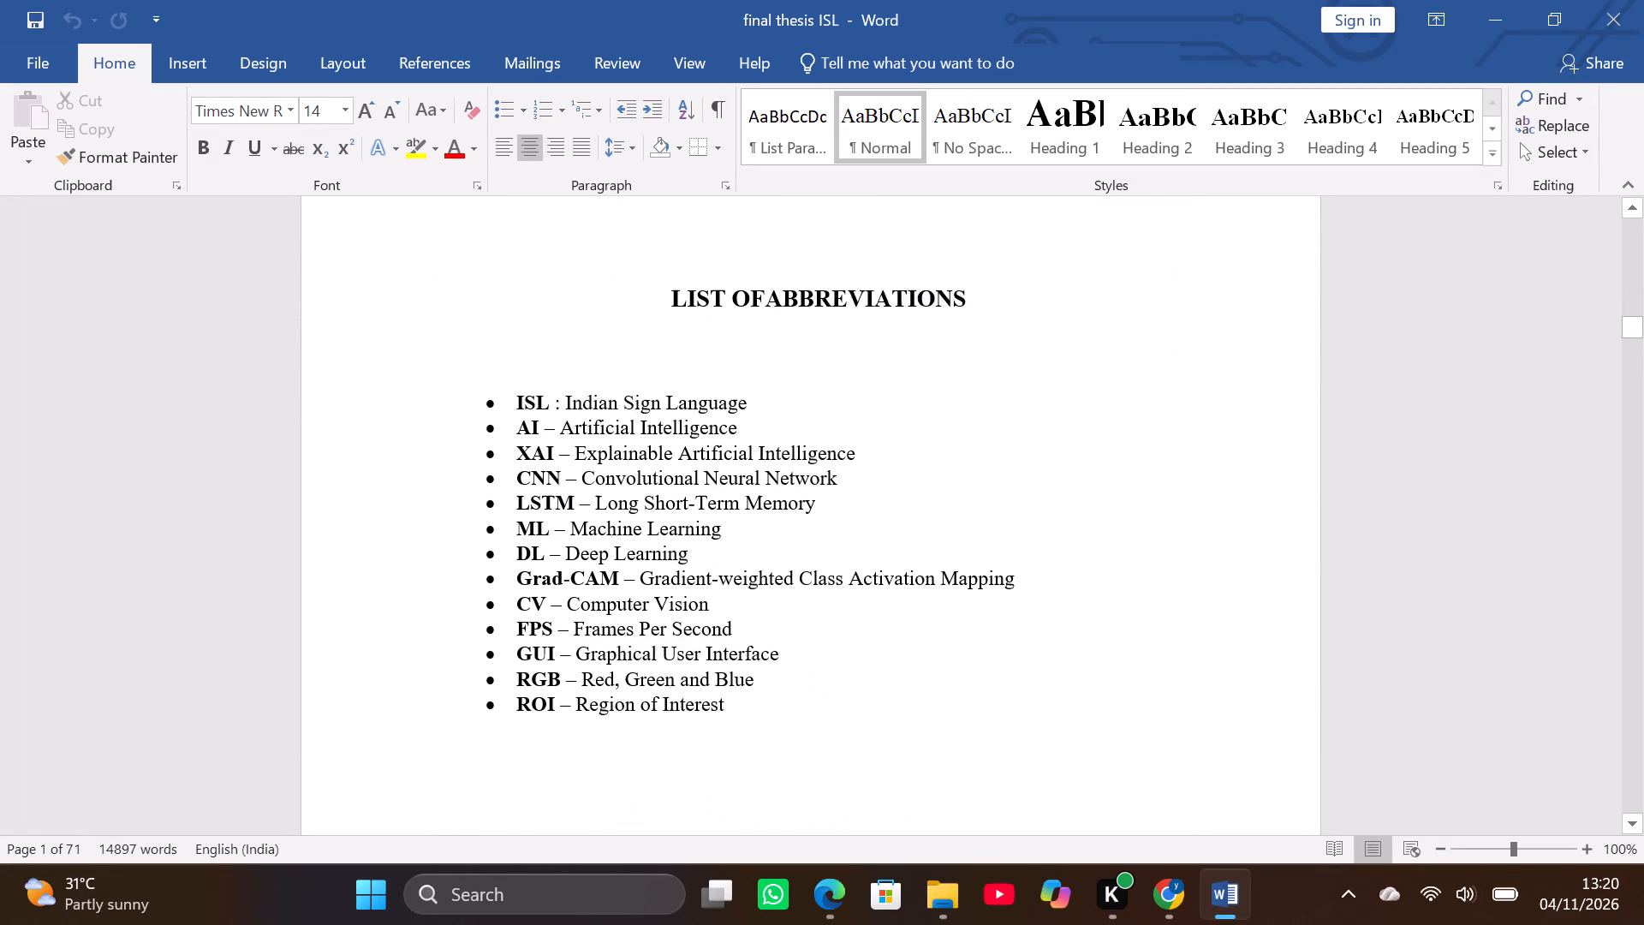
{"action": "scroll", "coordinate": [614, 447], "scroll_direction": "down", "scroll_amount": 20}
{"action": "scroll", "coordinate": [614, 447], "scroll_direction": "down", "scroll_amount": 20}
{"action": "scroll", "coordinate": [614, 447], "scroll_direction": "down", "scroll_amount": 10}
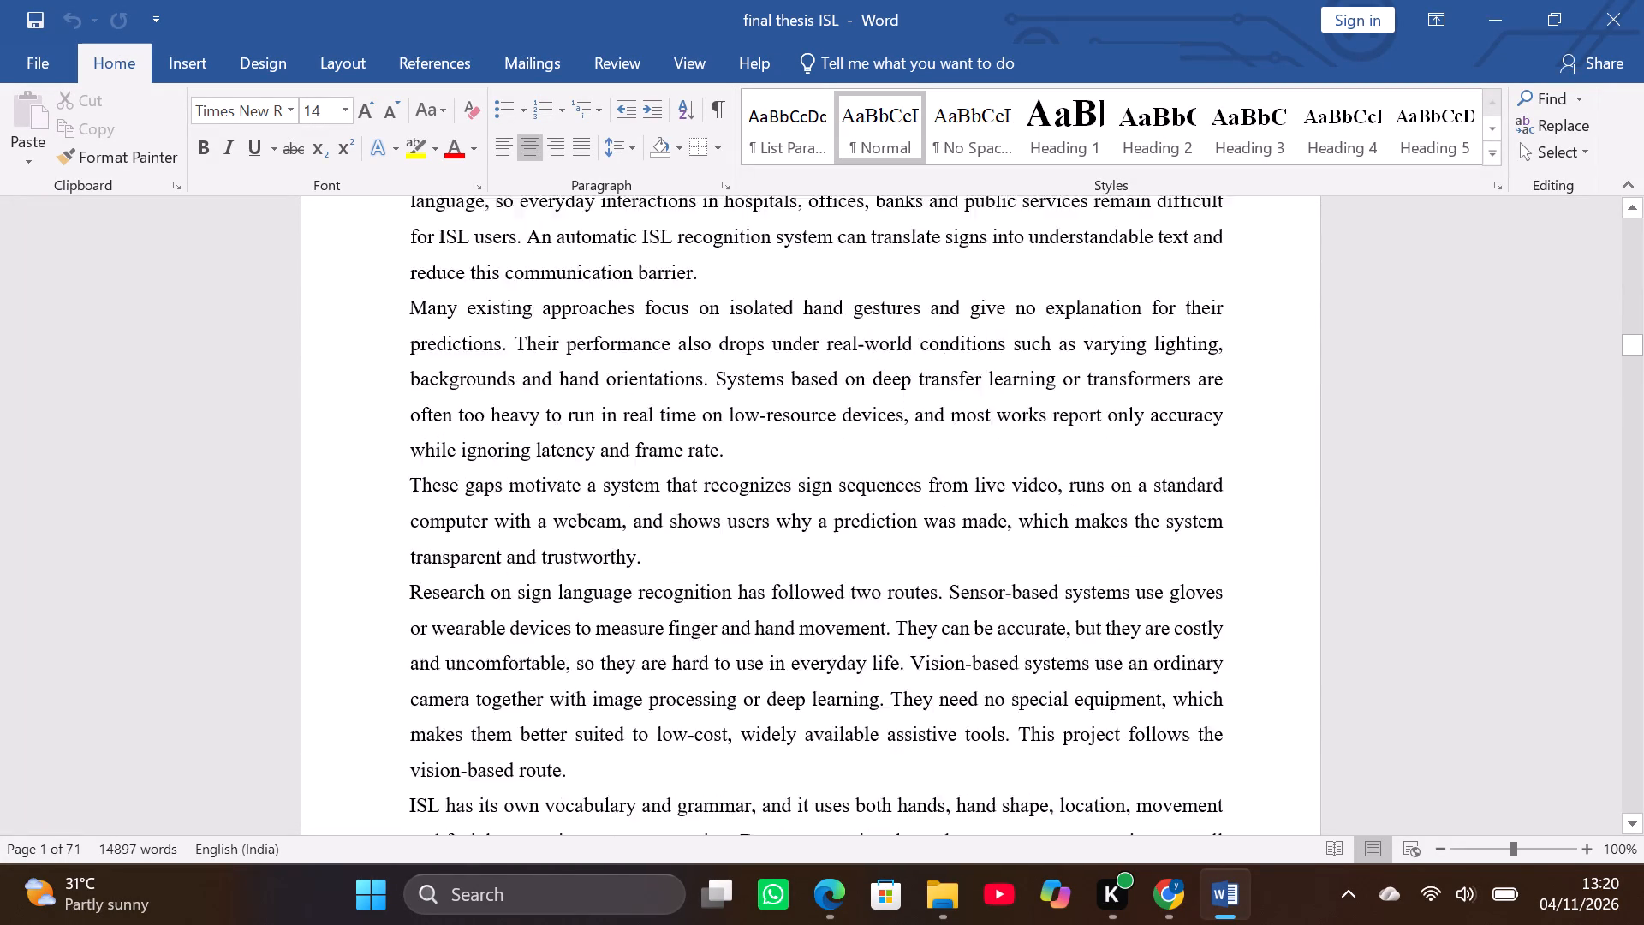
{"action": "scroll", "coordinate": [614, 447], "scroll_direction": "down", "scroll_amount": 20}
{"action": "scroll", "coordinate": [614, 447], "scroll_direction": "down", "scroll_amount": 20}
{"action": "scroll", "coordinate": [614, 447], "scroll_direction": "down", "scroll_amount": 8}
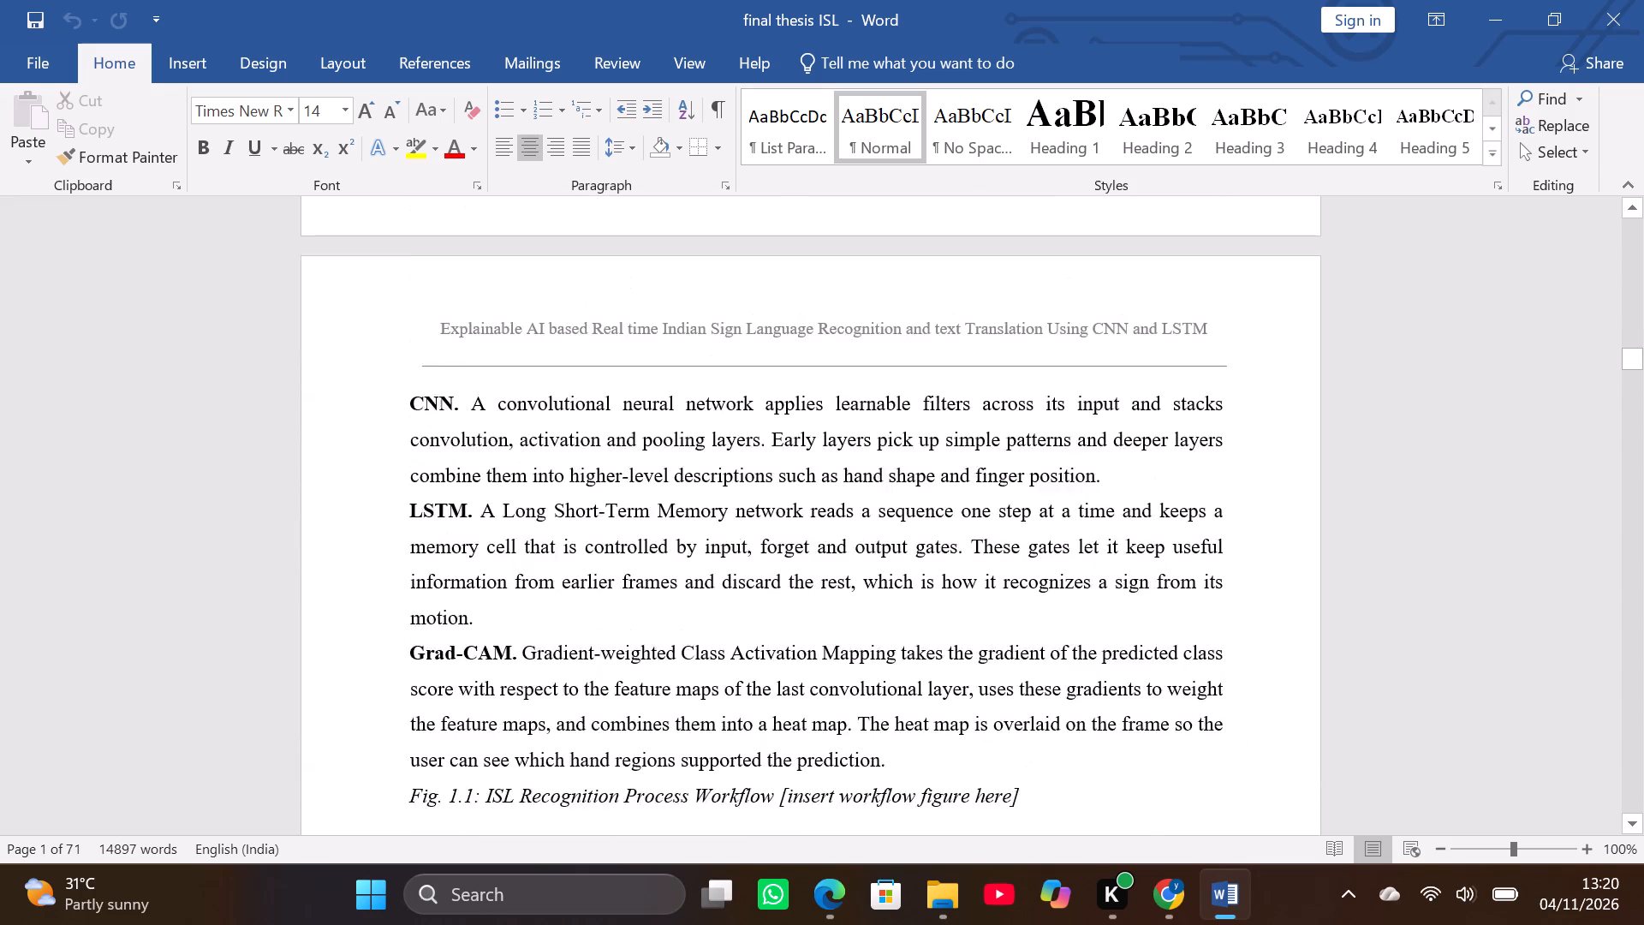
{"action": "scroll", "coordinate": [614, 447], "scroll_direction": "down", "scroll_amount": 15}
{"action": "scroll", "coordinate": [614, 447], "scroll_direction": "down", "scroll_amount": 11}
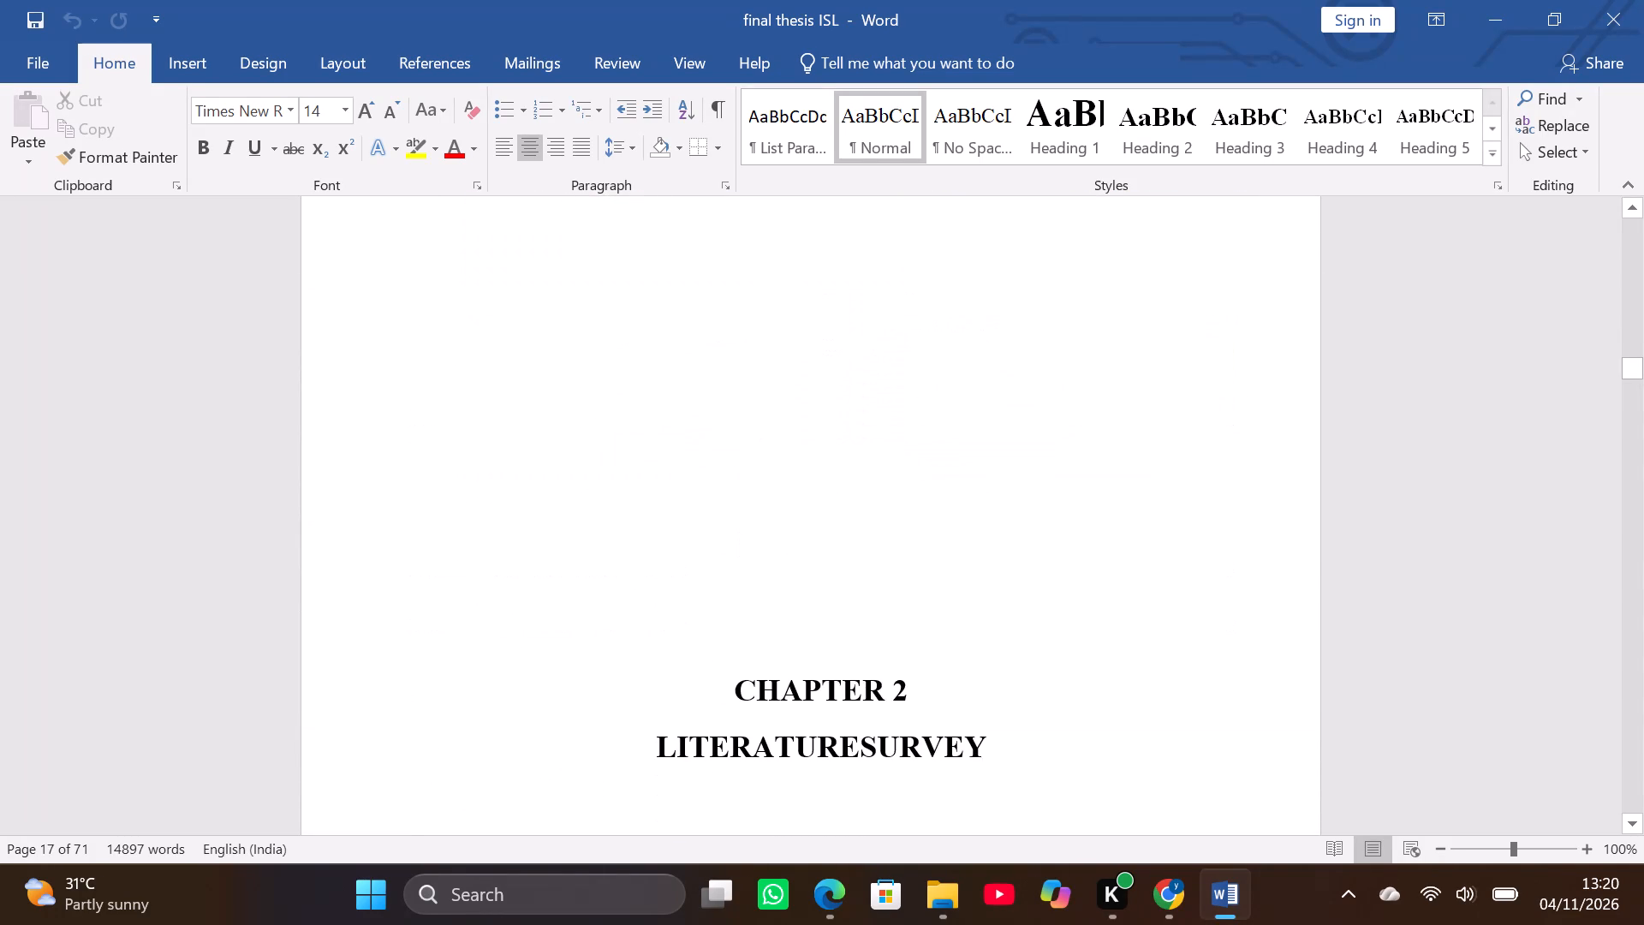
{"action": "scroll", "coordinate": [614, 447], "scroll_direction": "down", "scroll_amount": 20}
{"action": "scroll", "coordinate": [614, 447], "scroll_direction": "down", "scroll_amount": 5}
{"action": "scroll", "coordinate": [614, 447], "scroll_direction": "up", "scroll_amount": 4}
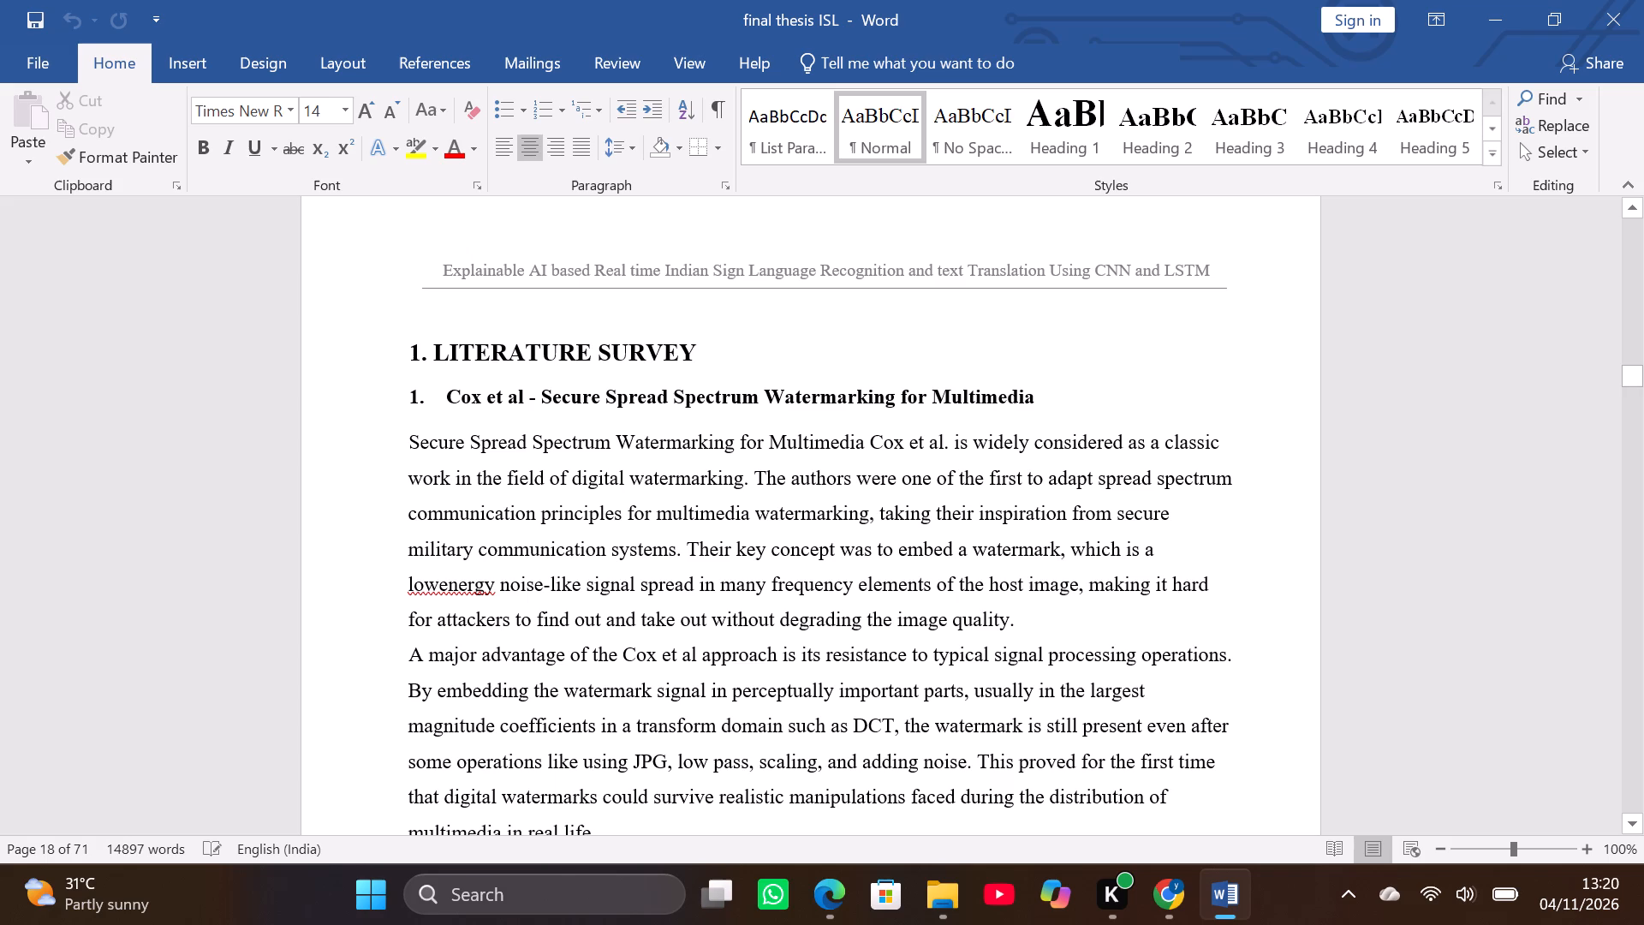
Open the page header above the Literature Survey heading for editing and select all of its content.
{"action": "double_click", "coordinate": [441, 257]}
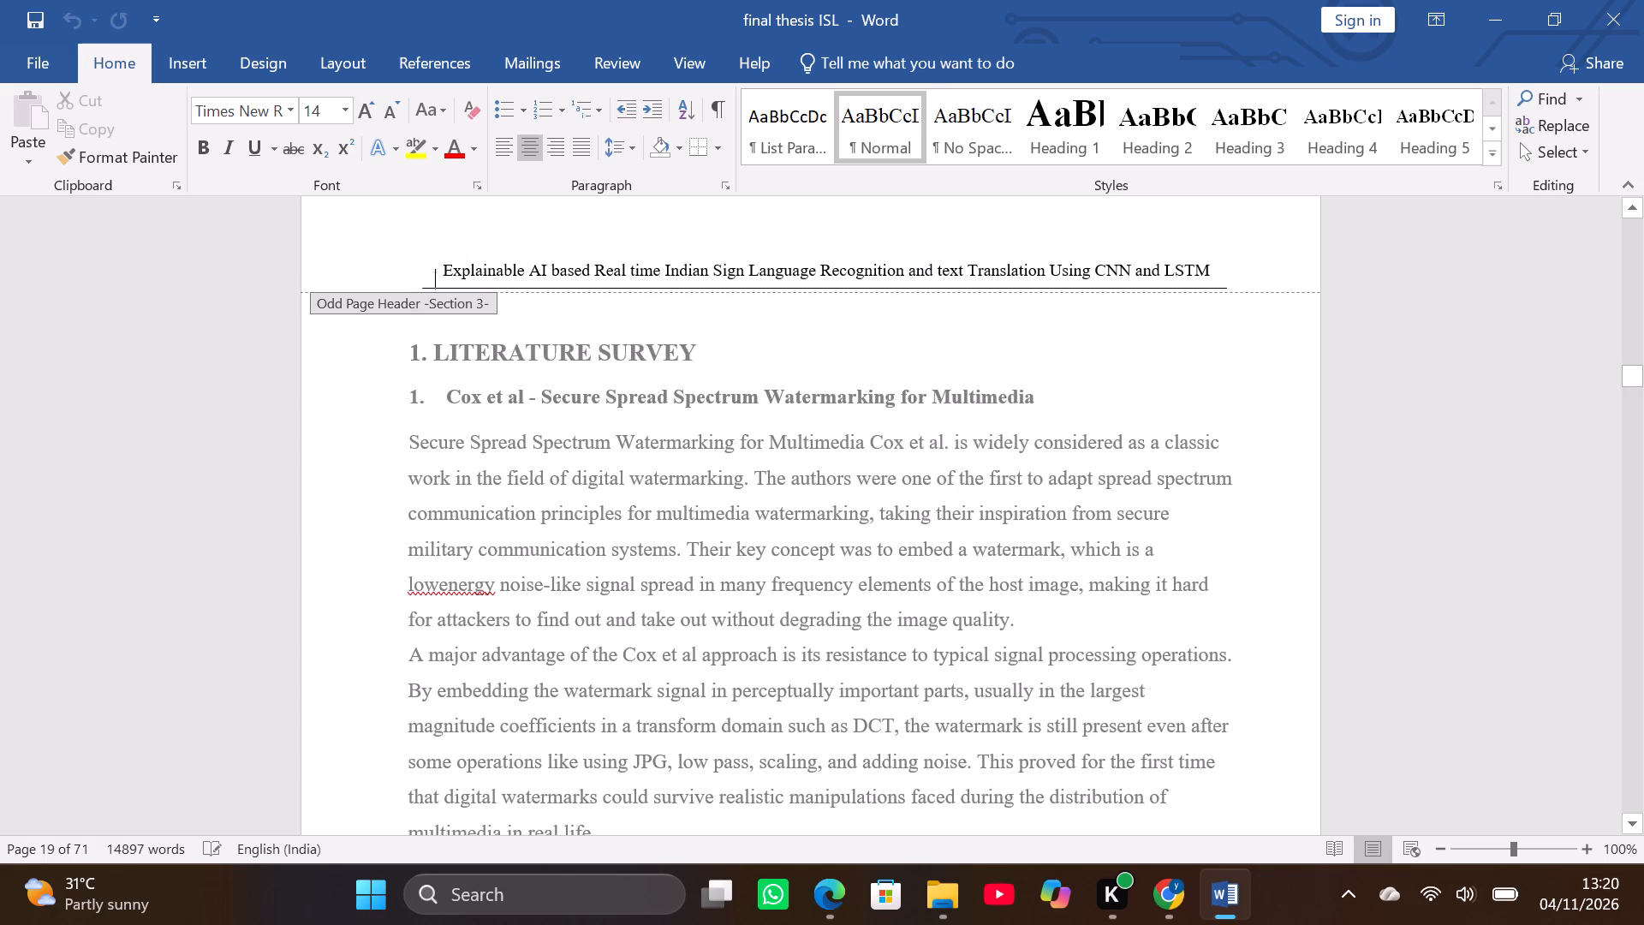
{"action": "key", "text": "ctrl+a"}
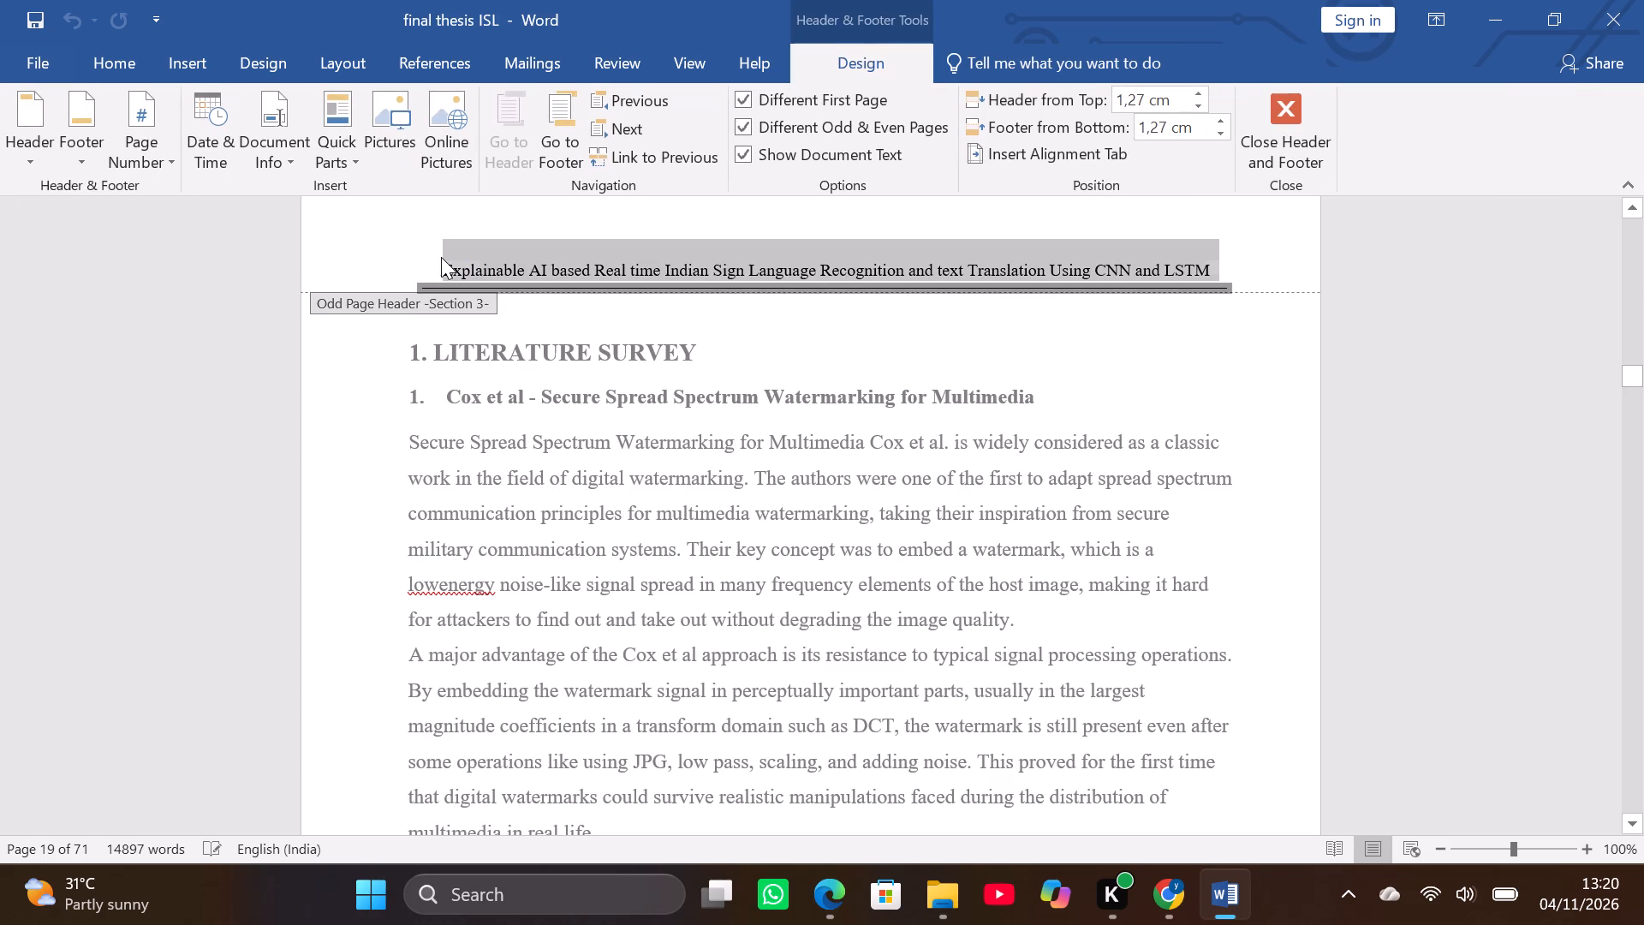
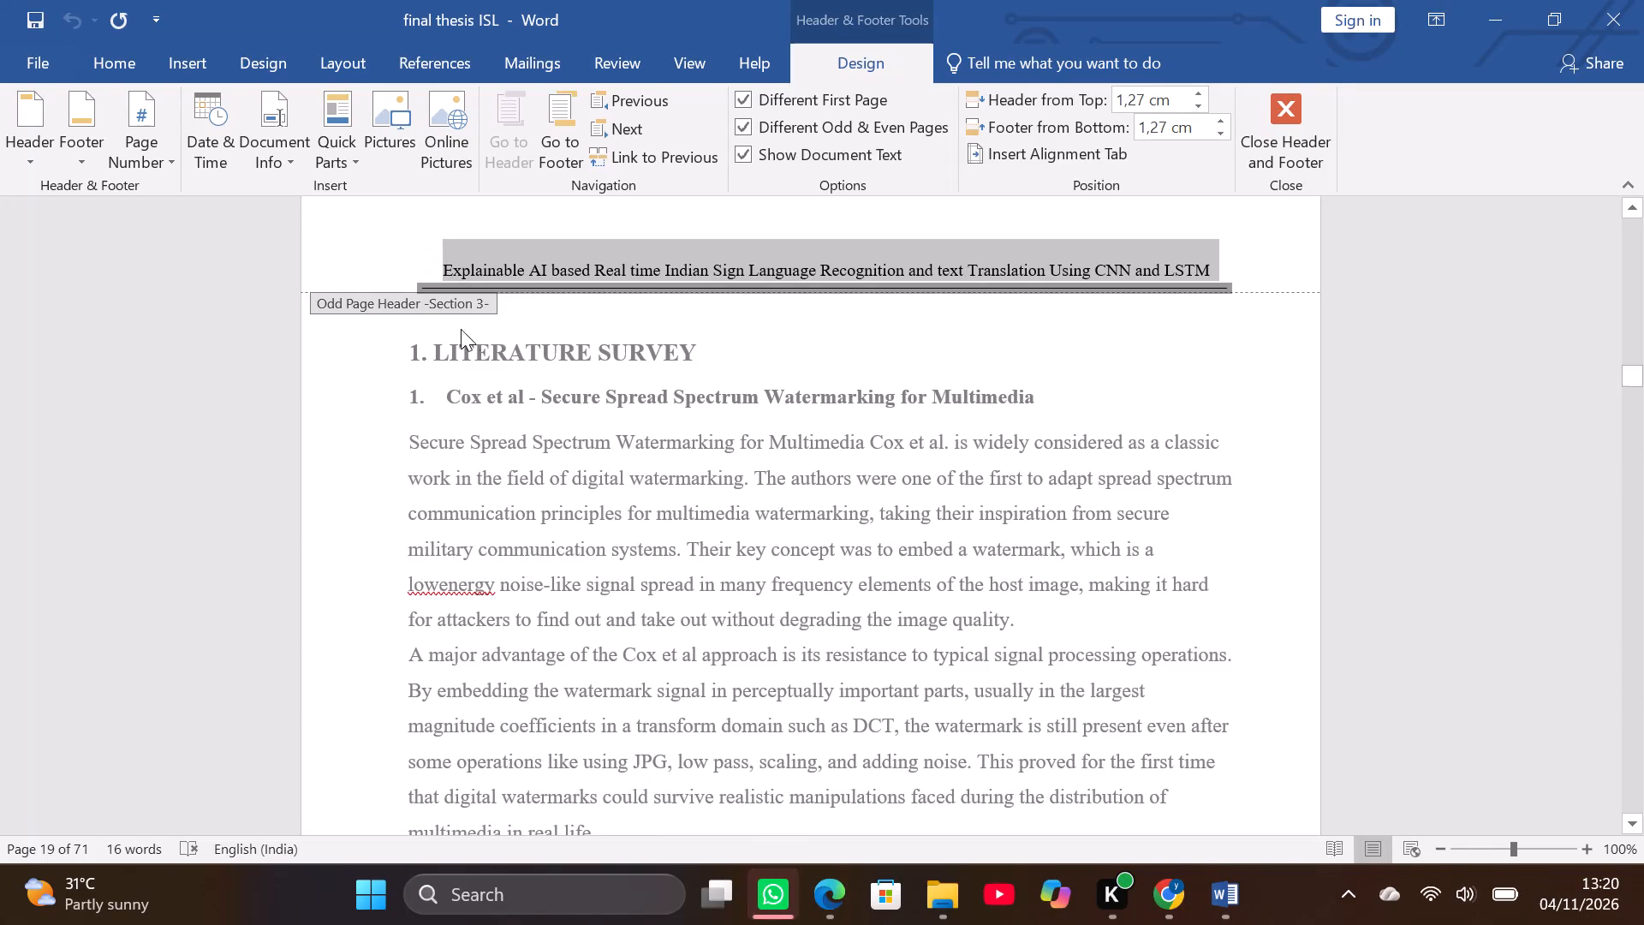
Leave header editing and select the Literature Survey body text from the "Cox et al" heading down into its second paragraph.
{"action": "left_click", "coordinate": [469, 349]}
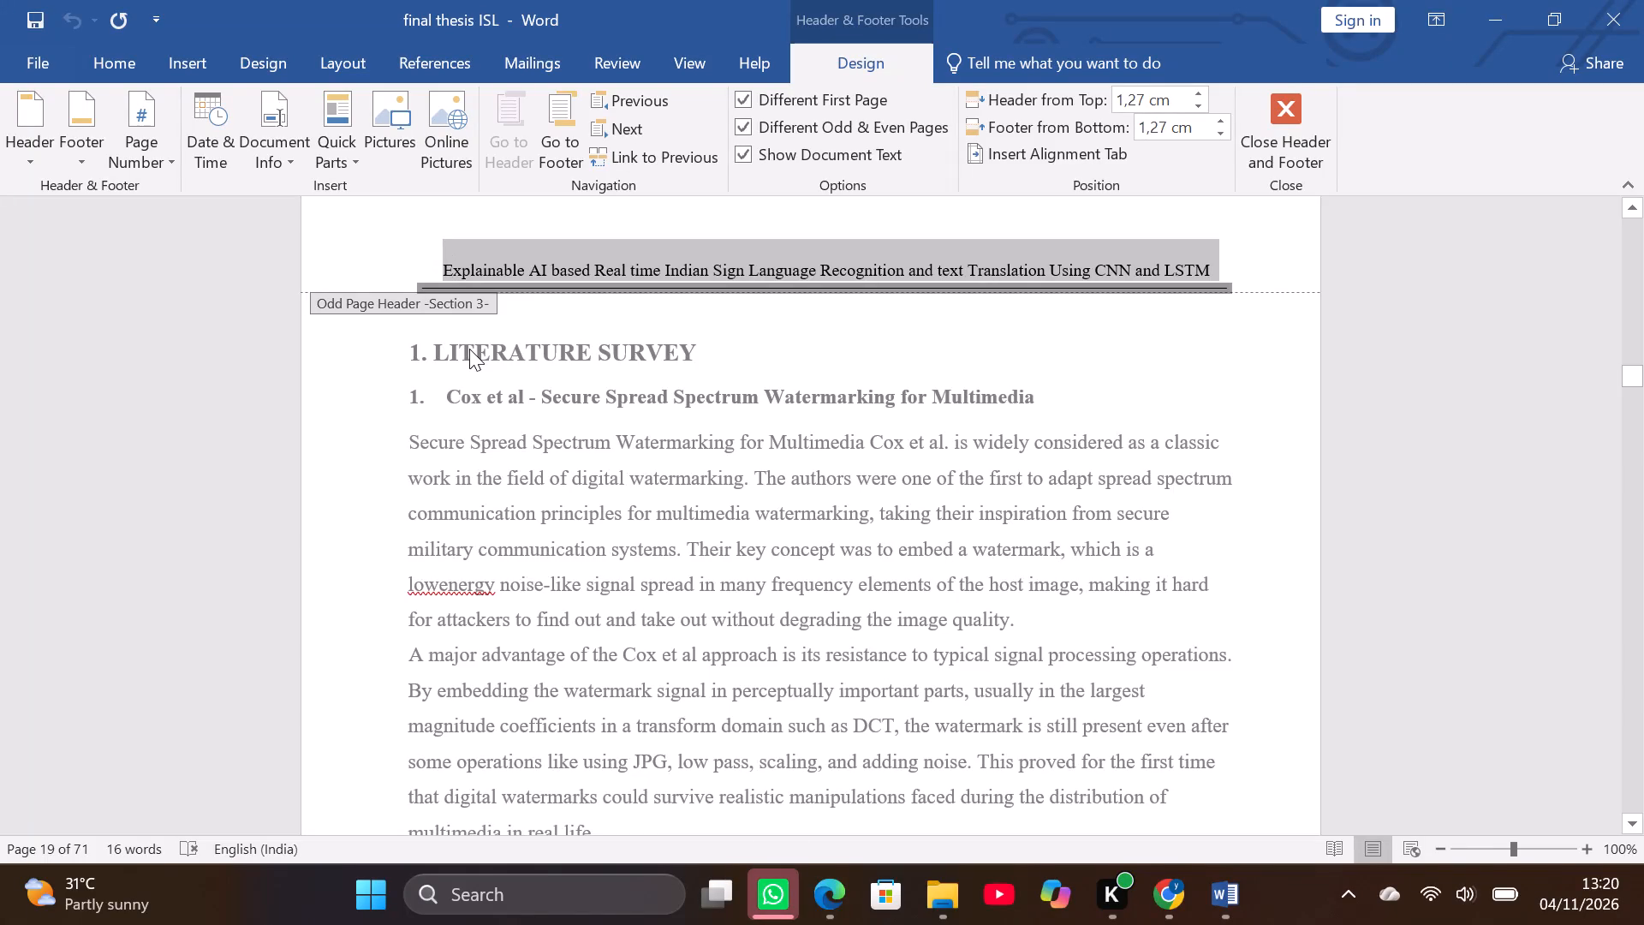
{"action": "triple_click", "coordinate": [465, 421]}
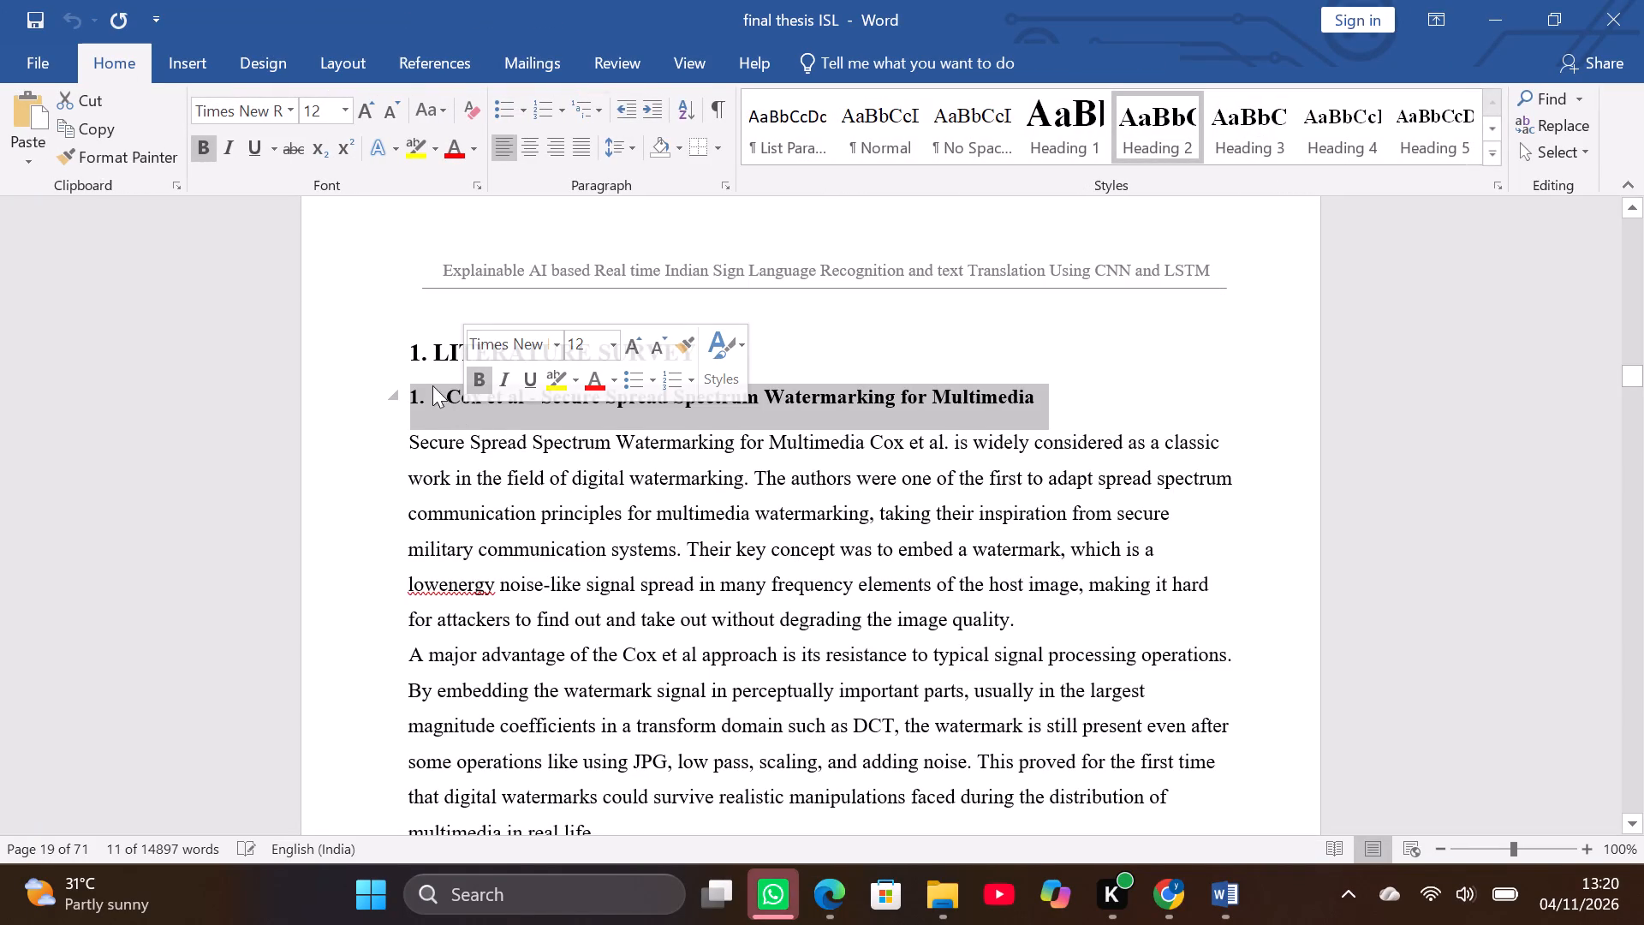
{"action": "left_click", "coordinate": [421, 346]}
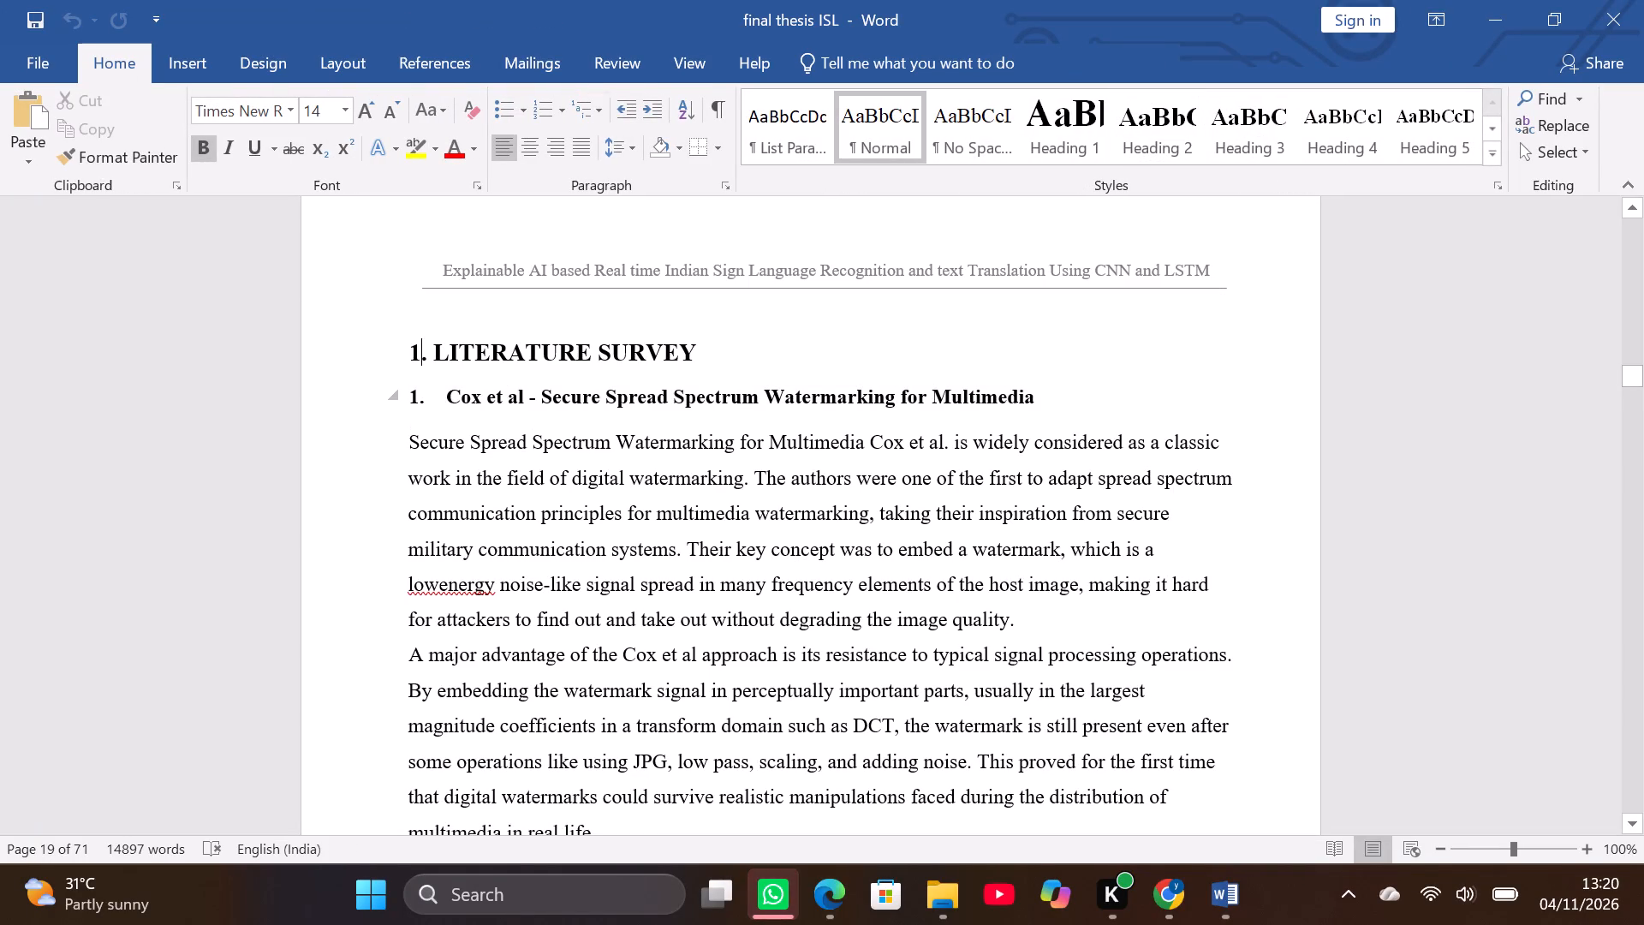
{"action": "left_click_drag", "start_coordinate": [411, 397], "coordinate": [493, 815]}
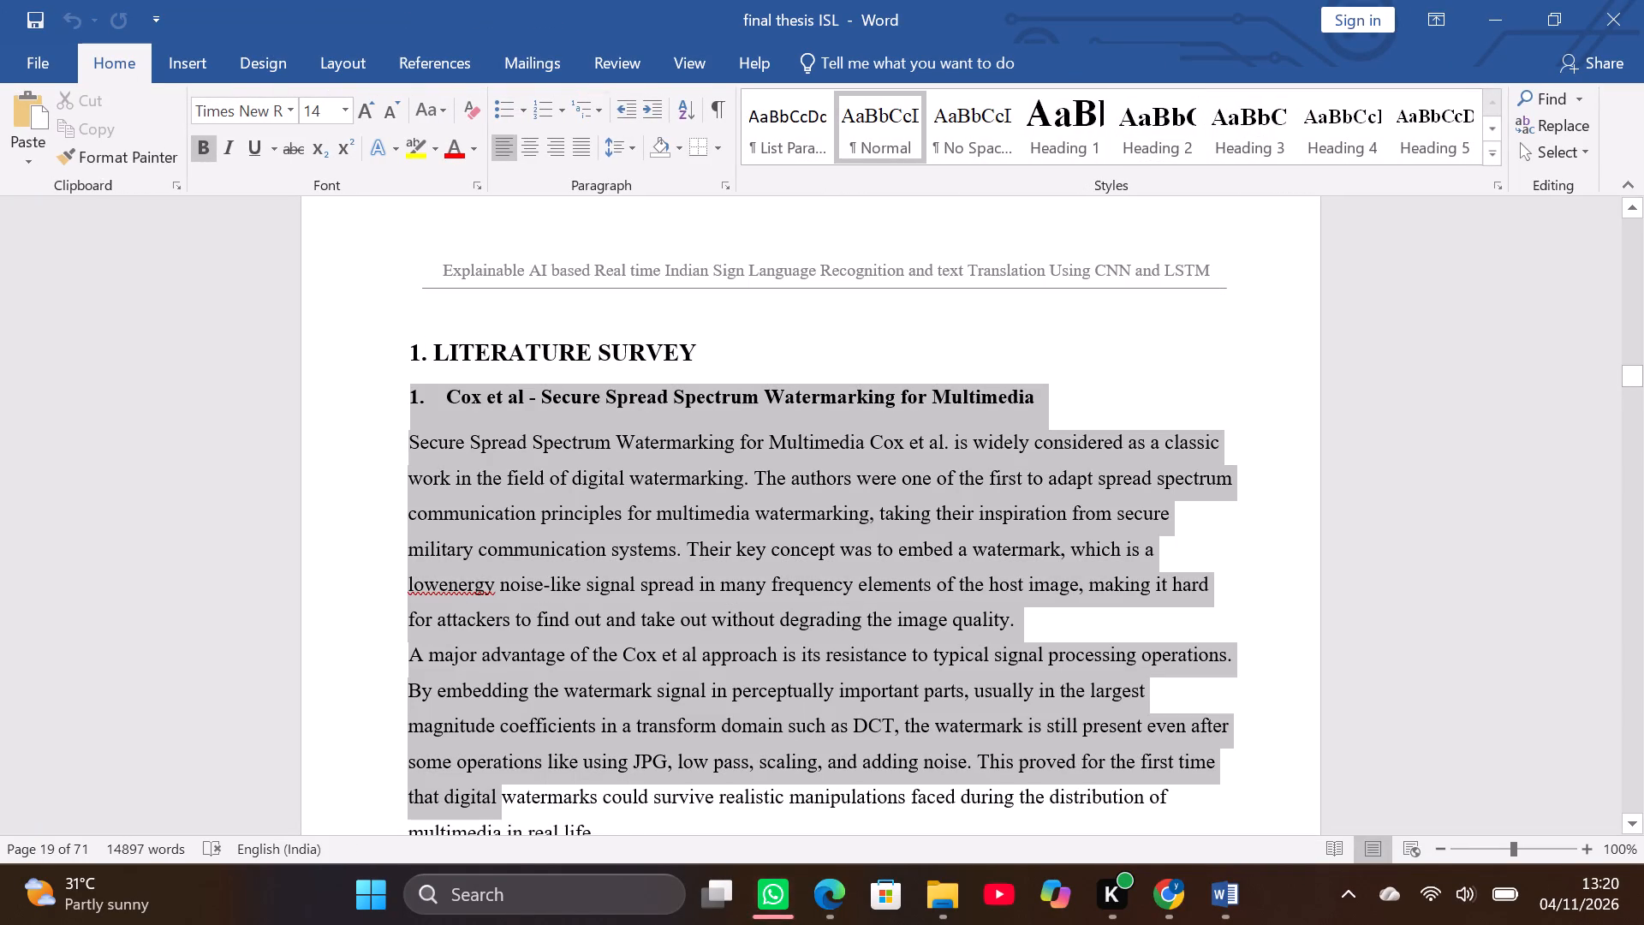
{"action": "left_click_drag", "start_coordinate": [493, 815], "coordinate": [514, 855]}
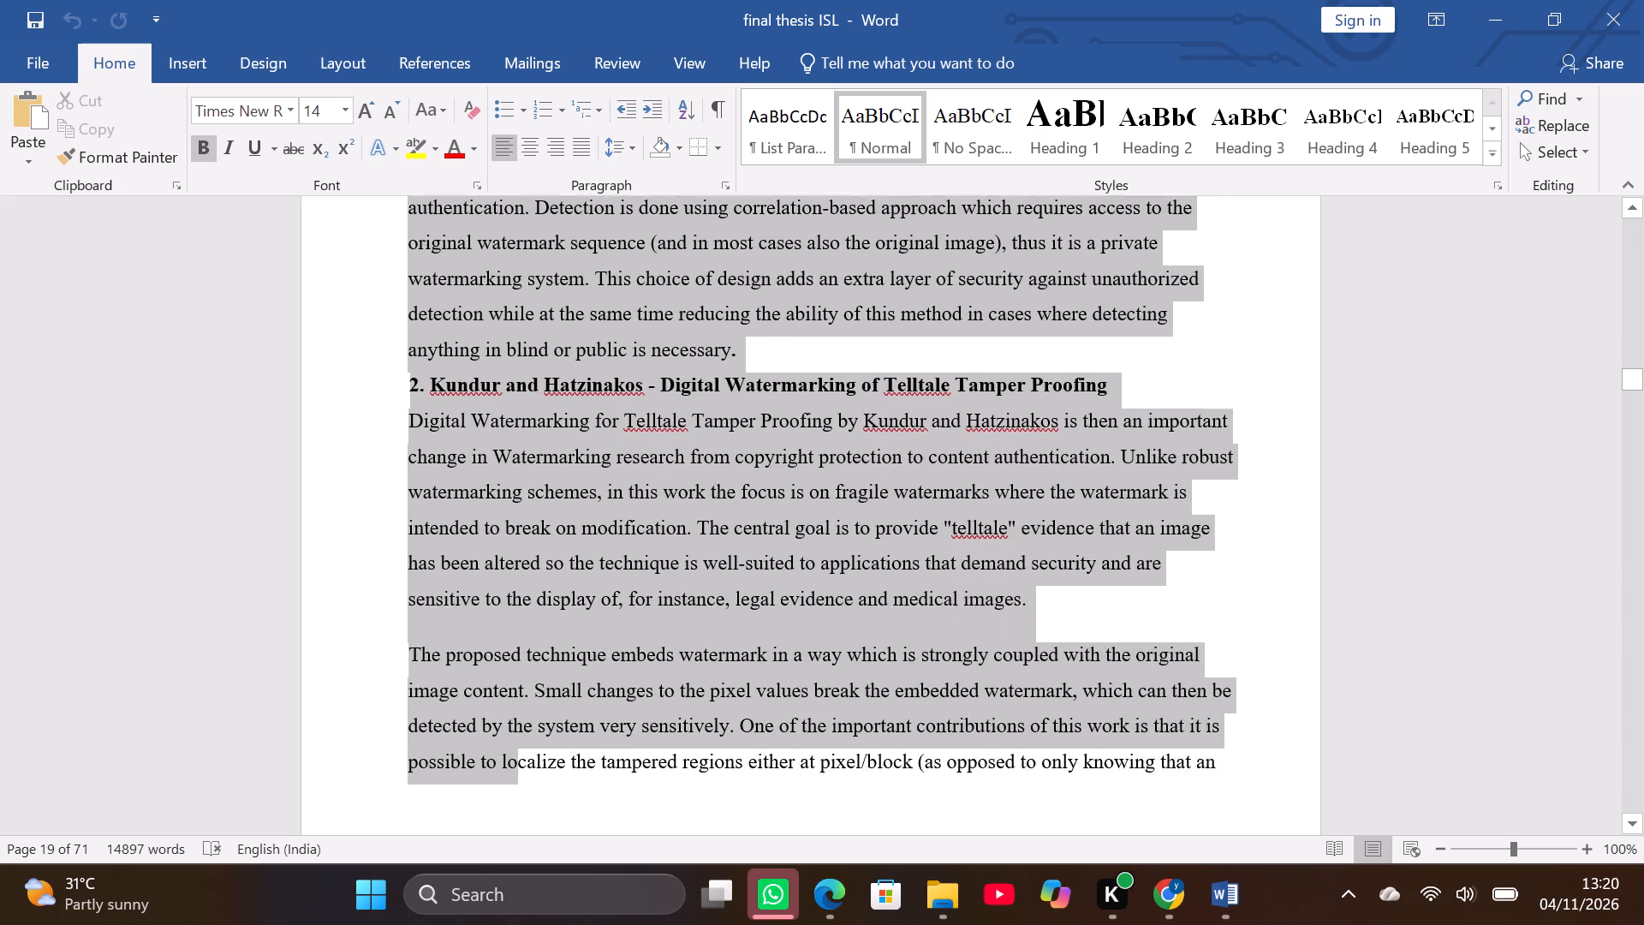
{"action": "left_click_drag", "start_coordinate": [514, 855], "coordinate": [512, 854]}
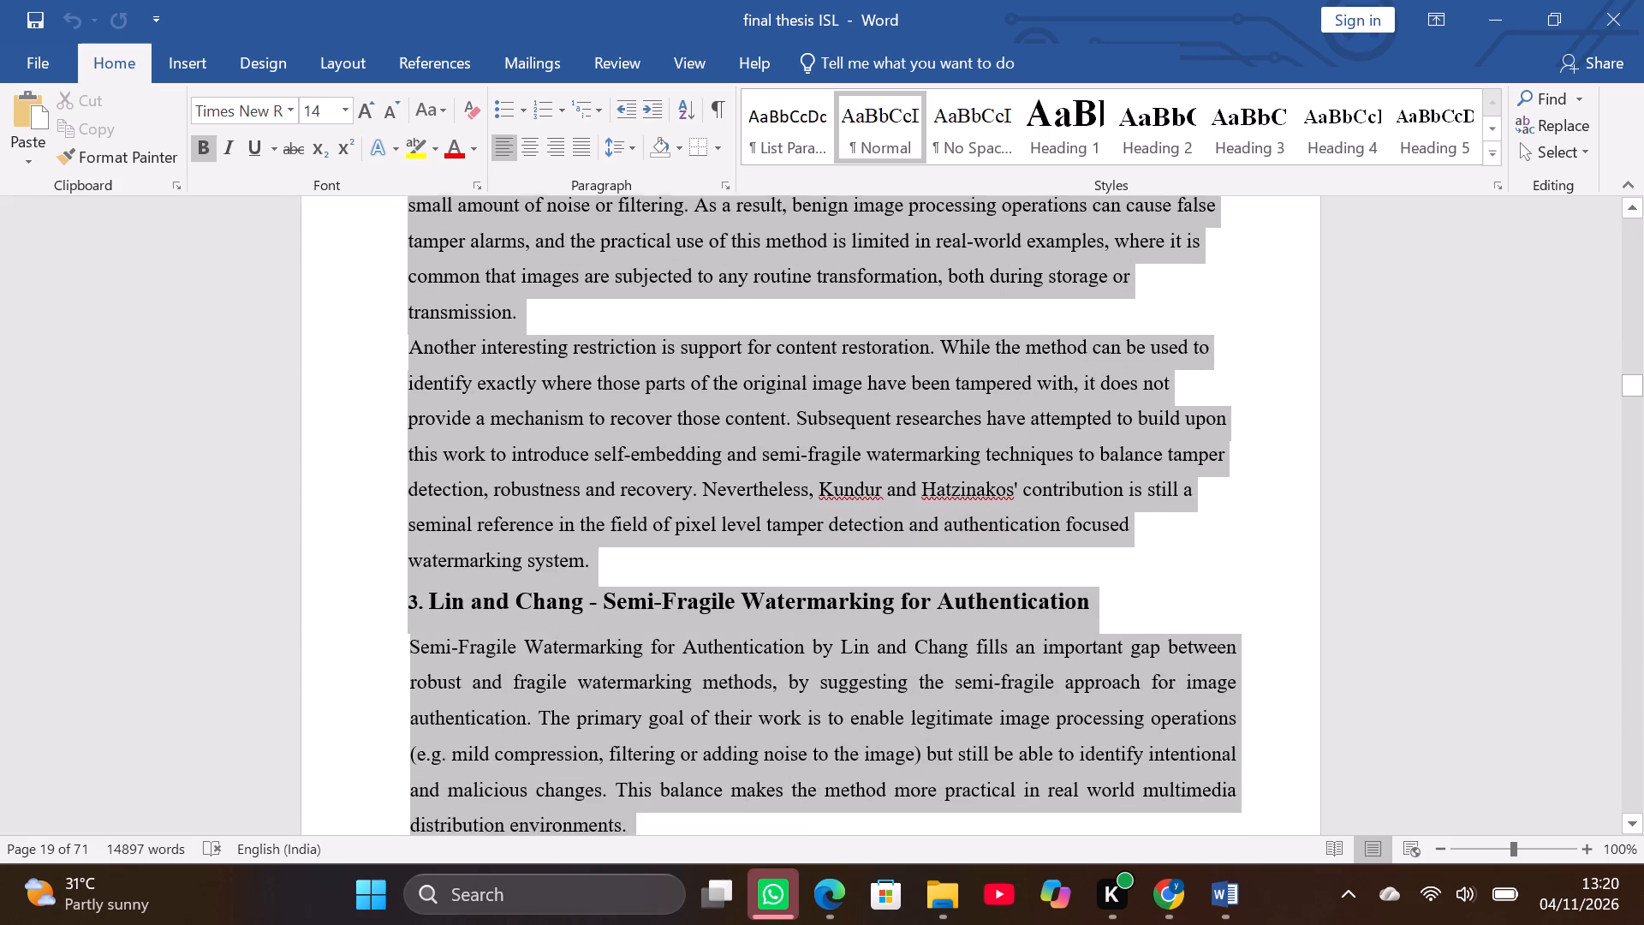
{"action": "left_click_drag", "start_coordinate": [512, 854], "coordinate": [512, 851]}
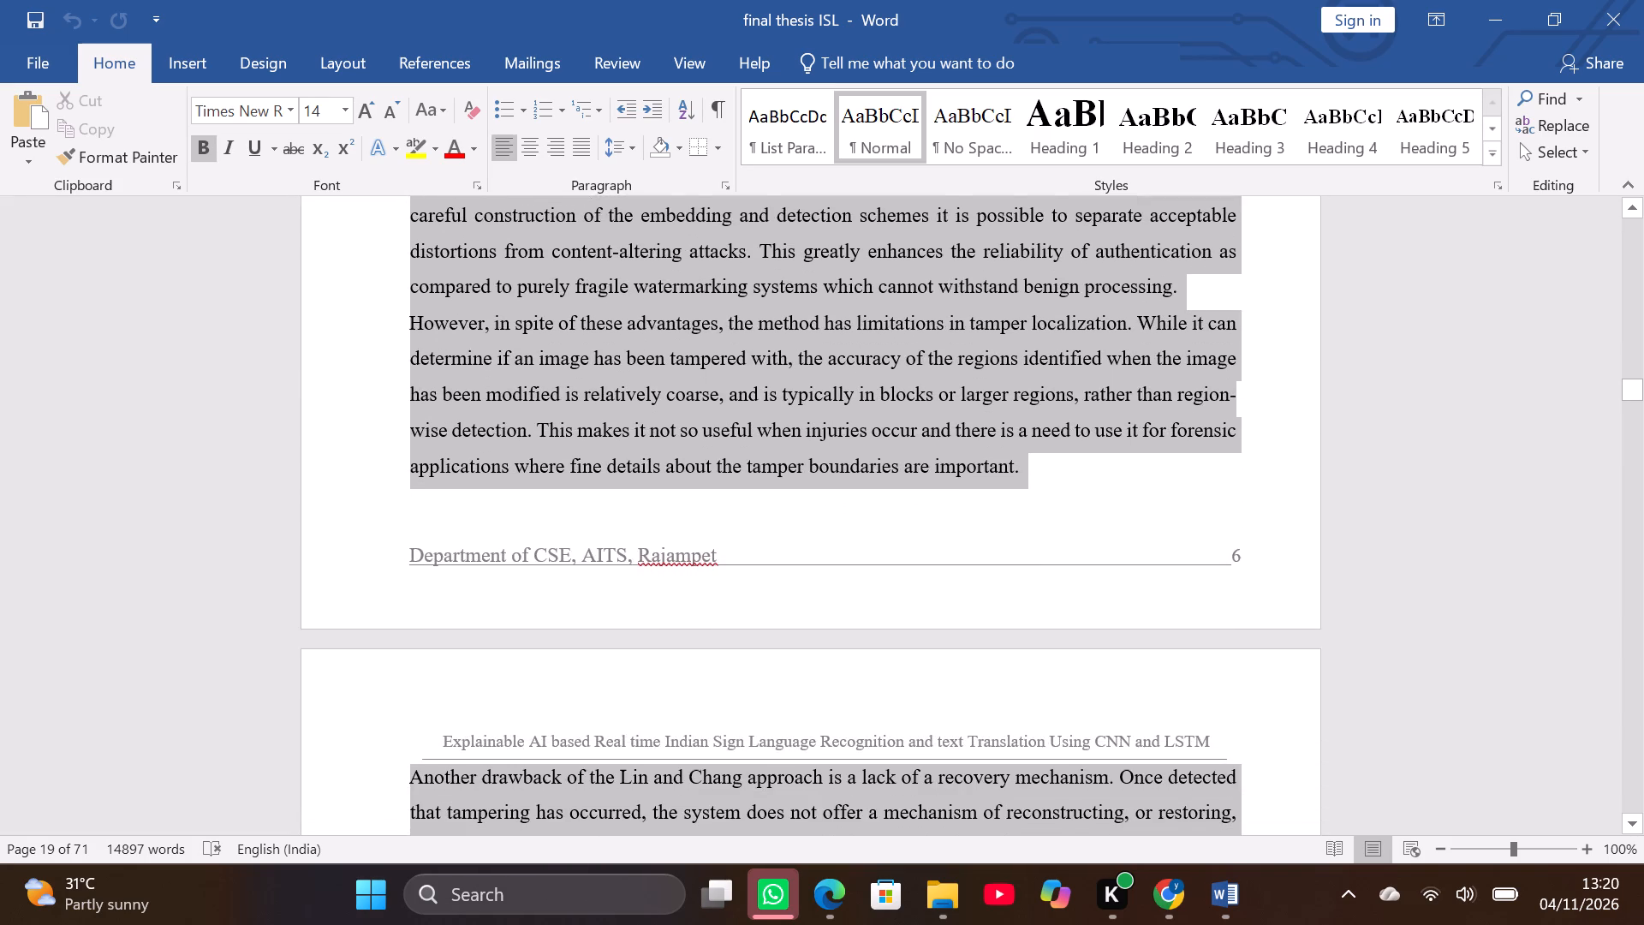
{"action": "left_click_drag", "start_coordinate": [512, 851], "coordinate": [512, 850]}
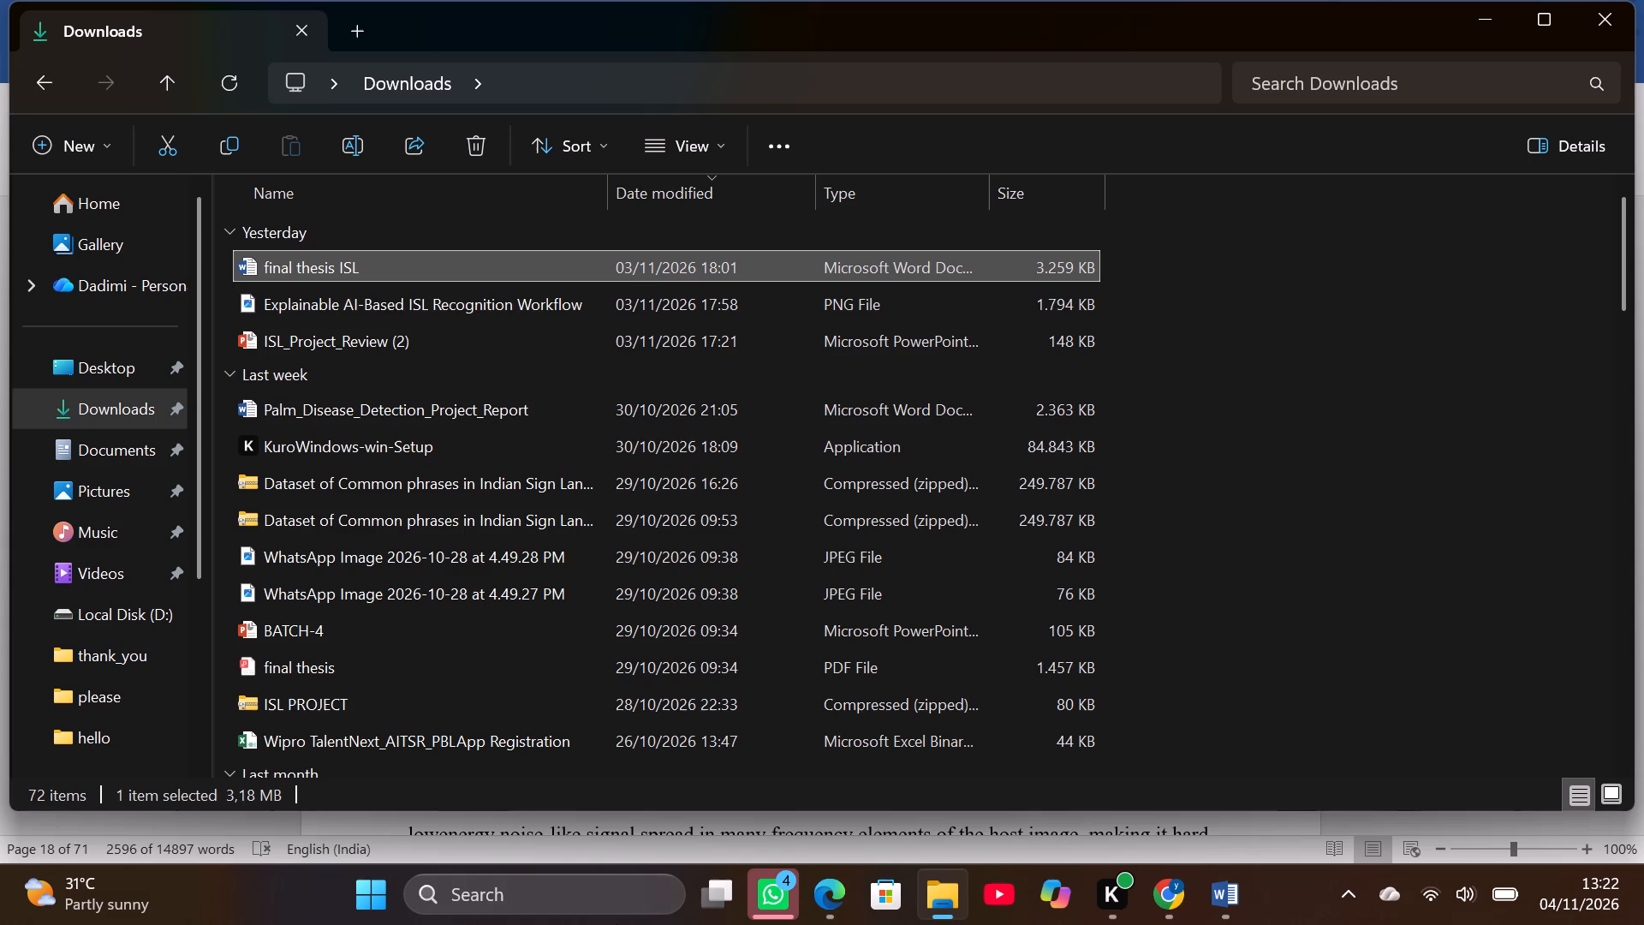
Switch to WhatsApp.
{"action": "double_click", "coordinate": [789, 912]}
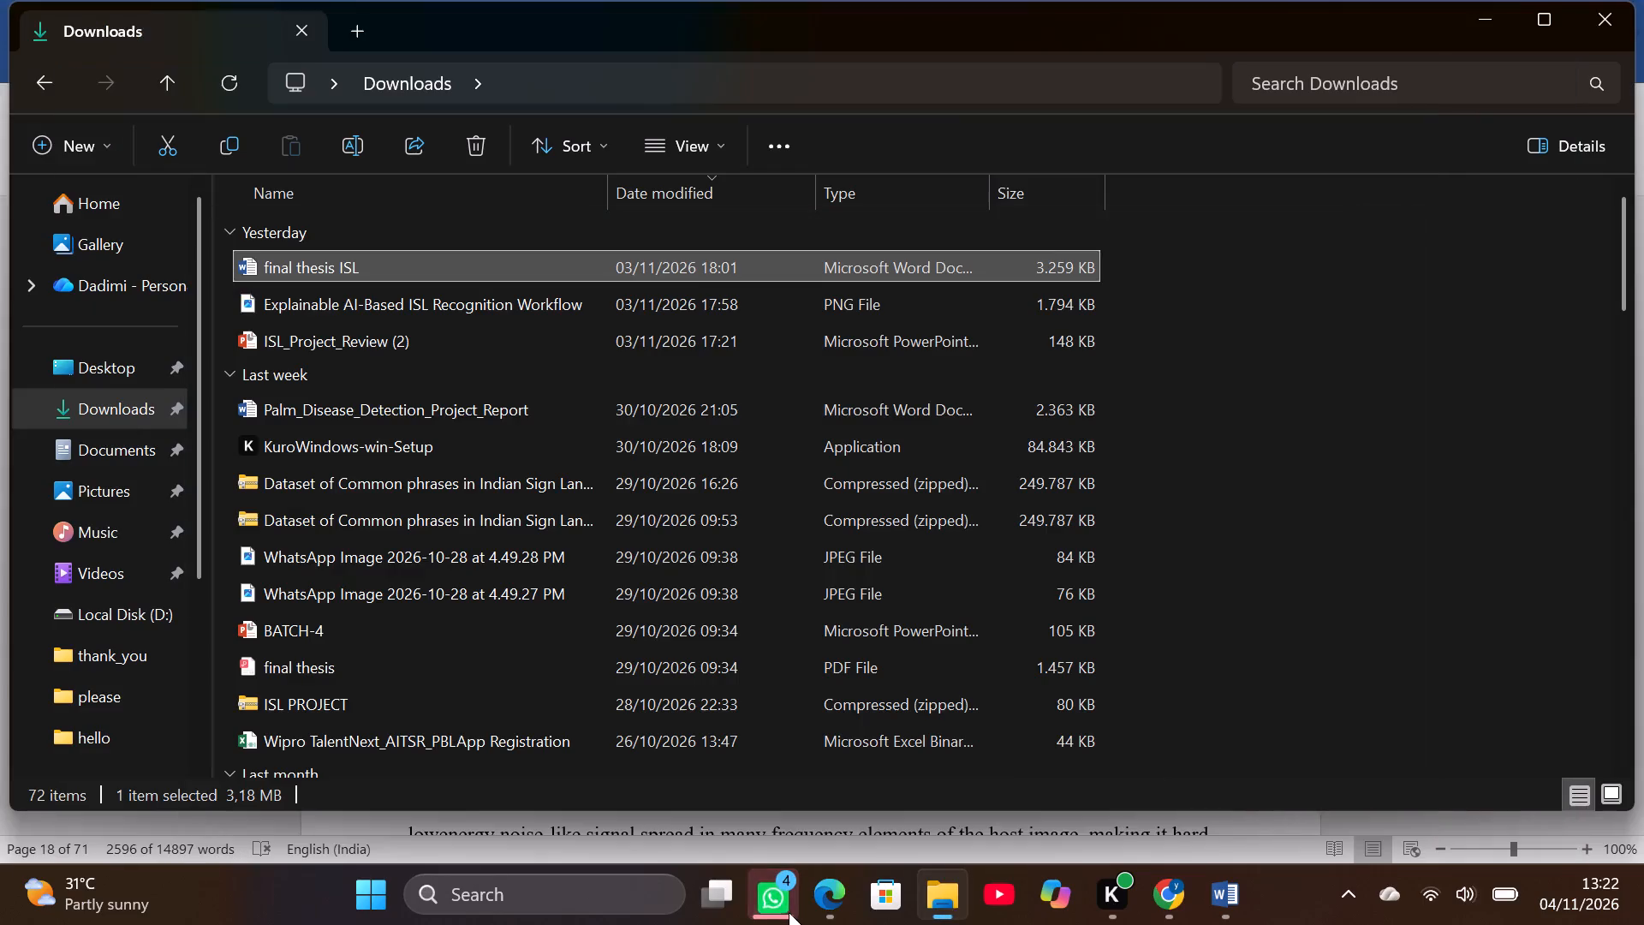
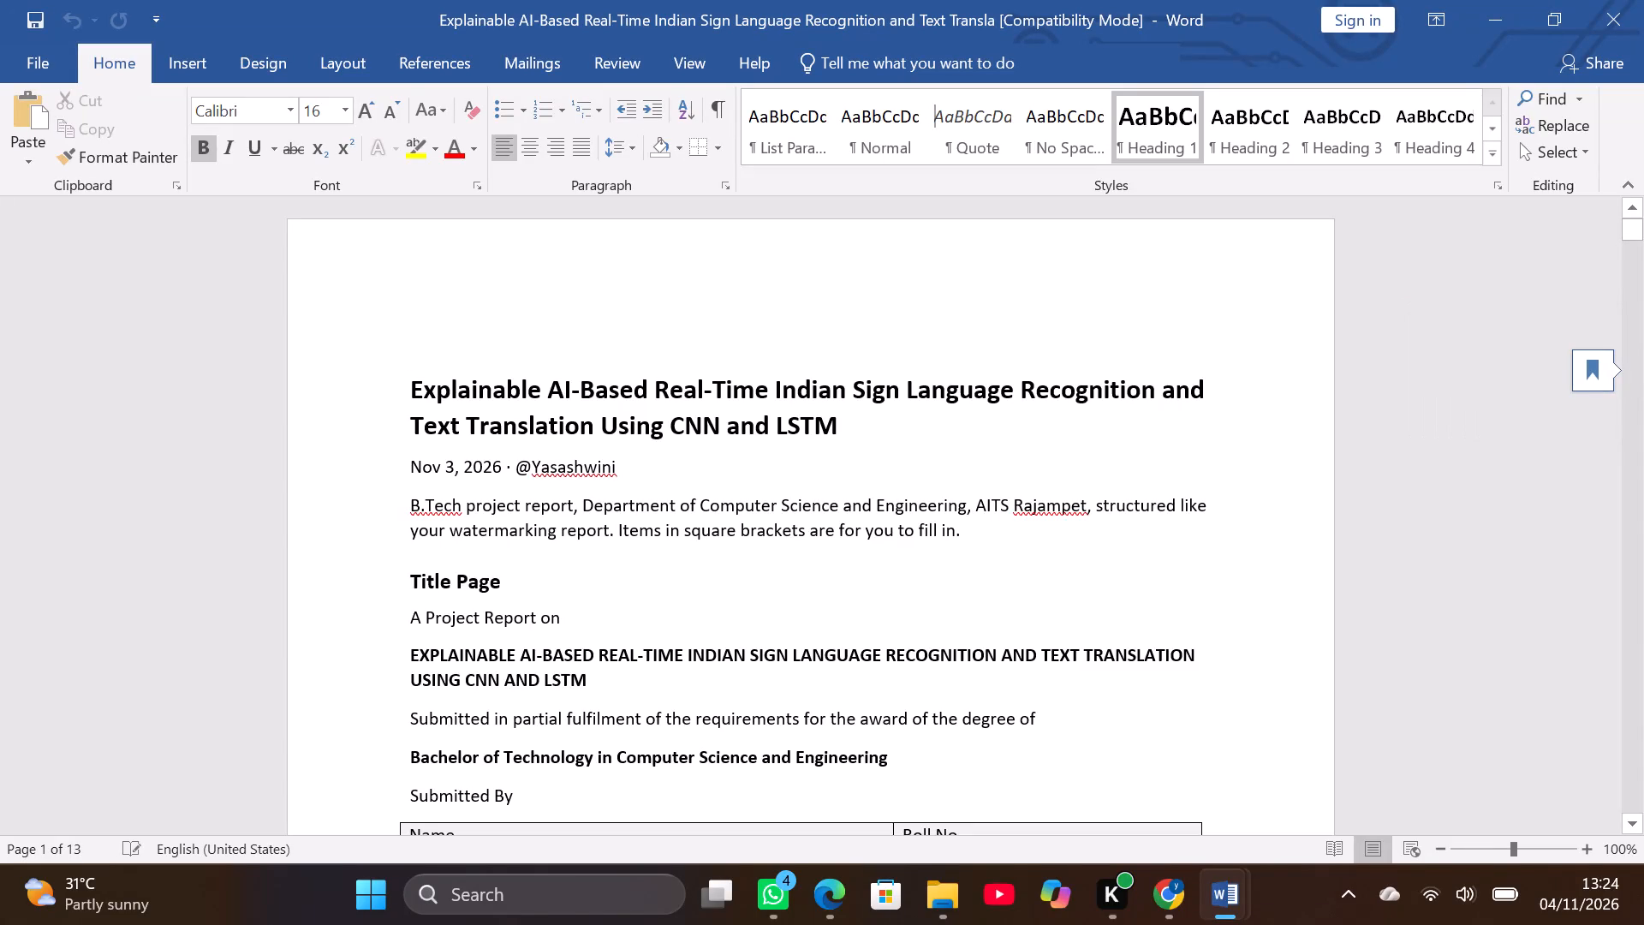
Look through the Explainable AI-Based ISL report in Word from the title page to the Chapter 2 Literature Survey table.
{"action": "scroll", "coordinate": [1252, 522], "scroll_direction": "down", "scroll_amount": 16}
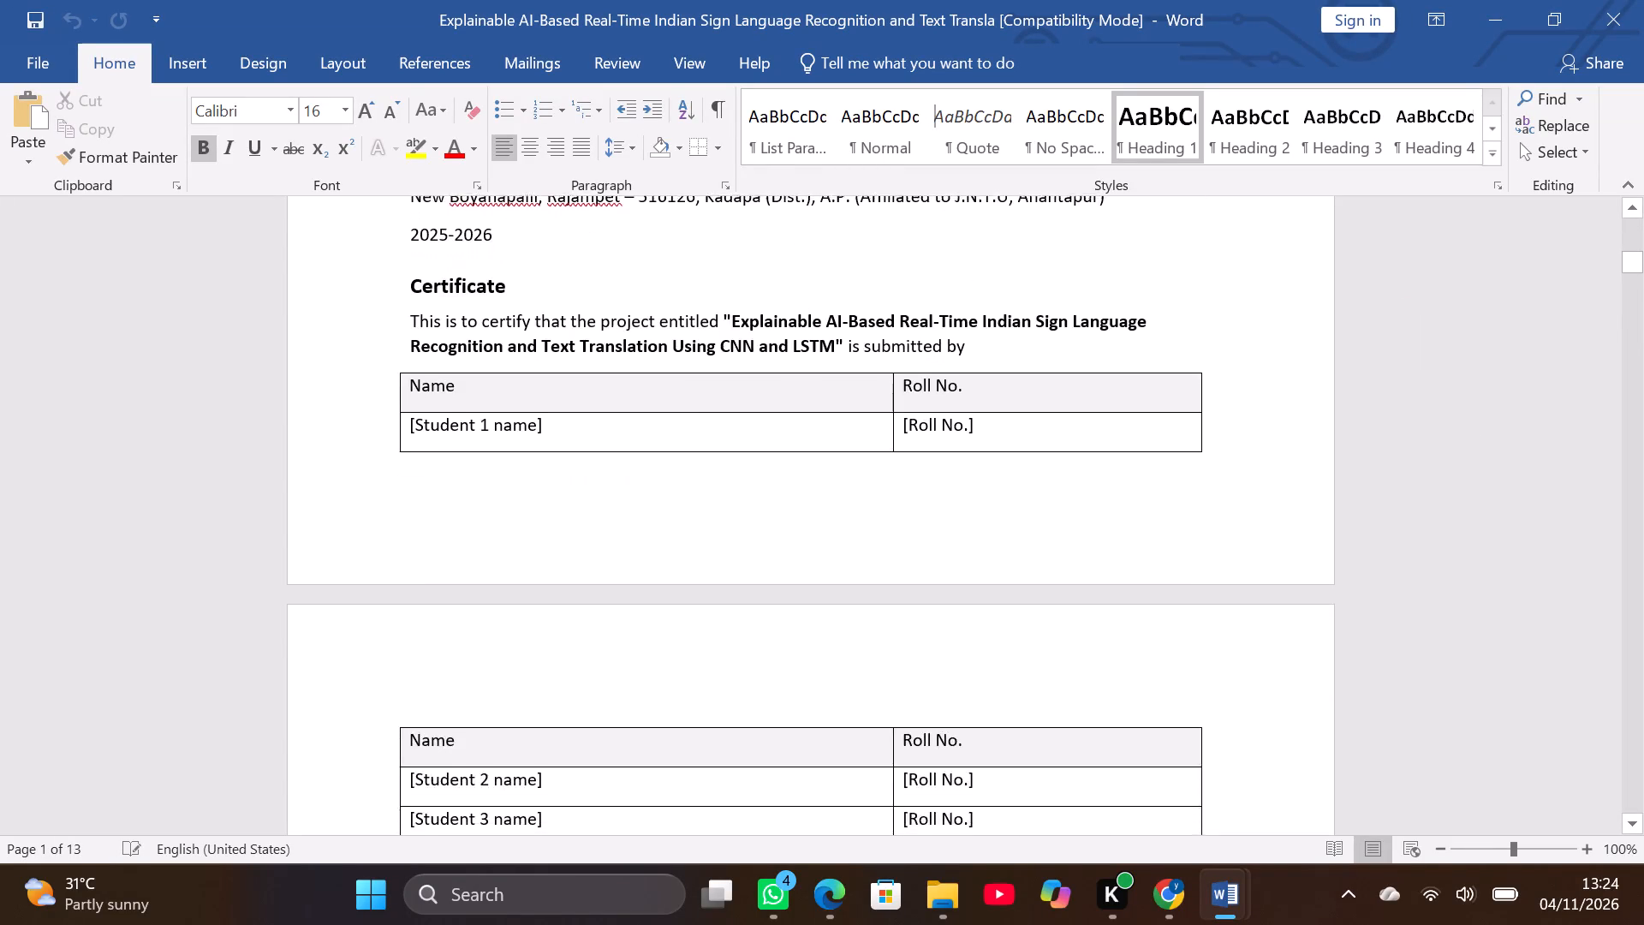
{"action": "scroll", "coordinate": [1252, 522], "scroll_direction": "down", "scroll_amount": 20}
{"action": "scroll", "coordinate": [1252, 522], "scroll_direction": "down", "scroll_amount": 13}
{"action": "scroll", "coordinate": [1252, 522], "scroll_direction": "down", "scroll_amount": 9}
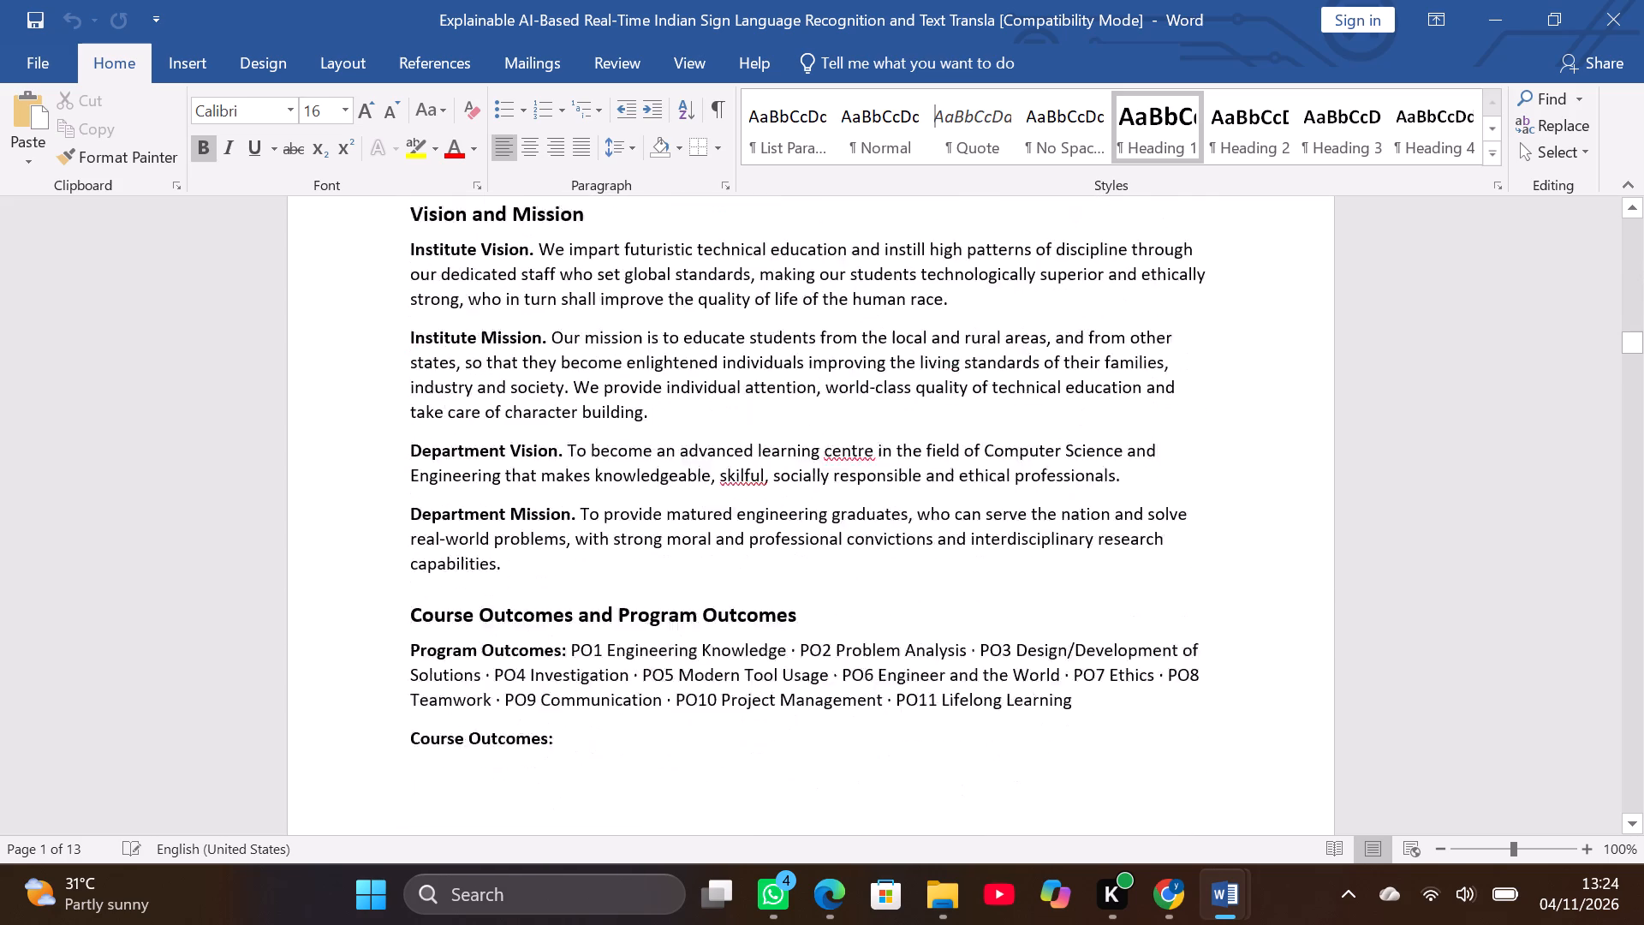
{"action": "scroll", "coordinate": [1252, 522], "scroll_direction": "down", "scroll_amount": 9}
{"action": "scroll", "coordinate": [1252, 522], "scroll_direction": "down", "scroll_amount": 20}
{"action": "scroll", "coordinate": [1252, 522], "scroll_direction": "down", "scroll_amount": 3}
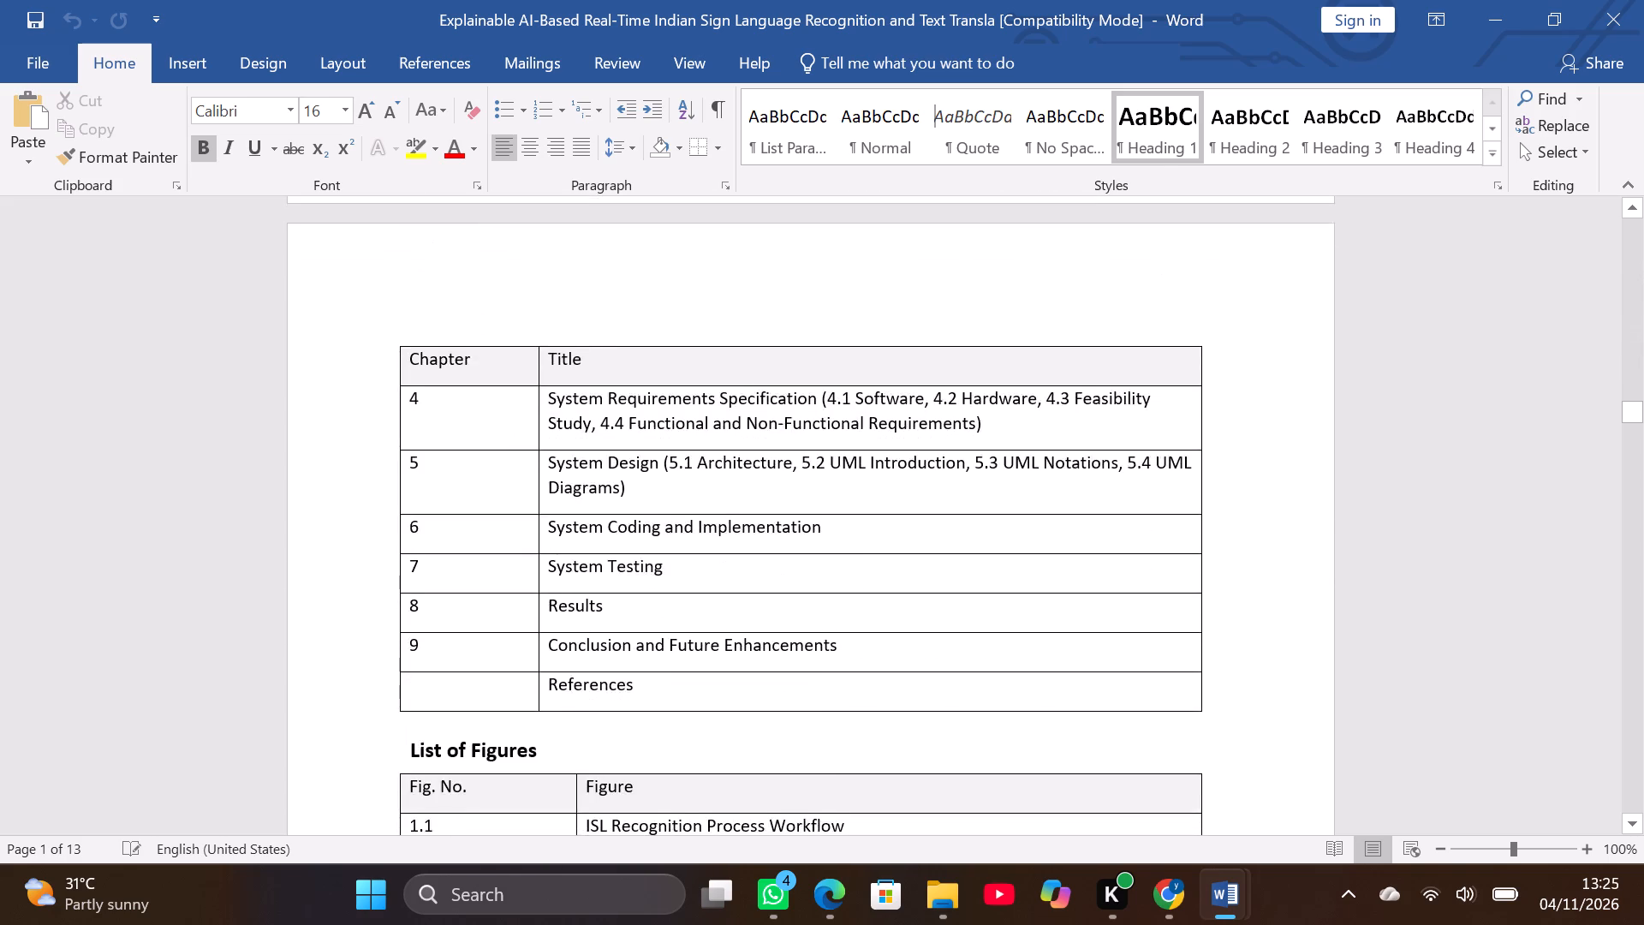
{"action": "scroll", "coordinate": [1252, 522], "scroll_direction": "down", "scroll_amount": 11}
{"action": "scroll", "coordinate": [1252, 522], "scroll_direction": "down", "scroll_amount": 20}
{"action": "scroll", "coordinate": [1252, 522], "scroll_direction": "down", "scroll_amount": 3}
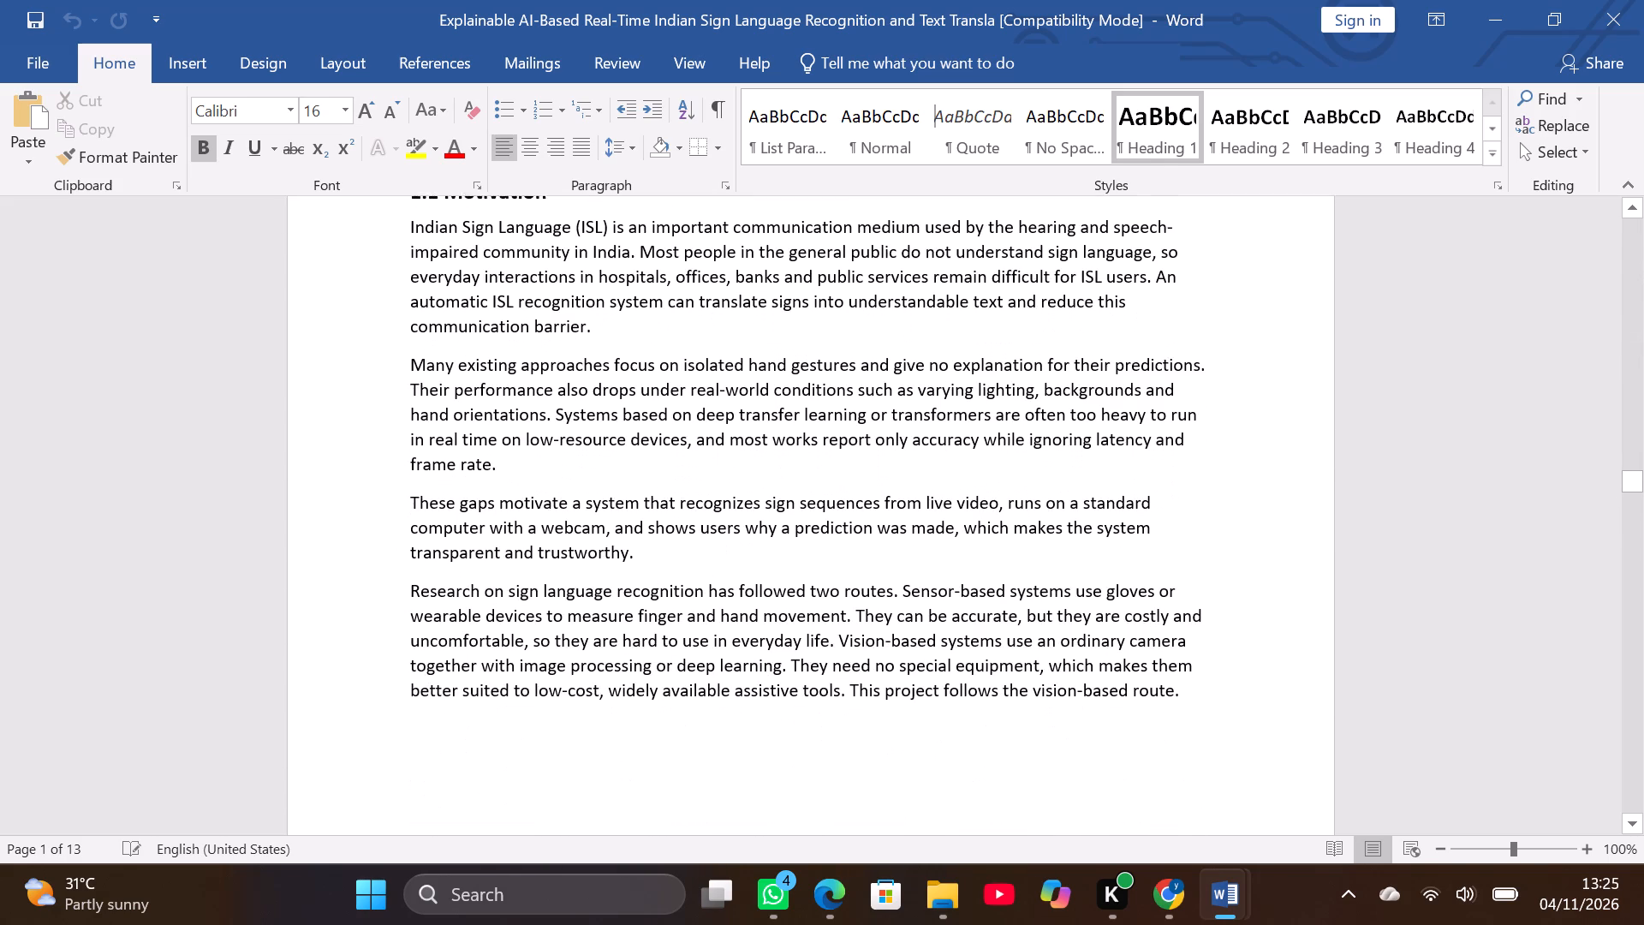
{"action": "scroll", "coordinate": [1252, 522], "scroll_direction": "down", "scroll_amount": 15}
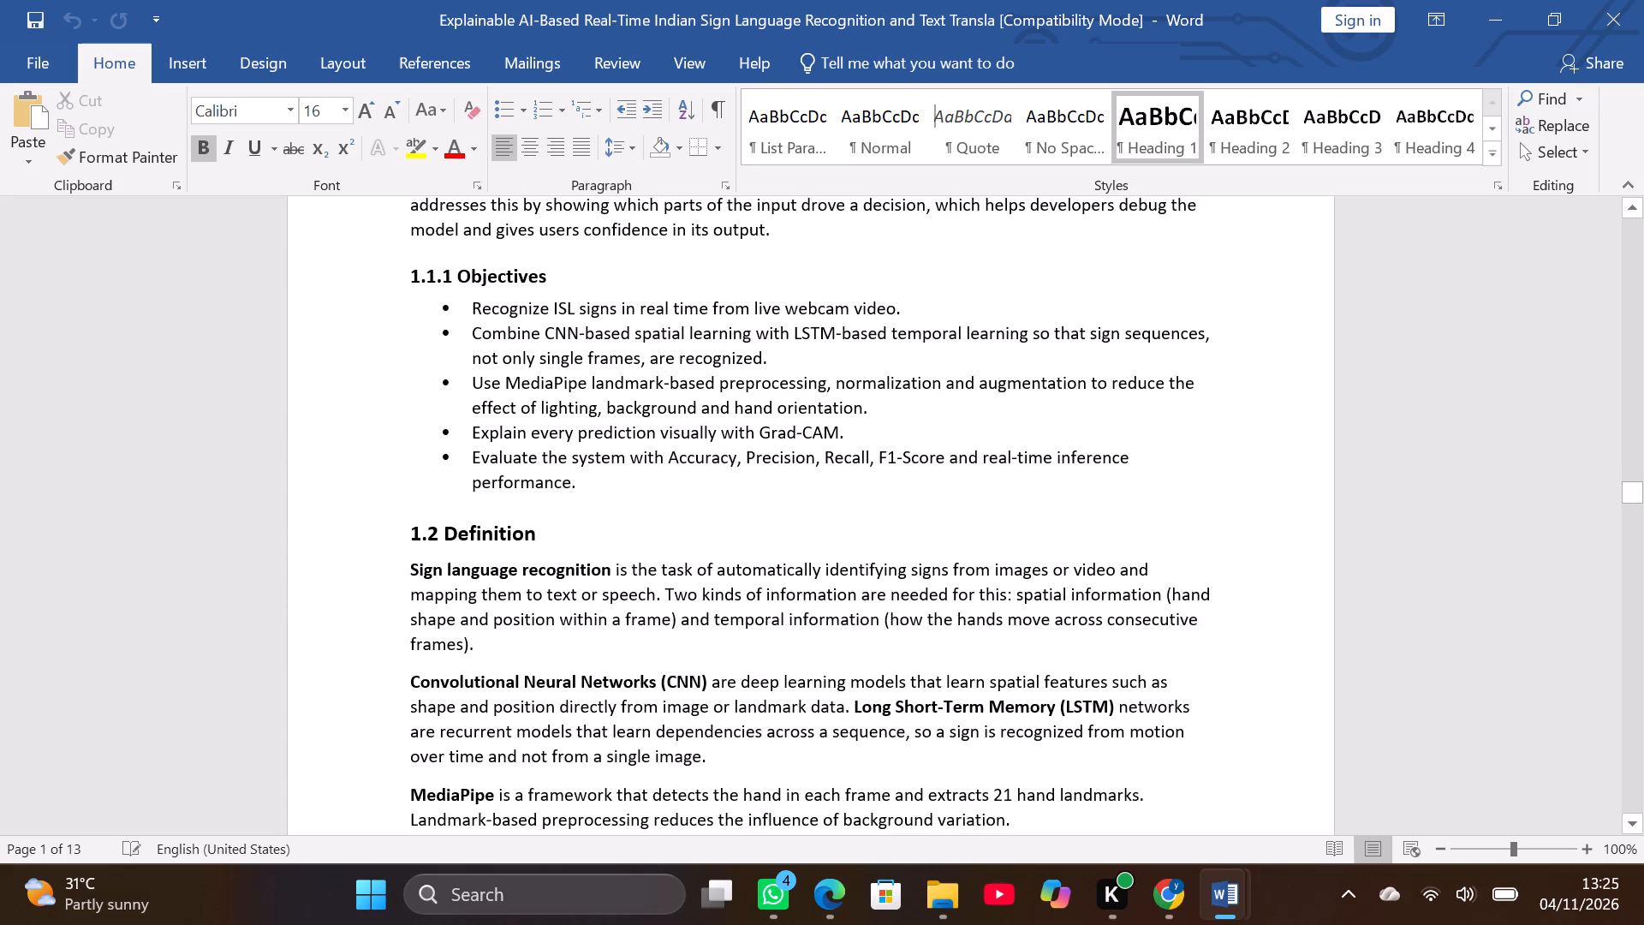
{"action": "scroll", "coordinate": [1252, 522], "scroll_direction": "down", "scroll_amount": 14}
{"action": "scroll", "coordinate": [1252, 522], "scroll_direction": "down", "scroll_amount": 9}
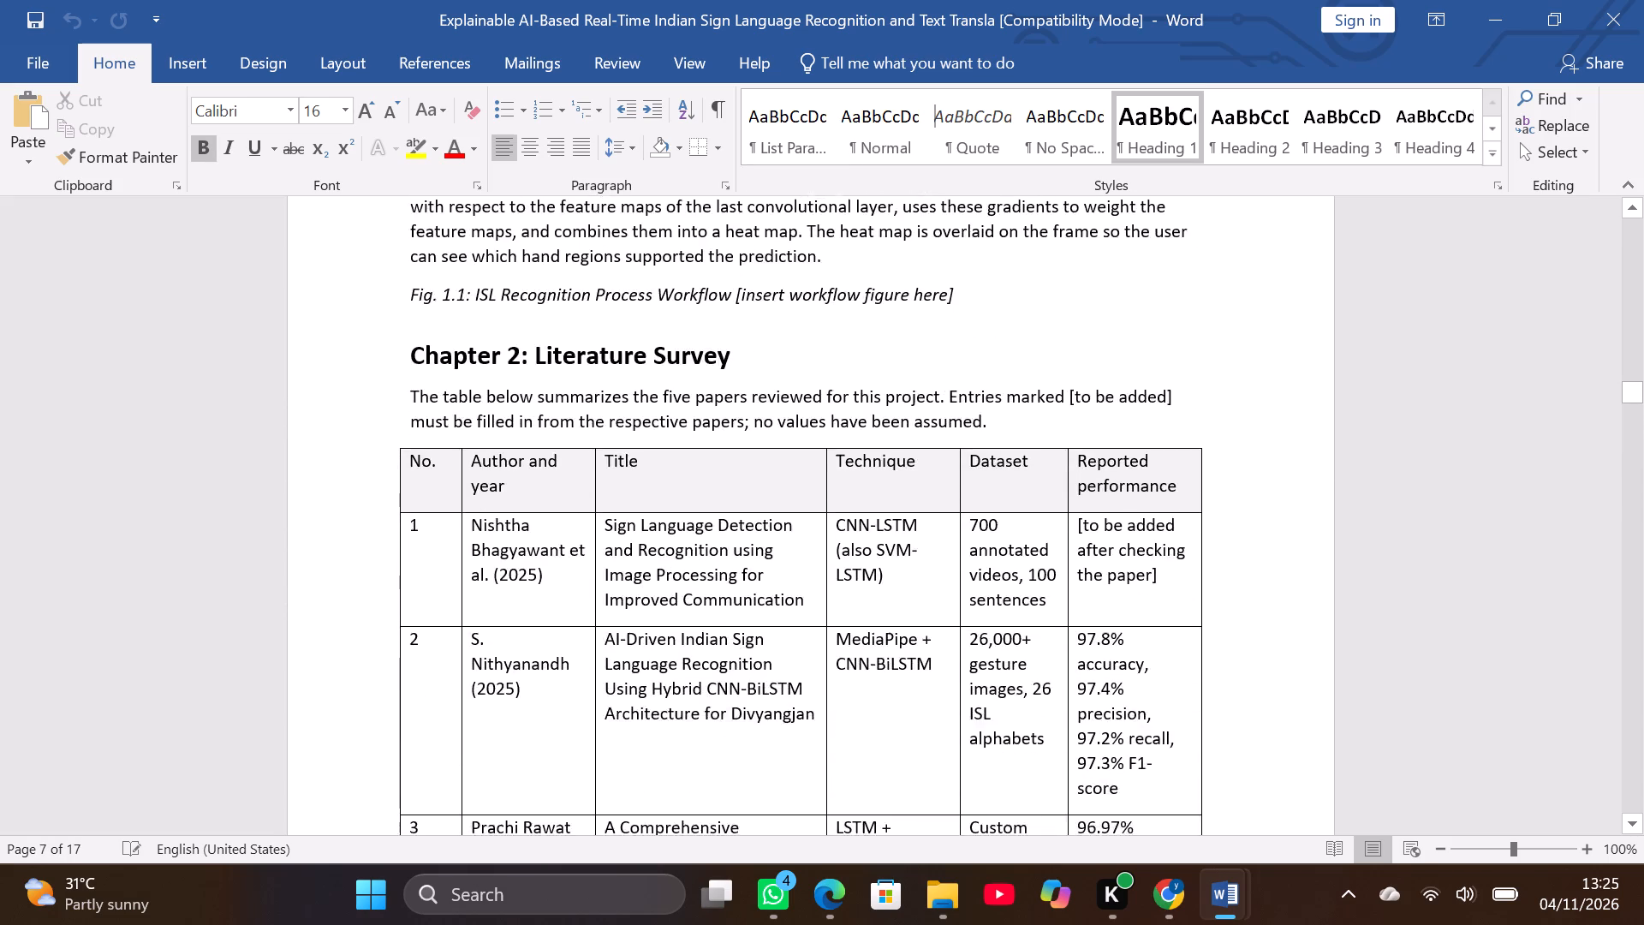
{"action": "scroll", "coordinate": [1252, 522], "scroll_direction": "down", "scroll_amount": 6}
{"action": "scroll", "coordinate": [1252, 522], "scroll_direction": "up", "scroll_amount": 1}
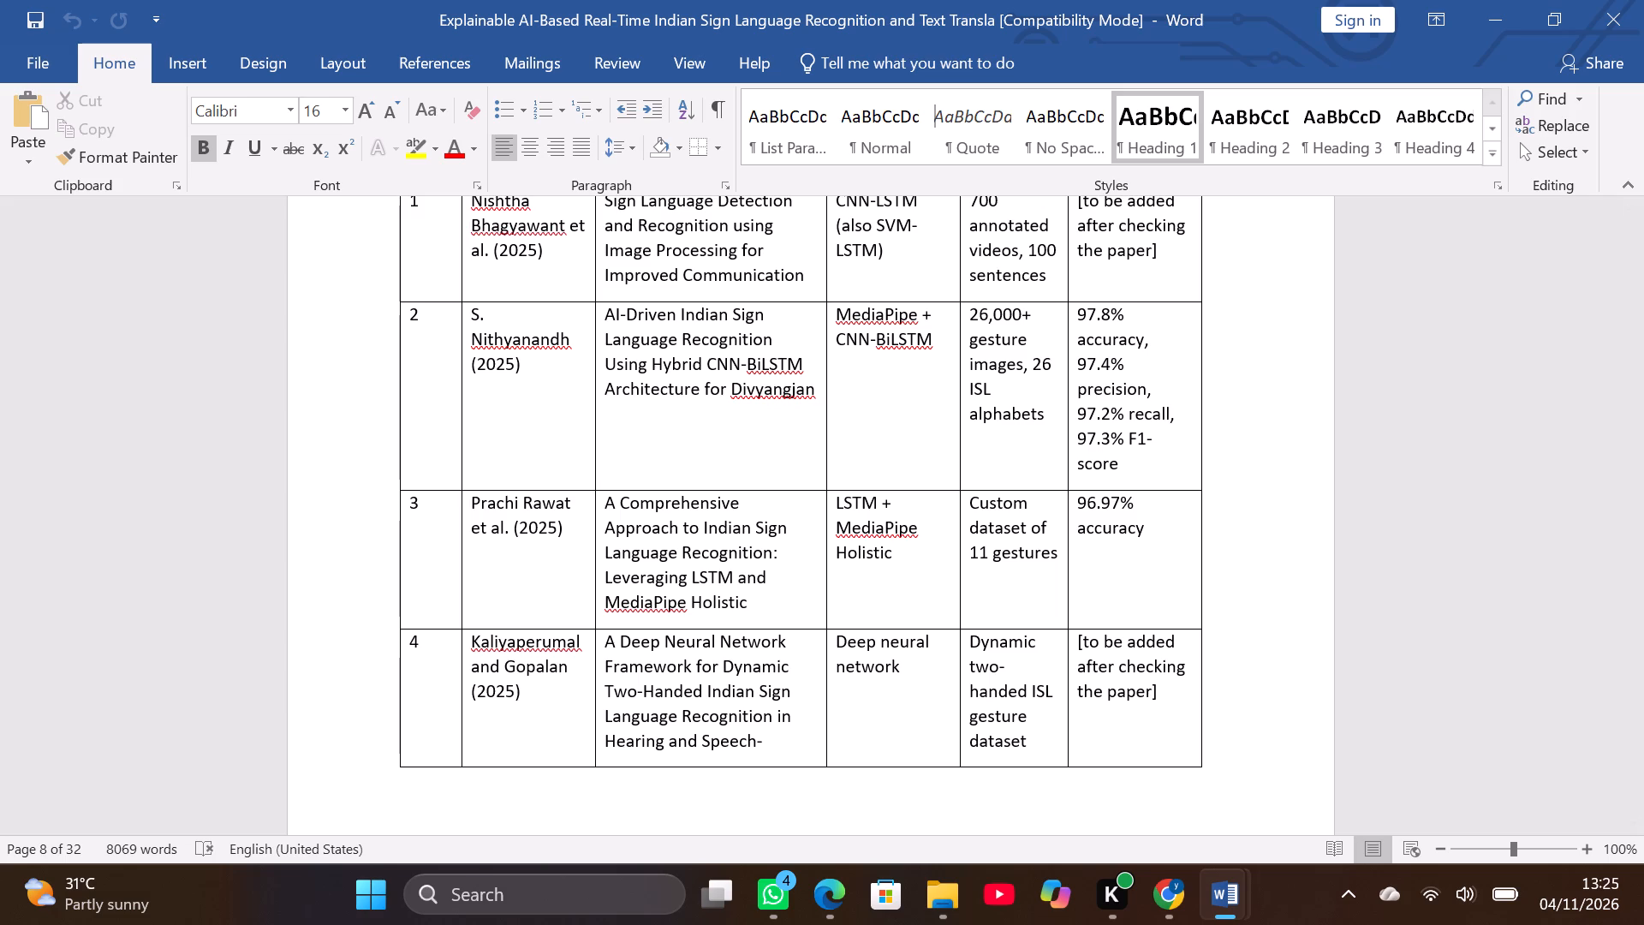
{"action": "scroll", "coordinate": [1123, 512], "scroll_direction": "up", "scroll_amount": 10}
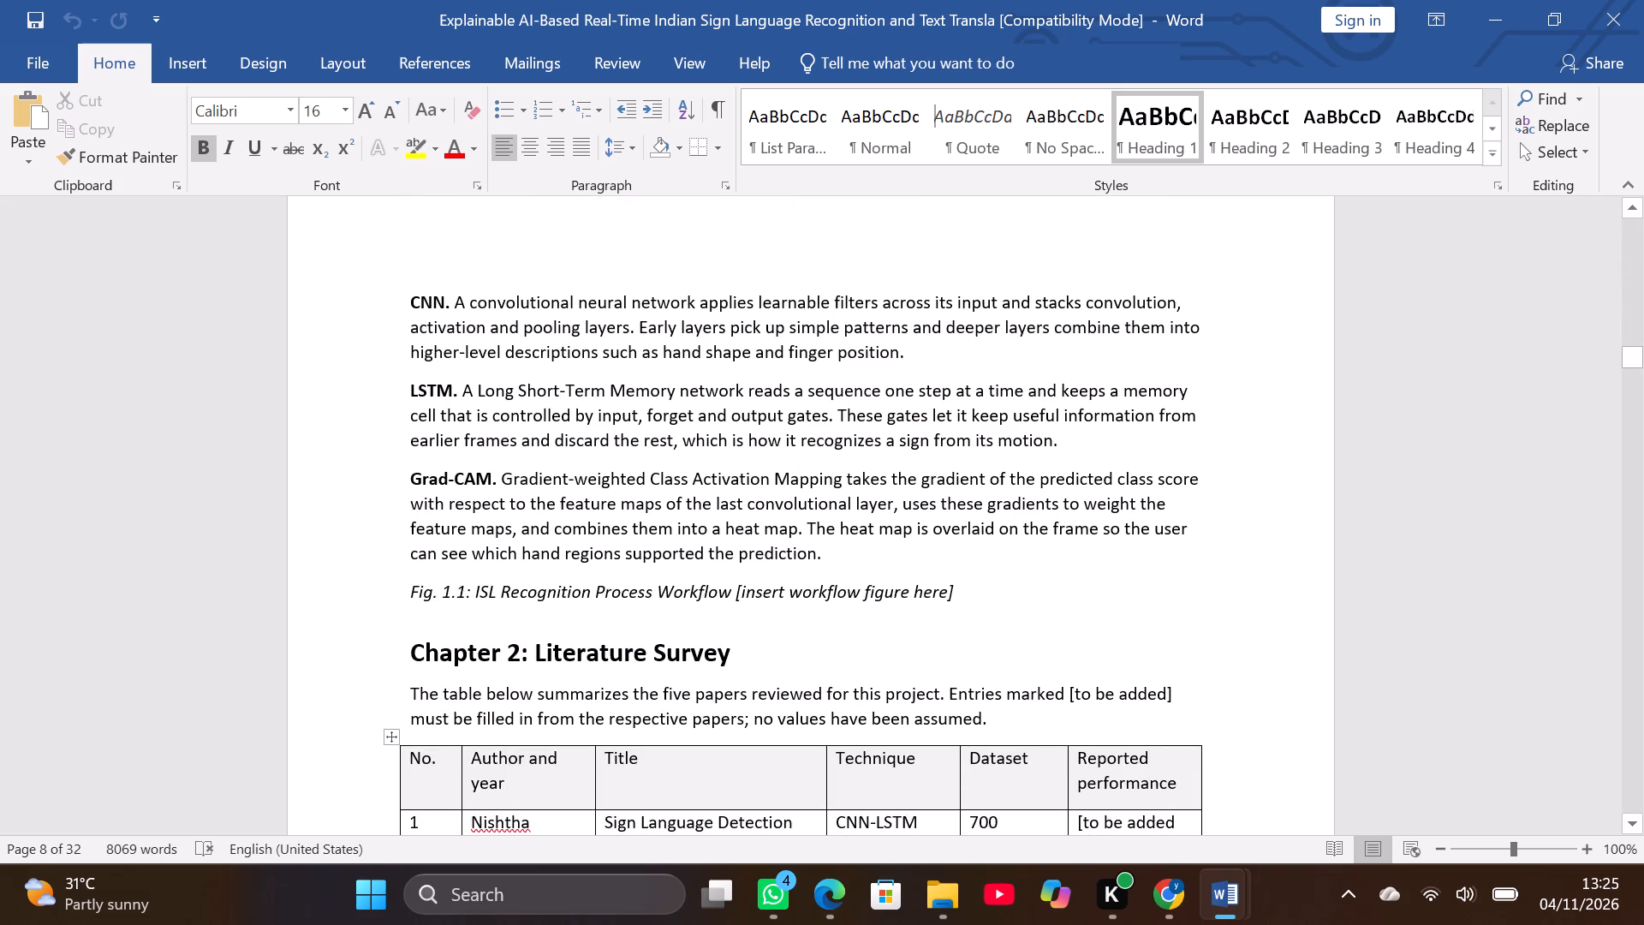
Copy the whole body of Chapter 2: Literature Survey, from its introductory paragraph to the note just before Chapter 3.
{"action": "scroll", "coordinate": [1123, 512], "scroll_direction": "down", "scroll_amount": 7}
{"action": "scroll", "coordinate": [1123, 512], "scroll_direction": "up", "scroll_amount": 1}
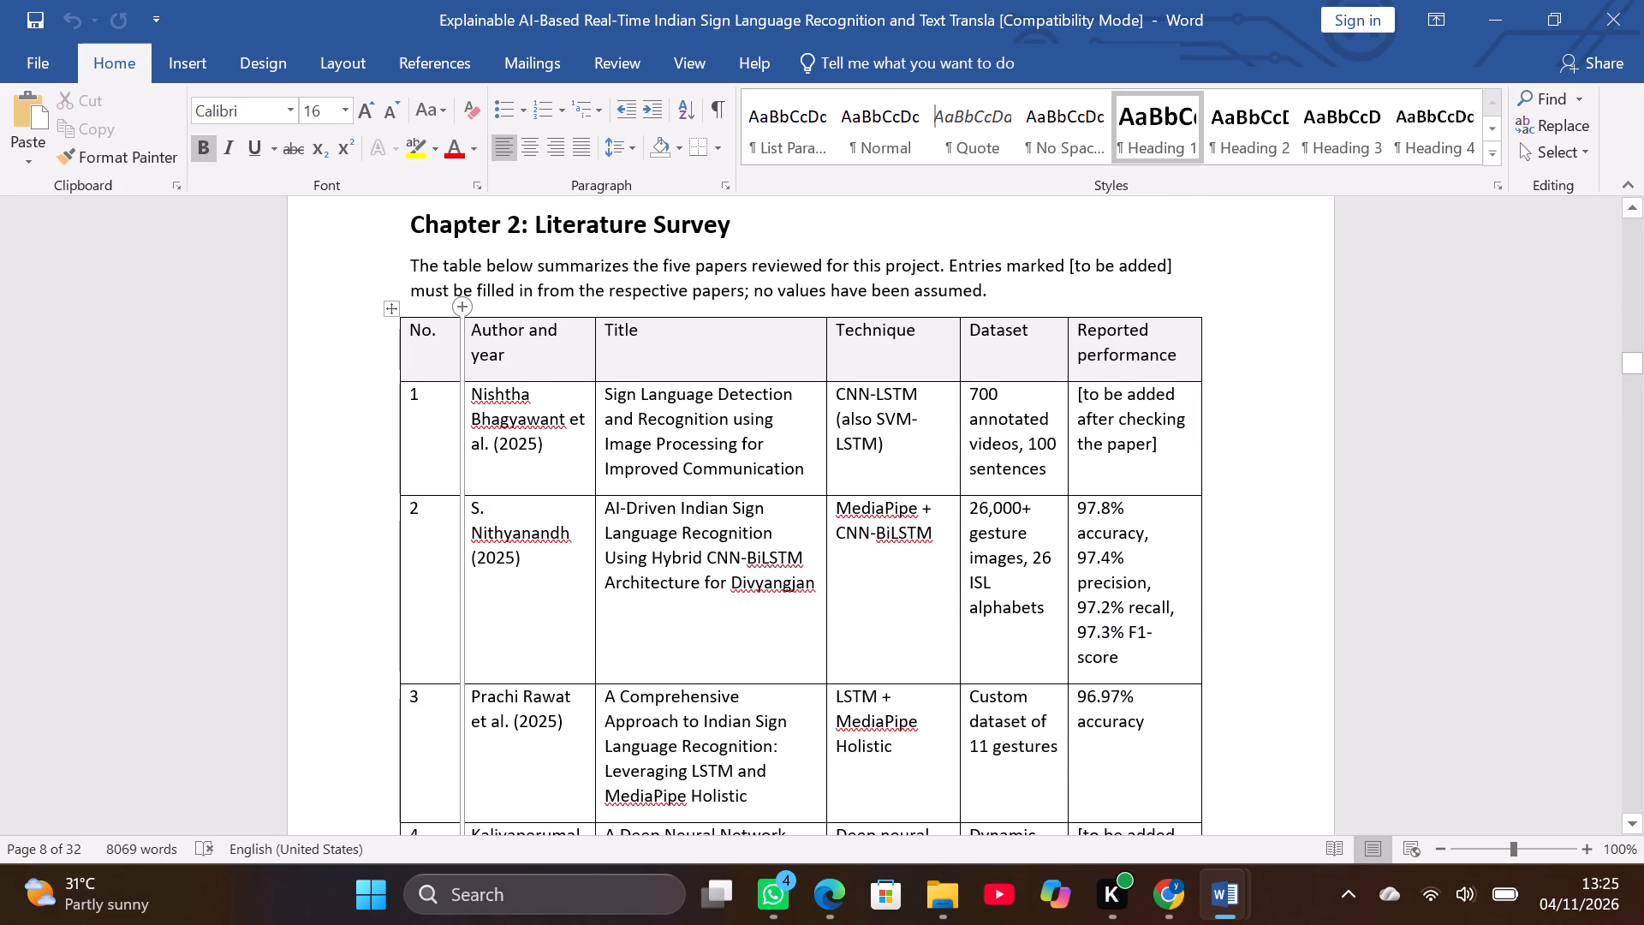
{"action": "left_click_drag", "start_coordinate": [414, 267], "coordinate": [531, 699]}
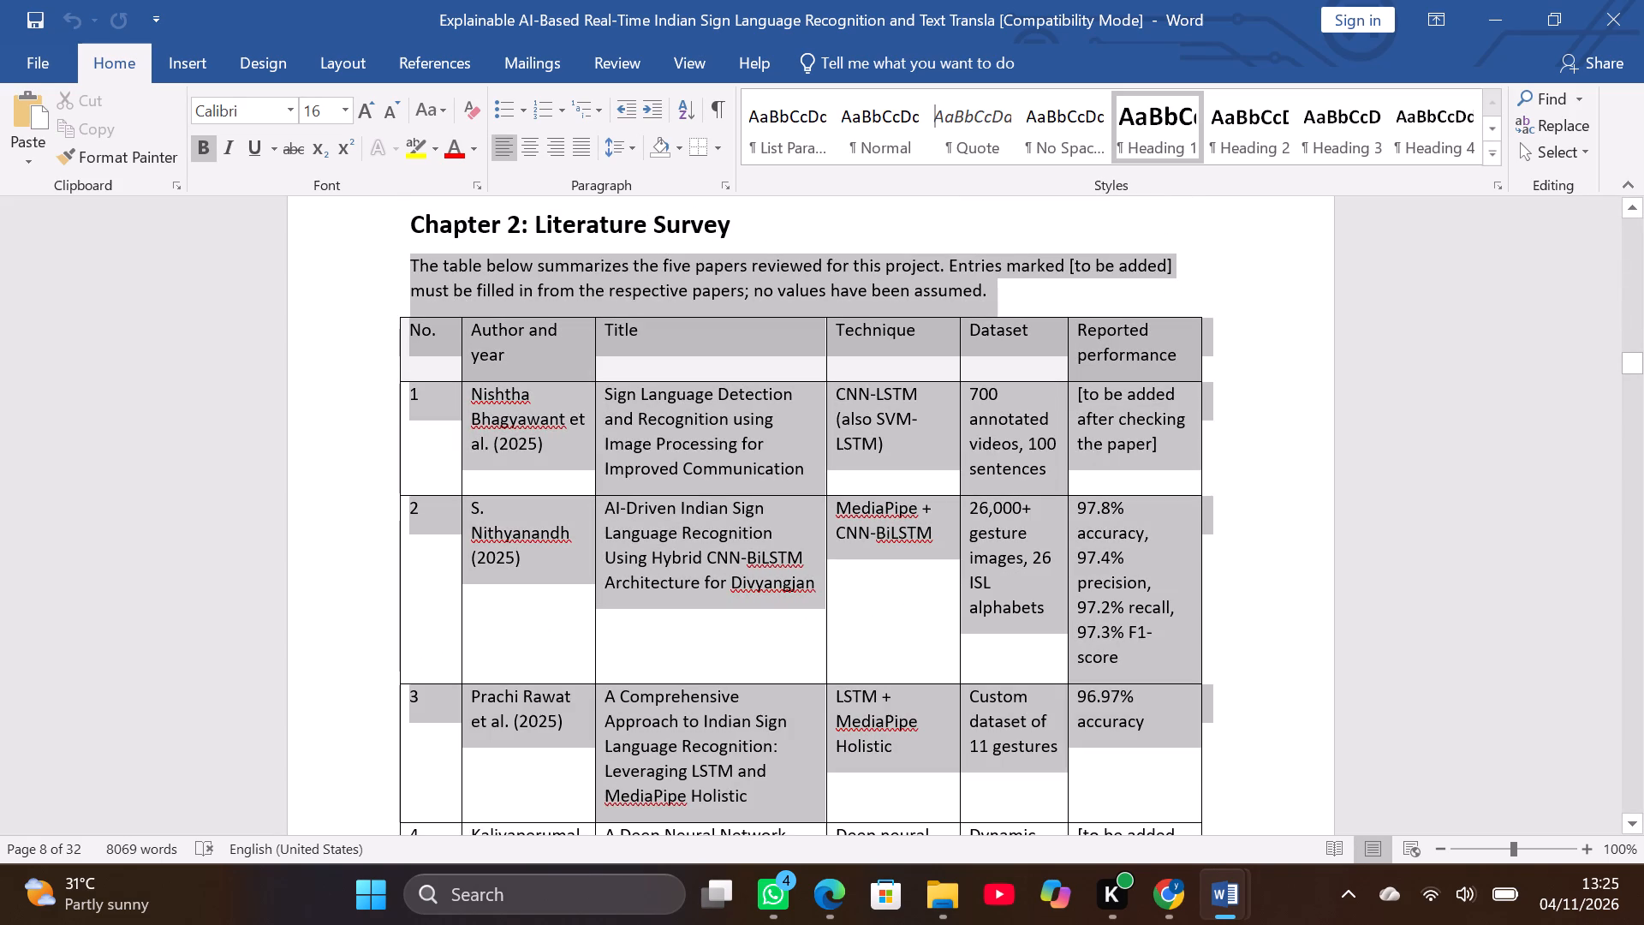
{"action": "left_click_drag", "start_coordinate": [531, 699], "coordinate": [624, 853]}
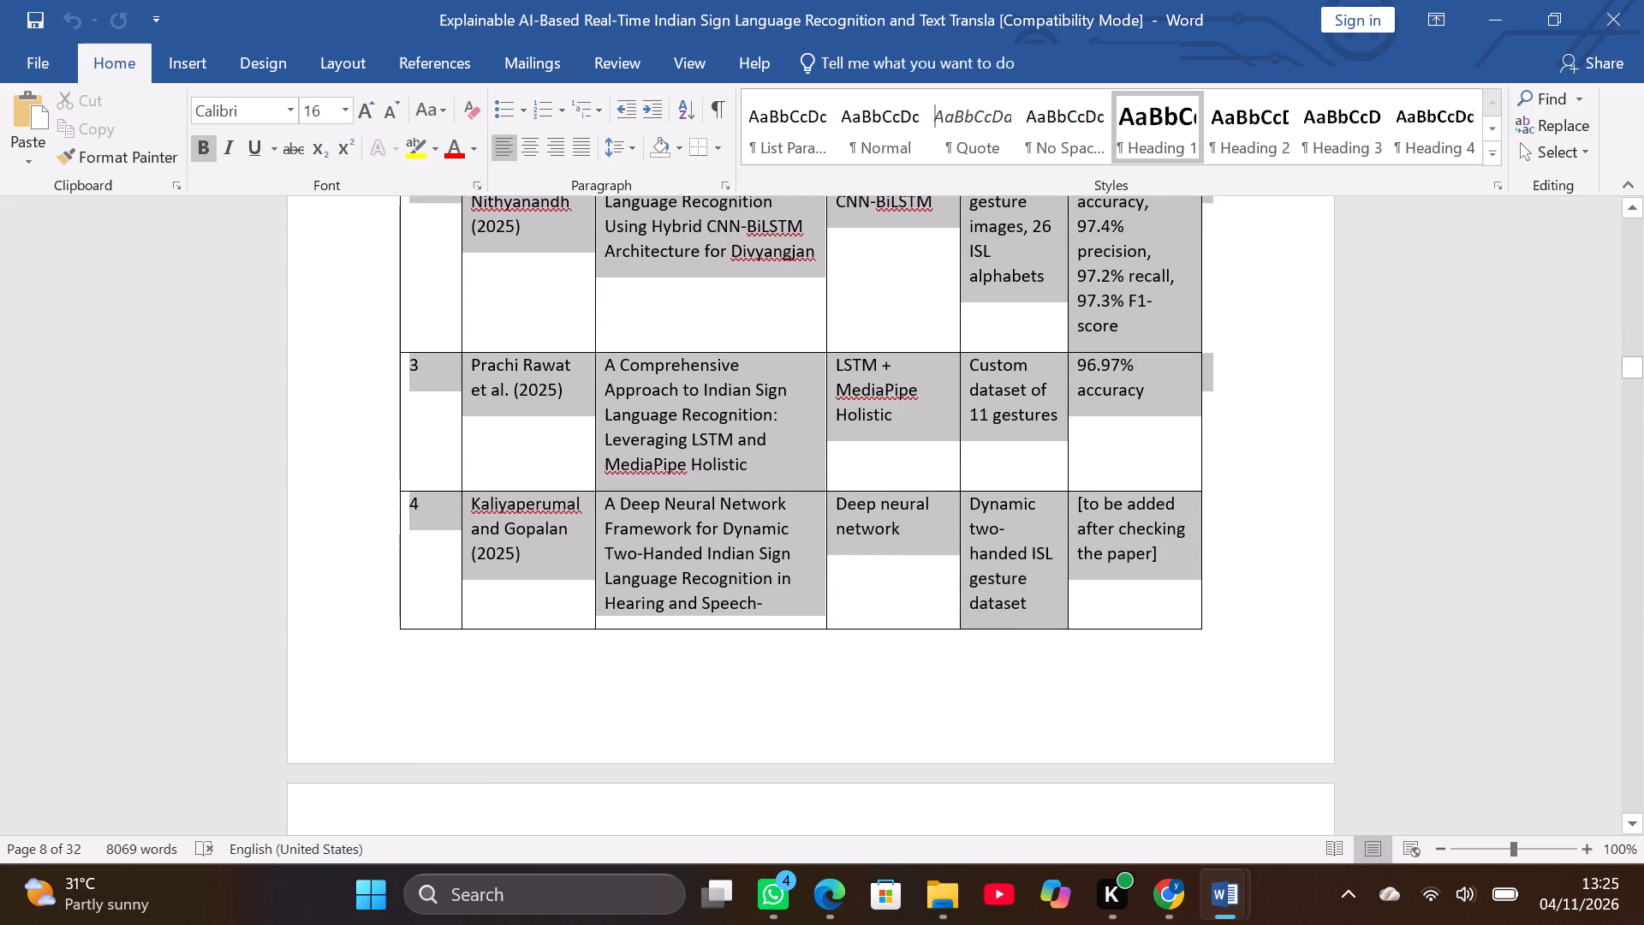
{"action": "left_click_drag", "start_coordinate": [624, 853], "coordinate": [624, 851]}
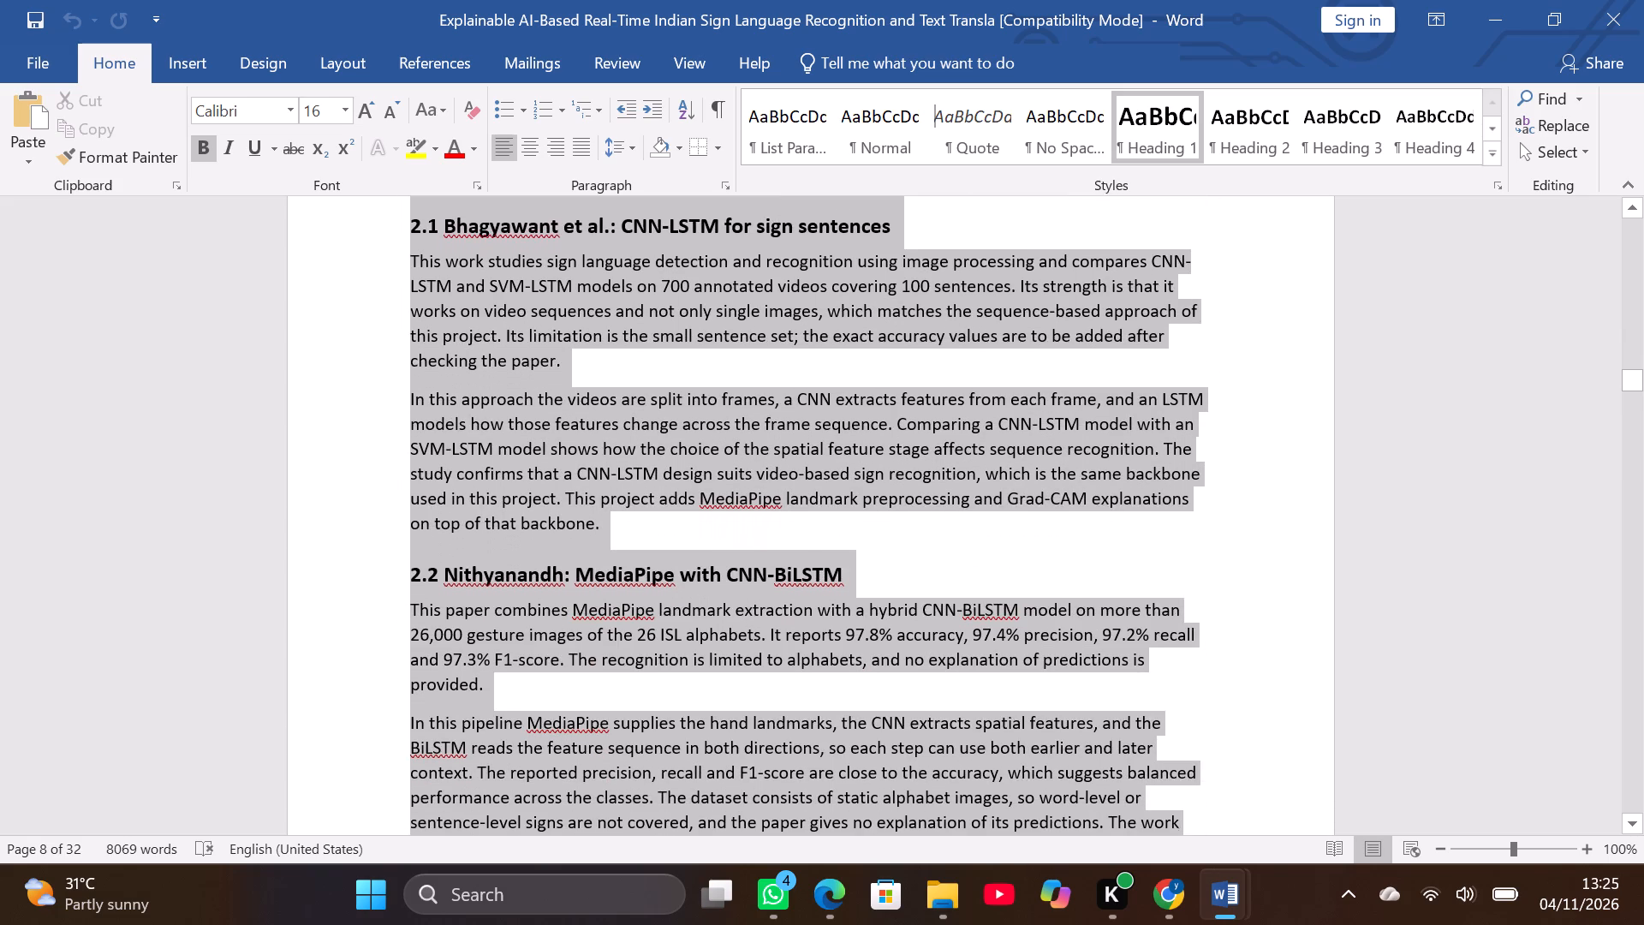
{"action": "left_click_drag", "start_coordinate": [624, 851], "coordinate": [623, 850]}
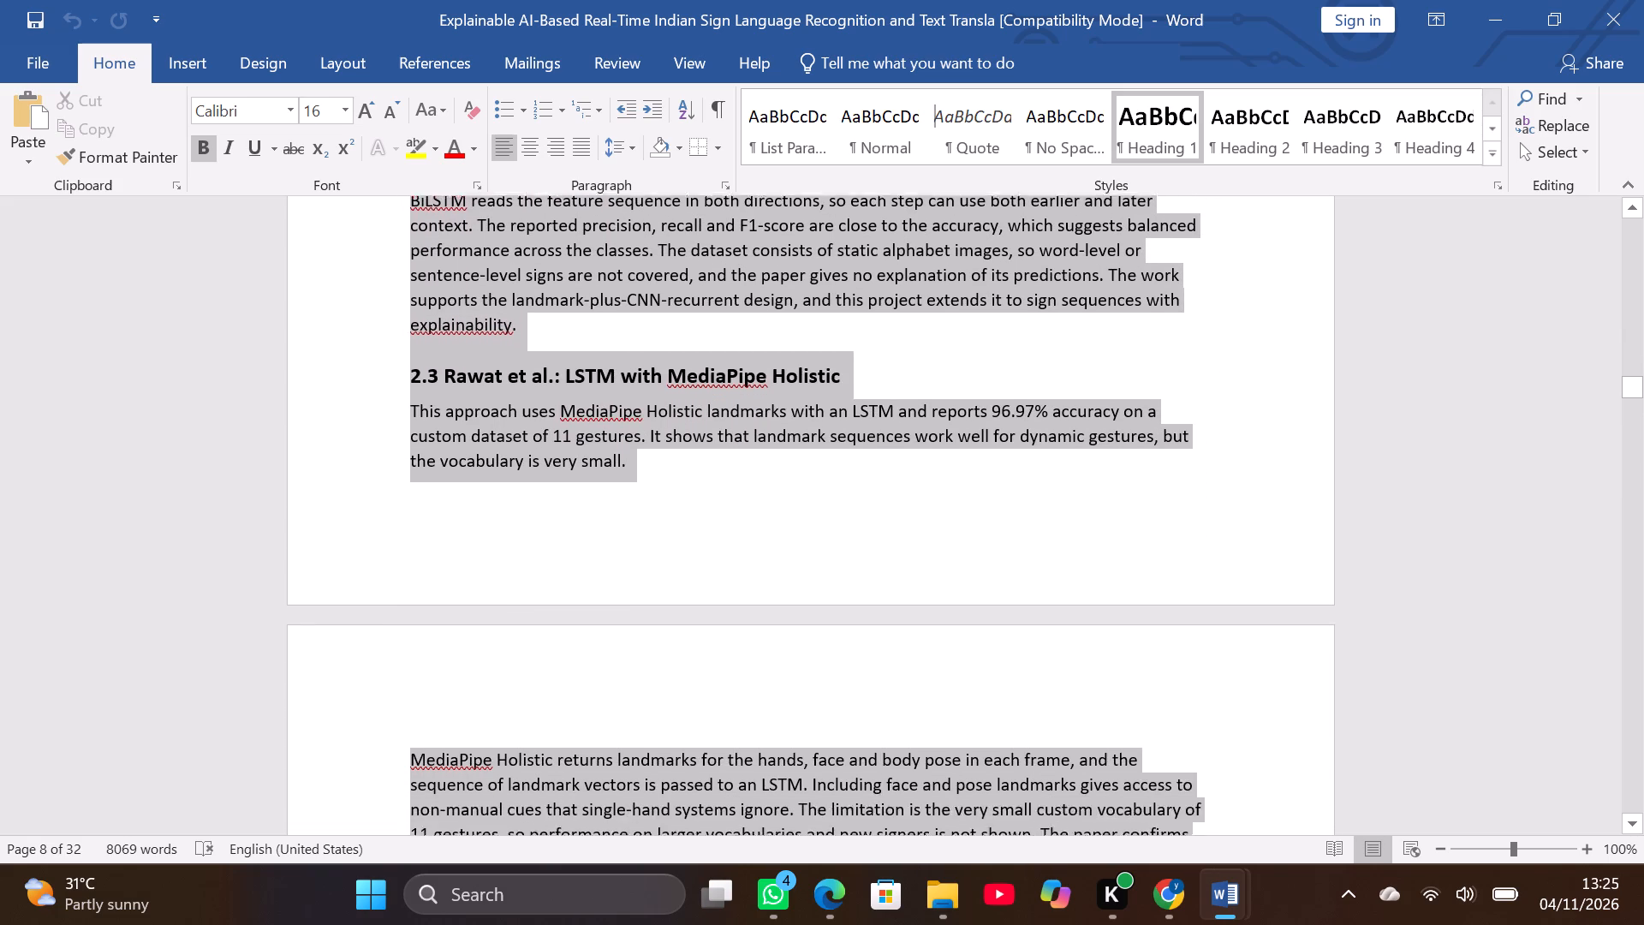
{"action": "left_click_drag", "start_coordinate": [623, 850], "coordinate": [623, 849]}
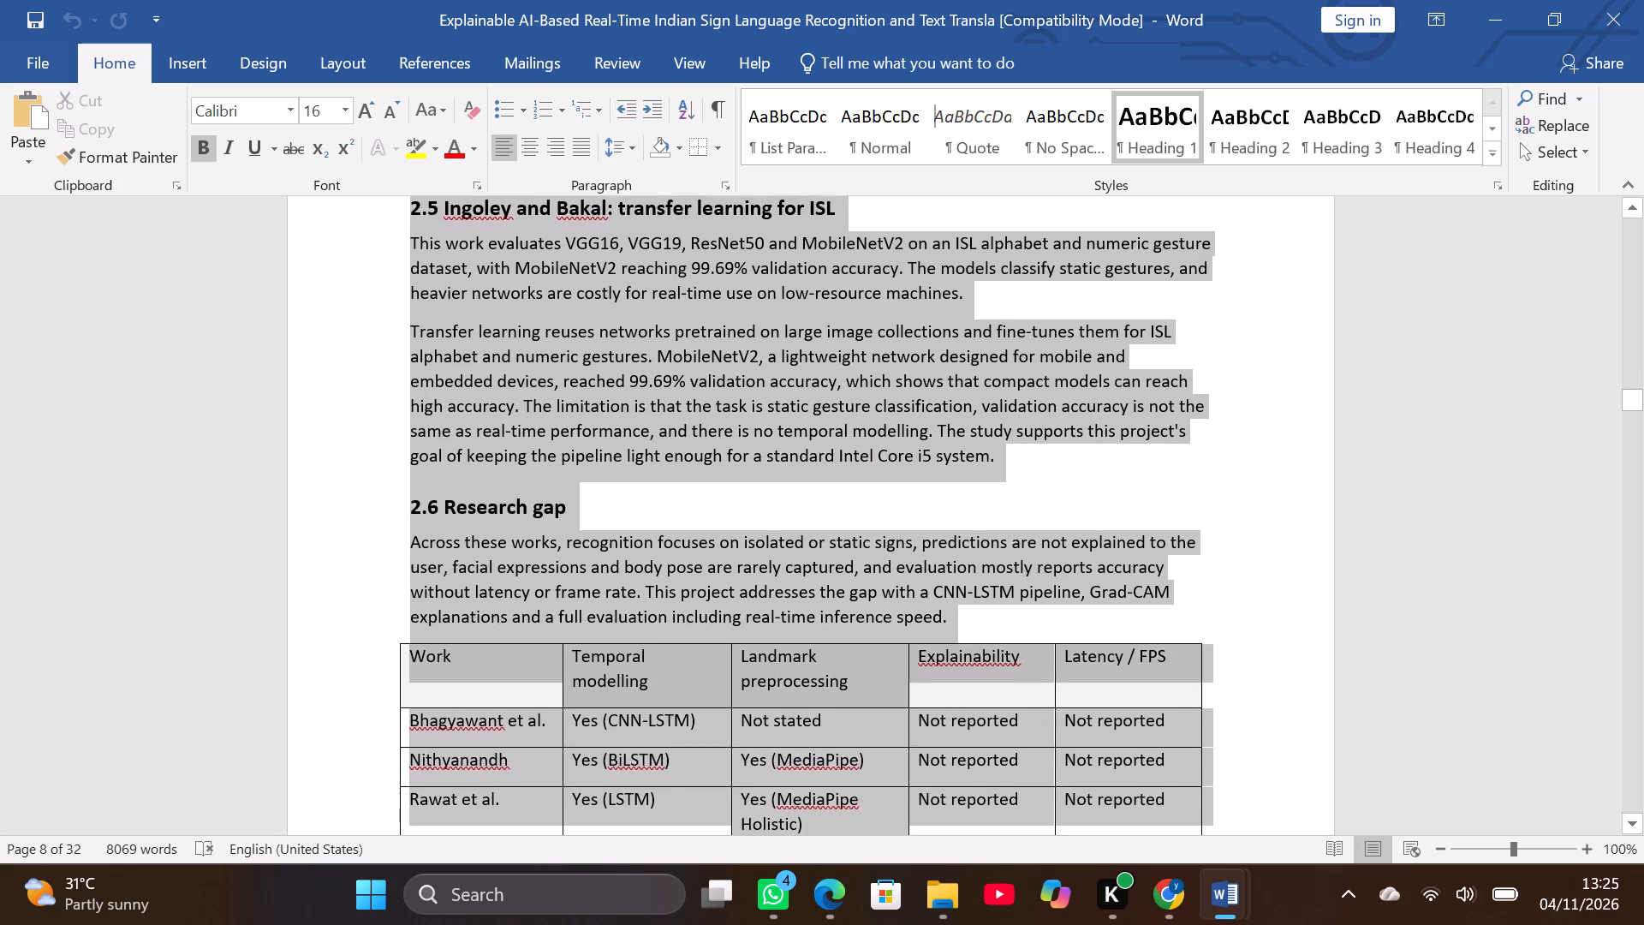
{"action": "left_click_drag", "start_coordinate": [623, 849], "coordinate": [623, 848]}
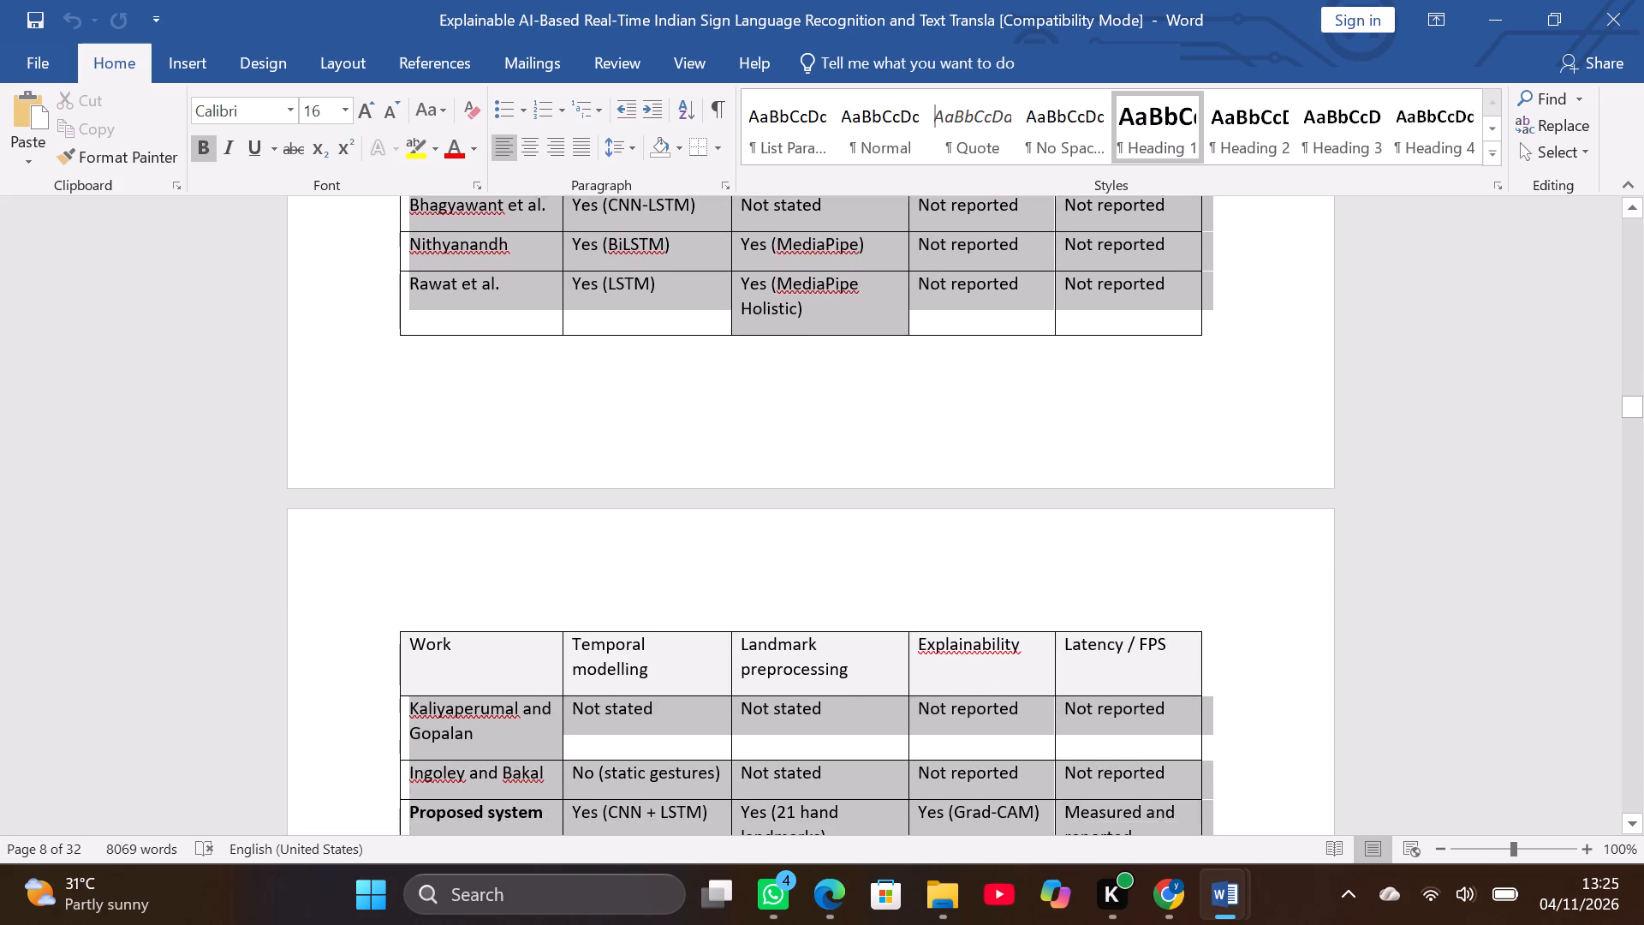
{"action": "left_click_drag", "start_coordinate": [623, 848], "coordinate": [559, 461]}
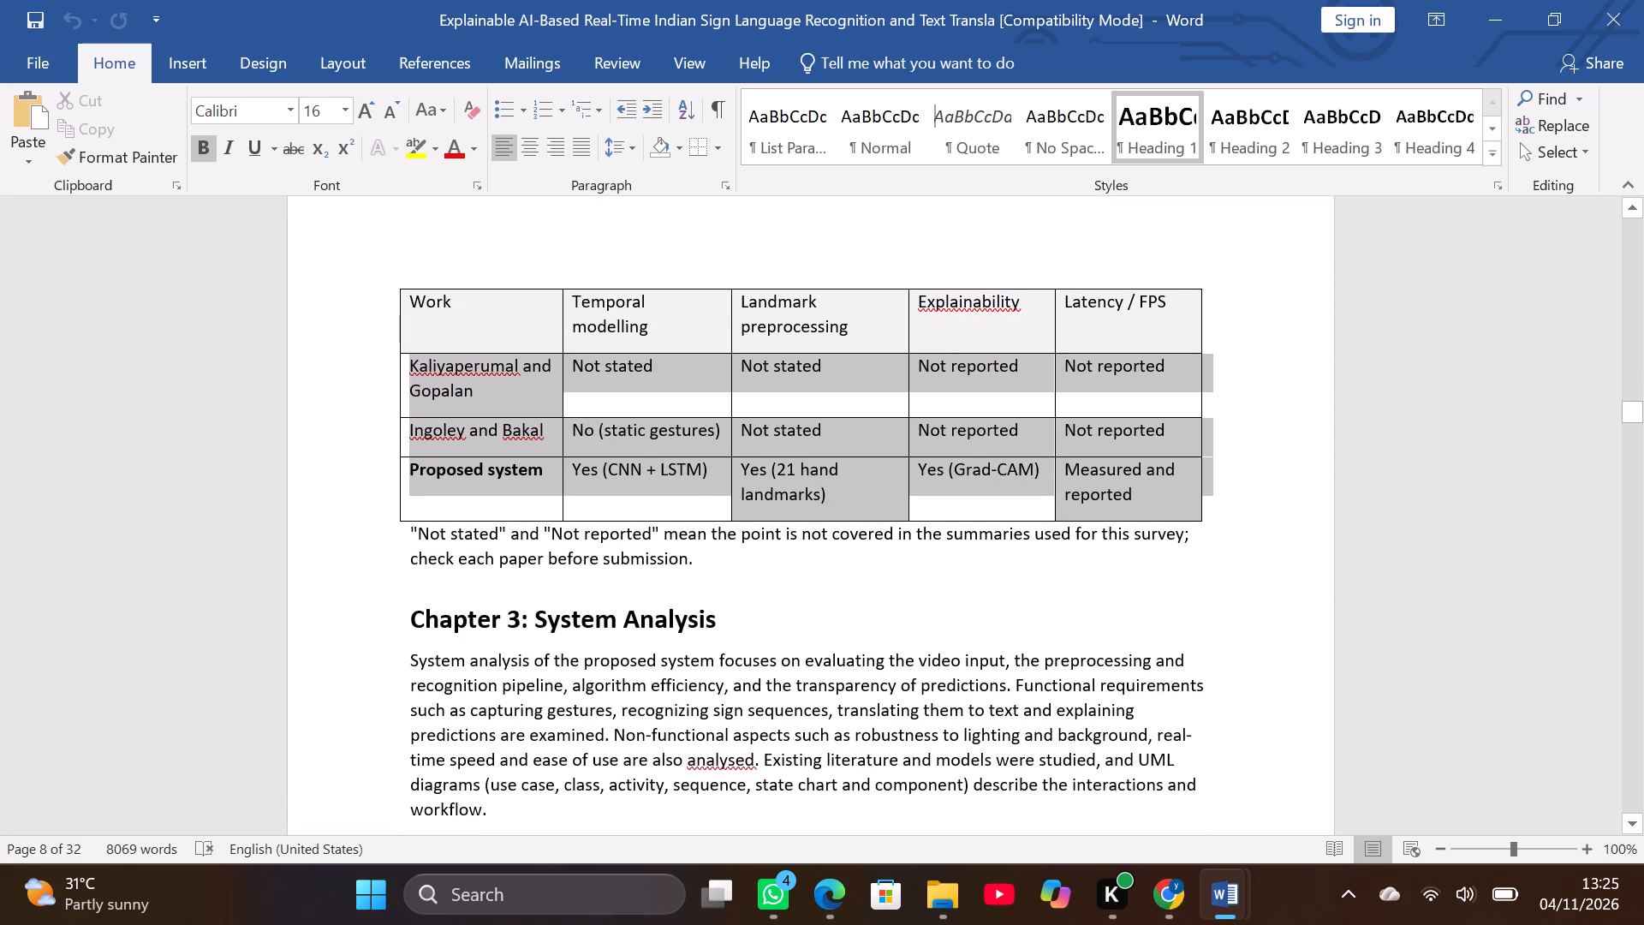
{"action": "left_click_drag", "start_coordinate": [559, 461], "coordinate": [737, 567]}
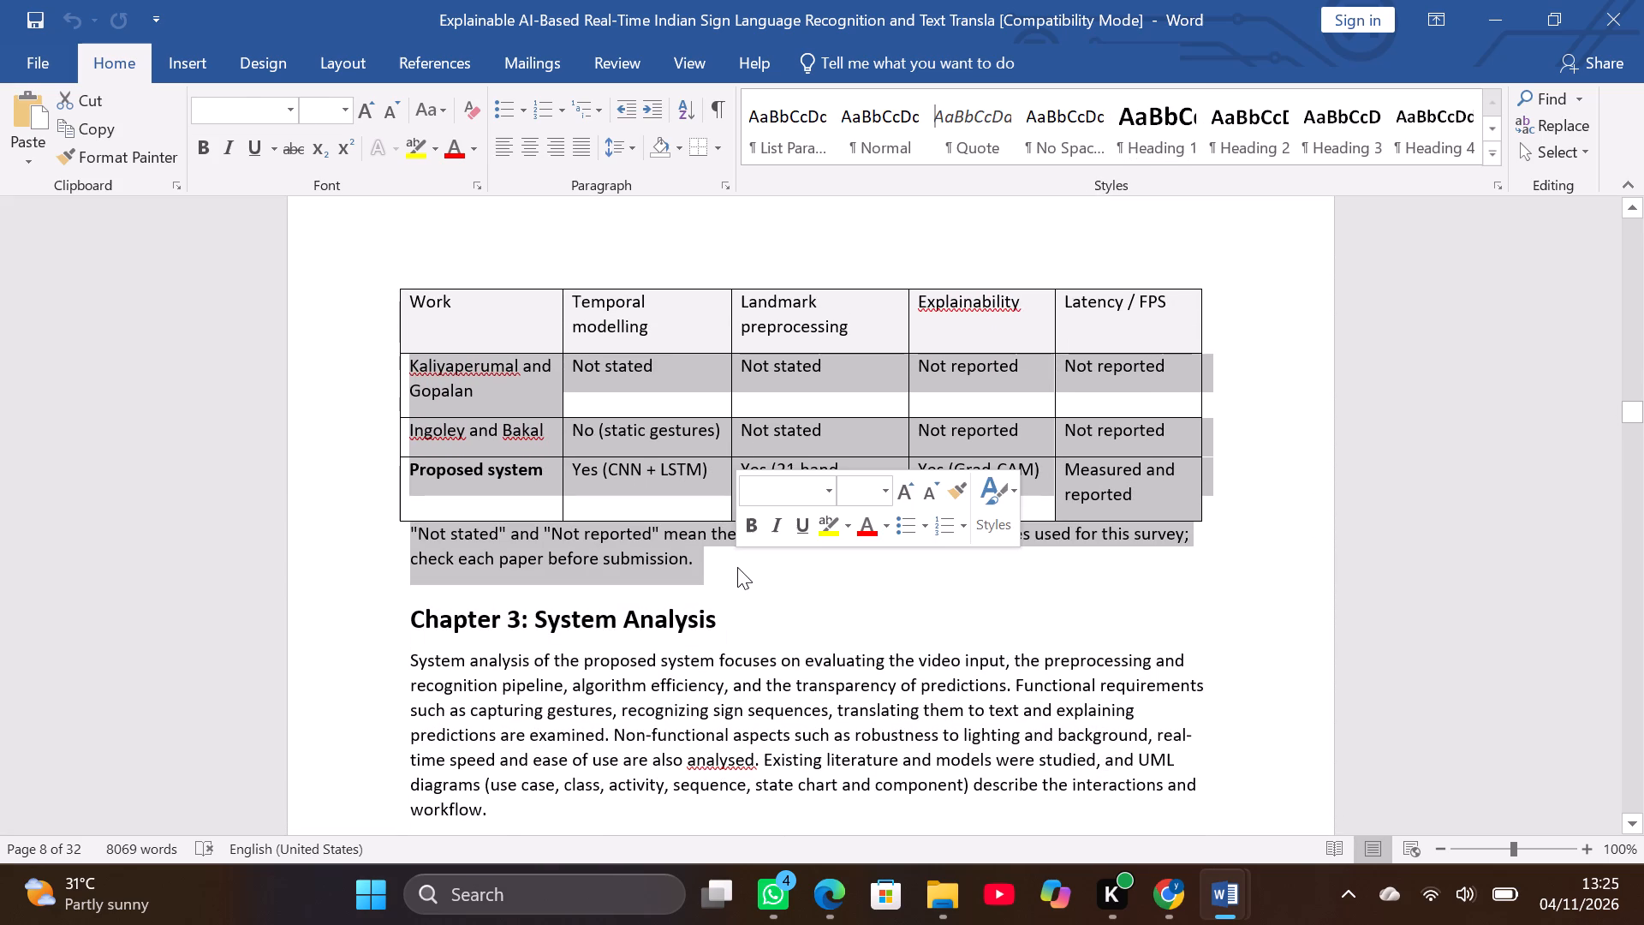
{"action": "key", "text": "ctrl+c"}
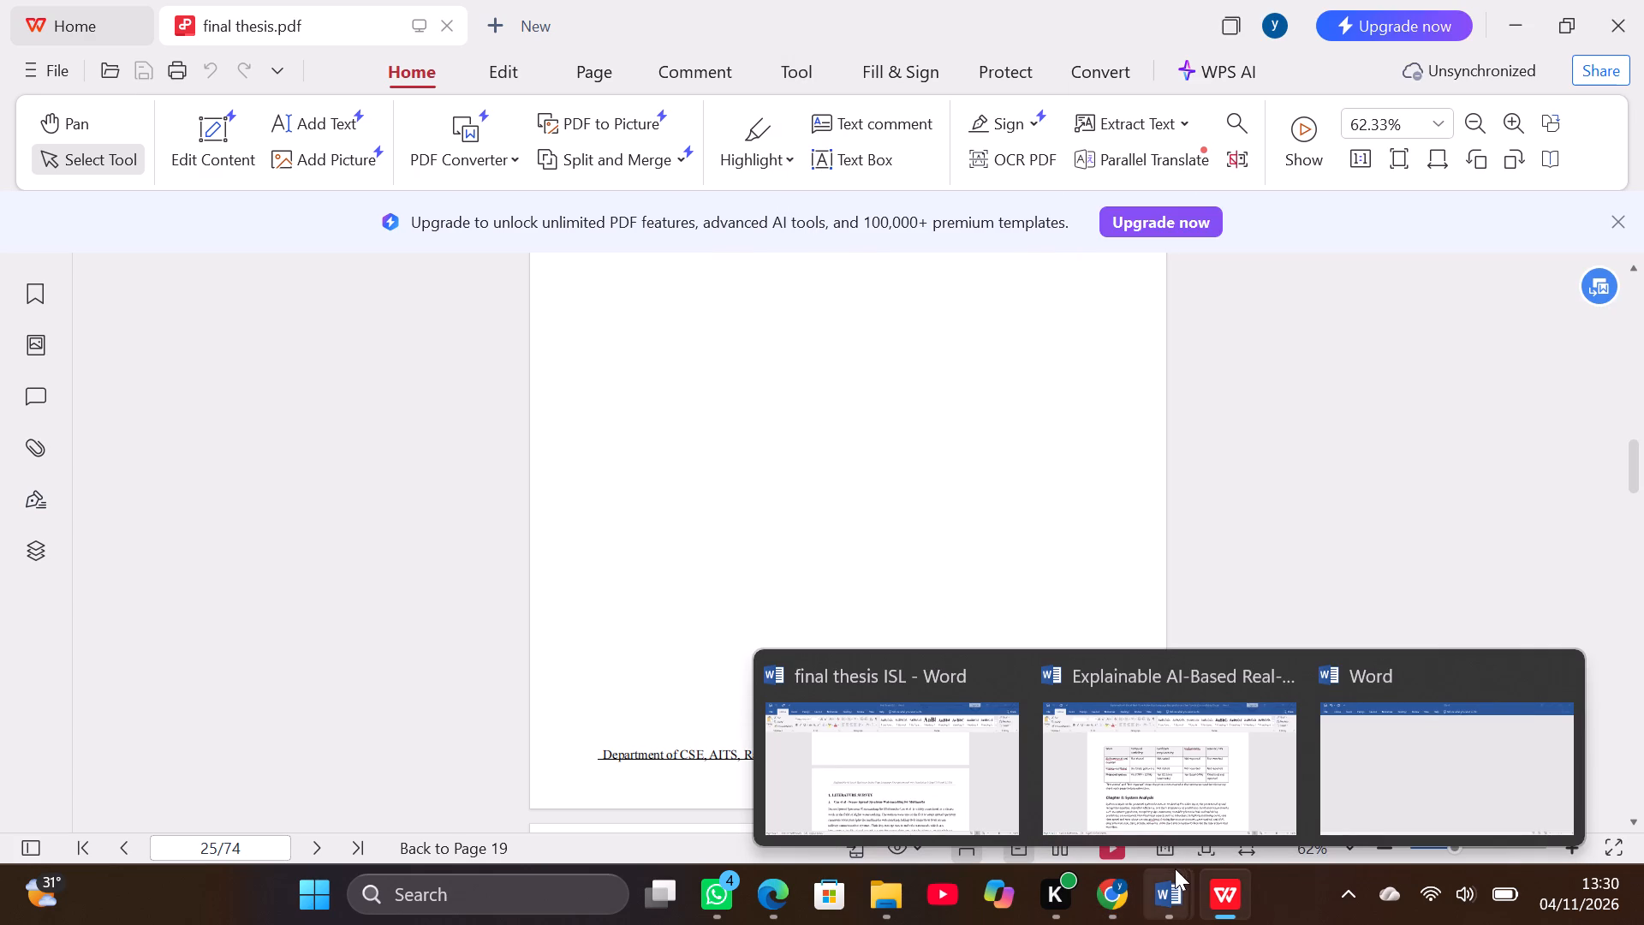
{"action": "left_click", "coordinate": [1164, 819]}
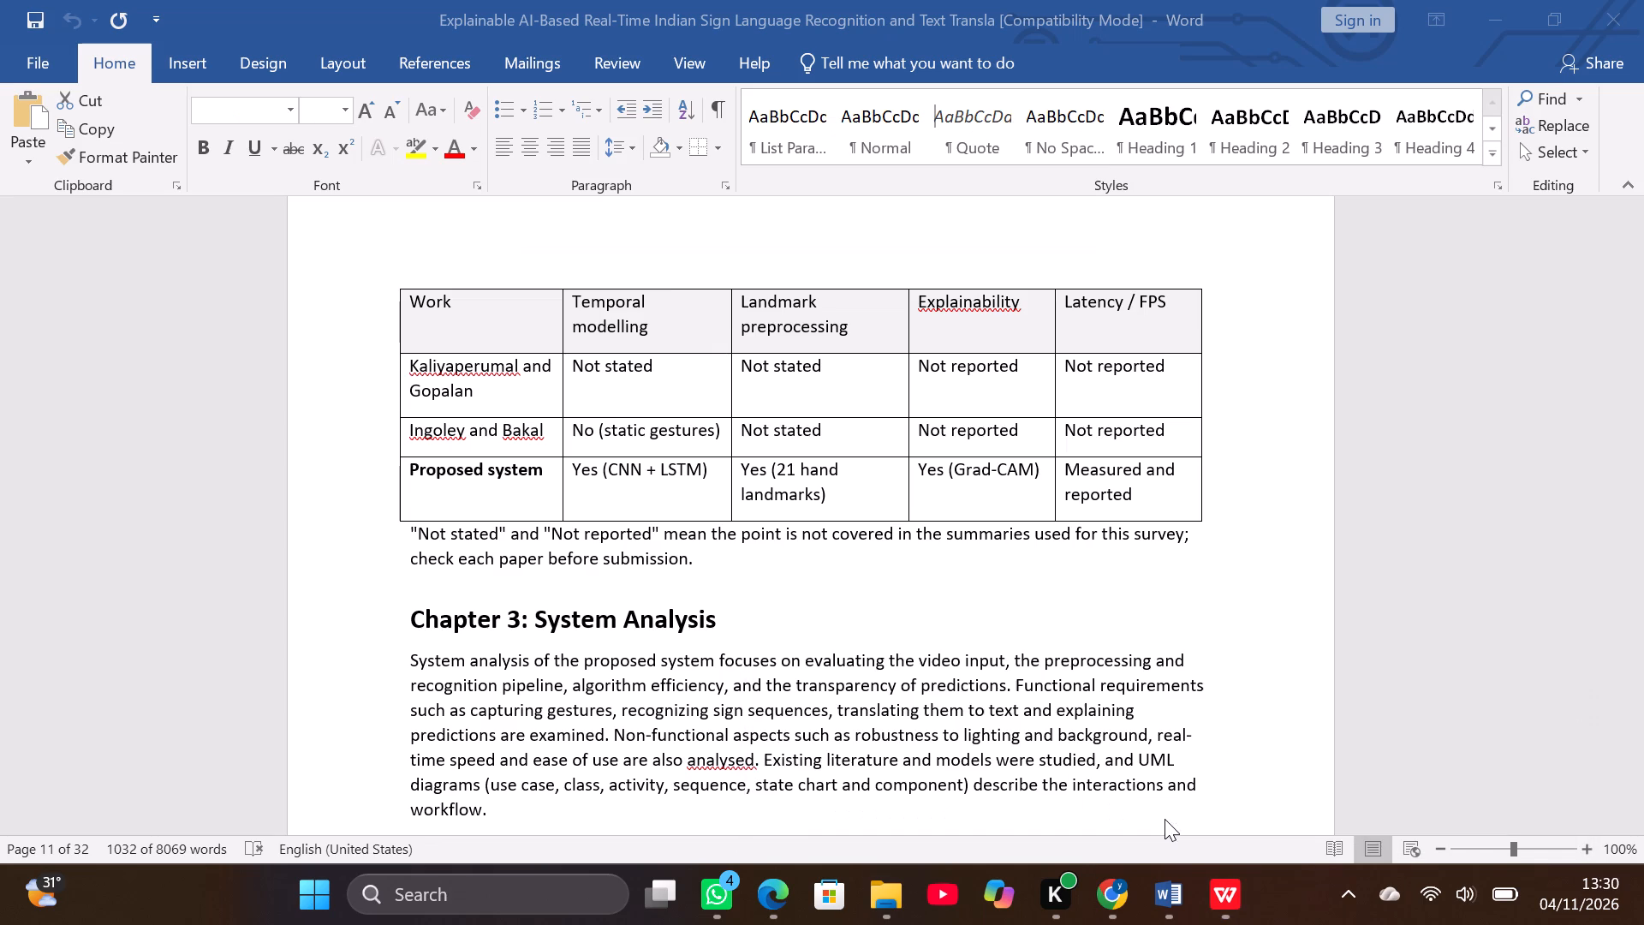
{"action": "scroll", "coordinate": [1163, 492], "scroll_direction": "up", "scroll_amount": 10}
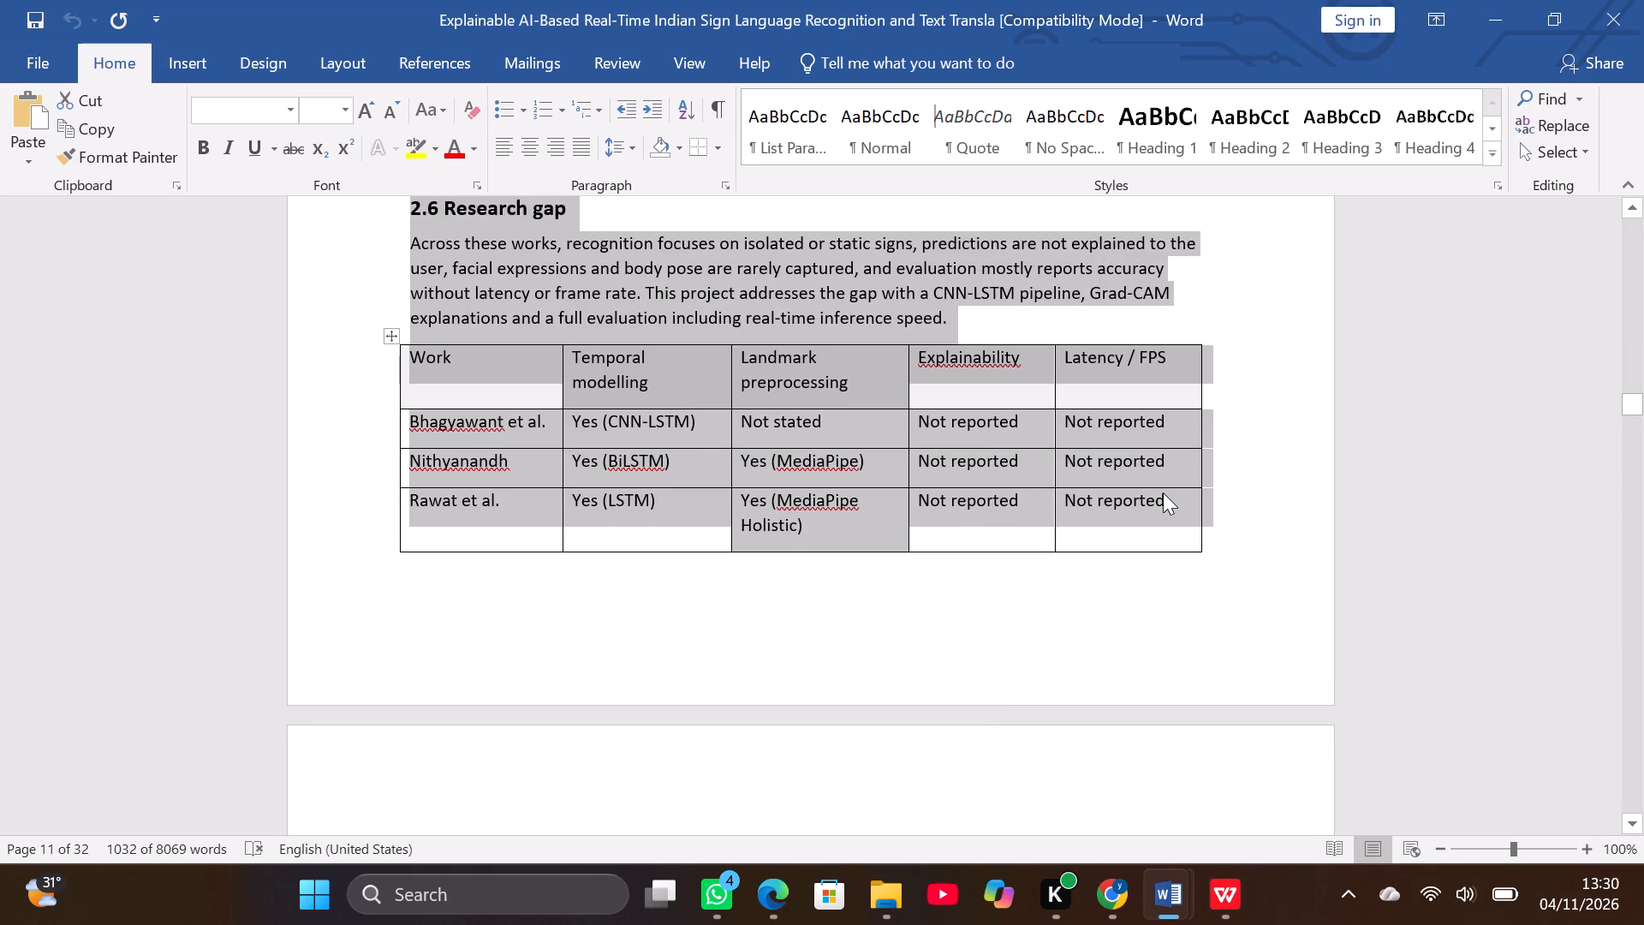
{"action": "scroll", "coordinate": [1163, 492], "scroll_direction": "up", "scroll_amount": 10}
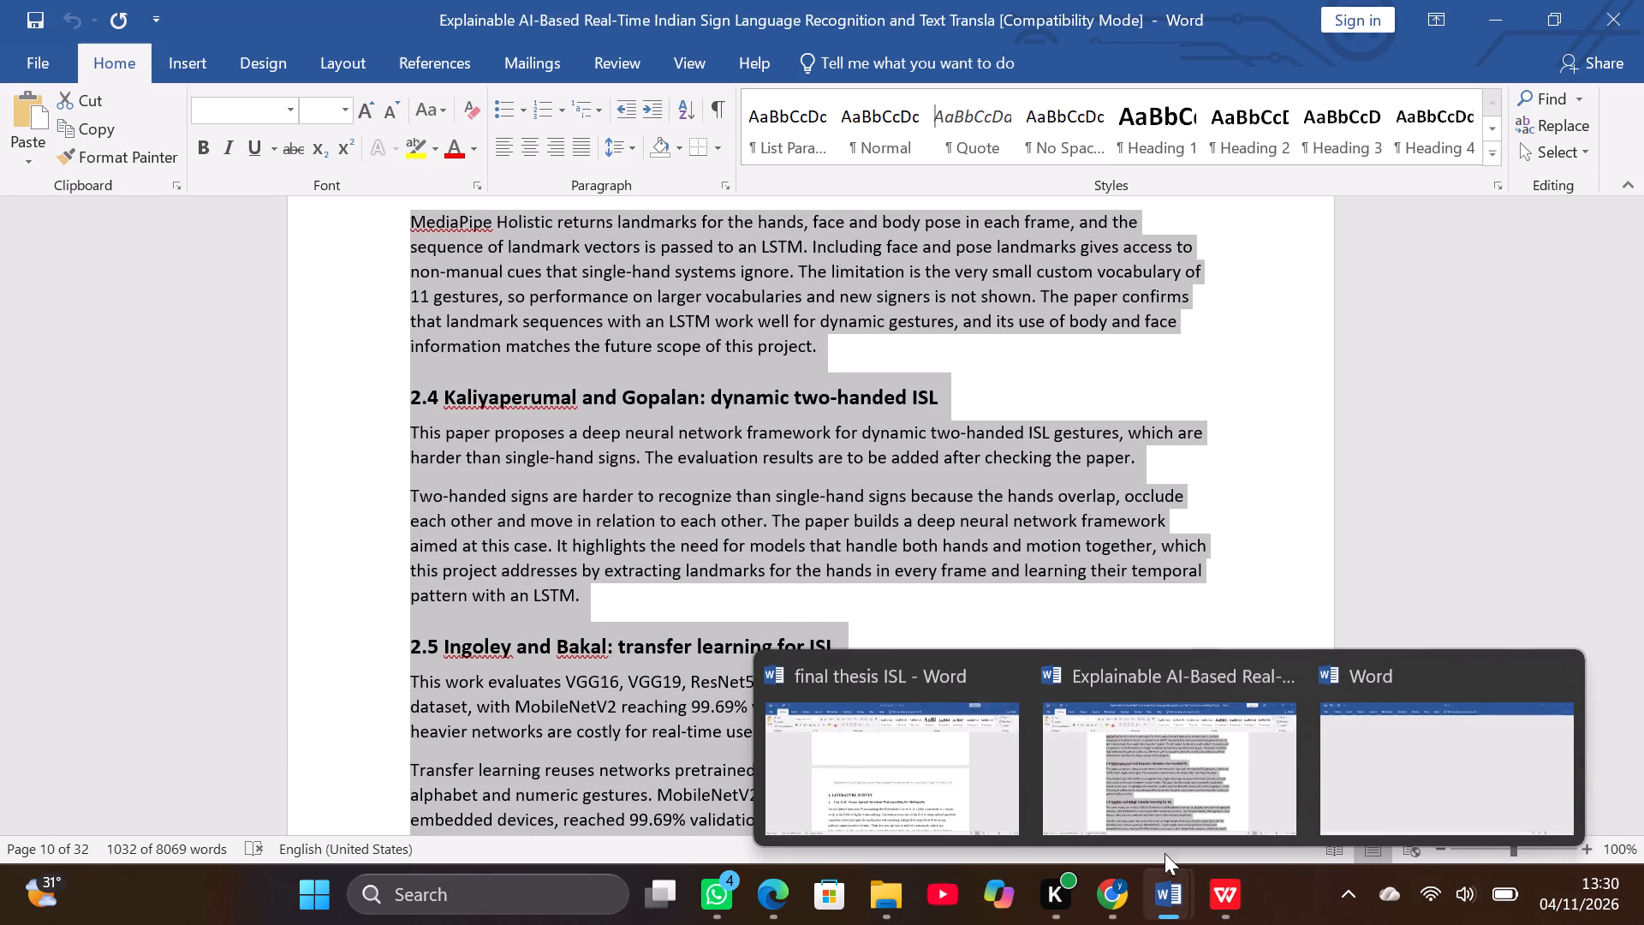
In the final thesis ISL Word document, delete the selected watermarking paper reviews under the LITERATURE SURVEY heading.
{"action": "left_click", "coordinate": [890, 720]}
{"action": "scroll", "coordinate": [972, 451], "scroll_direction": "down", "scroll_amount": 9}
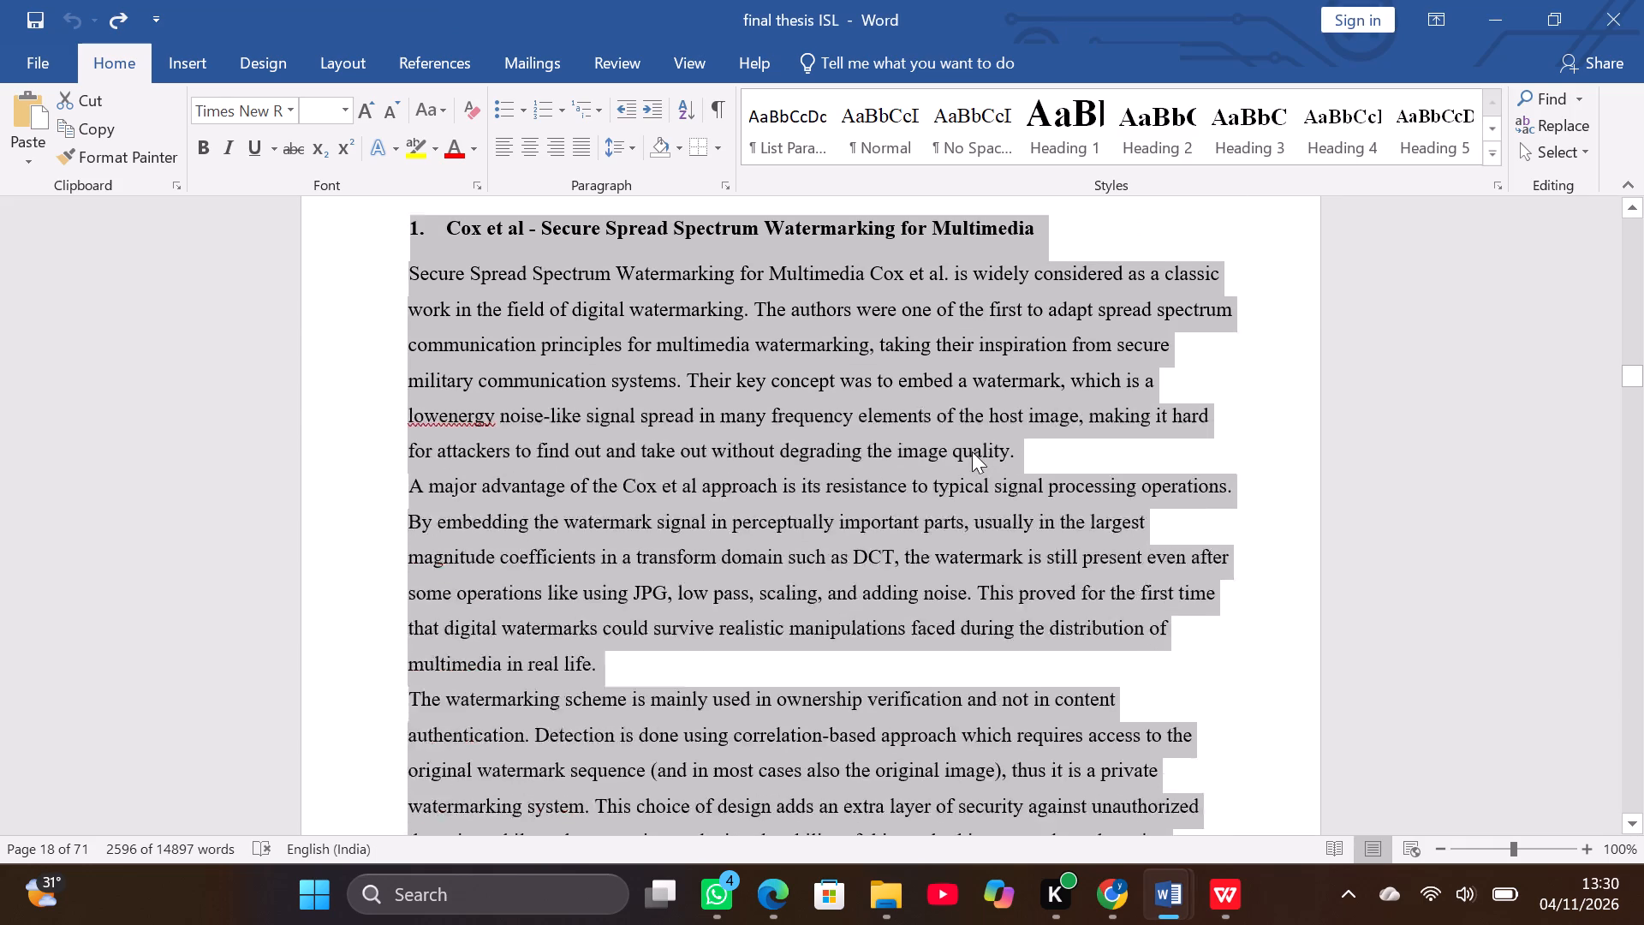
{"action": "scroll", "coordinate": [972, 451], "scroll_direction": "down", "scroll_amount": 6}
{"action": "key", "text": "BackSpace"}
{"action": "scroll", "coordinate": [972, 451], "scroll_direction": "up", "scroll_amount": 2}
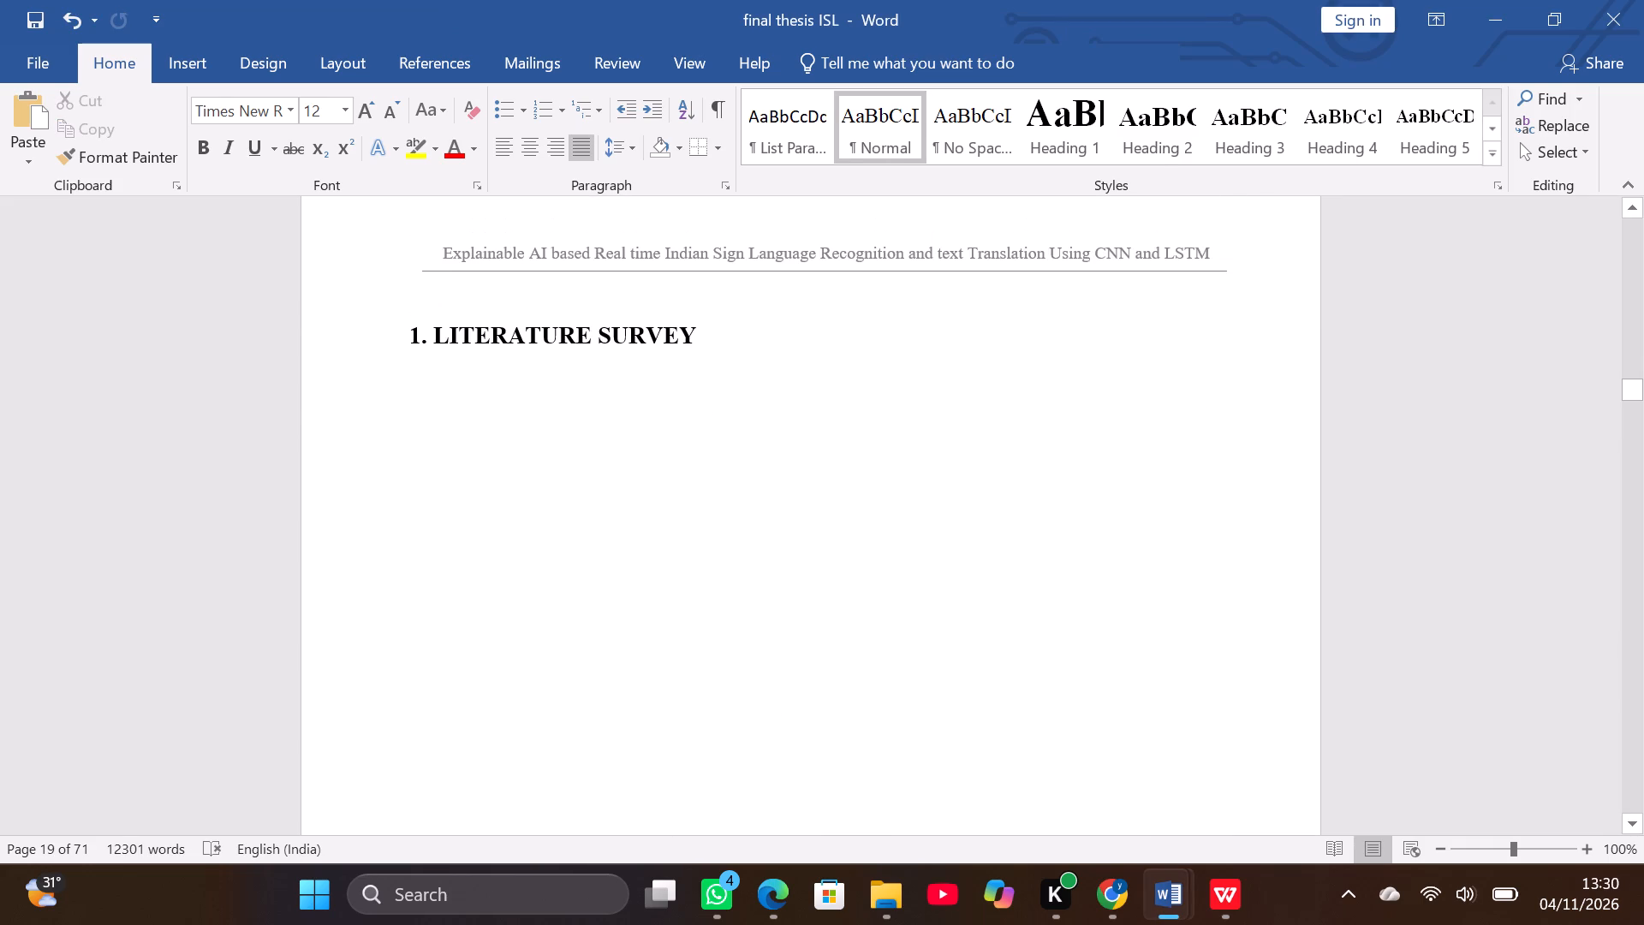
Paste the copied Chapter 2 Literature Review text on a new line below the LITERATURE SURVEY heading.
{"action": "key", "text": "Return"}
{"action": "key", "text": "ctrl+v"}
Look over the pasted literature review from its research gap sections back through the paper reviews to its start.
{"action": "scroll", "coordinate": [972, 451], "scroll_direction": "up", "scroll_amount": 10}
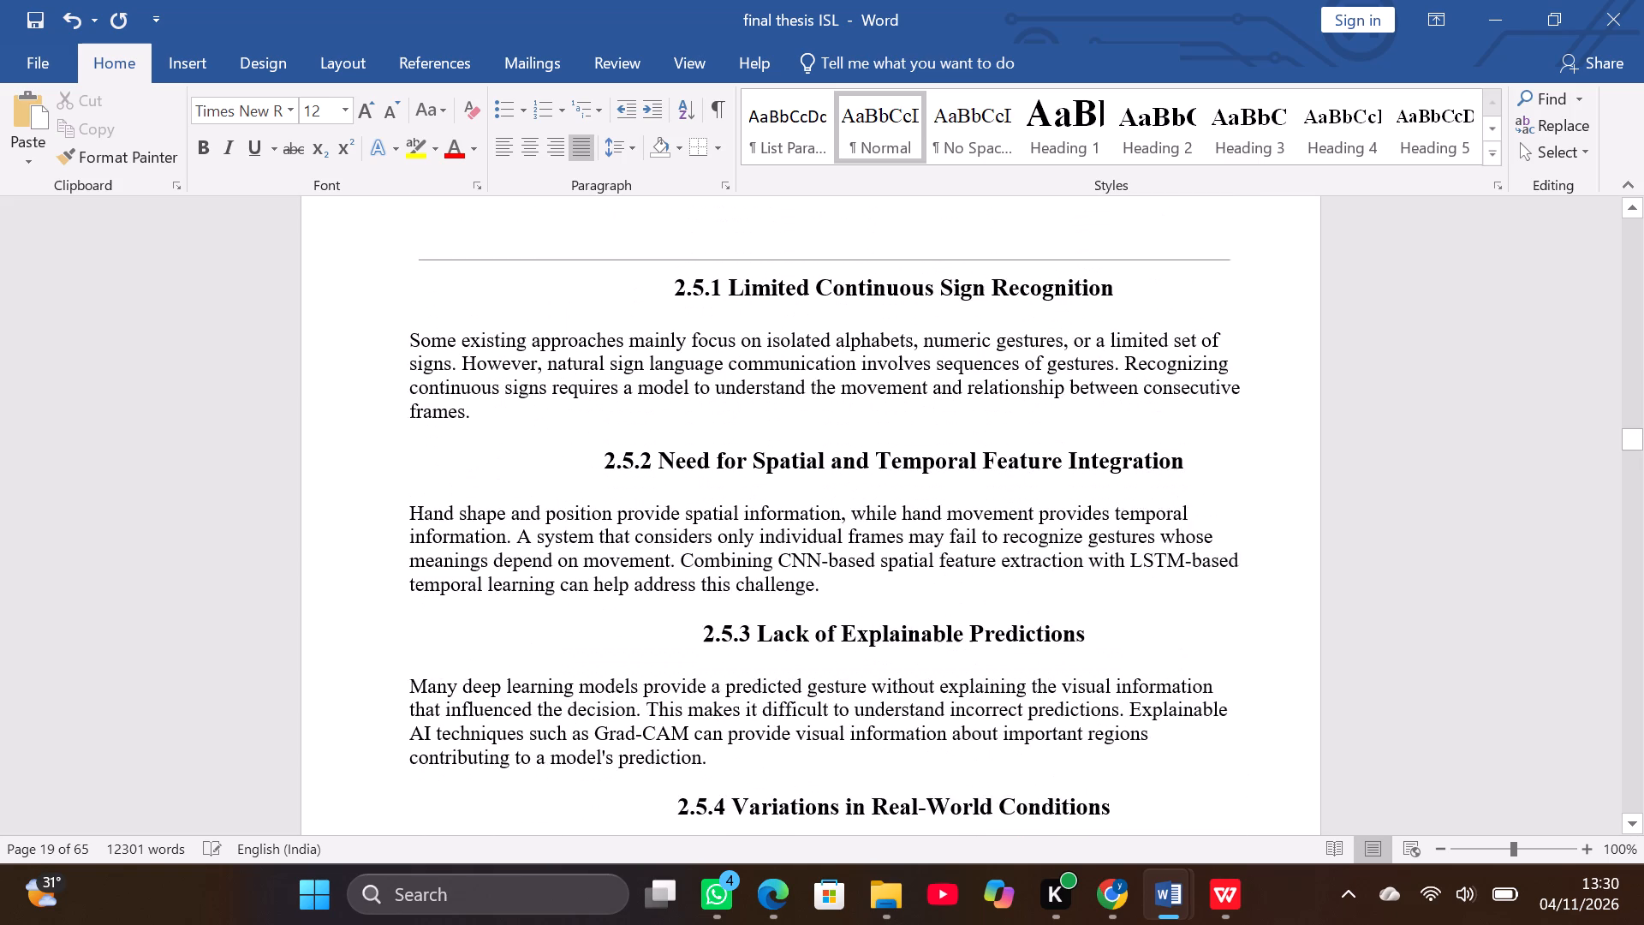
{"action": "scroll", "coordinate": [972, 451], "scroll_direction": "up", "scroll_amount": 11}
{"action": "scroll", "coordinate": [972, 451], "scroll_direction": "up", "scroll_amount": 20}
{"action": "scroll", "coordinate": [972, 451], "scroll_direction": "up", "scroll_amount": 1}
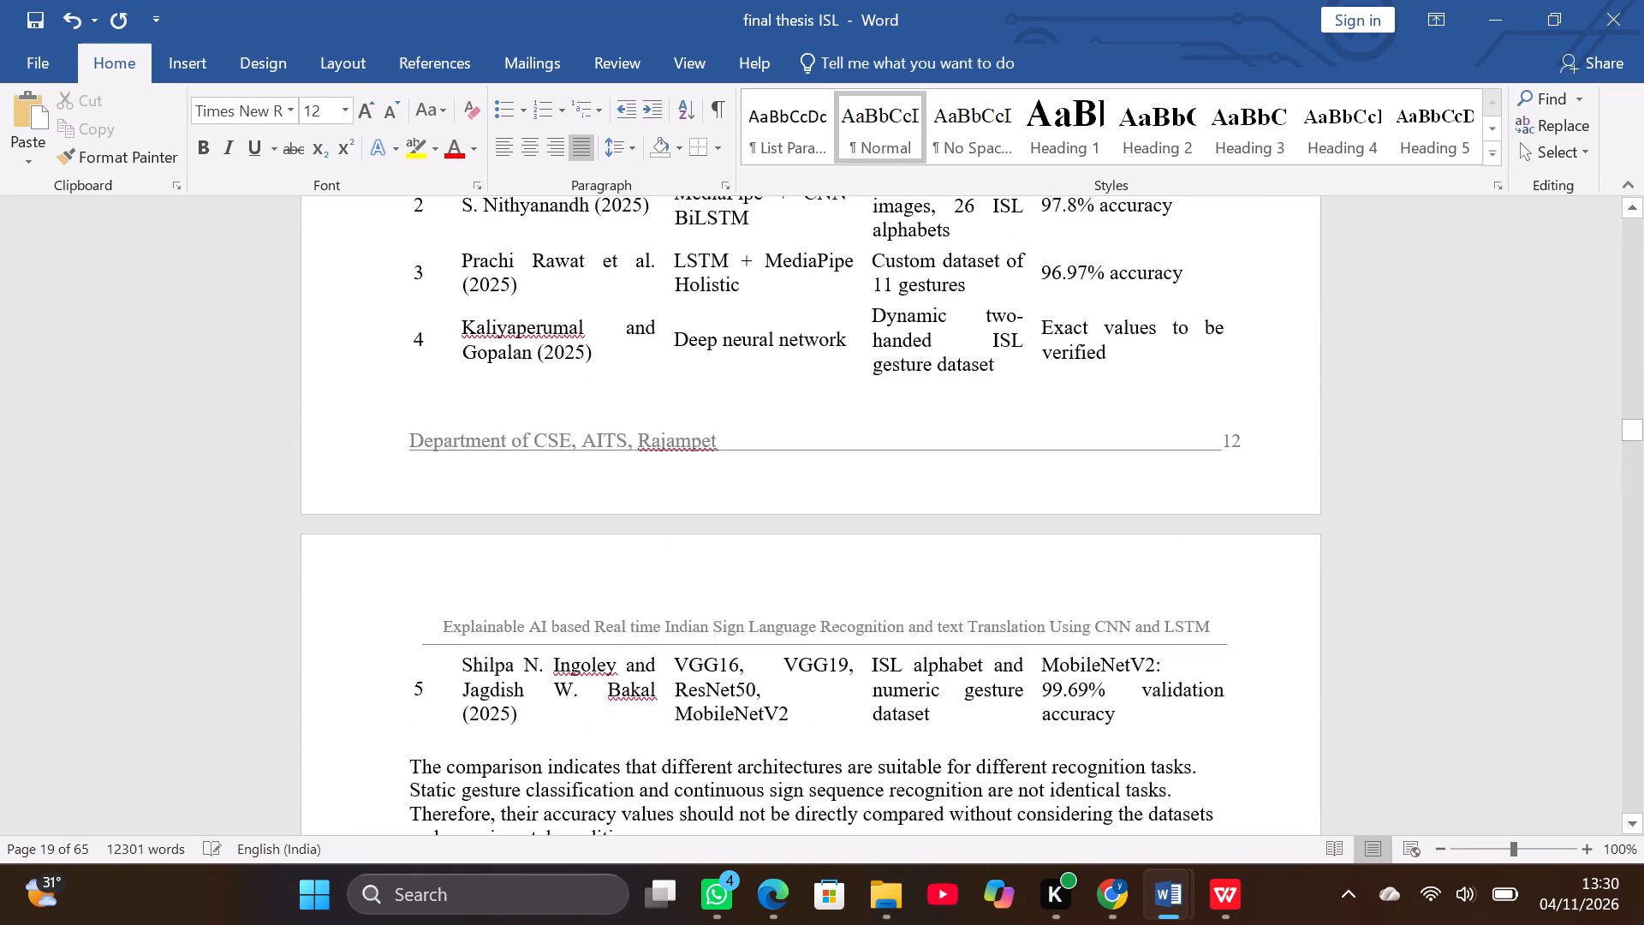
{"action": "scroll", "coordinate": [972, 451], "scroll_direction": "up", "scroll_amount": 9}
{"action": "scroll", "coordinate": [972, 451], "scroll_direction": "up", "scroll_amount": 14}
{"action": "scroll", "coordinate": [972, 451], "scroll_direction": "up", "scroll_amount": 16}
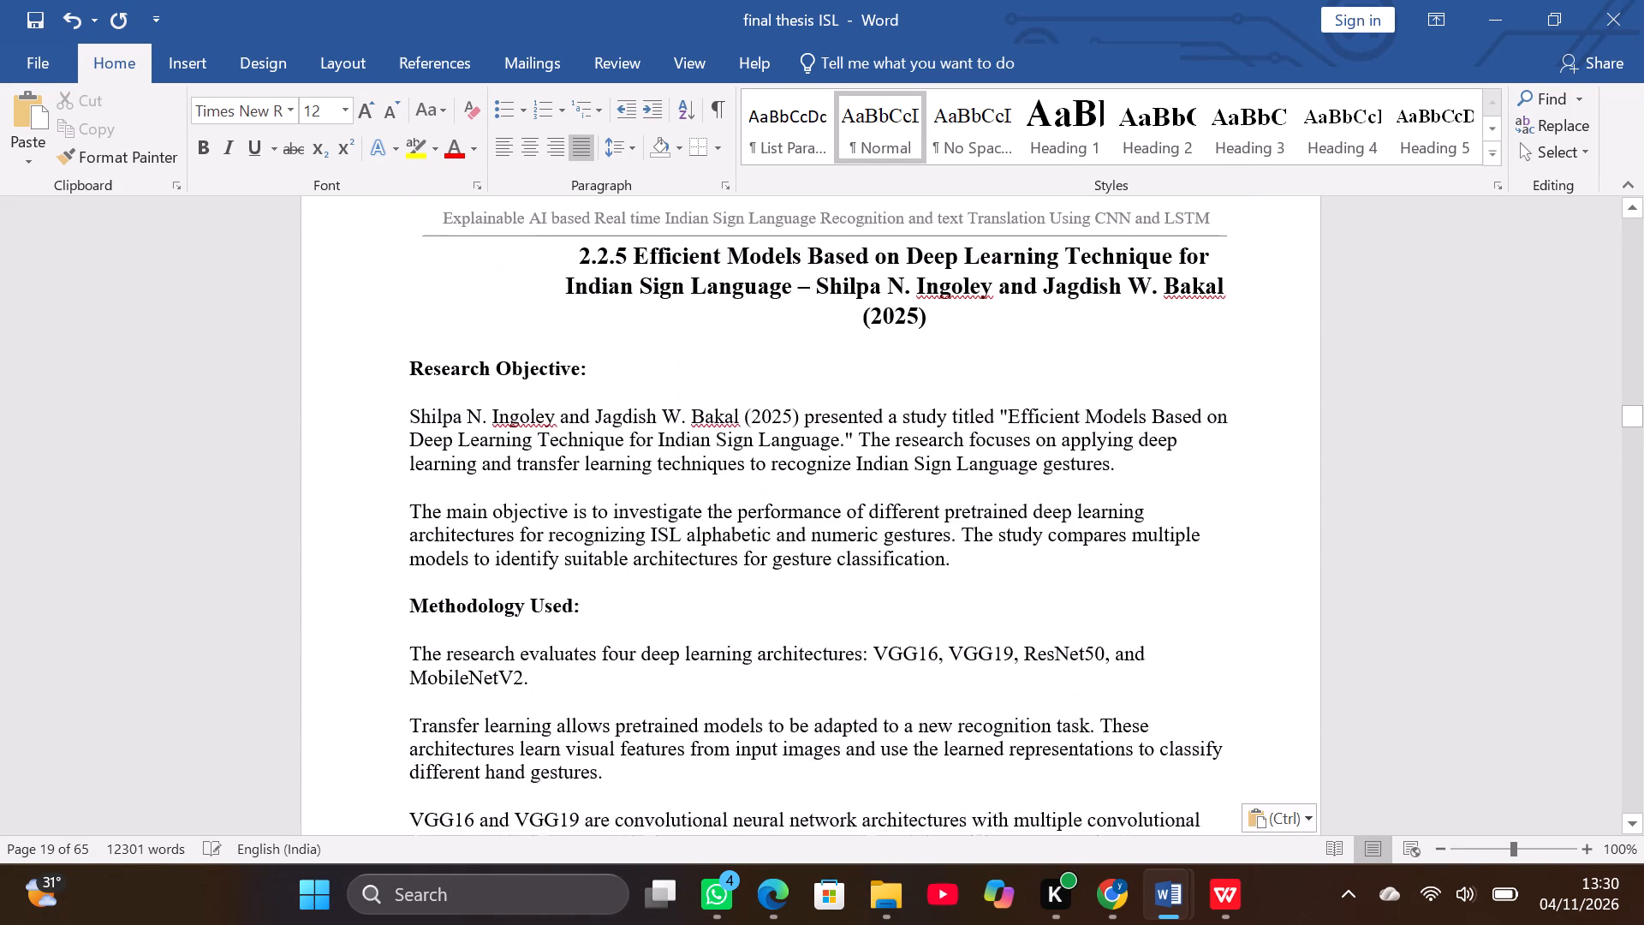
{"action": "scroll", "coordinate": [972, 451], "scroll_direction": "up", "scroll_amount": 20}
{"action": "scroll", "coordinate": [972, 451], "scroll_direction": "up", "scroll_amount": 20}
{"action": "scroll", "coordinate": [972, 451], "scroll_direction": "up", "scroll_amount": 16}
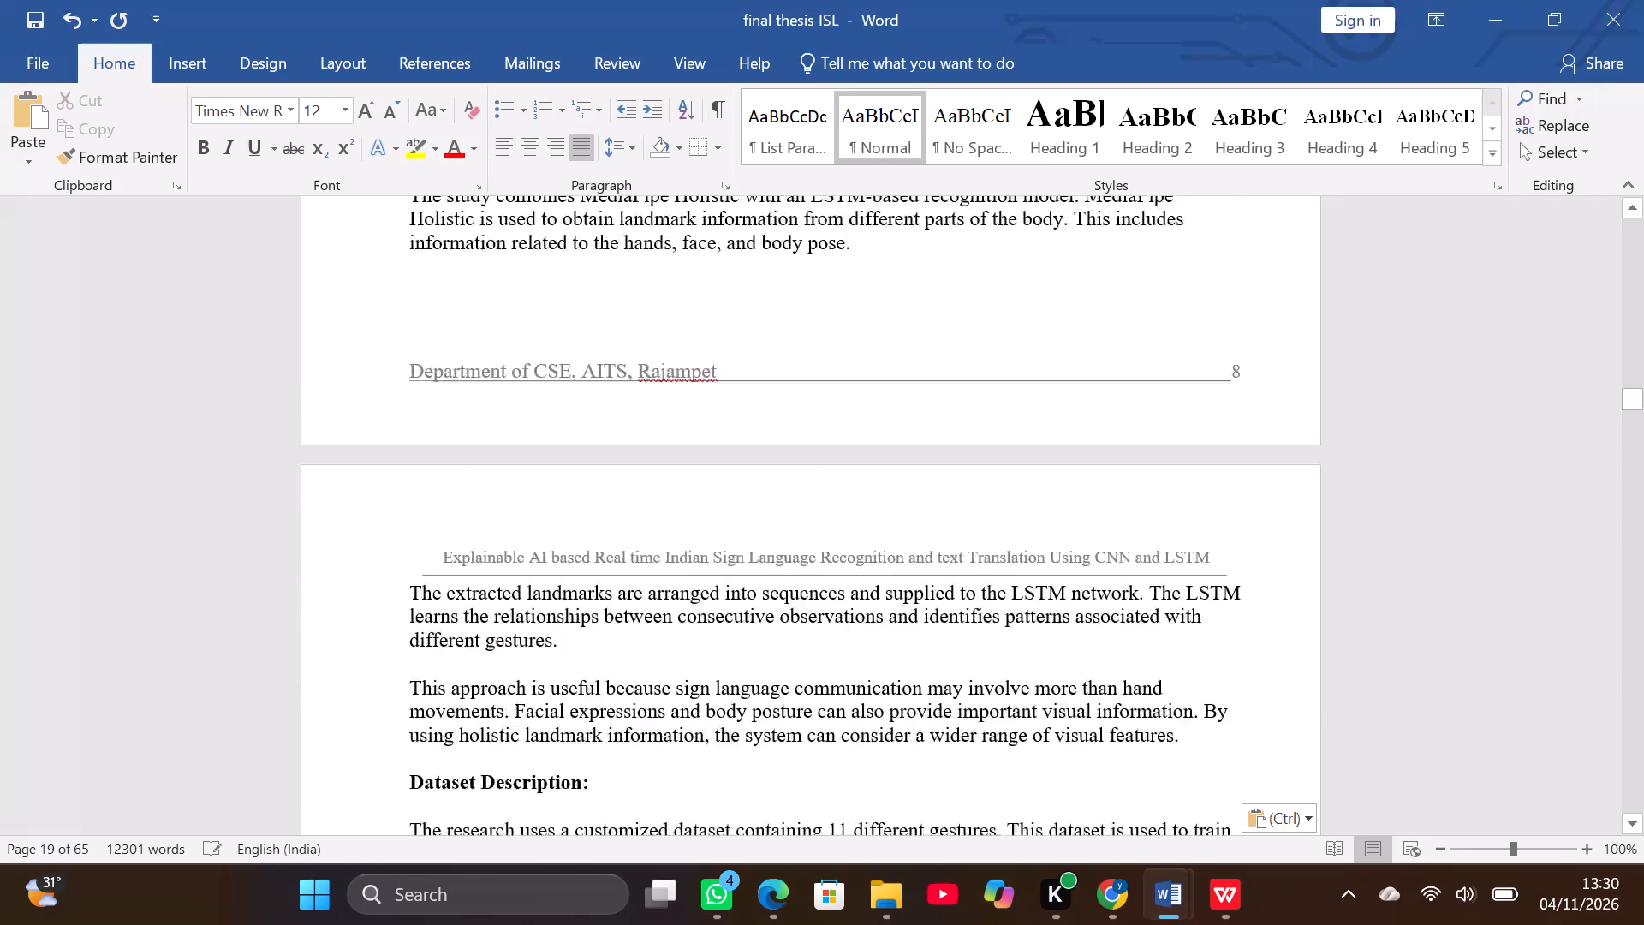
{"action": "scroll", "coordinate": [972, 451], "scroll_direction": "up", "scroll_amount": 15}
{"action": "scroll", "coordinate": [972, 451], "scroll_direction": "up", "scroll_amount": 20}
{"action": "scroll", "coordinate": [972, 451], "scroll_direction": "up", "scroll_amount": 3}
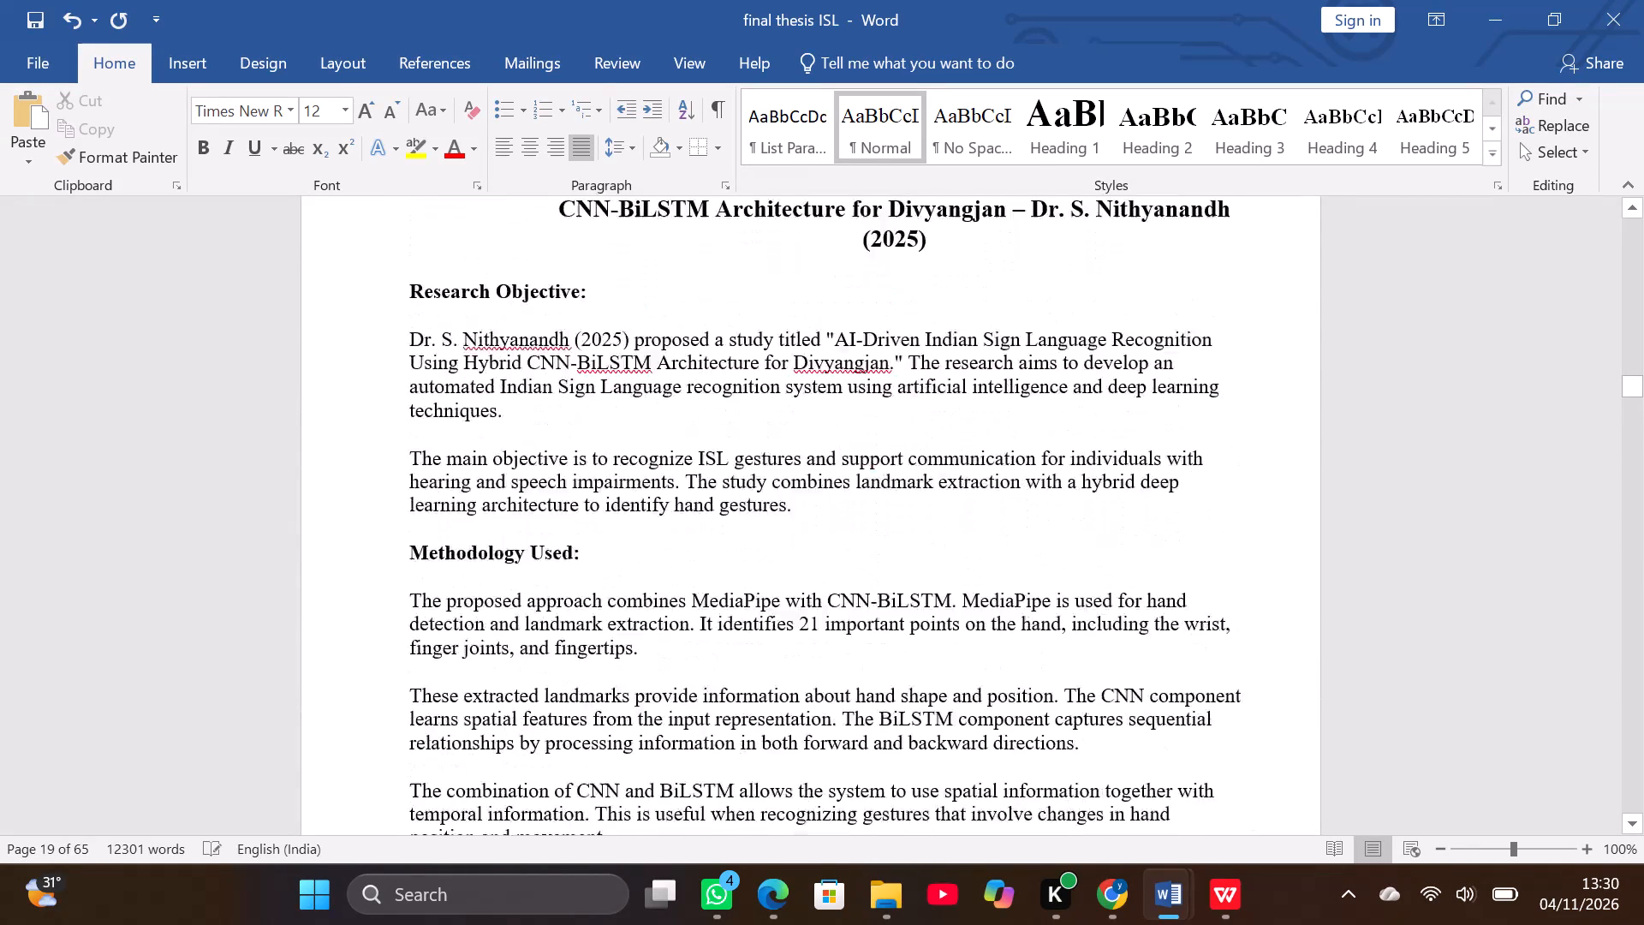
{"action": "scroll", "coordinate": [972, 451], "scroll_direction": "up", "scroll_amount": 20}
{"action": "scroll", "coordinate": [972, 451], "scroll_direction": "up", "scroll_amount": 6}
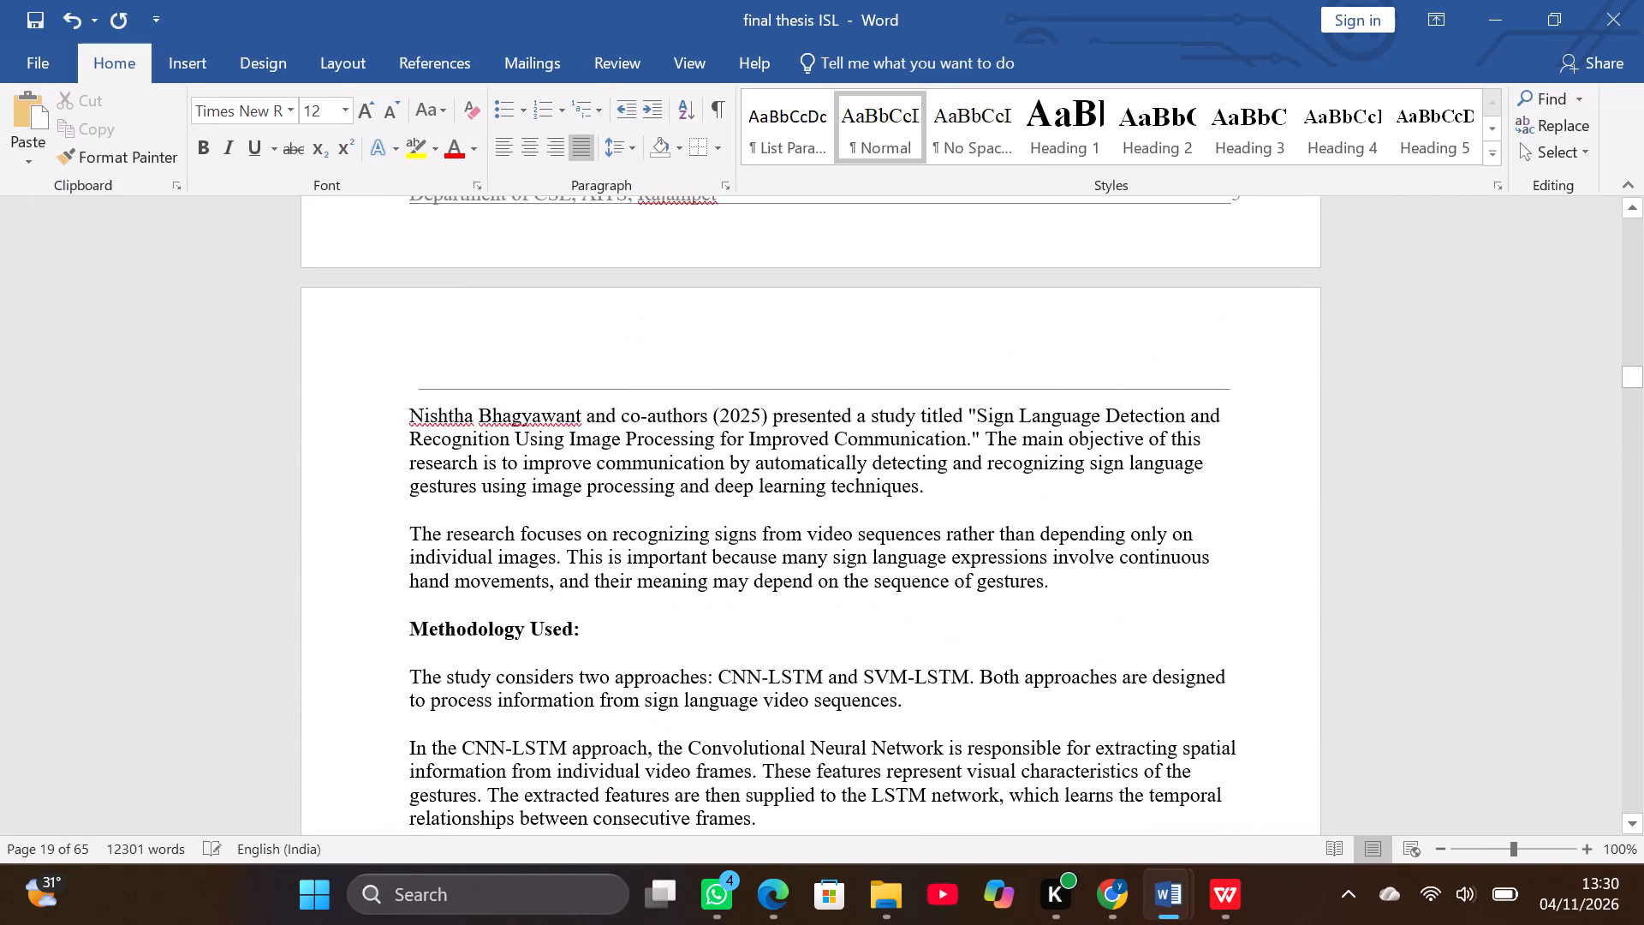
{"action": "scroll", "coordinate": [972, 451], "scroll_direction": "up", "scroll_amount": 20}
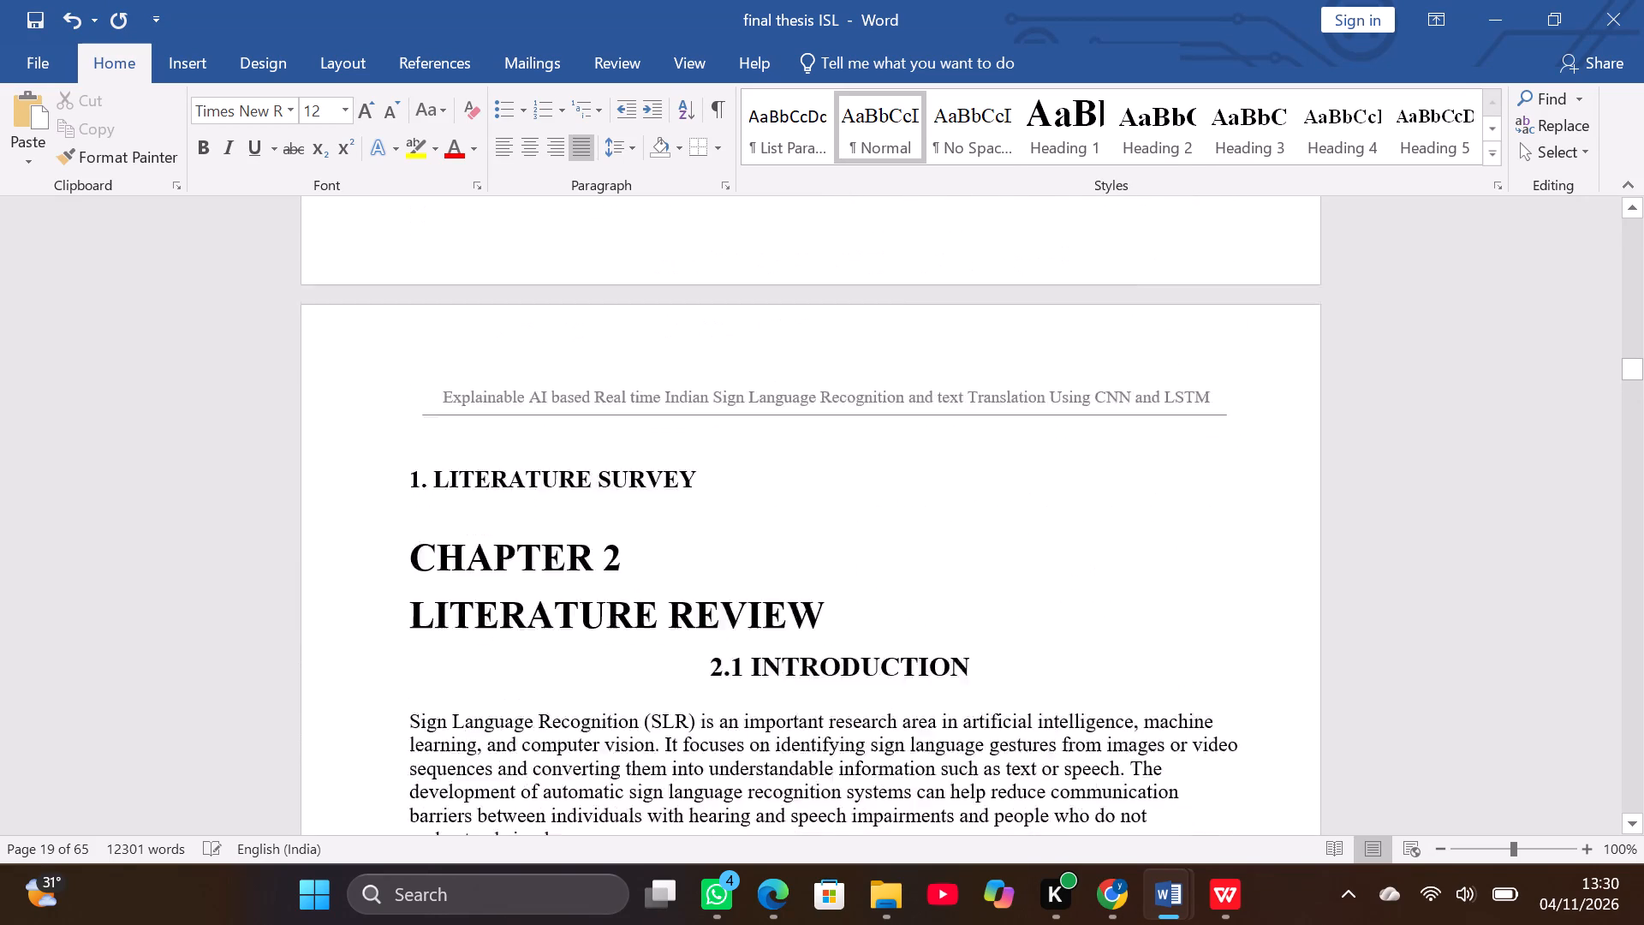
{"action": "scroll", "coordinate": [972, 451], "scroll_direction": "up", "scroll_amount": 20}
{"action": "scroll", "coordinate": [972, 451], "scroll_direction": "up", "scroll_amount": 18}
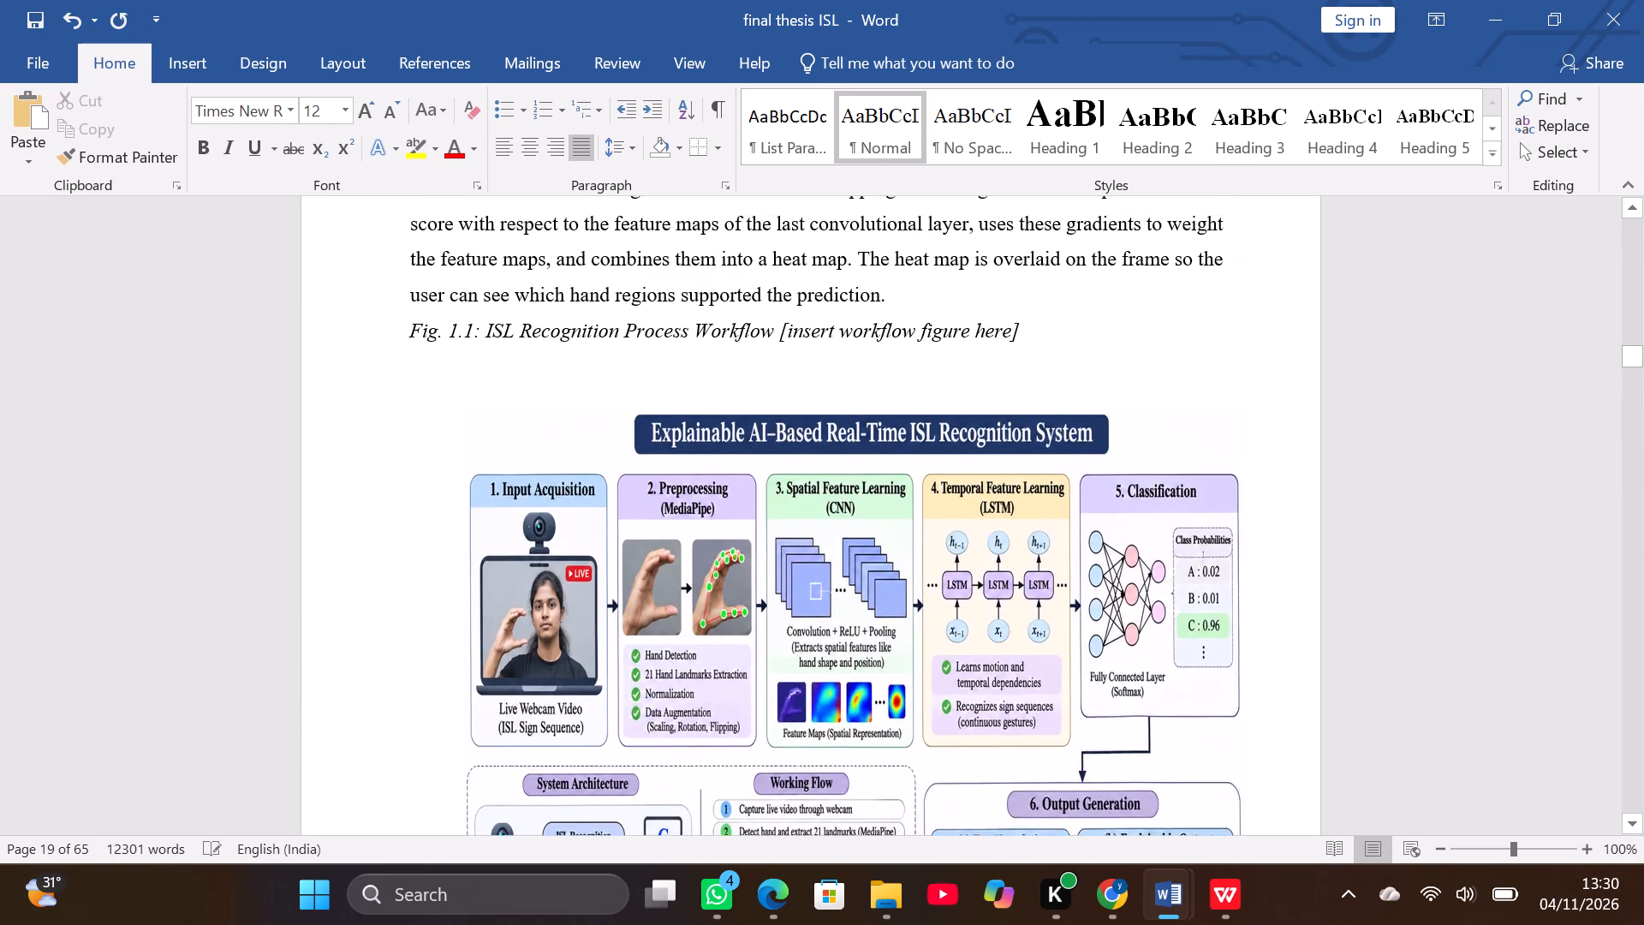
{"action": "scroll", "coordinate": [972, 451], "scroll_direction": "up", "scroll_amount": 9}
Delete the pasted CHAPTER 2 and LITERATURE REVIEW headings and the blank lines beneath the LITERATURE SURVEY heading.
{"action": "scroll", "coordinate": [972, 451], "scroll_direction": "down", "scroll_amount": 20}
{"action": "scroll", "coordinate": [972, 451], "scroll_direction": "down", "scroll_amount": 20}
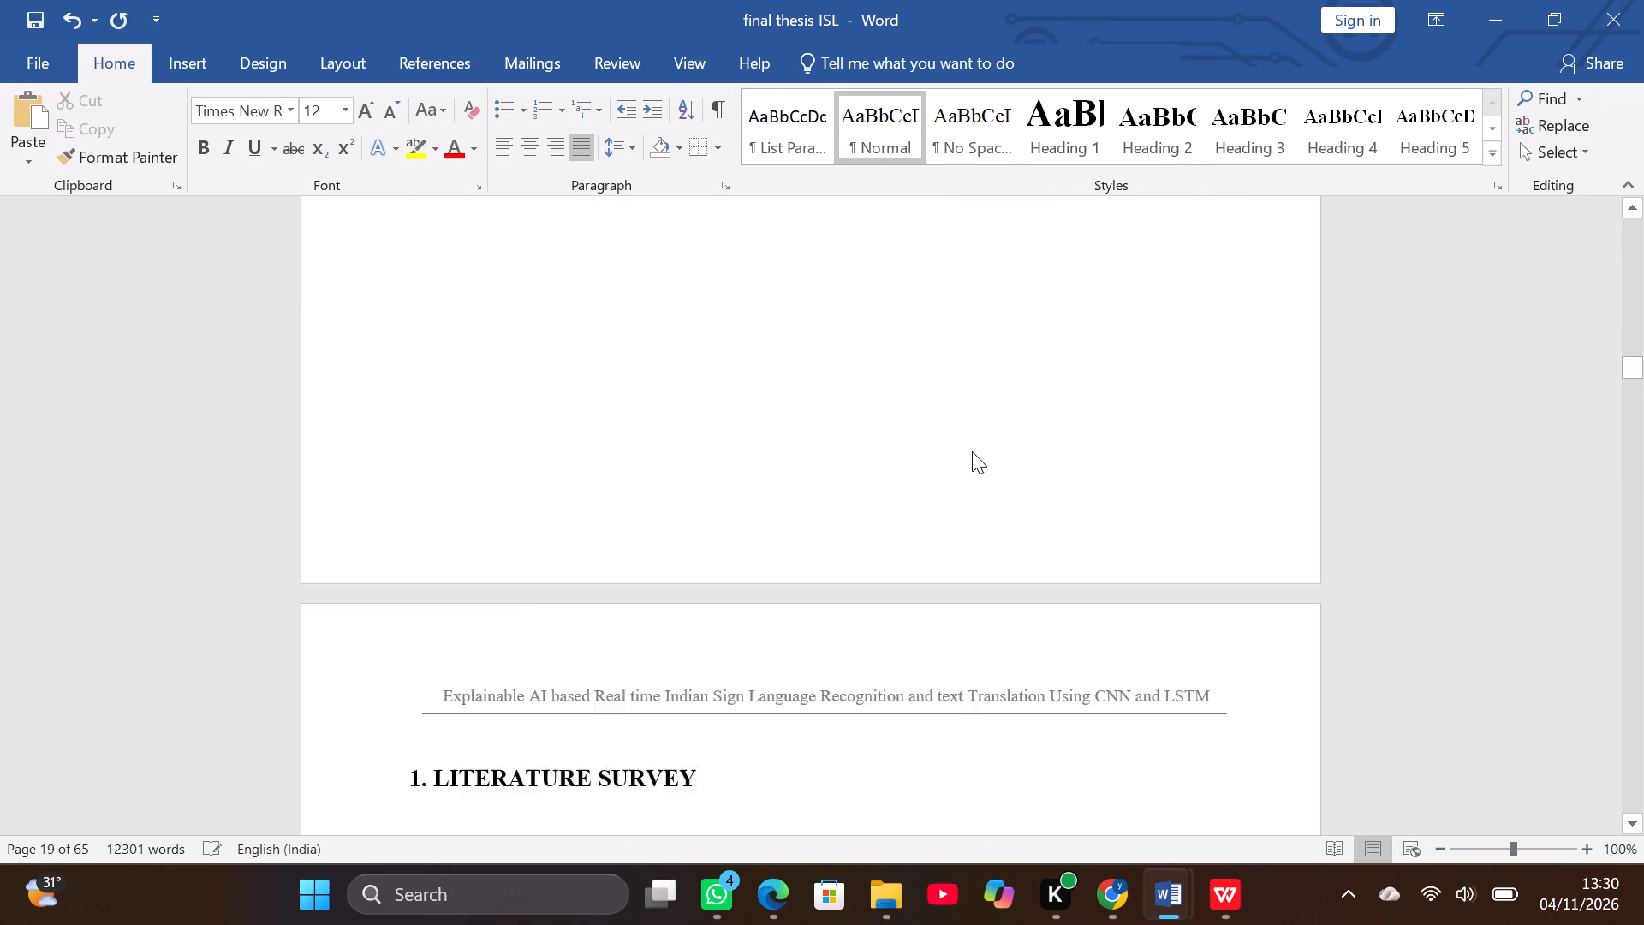
{"action": "scroll", "coordinate": [972, 451], "scroll_direction": "down", "scroll_amount": 7}
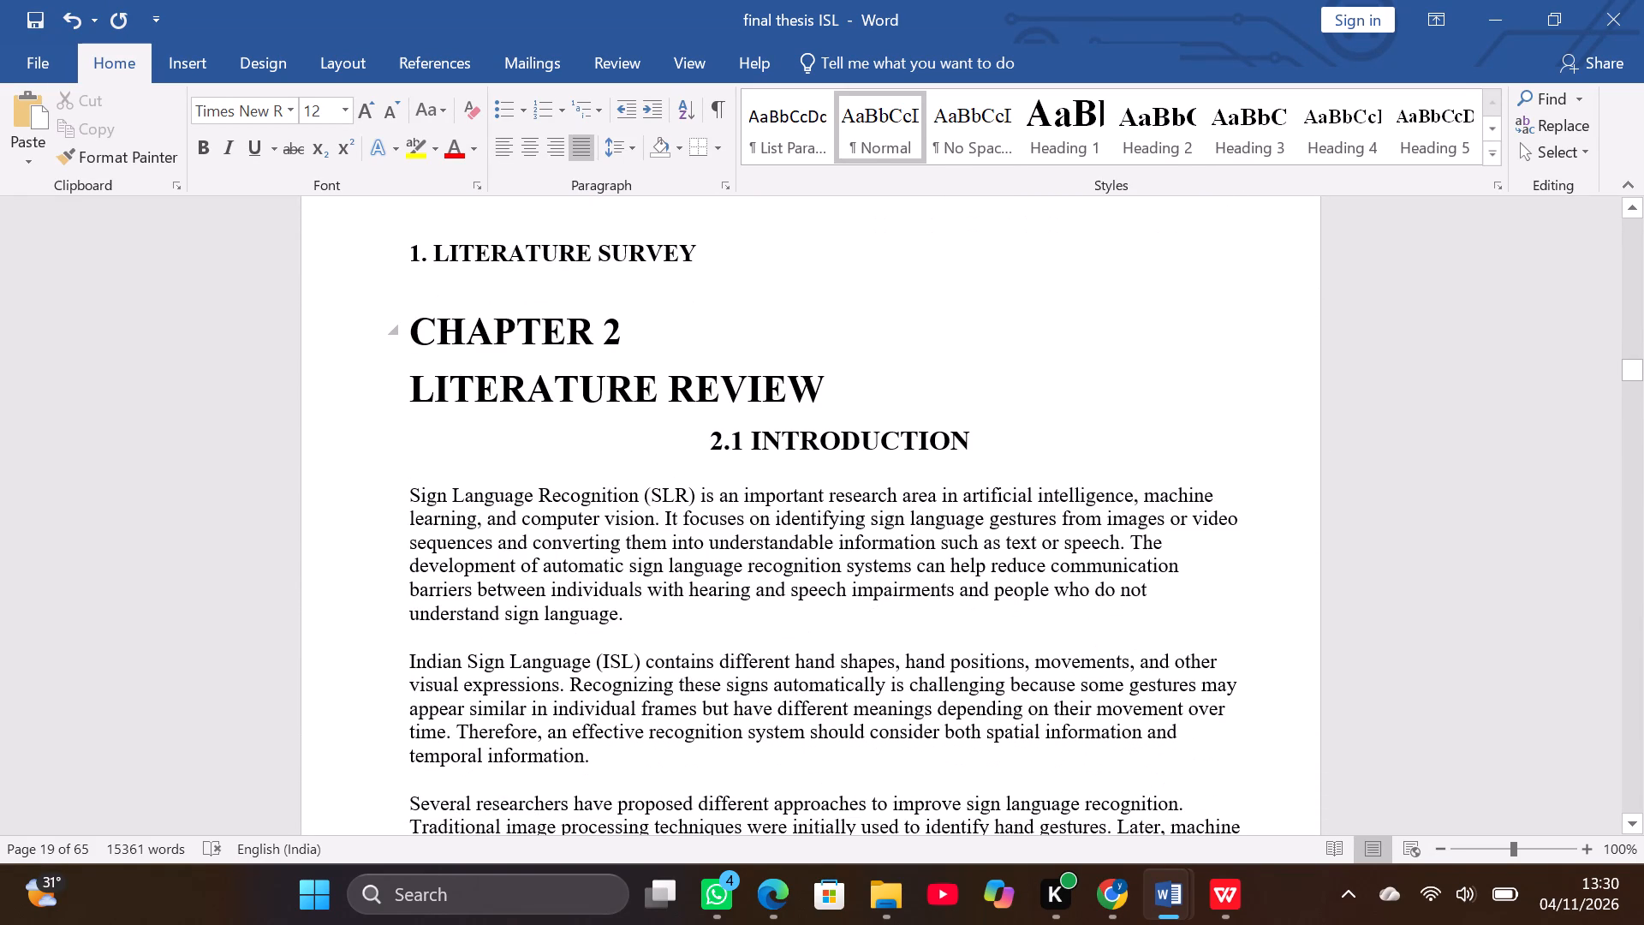
{"action": "scroll", "coordinate": [408, 314], "scroll_direction": "up", "scroll_amount": 9}
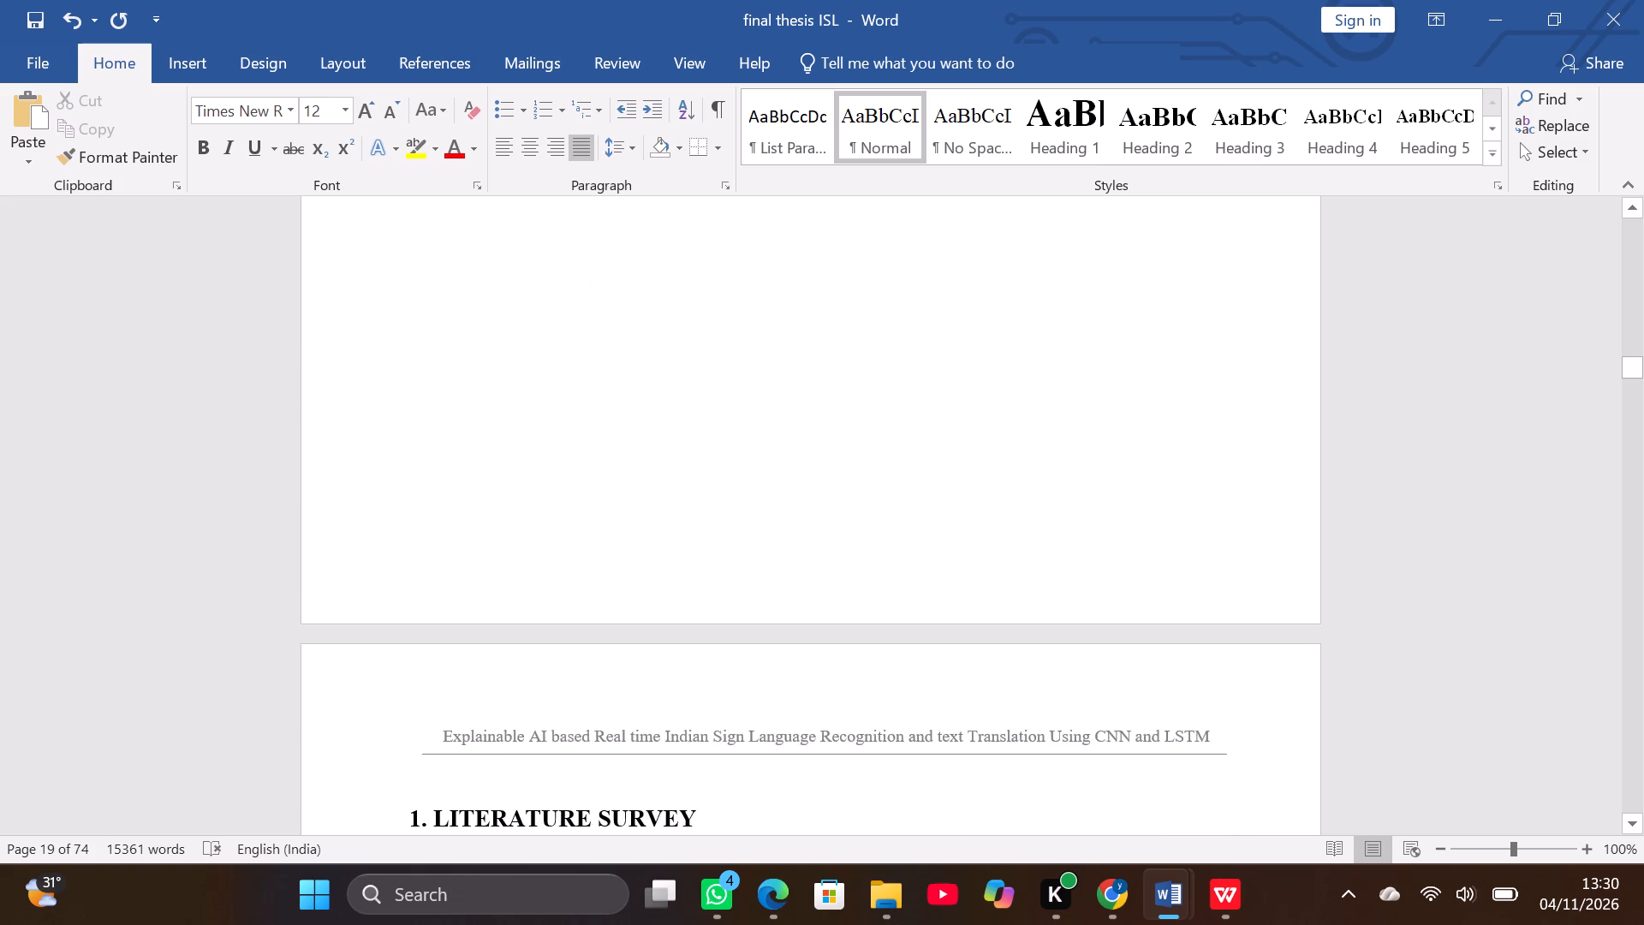
{"action": "scroll", "coordinate": [408, 314], "scroll_direction": "down", "scroll_amount": 8}
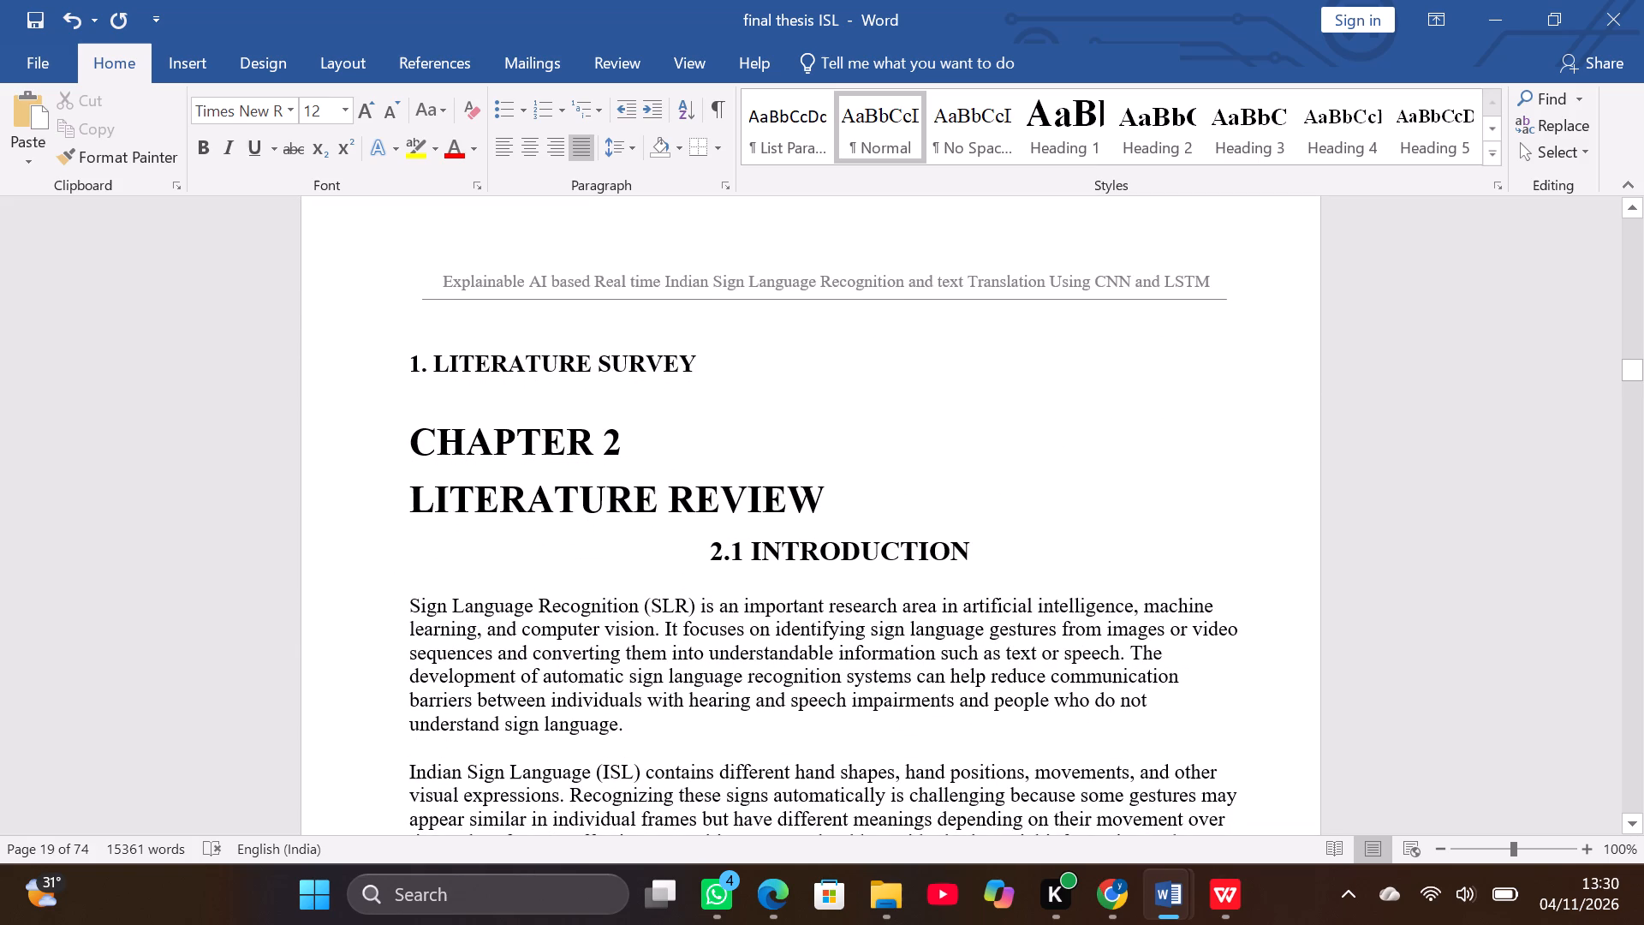
{"action": "left_click_drag", "start_coordinate": [413, 431], "coordinate": [699, 457]}
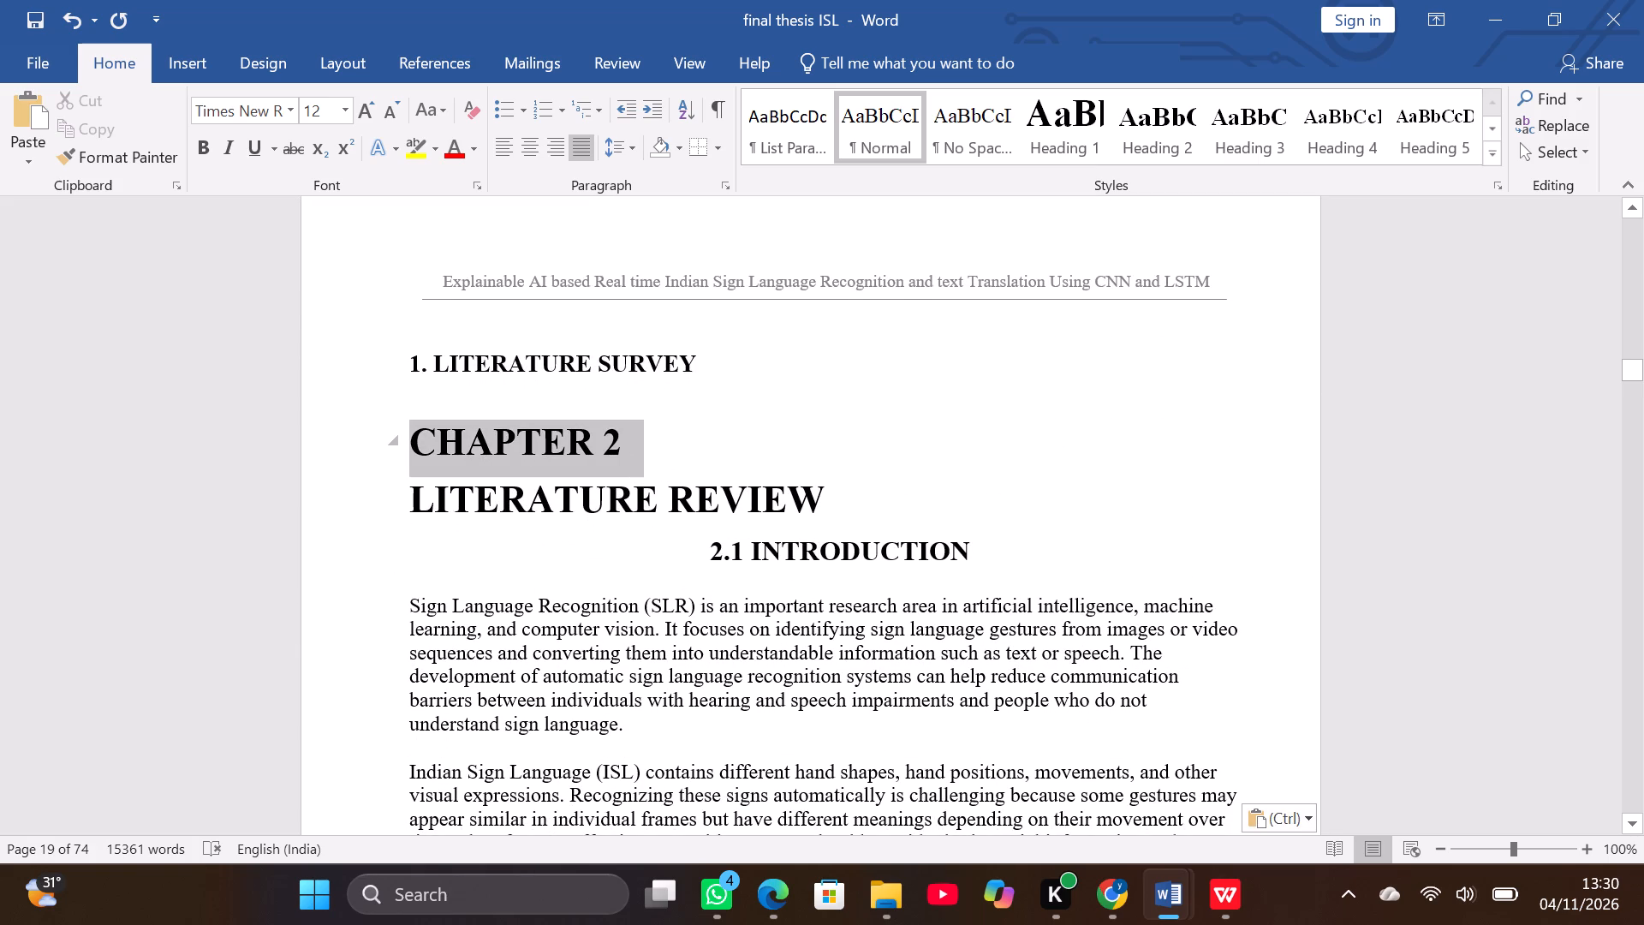
{"action": "left_click_drag", "start_coordinate": [699, 457], "coordinate": [718, 490]}
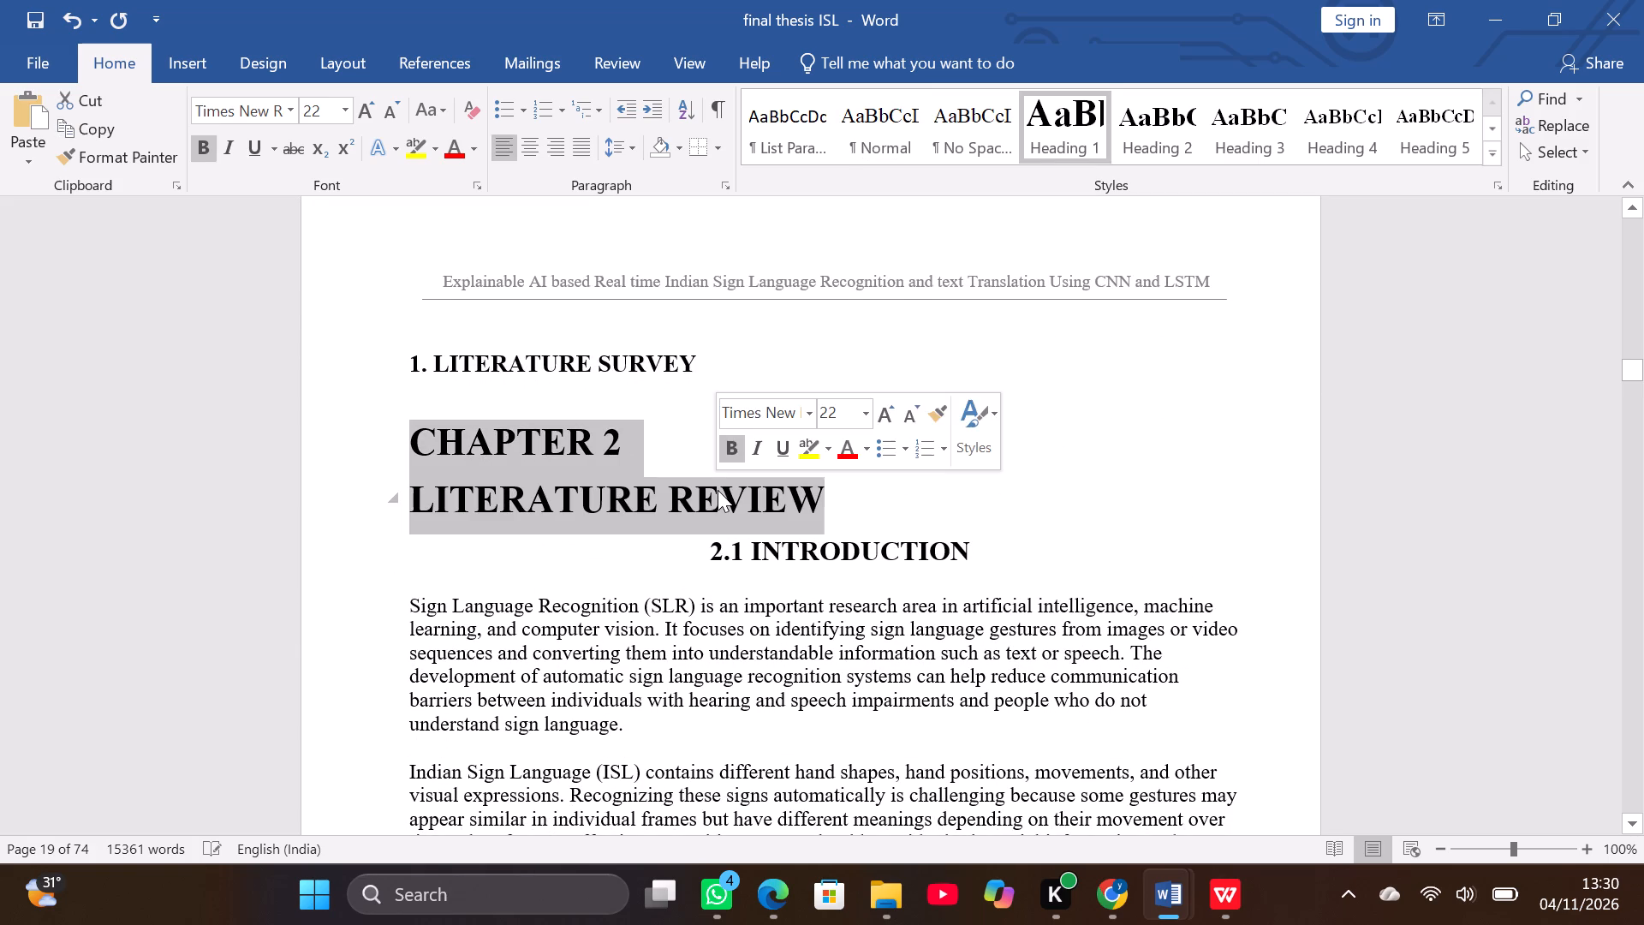
{"action": "key", "text": "BackSpace"}
{"action": "key", "text": "BackSpace"}
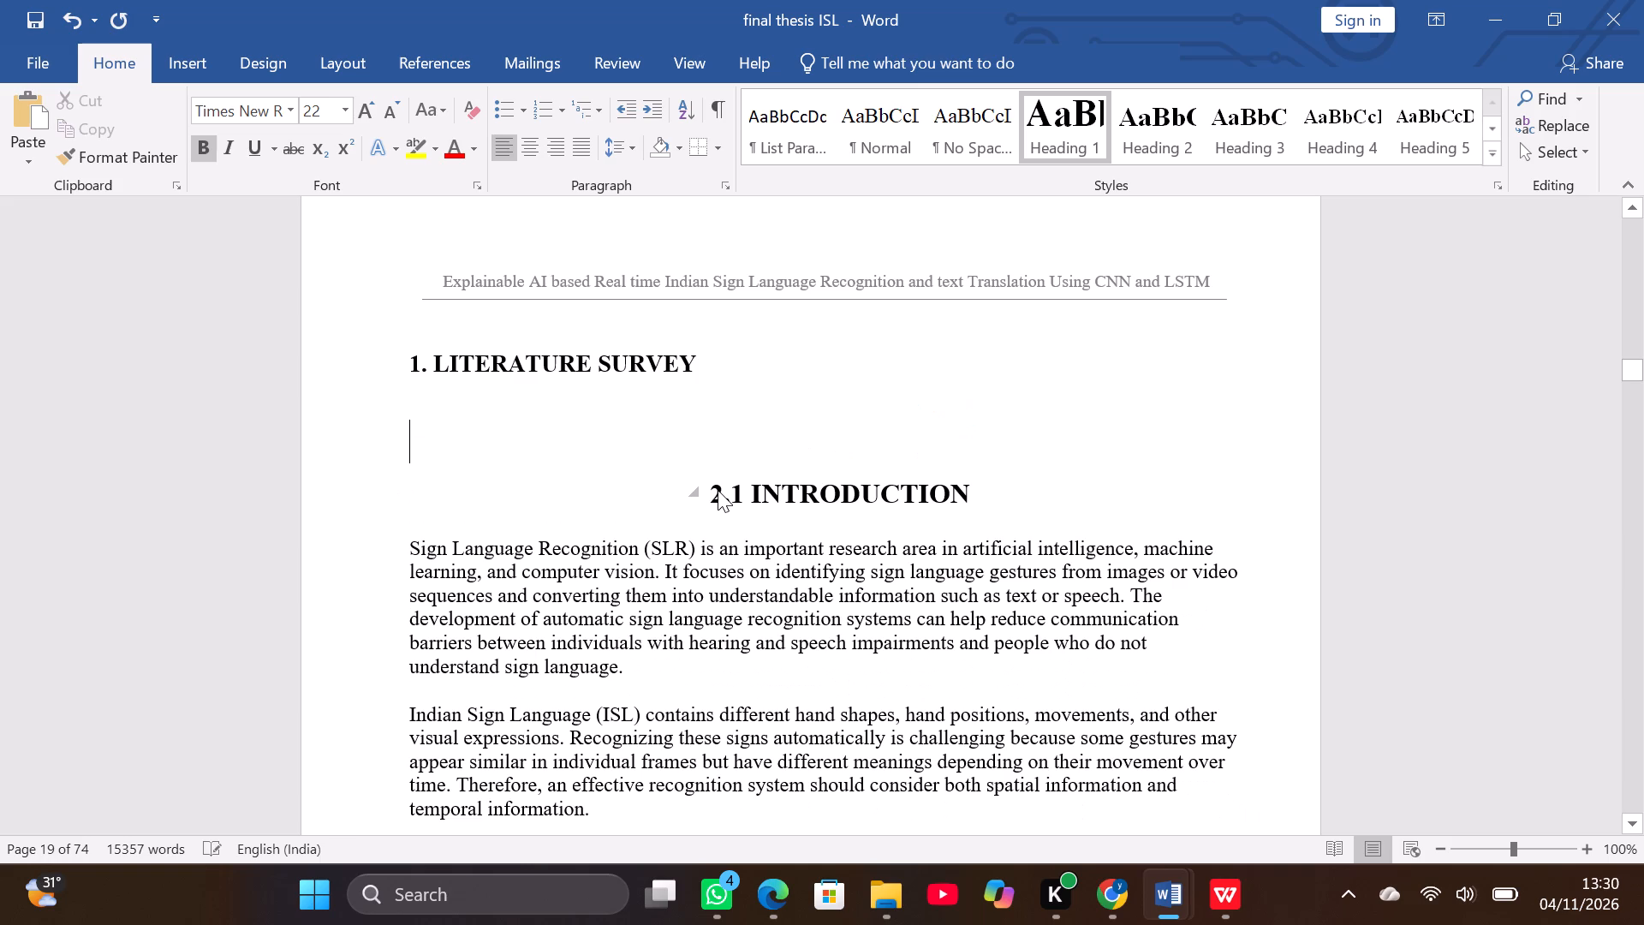
{"action": "key", "text": "BackSpace"}
{"action": "key", "text": "BackSpace"}
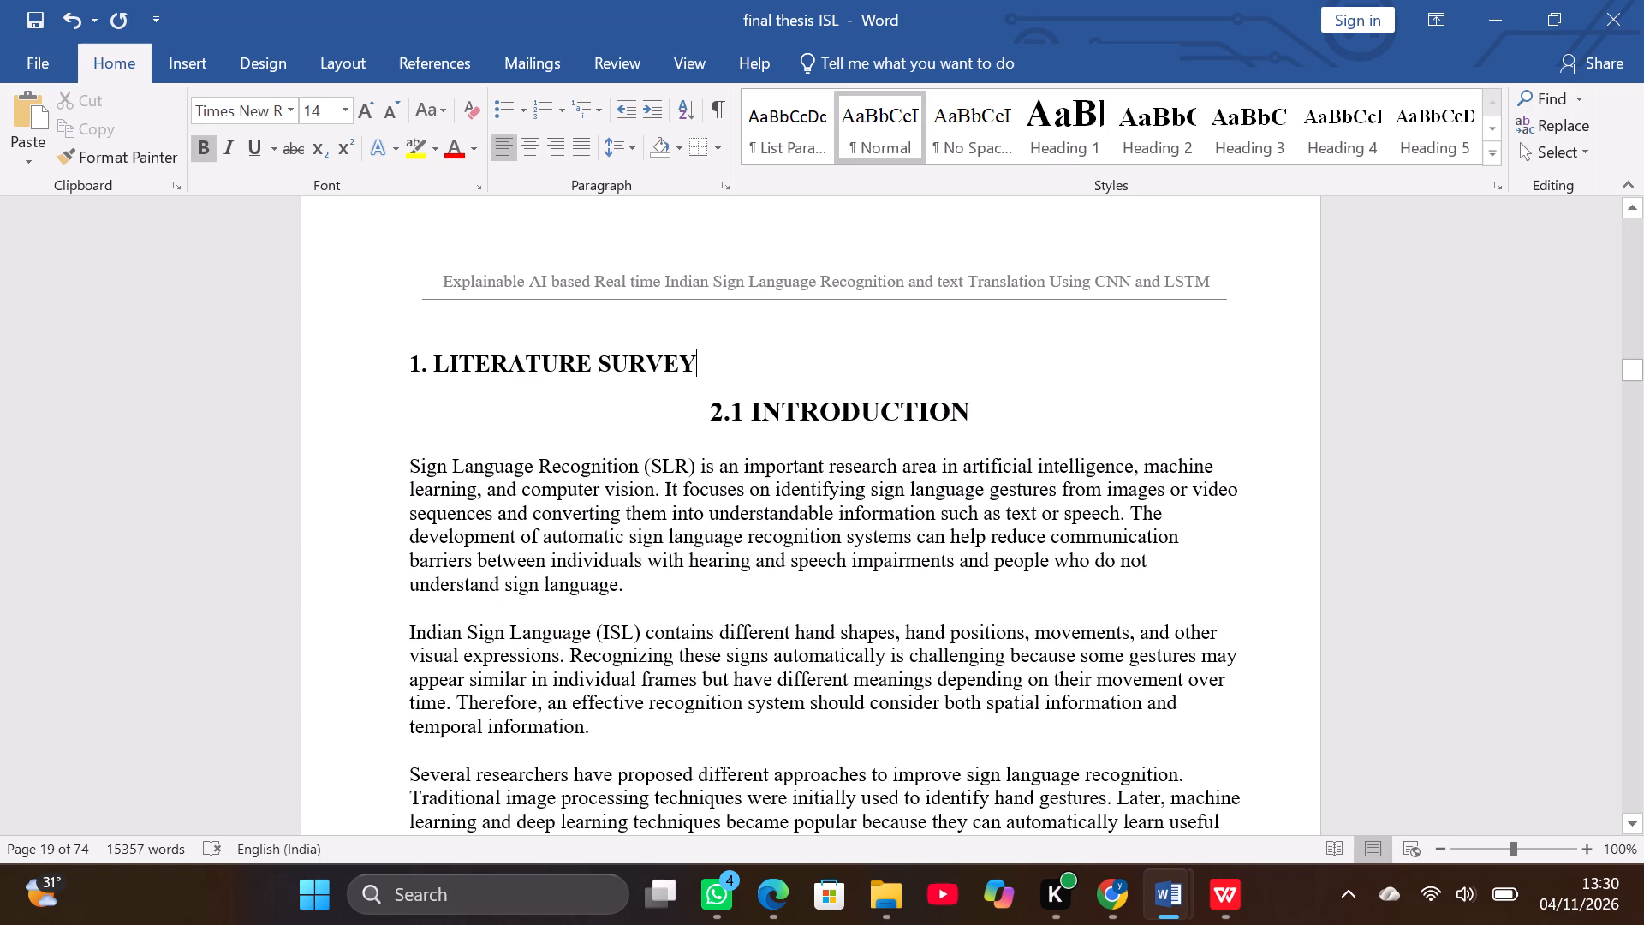
Delete the 2.1 INTRODUCTION heading above the first paragraph on Sign Language Recognition.
{"action": "left_click_drag", "start_coordinate": [712, 405], "coordinate": [925, 408]}
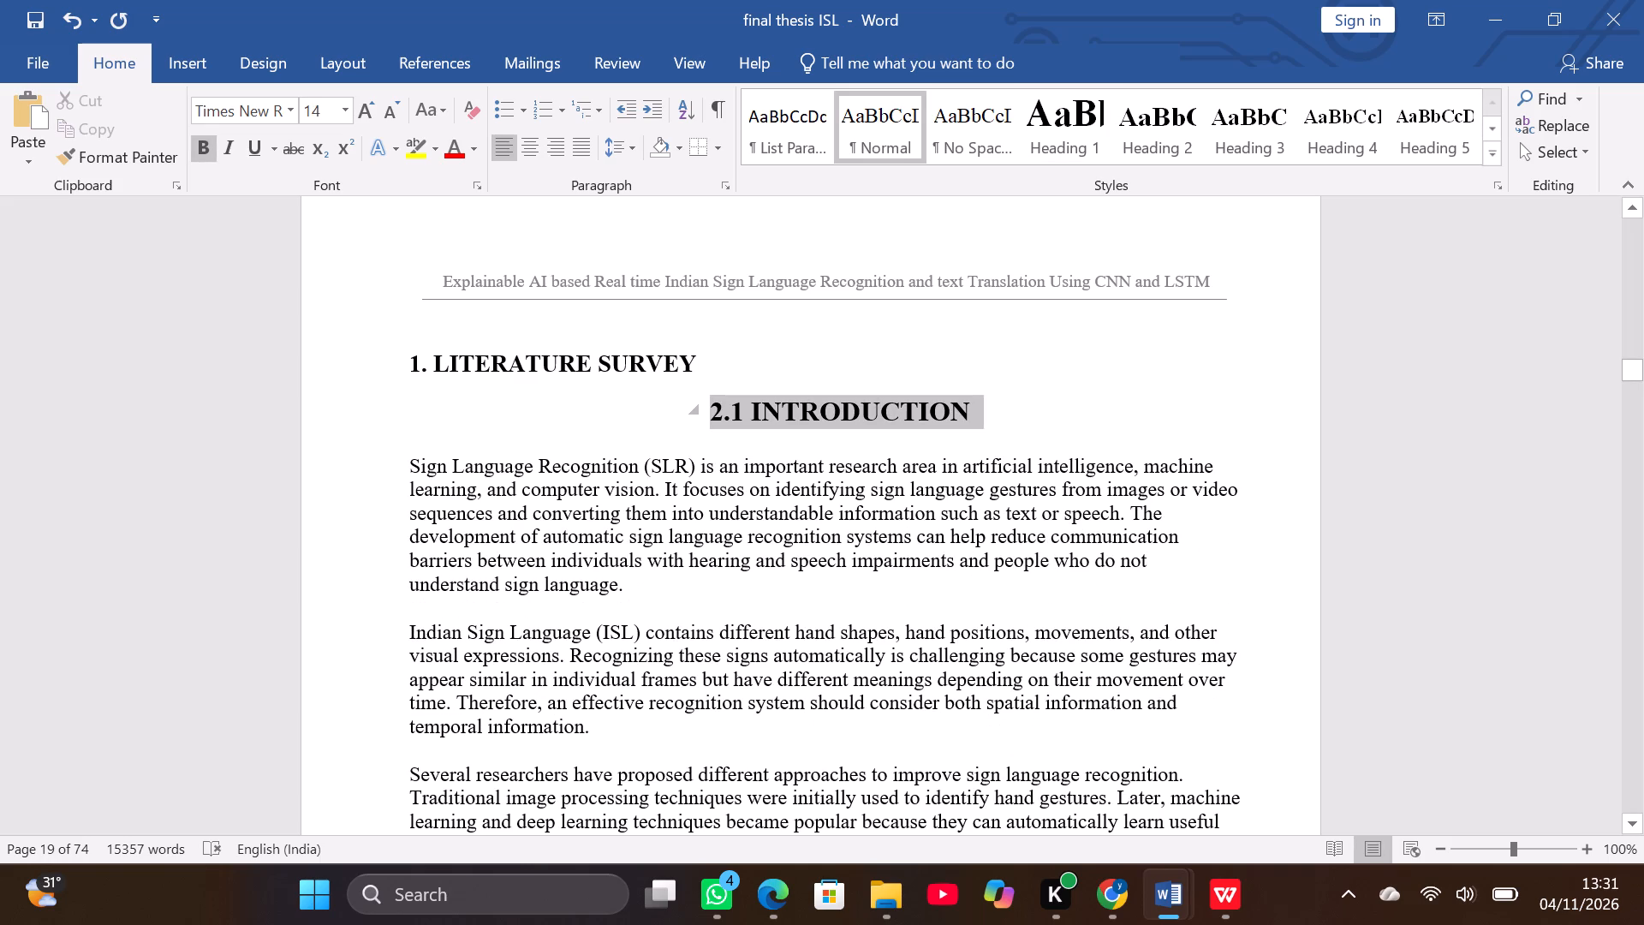
{"action": "left_click_drag", "start_coordinate": [925, 408], "coordinate": [955, 411]}
{"action": "key", "text": "BackSpace"}
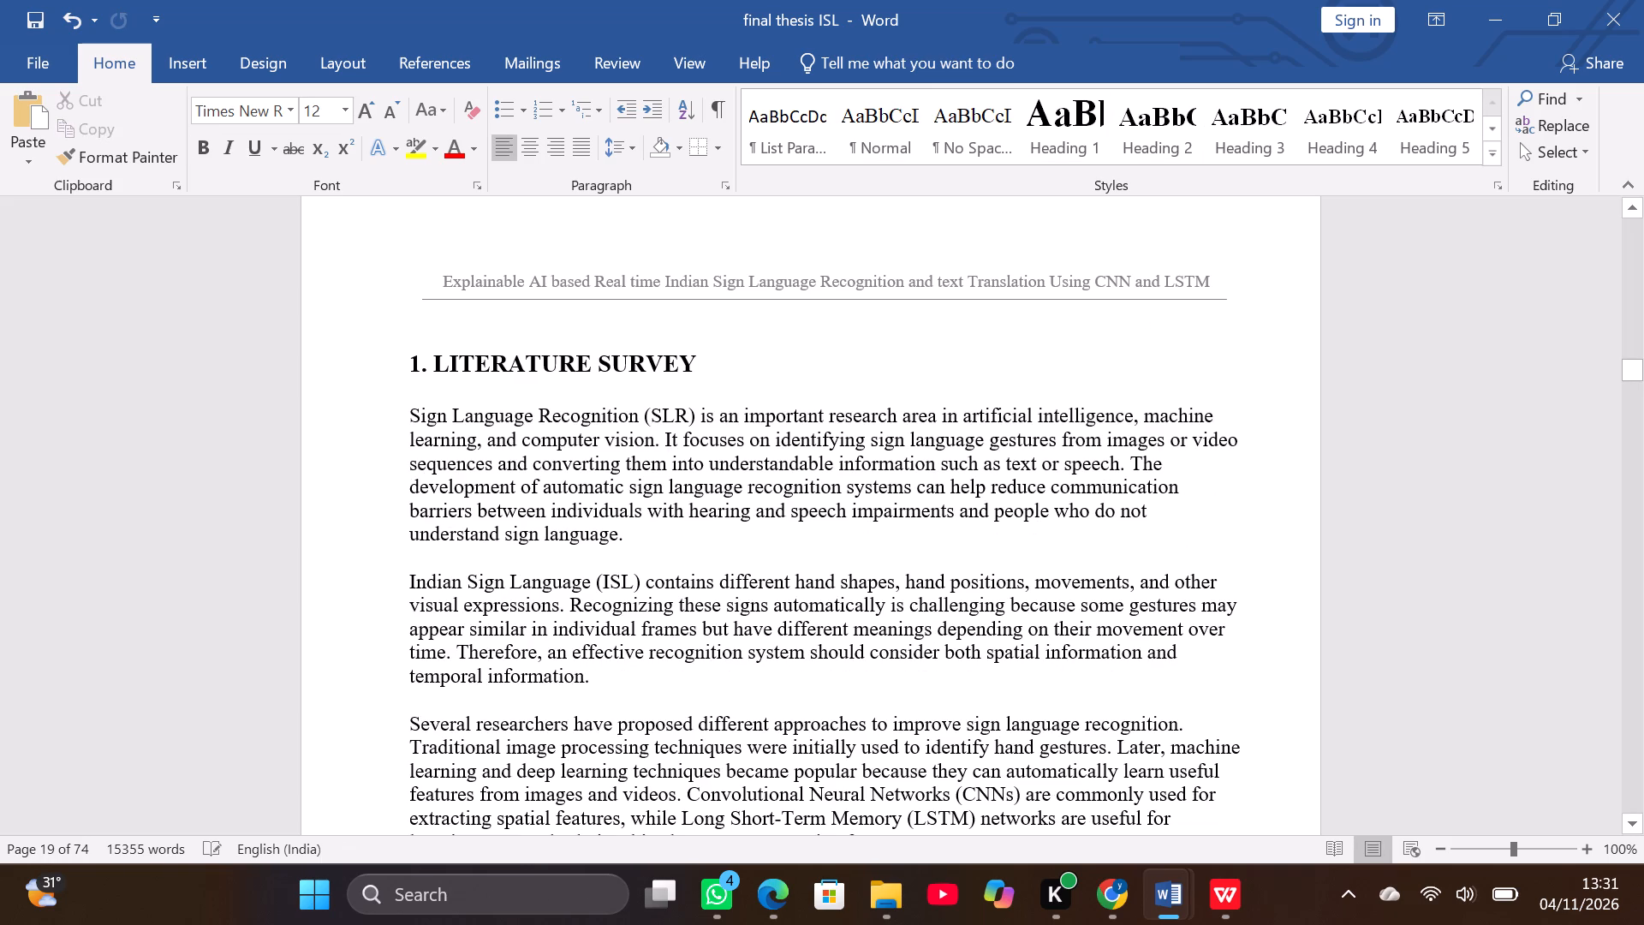
Review the pasted chapter's layout from the introduction through the five paper reviews to comparison Tables 2.1 and 2.2.
{"action": "scroll", "coordinate": [955, 411], "scroll_direction": "down", "scroll_amount": 9}
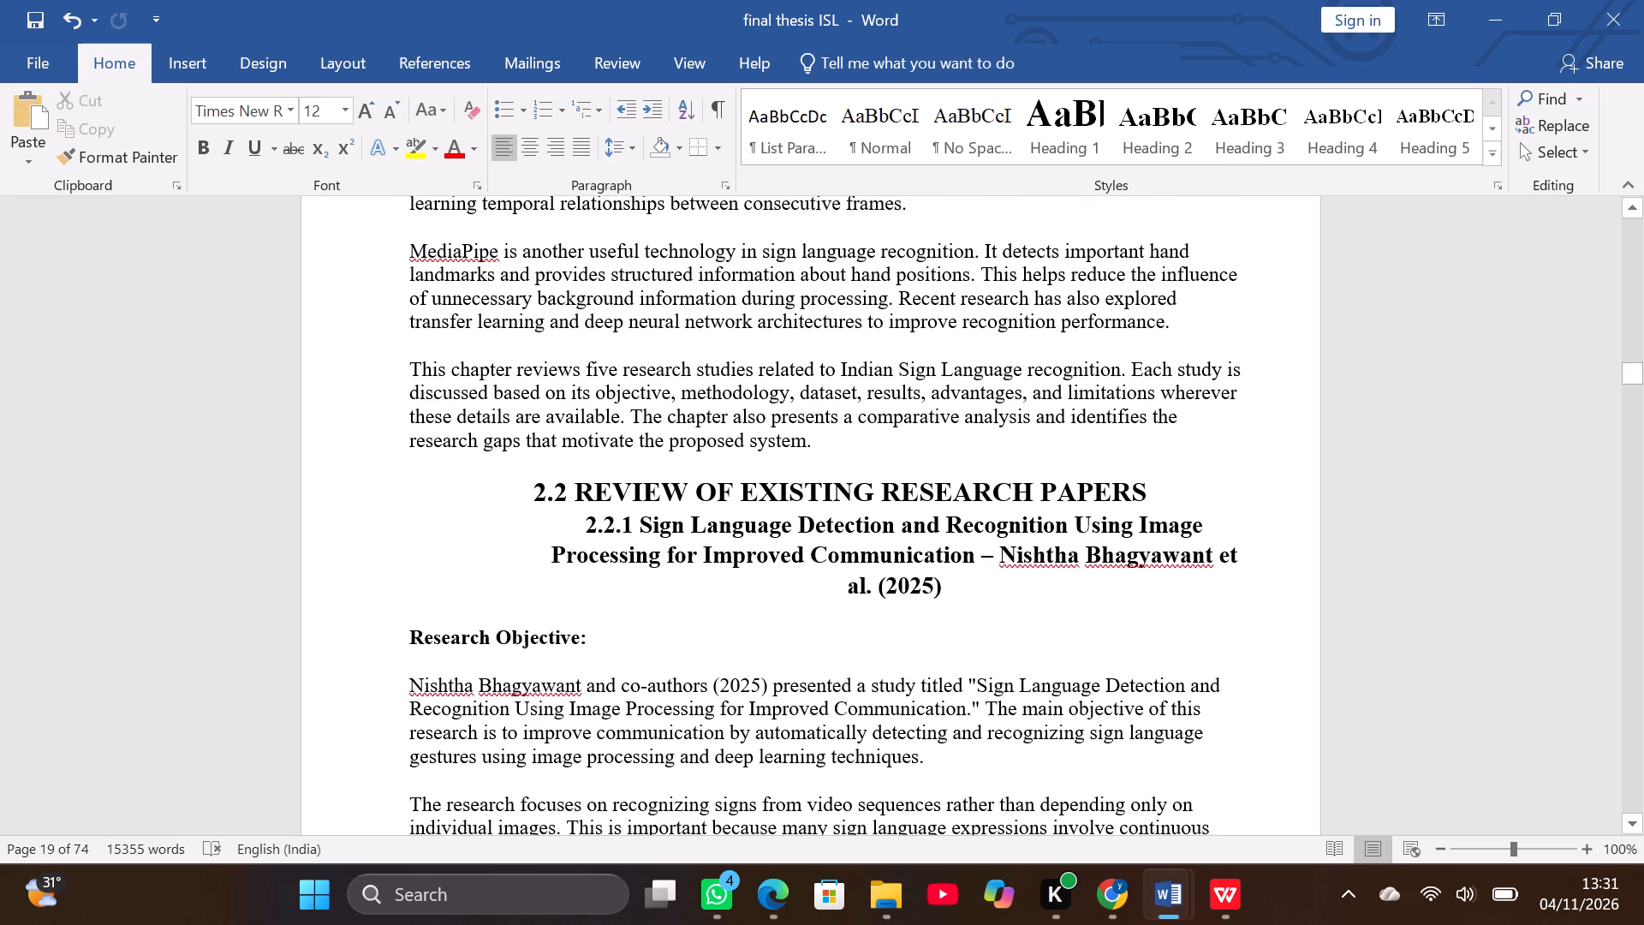
{"action": "scroll", "coordinate": [955, 411], "scroll_direction": "down", "scroll_amount": 2}
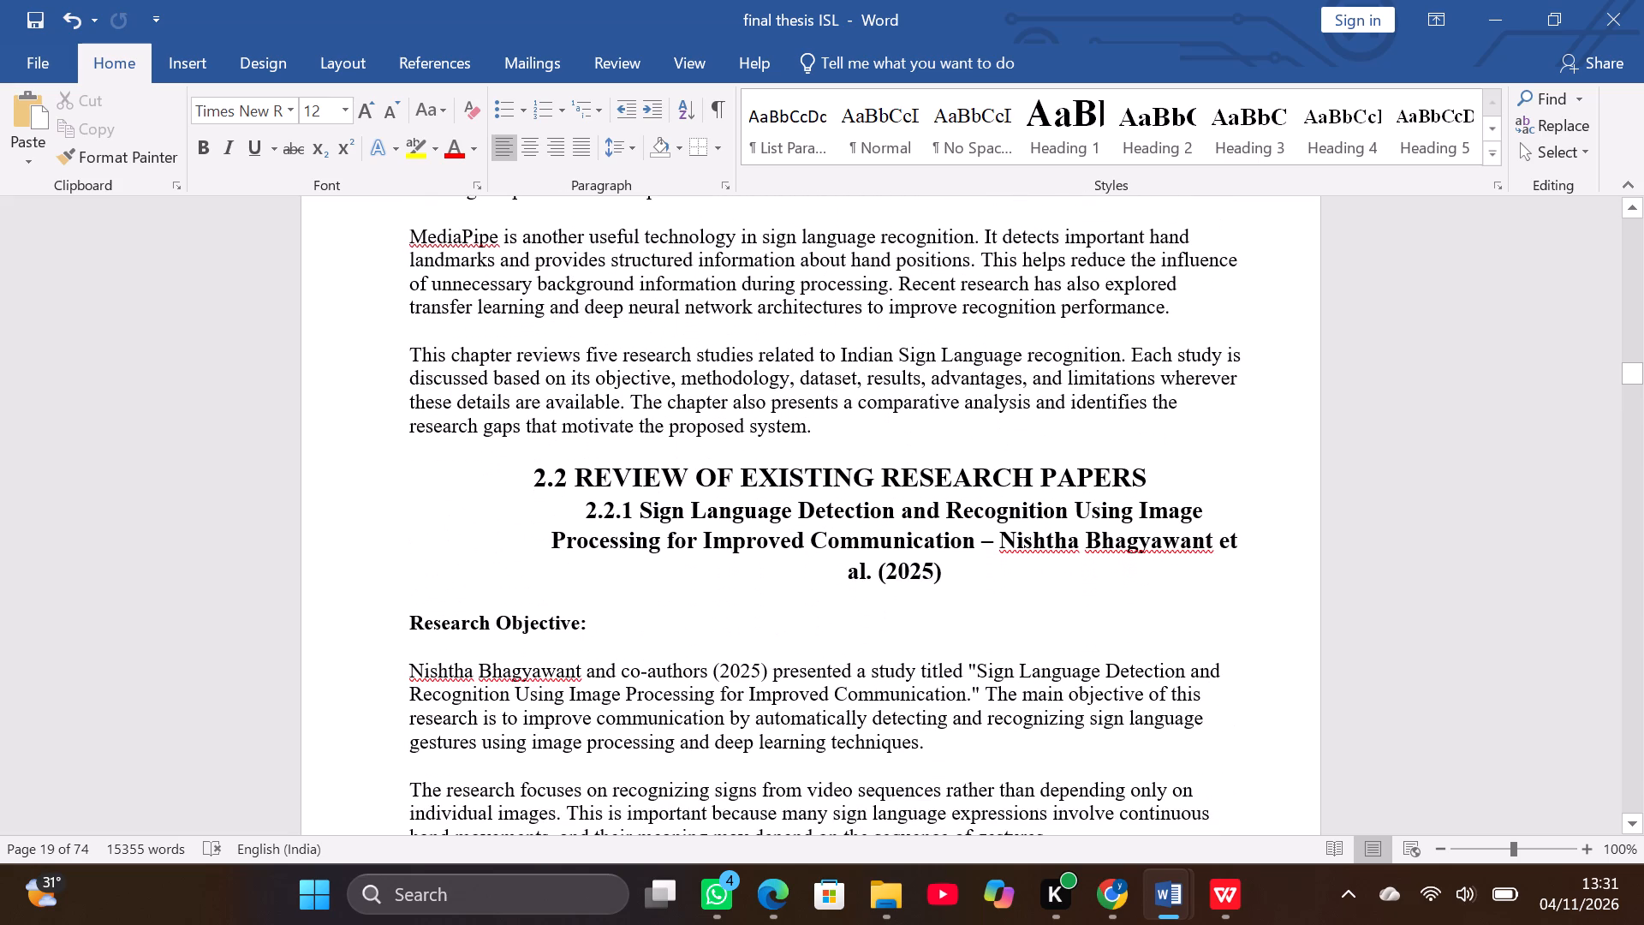
{"action": "scroll", "coordinate": [955, 411], "scroll_direction": "down", "scroll_amount": 16}
{"action": "scroll", "coordinate": [955, 411], "scroll_direction": "down", "scroll_amount": 13}
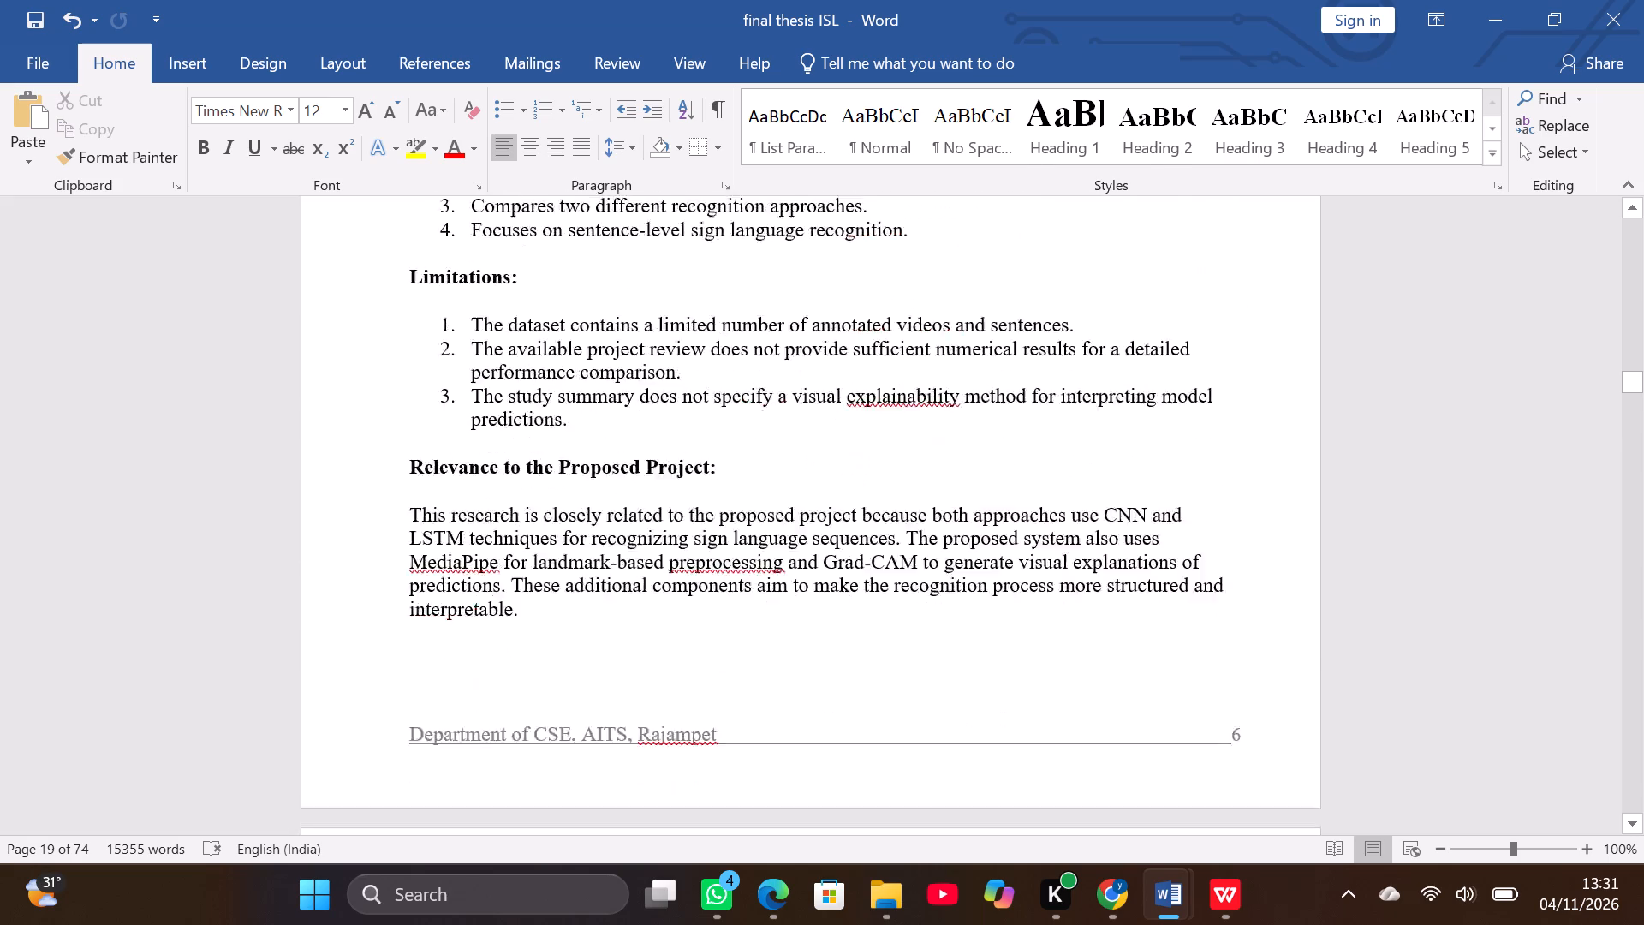
{"action": "scroll", "coordinate": [955, 411], "scroll_direction": "down", "scroll_amount": 20}
{"action": "scroll", "coordinate": [955, 411], "scroll_direction": "down", "scroll_amount": 16}
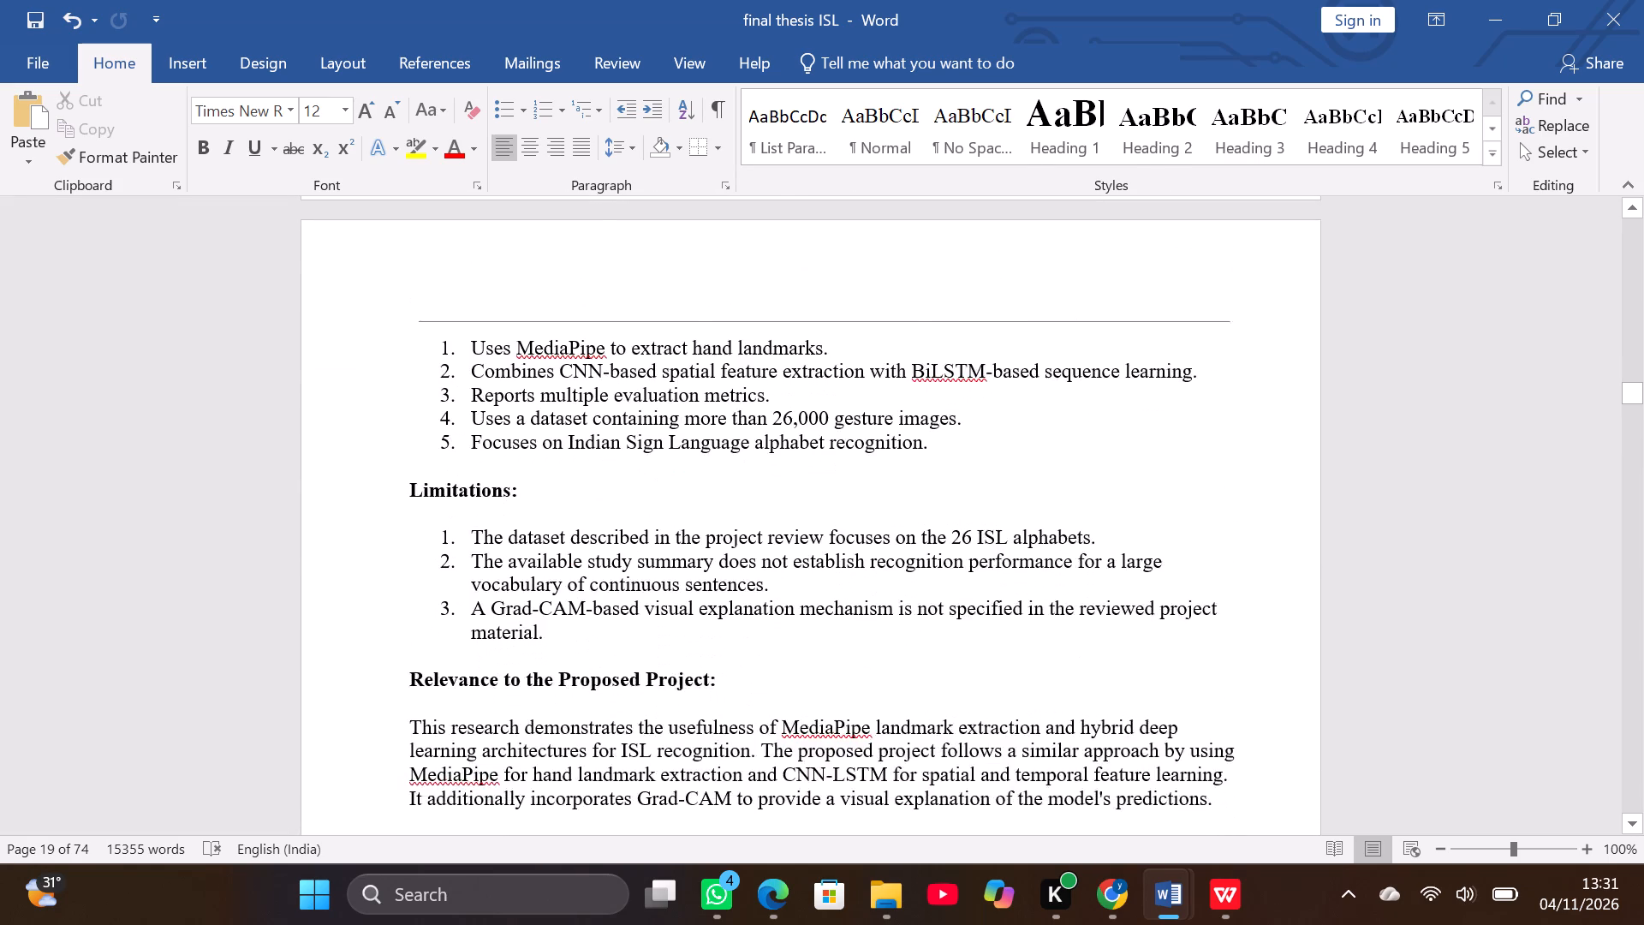
{"action": "scroll", "coordinate": [955, 411], "scroll_direction": "down", "scroll_amount": 18}
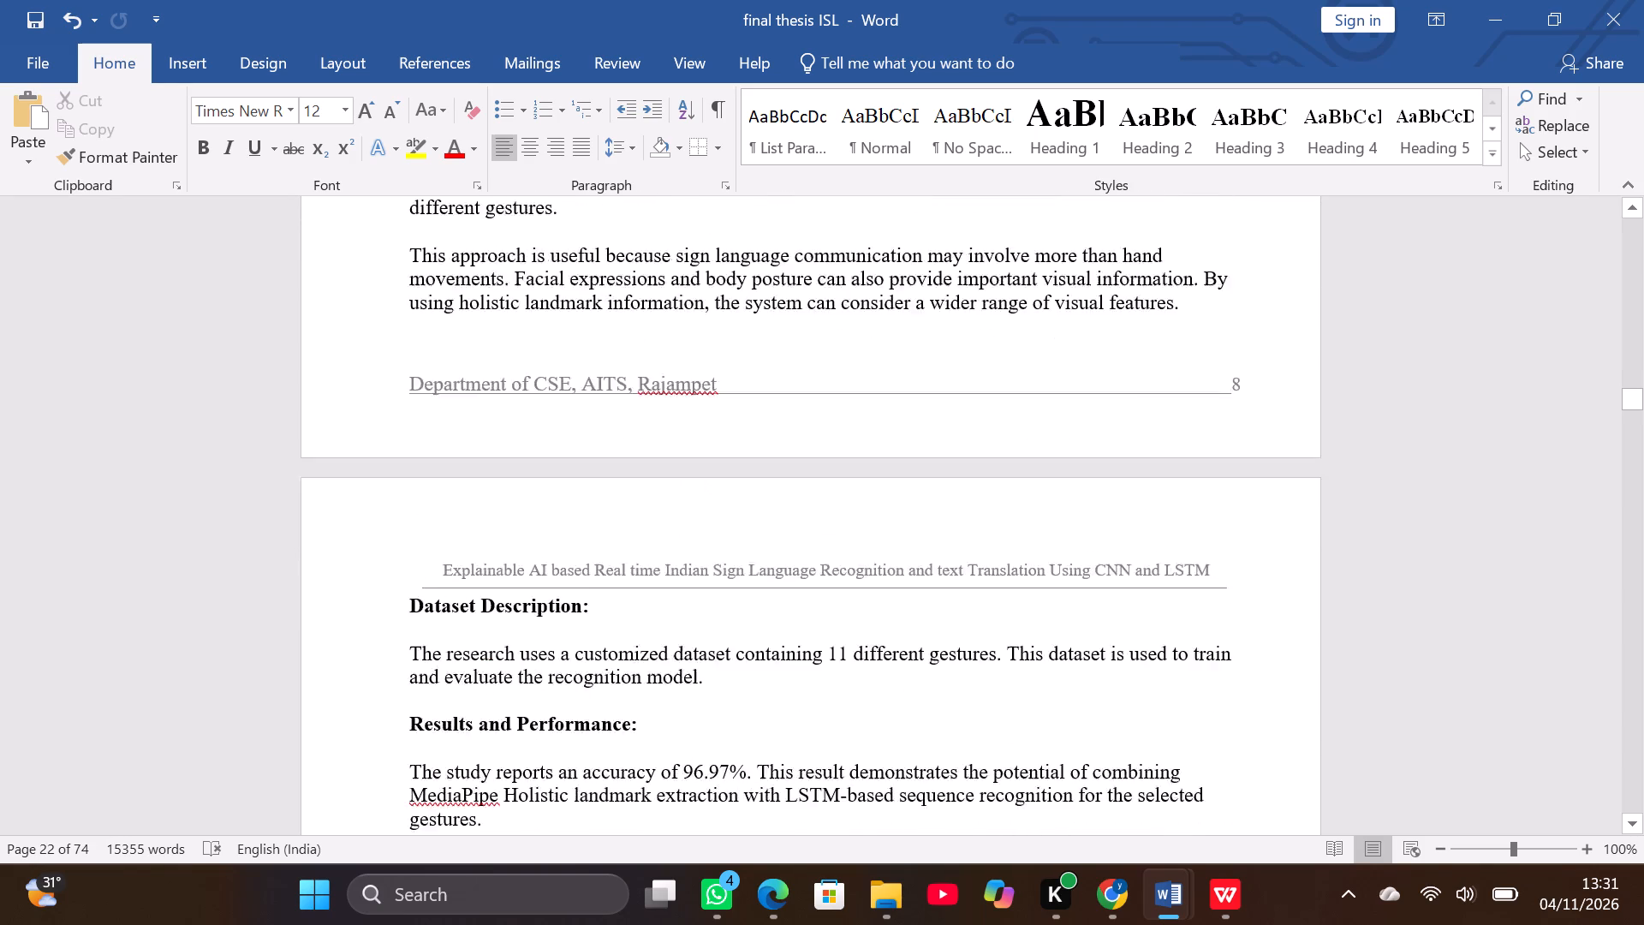
{"action": "scroll", "coordinate": [955, 411], "scroll_direction": "down", "scroll_amount": 2}
{"action": "scroll", "coordinate": [955, 411], "scroll_direction": "up", "scroll_amount": 6}
{"action": "scroll", "coordinate": [955, 411], "scroll_direction": "down", "scroll_amount": 16}
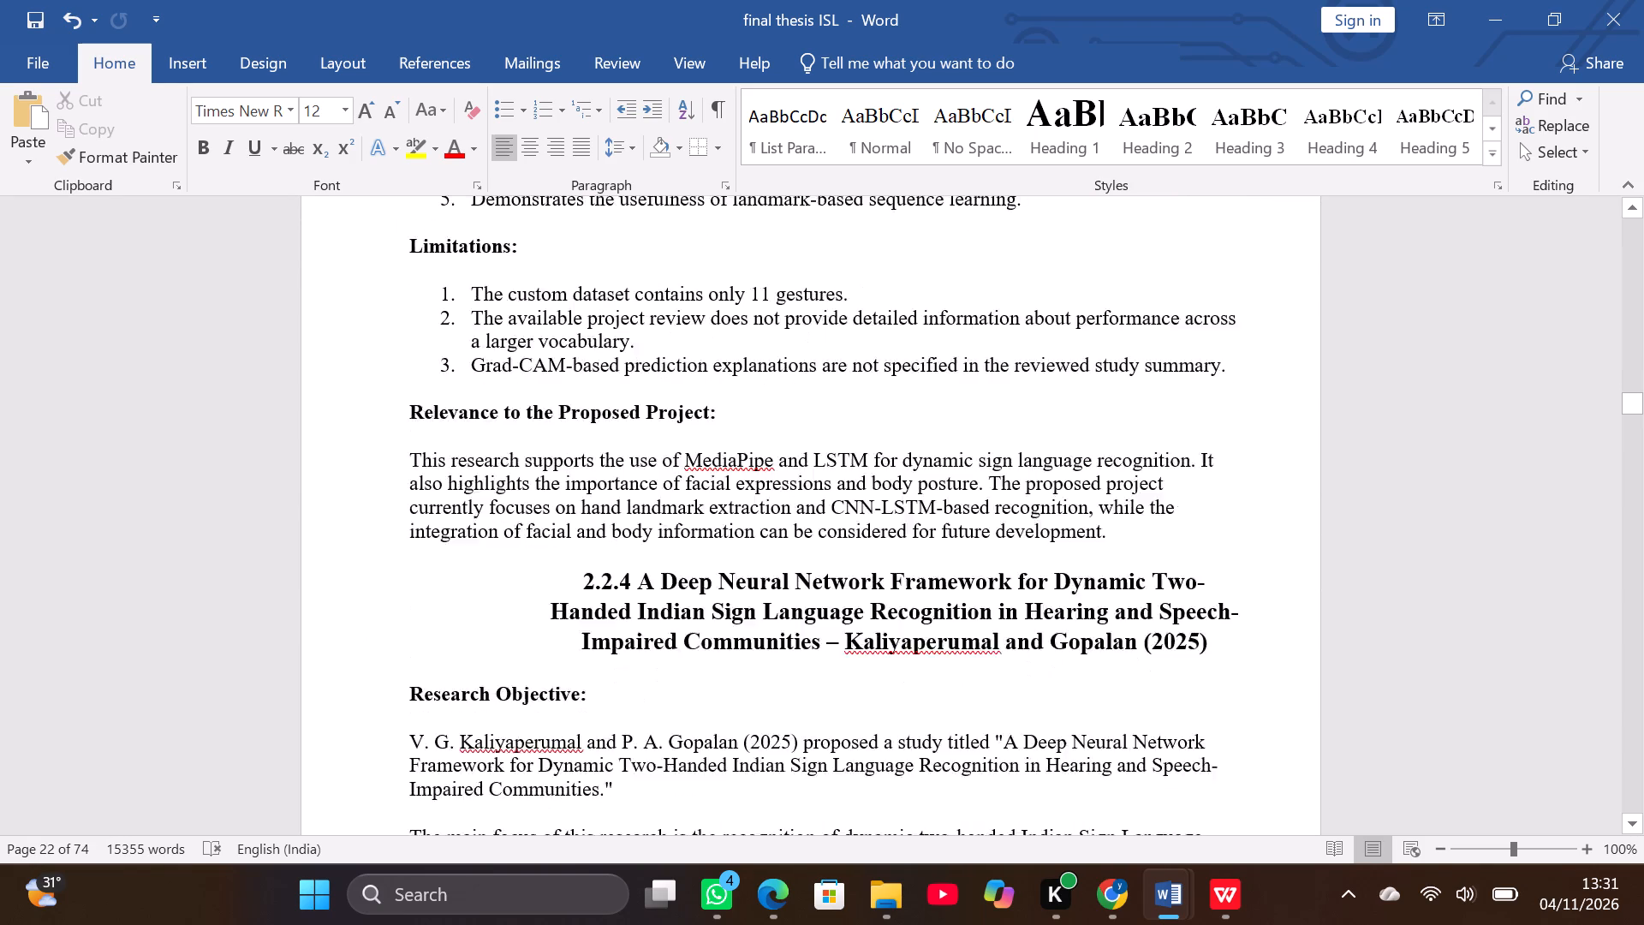
{"action": "scroll", "coordinate": [955, 411], "scroll_direction": "down", "scroll_amount": 16}
{"action": "scroll", "coordinate": [955, 411], "scroll_direction": "down", "scroll_amount": 9}
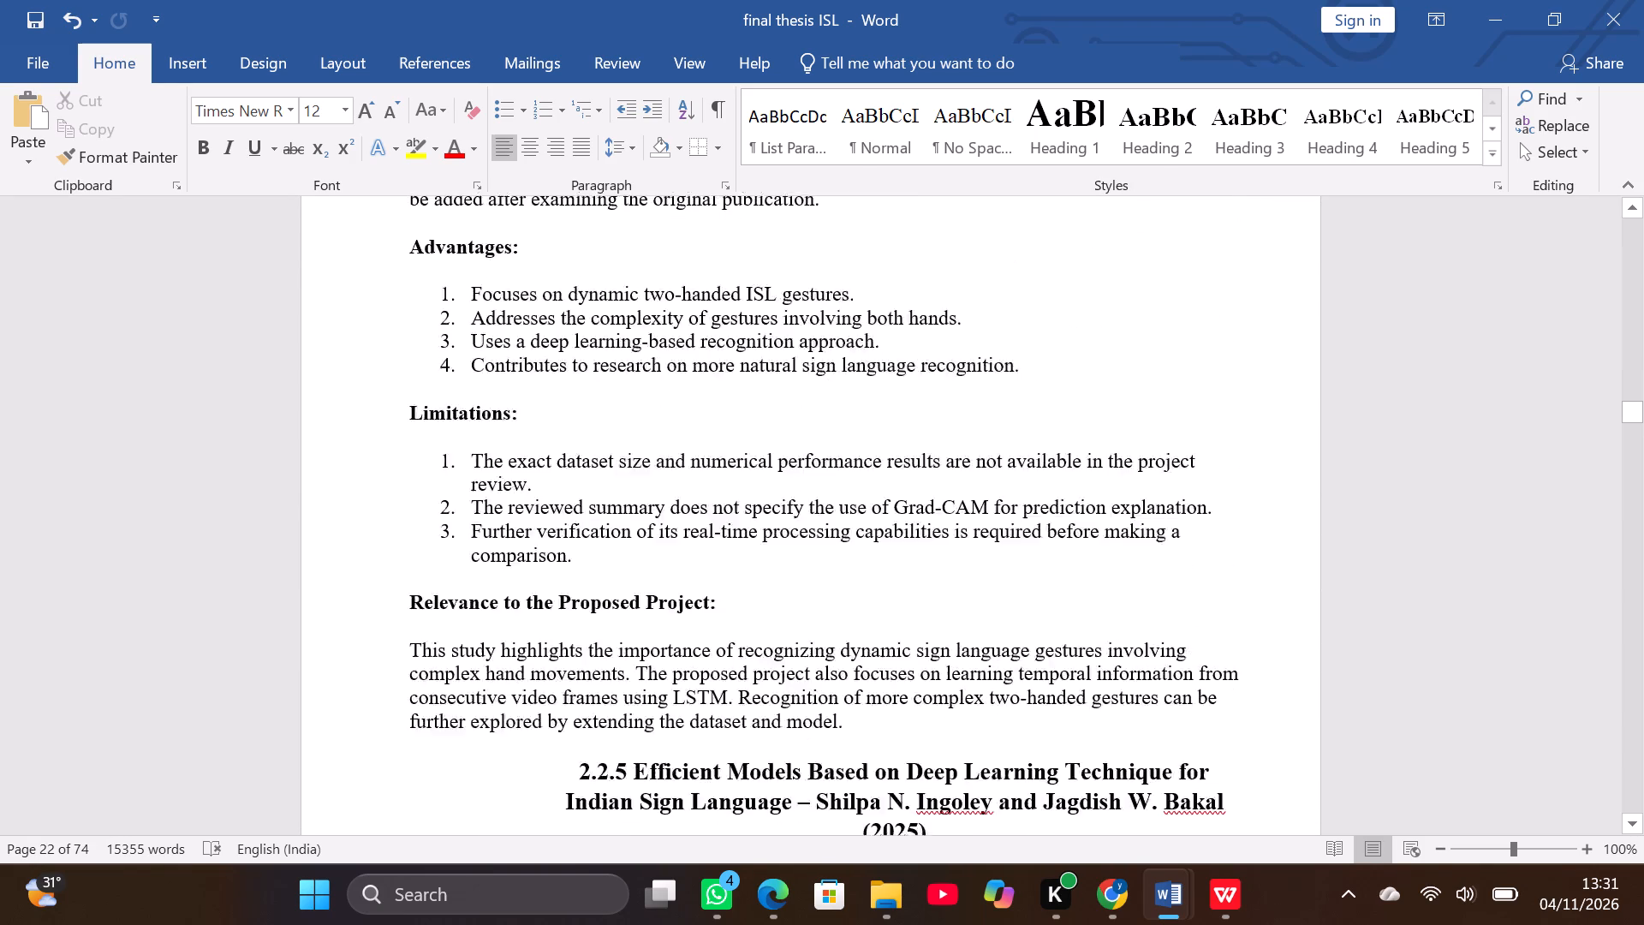
{"action": "scroll", "coordinate": [955, 411], "scroll_direction": "down", "scroll_amount": 5}
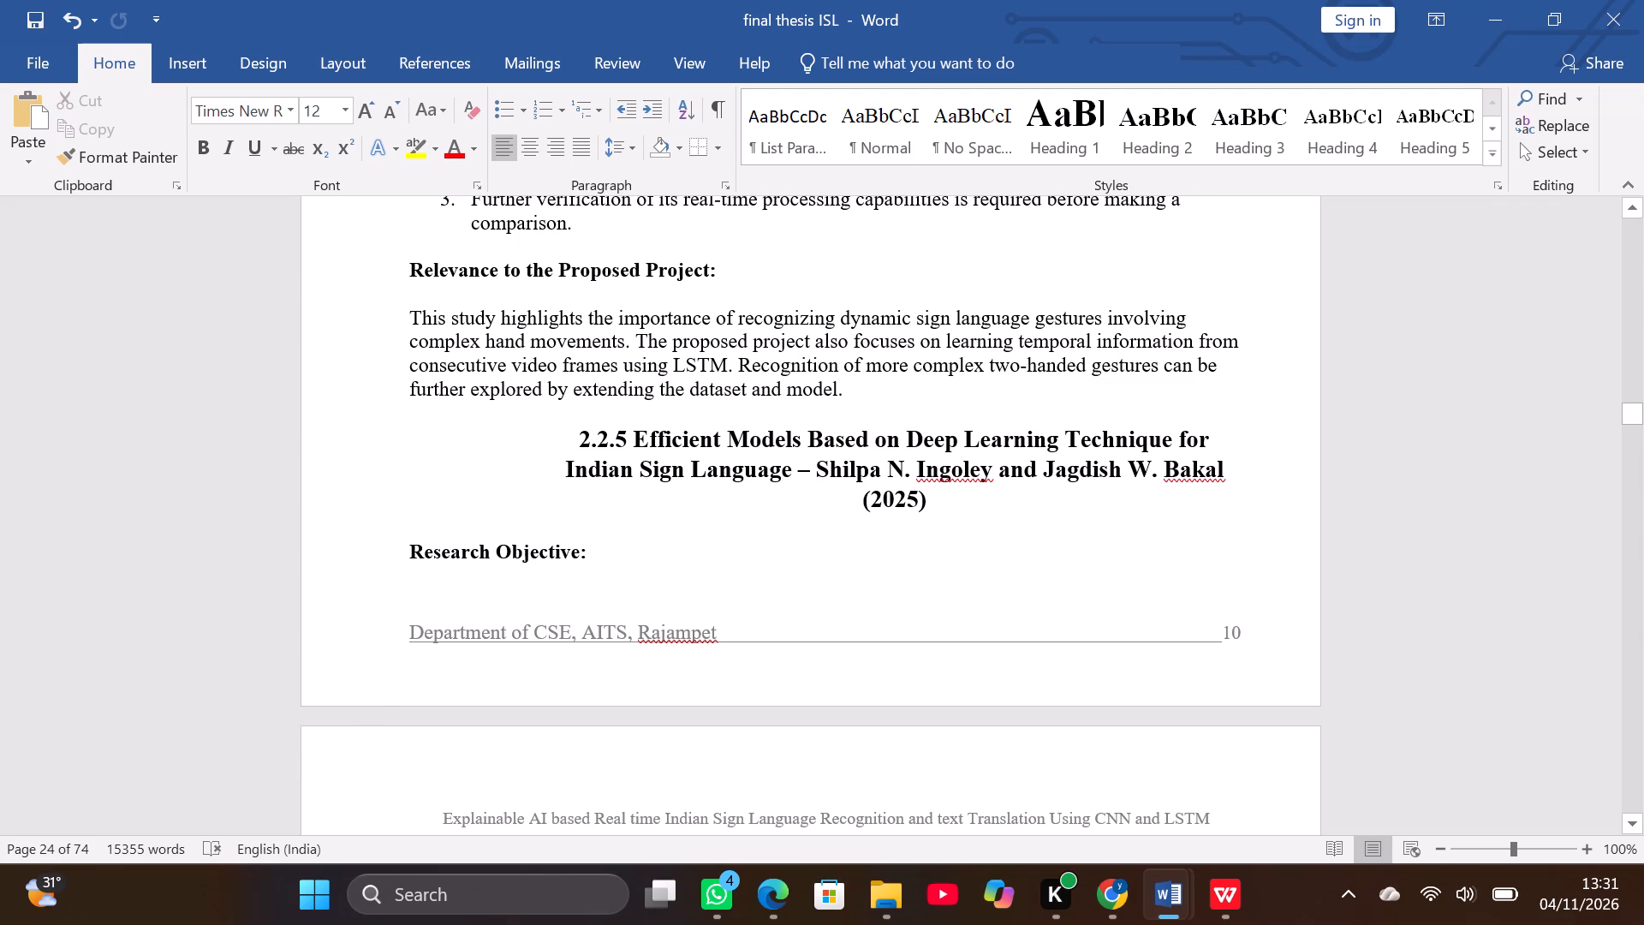
{"action": "scroll", "coordinate": [955, 411], "scroll_direction": "down", "scroll_amount": 18}
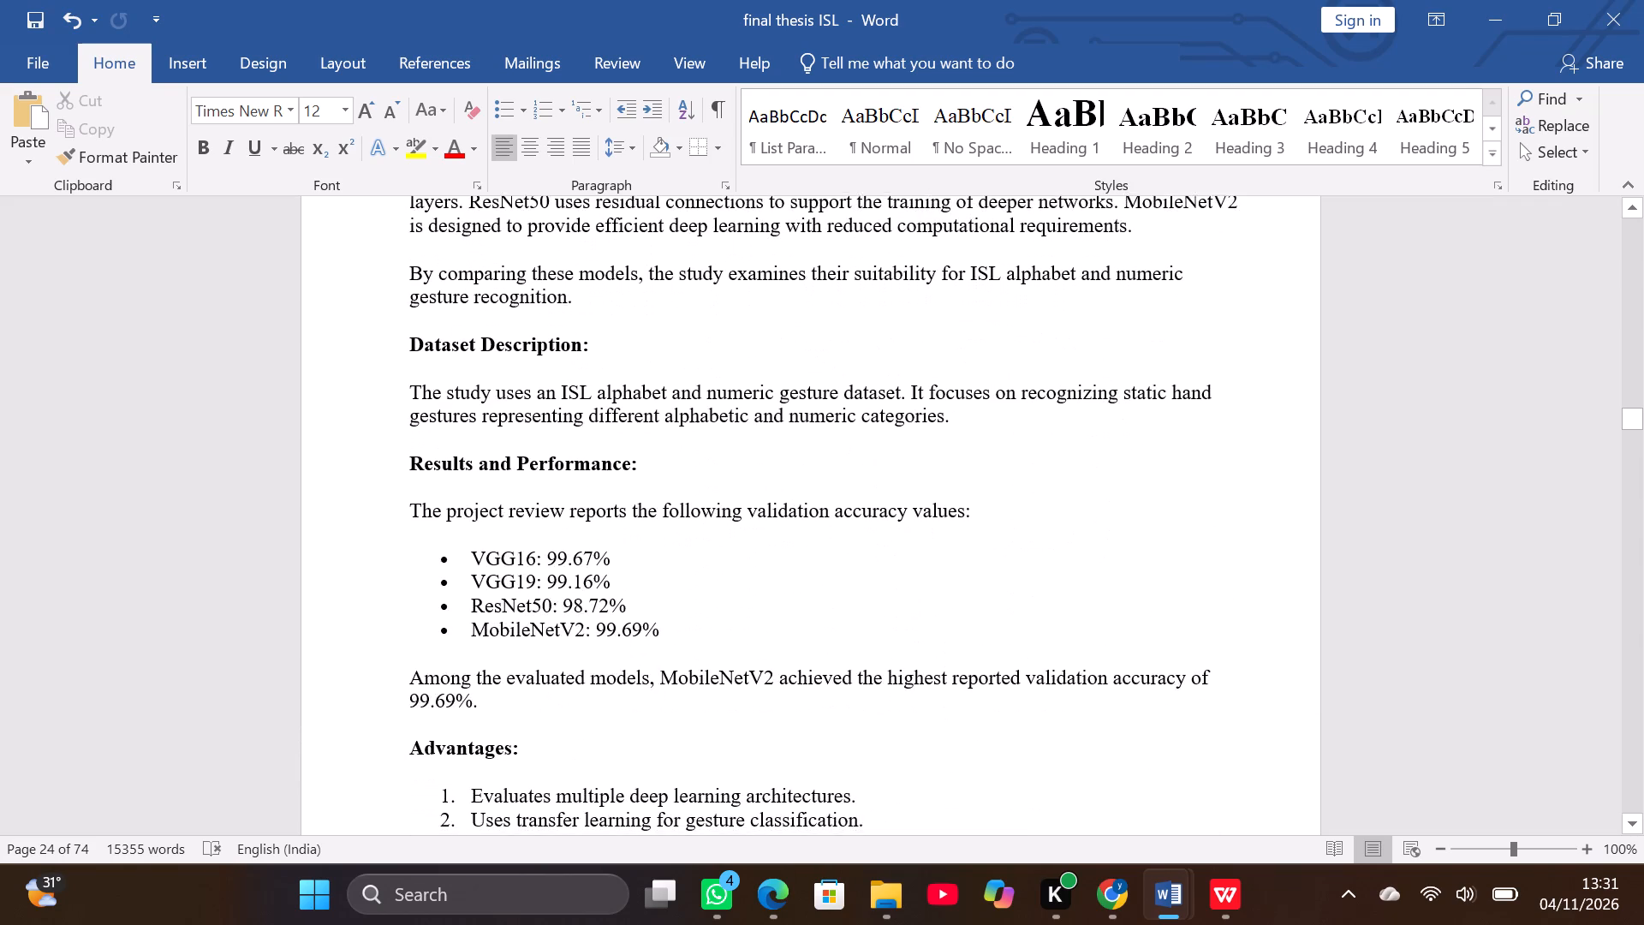
{"action": "scroll", "coordinate": [955, 411], "scroll_direction": "down", "scroll_amount": 12}
{"action": "scroll", "coordinate": [955, 411], "scroll_direction": "down", "scroll_amount": 12}
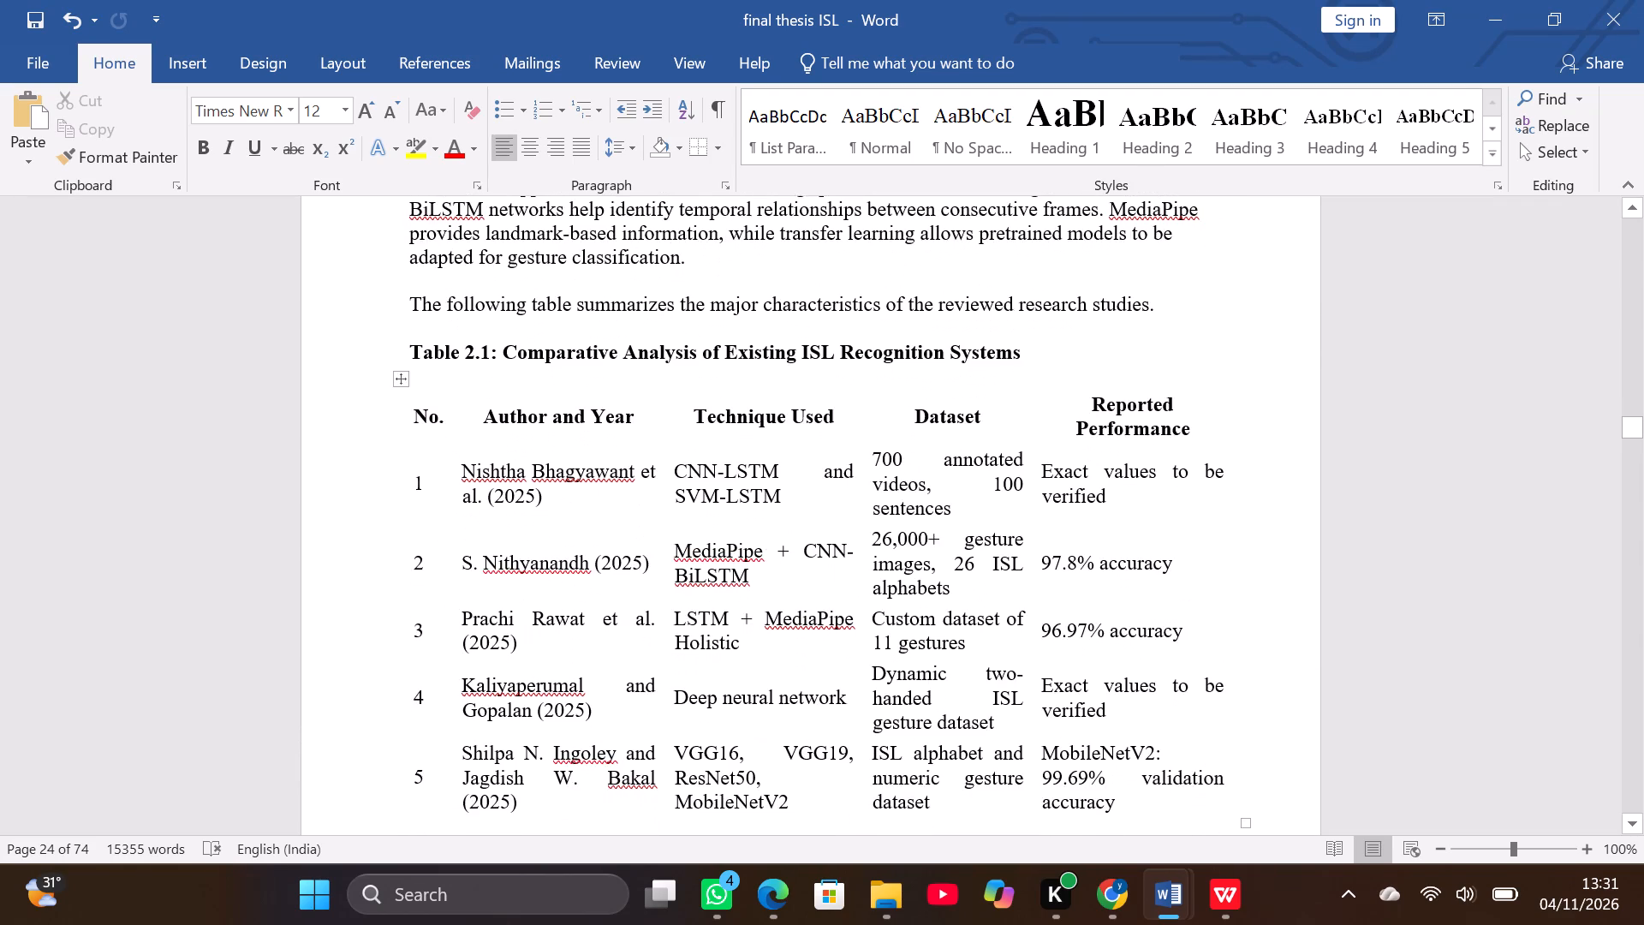
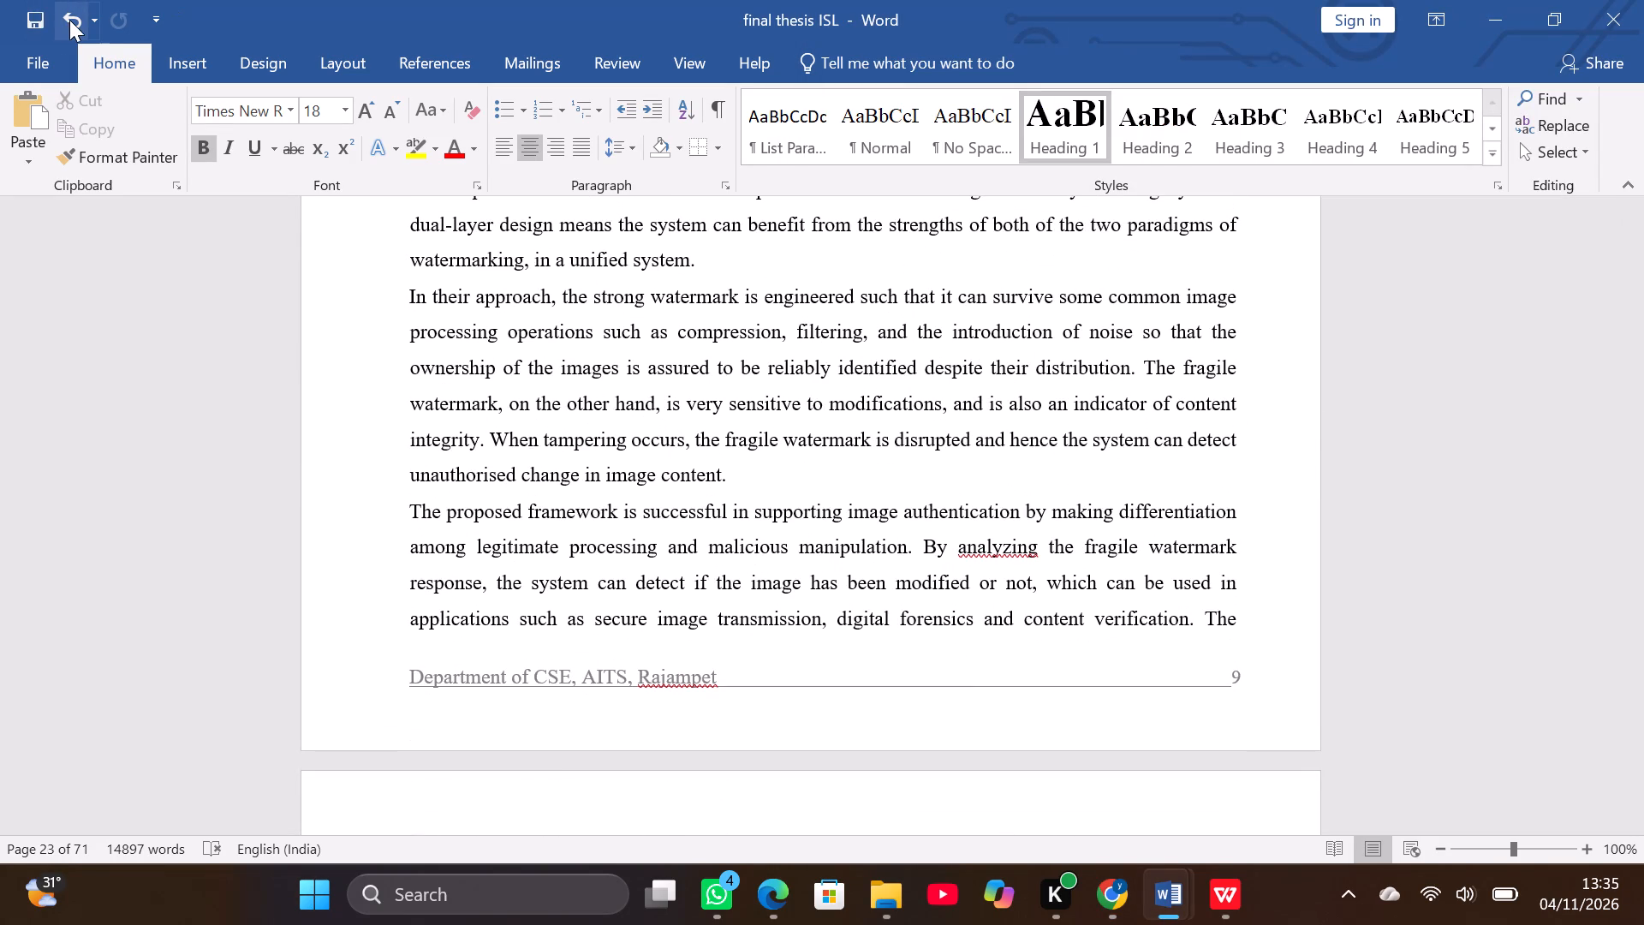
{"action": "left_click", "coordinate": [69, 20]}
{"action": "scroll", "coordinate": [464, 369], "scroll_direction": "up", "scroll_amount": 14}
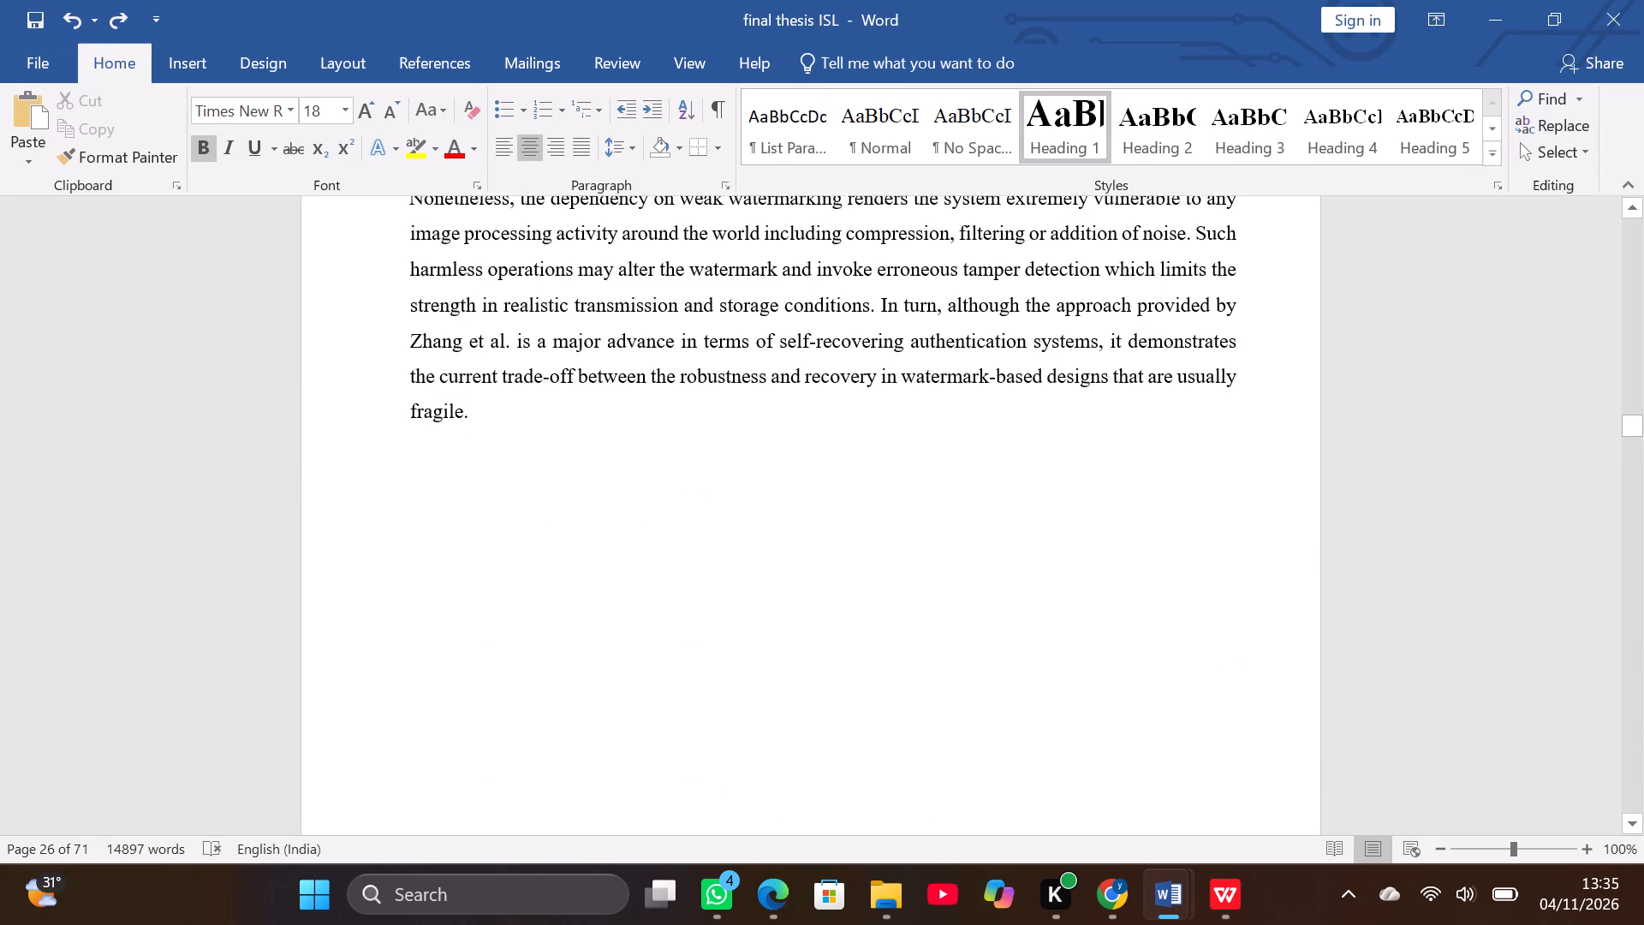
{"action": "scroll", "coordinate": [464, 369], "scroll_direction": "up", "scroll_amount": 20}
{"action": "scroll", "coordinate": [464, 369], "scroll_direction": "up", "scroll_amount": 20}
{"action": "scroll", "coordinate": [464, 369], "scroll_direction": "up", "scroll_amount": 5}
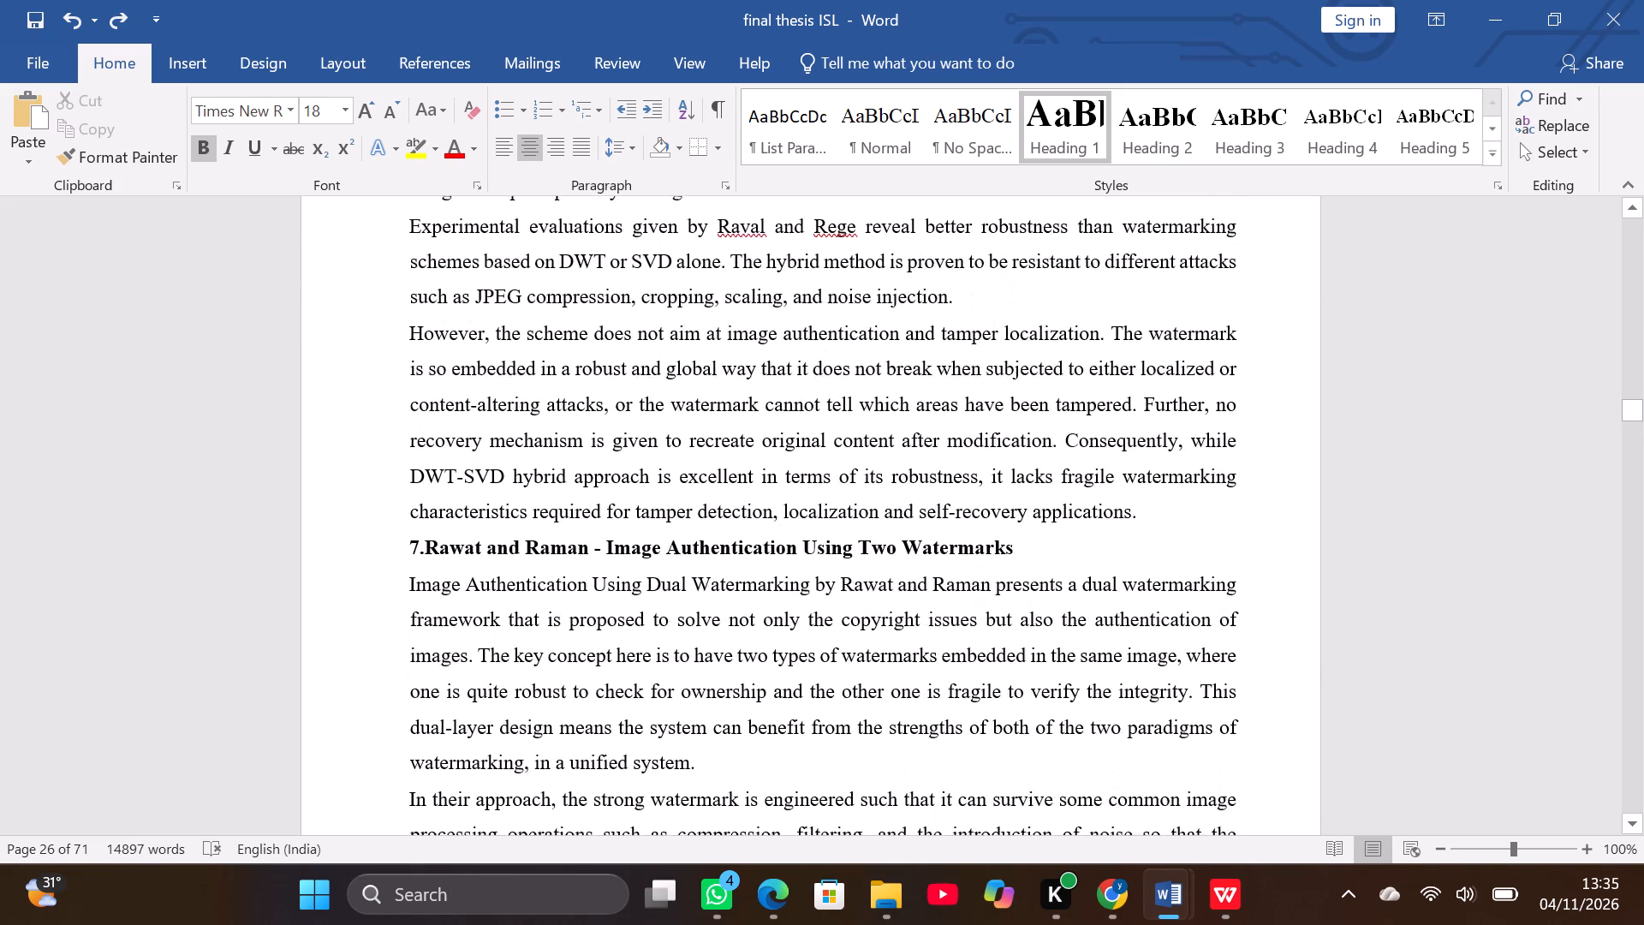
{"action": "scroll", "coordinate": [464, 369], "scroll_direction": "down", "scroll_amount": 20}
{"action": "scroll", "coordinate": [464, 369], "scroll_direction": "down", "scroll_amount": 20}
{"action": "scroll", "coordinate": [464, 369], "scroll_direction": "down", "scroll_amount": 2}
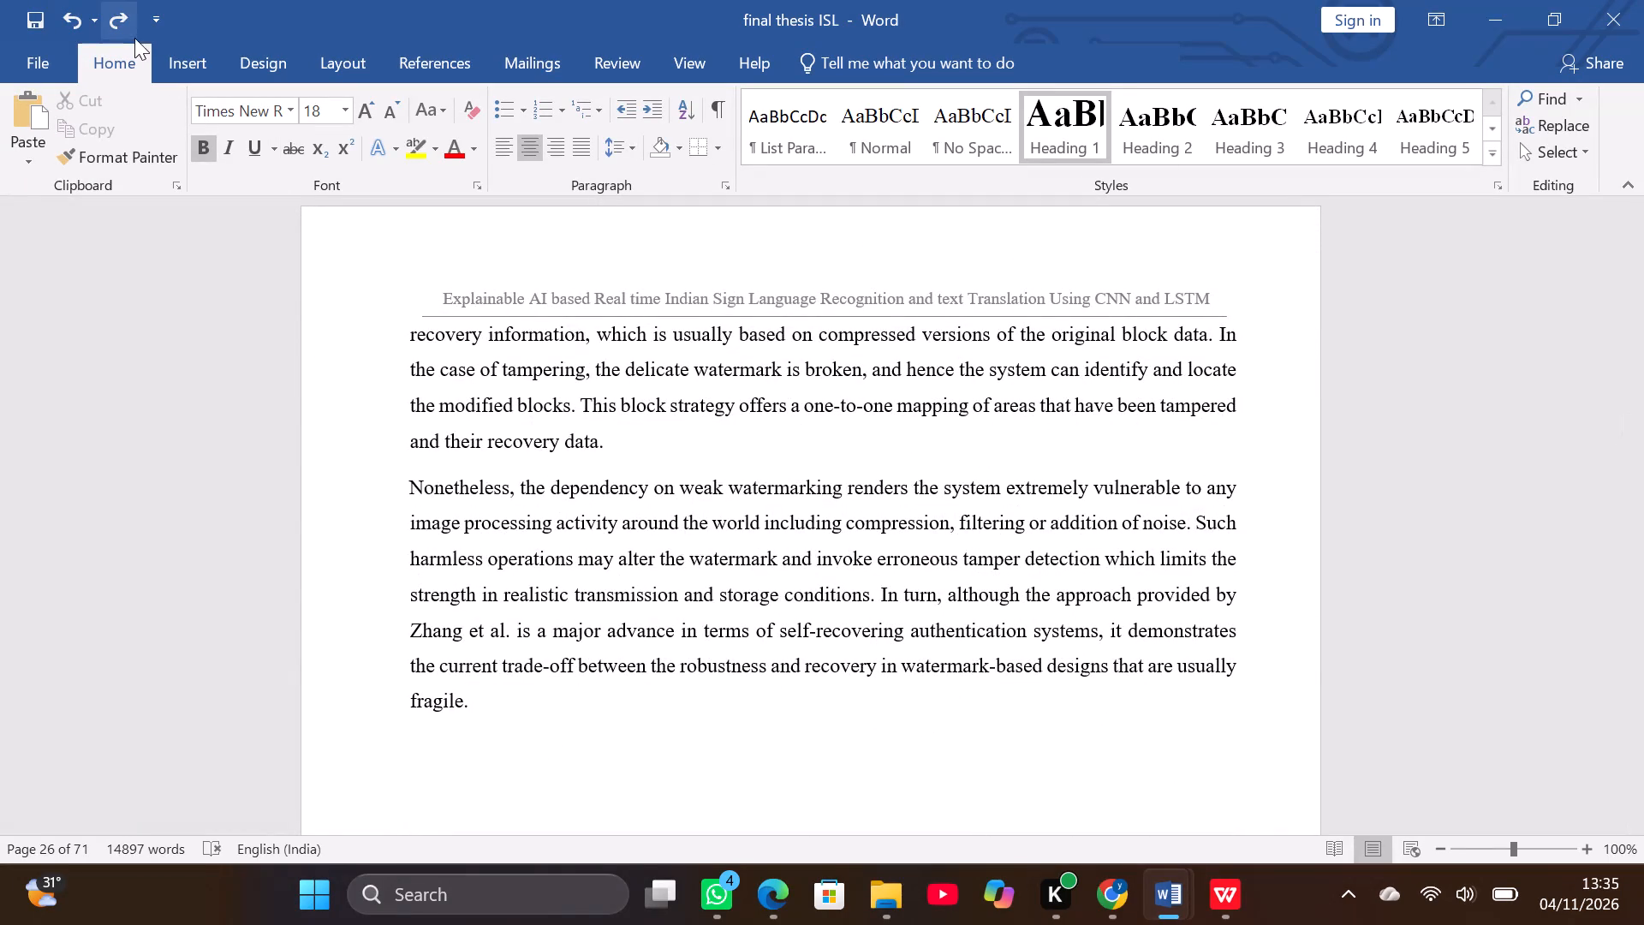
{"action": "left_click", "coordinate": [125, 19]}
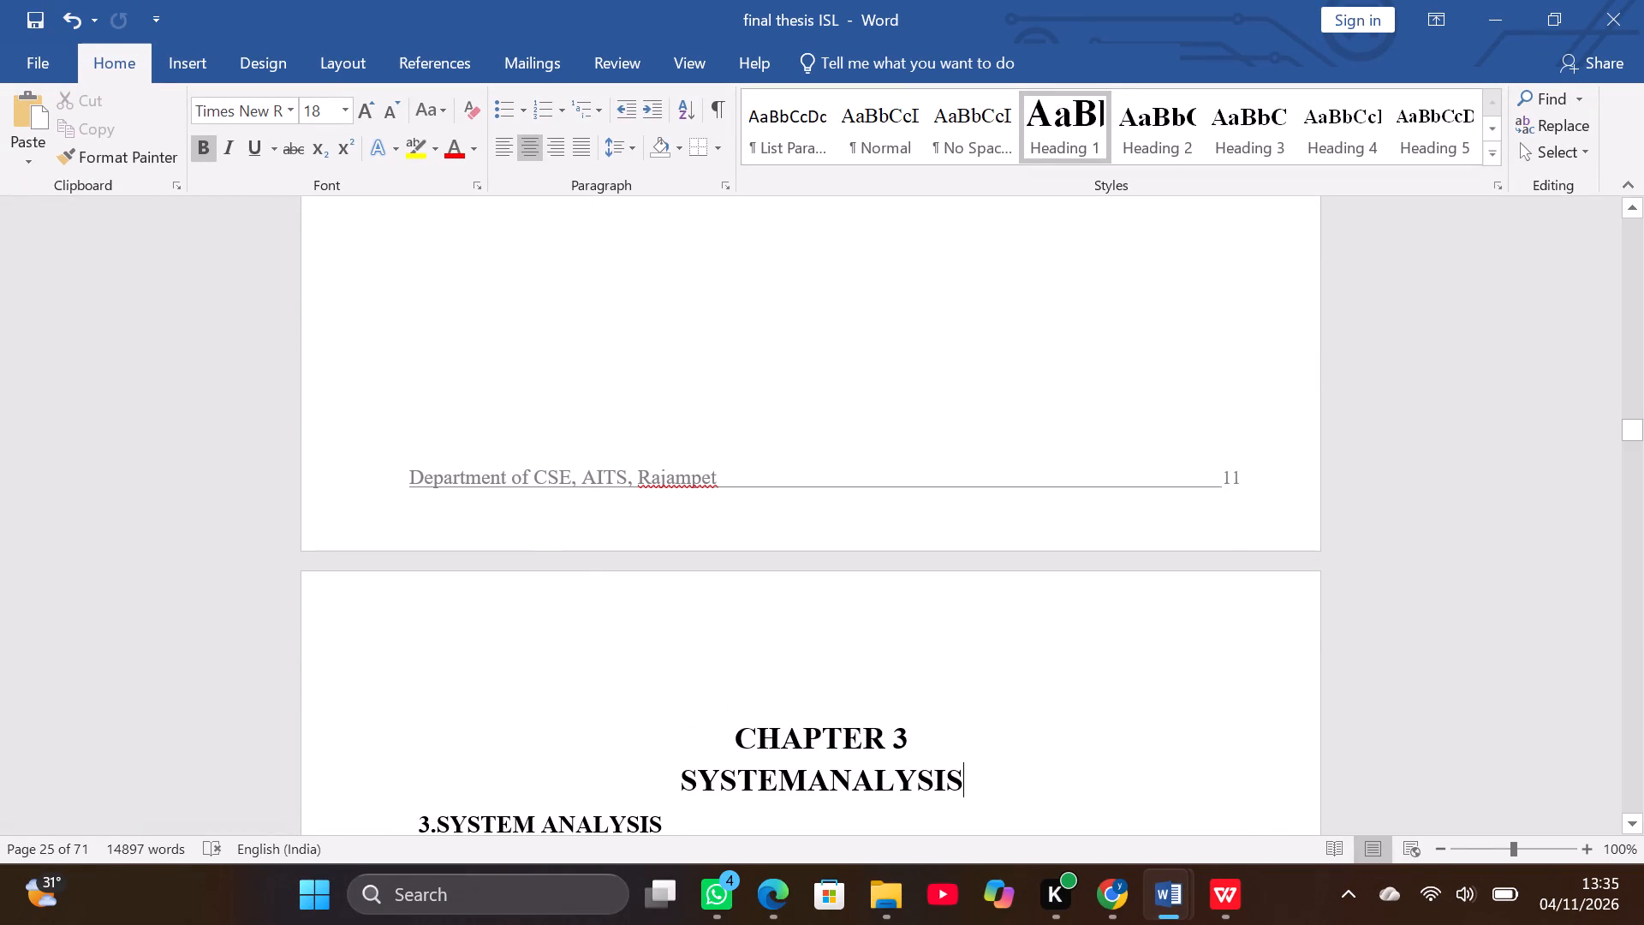
Delete the whole old watermarking survey under the "1. LITERATURE SURVEY" heading, from the Cox et al. entry to the end of entry 9.
{"action": "scroll", "coordinate": [580, 550], "scroll_direction": "down", "scroll_amount": 7}
{"action": "scroll", "coordinate": [580, 550], "scroll_direction": "up", "scroll_amount": 20}
{"action": "scroll", "coordinate": [580, 550], "scroll_direction": "up", "scroll_amount": 20}
{"action": "scroll", "coordinate": [580, 550], "scroll_direction": "up", "scroll_amount": 5}
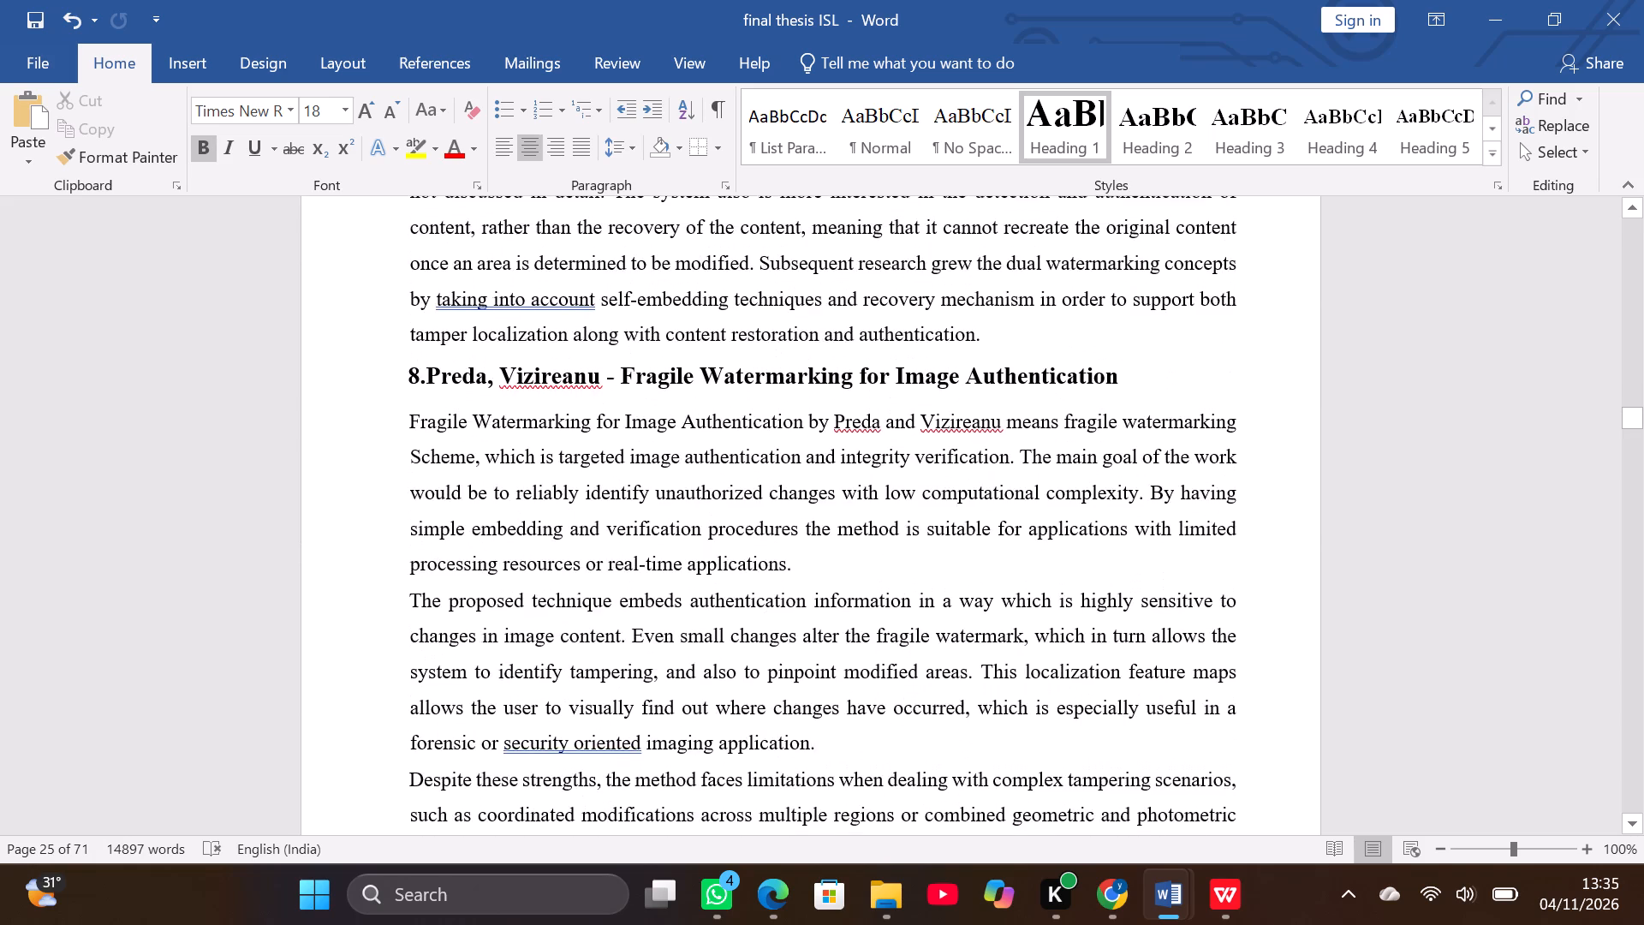
{"action": "scroll", "coordinate": [580, 550], "scroll_direction": "up", "scroll_amount": 14}
{"action": "scroll", "coordinate": [580, 550], "scroll_direction": "up", "scroll_amount": 20}
{"action": "scroll", "coordinate": [580, 550], "scroll_direction": "up", "scroll_amount": 10}
{"action": "scroll", "coordinate": [580, 550], "scroll_direction": "up", "scroll_amount": 16}
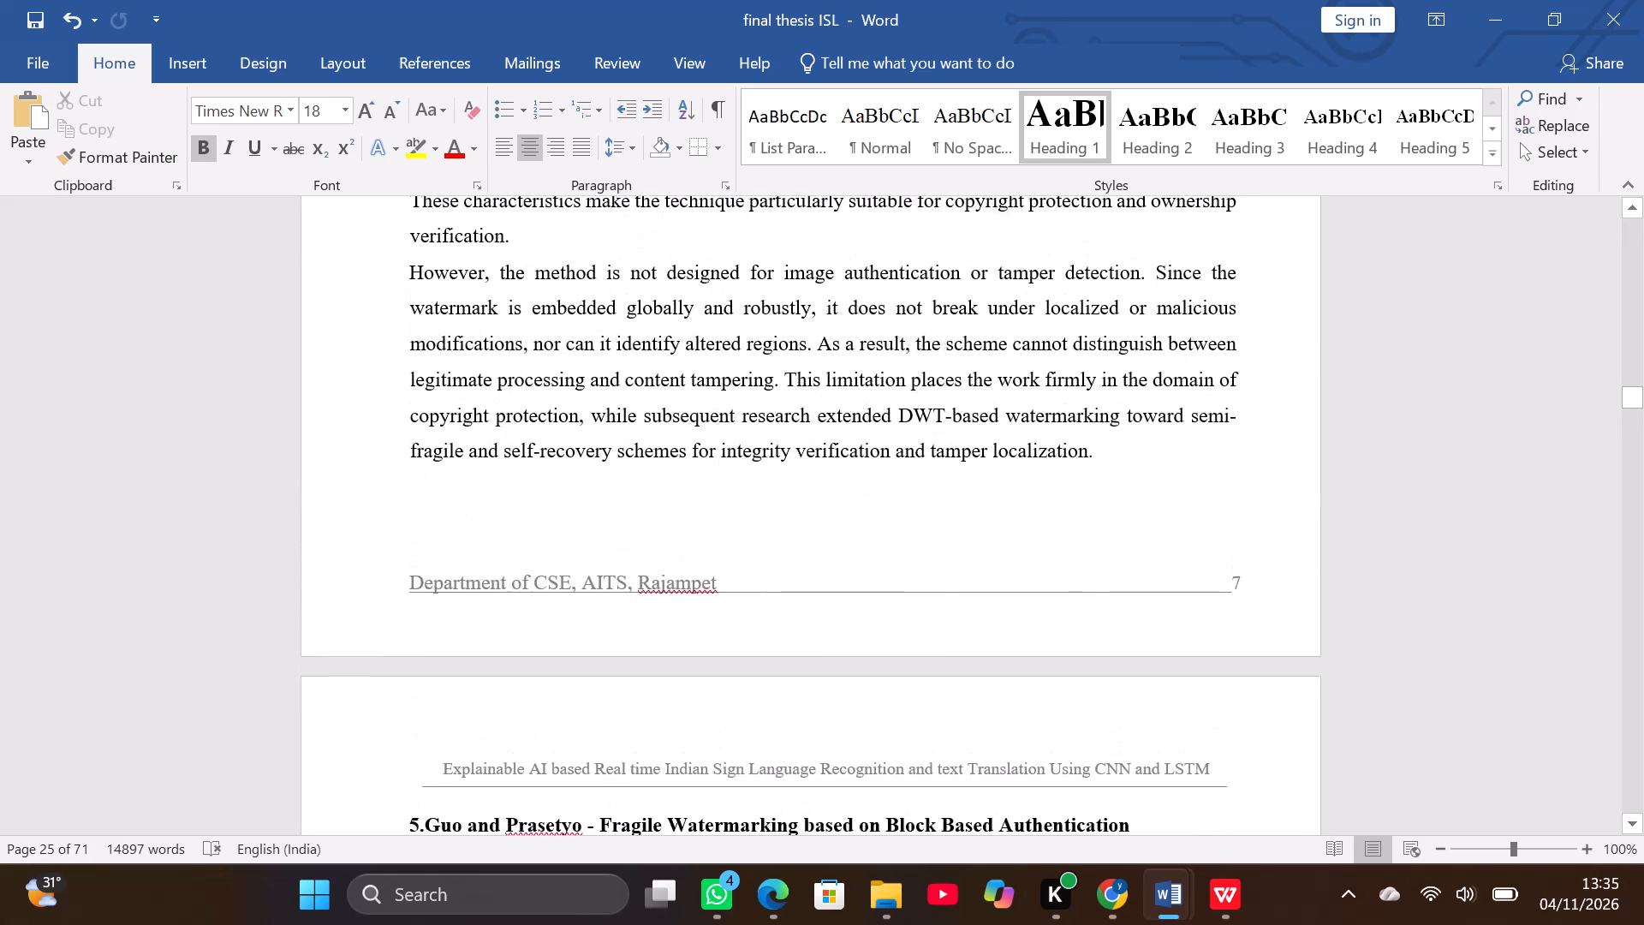
{"action": "scroll", "coordinate": [580, 550], "scroll_direction": "up", "scroll_amount": 13}
{"action": "scroll", "coordinate": [580, 550], "scroll_direction": "up", "scroll_amount": 8}
{"action": "scroll", "coordinate": [580, 550], "scroll_direction": "up", "scroll_amount": 20}
{"action": "scroll", "coordinate": [580, 550], "scroll_direction": "up", "scroll_amount": 4}
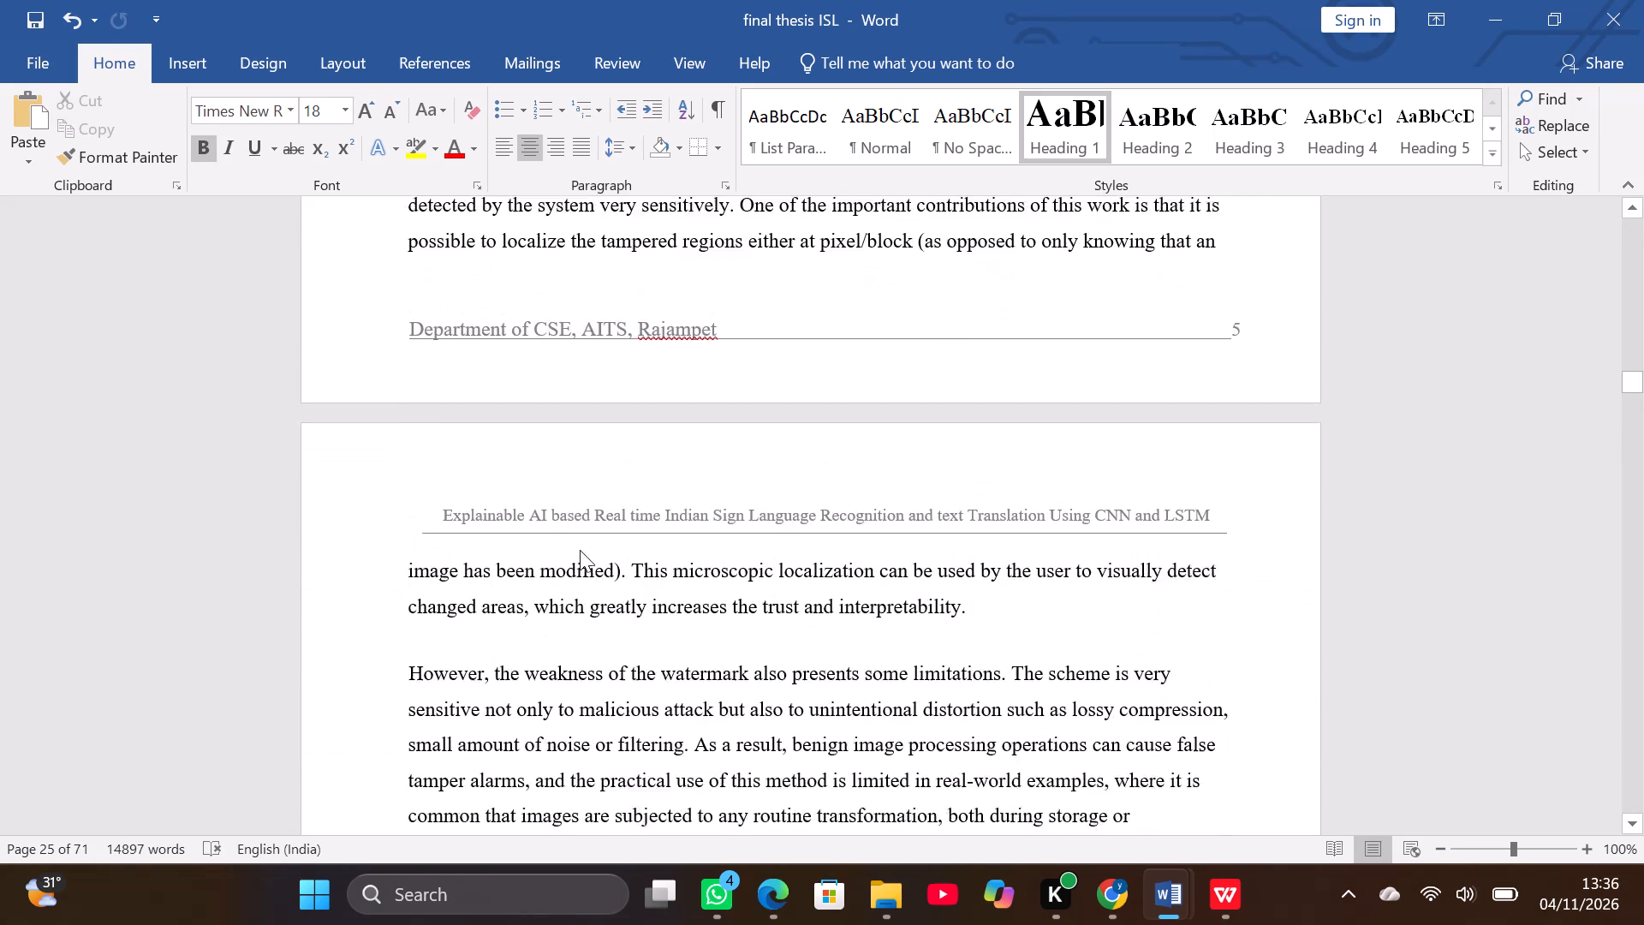
{"action": "scroll", "coordinate": [580, 550], "scroll_direction": "up", "scroll_amount": 20}
{"action": "scroll", "coordinate": [580, 550], "scroll_direction": "up", "scroll_amount": 11}
{"action": "scroll", "coordinate": [580, 550], "scroll_direction": "down", "scroll_amount": 9}
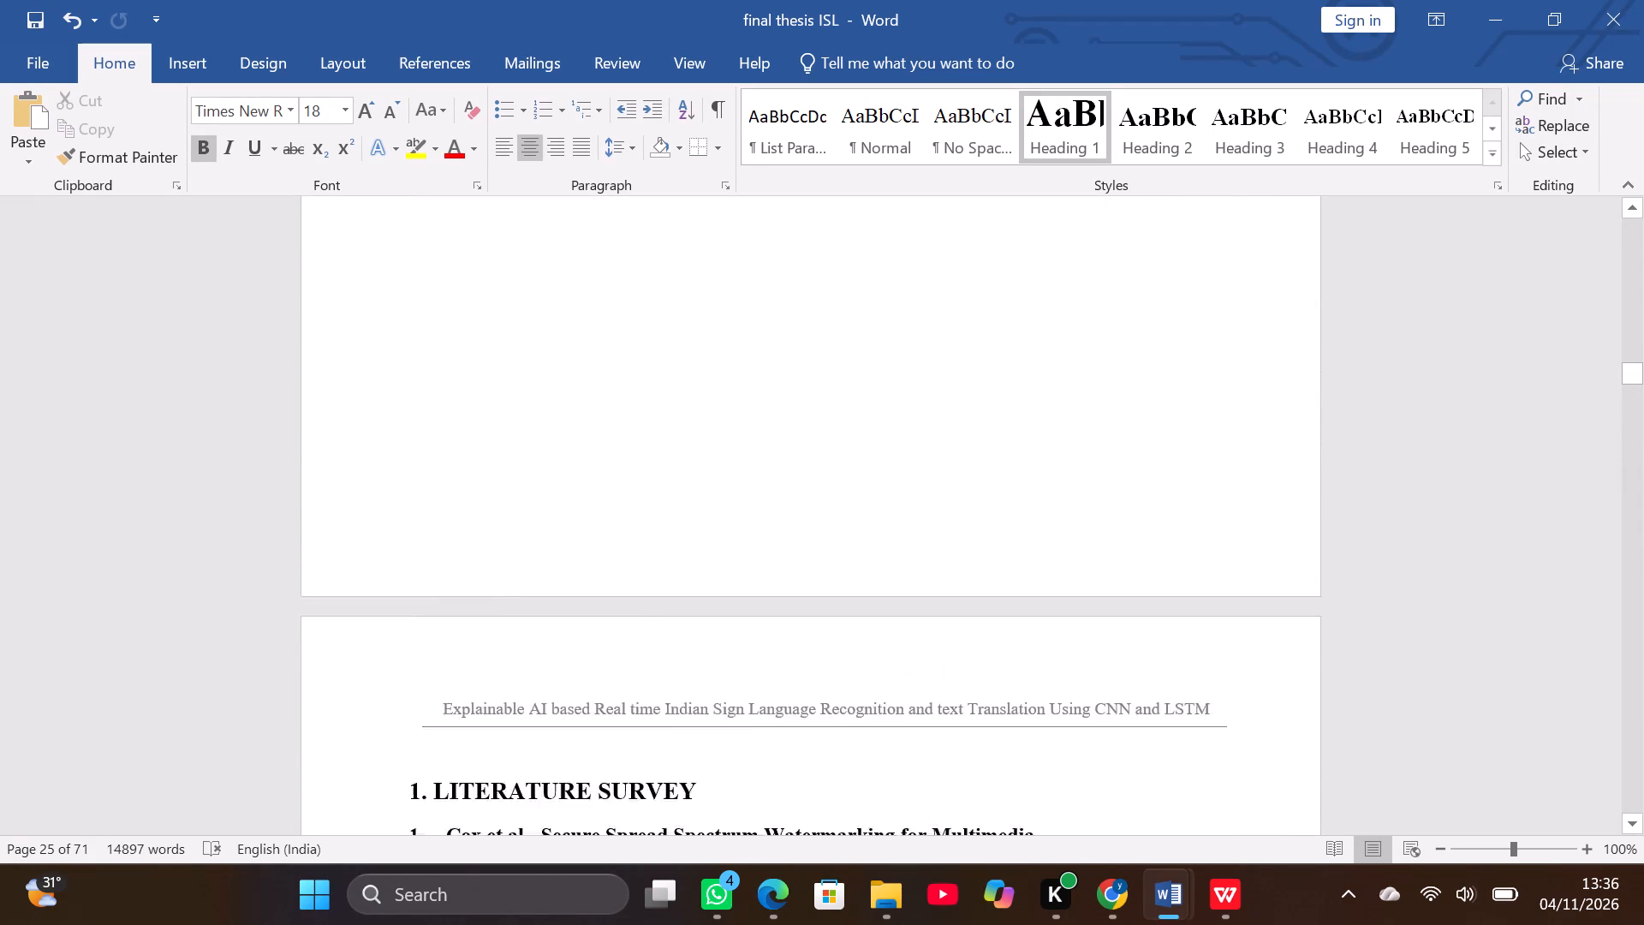
{"action": "scroll", "coordinate": [580, 550], "scroll_direction": "down", "scroll_amount": 1}
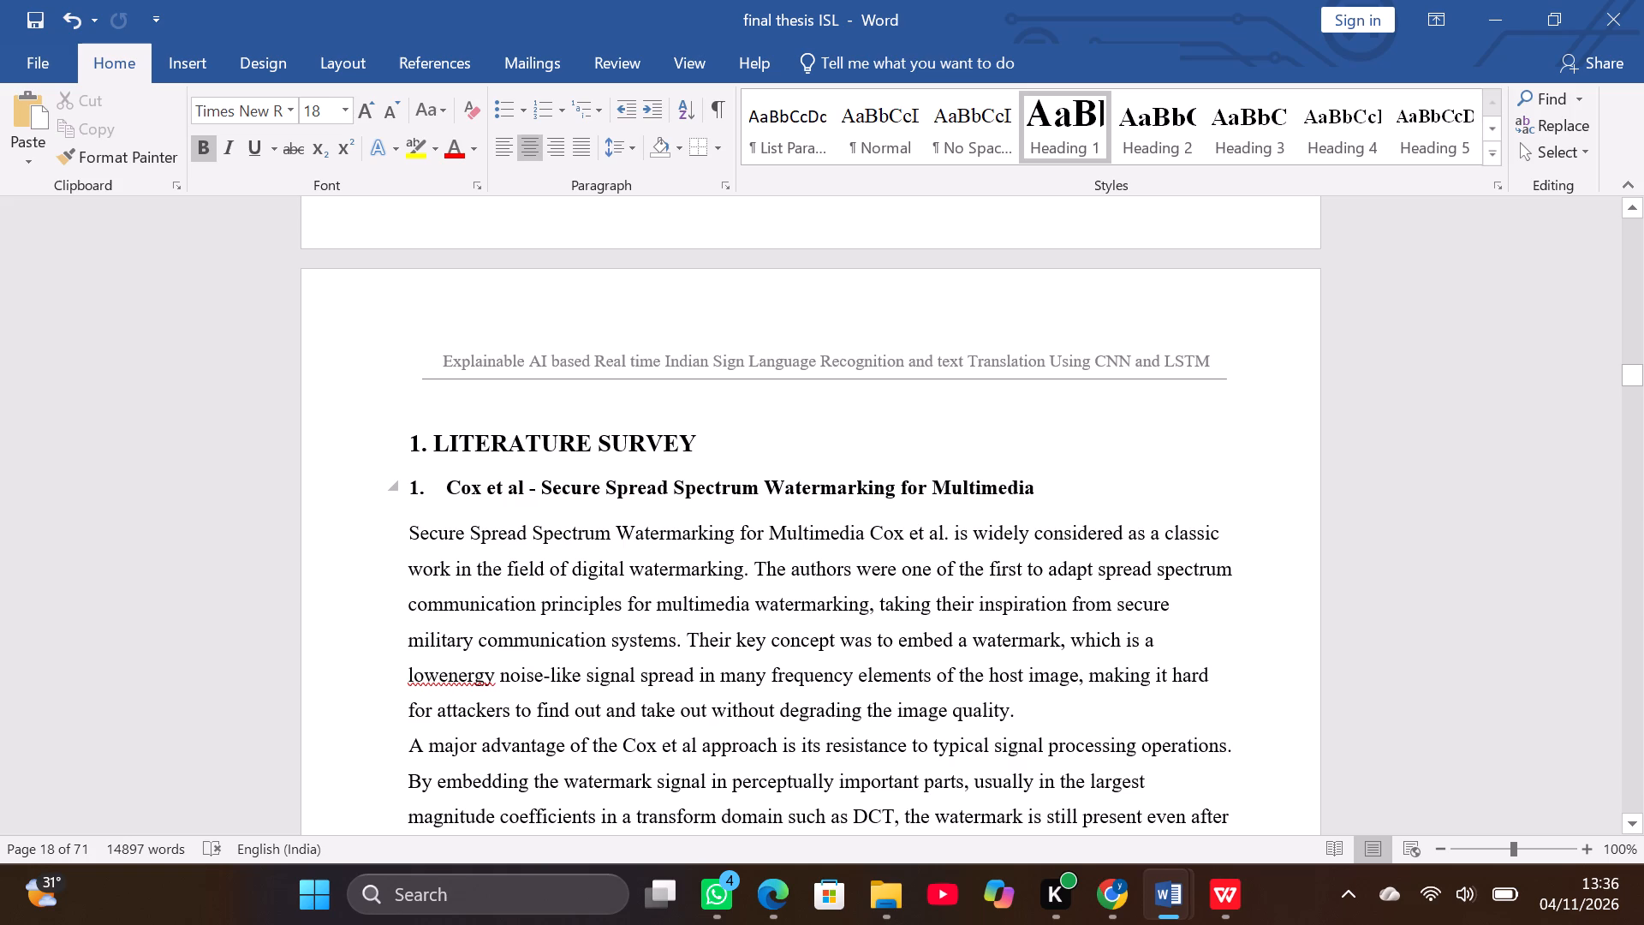
{"action": "left_click_drag", "start_coordinate": [412, 478], "coordinate": [586, 887]}
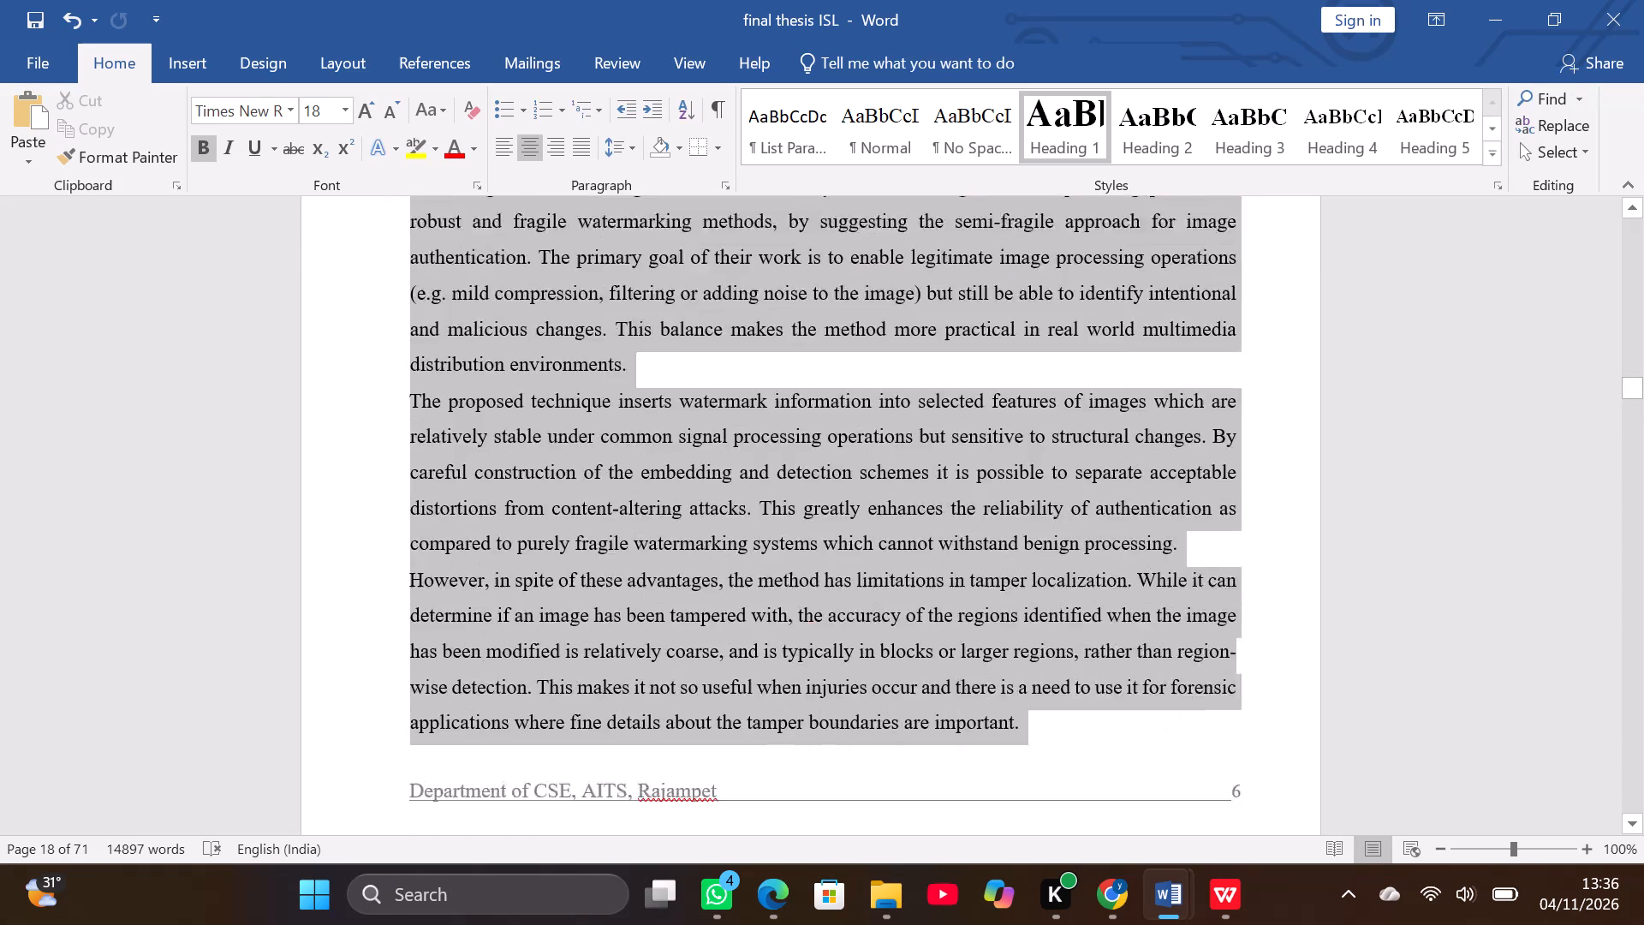
{"action": "left_click_drag", "start_coordinate": [586, 887], "coordinate": [612, 842]}
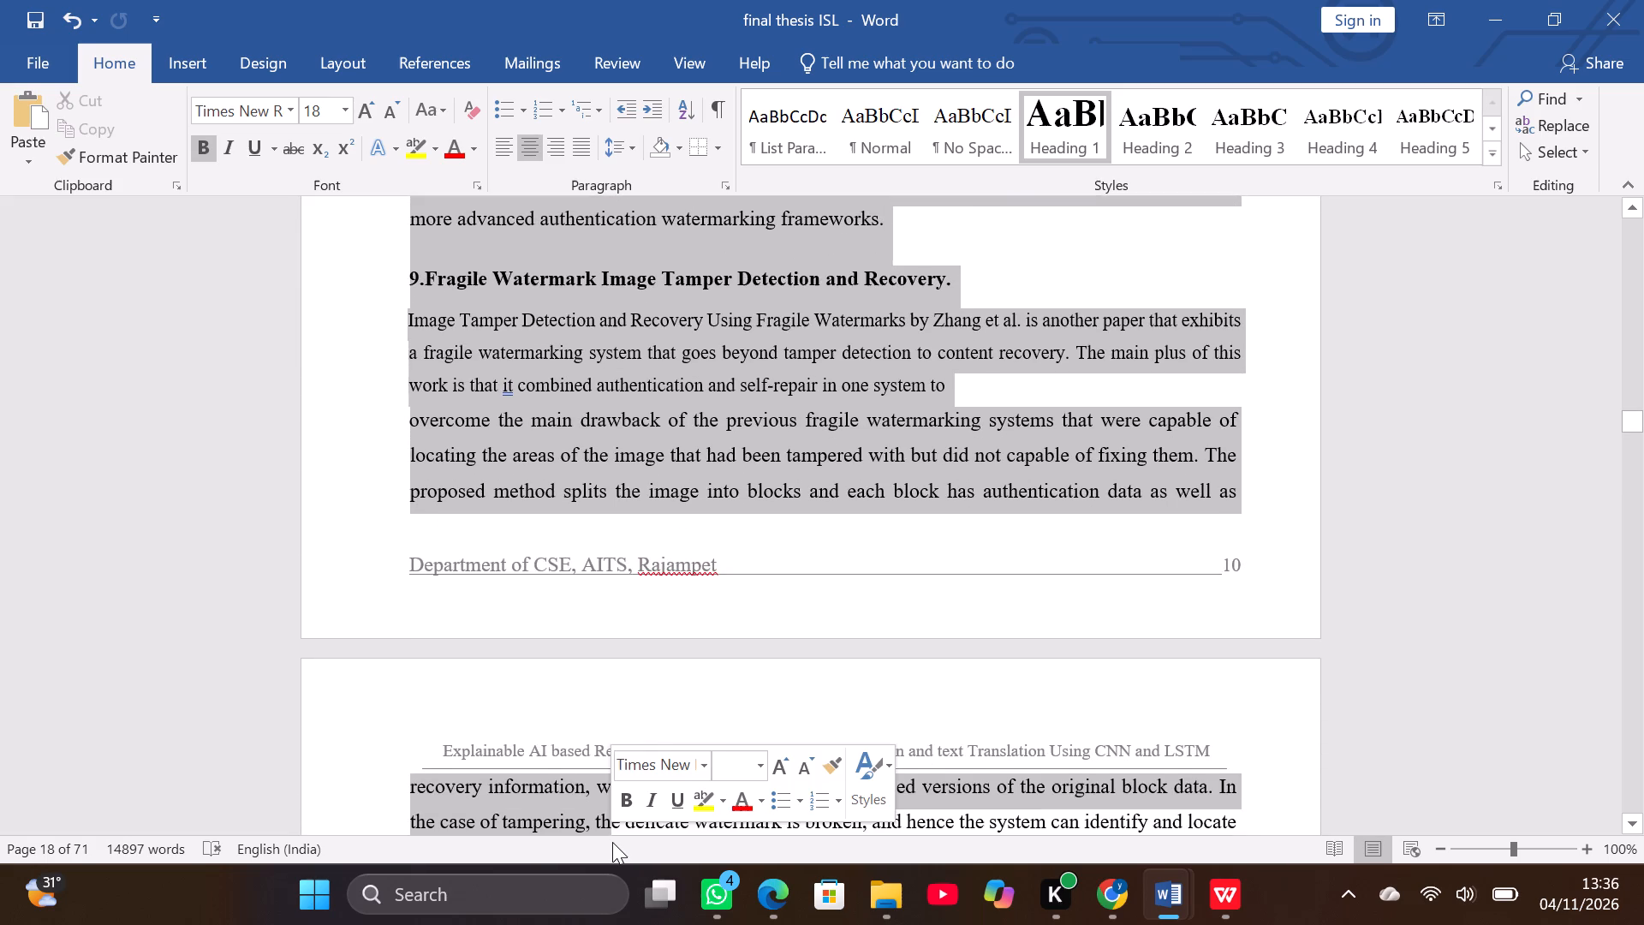
{"action": "key", "text": "BackSpace"}
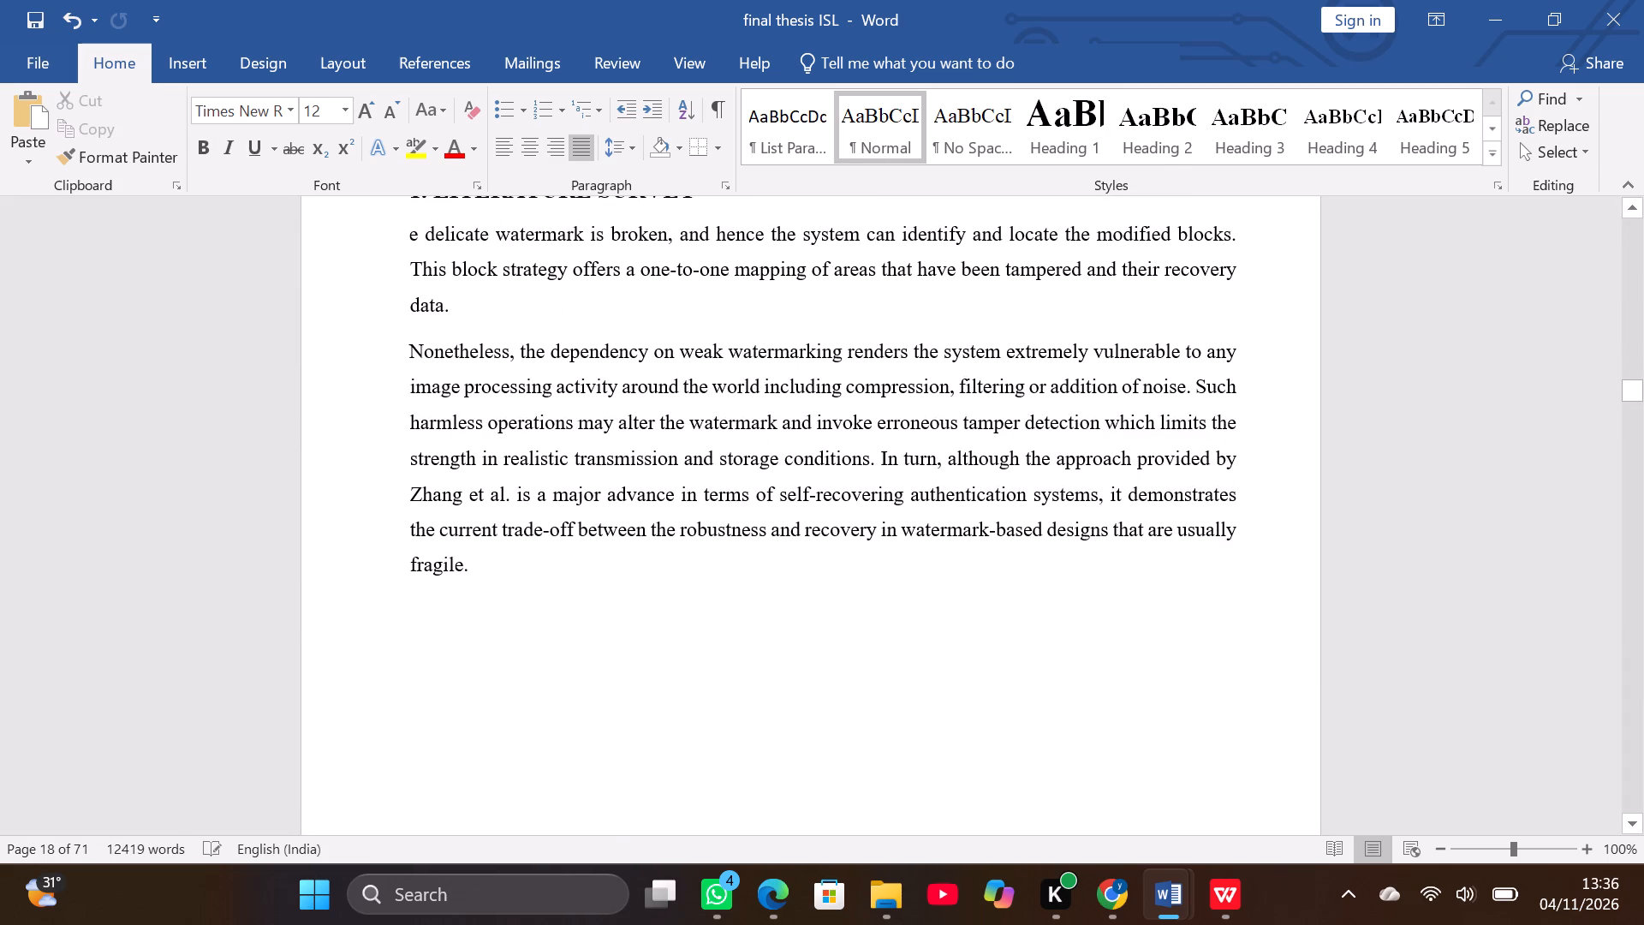
{"action": "scroll", "coordinate": [611, 675], "scroll_direction": "up", "scroll_amount": 2}
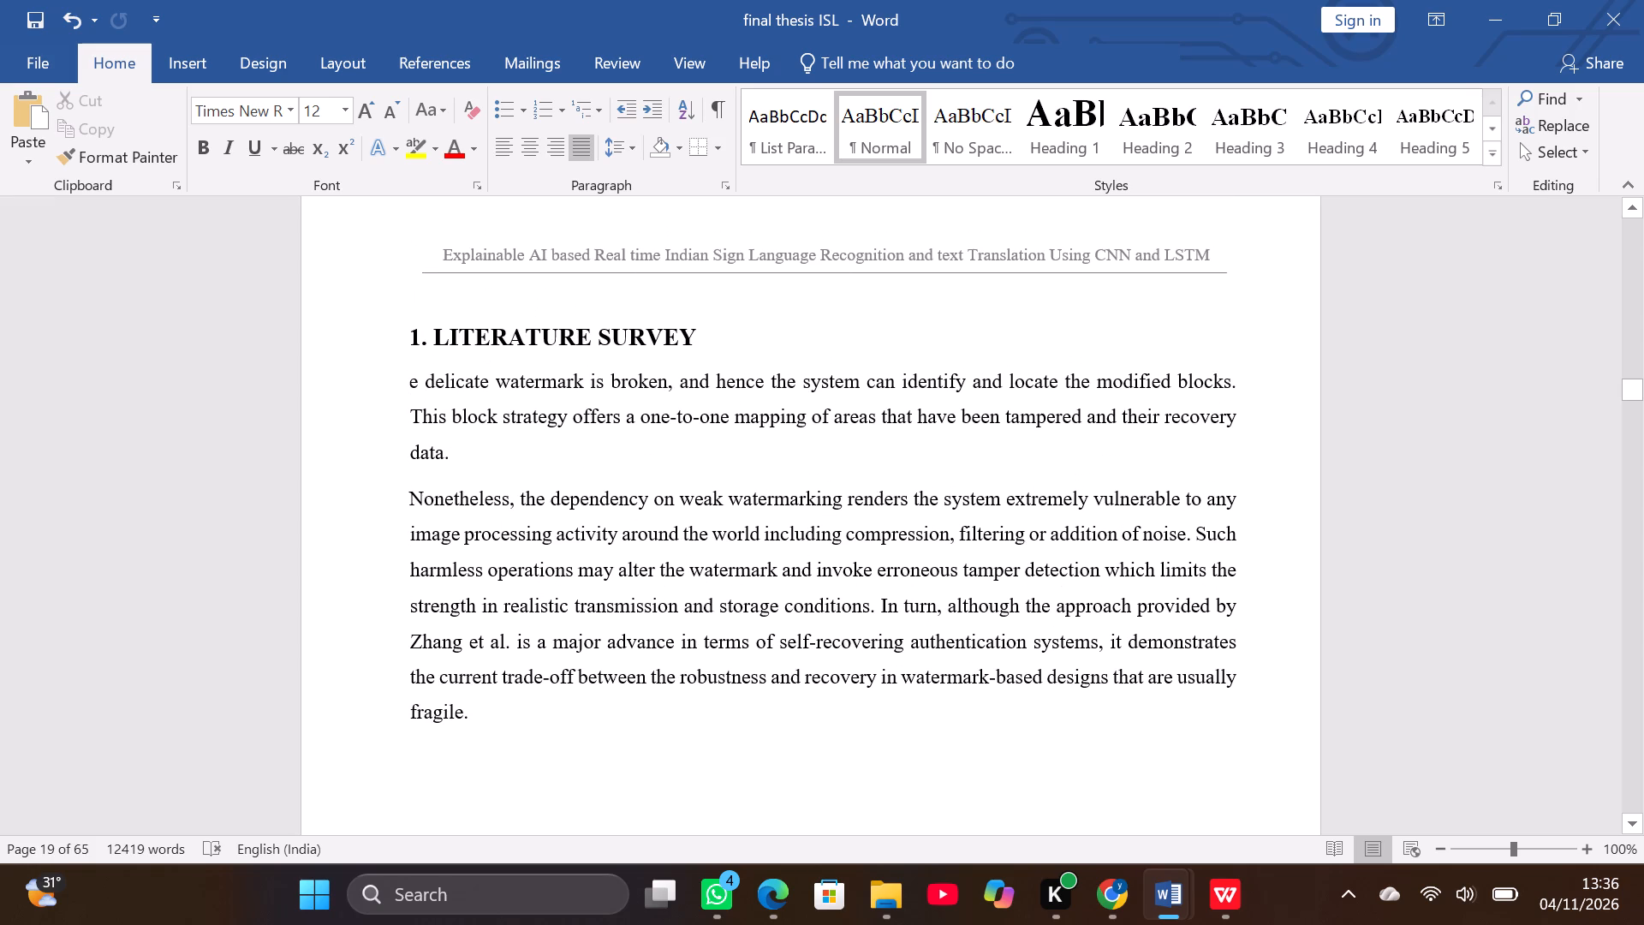
{"action": "left_click_drag", "start_coordinate": [408, 381], "coordinate": [534, 697]}
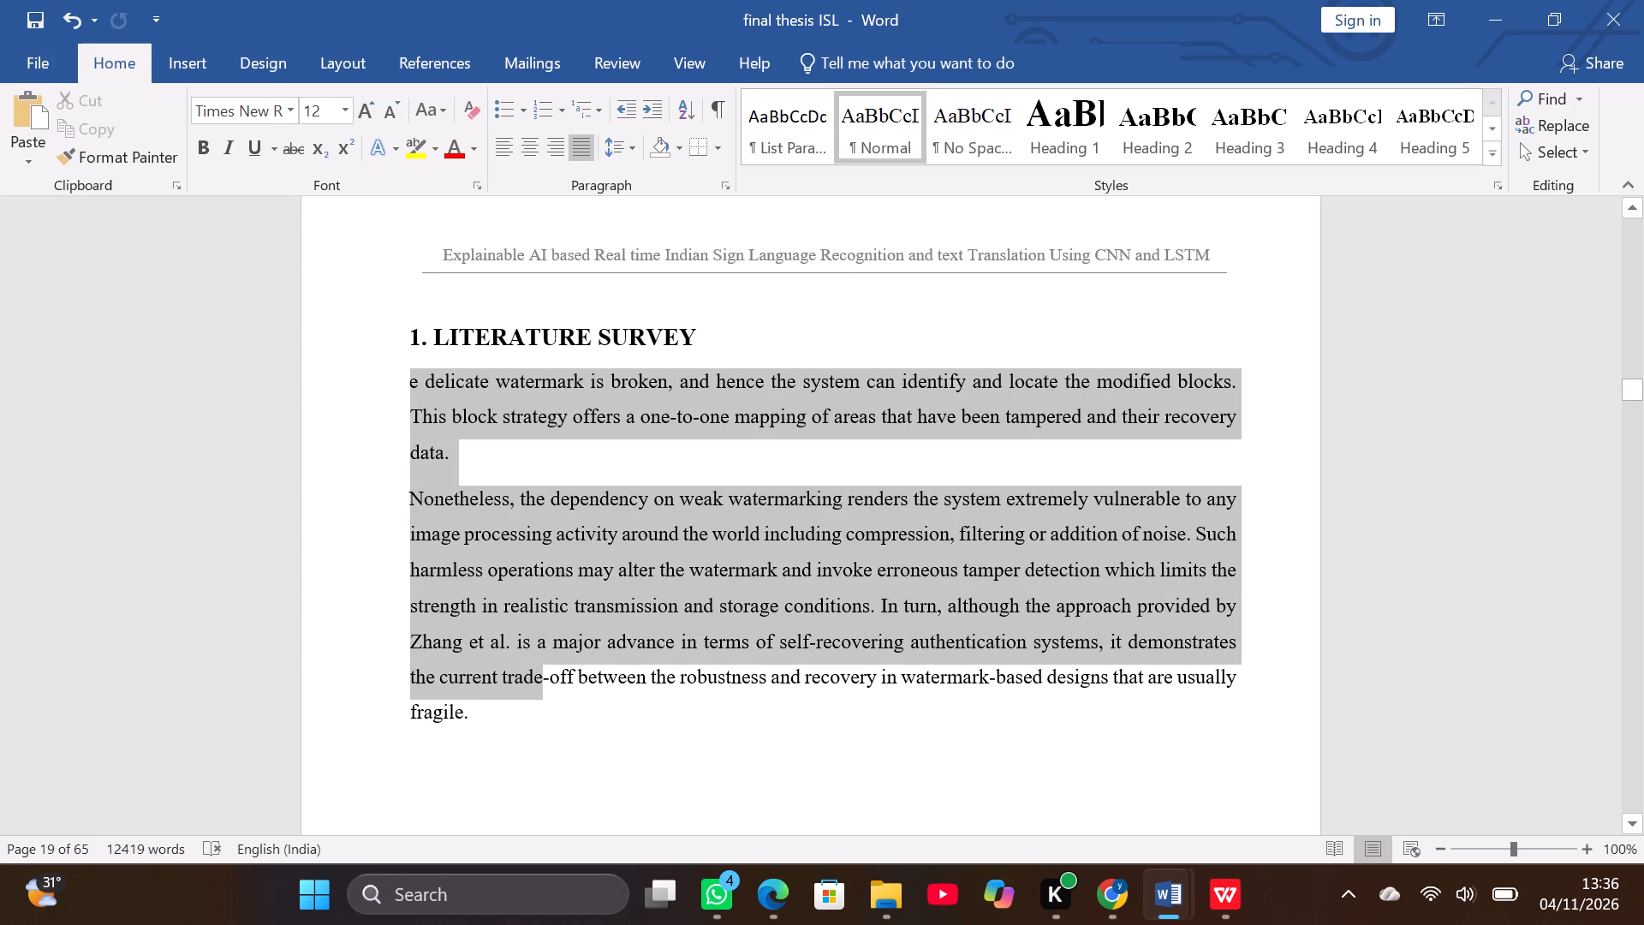
{"action": "left_click_drag", "start_coordinate": [534, 697], "coordinate": [539, 722]}
{"action": "key", "text": "BackSpace"}
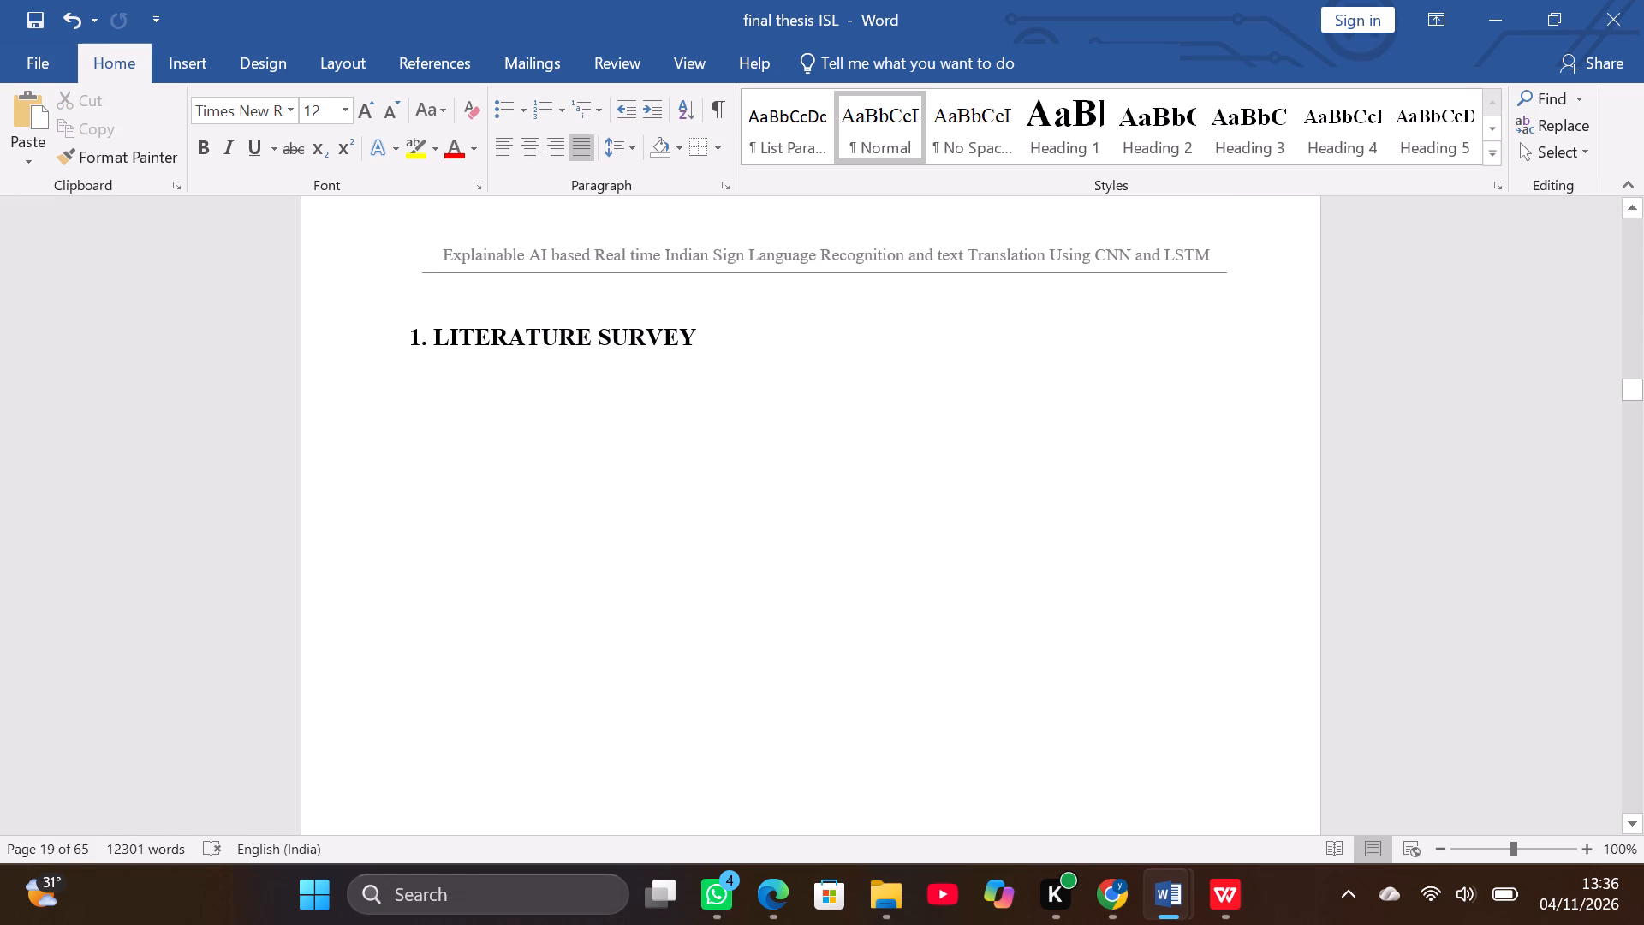
Paste the copied ISL literature survey on a new line below the "1. LITERATURE SURVEY" heading.
{"action": "key", "text": "Return"}
{"action": "key", "text": "ctrl+v"}
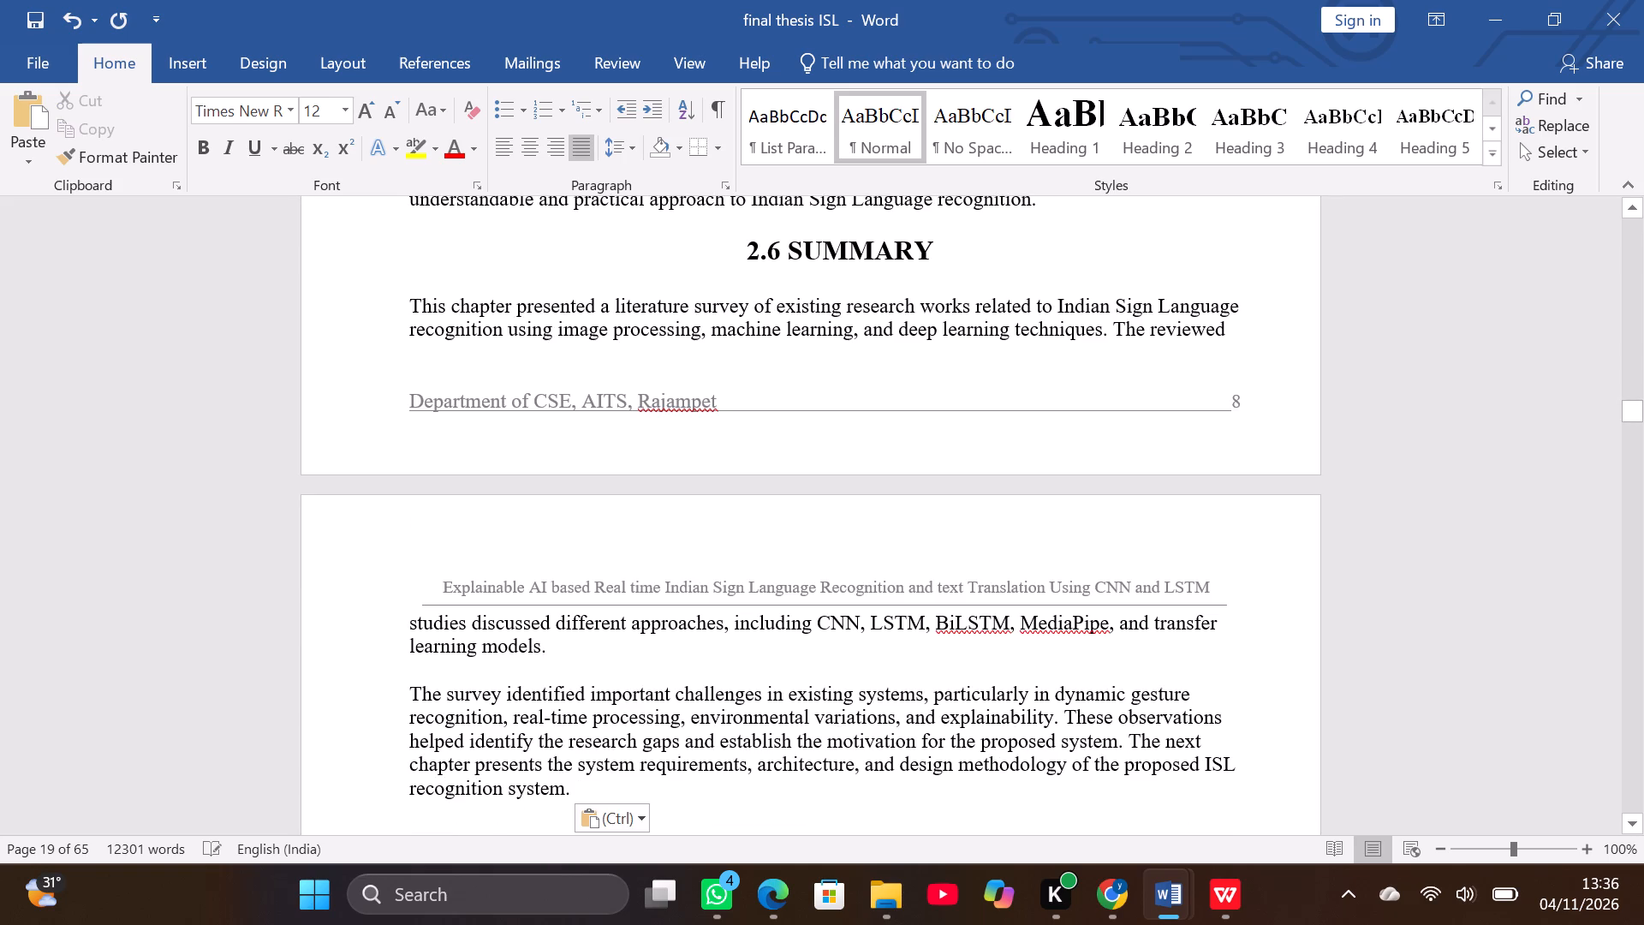
Remove the pasted "CHAPTER 2 LITERATURE SURVEY" title lines and bring the centred "2.1 INTRODUCTION" heading to the left margin.
{"action": "scroll", "coordinate": [539, 722], "scroll_direction": "up", "scroll_amount": 20}
{"action": "scroll", "coordinate": [539, 722], "scroll_direction": "up", "scroll_amount": 11}
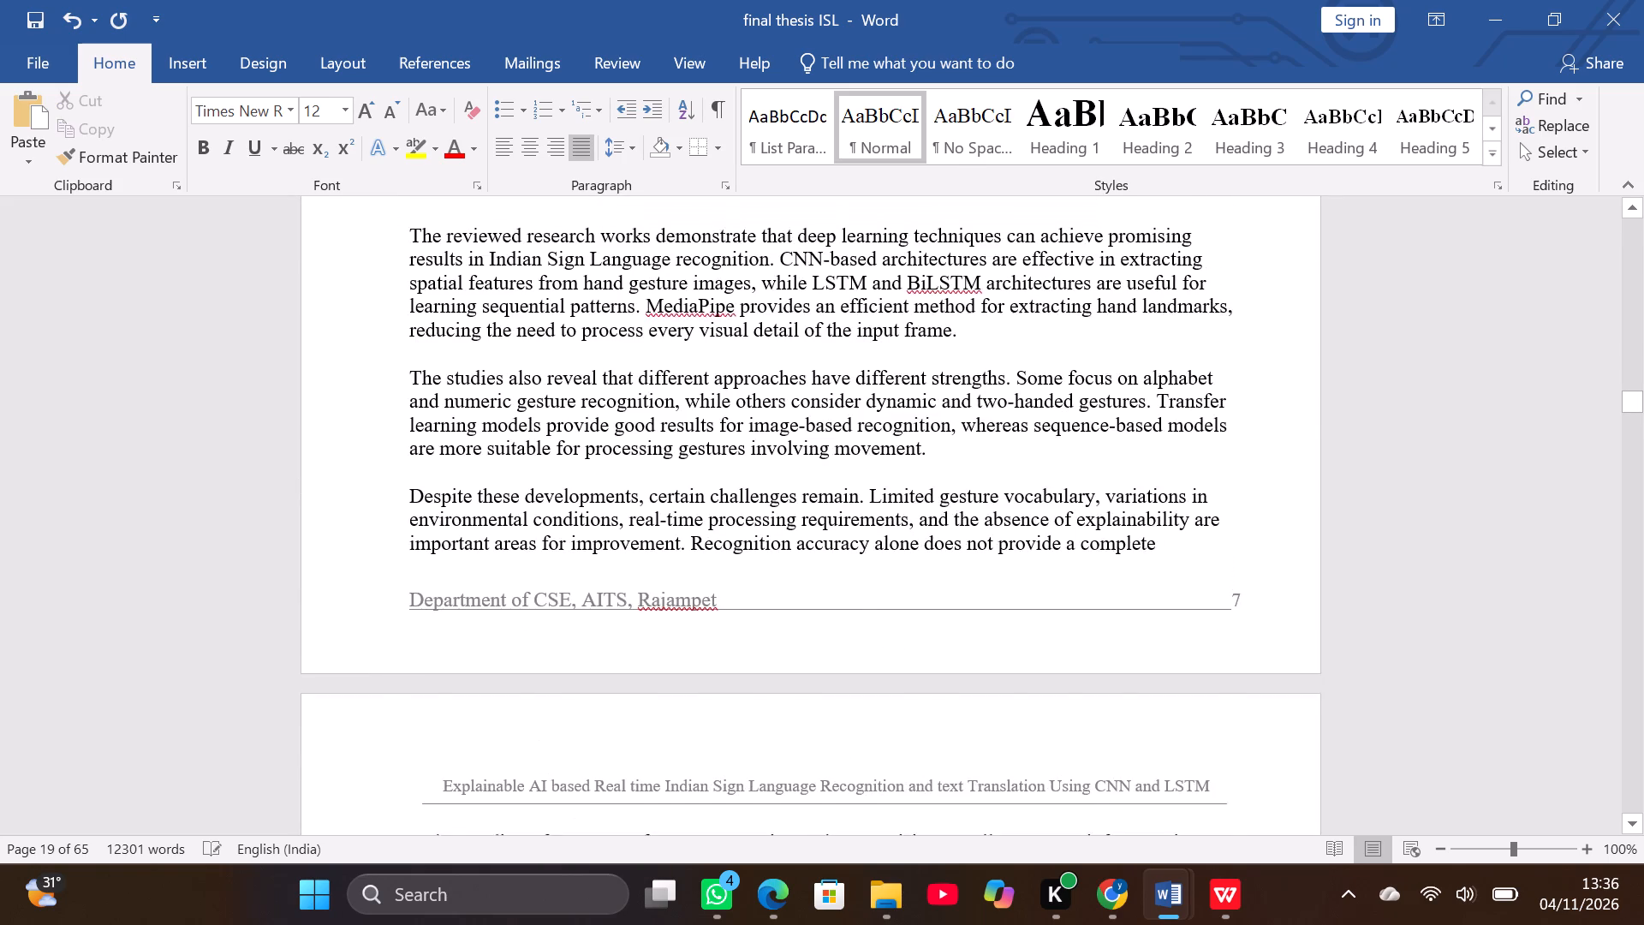
{"action": "scroll", "coordinate": [539, 722], "scroll_direction": "up", "scroll_amount": 5}
{"action": "scroll", "coordinate": [539, 722], "scroll_direction": "up", "scroll_amount": 20}
{"action": "scroll", "coordinate": [539, 722], "scroll_direction": "up", "scroll_amount": 7}
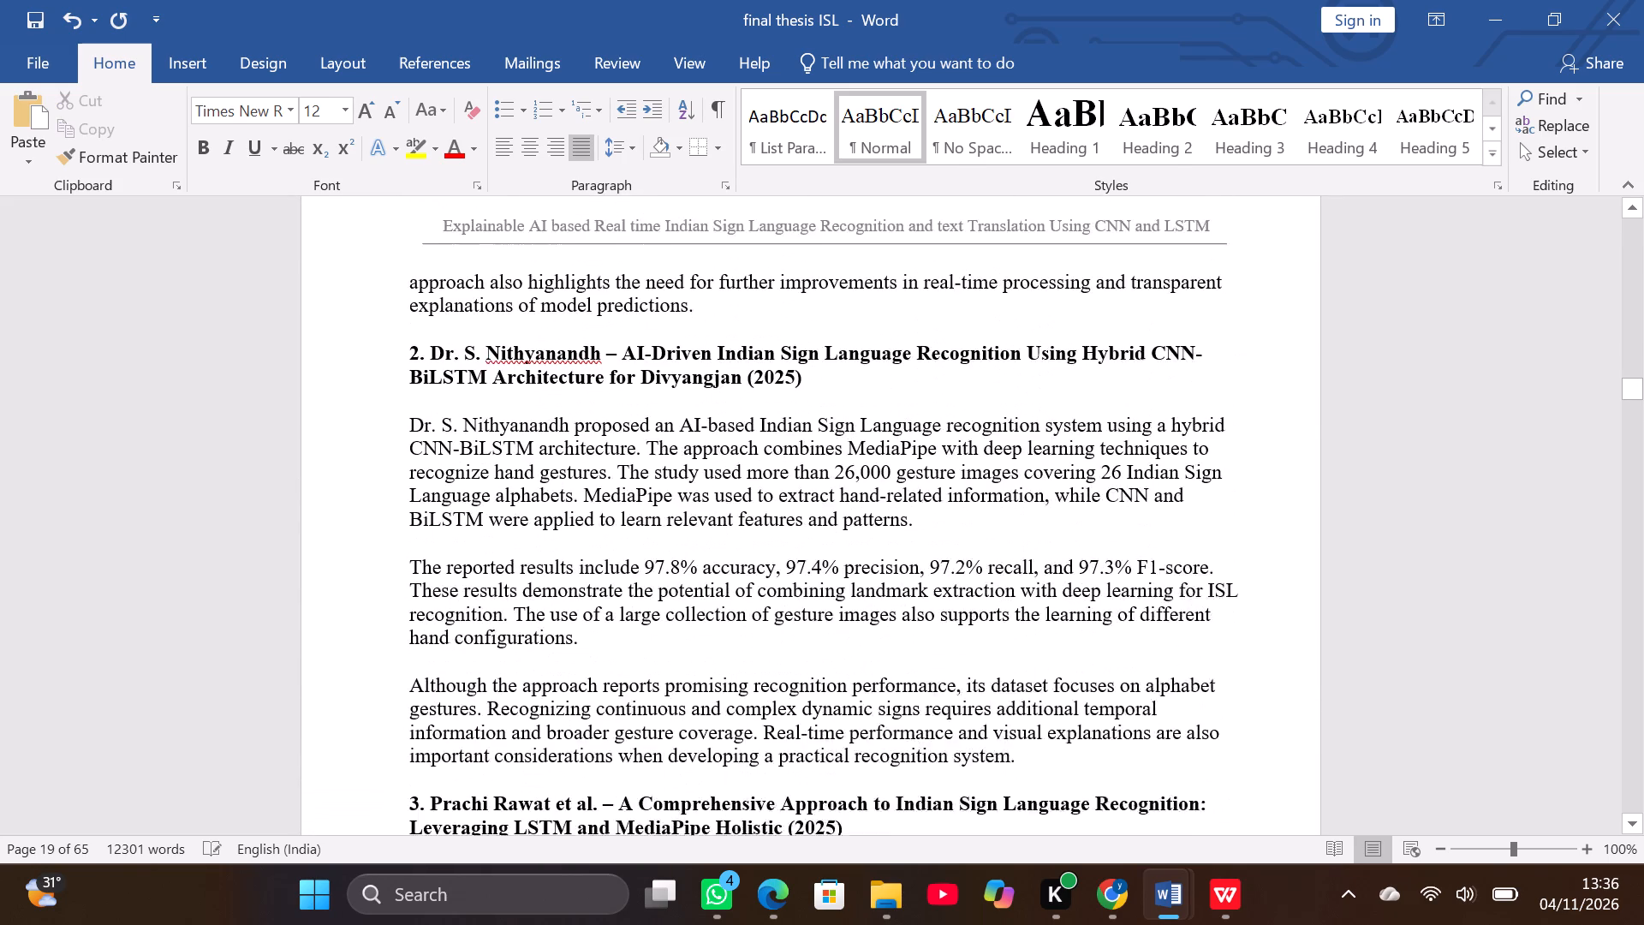
{"action": "scroll", "coordinate": [539, 722], "scroll_direction": "up", "scroll_amount": 13}
{"action": "scroll", "coordinate": [539, 722], "scroll_direction": "up", "scroll_amount": 12}
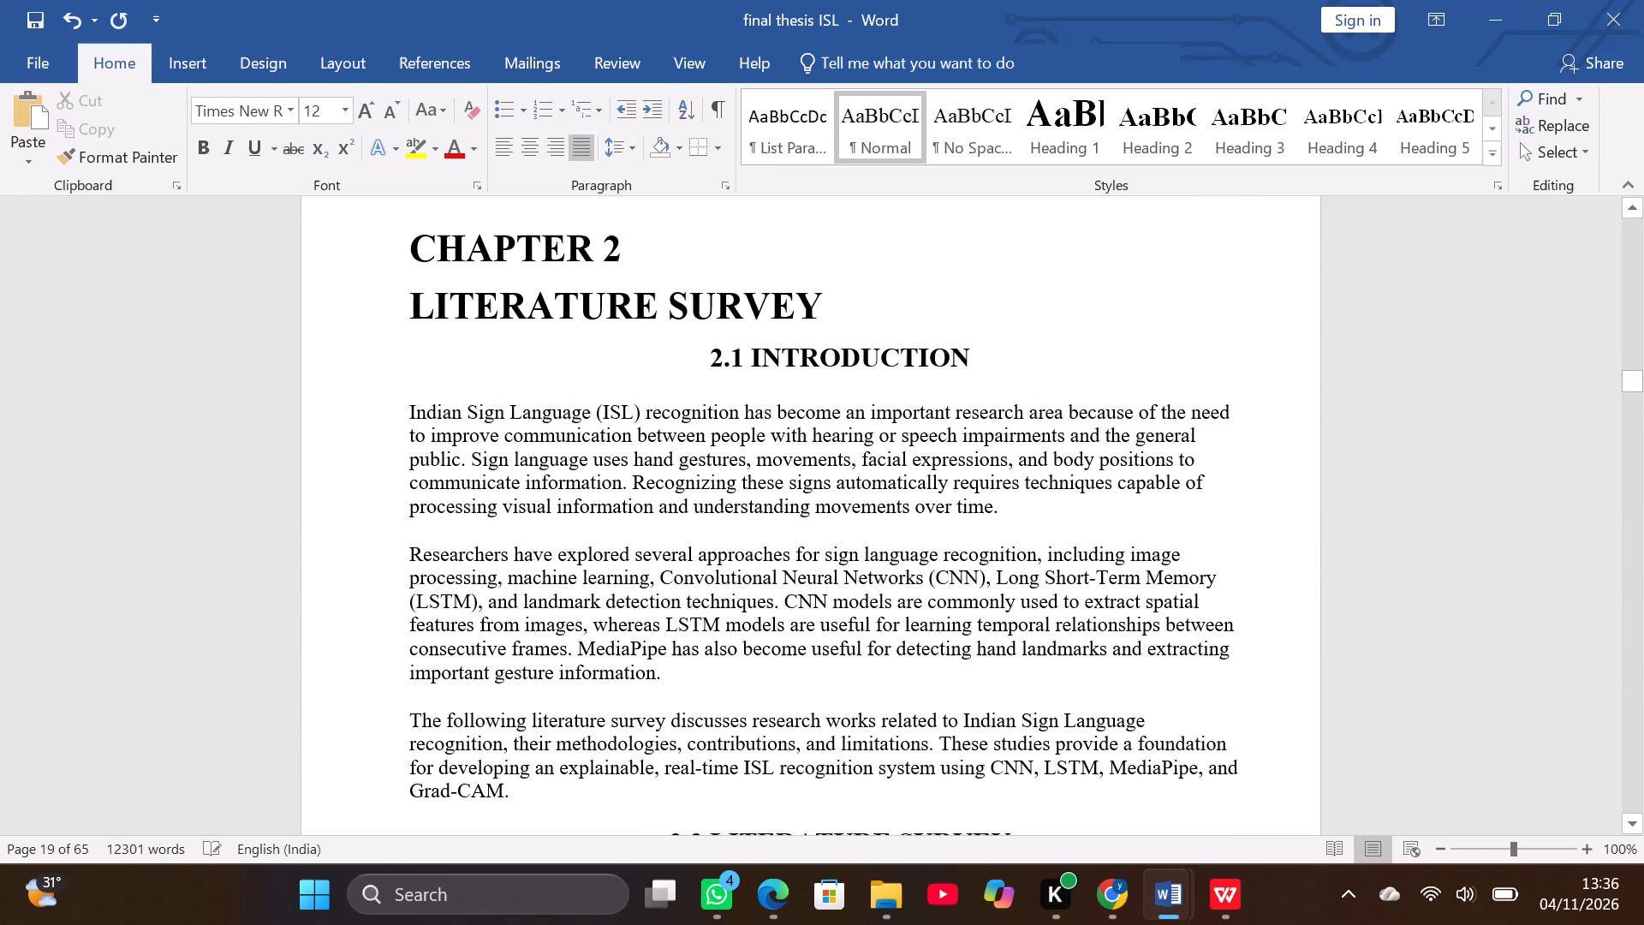
{"action": "scroll", "coordinate": [539, 722], "scroll_direction": "up", "scroll_amount": 1}
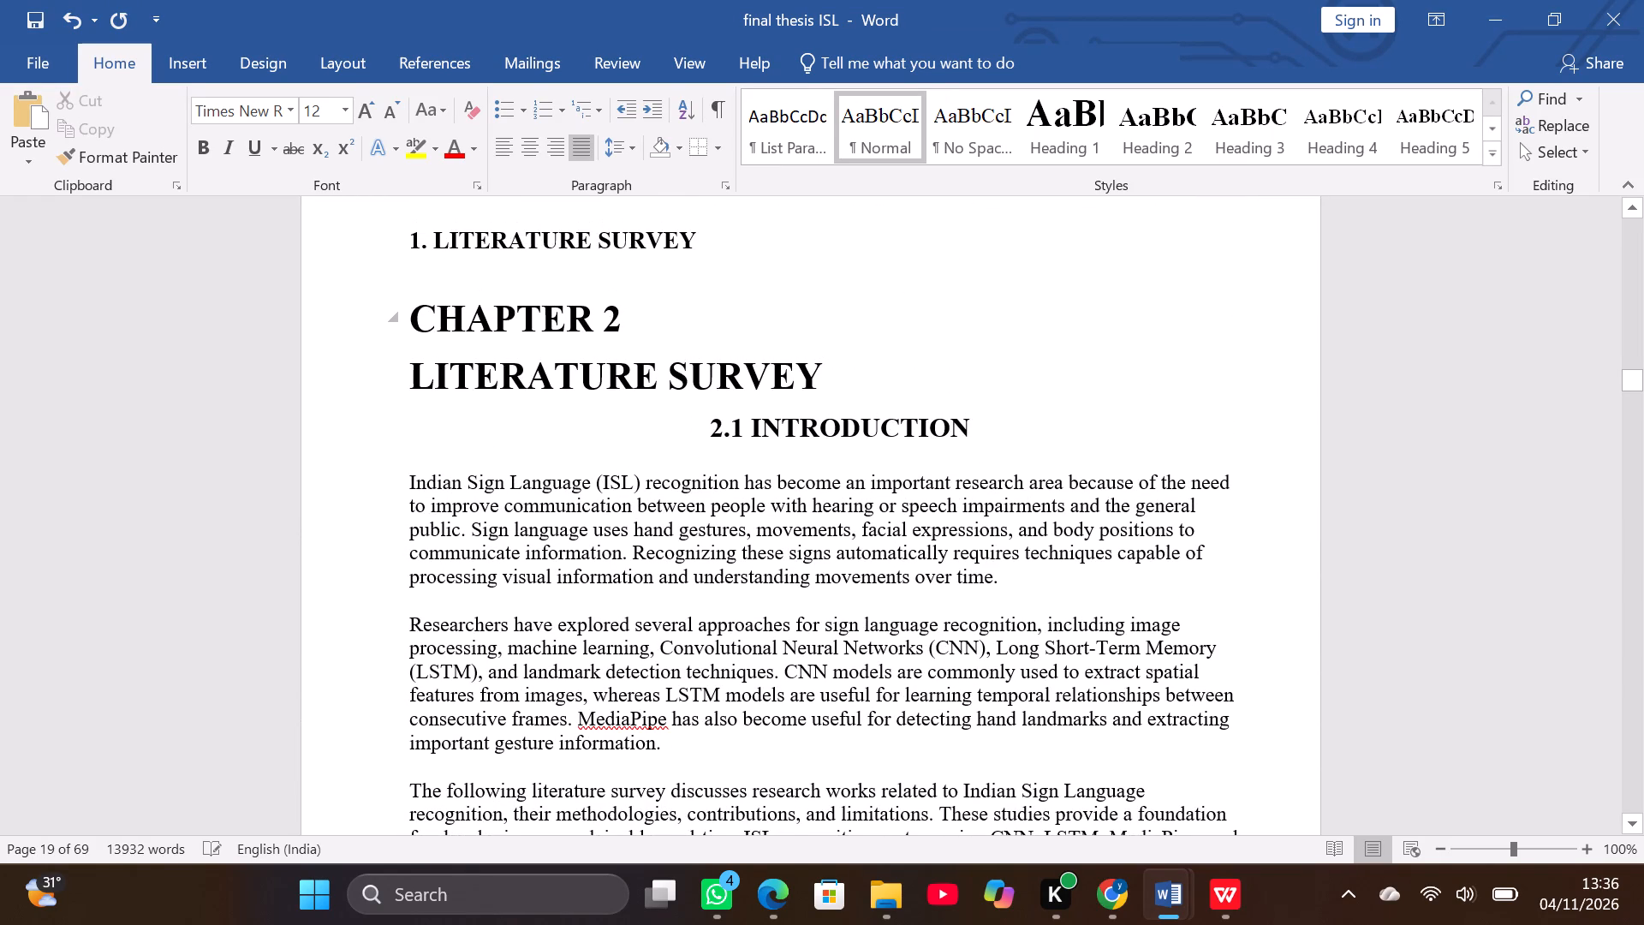
{"action": "left_click_drag", "start_coordinate": [415, 312], "coordinate": [732, 415]}
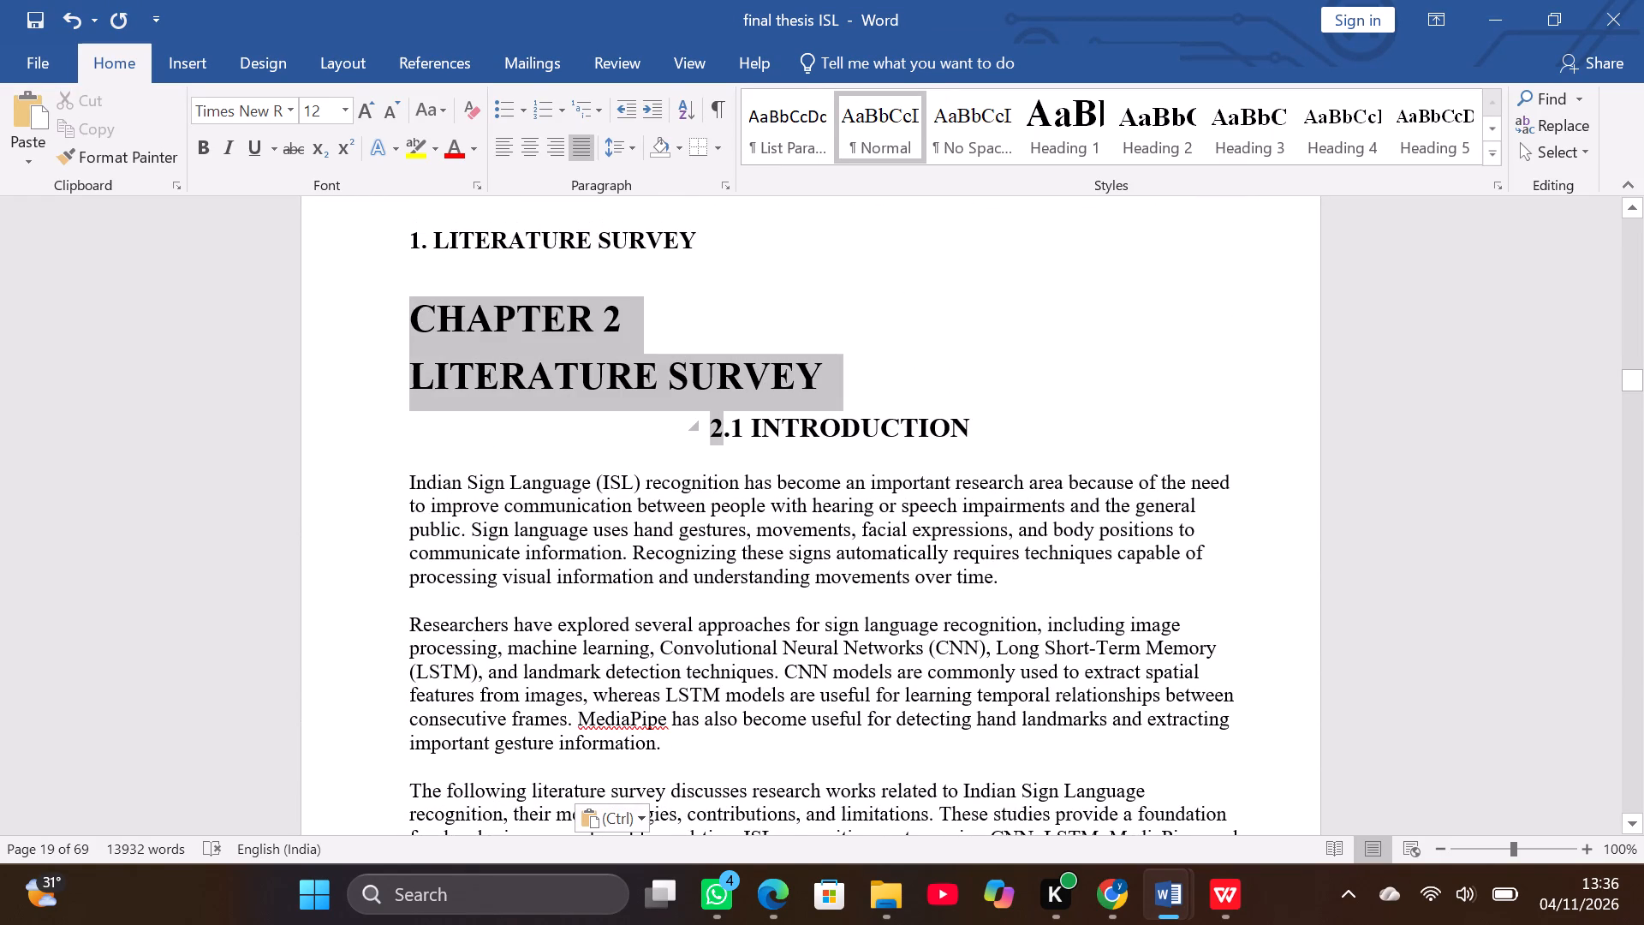
{"action": "left_click_drag", "start_coordinate": [732, 415], "coordinate": [788, 382]}
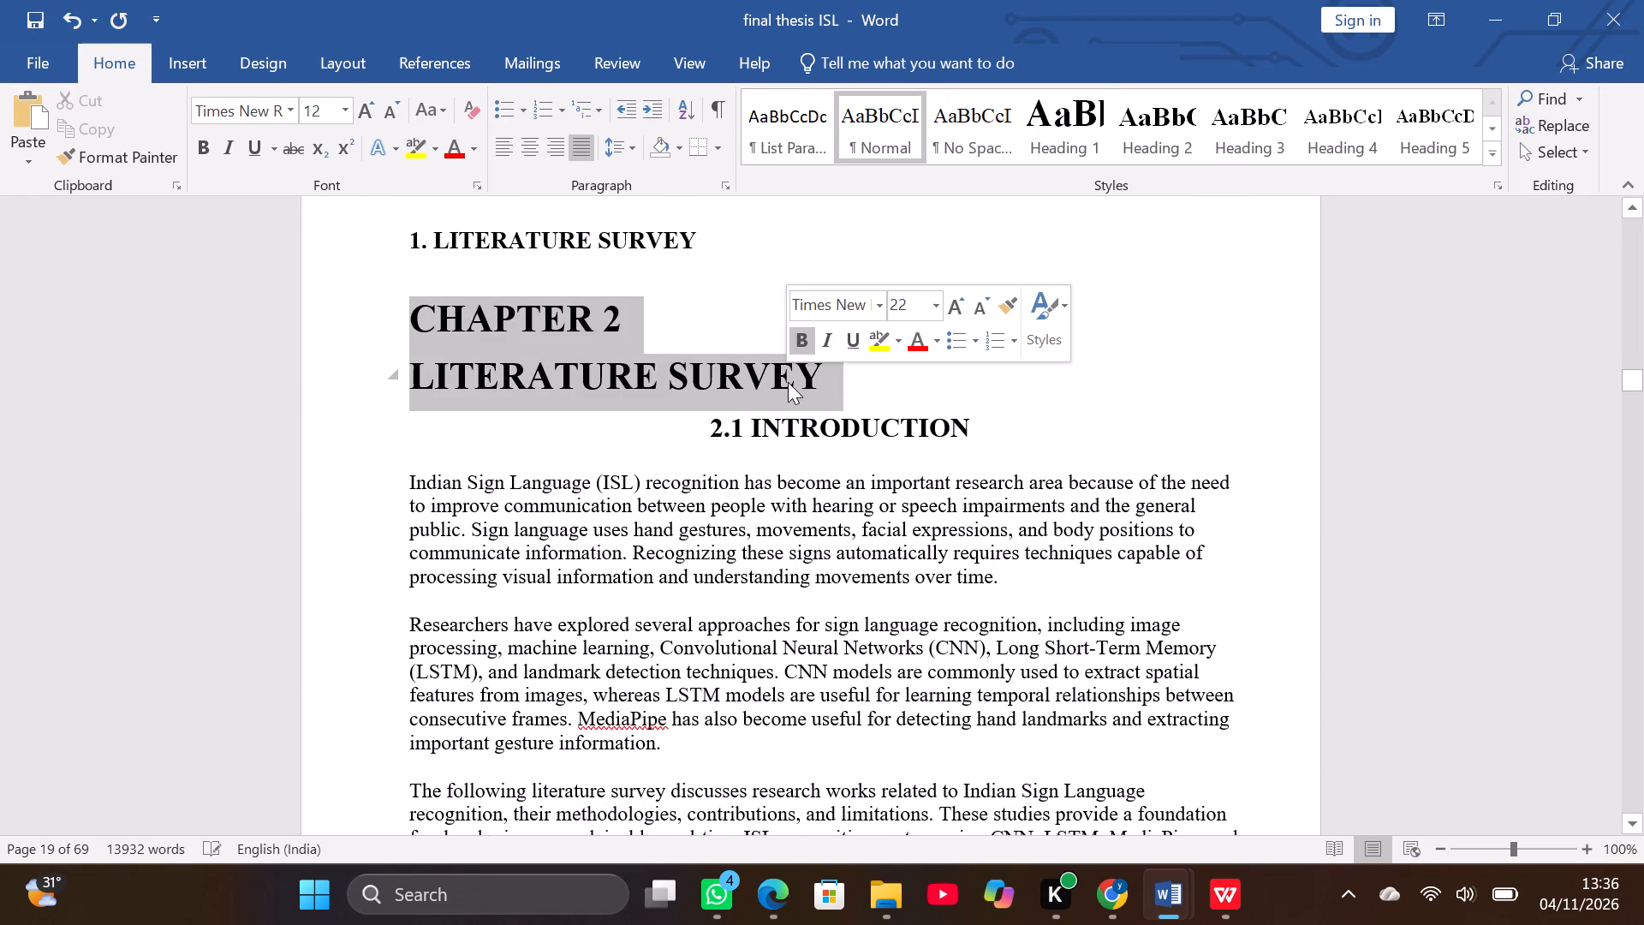
{"action": "key", "text": "BackSpace"}
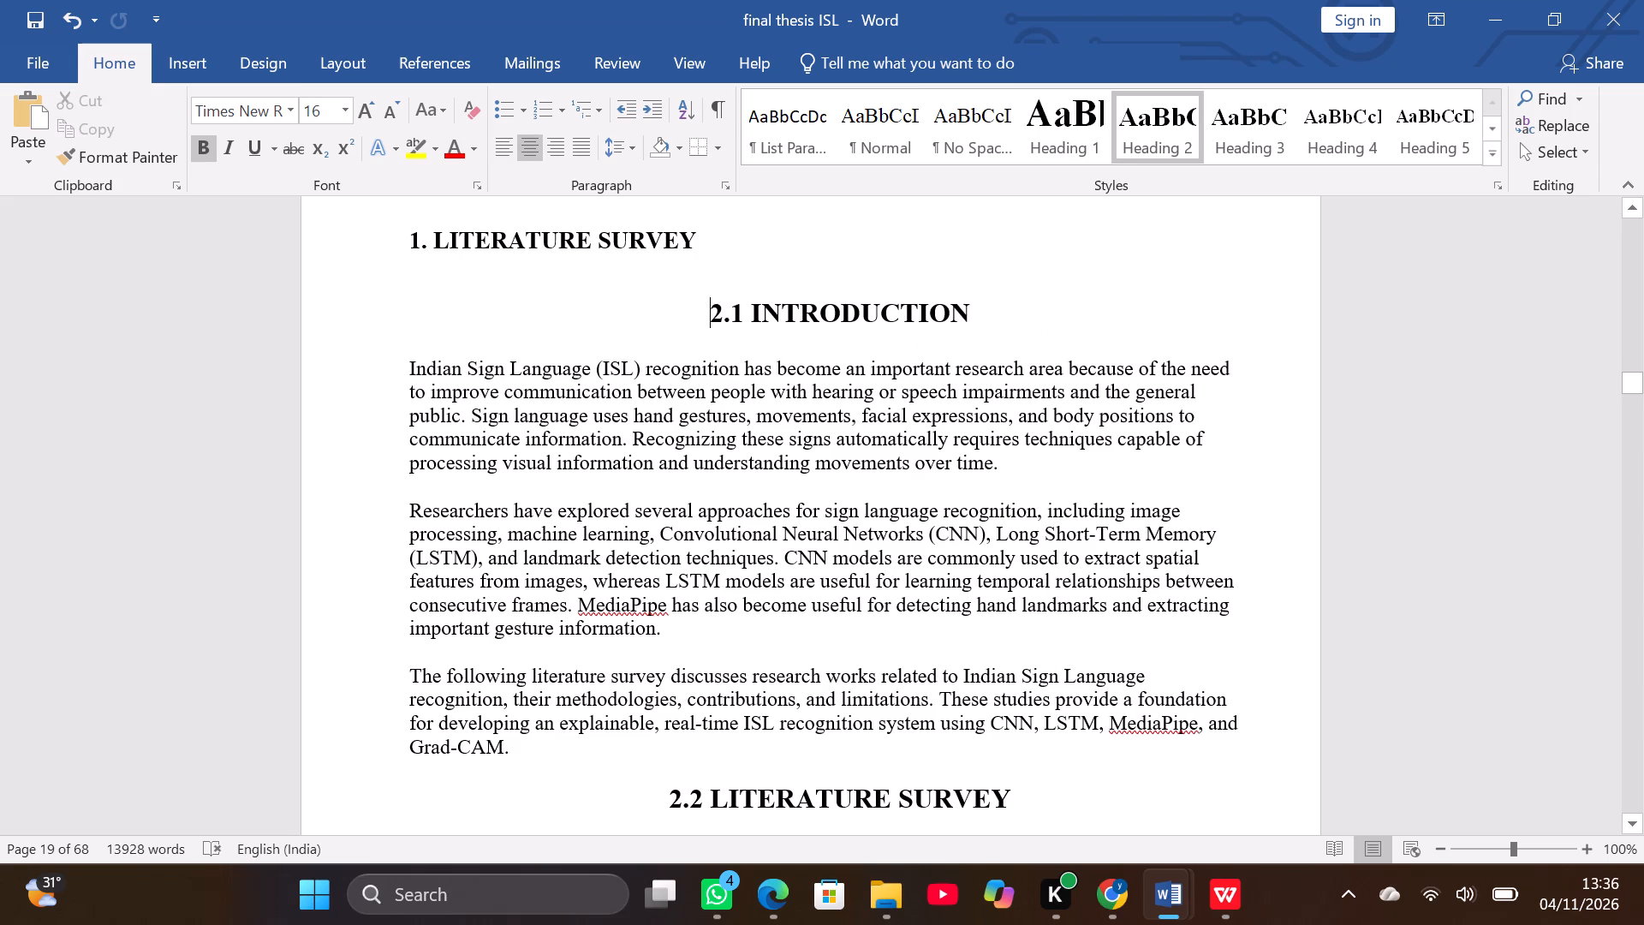
{"action": "key", "text": "BackSpace"}
{"action": "key", "text": "BackSpace"}
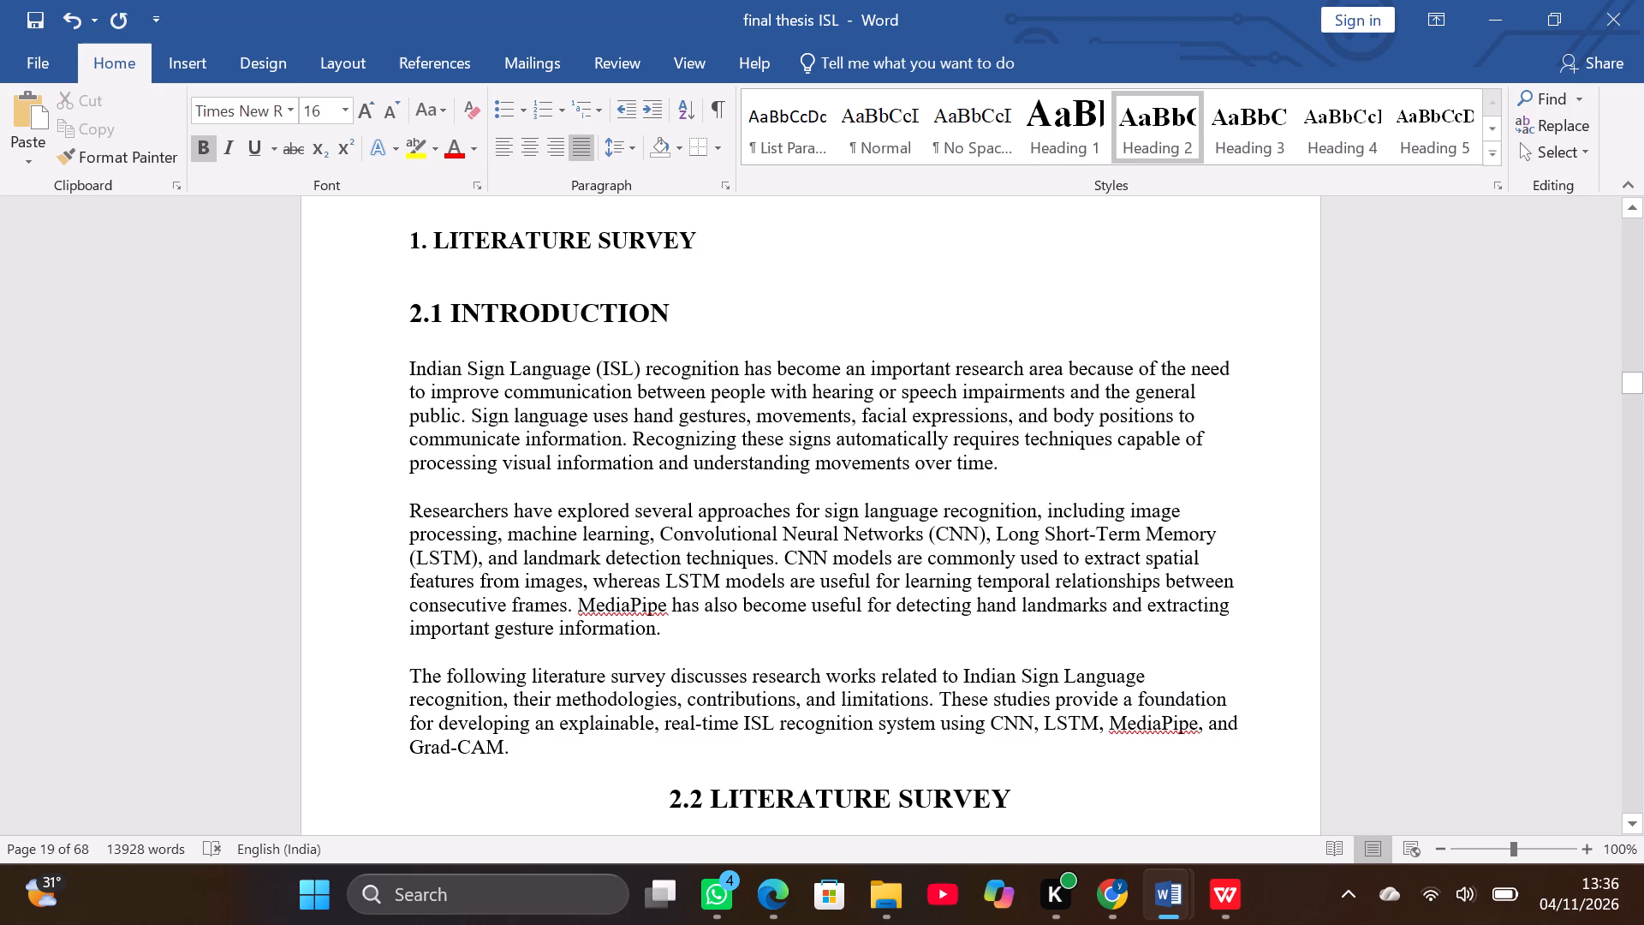
Delete the old "1. LITERATURE SURVEY" heading and the empty line left above "2.1 INTRODUCTION".
{"action": "scroll", "coordinate": [788, 382], "scroll_direction": "down", "scroll_amount": 1}
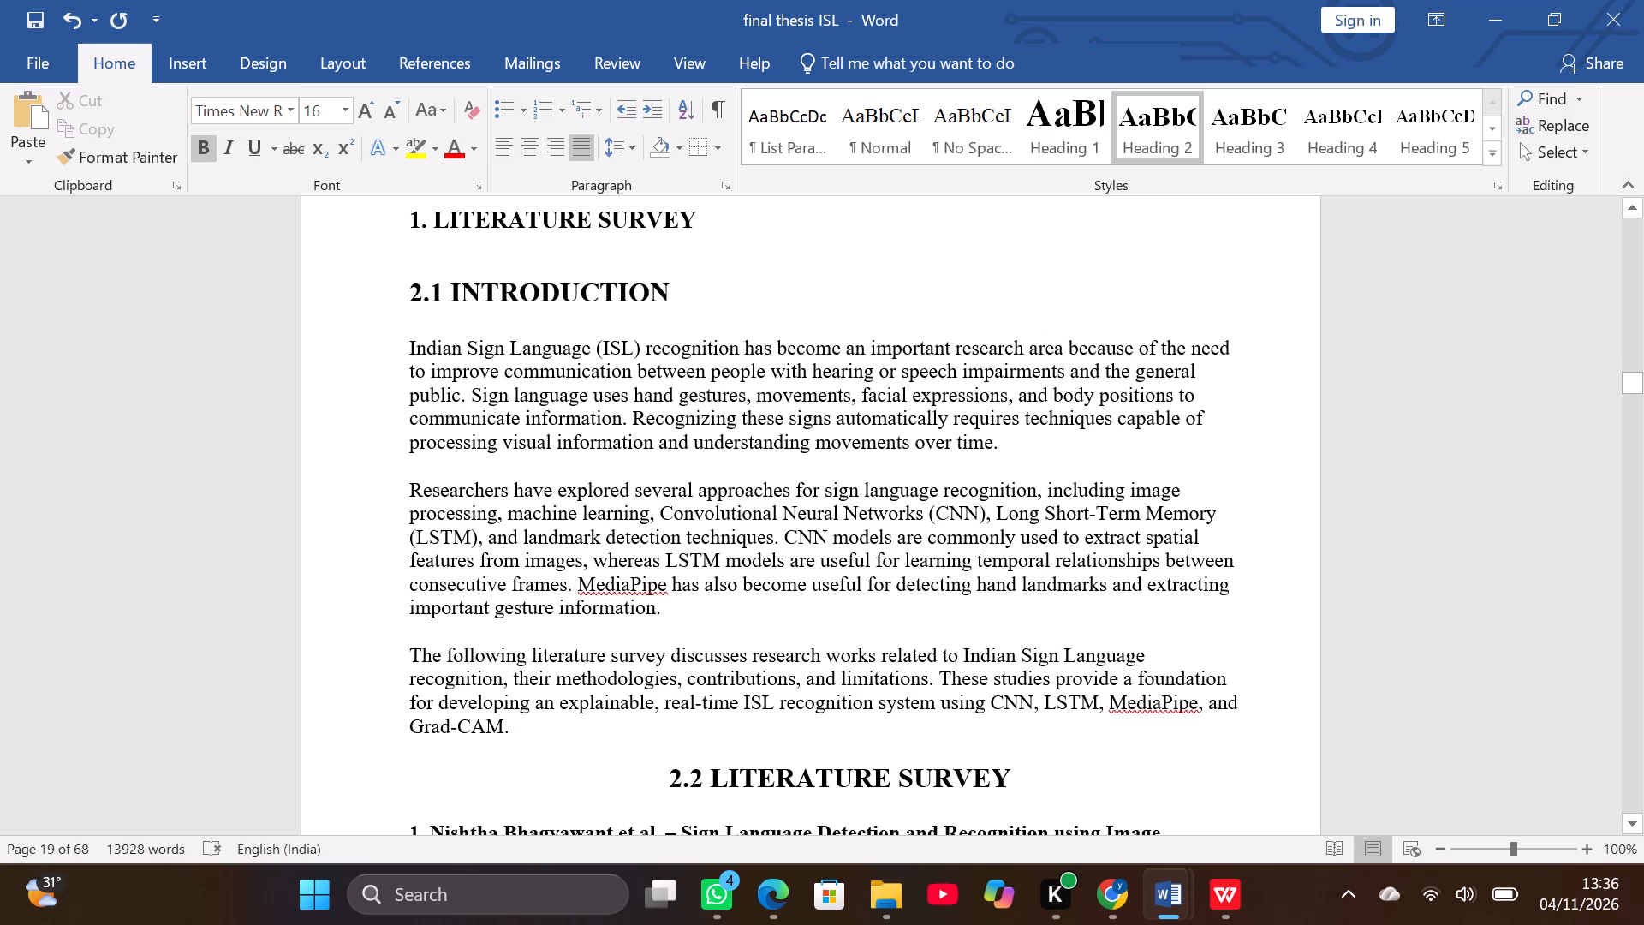
{"action": "scroll", "coordinate": [848, 361], "scroll_direction": "down", "scroll_amount": 7}
{"action": "scroll", "coordinate": [848, 361], "scroll_direction": "up", "scroll_amount": 2}
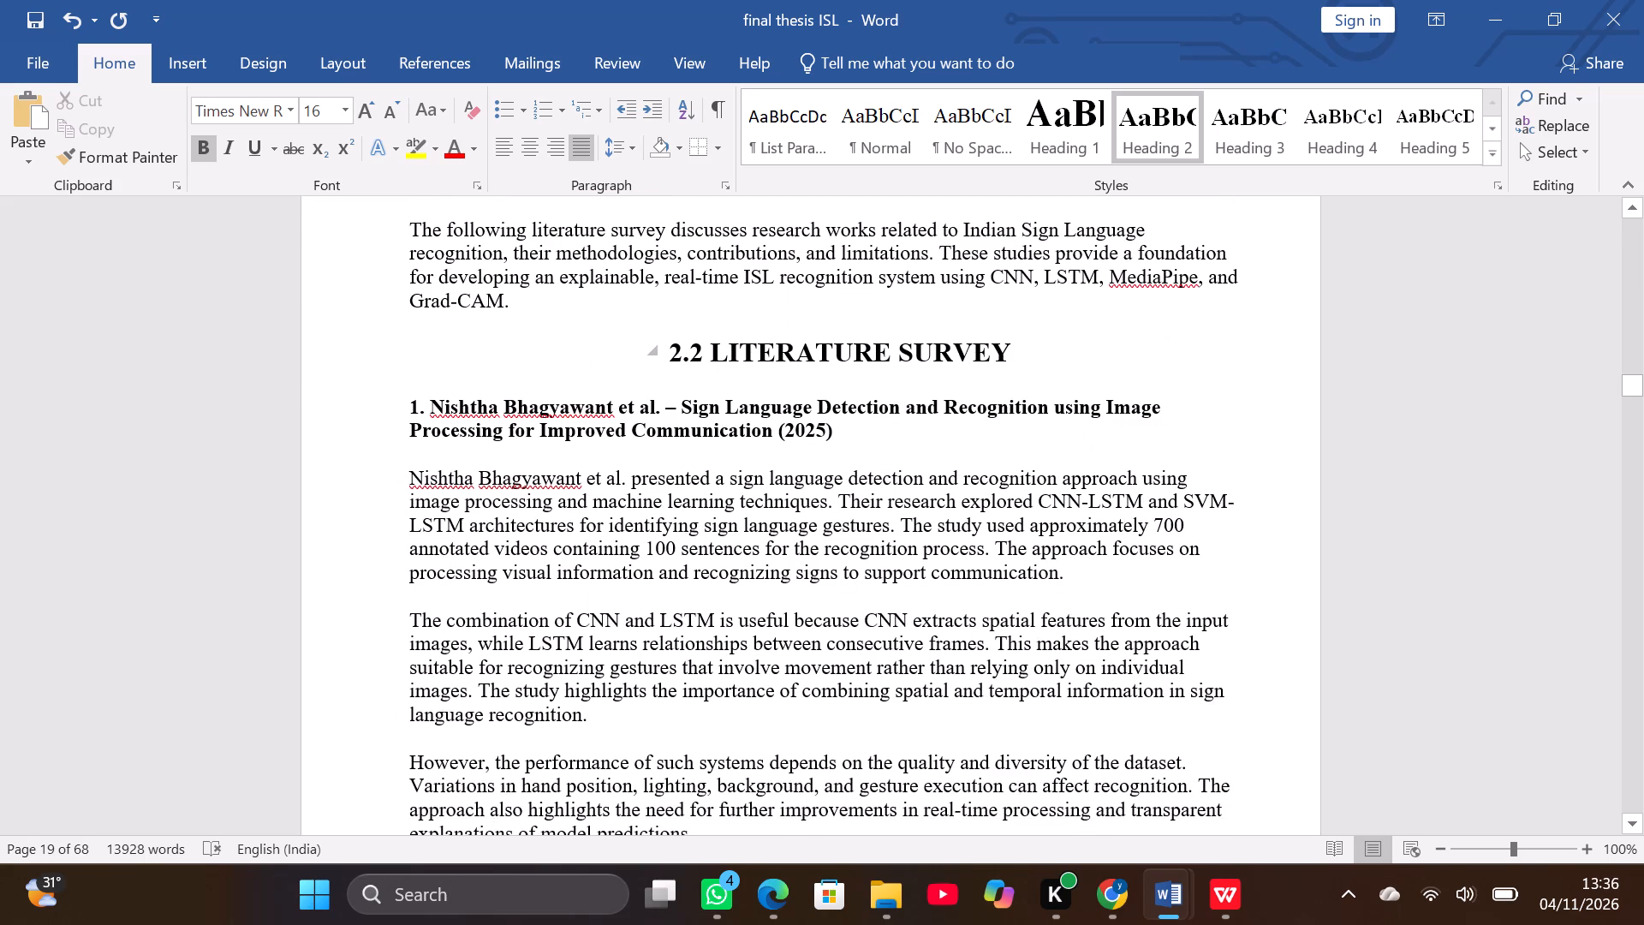
{"action": "scroll", "coordinate": [848, 361], "scroll_direction": "up", "scroll_amount": 6}
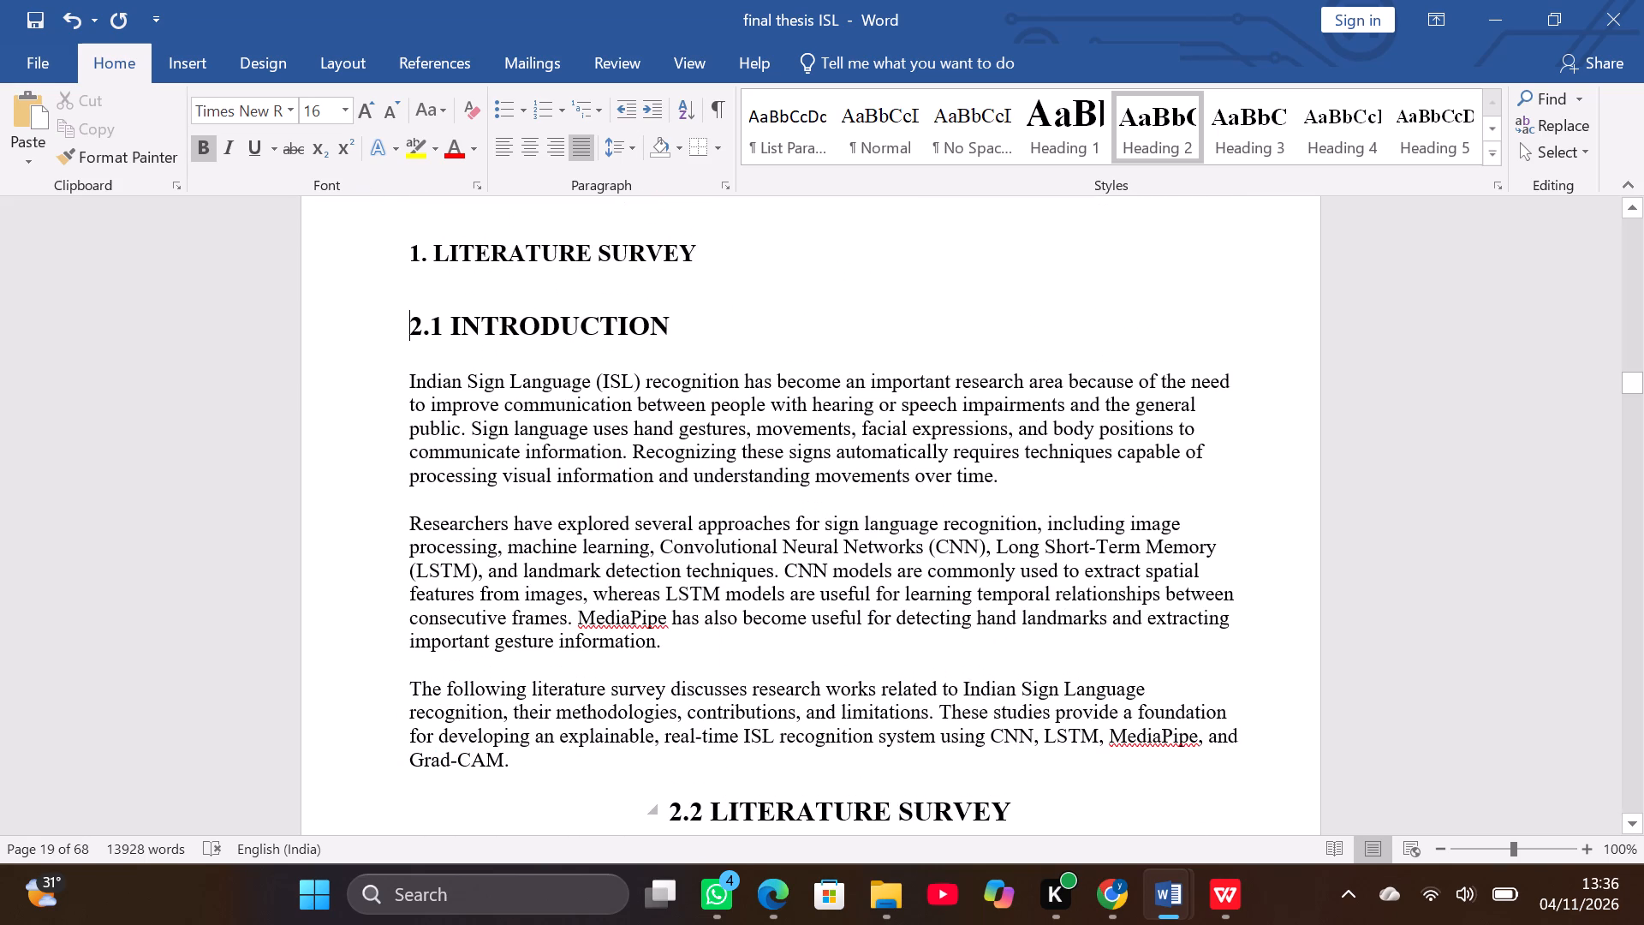
{"action": "left_click_drag", "start_coordinate": [410, 246], "coordinate": [685, 266]}
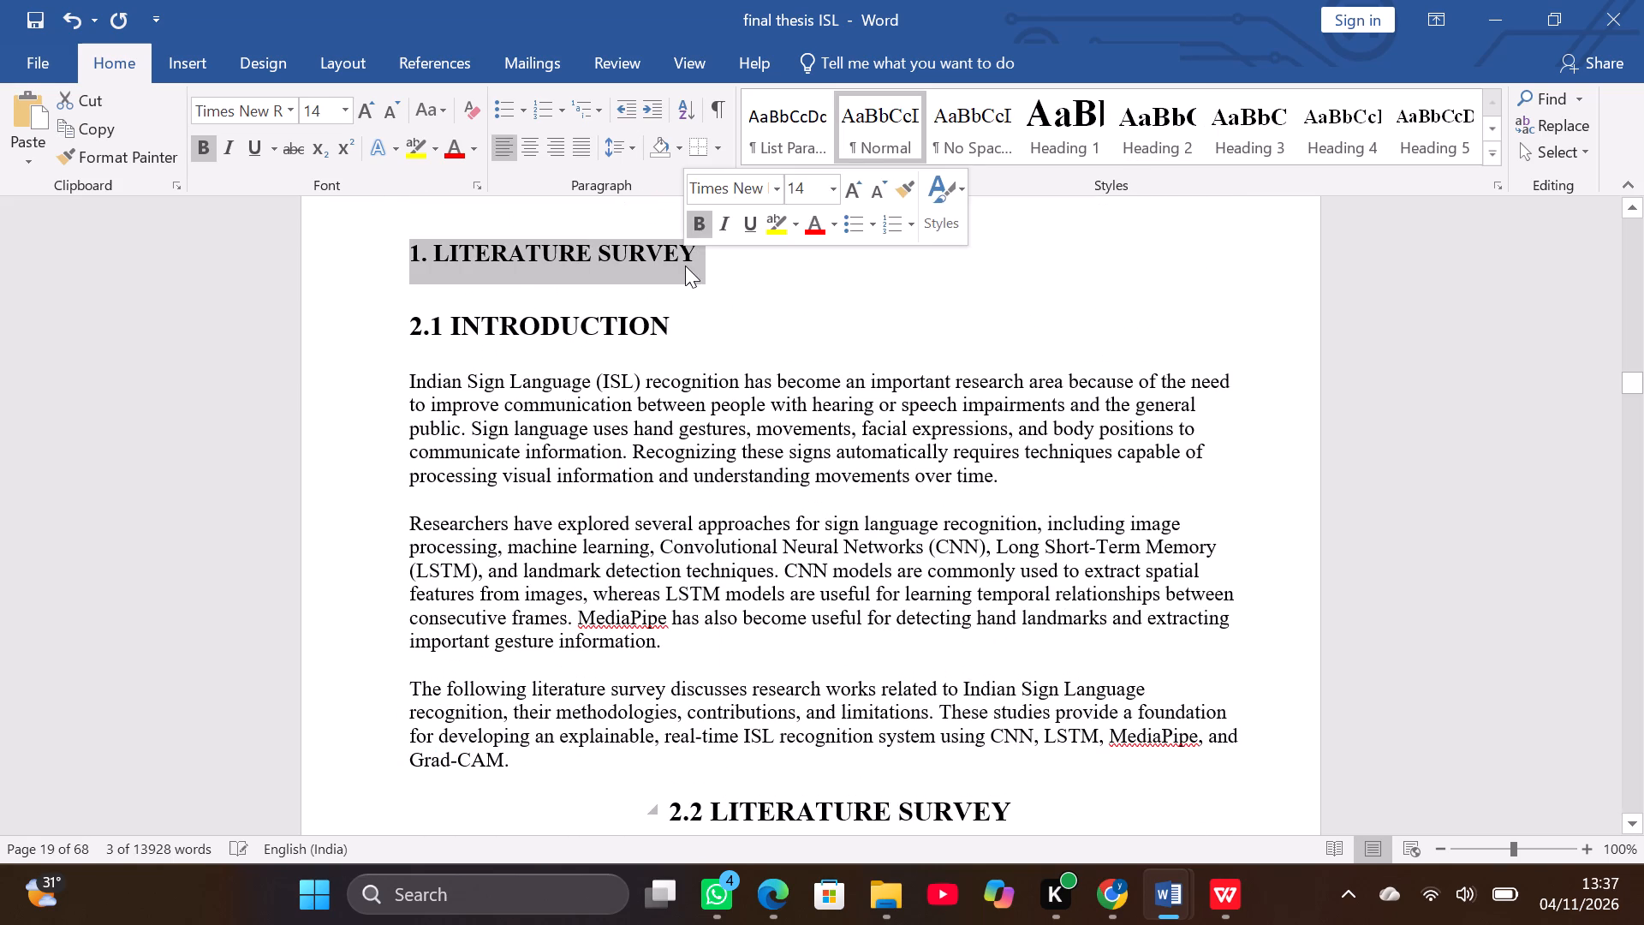
{"action": "key", "text": "BackSpace"}
{"action": "key", "text": "BackSpace"}
{"action": "scroll", "coordinate": [685, 266], "scroll_direction": "up", "scroll_amount": 5}
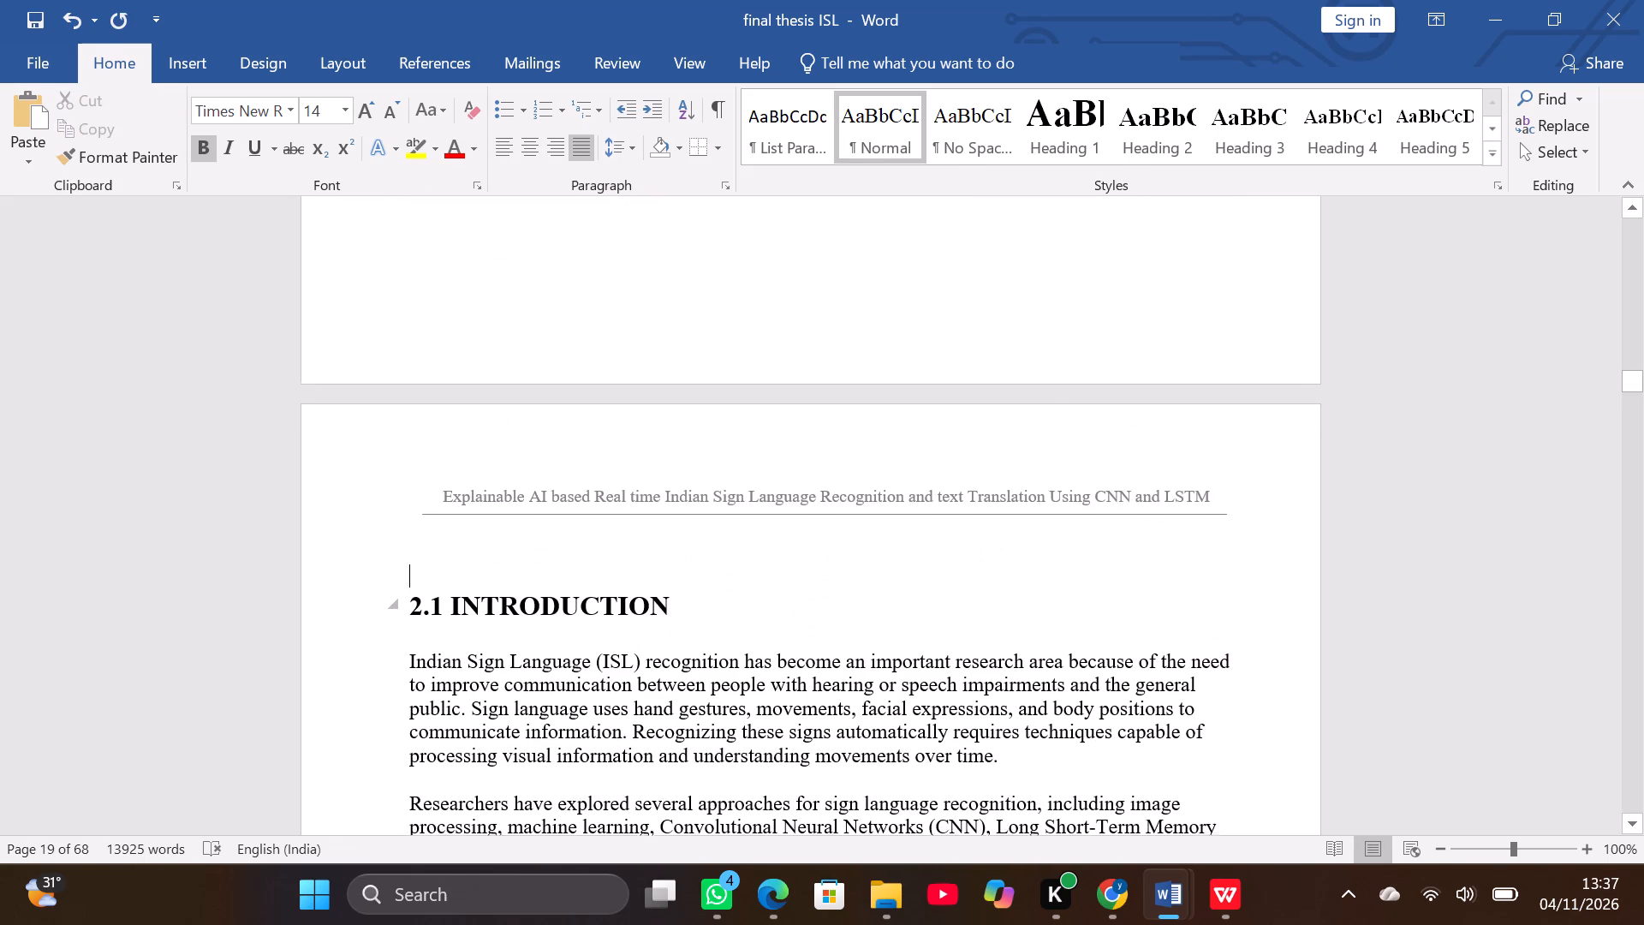
{"action": "key", "text": "Down"}
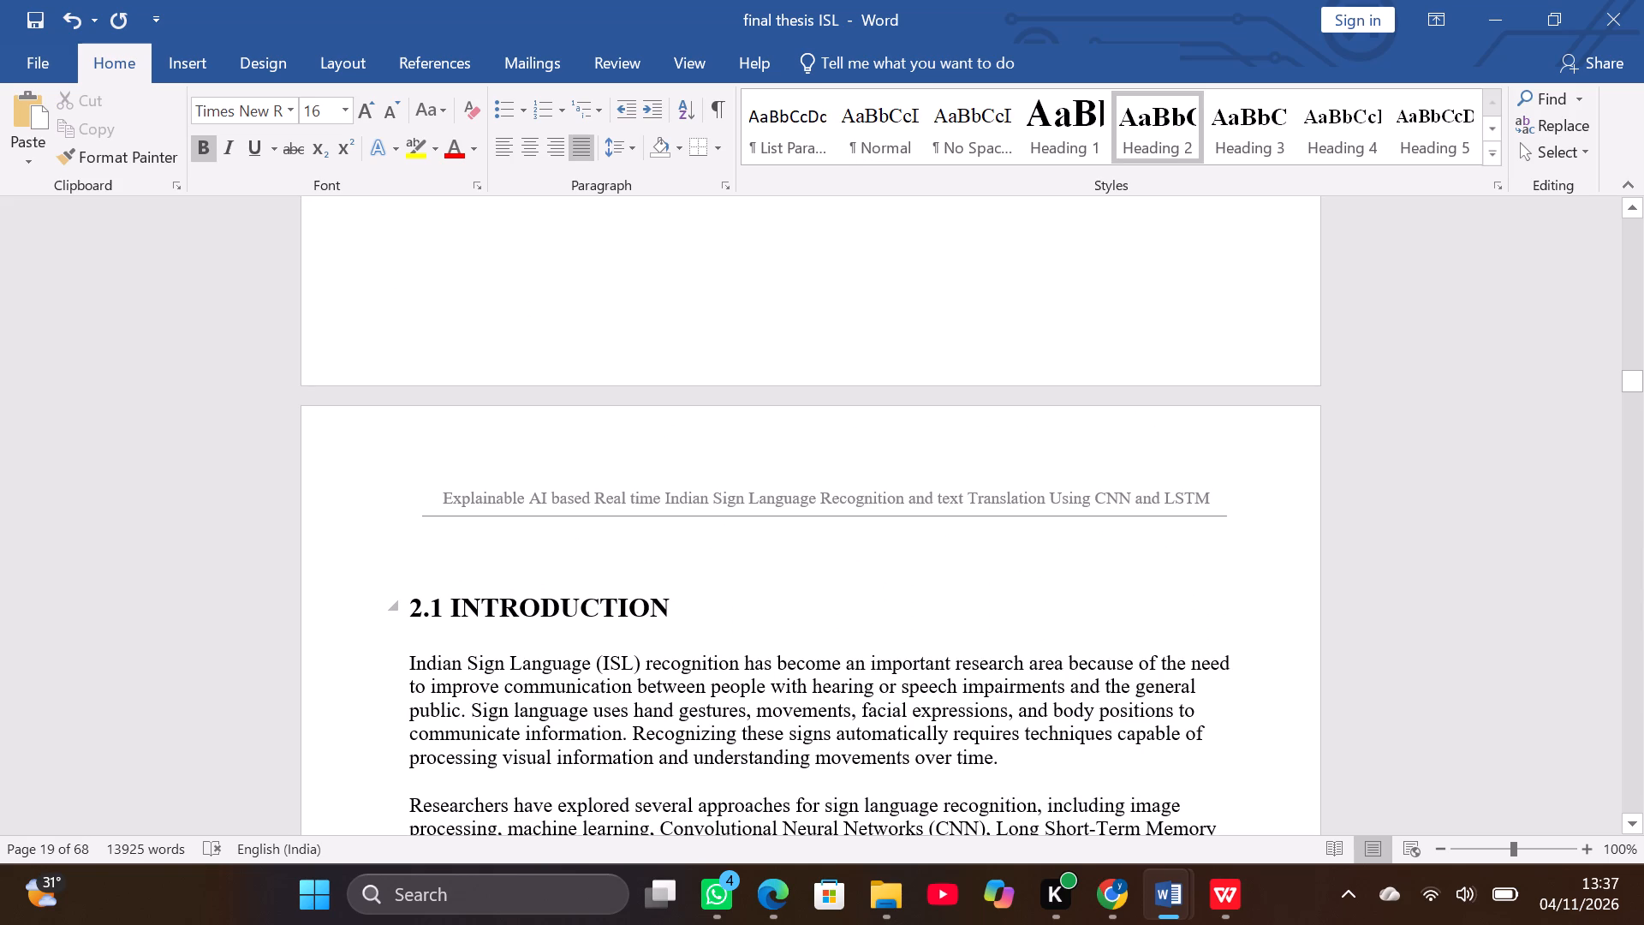
{"action": "key", "text": "BackSpace"}
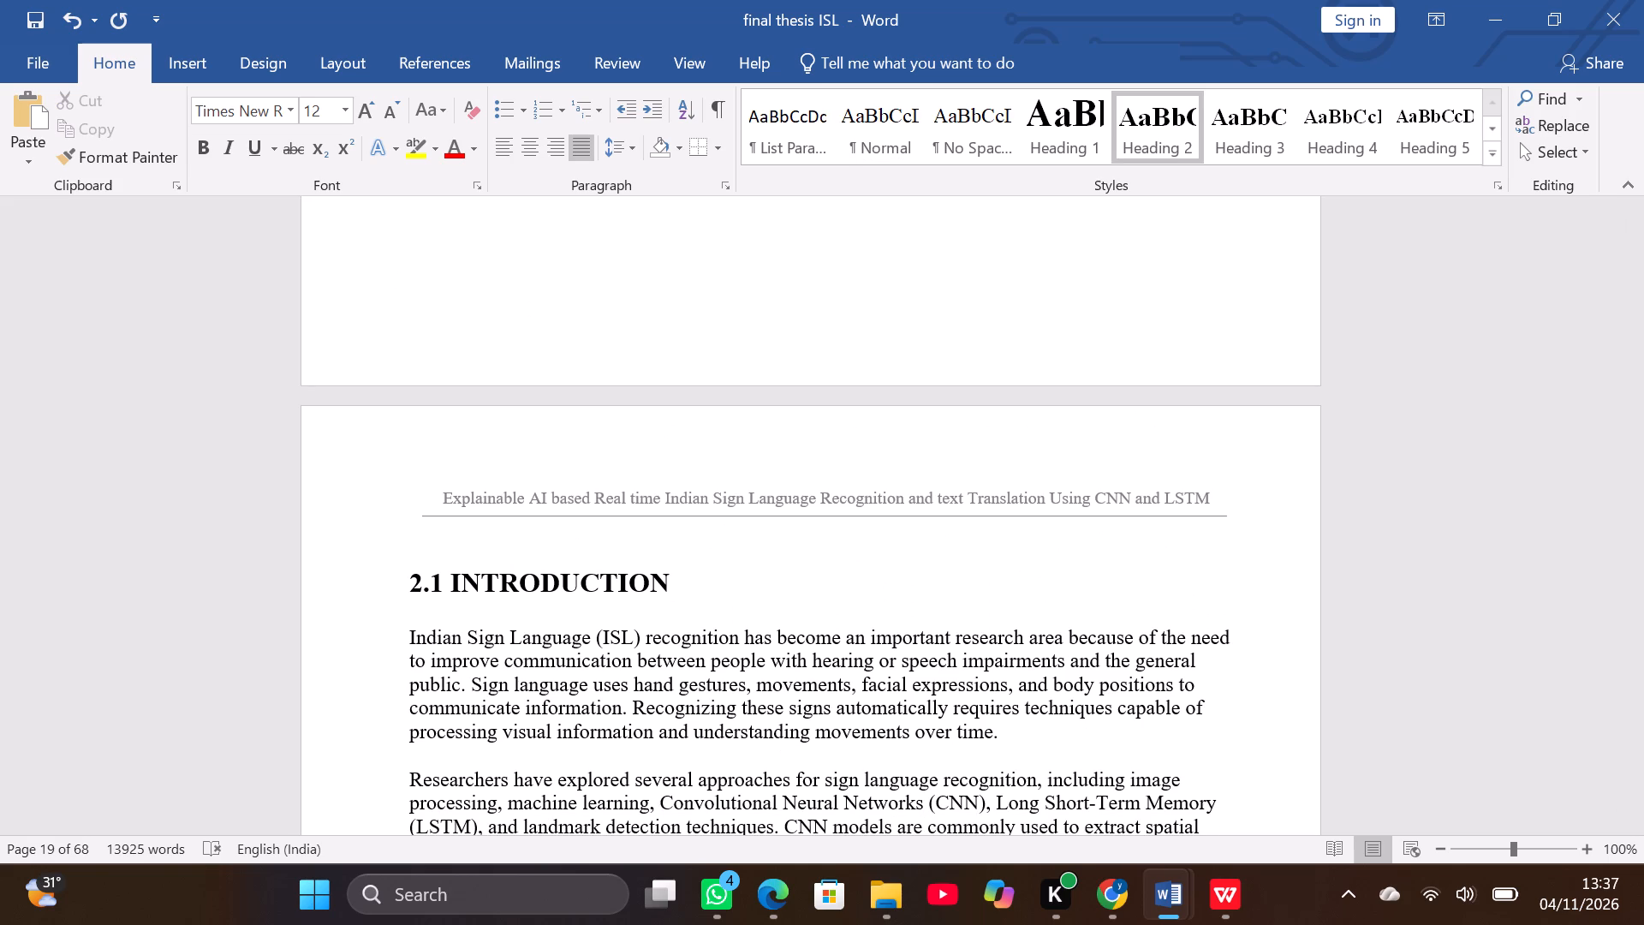
Renumber the first two survey headings as "1 INTRODUCTION" and "2 LITERATURE SURVEY", bringing the second one to the left margin.
{"action": "key", "text": "Delete"}
{"action": "key", "text": "Delete"}
{"action": "scroll", "coordinate": [685, 266], "scroll_direction": "down", "scroll_amount": 4}
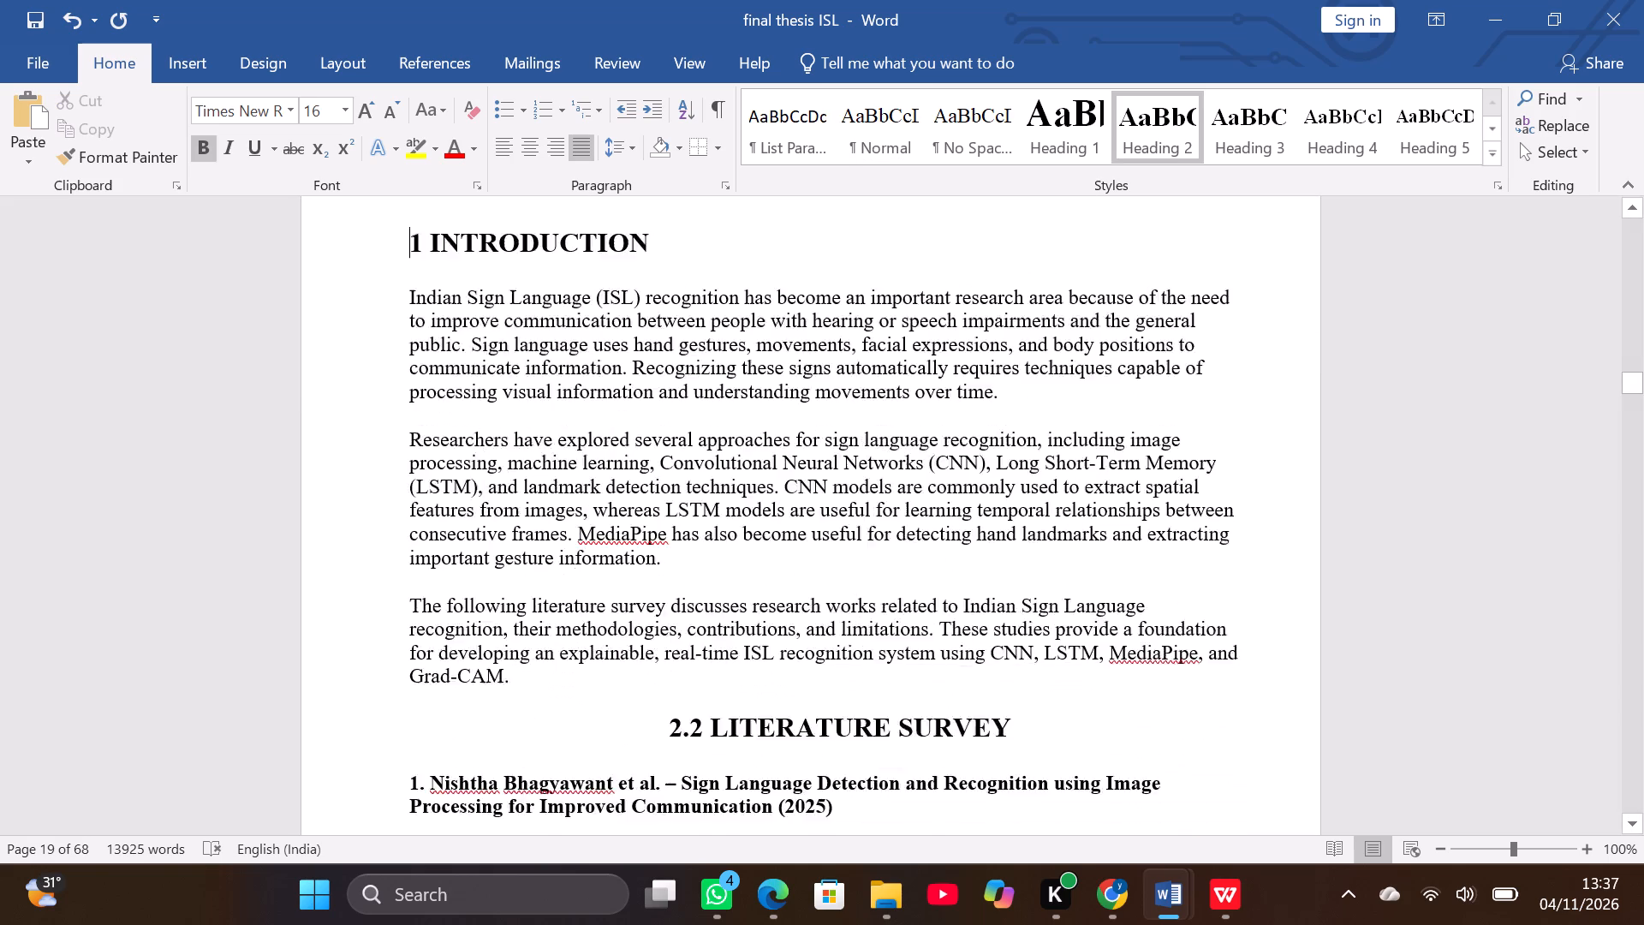
{"action": "scroll", "coordinate": [685, 266], "scroll_direction": "down", "scroll_amount": 3}
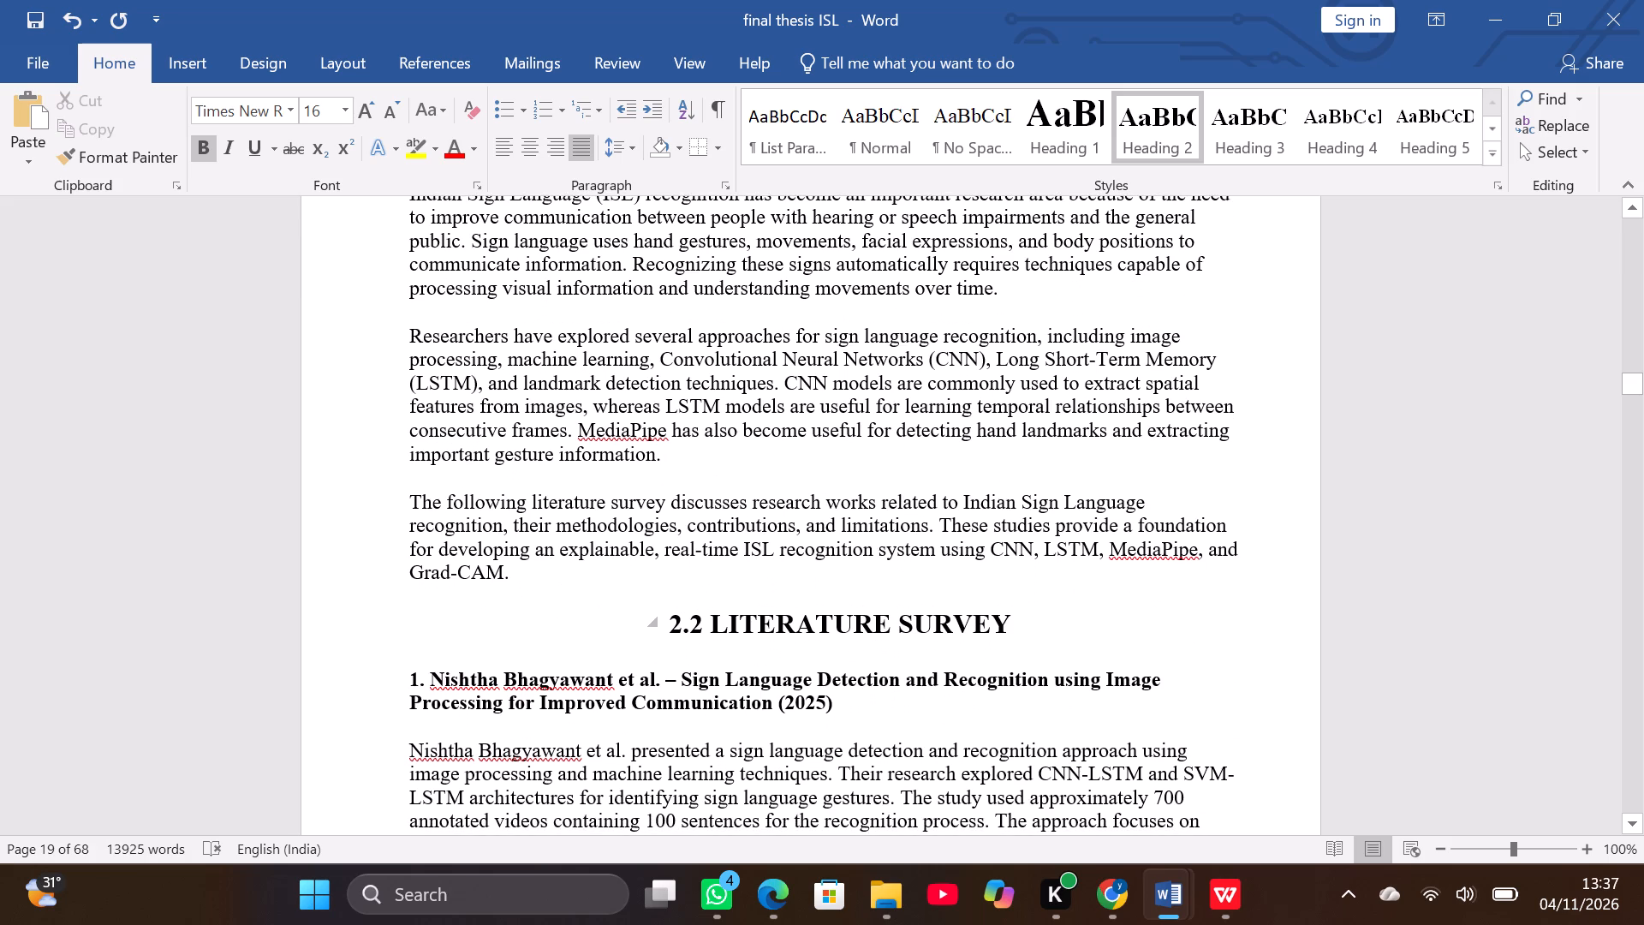
{"action": "left_click", "coordinate": [691, 623]}
{"action": "key", "text": "BackSpace"}
{"action": "key", "text": "BackSpace"}
{"action": "key", "text": "BackSpace"}
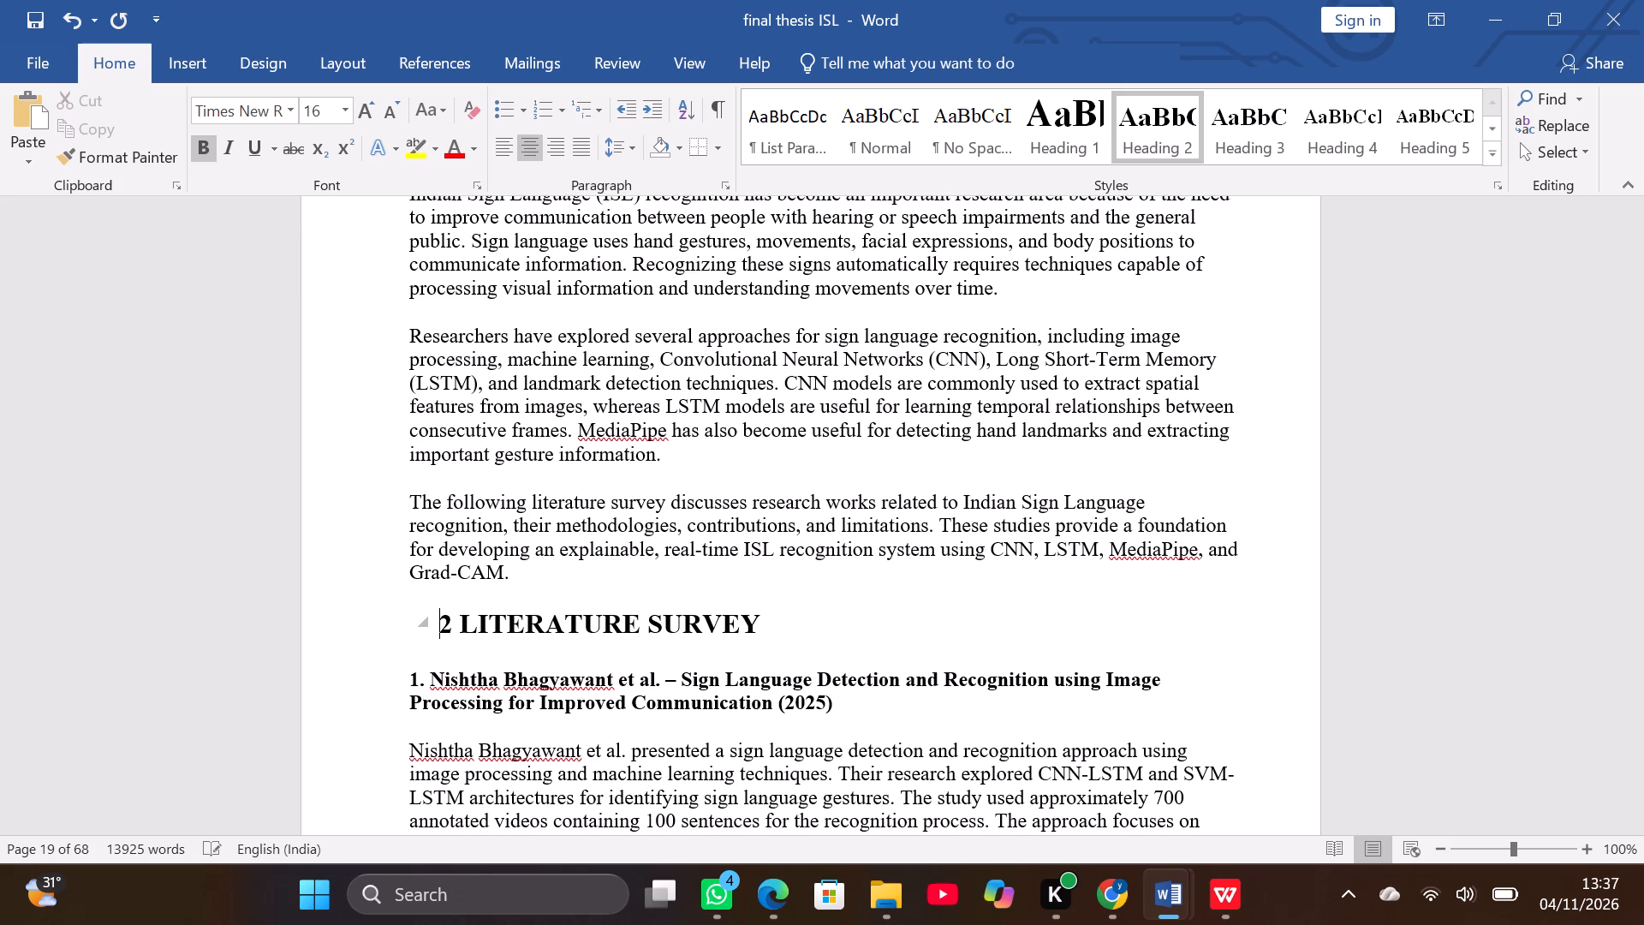
{"action": "key", "text": "BackSpace"}
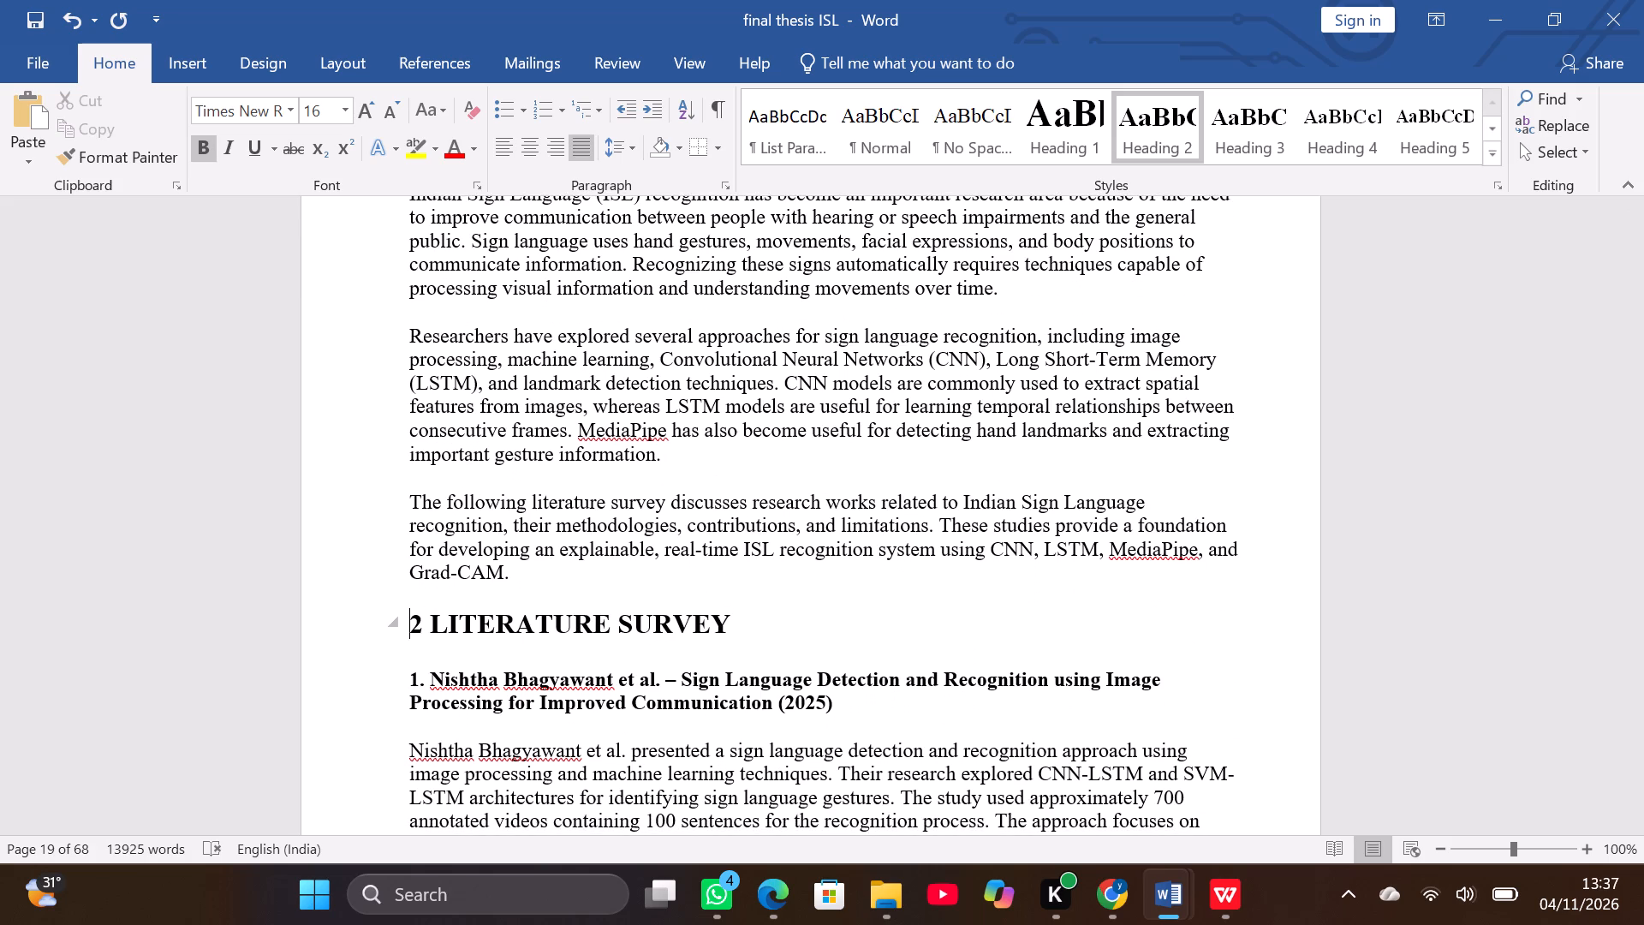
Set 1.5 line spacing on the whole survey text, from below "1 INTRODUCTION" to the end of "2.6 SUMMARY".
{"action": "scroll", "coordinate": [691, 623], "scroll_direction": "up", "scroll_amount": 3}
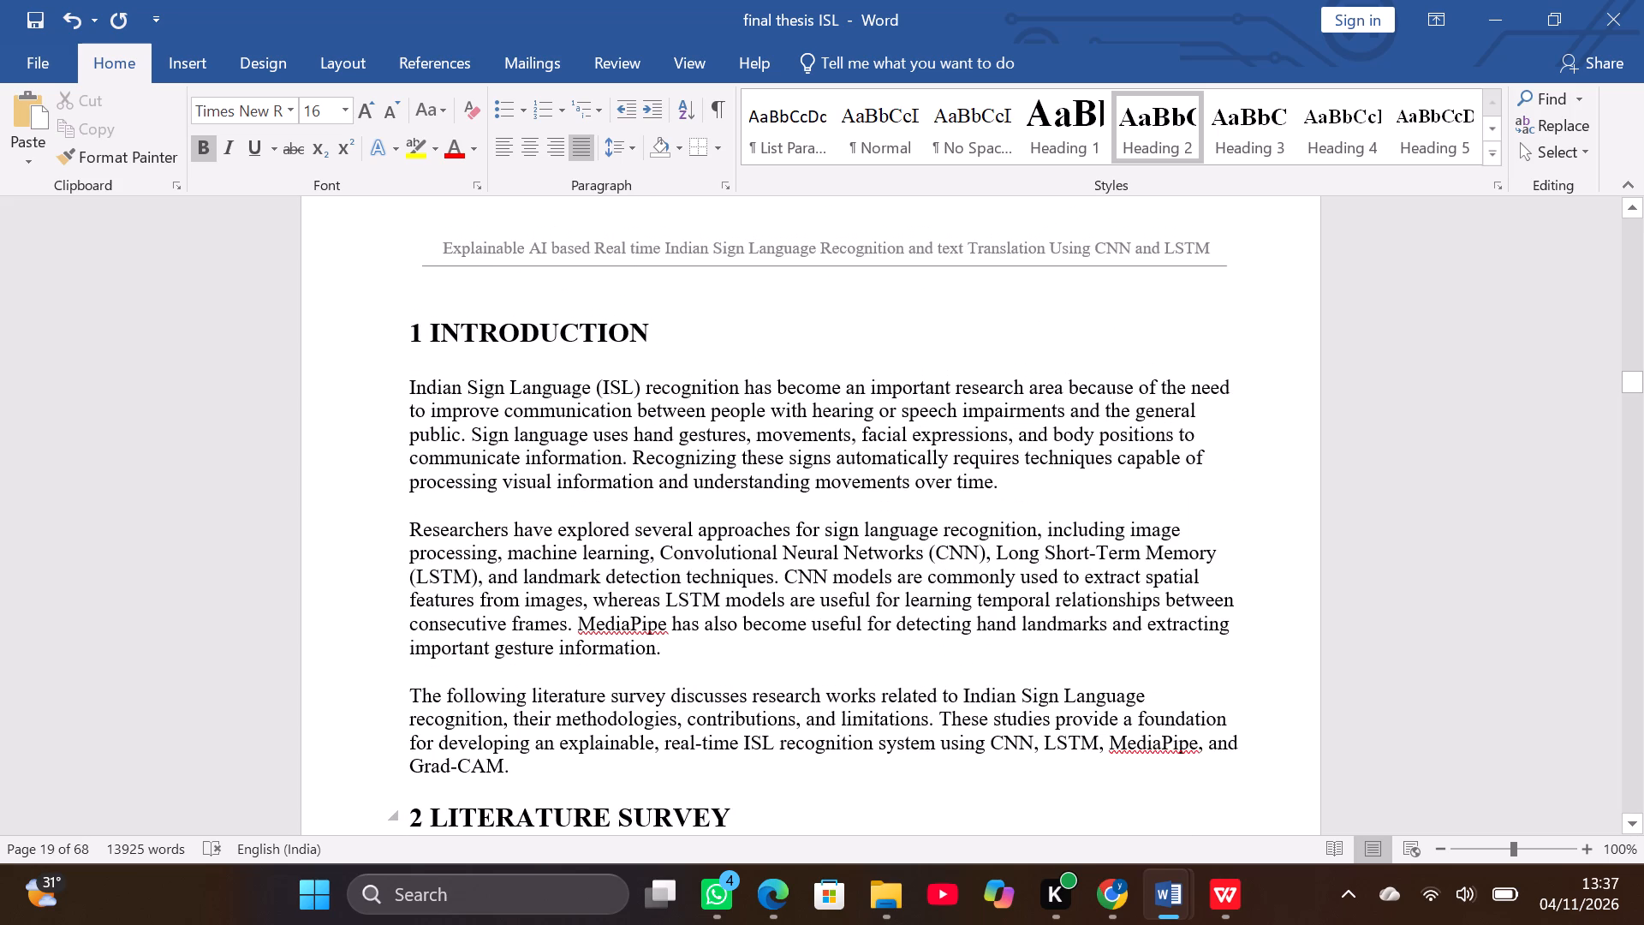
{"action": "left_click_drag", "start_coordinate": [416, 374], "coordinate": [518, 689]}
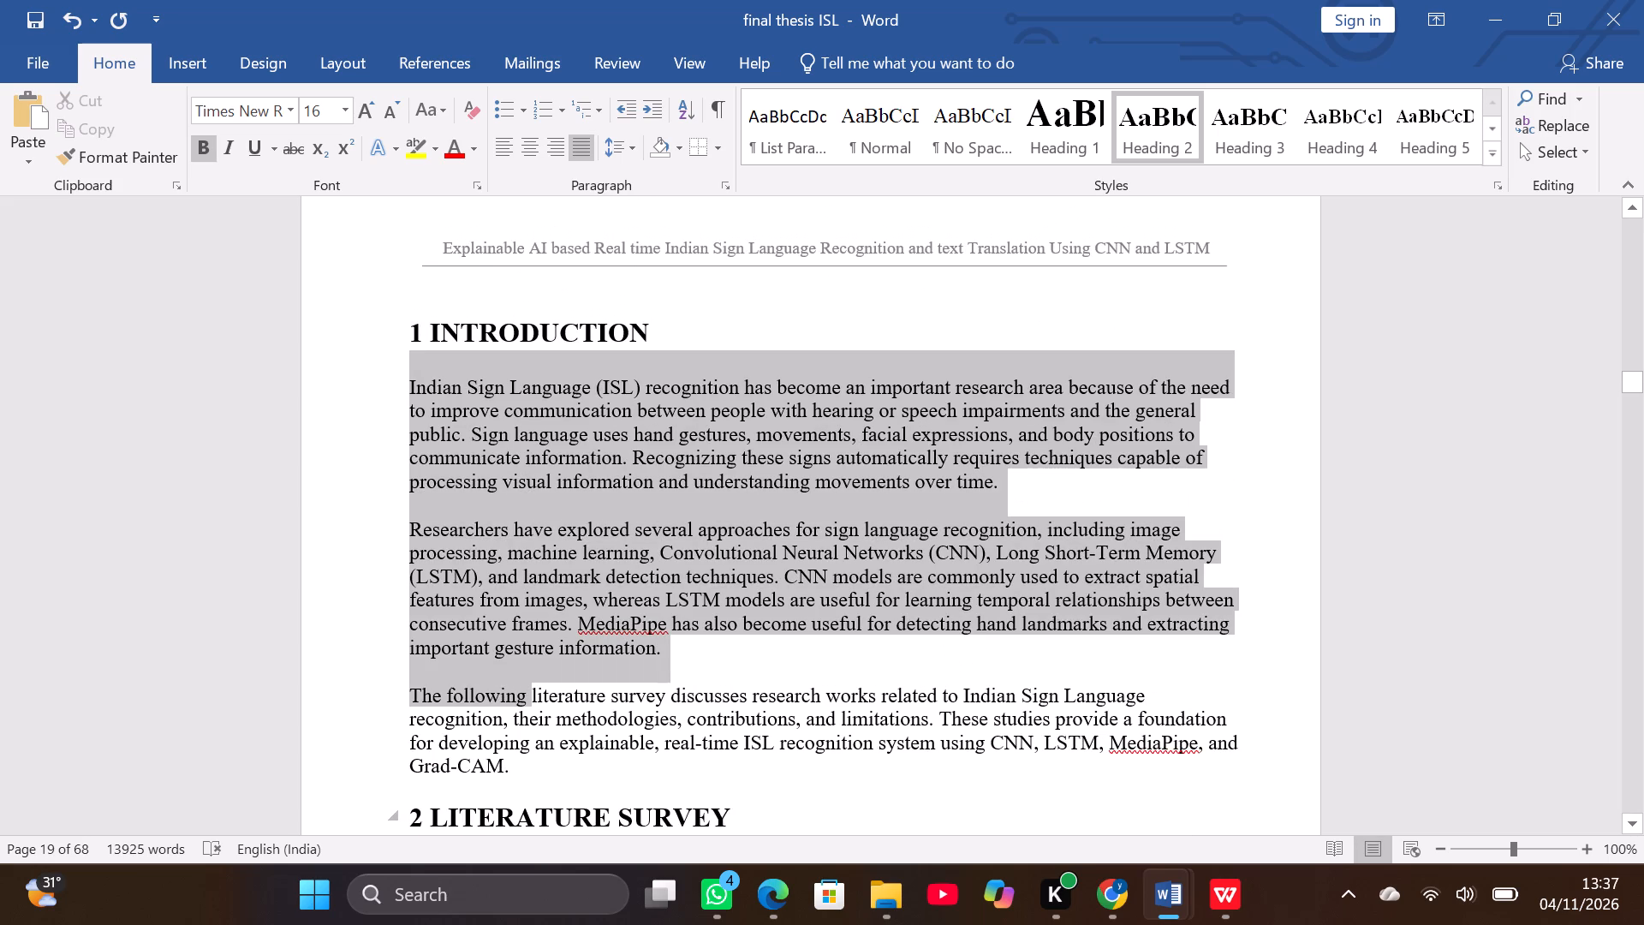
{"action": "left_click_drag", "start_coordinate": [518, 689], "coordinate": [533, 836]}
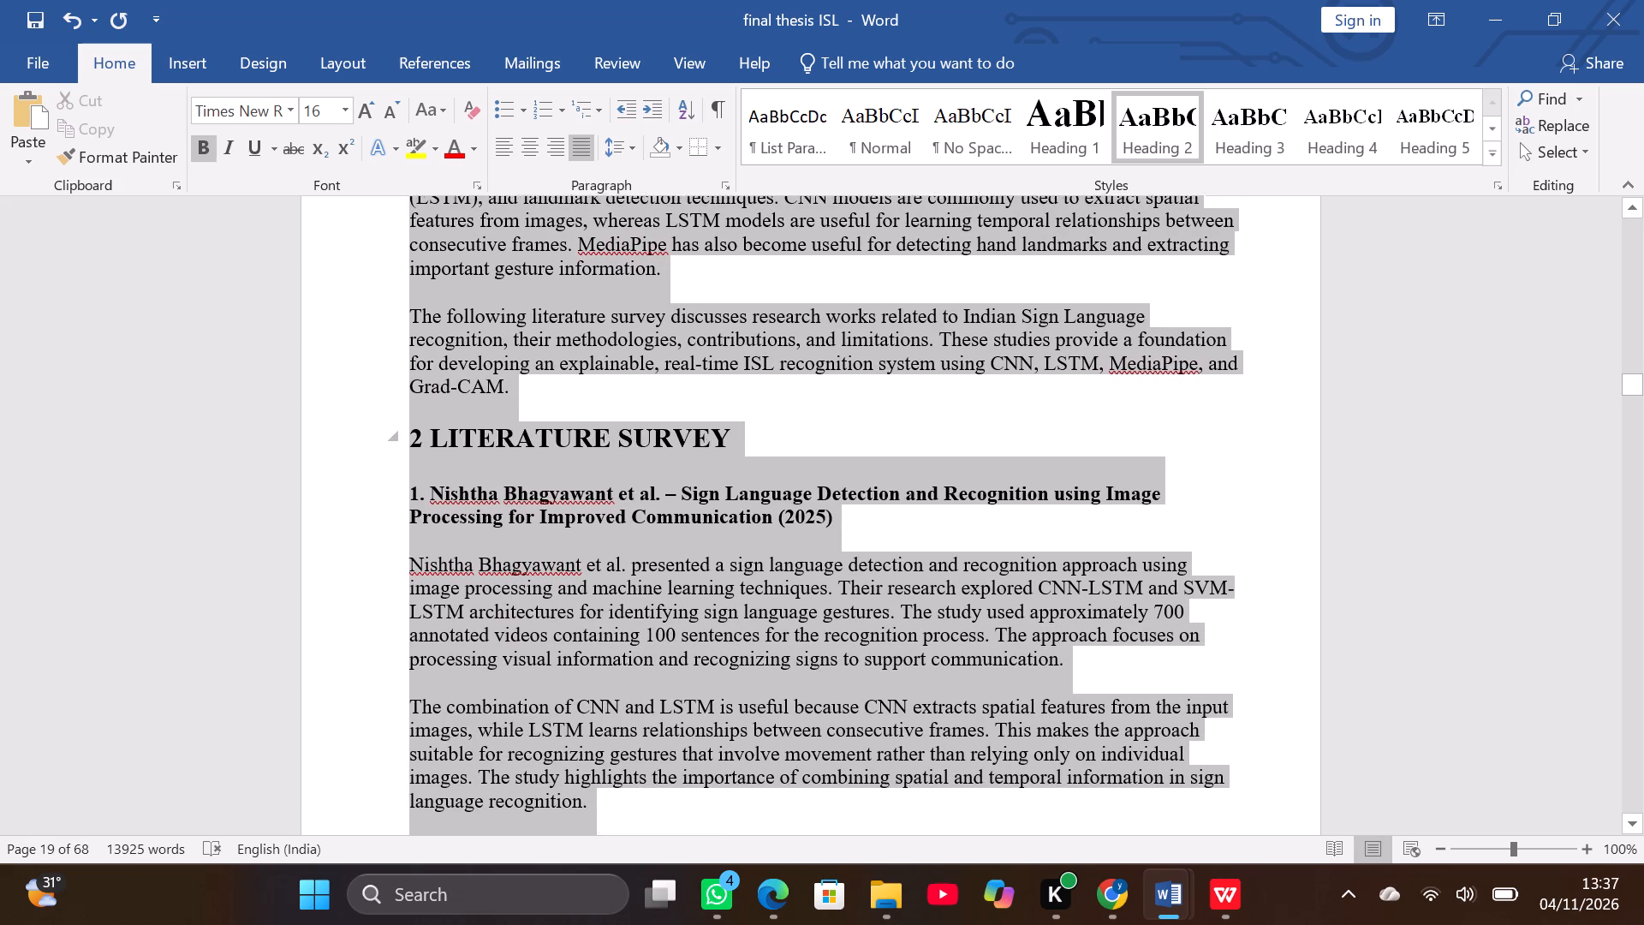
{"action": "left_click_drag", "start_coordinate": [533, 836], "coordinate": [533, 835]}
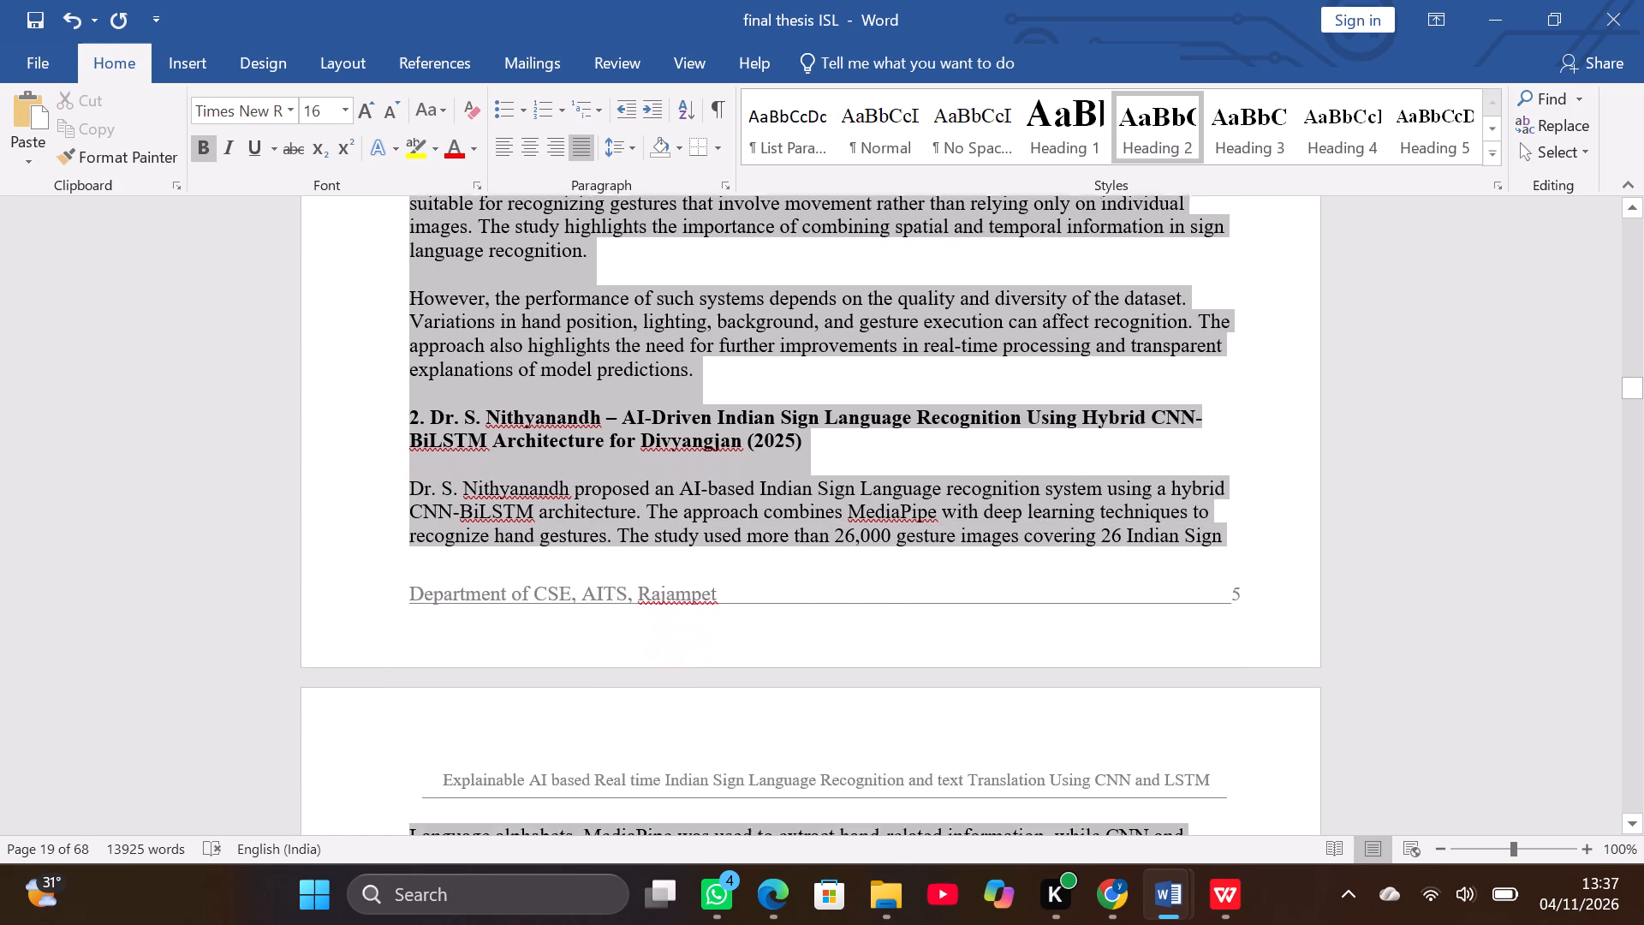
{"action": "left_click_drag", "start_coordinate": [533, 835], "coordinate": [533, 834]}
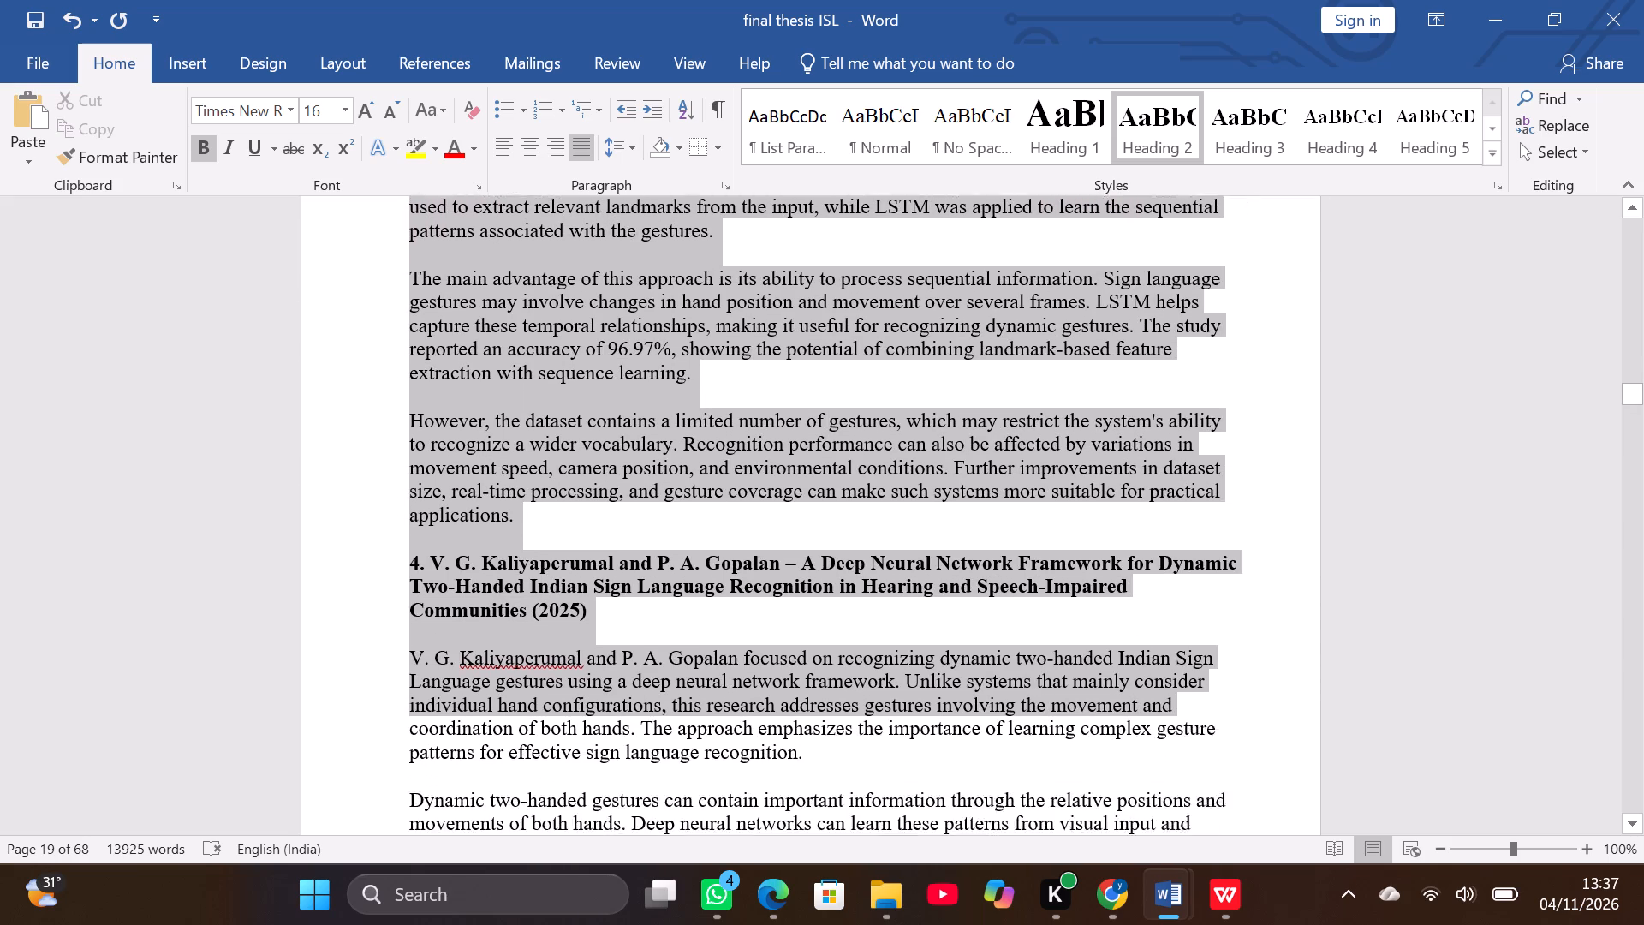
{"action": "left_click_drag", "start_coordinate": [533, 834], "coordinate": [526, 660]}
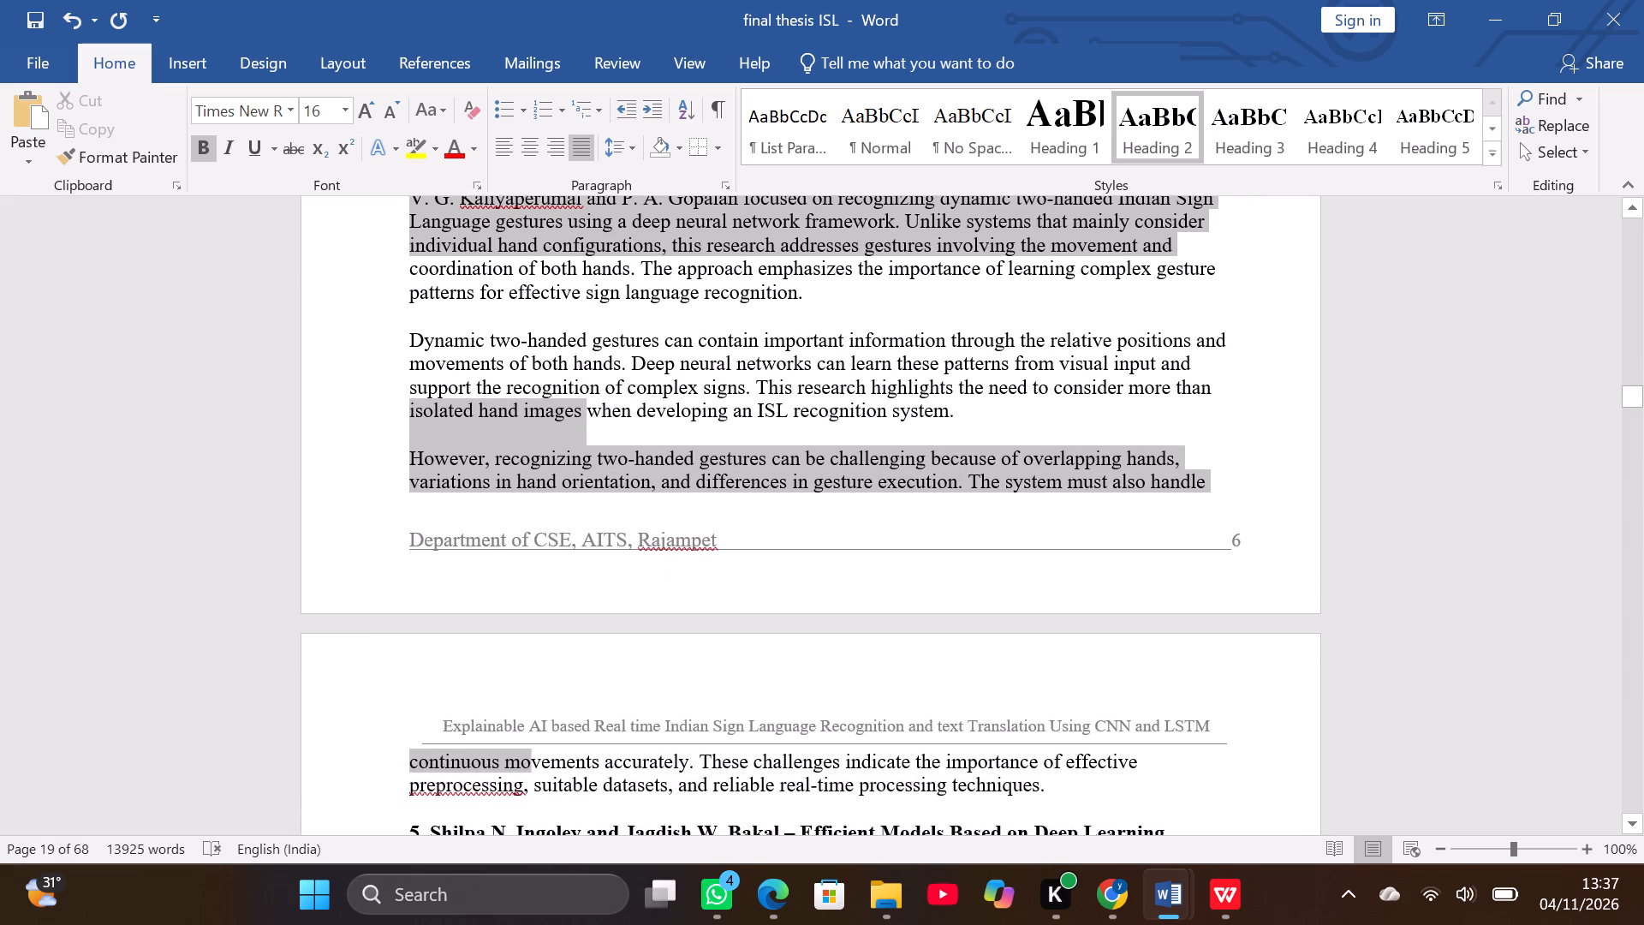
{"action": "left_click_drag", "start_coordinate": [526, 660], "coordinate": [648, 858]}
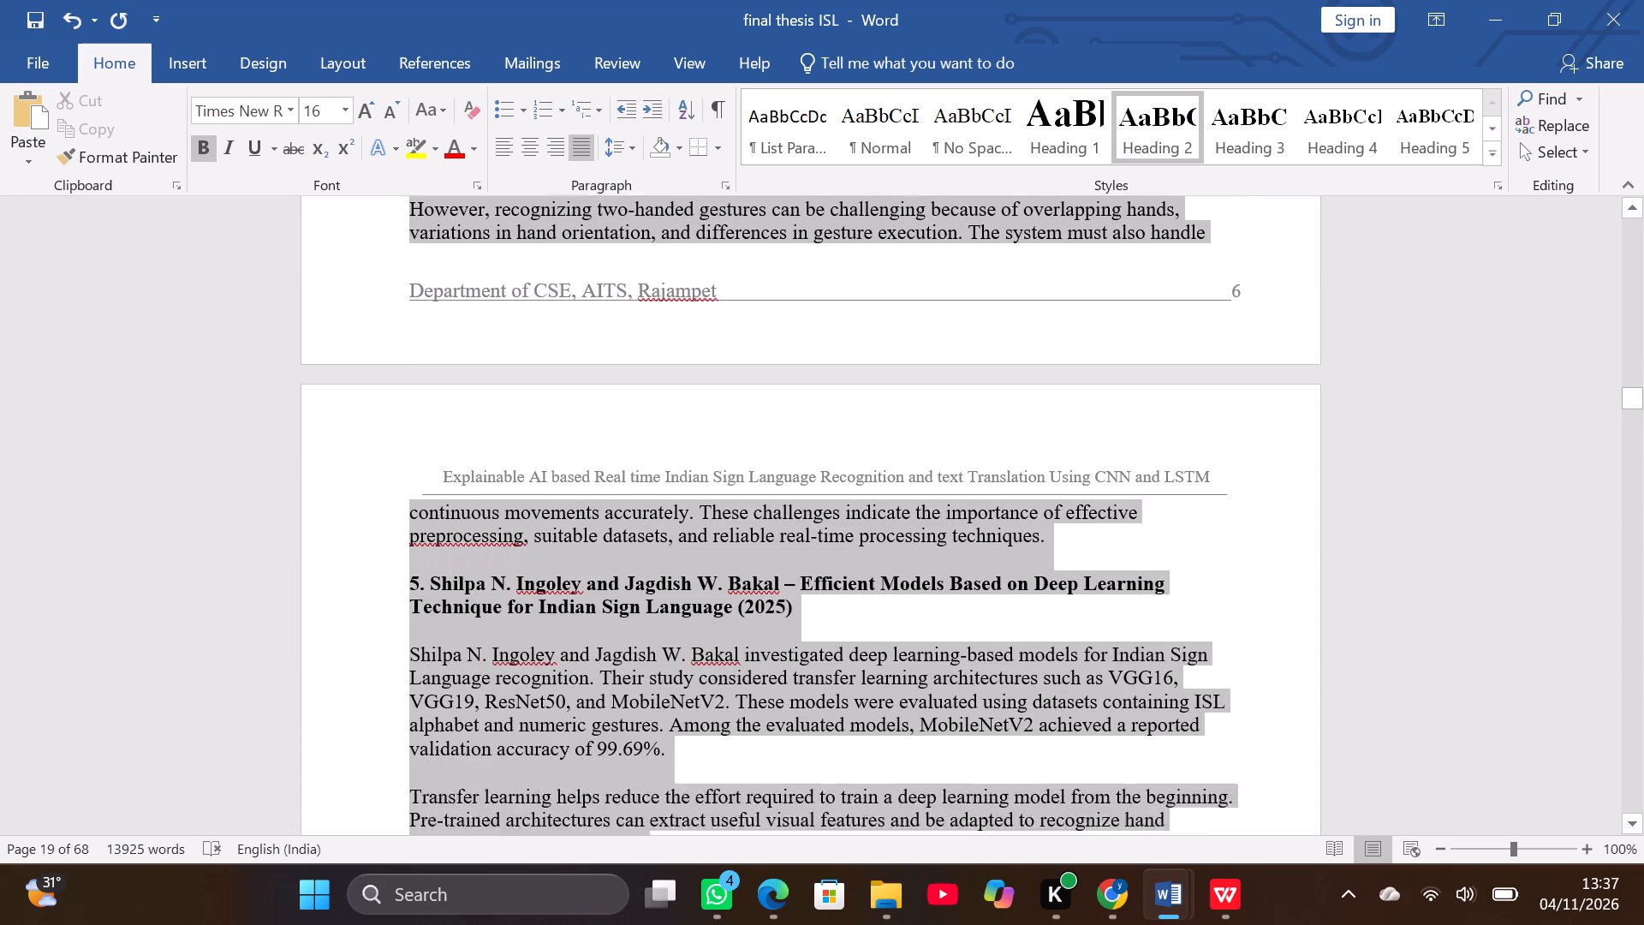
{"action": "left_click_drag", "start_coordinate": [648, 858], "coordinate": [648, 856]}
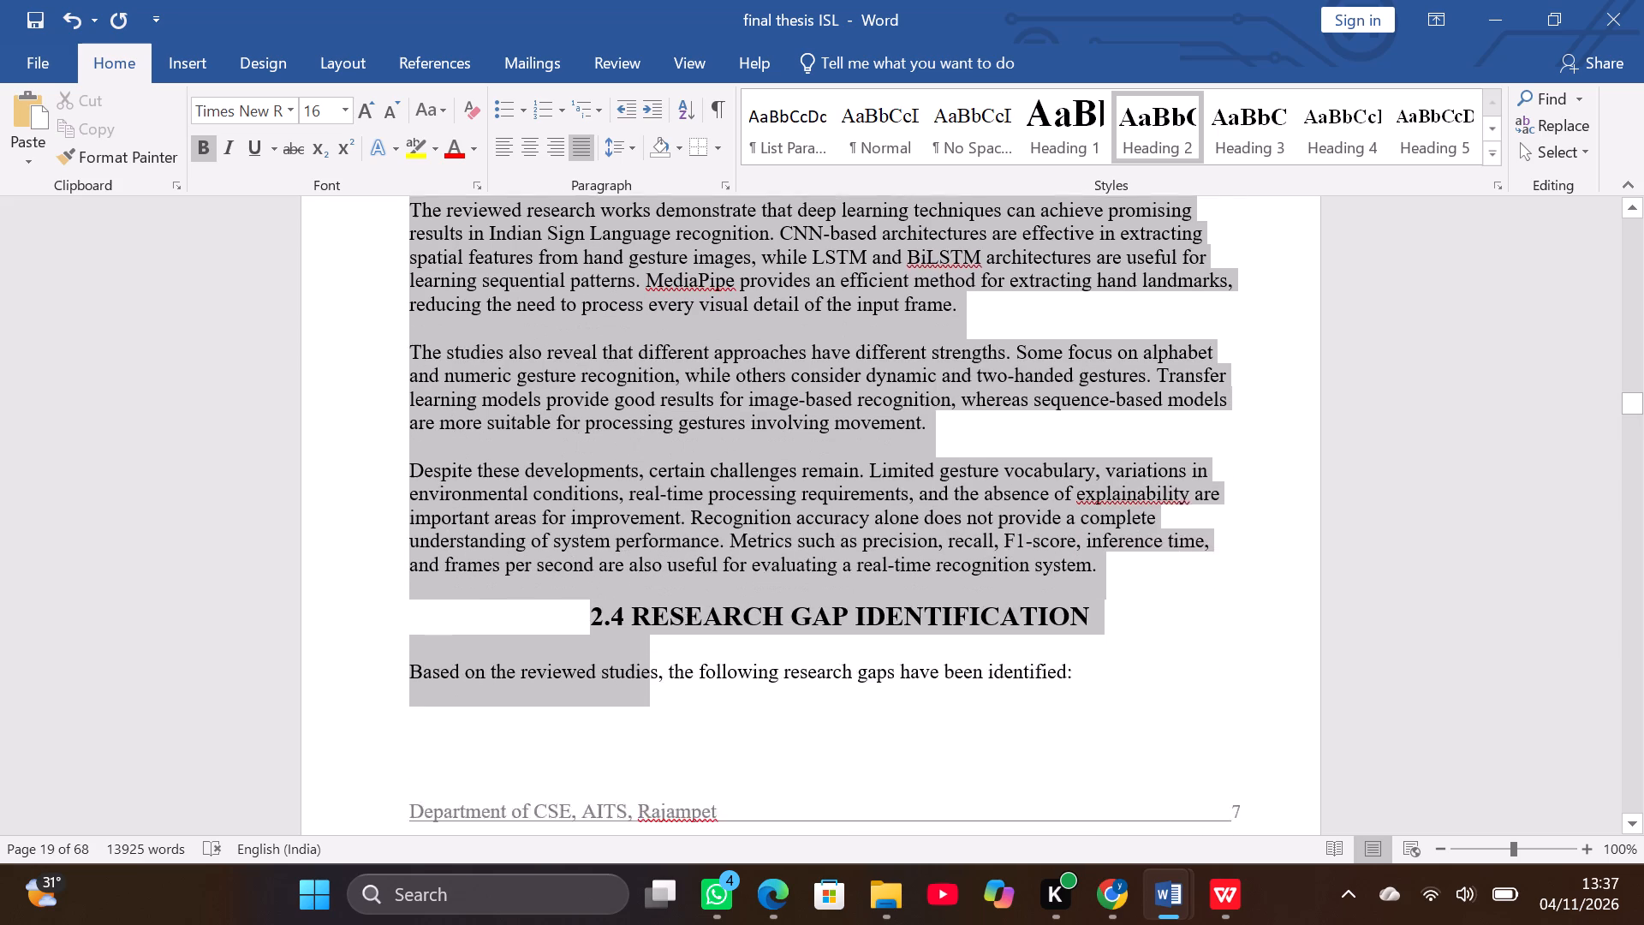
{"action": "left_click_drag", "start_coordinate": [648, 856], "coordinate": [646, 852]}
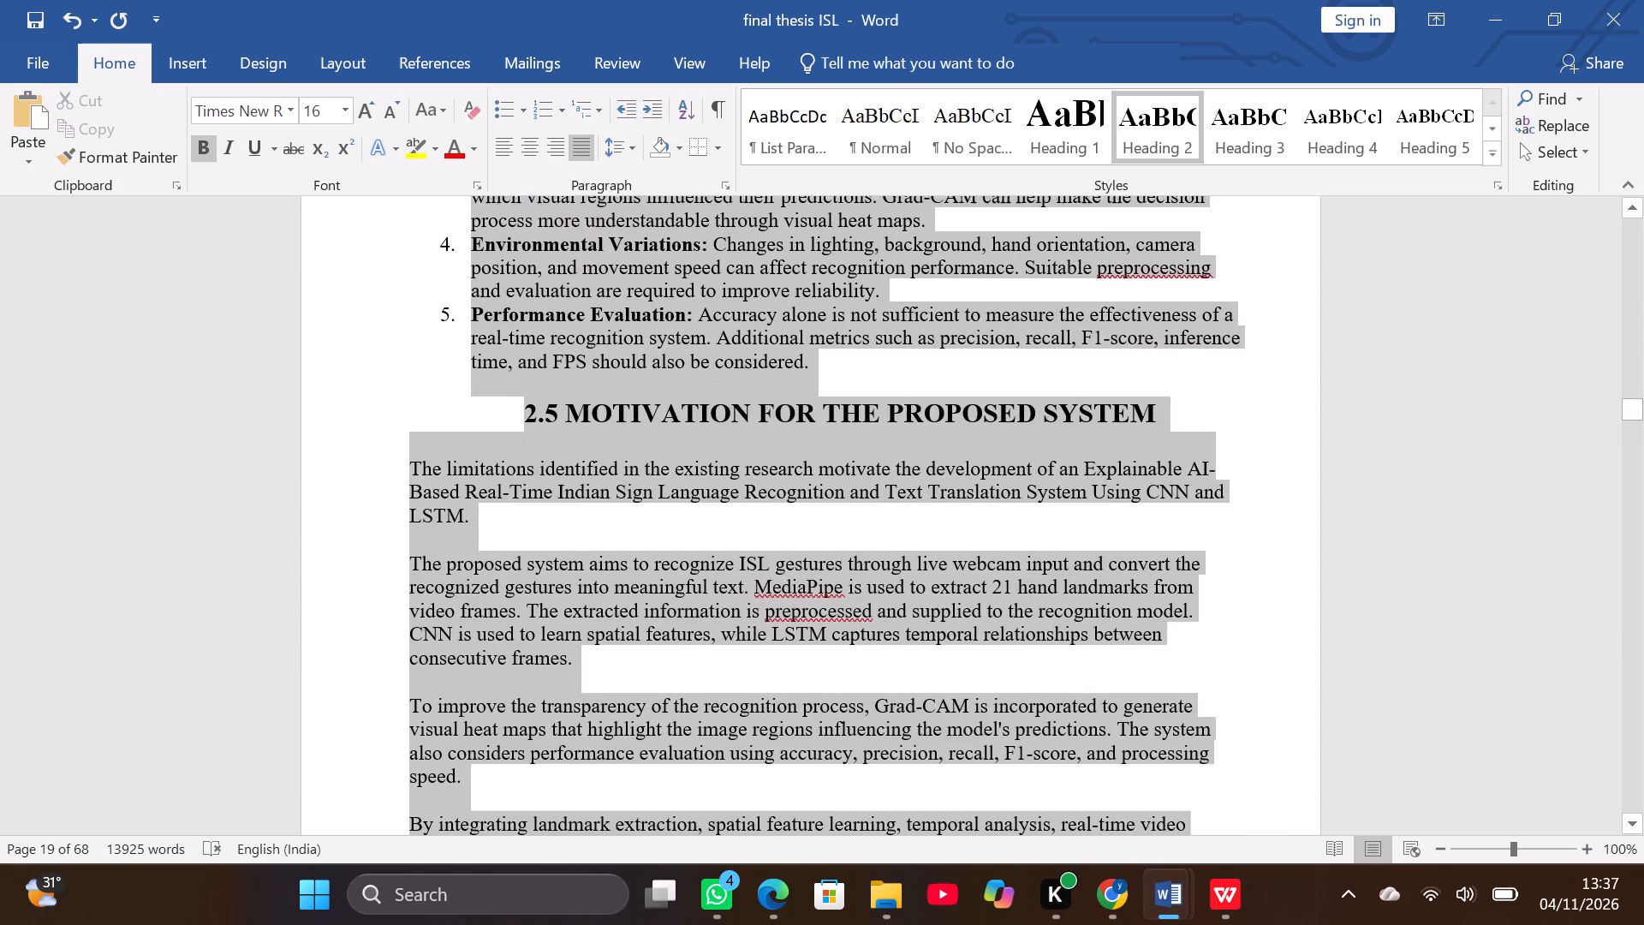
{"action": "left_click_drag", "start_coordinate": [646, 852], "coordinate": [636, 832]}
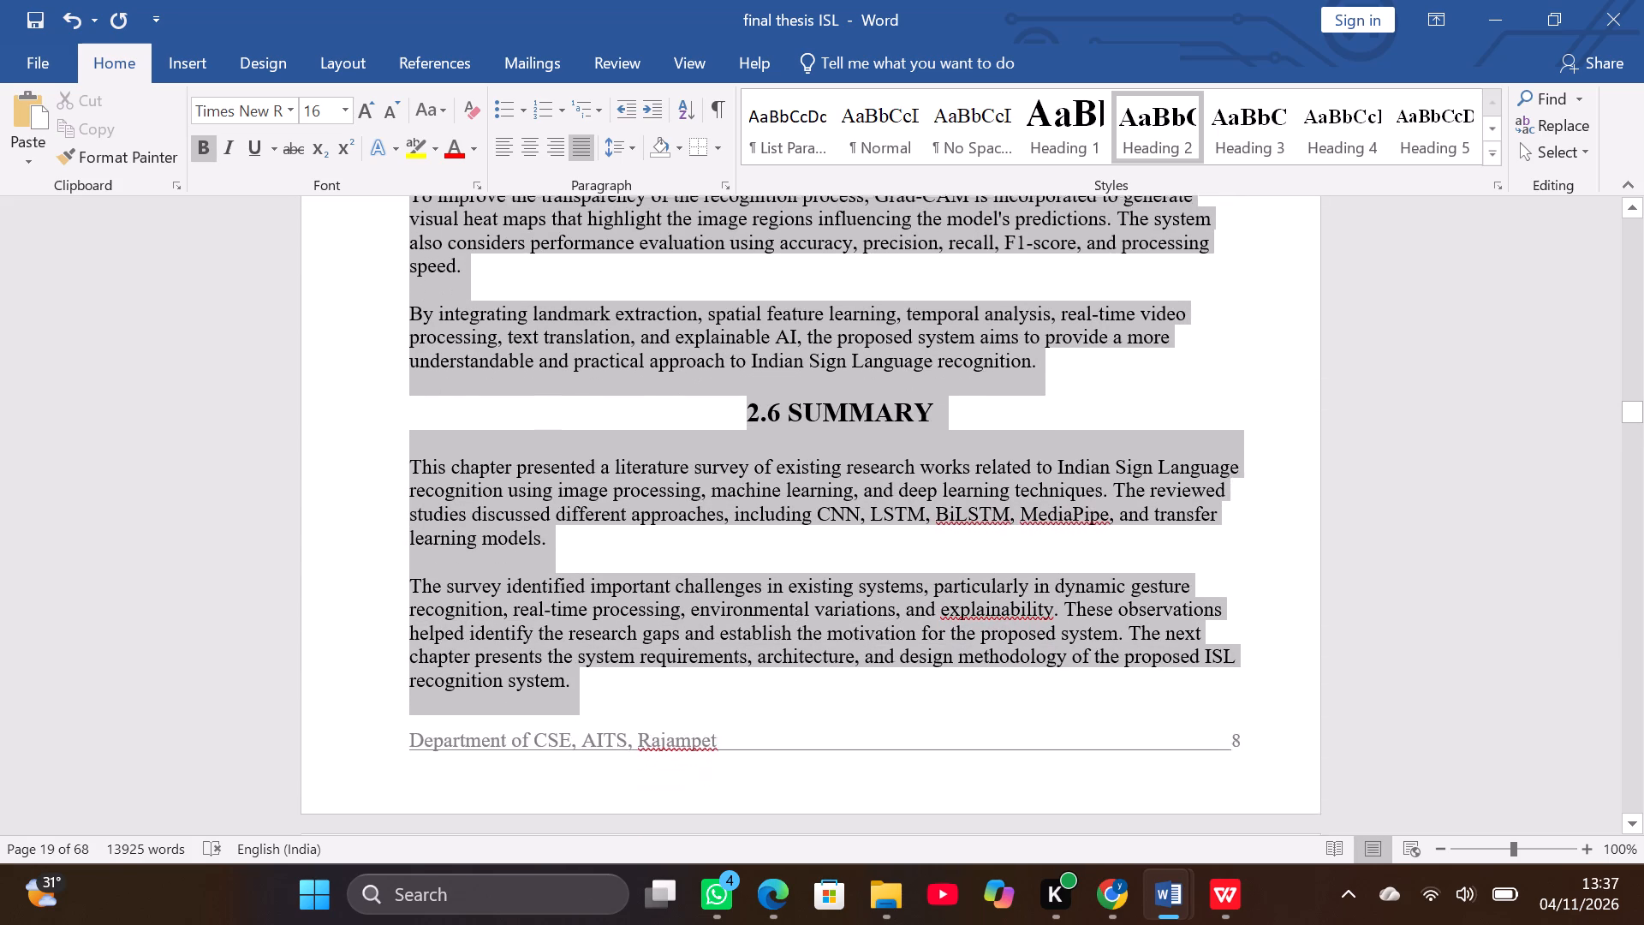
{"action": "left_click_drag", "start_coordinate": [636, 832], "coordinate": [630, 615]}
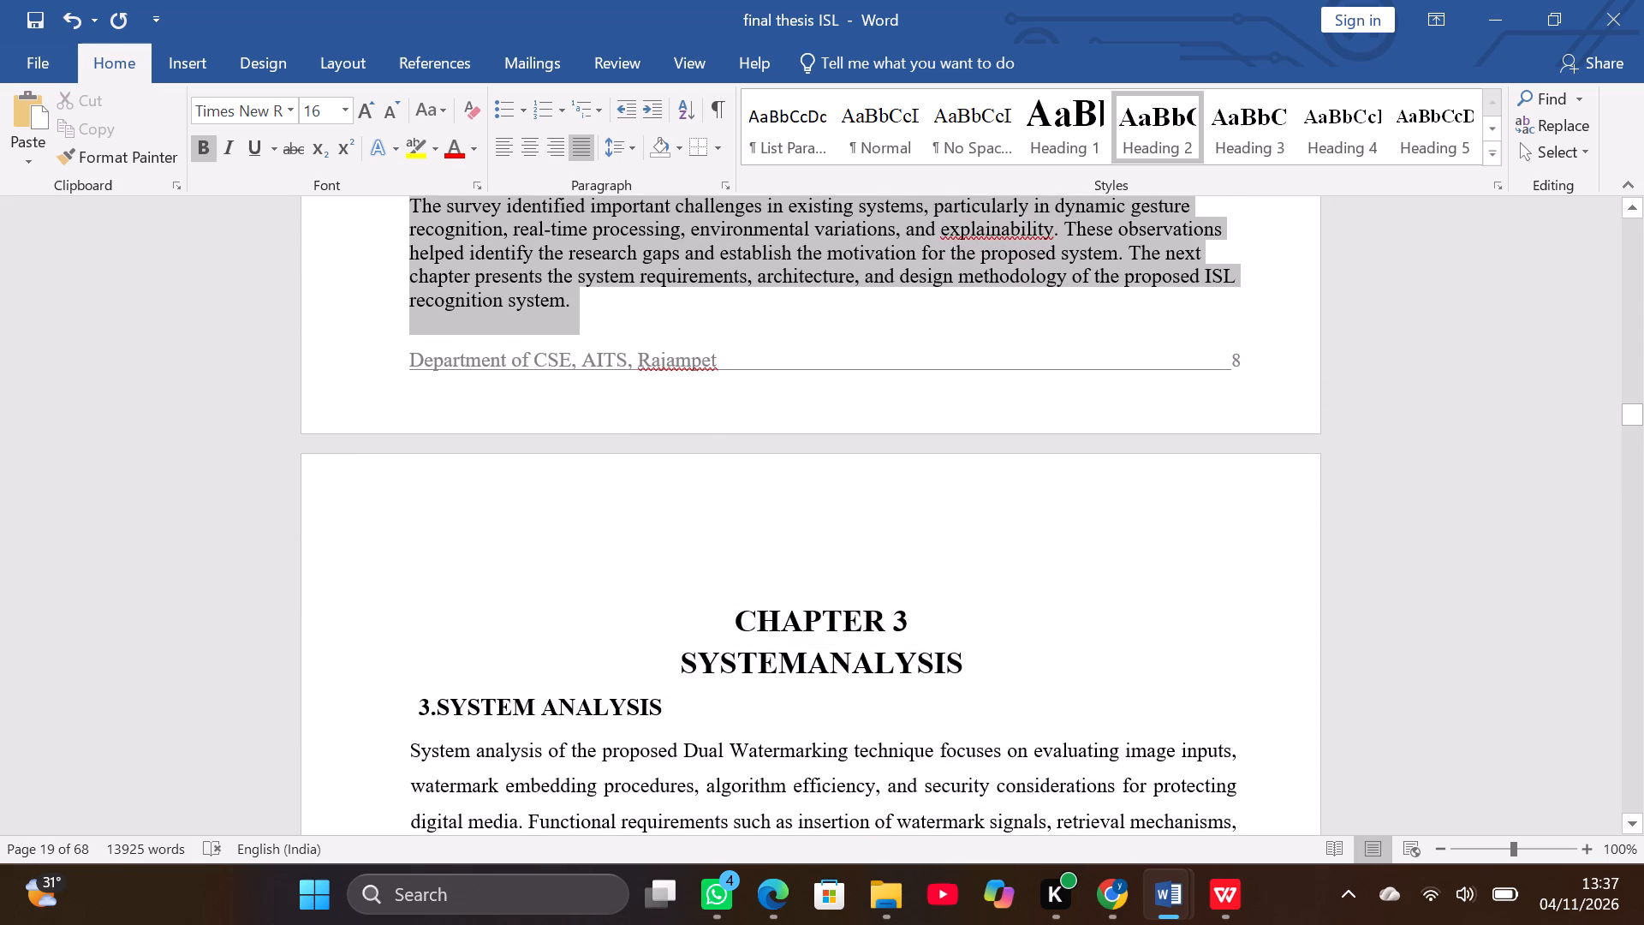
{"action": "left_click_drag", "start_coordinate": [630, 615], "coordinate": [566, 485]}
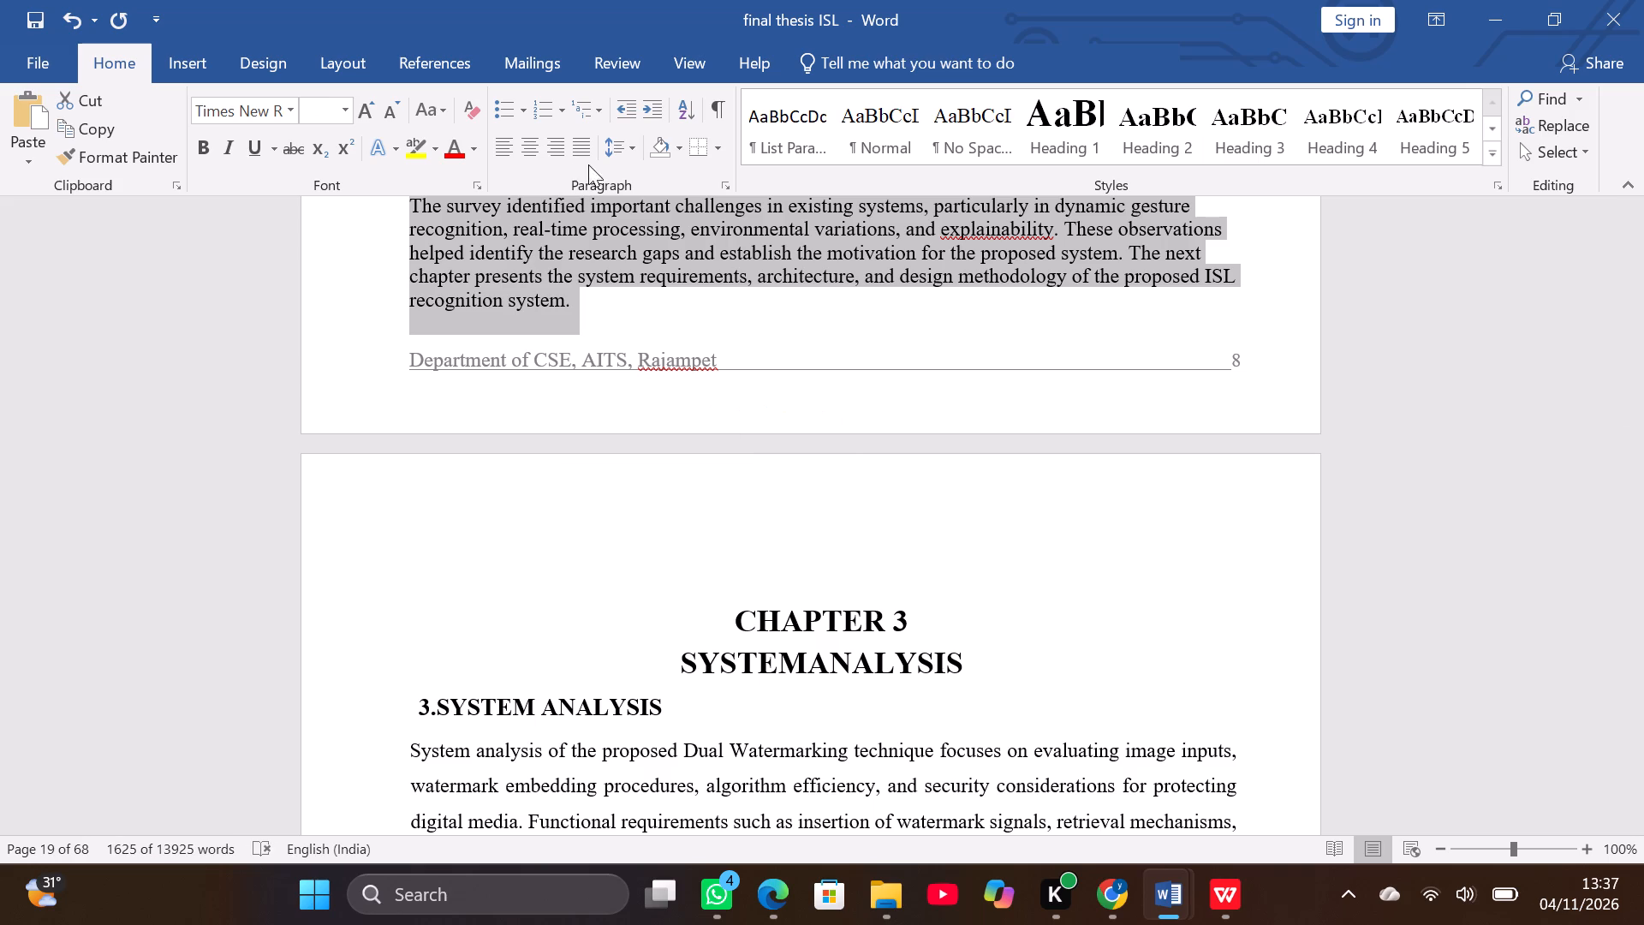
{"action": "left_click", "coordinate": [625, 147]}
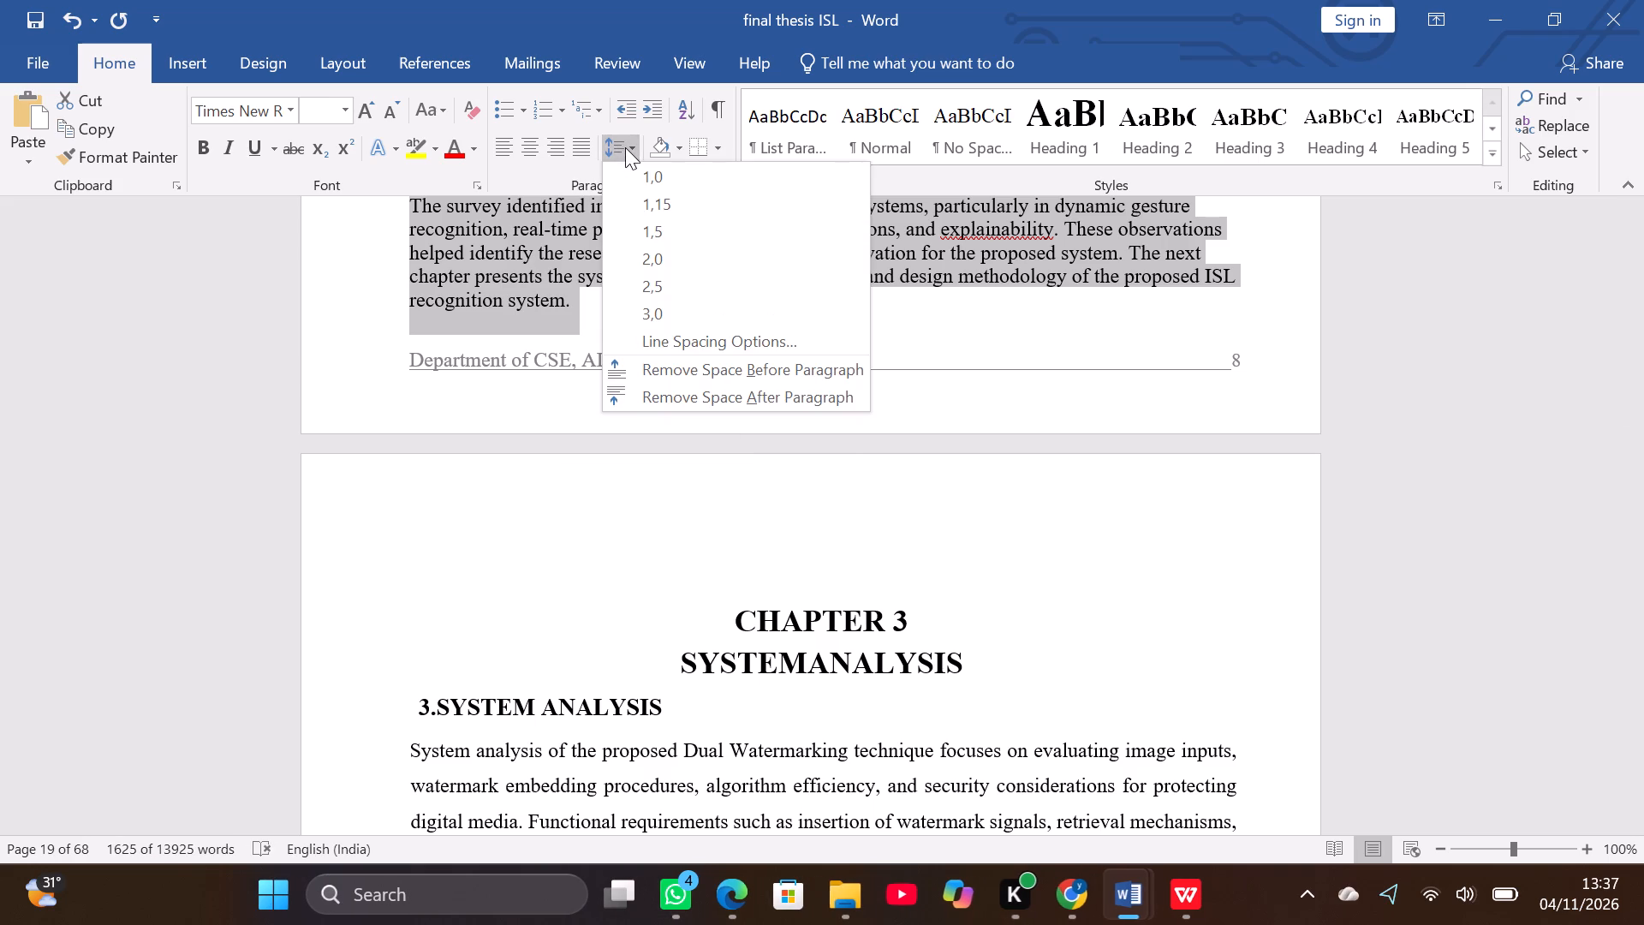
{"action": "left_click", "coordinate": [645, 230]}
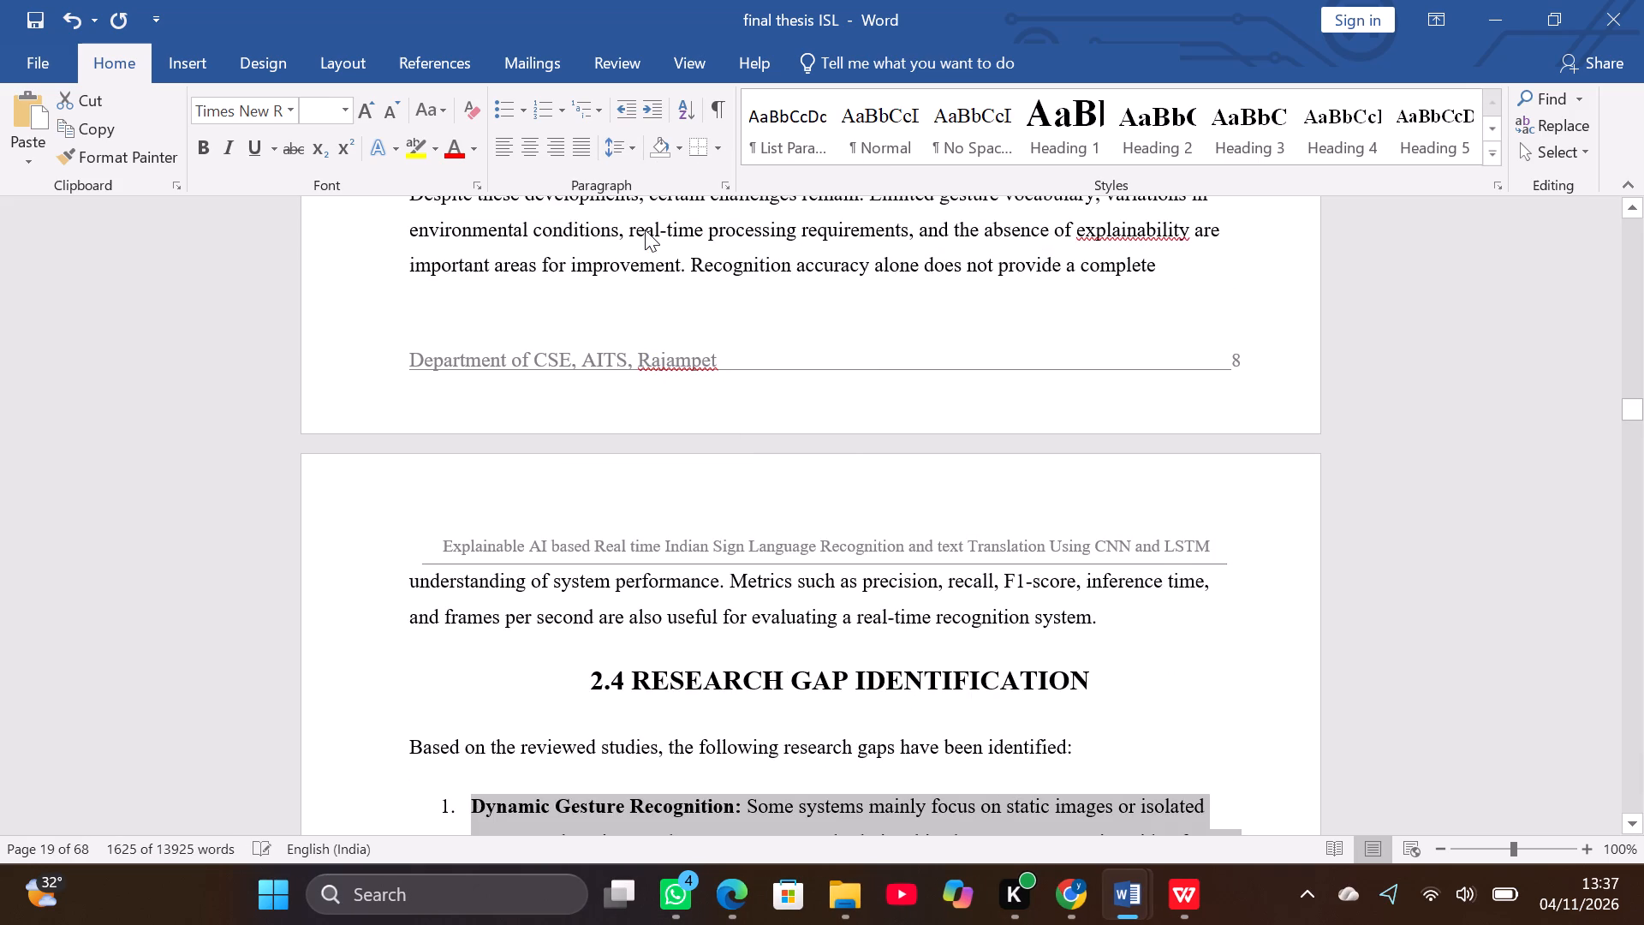
Look through the respaced survey and on into the Chapter 3 pages that follow it.
{"action": "scroll", "coordinate": [696, 529], "scroll_direction": "down", "scroll_amount": 13}
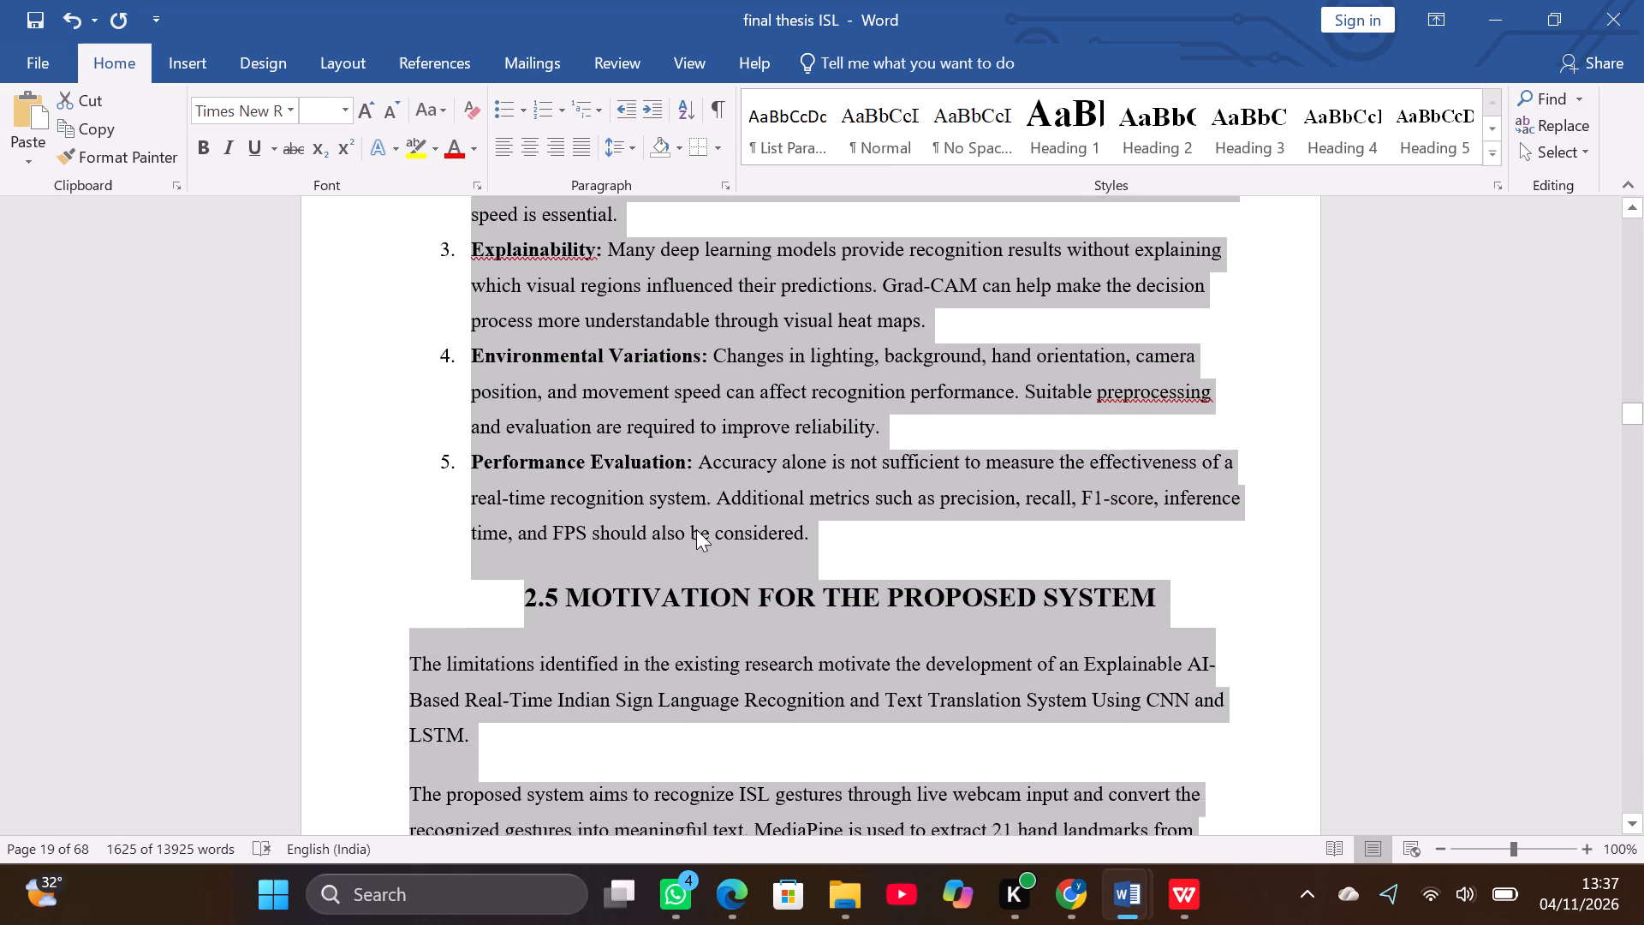
{"action": "scroll", "coordinate": [696, 529], "scroll_direction": "down", "scroll_amount": 12}
{"action": "scroll", "coordinate": [696, 529], "scroll_direction": "down", "scroll_amount": 11}
{"action": "scroll", "coordinate": [696, 529], "scroll_direction": "down", "scroll_amount": 19}
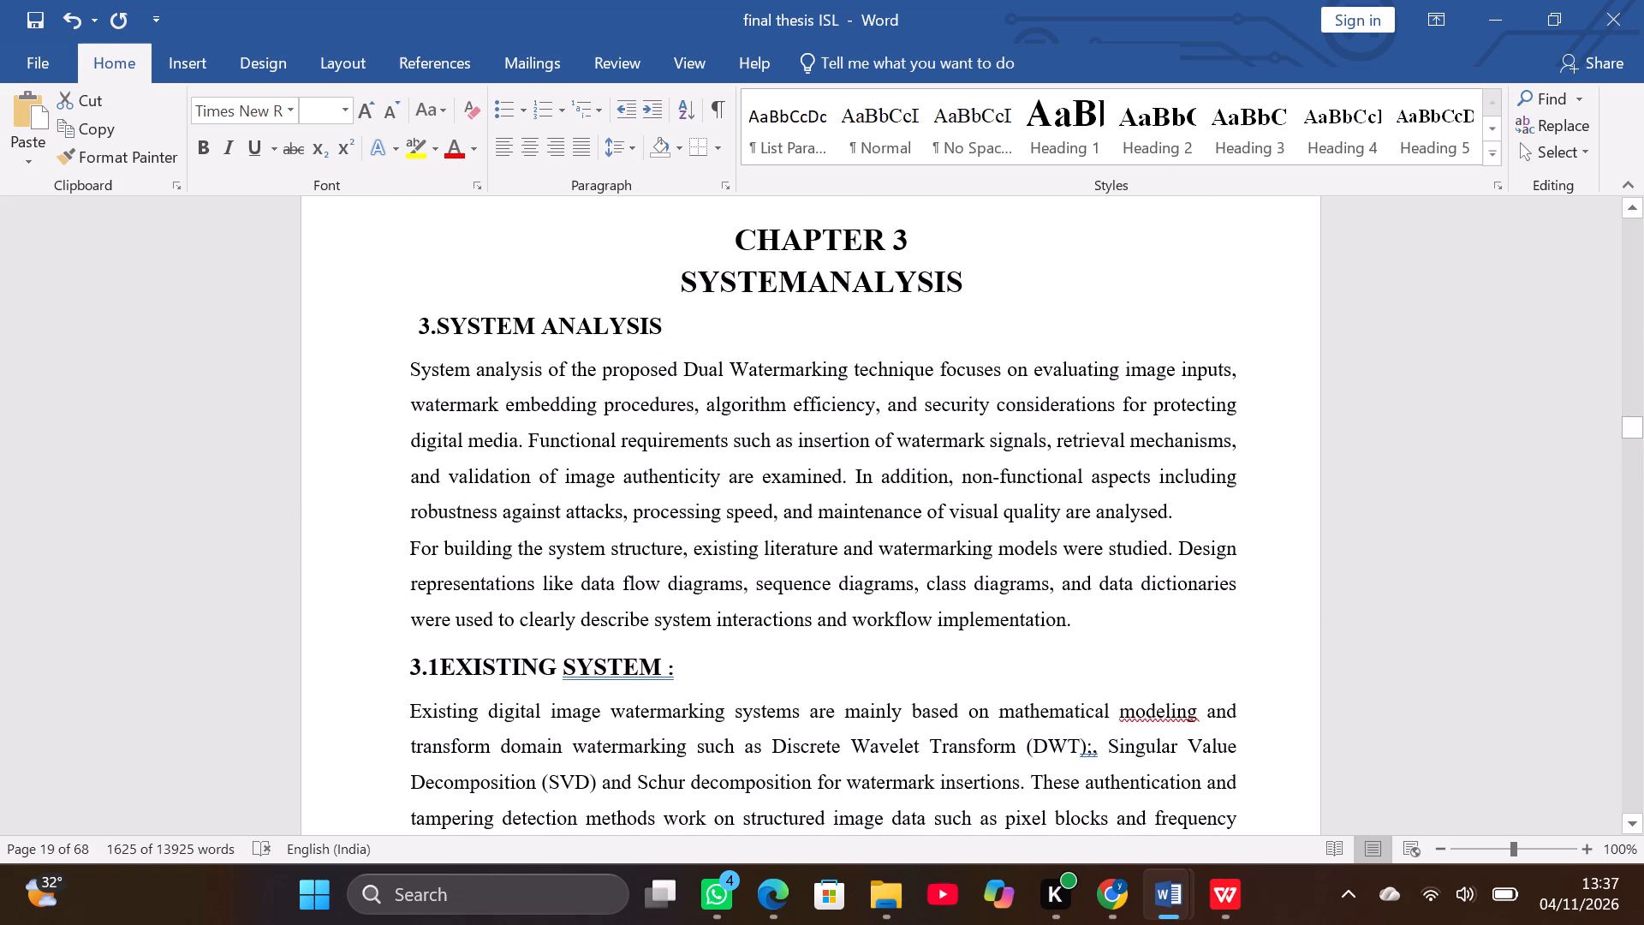
{"action": "scroll", "coordinate": [696, 529], "scroll_direction": "down", "scroll_amount": 14}
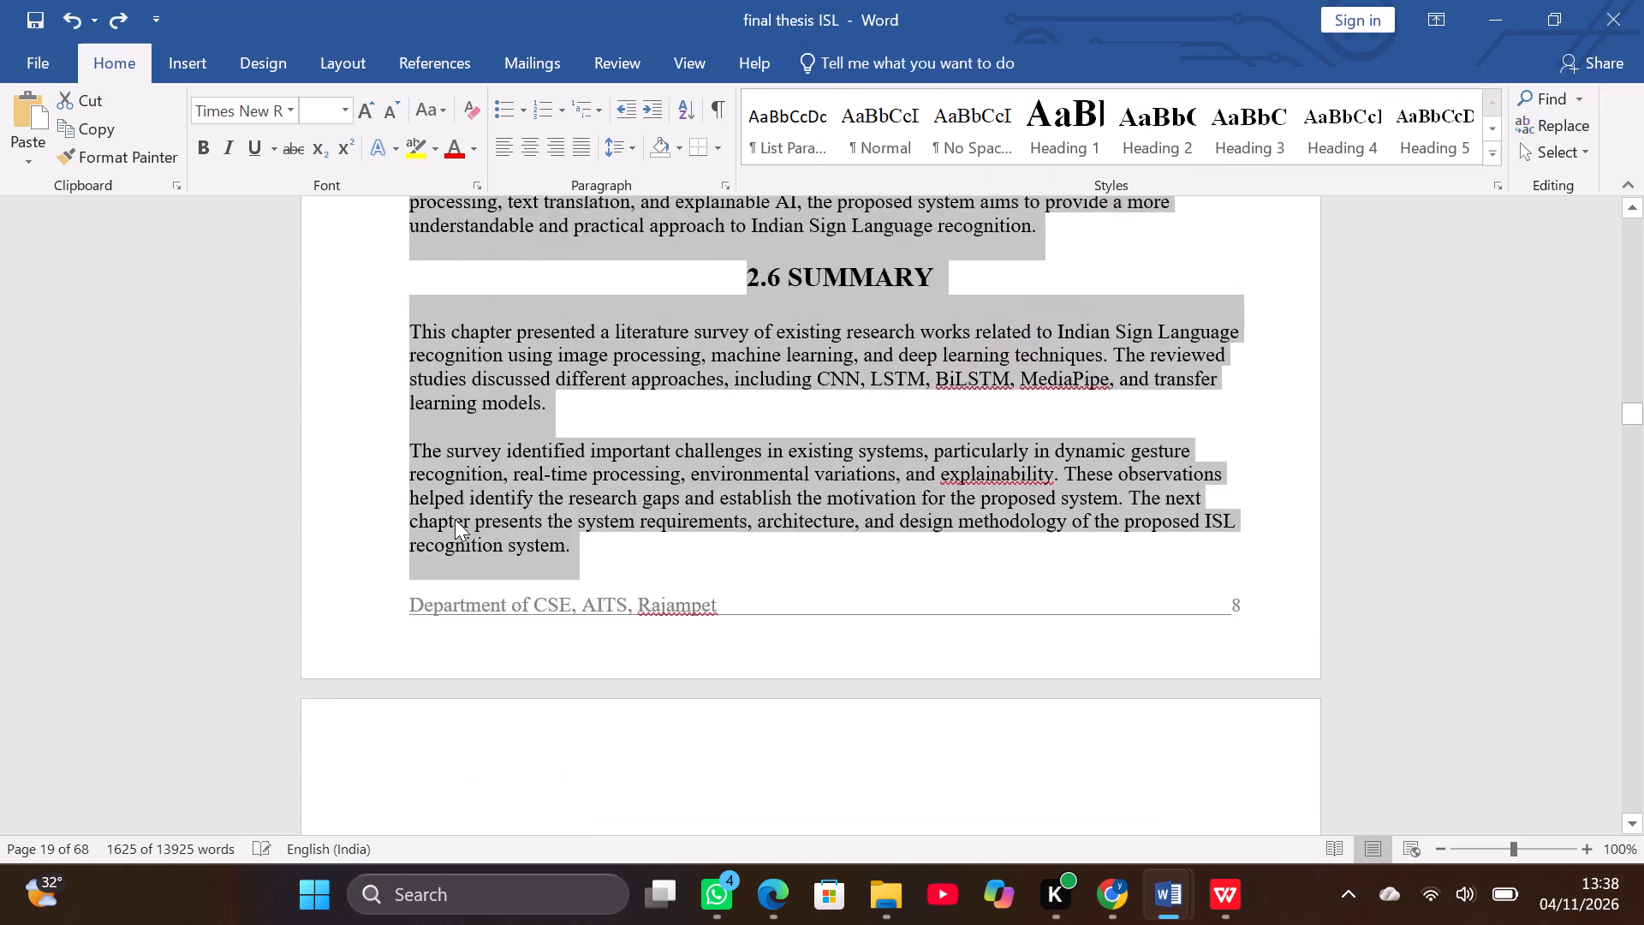
{"action": "left_click", "coordinate": [74, 0]}
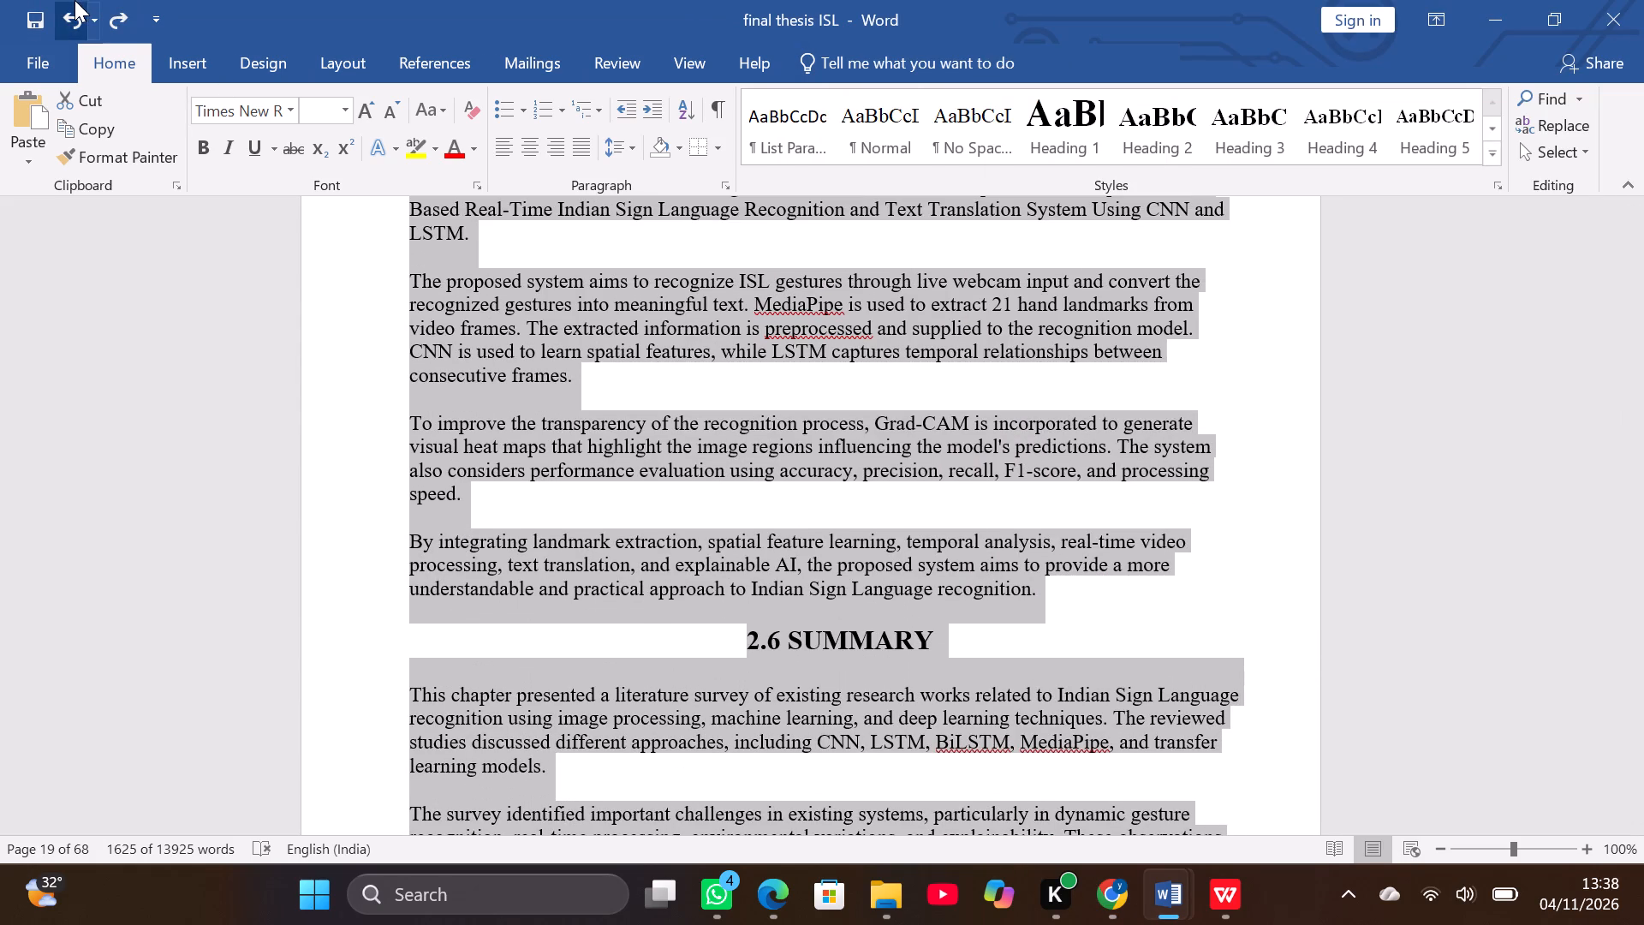
{"action": "scroll", "coordinate": [584, 604], "scroll_direction": "up", "scroll_amount": 6}
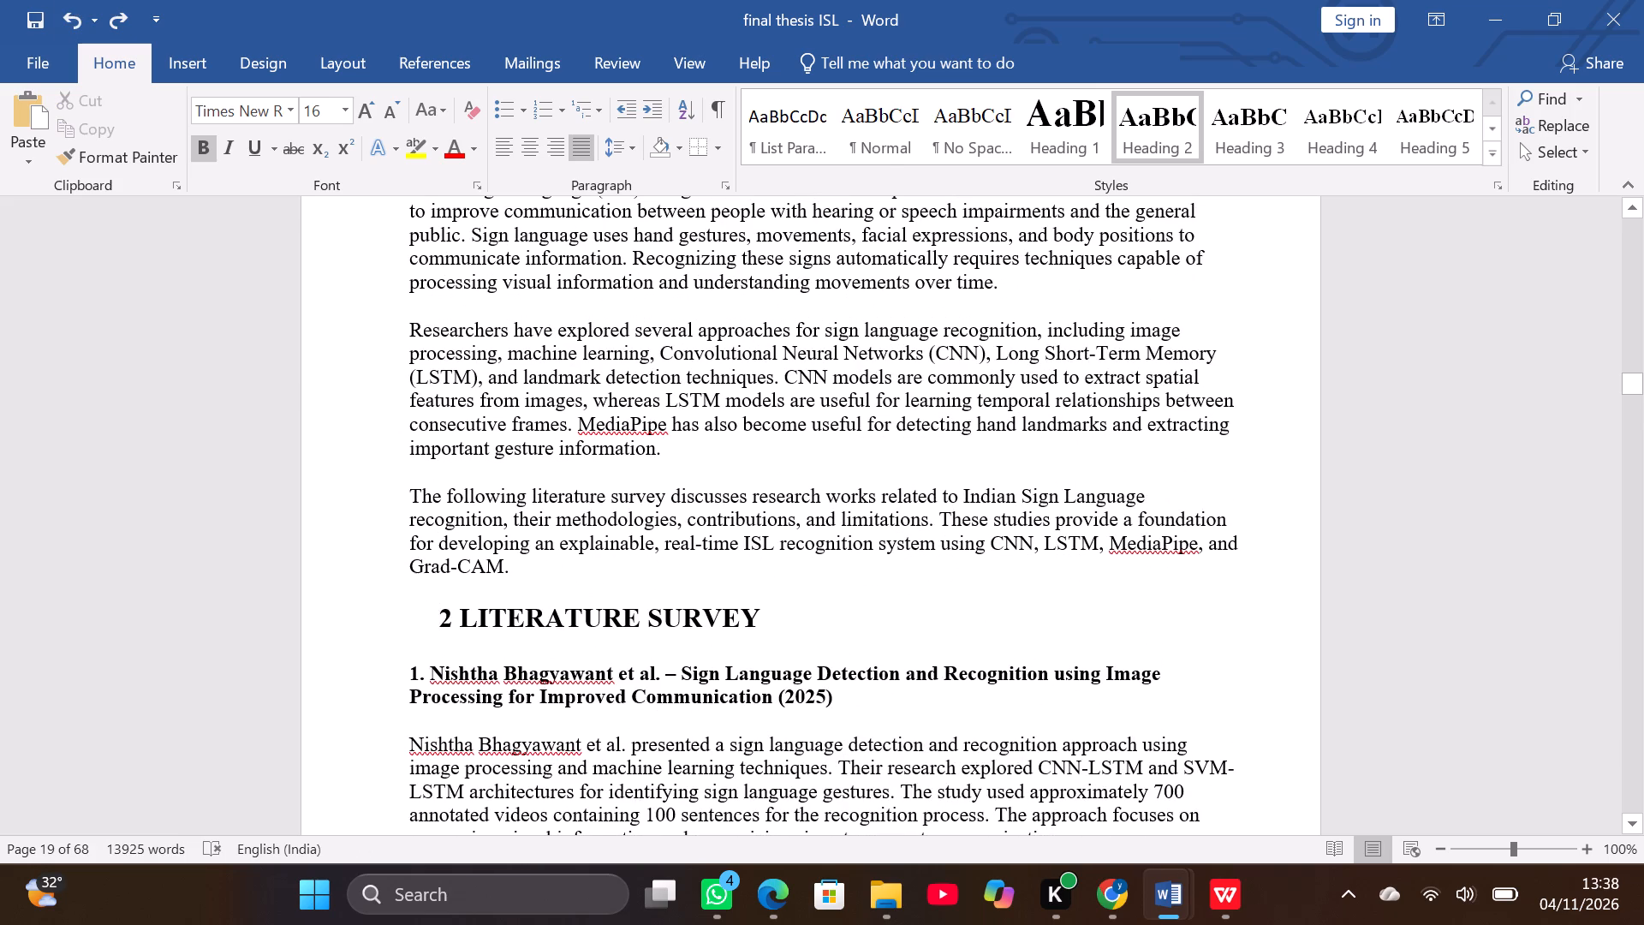
{"action": "left_click", "coordinate": [61, 9]}
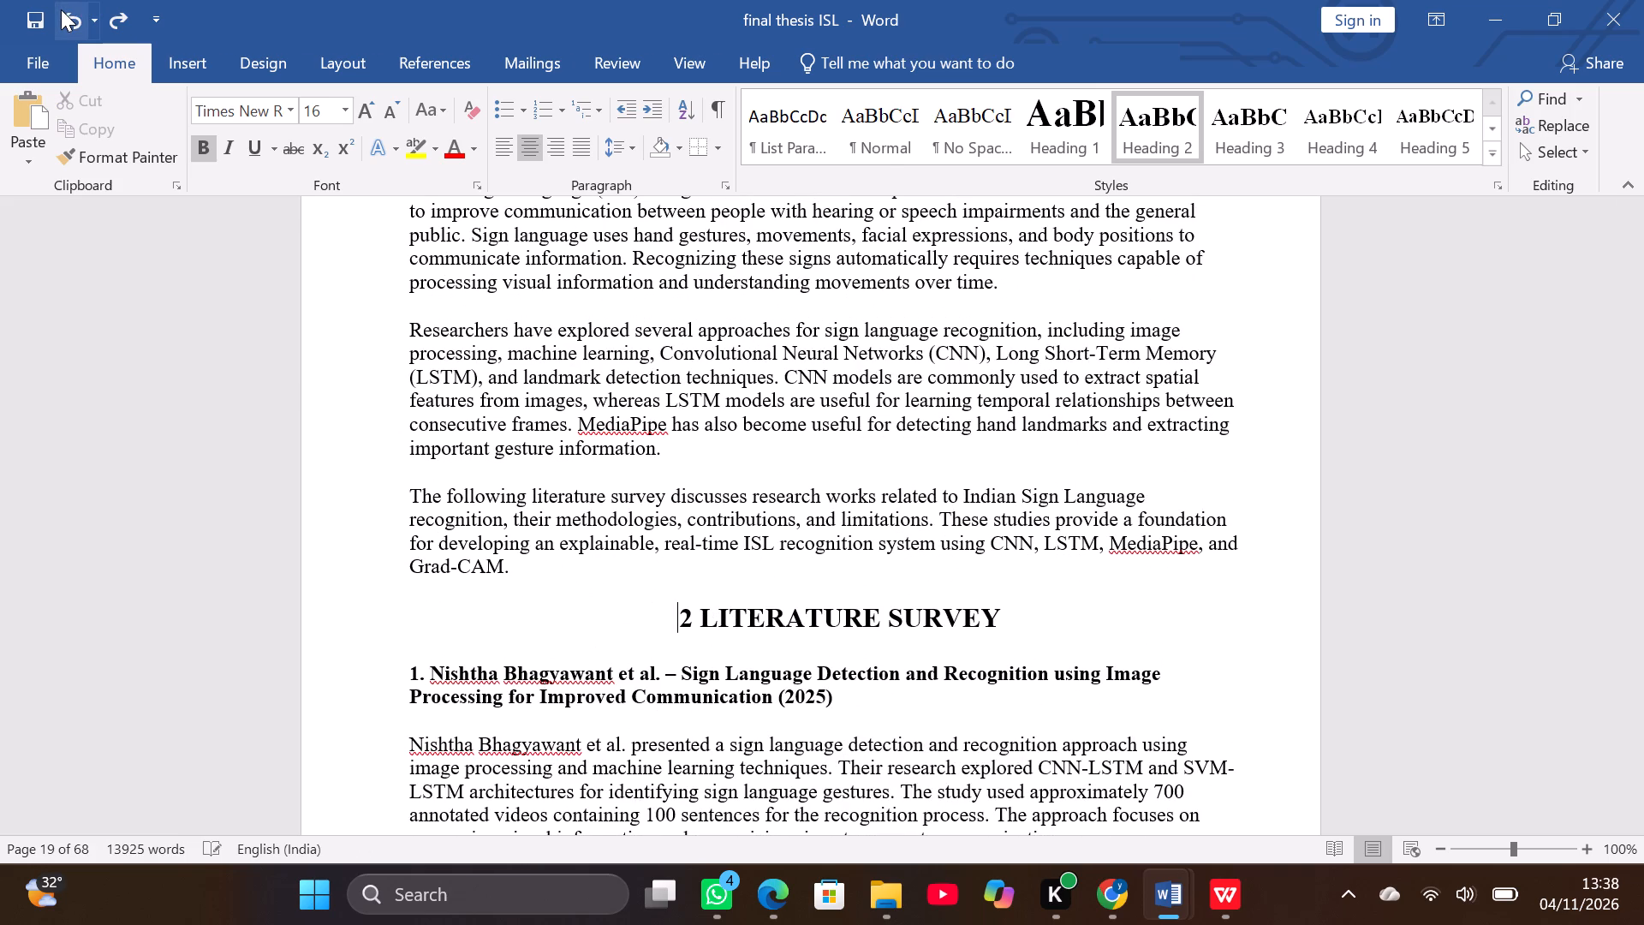
{"action": "left_click", "coordinate": [61, 9]}
{"action": "left_click", "coordinate": [61, 9]}
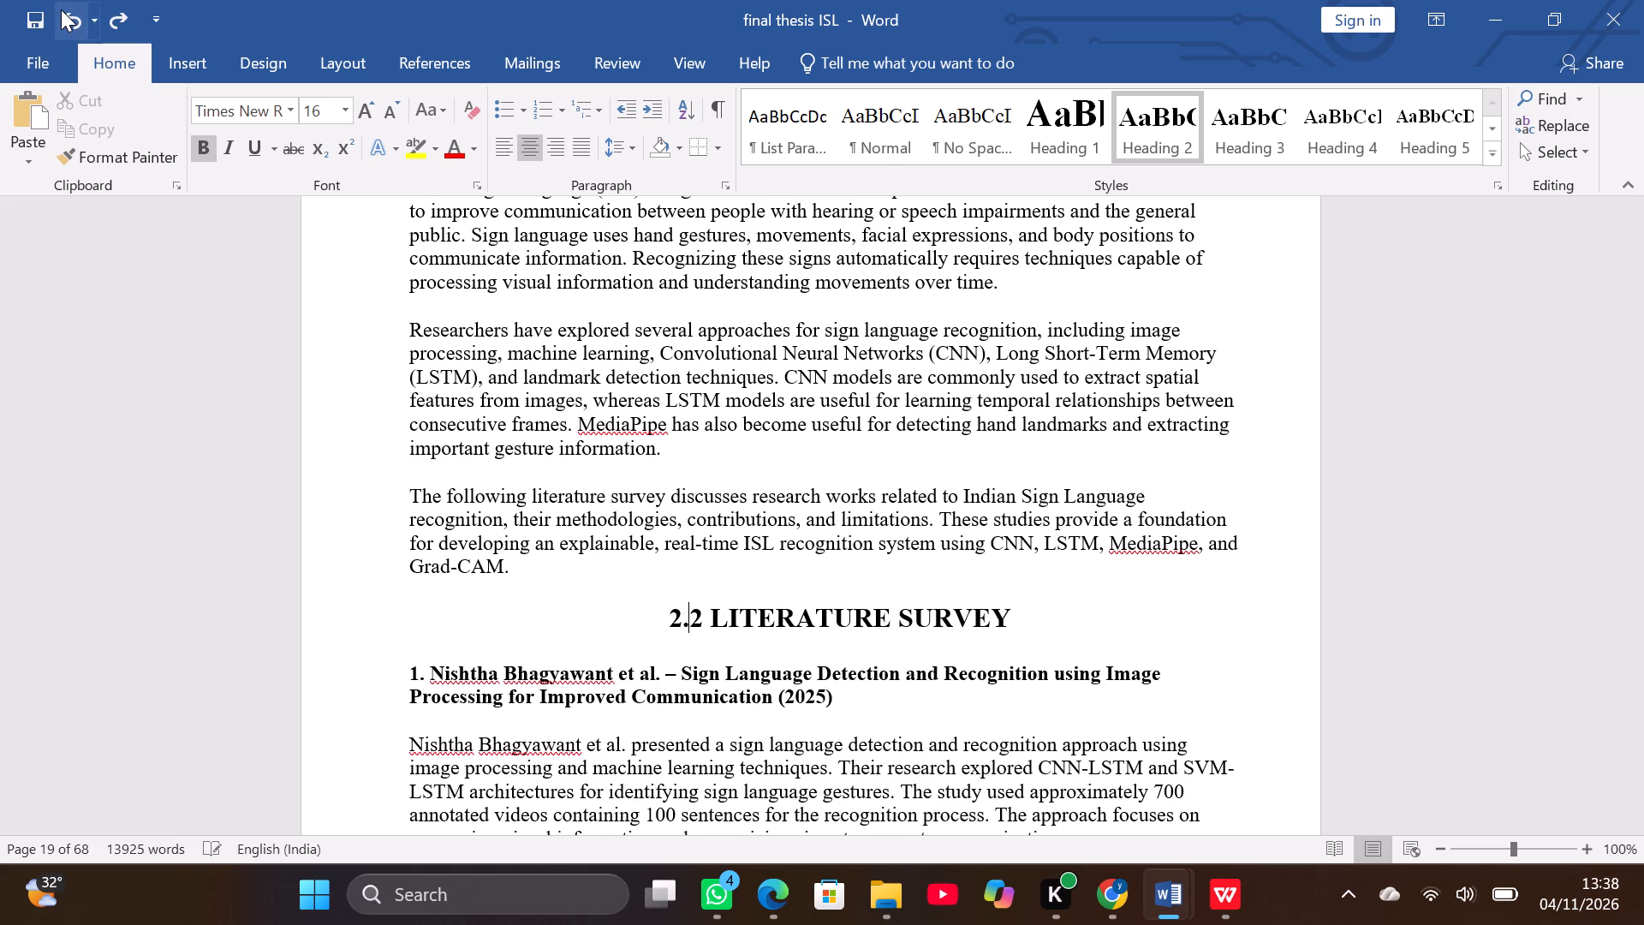
{"action": "double_click", "coordinate": [61, 9]}
{"action": "double_click", "coordinate": [61, 9]}
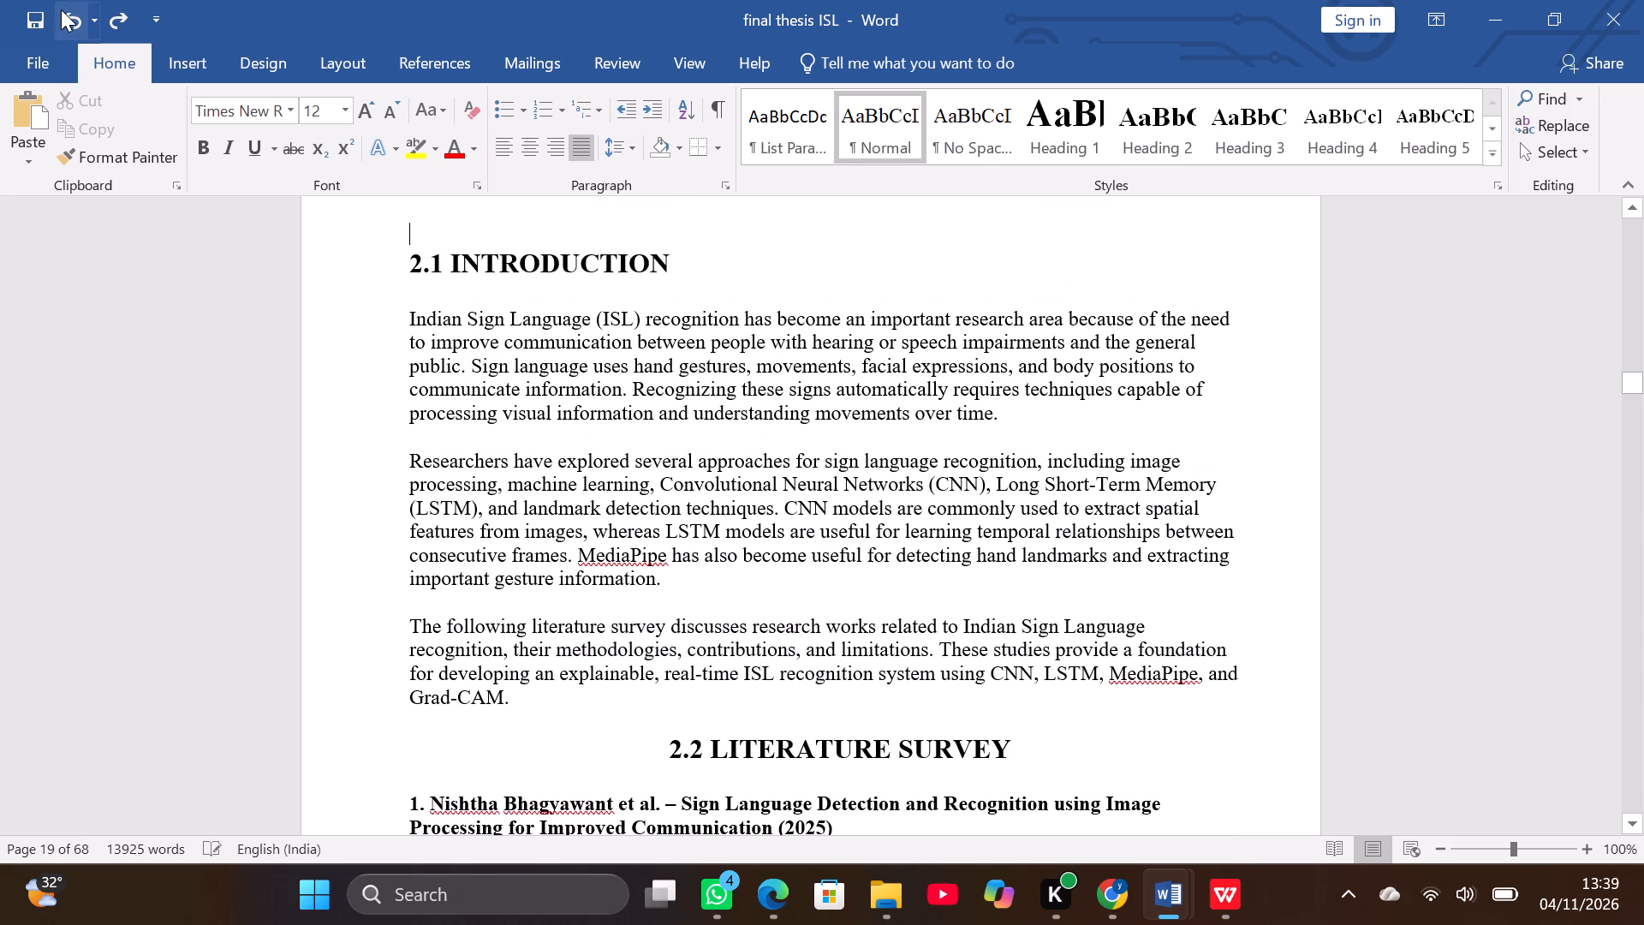
{"action": "left_click", "coordinate": [61, 9]}
{"action": "left_click", "coordinate": [61, 9]}
{"action": "triple_click", "coordinate": [61, 9]}
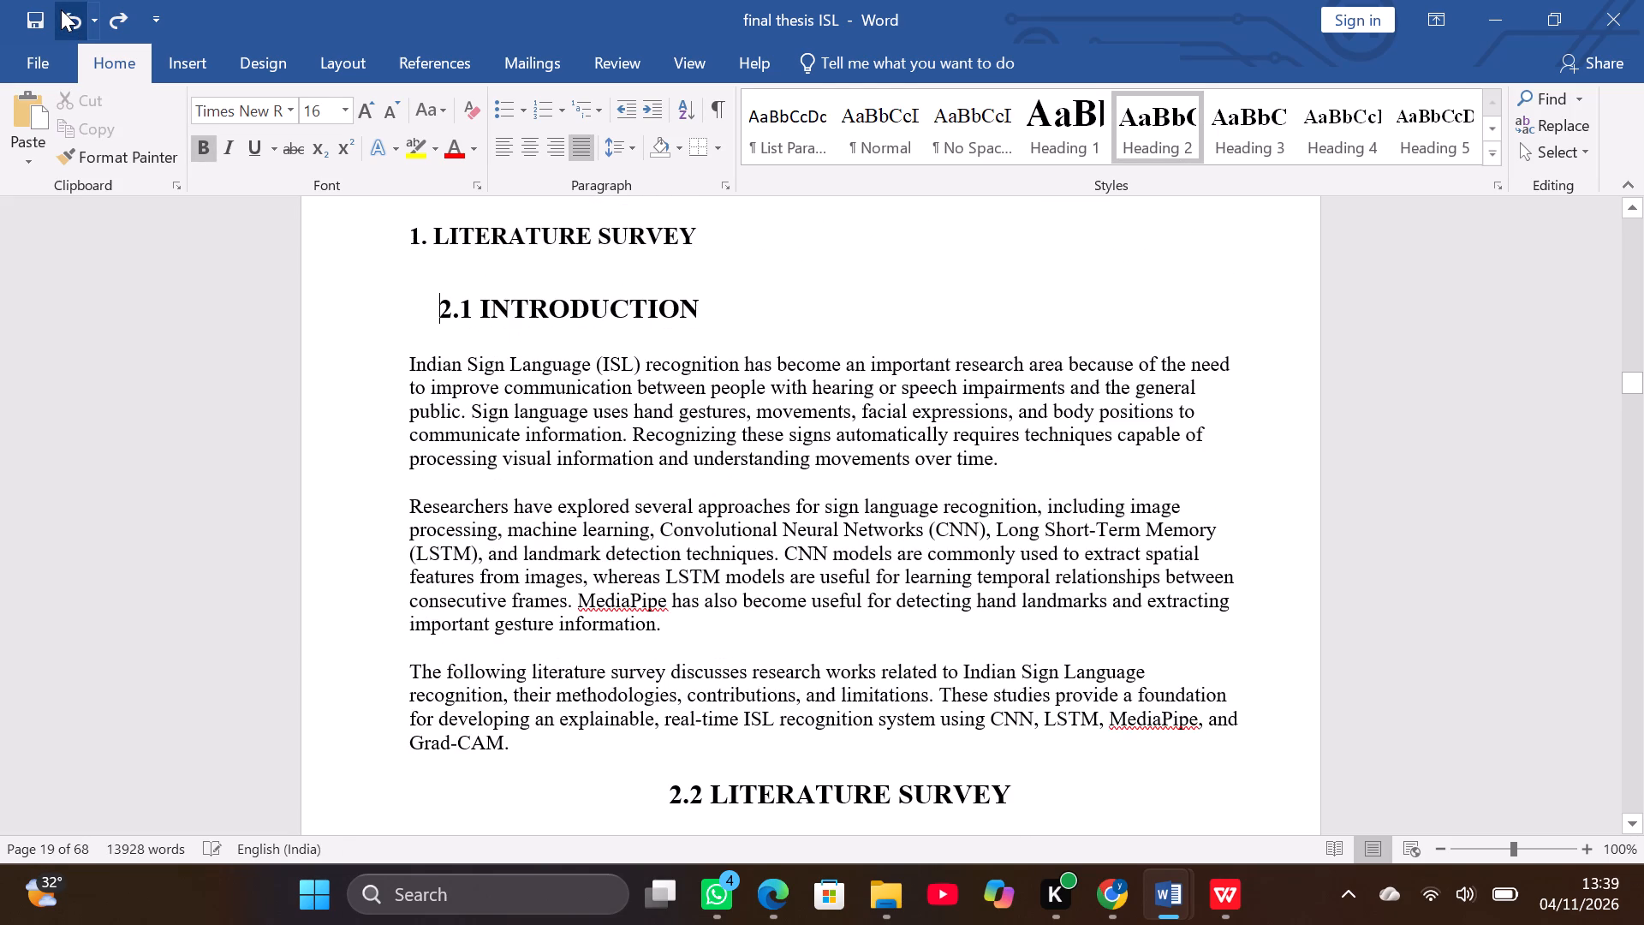
{"action": "left_click", "coordinate": [61, 9]}
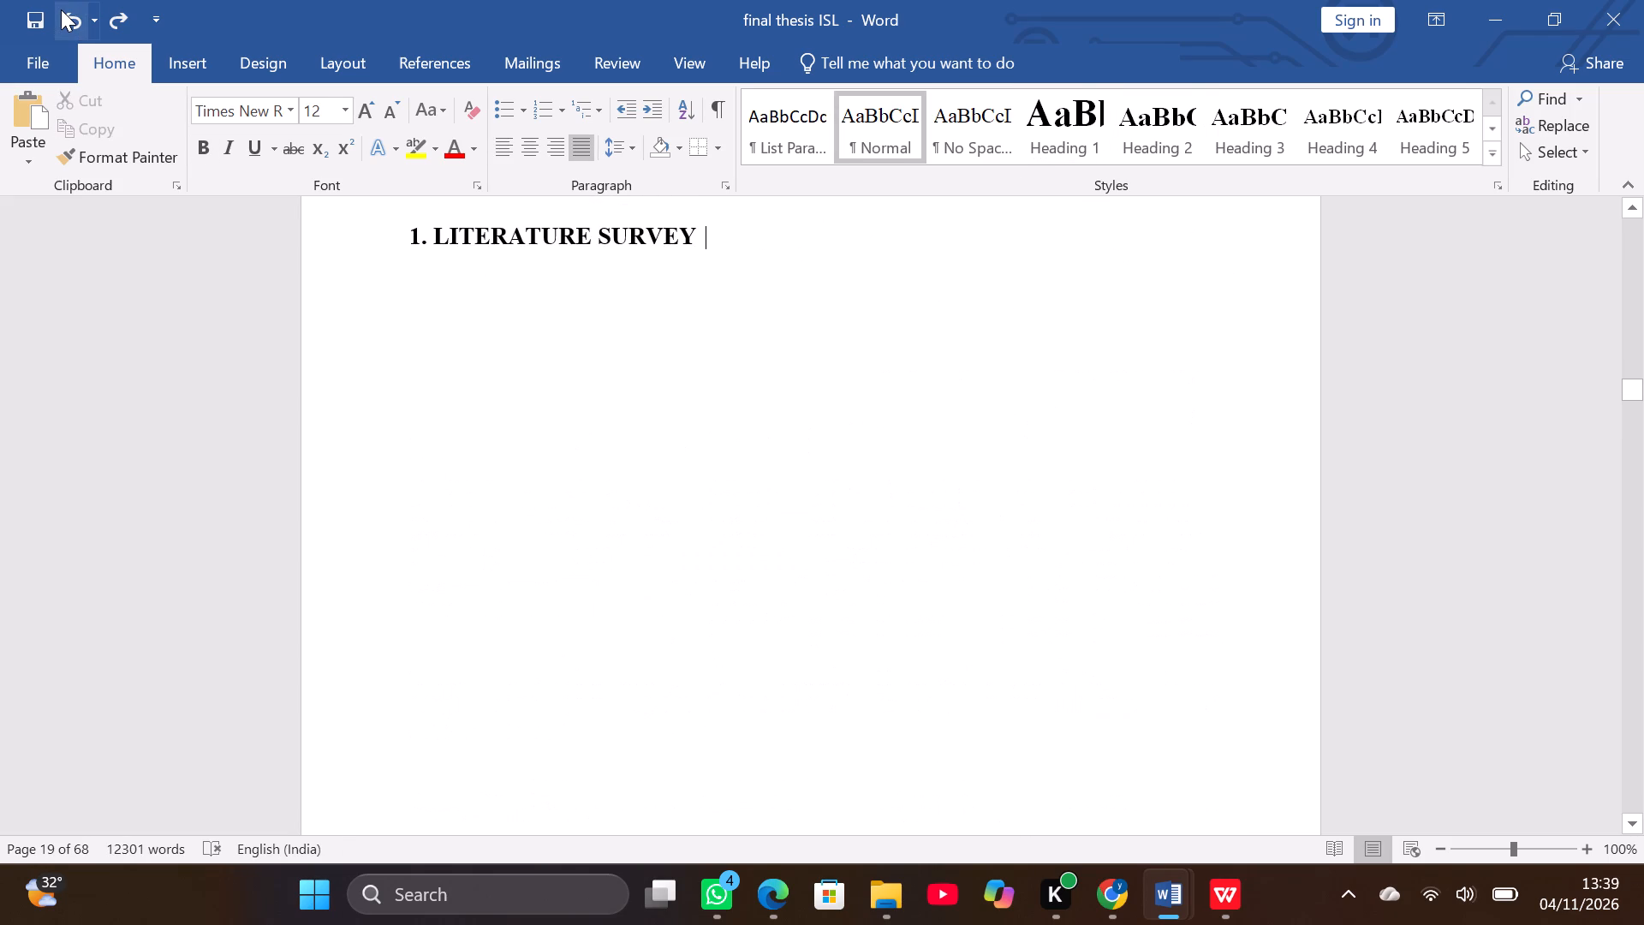
Copy ChatGPT's rewritten Chapter 2 survey from Chrome and paste it on a new line below "1. LITERATURE SURVEY" in the thesis.
{"action": "left_click", "coordinate": [1124, 900]}
{"action": "scroll", "coordinate": [1290, 380], "scroll_direction": "up", "scroll_amount": 4}
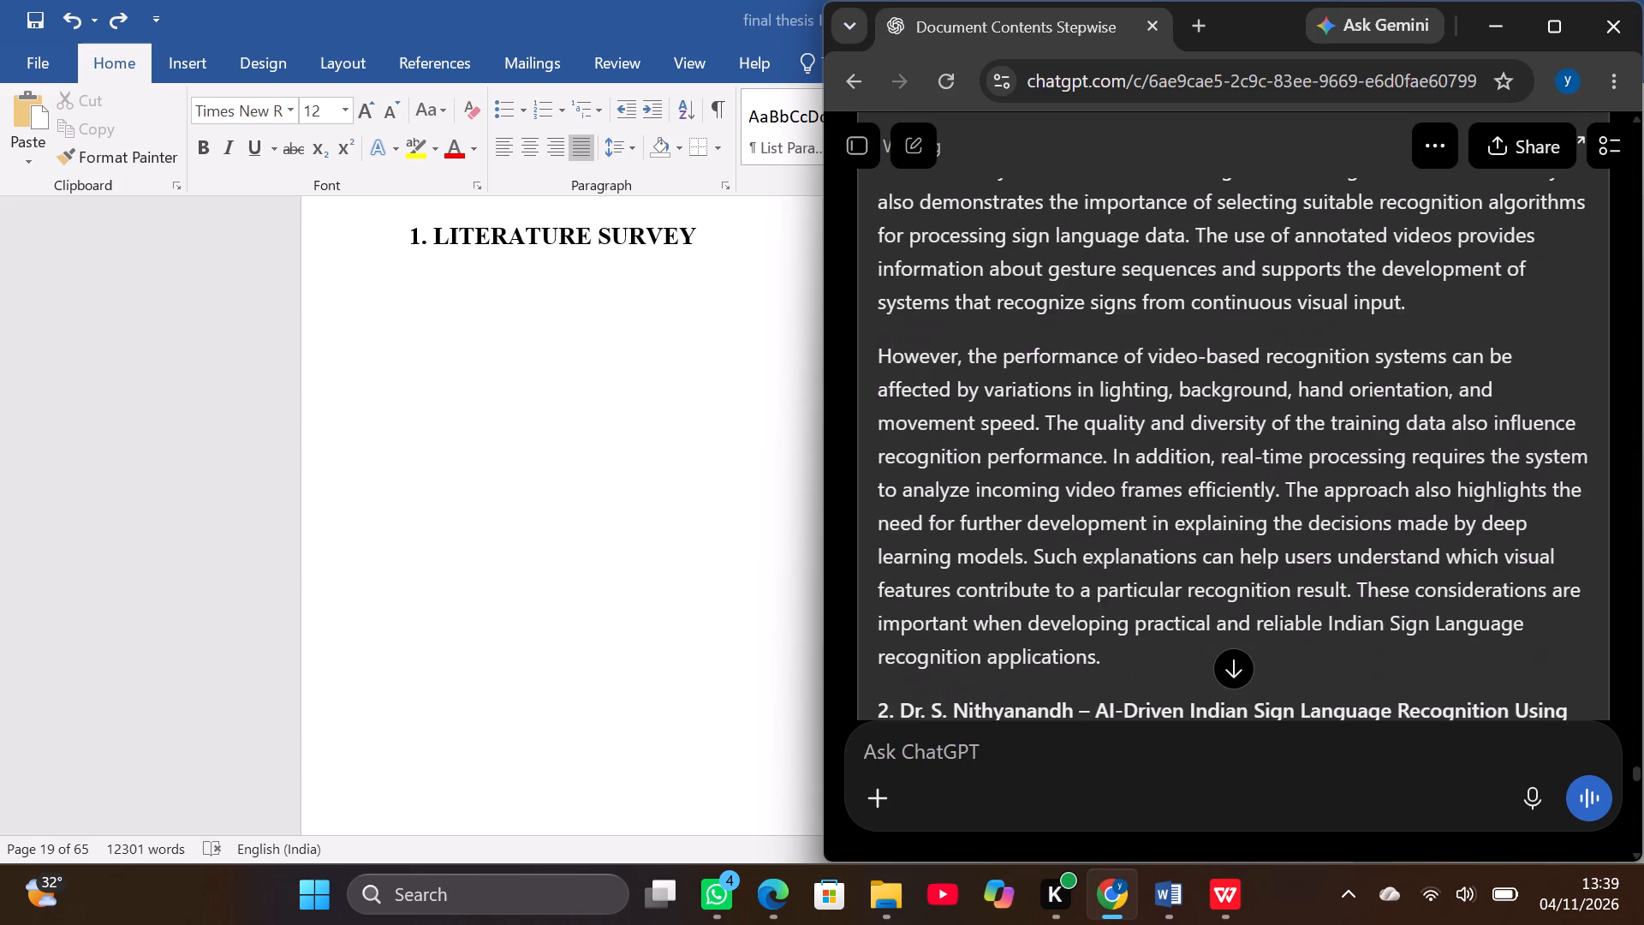
{"action": "scroll", "coordinate": [1290, 380], "scroll_direction": "up", "scroll_amount": 10}
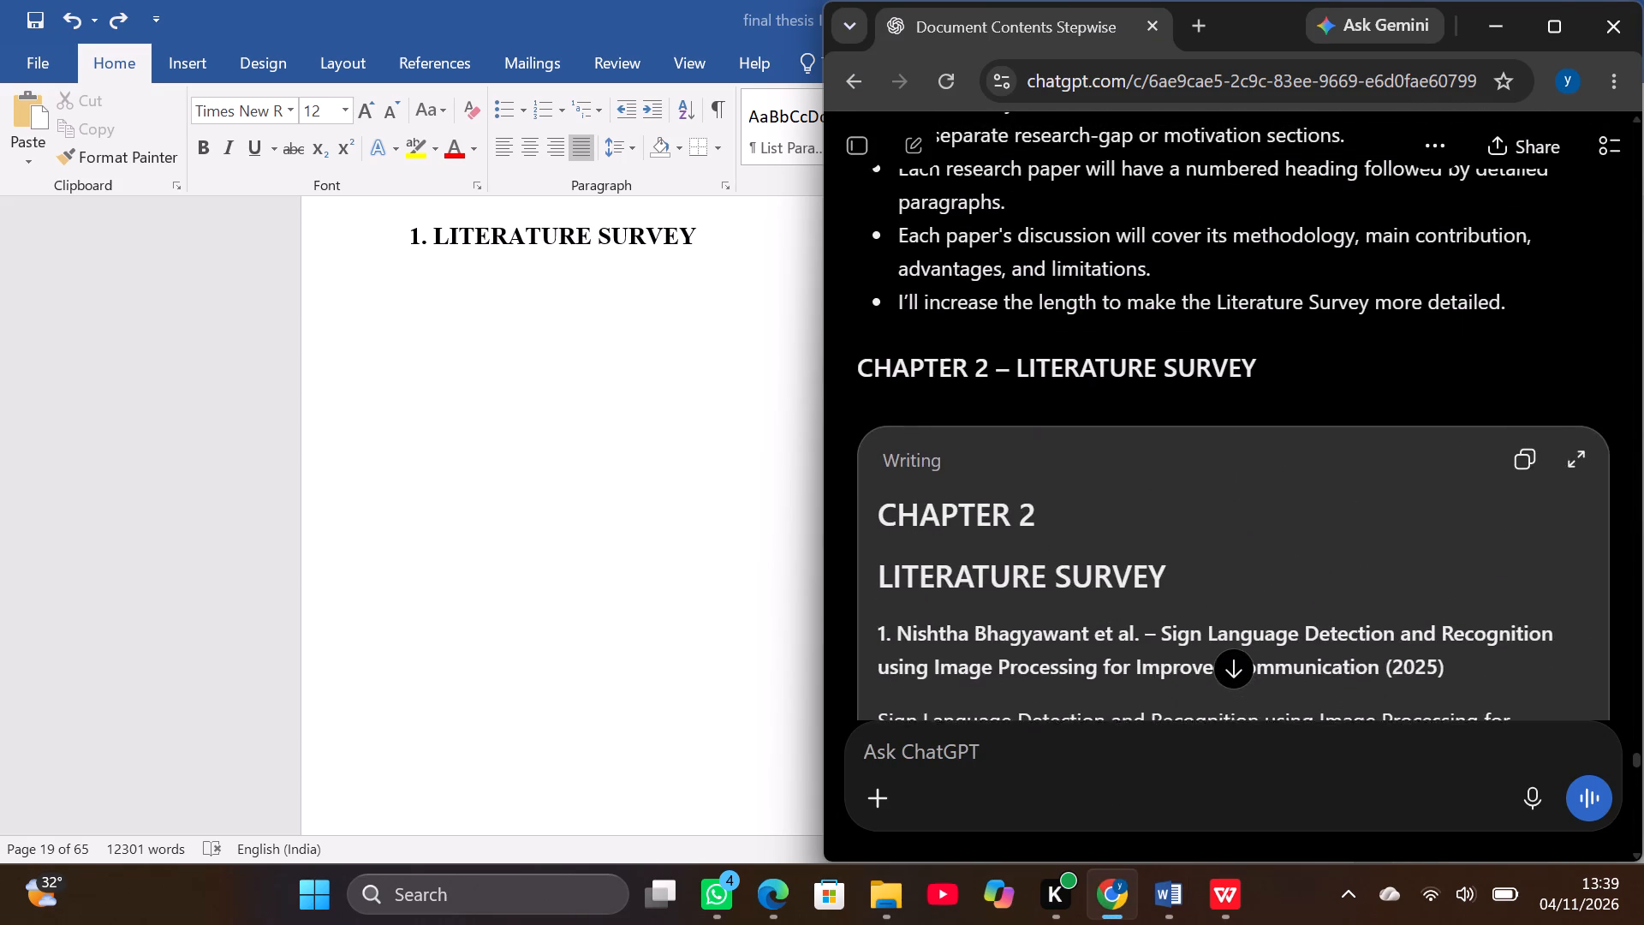
{"action": "scroll", "coordinate": [1290, 380], "scroll_direction": "down", "scroll_amount": 3}
{"action": "scroll", "coordinate": [1290, 380], "scroll_direction": "up", "scroll_amount": 3}
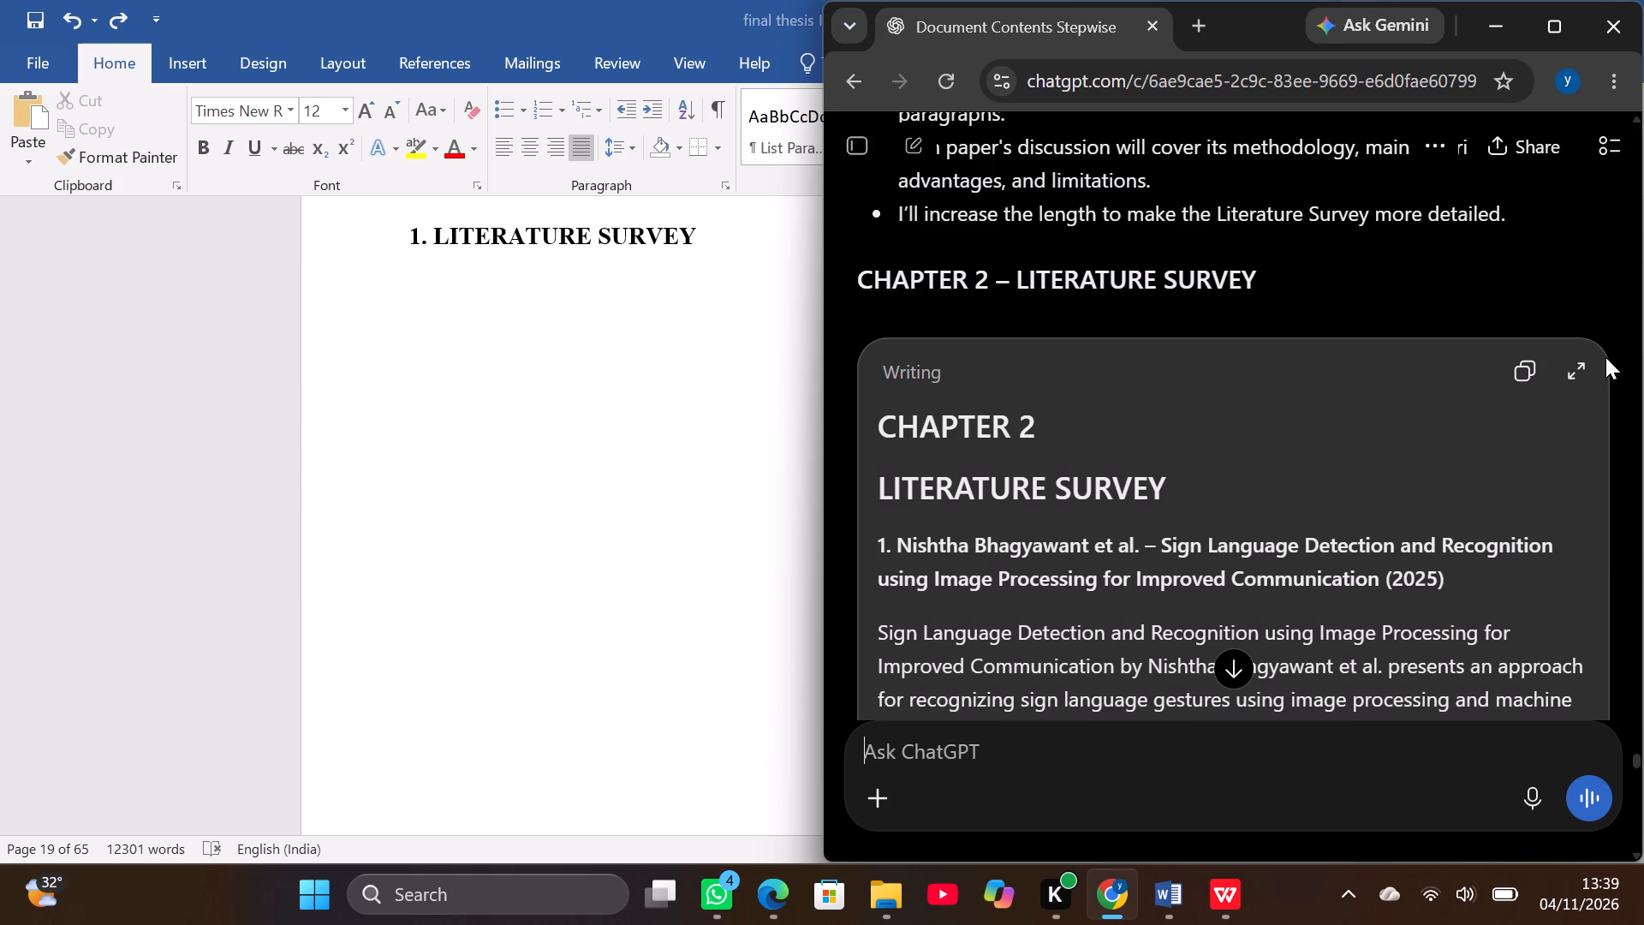
{"action": "left_click", "coordinate": [1534, 367]}
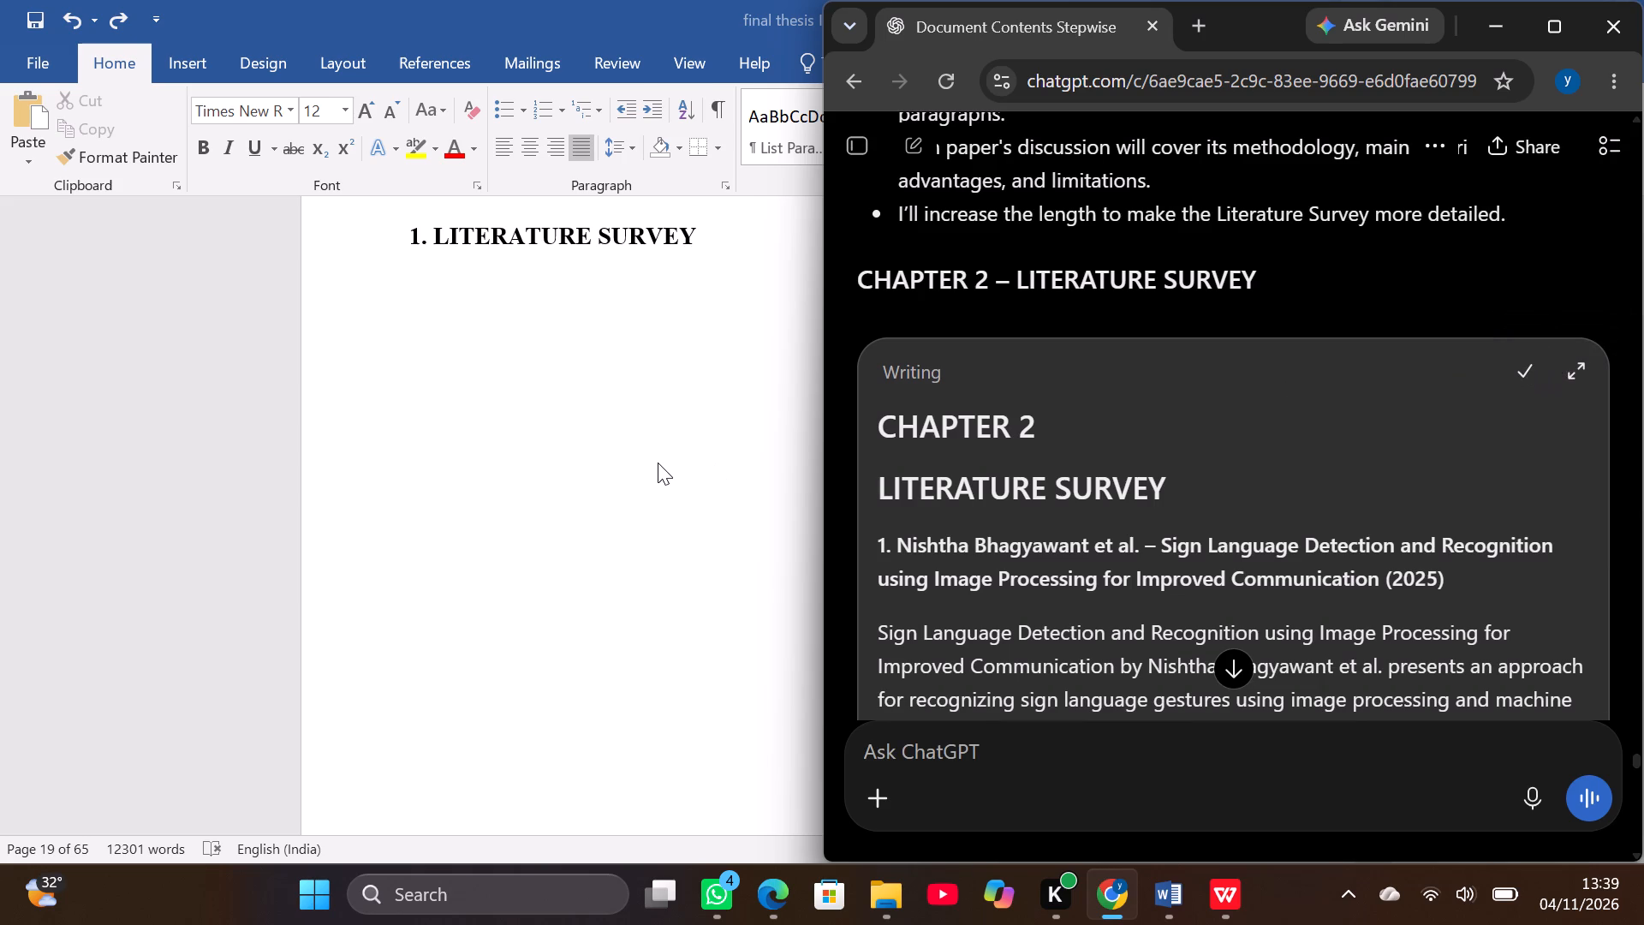
{"action": "left_click", "coordinate": [658, 462]}
{"action": "key", "text": "Return"}
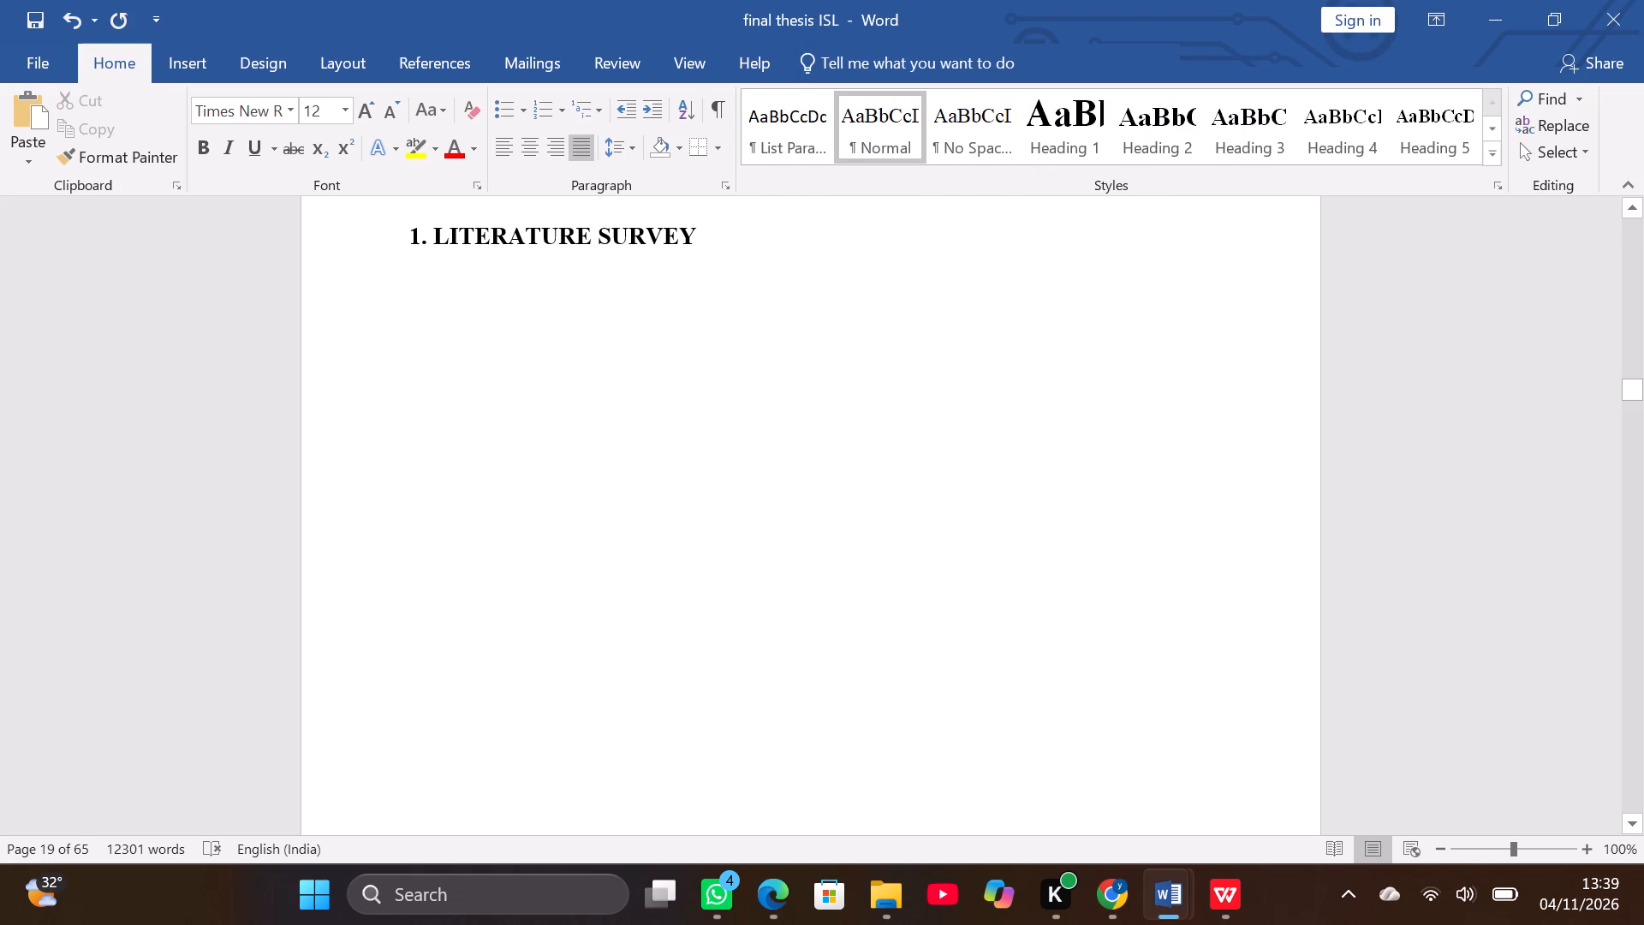
{"action": "key", "text": "ctrl+v"}
Delete the pasted "CHAPTER 2" and "LITERATURE SURVEY" headings and the leftover blank line above the first paper's heading.
{"action": "scroll", "coordinate": [658, 462], "scroll_direction": "down", "scroll_amount": 20}
{"action": "scroll", "coordinate": [658, 462], "scroll_direction": "down", "scroll_amount": 8}
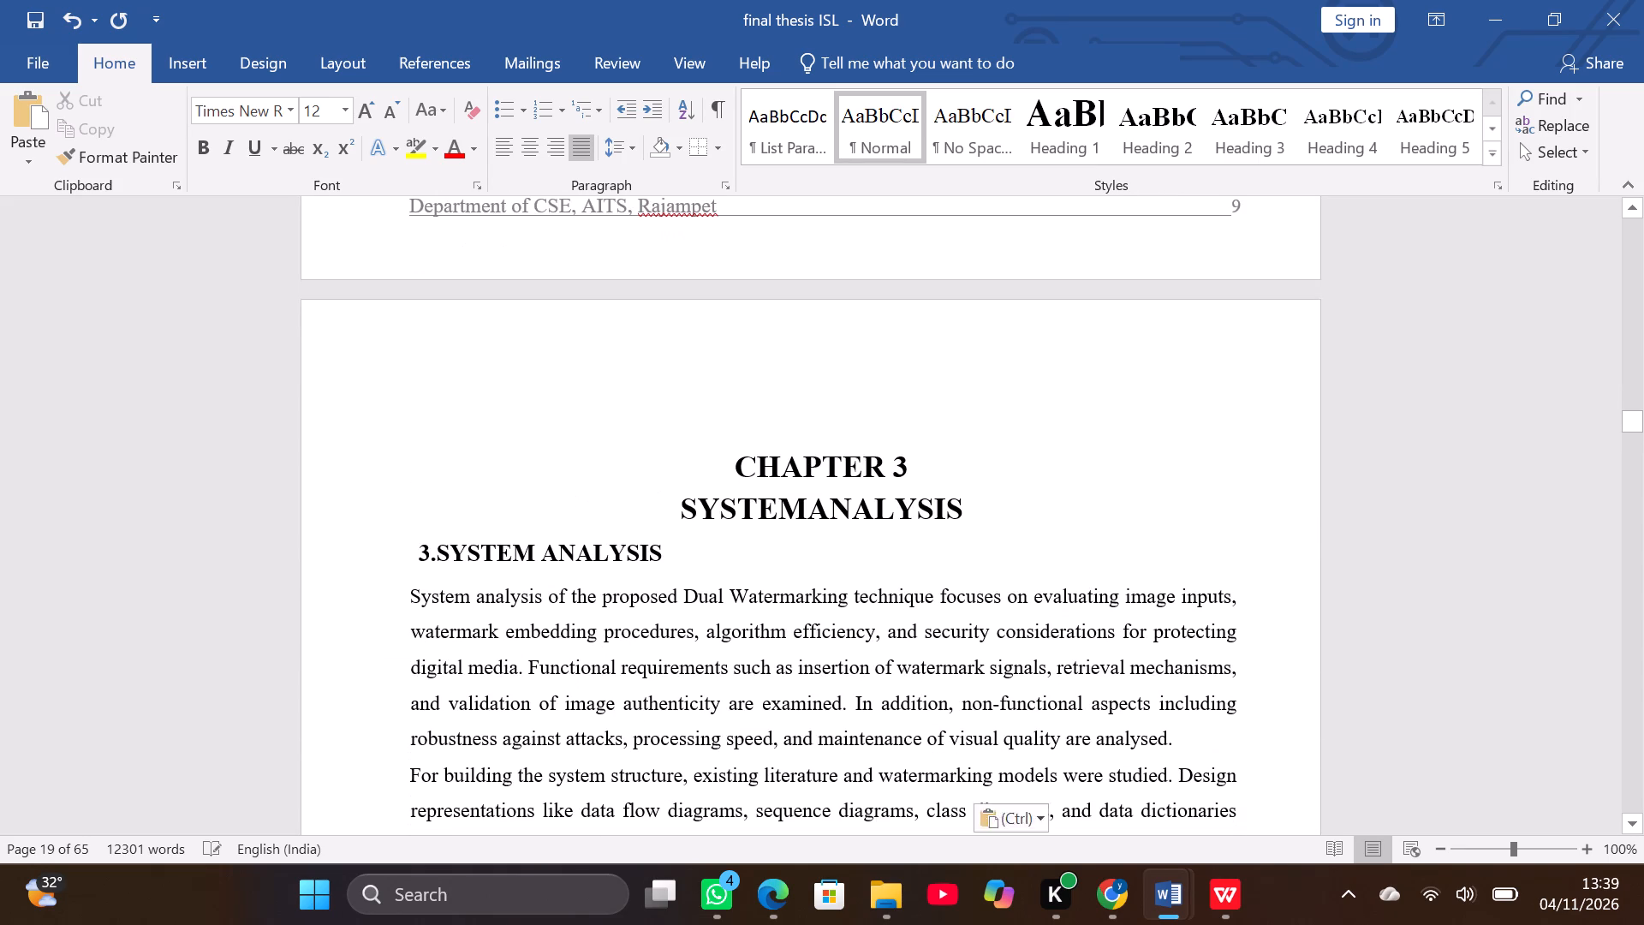
{"action": "scroll", "coordinate": [658, 462], "scroll_direction": "up", "scroll_amount": 20}
{"action": "scroll", "coordinate": [658, 462], "scroll_direction": "up", "scroll_amount": 10}
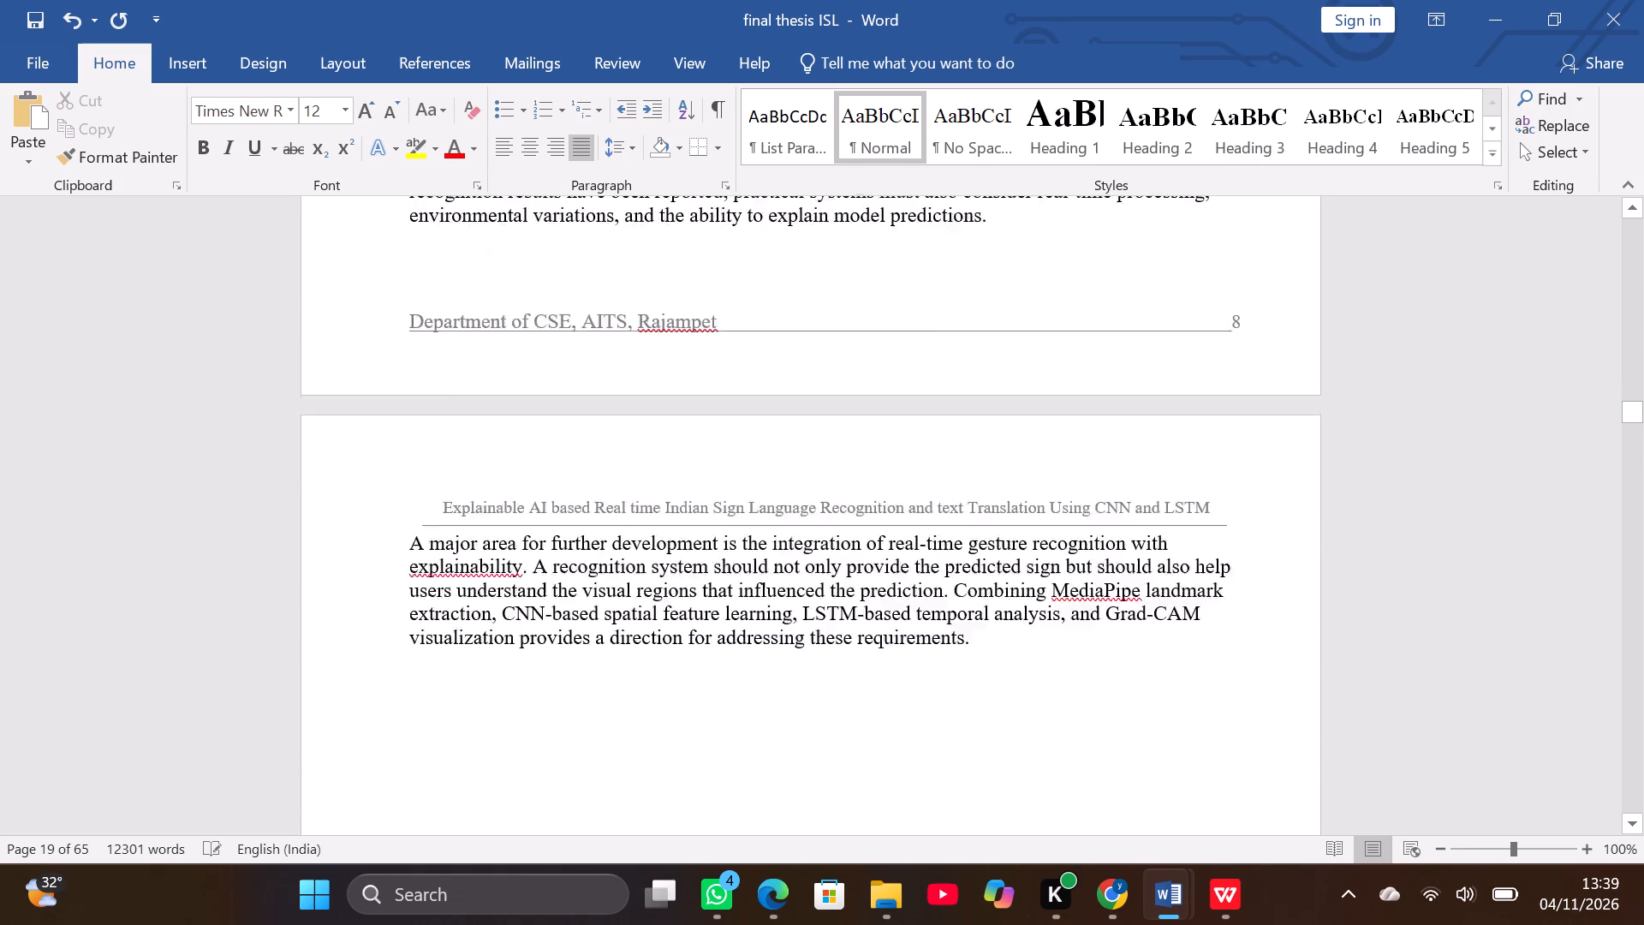
{"action": "scroll", "coordinate": [658, 462], "scroll_direction": "up", "scroll_amount": 11}
{"action": "scroll", "coordinate": [658, 462], "scroll_direction": "up", "scroll_amount": 13}
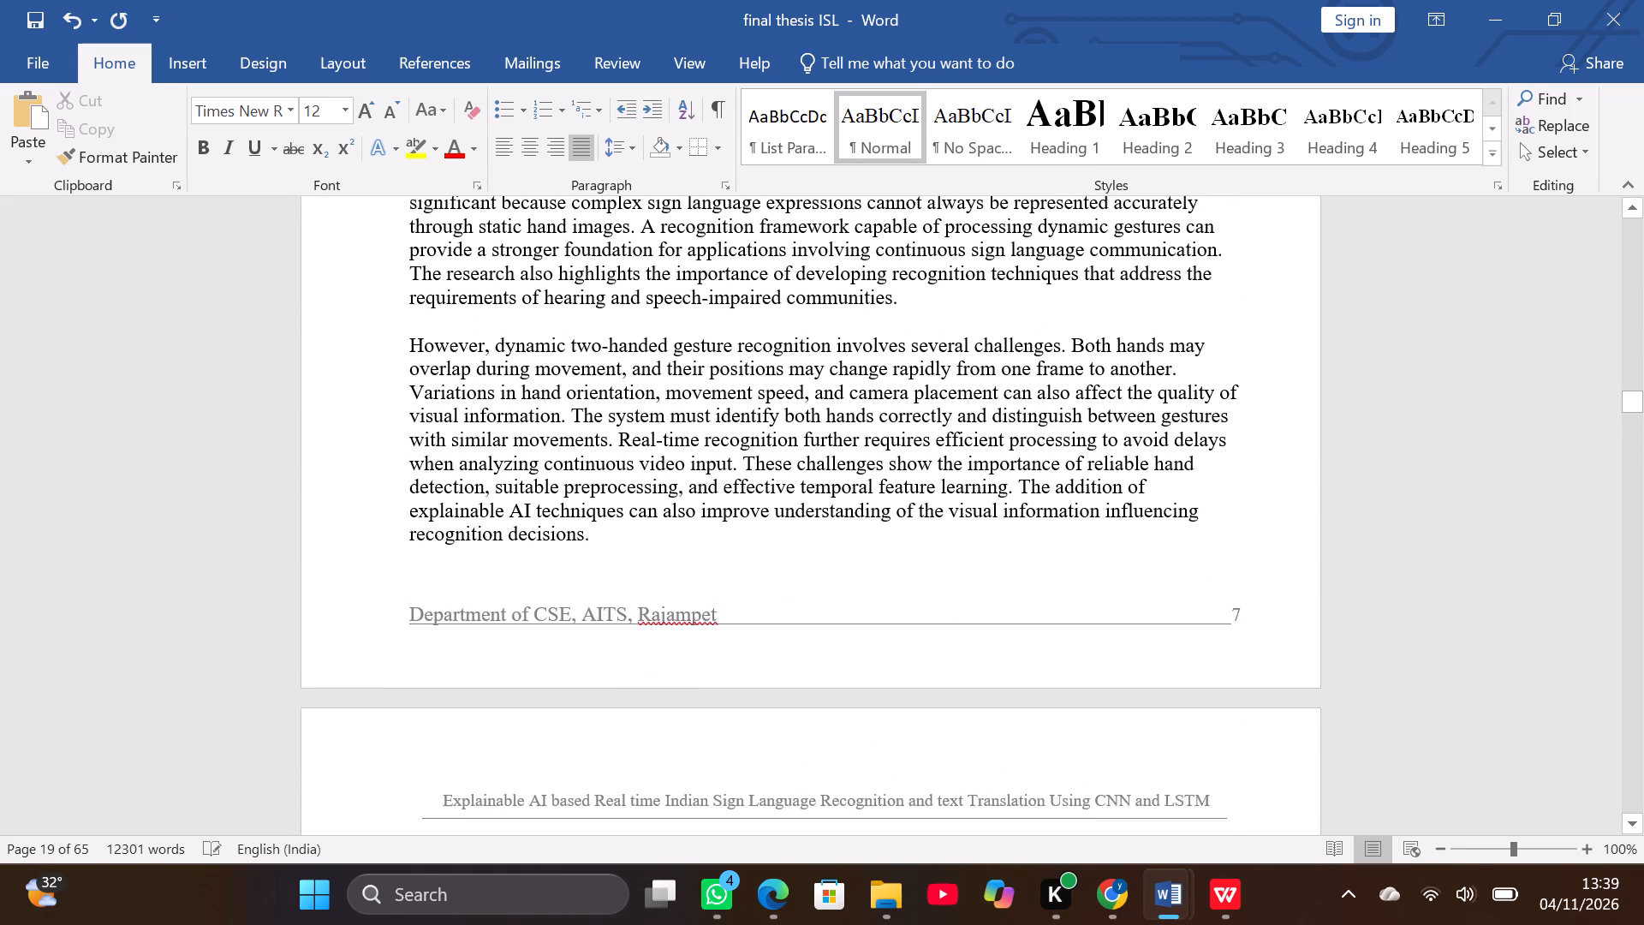
{"action": "scroll", "coordinate": [658, 462], "scroll_direction": "up", "scroll_amount": 14}
{"action": "scroll", "coordinate": [658, 462], "scroll_direction": "up", "scroll_amount": 9}
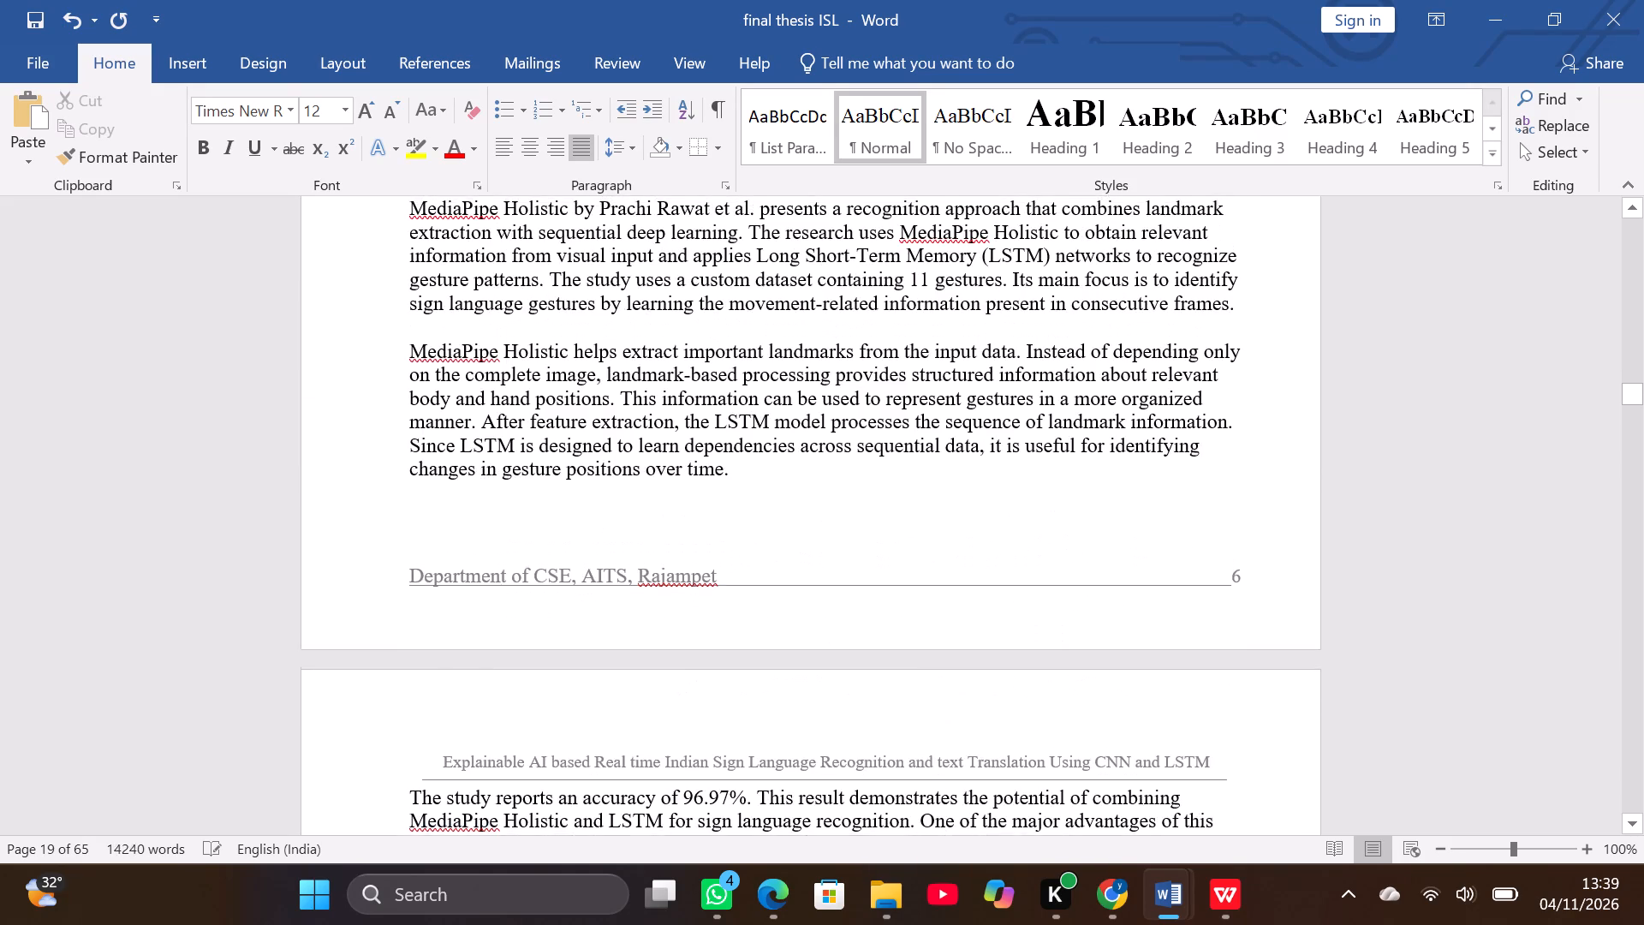
{"action": "scroll", "coordinate": [658, 462], "scroll_direction": "up", "scroll_amount": 16}
{"action": "scroll", "coordinate": [658, 462], "scroll_direction": "up", "scroll_amount": 9}
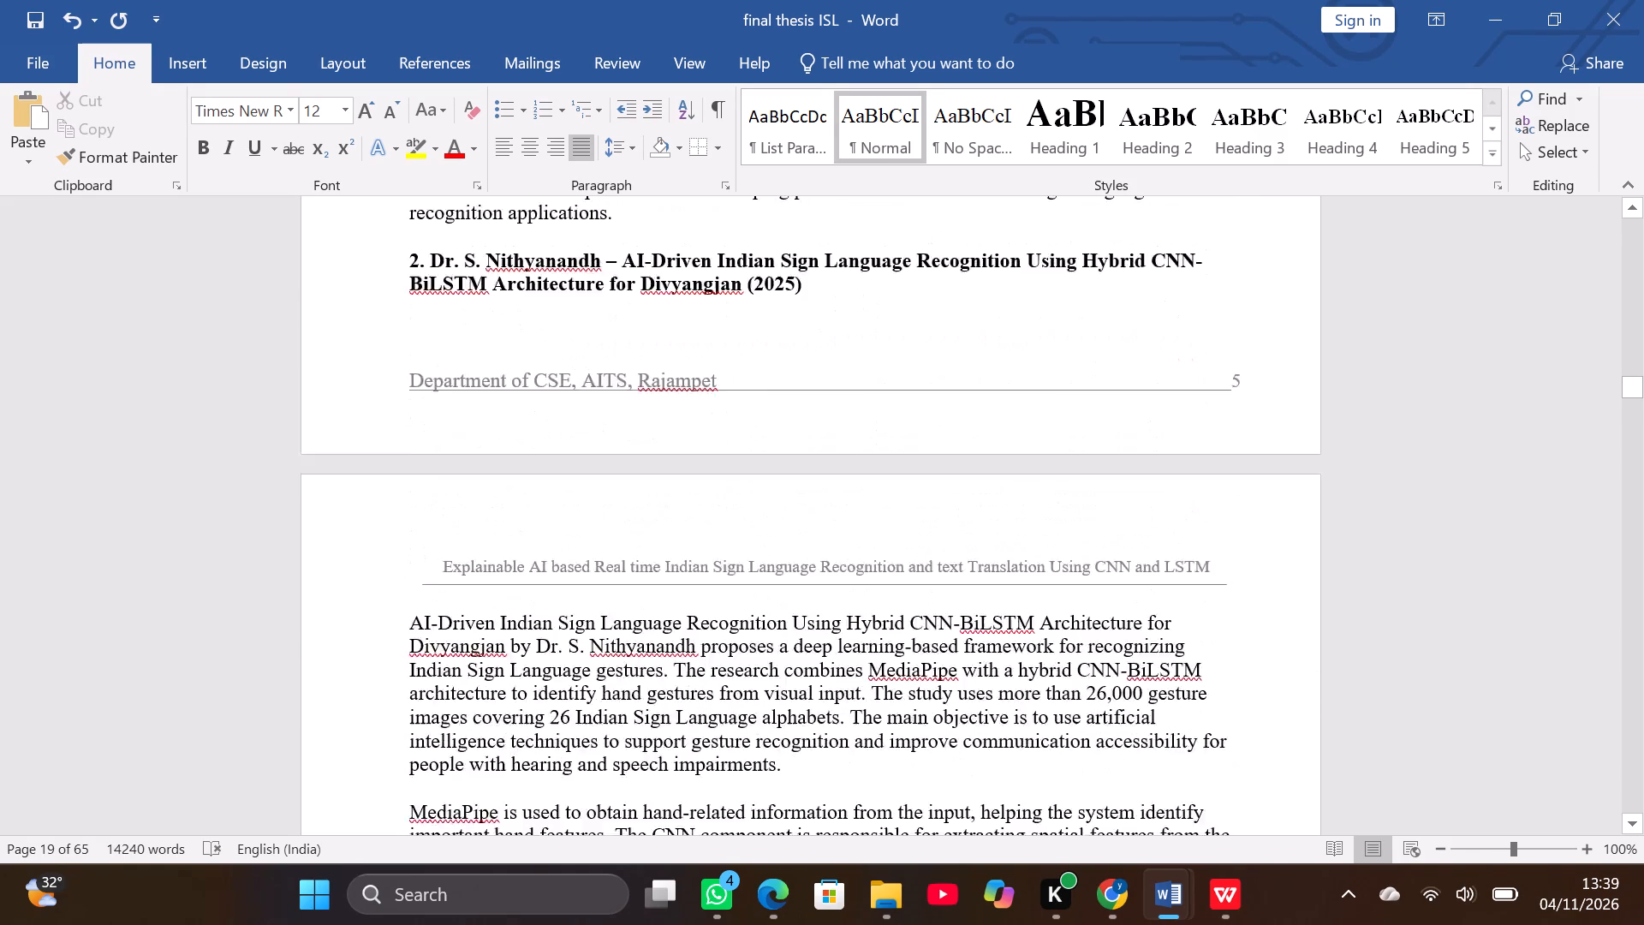
{"action": "scroll", "coordinate": [658, 462], "scroll_direction": "up", "scroll_amount": 6}
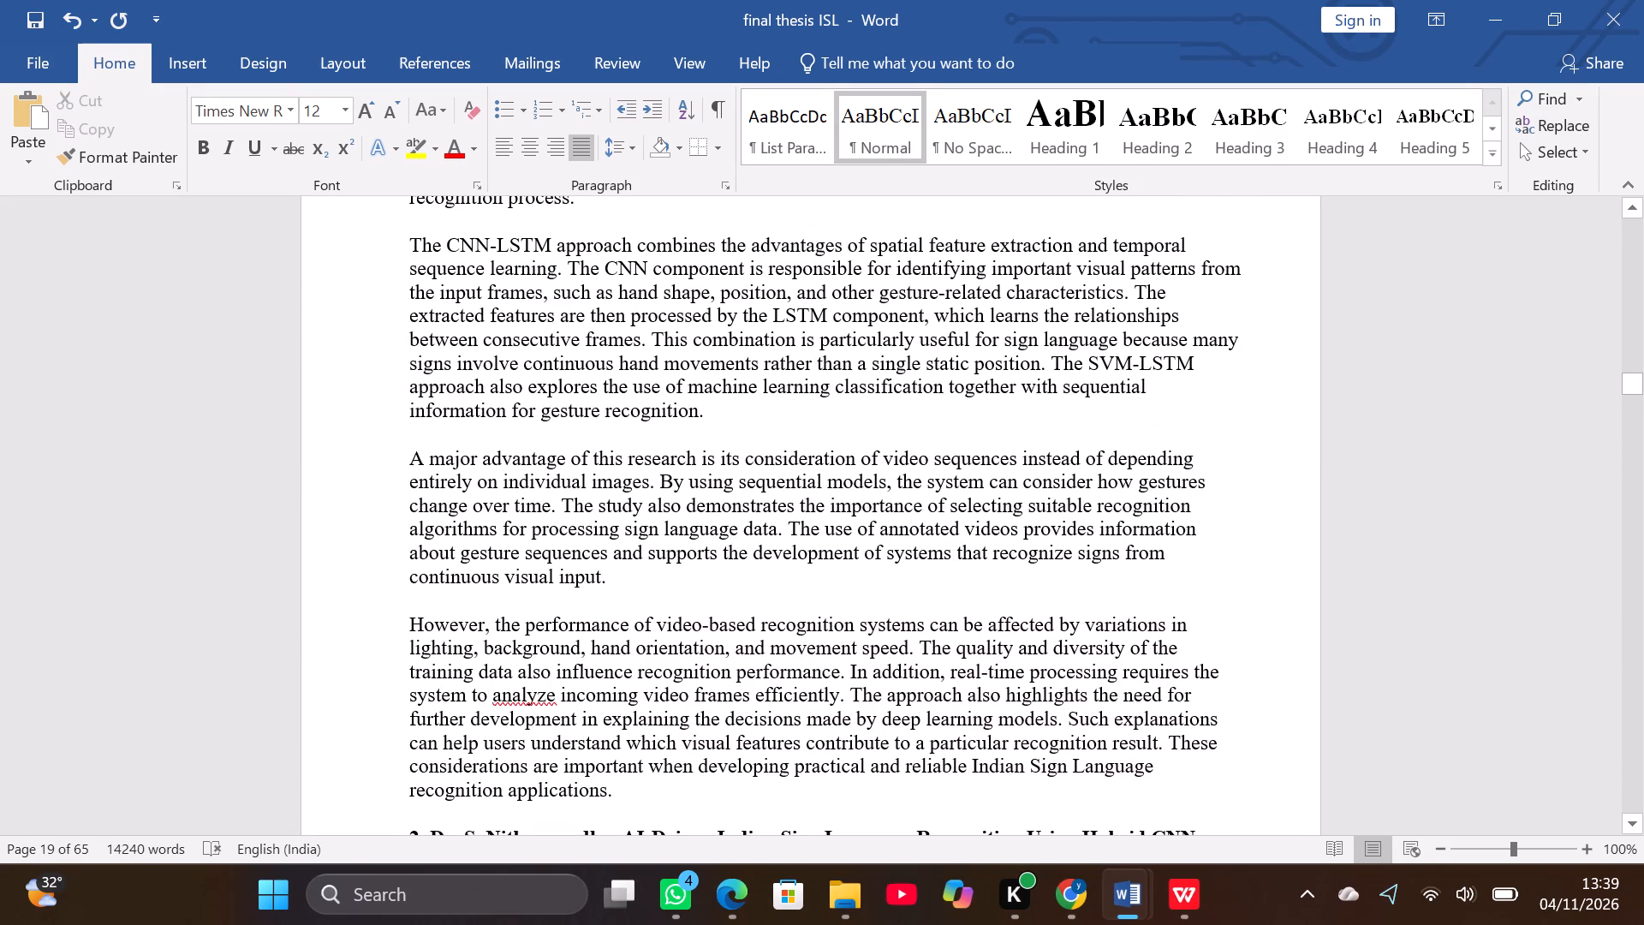
{"action": "scroll", "coordinate": [658, 462], "scroll_direction": "up", "scroll_amount": 9}
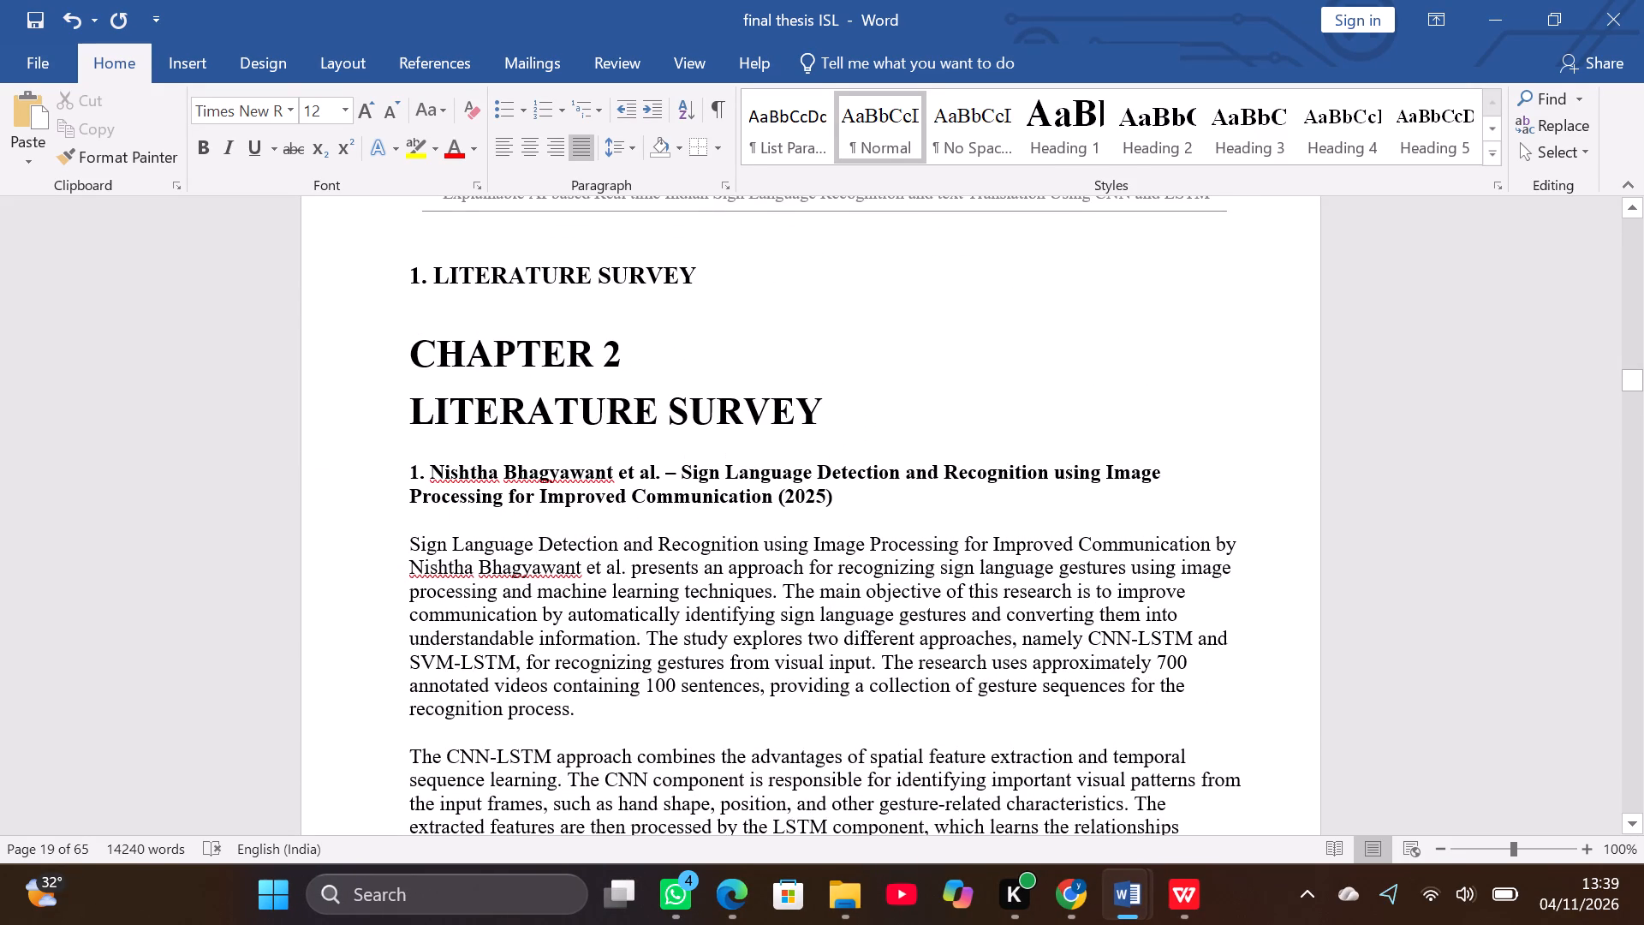
{"action": "left_click_drag", "start_coordinate": [412, 350], "coordinate": [809, 368]}
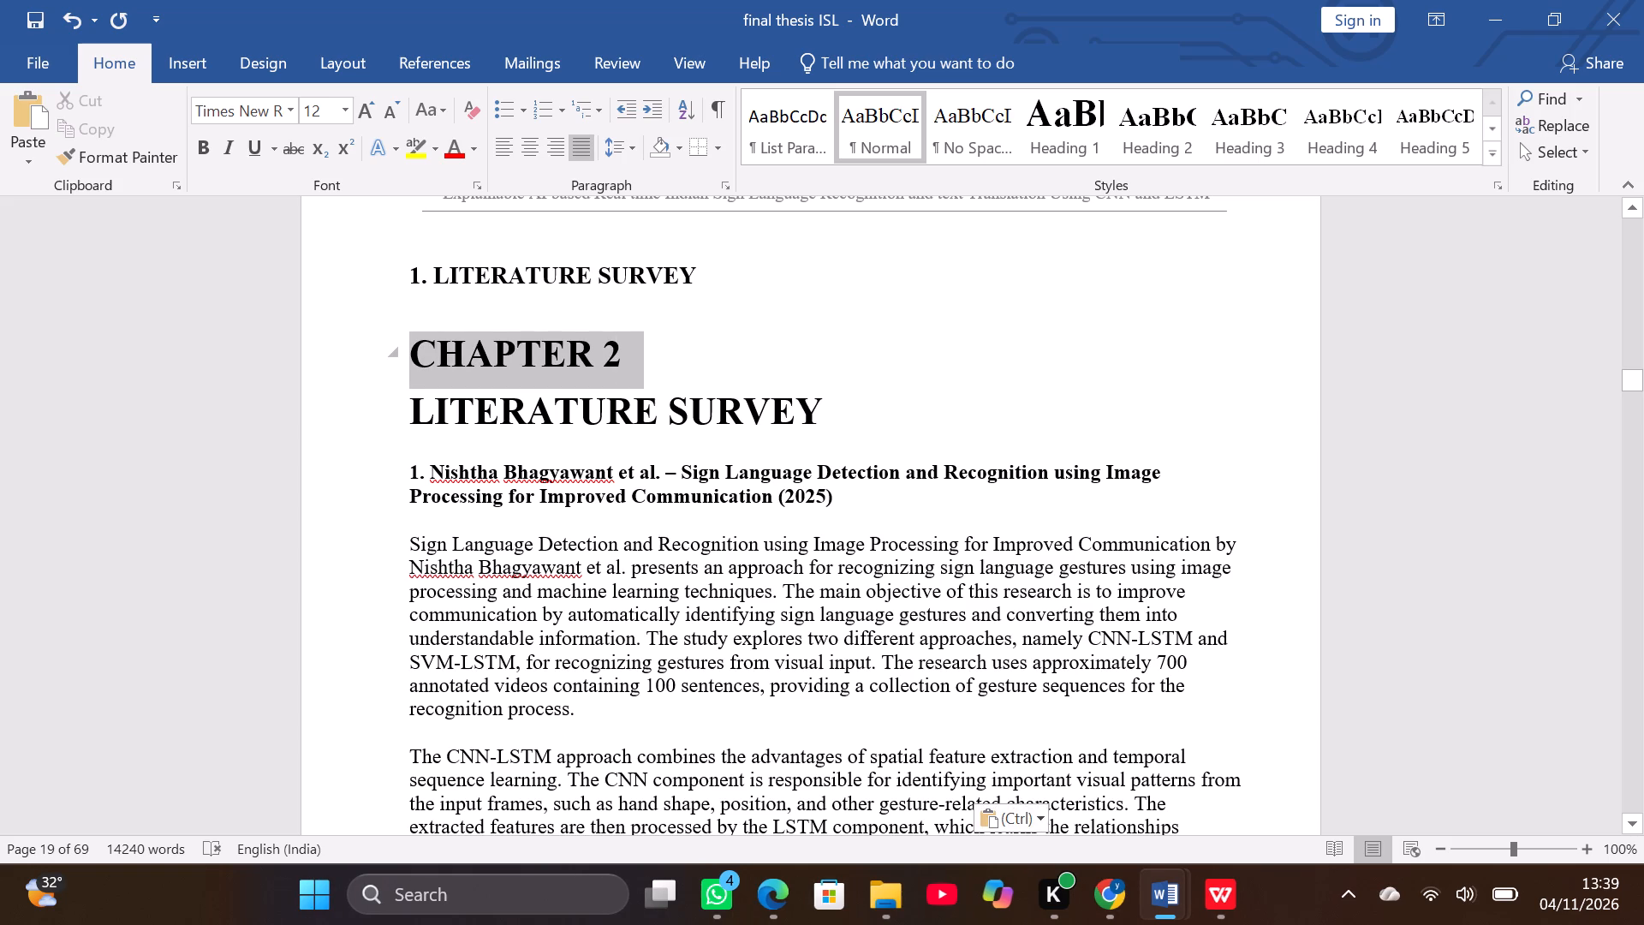
{"action": "left_click_drag", "start_coordinate": [809, 368], "coordinate": [826, 403]}
{"action": "key", "text": "BackSpace"}
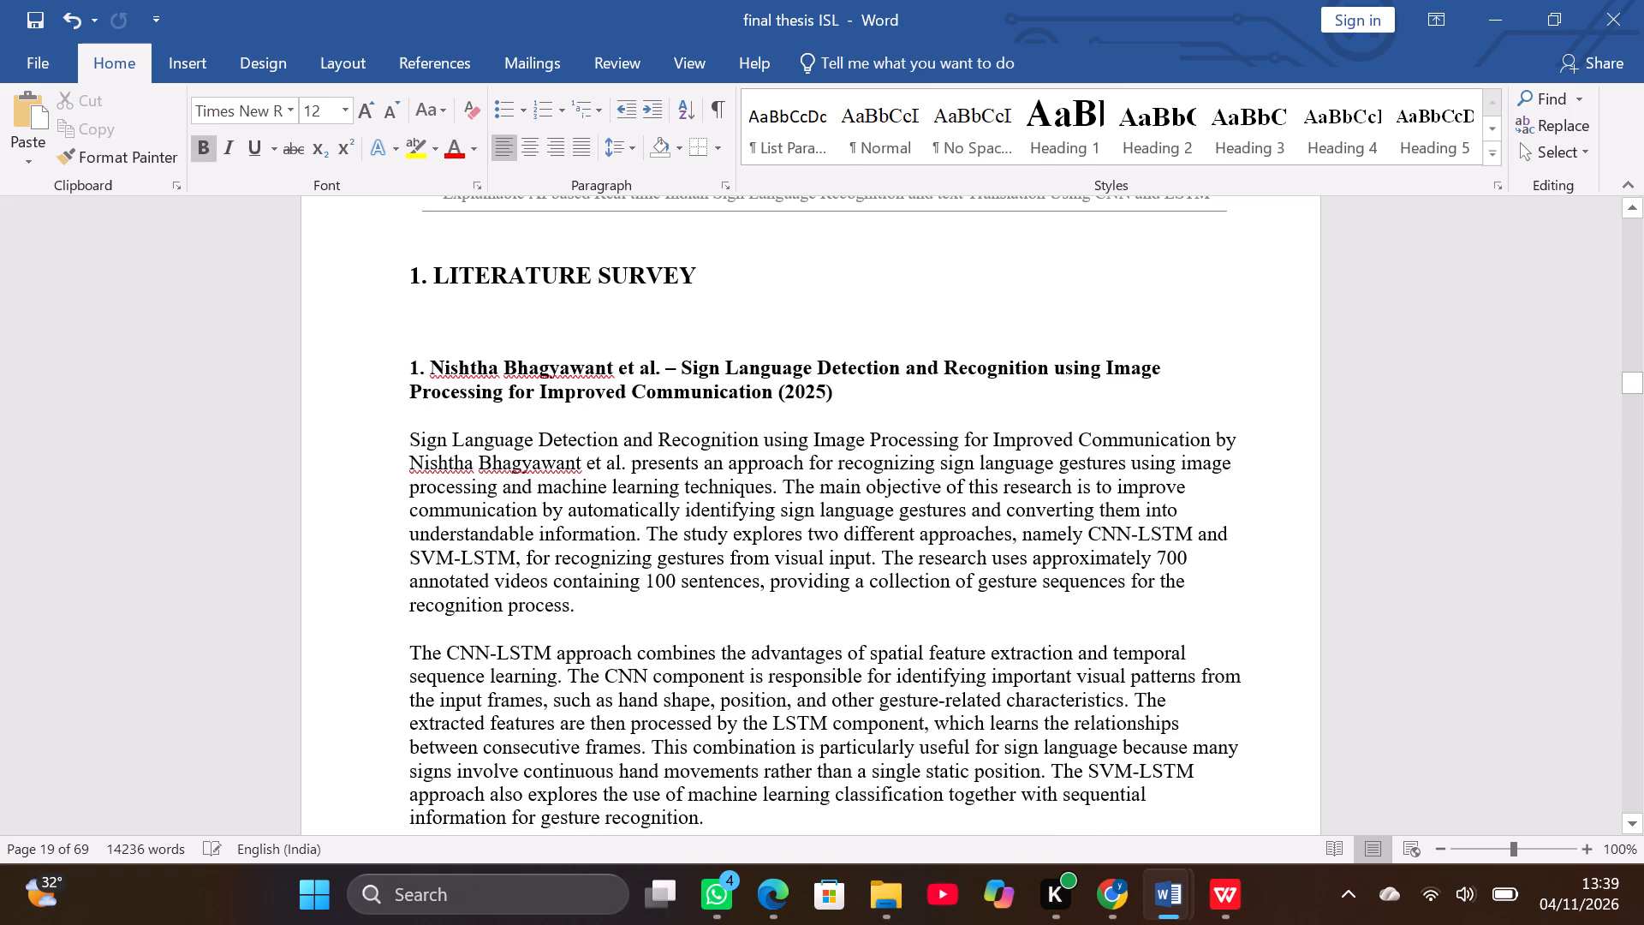
{"action": "key", "text": "BackSpace"}
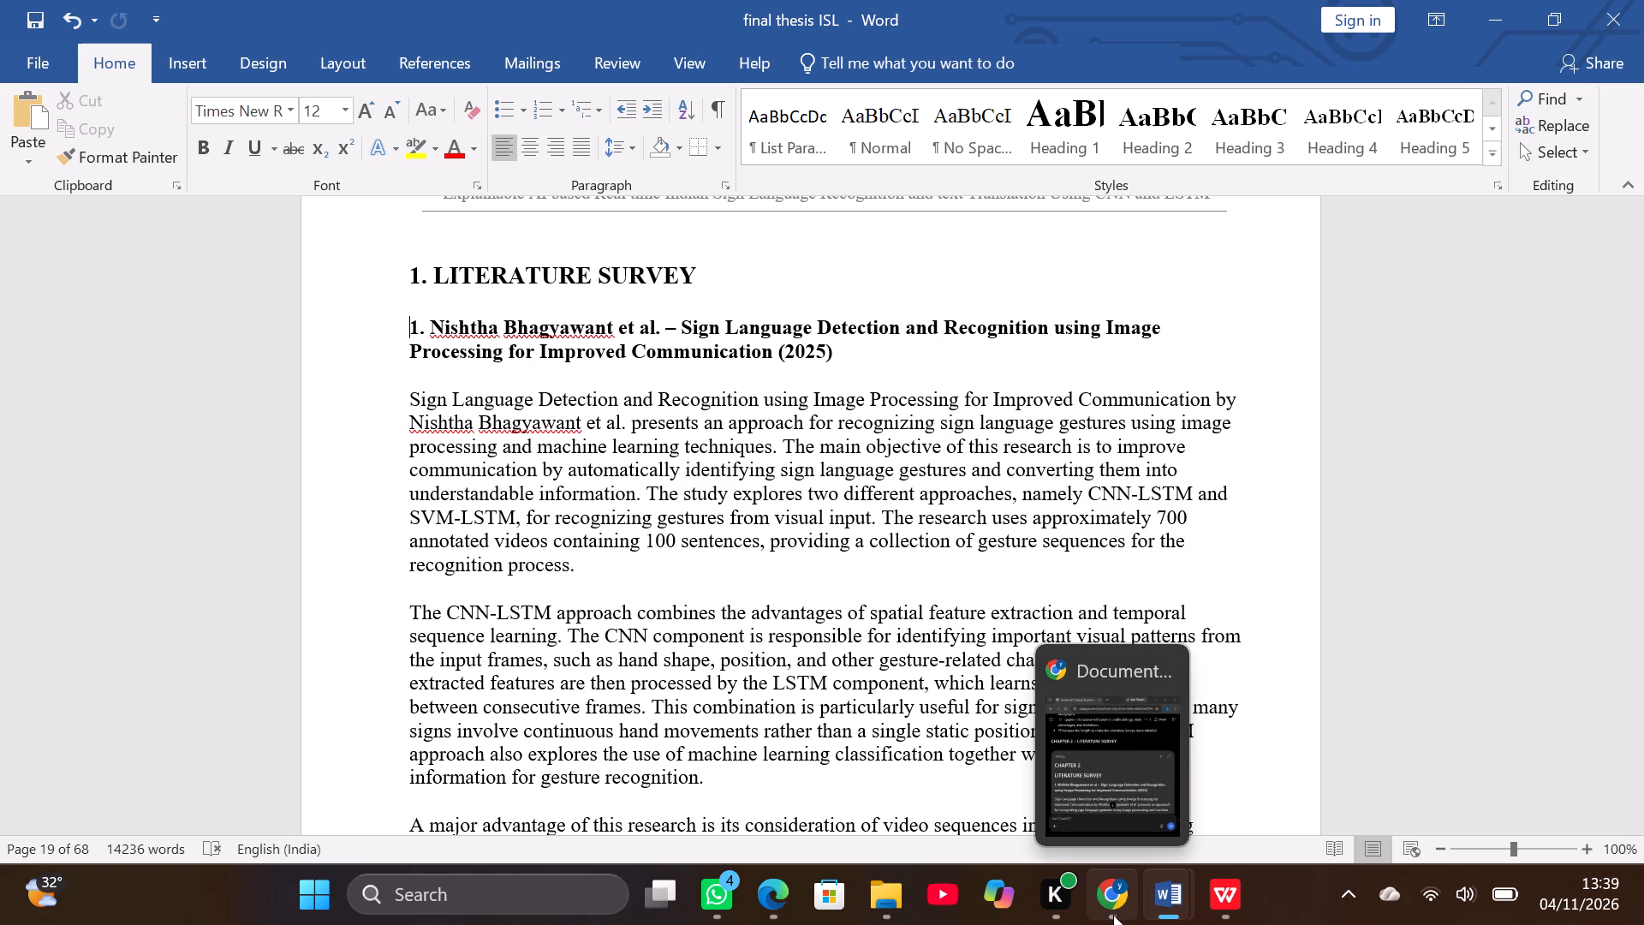
Switch to final thesis.pdf in WPS Office and examine the layout of its Chapter 2 literature survey pages.
{"action": "left_click", "coordinate": [1220, 892]}
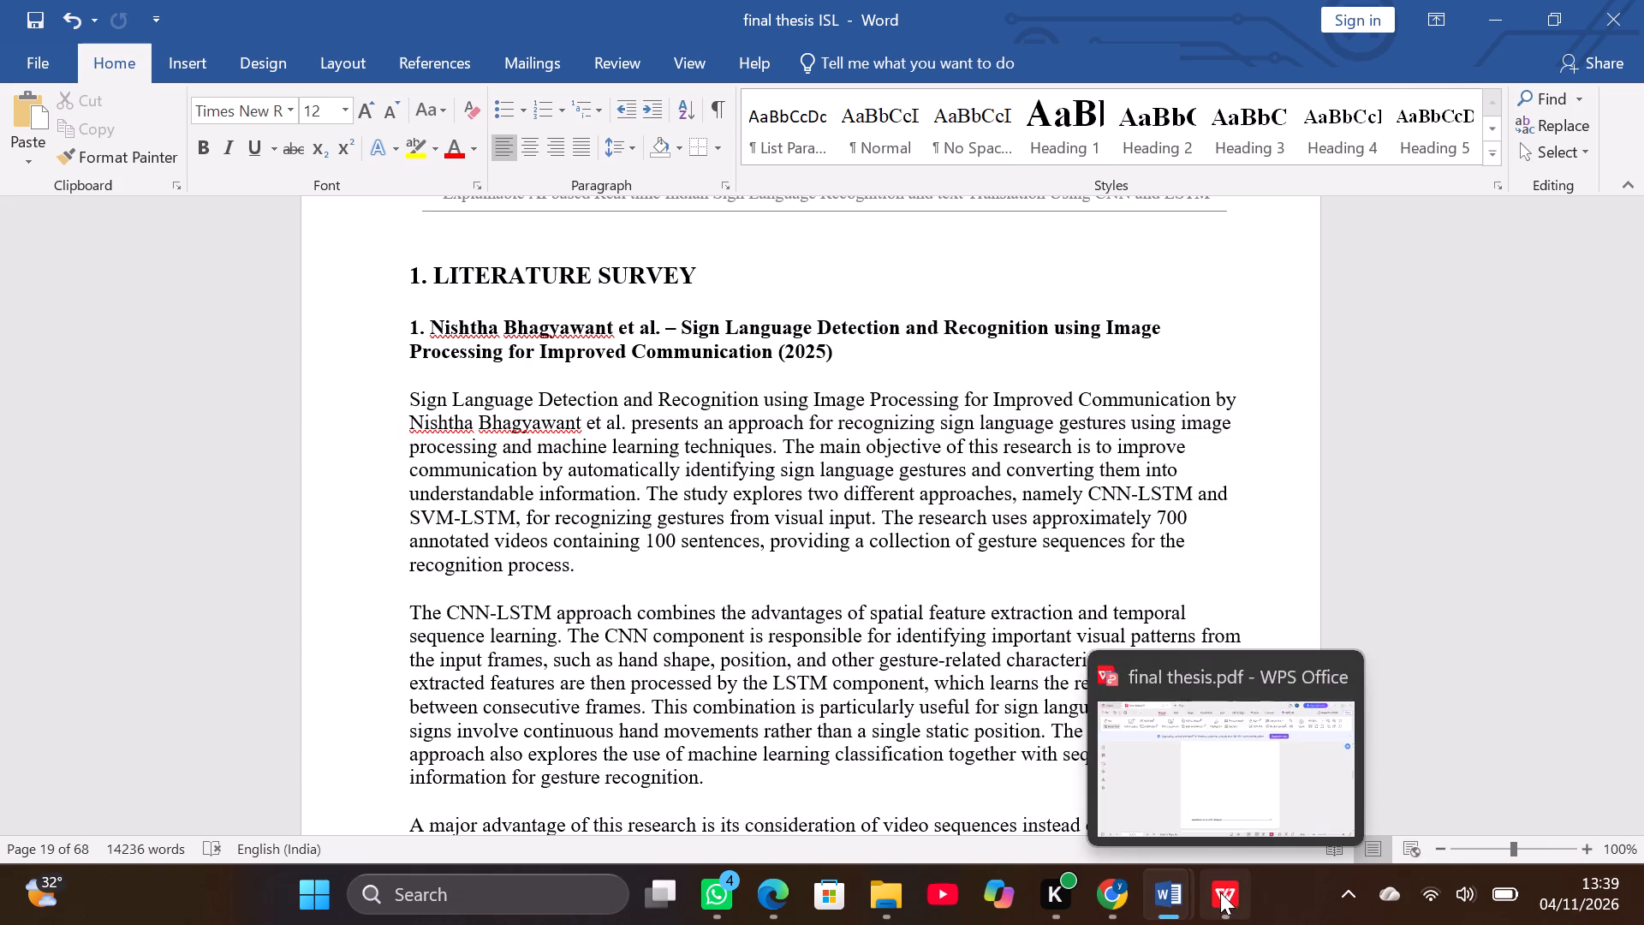
{"action": "scroll", "coordinate": [1050, 537], "scroll_direction": "up", "scroll_amount": 20}
{"action": "scroll", "coordinate": [1050, 537], "scroll_direction": "up", "scroll_amount": 20}
{"action": "scroll", "coordinate": [1050, 537], "scroll_direction": "up", "scroll_amount": 13}
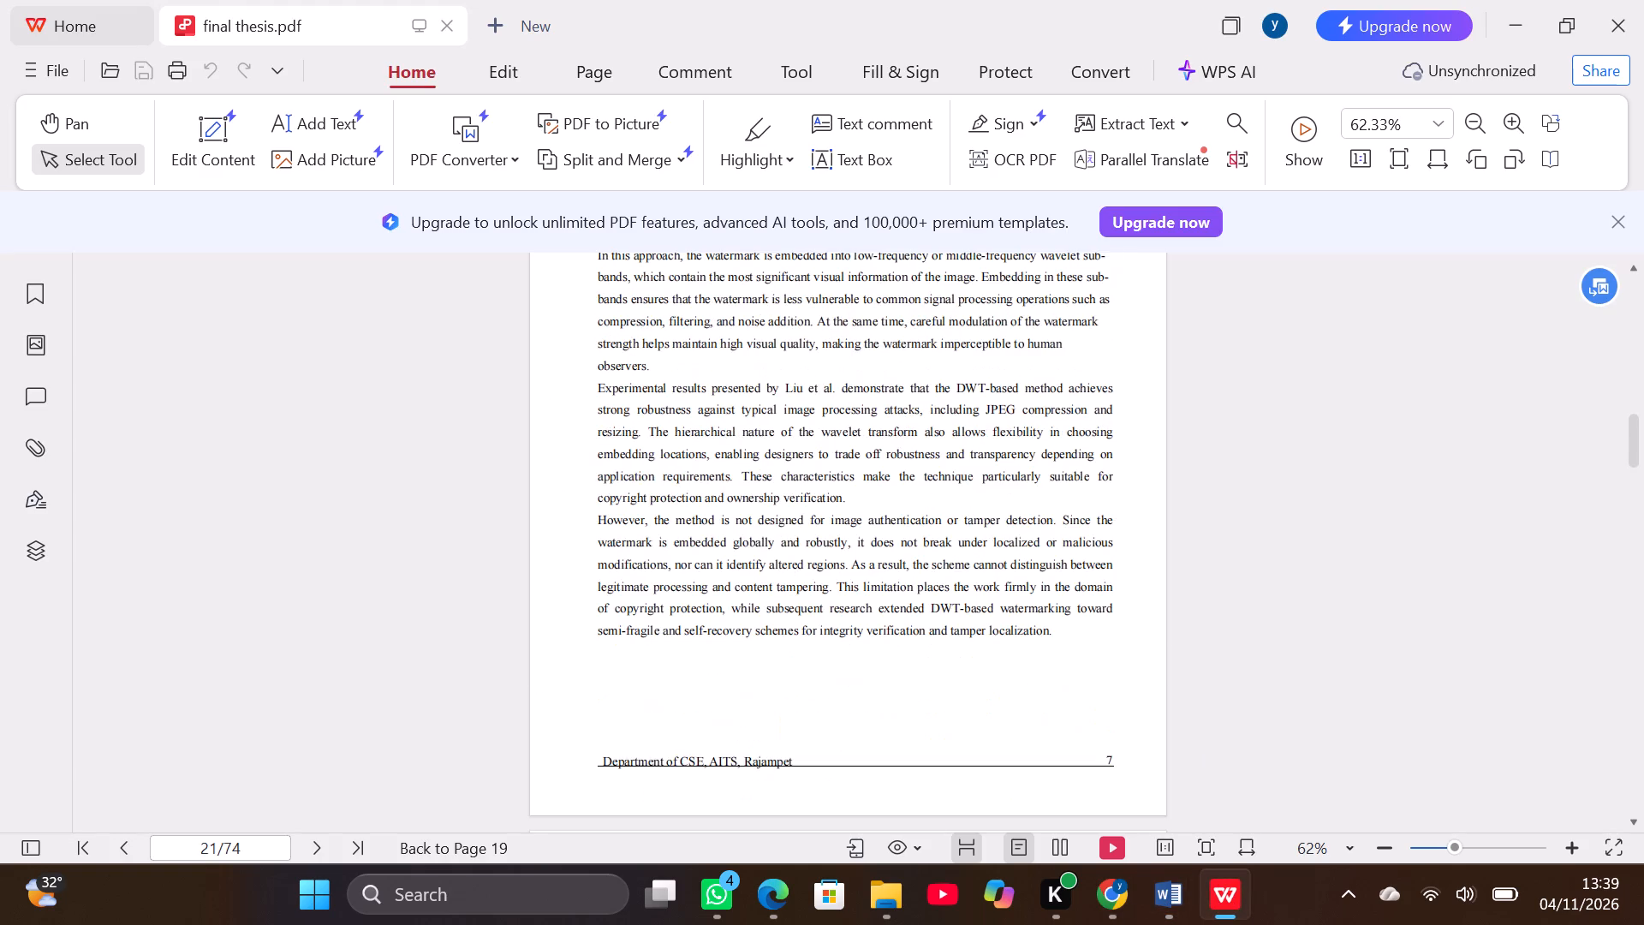
{"action": "scroll", "coordinate": [1050, 537], "scroll_direction": "up", "scroll_amount": 10}
{"action": "scroll", "coordinate": [1050, 537], "scroll_direction": "down", "scroll_amount": 1}
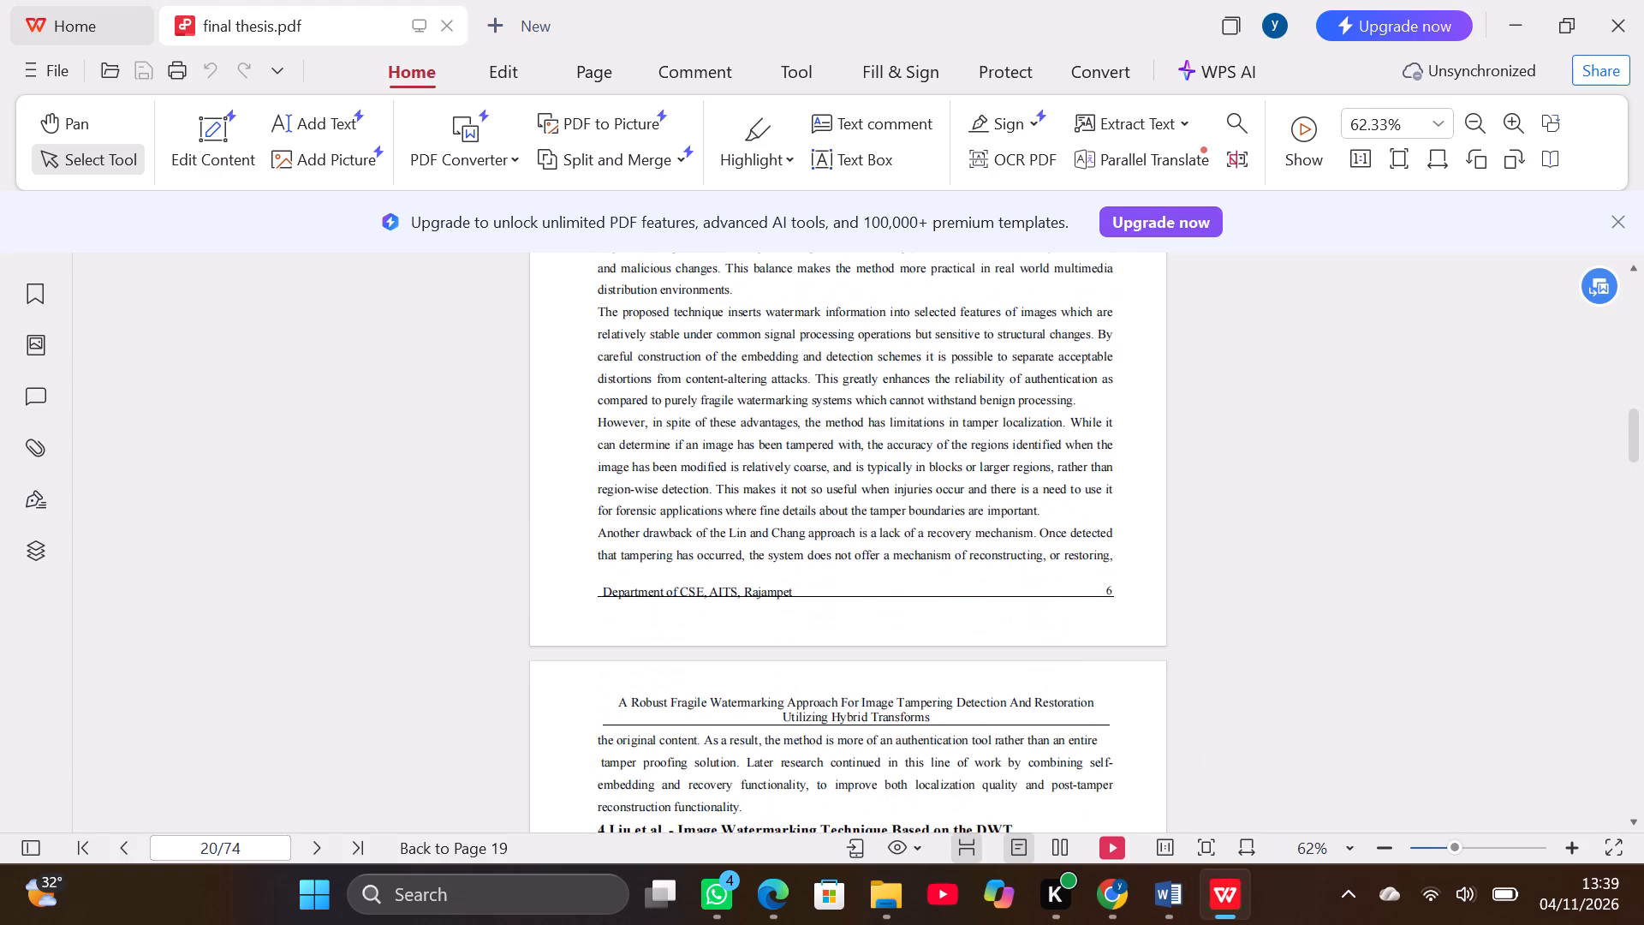
{"action": "scroll", "coordinate": [1050, 537], "scroll_direction": "up", "scroll_amount": 20}
{"action": "scroll", "coordinate": [1050, 537], "scroll_direction": "up", "scroll_amount": 19}
{"action": "scroll", "coordinate": [1050, 537], "scroll_direction": "down", "scroll_amount": 9}
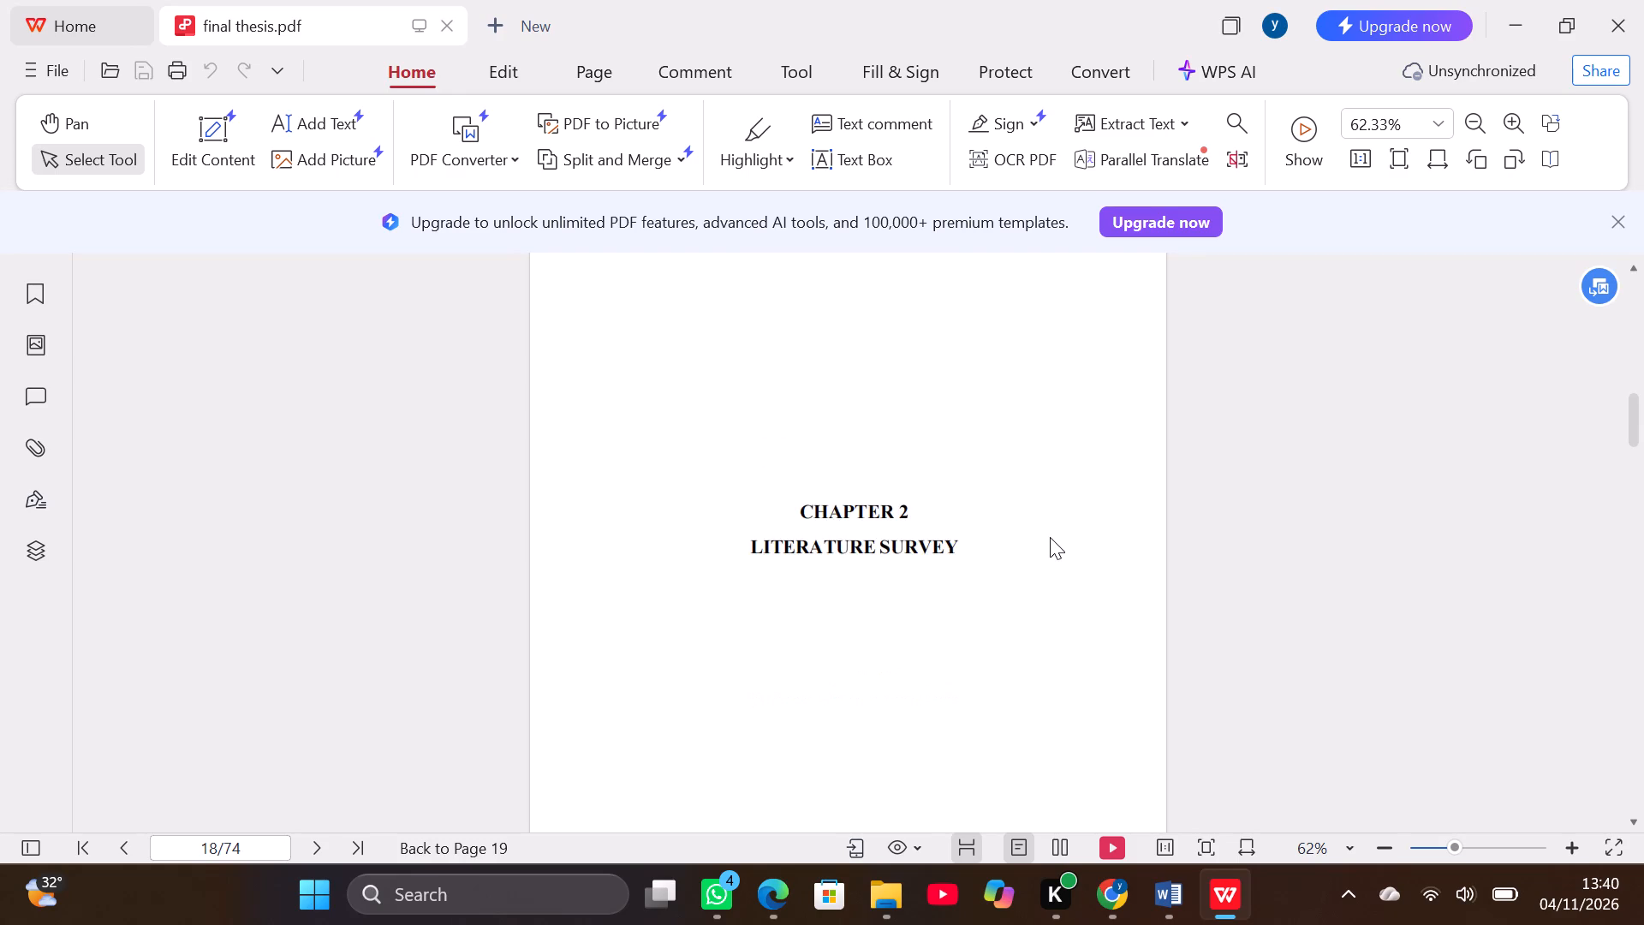
{"action": "scroll", "coordinate": [1050, 537], "scroll_direction": "down", "scroll_amount": 9}
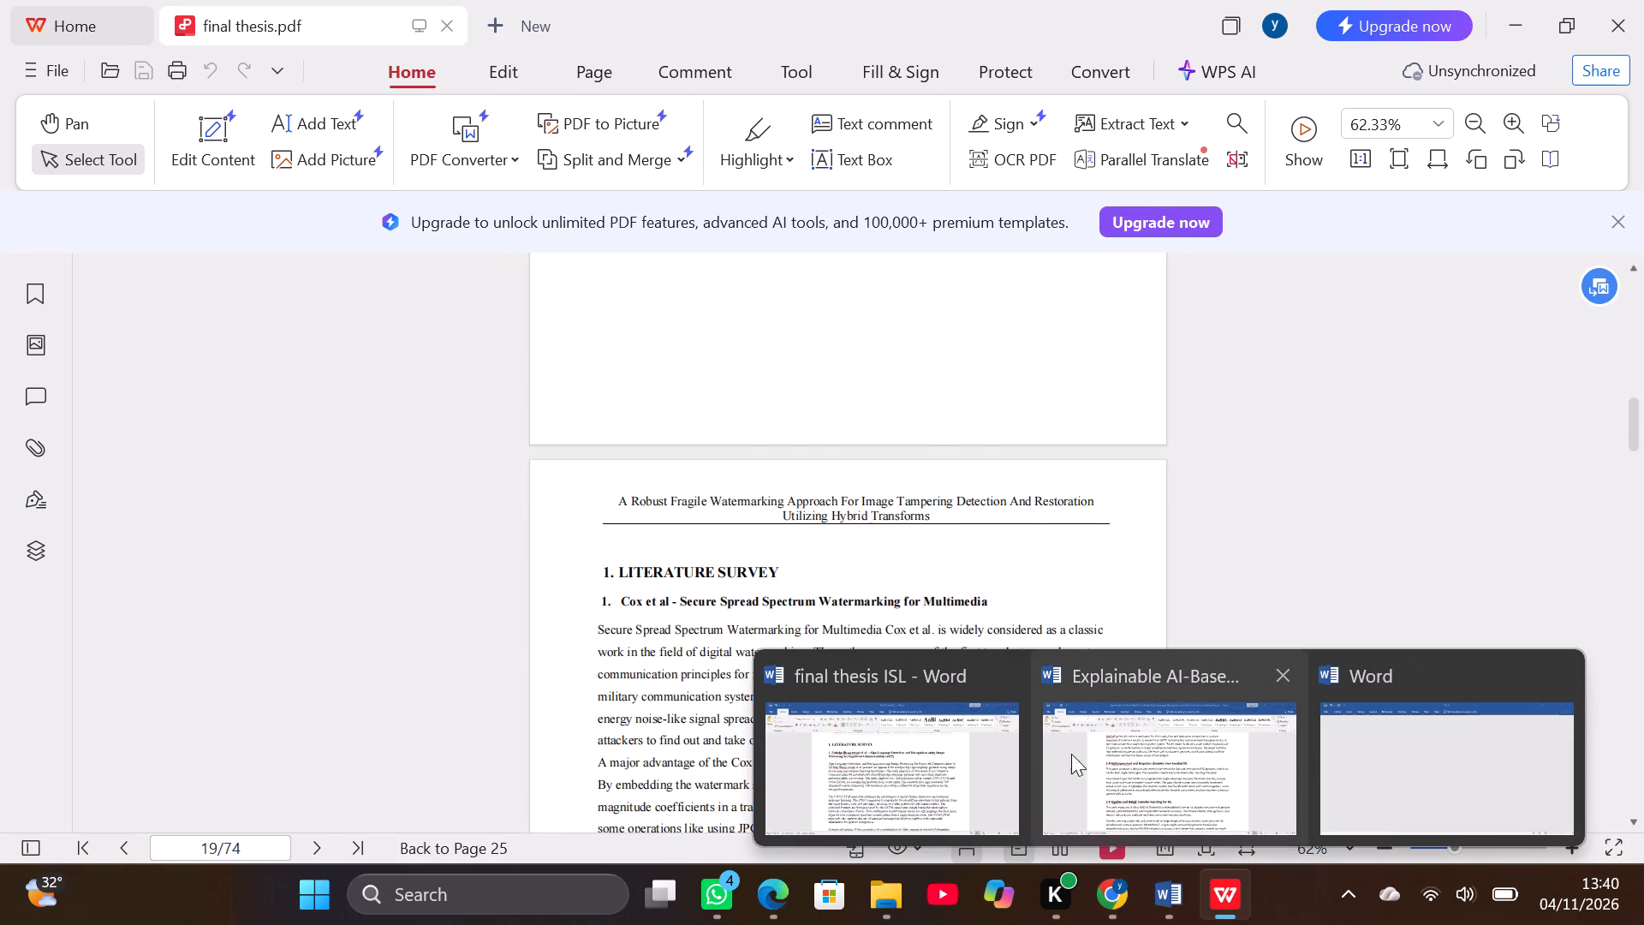
Return to the final thesis ISL document in Word and set the whole pasted literature survey to 1.5 line spacing.
{"action": "left_click", "coordinate": [1009, 743]}
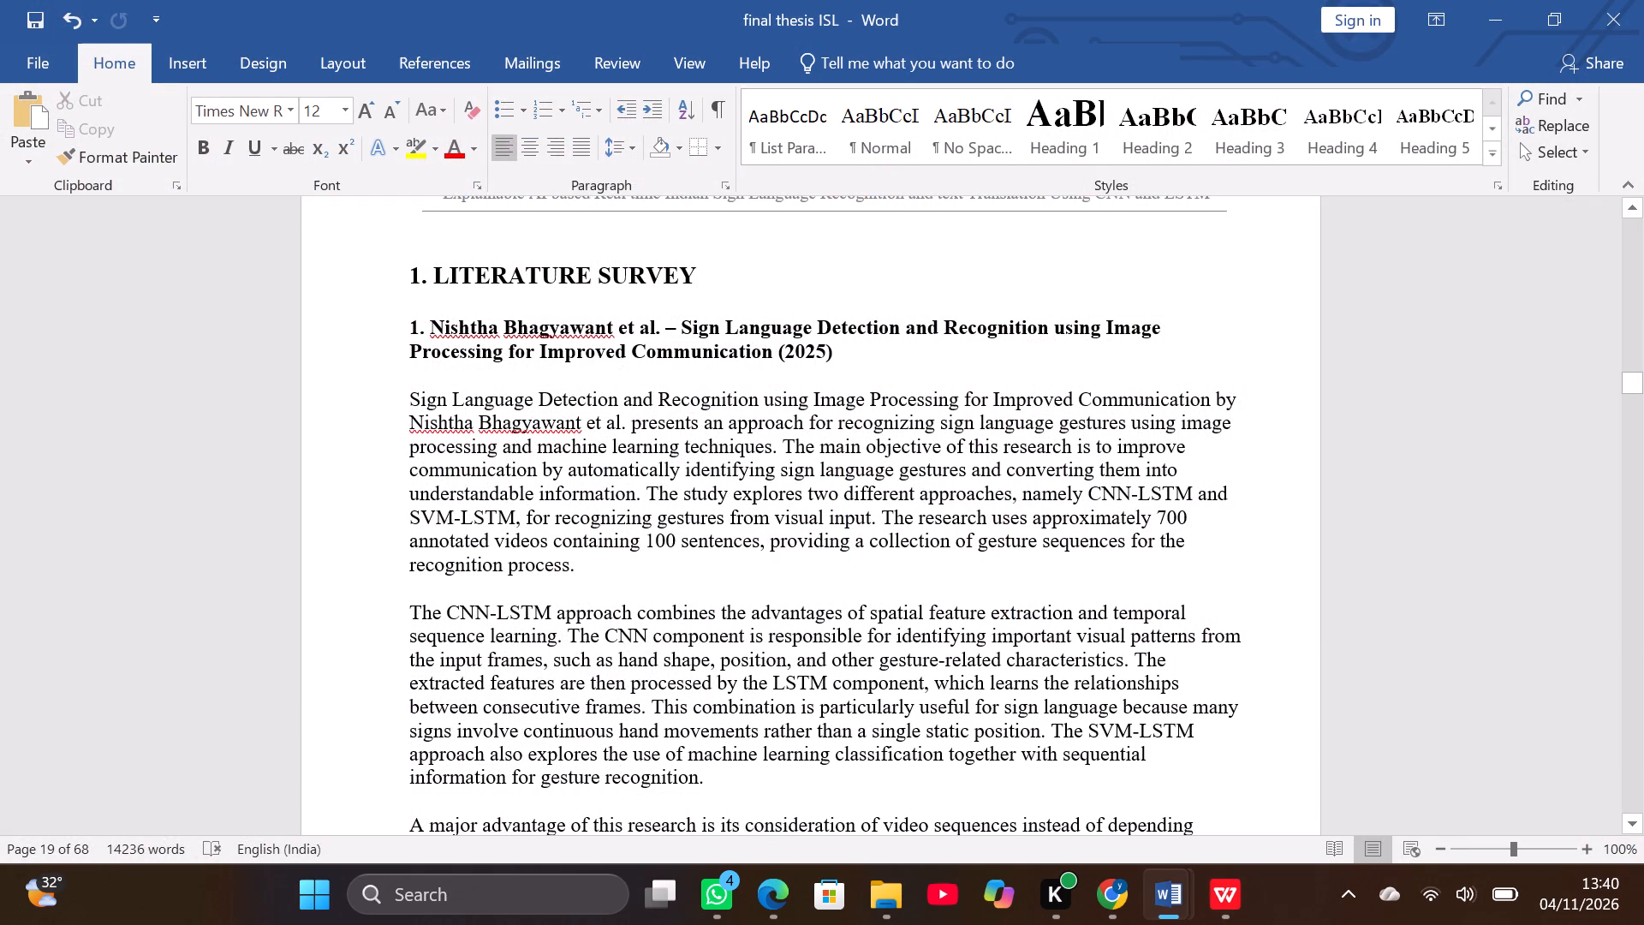
{"action": "left_click_drag", "start_coordinate": [410, 327], "coordinate": [468, 613]}
{"action": "left_click_drag", "start_coordinate": [468, 613], "coordinate": [551, 813]}
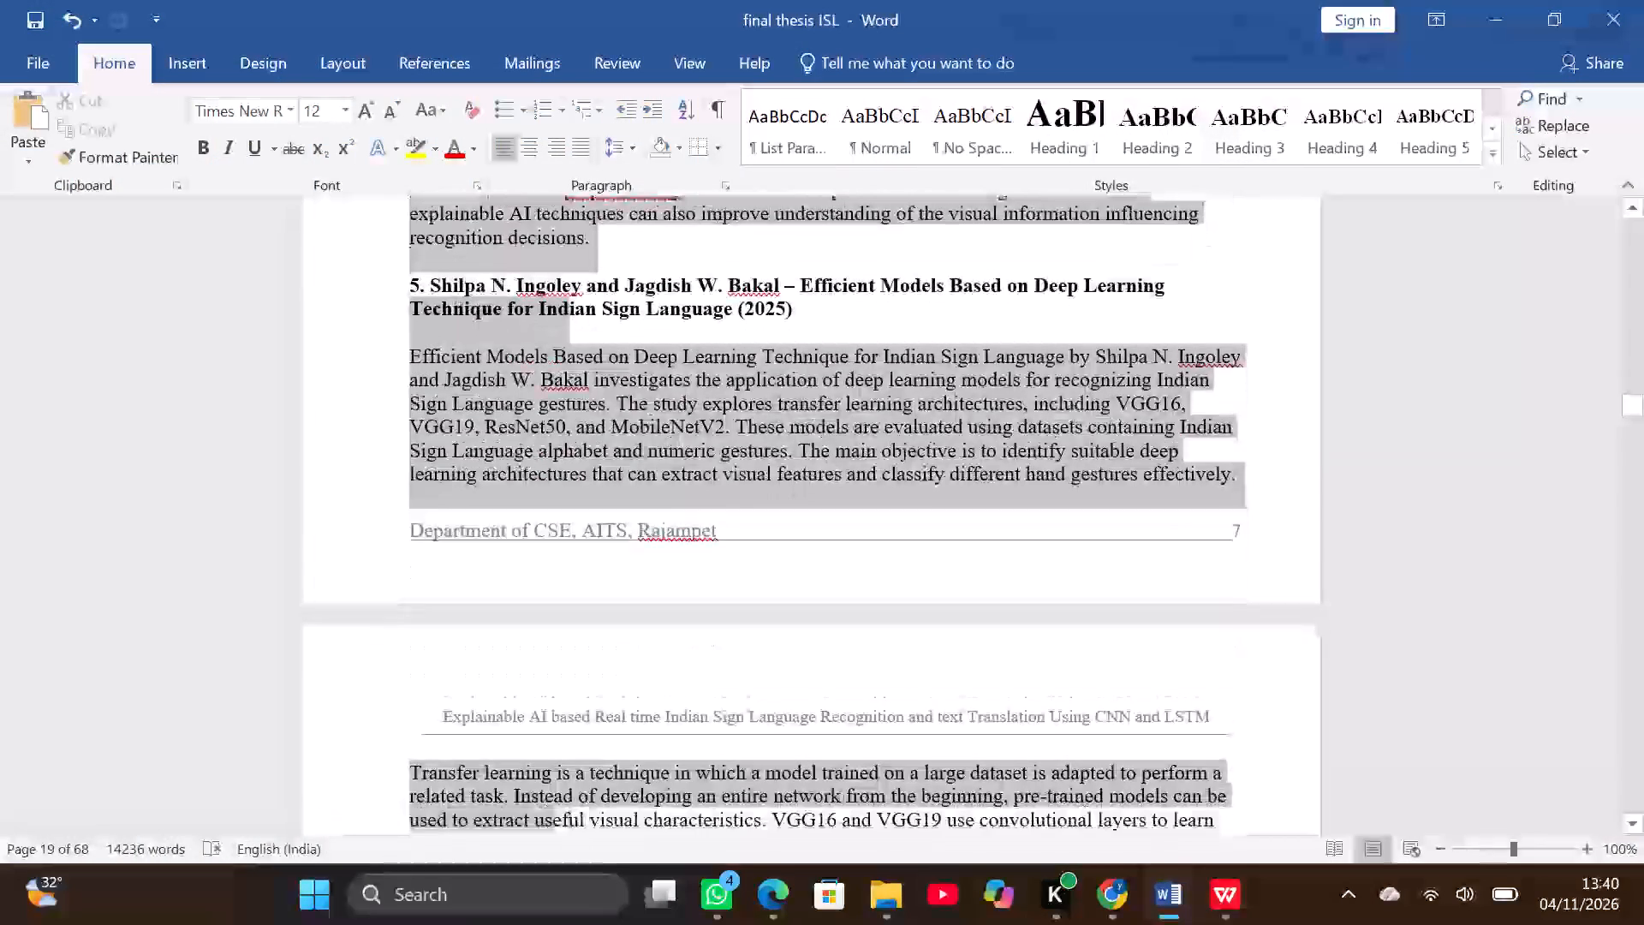
{"action": "left_click_drag", "start_coordinate": [551, 813], "coordinate": [565, 850]}
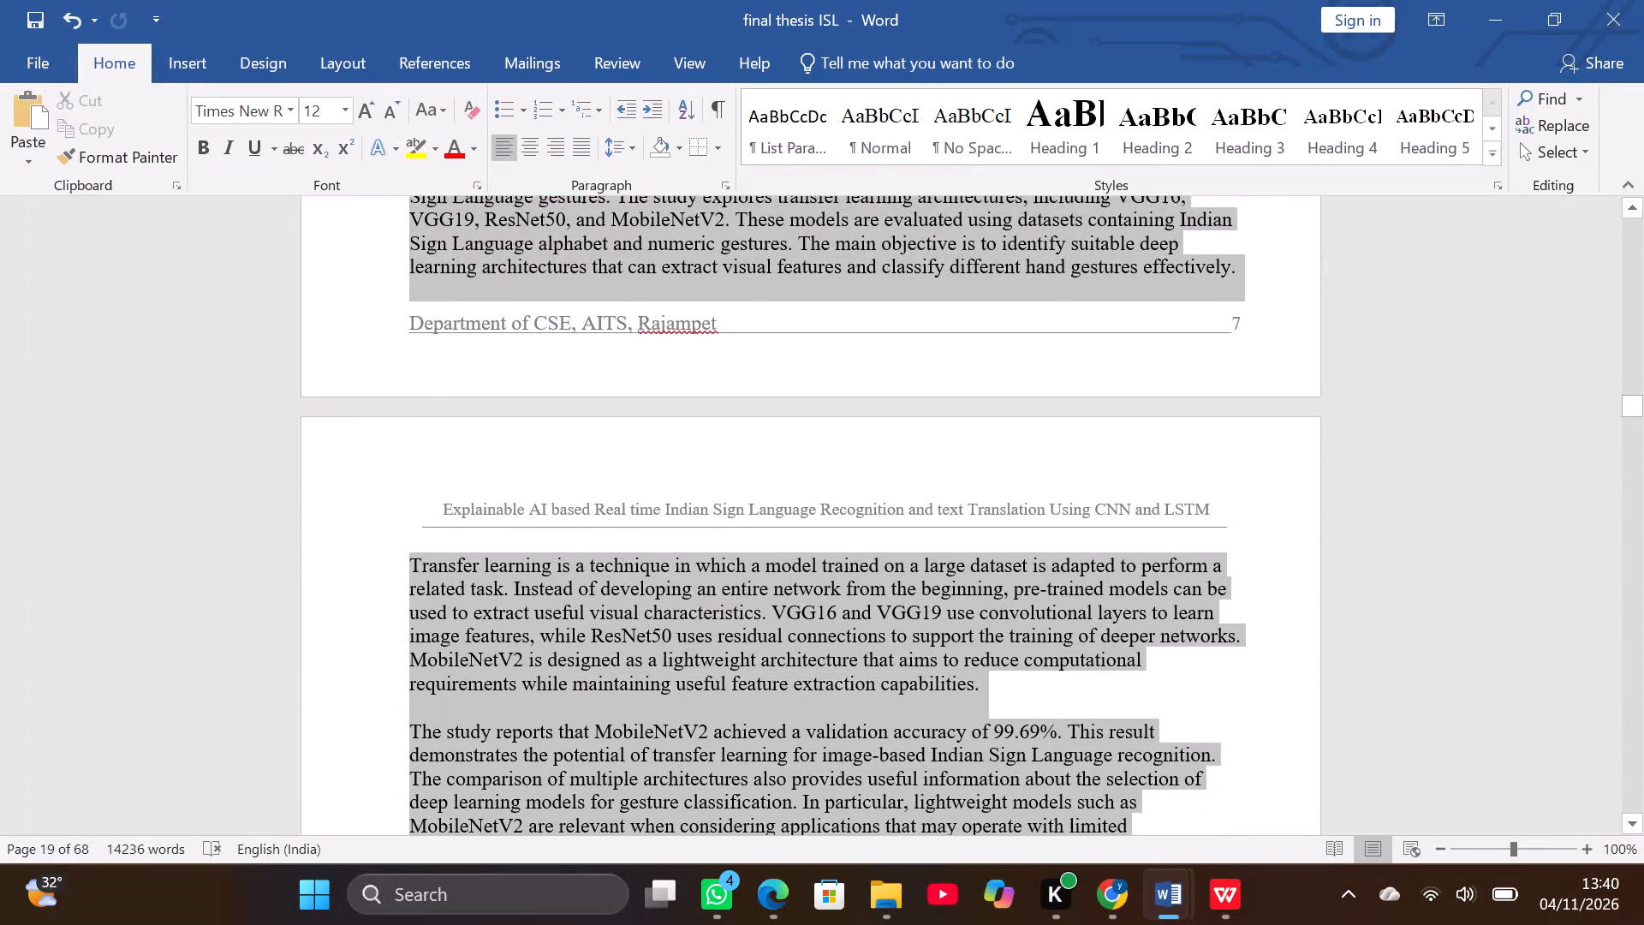
{"action": "left_click_drag", "start_coordinate": [565, 850], "coordinate": [563, 849]}
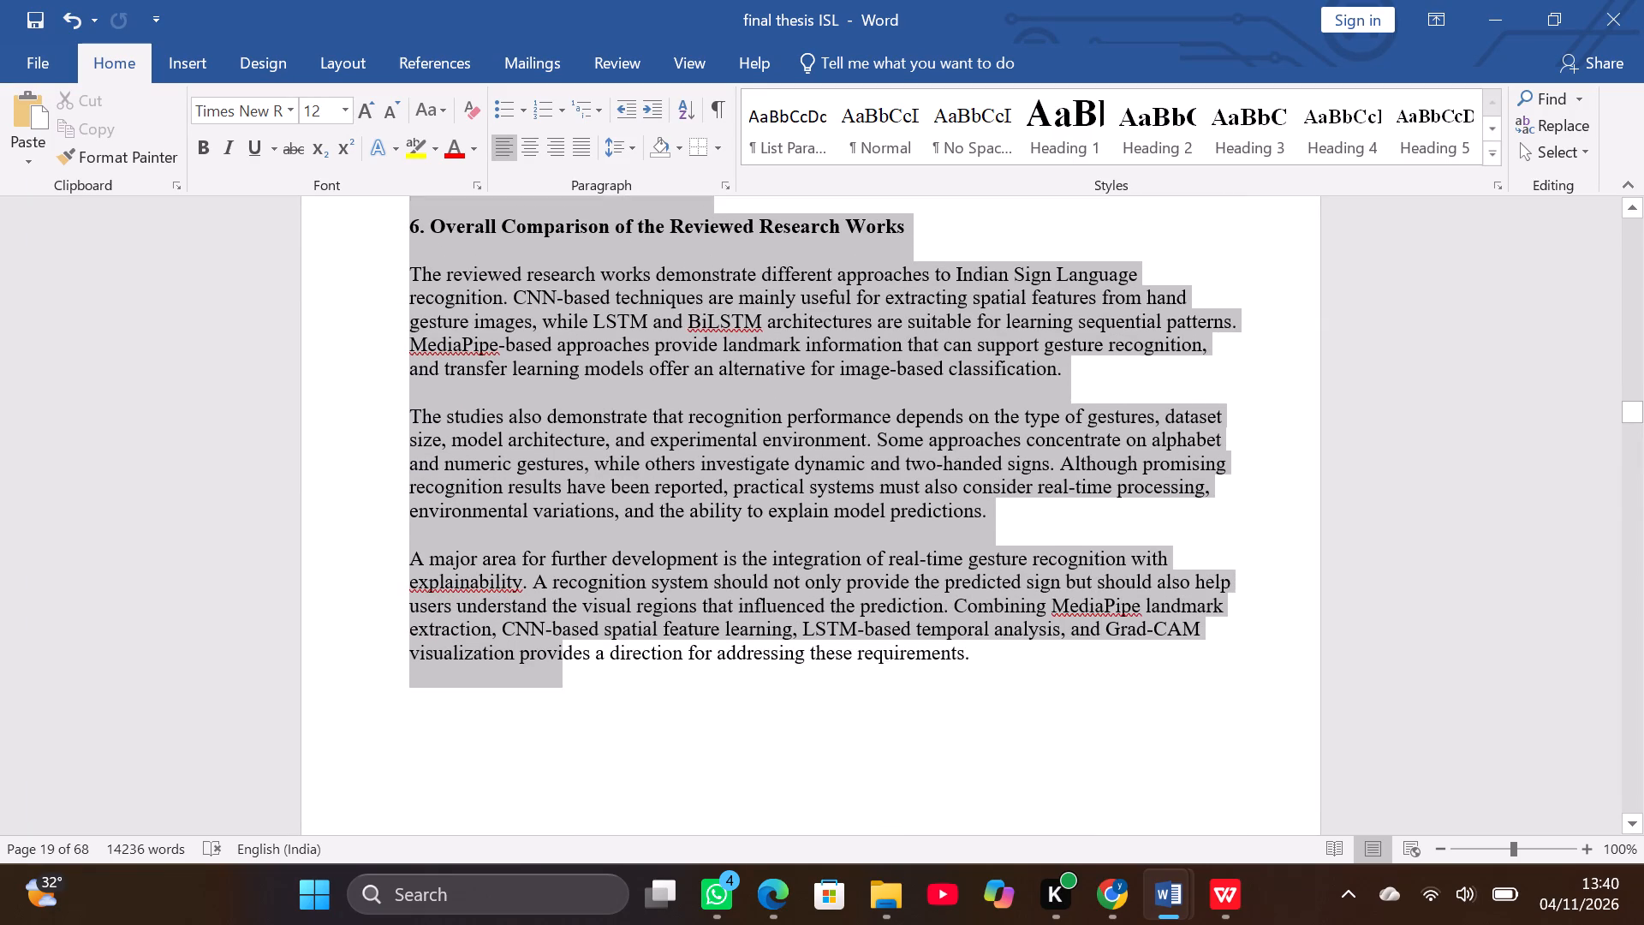
{"action": "left_click_drag", "start_coordinate": [563, 849], "coordinate": [546, 604]}
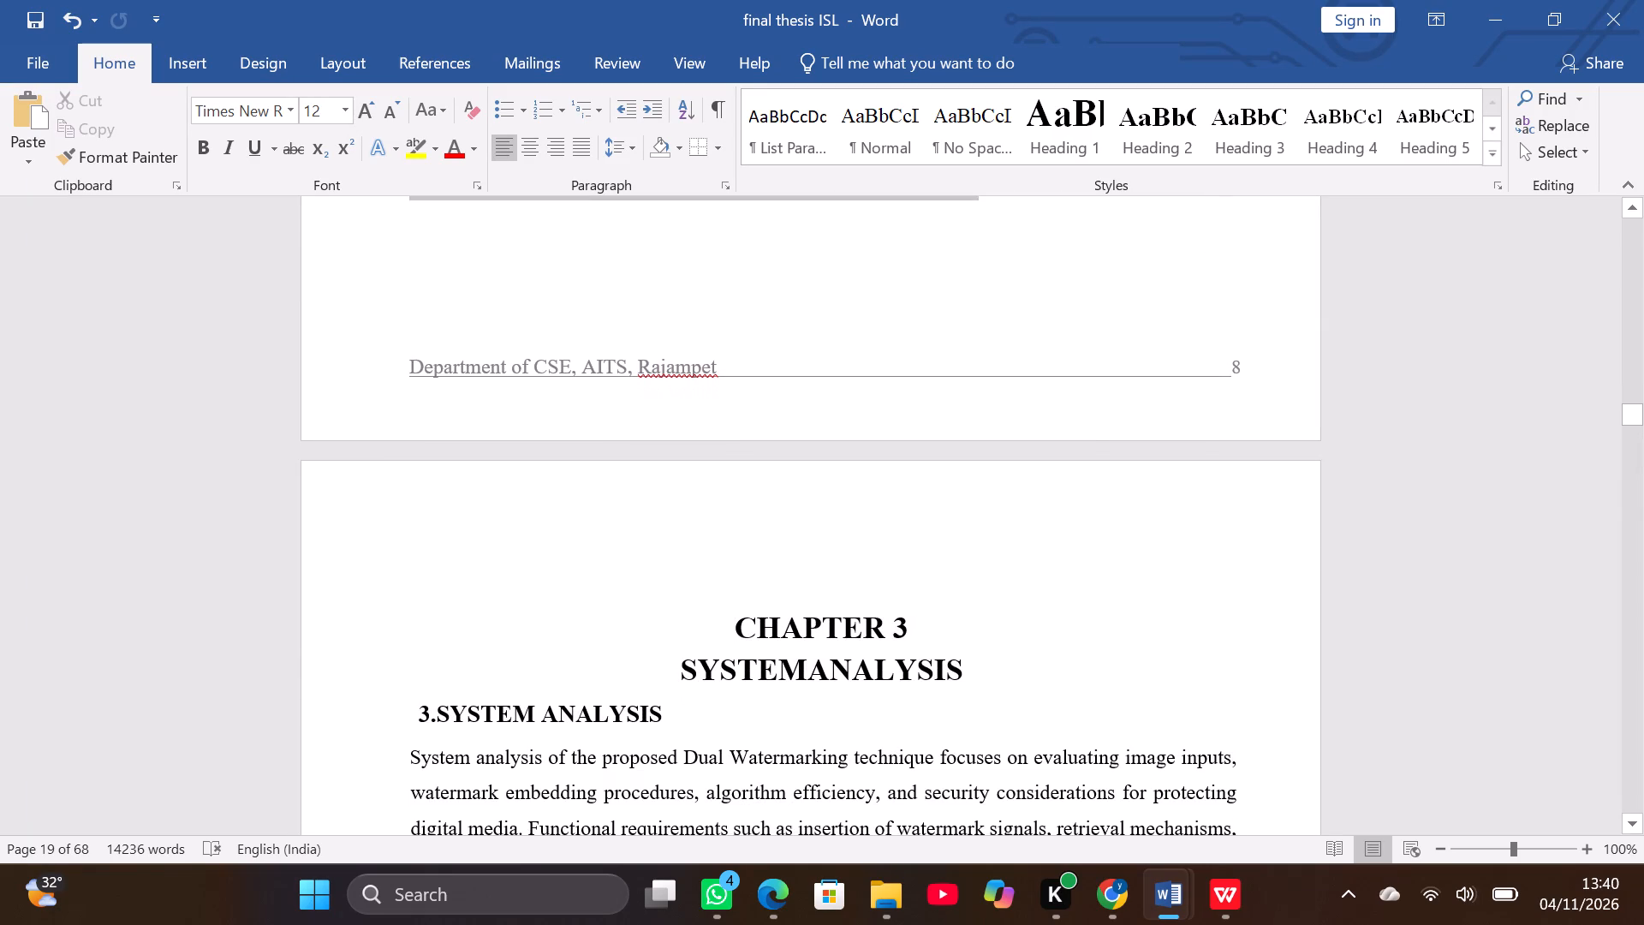
{"action": "left_click_drag", "start_coordinate": [546, 604], "coordinate": [546, 605]}
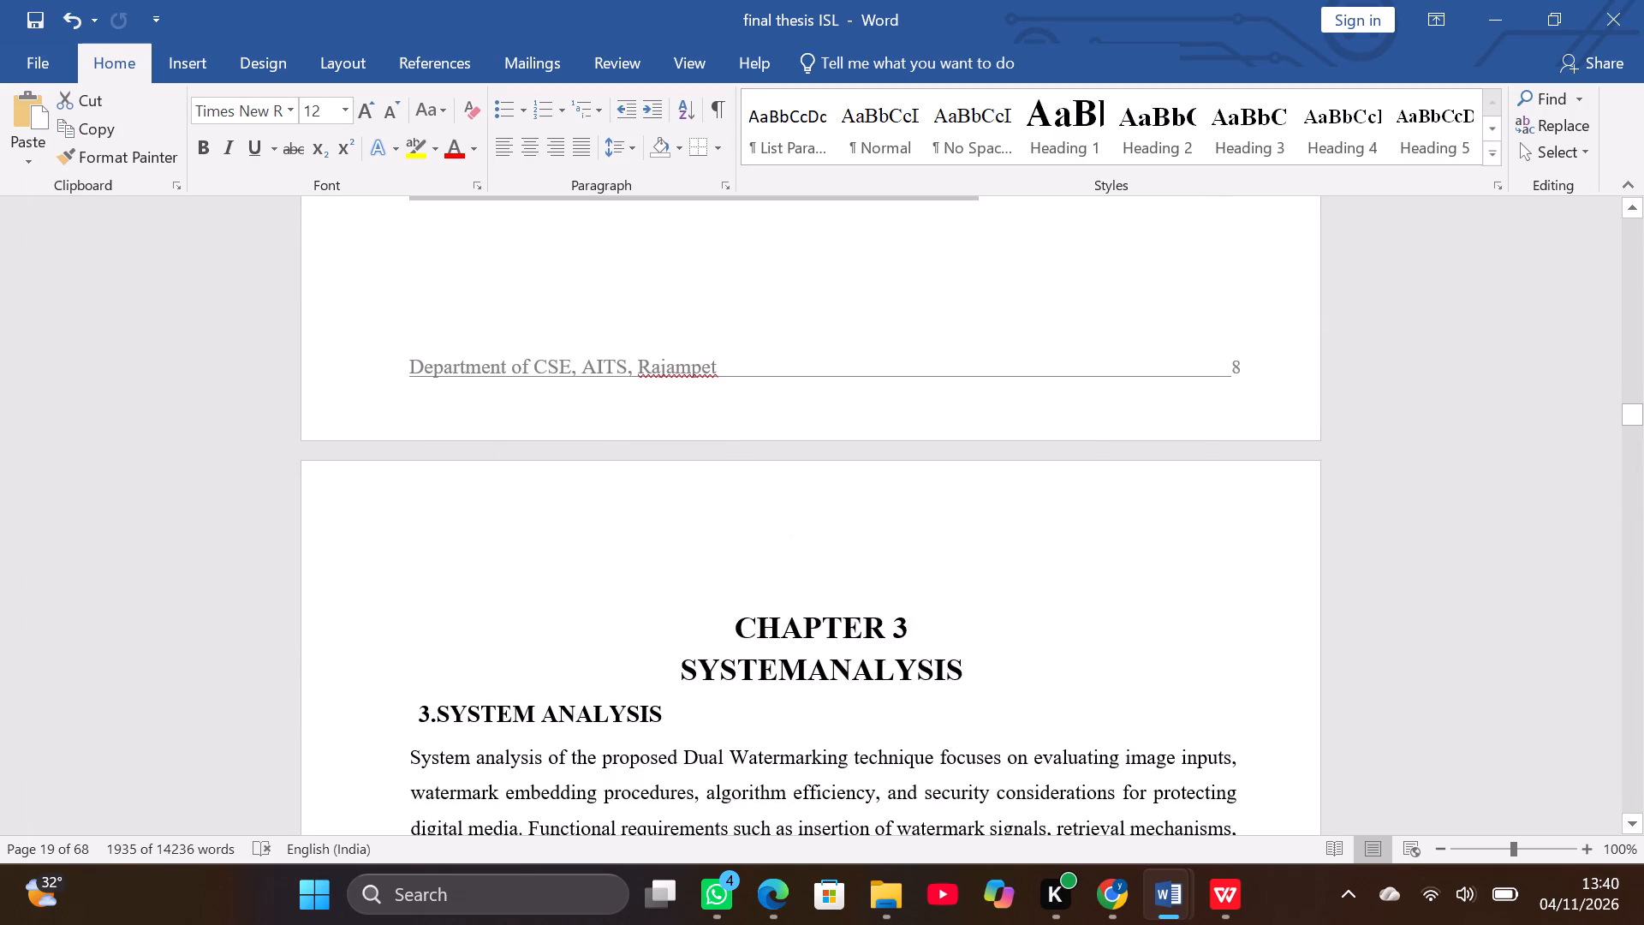
{"action": "left_click", "coordinate": [633, 147]}
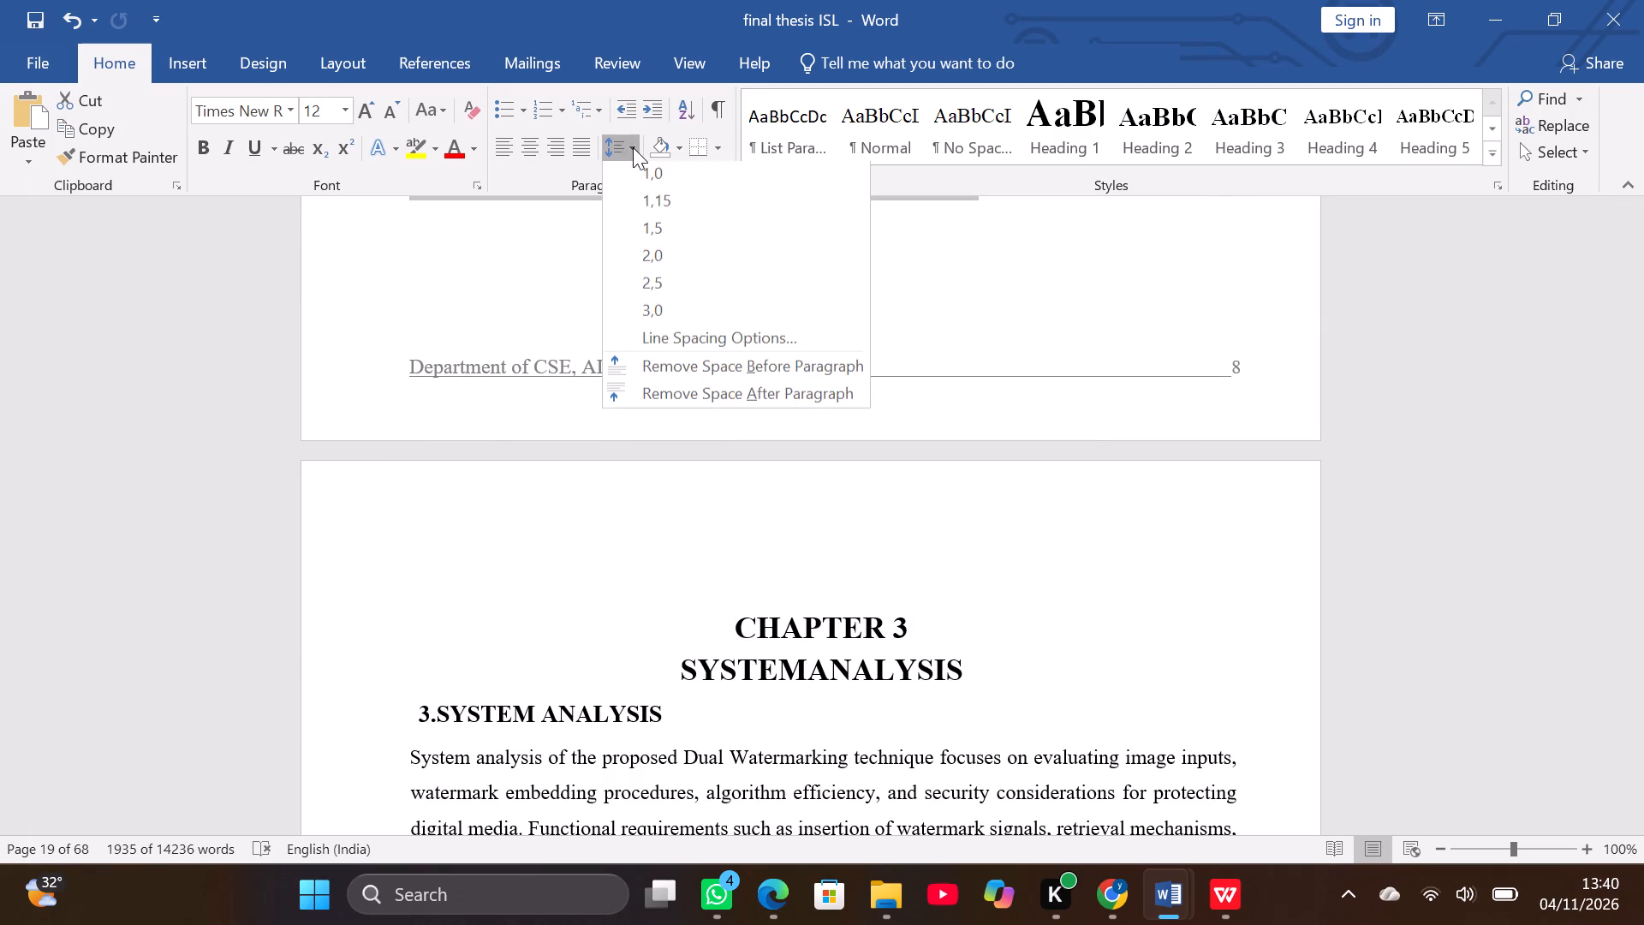
{"action": "left_click", "coordinate": [670, 219]}
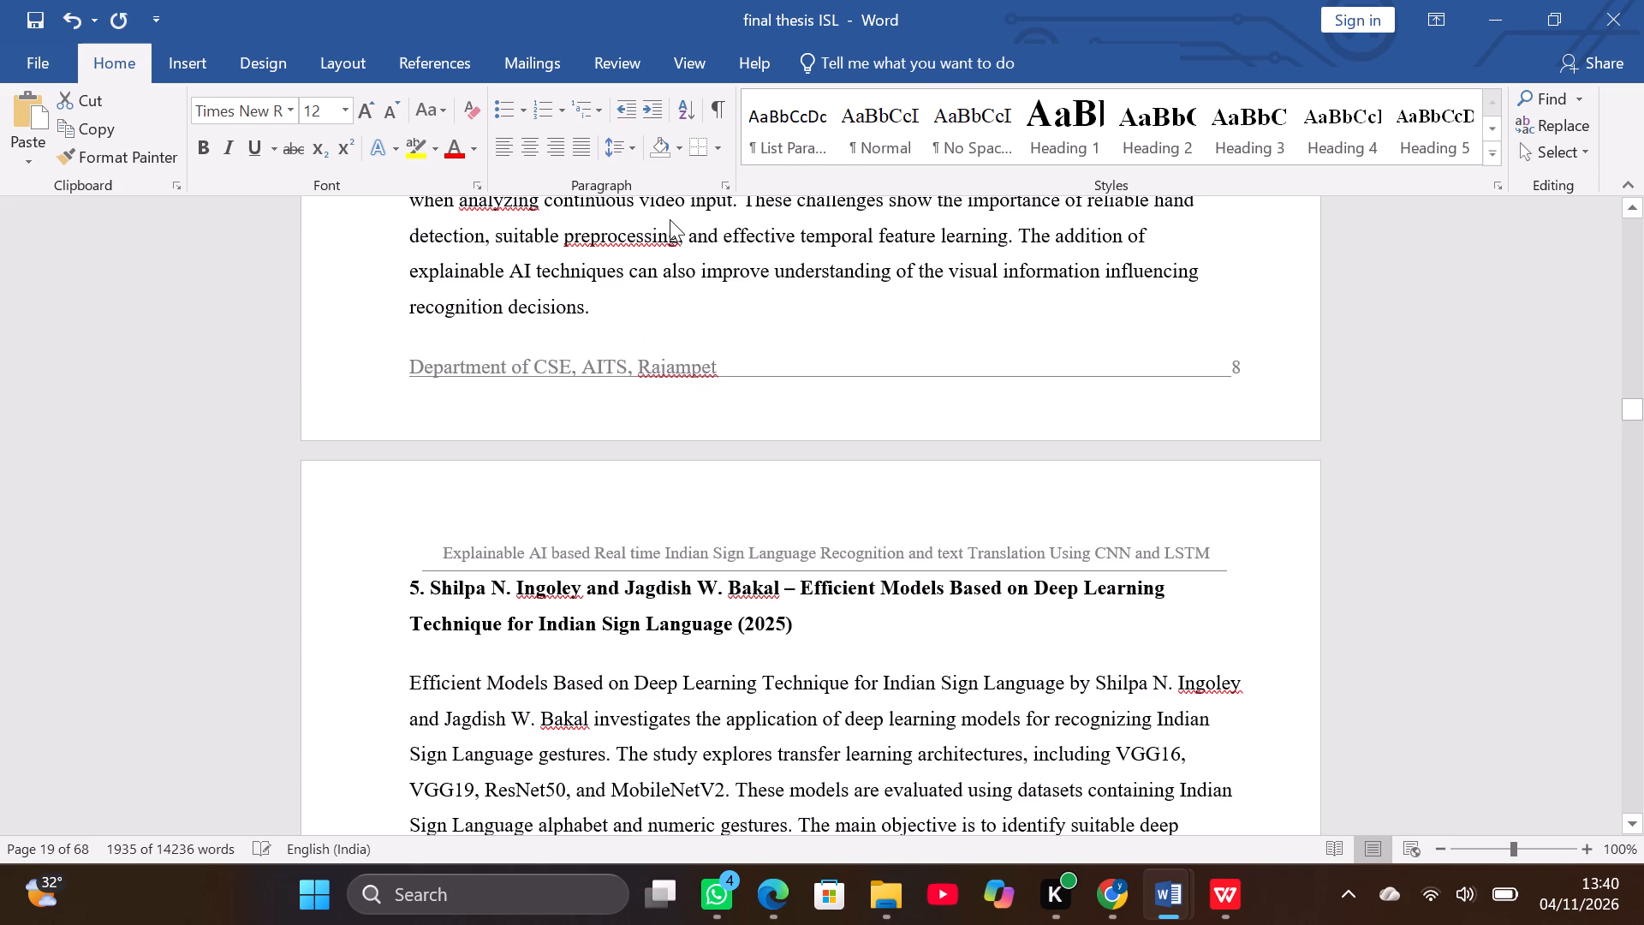
{"action": "left_click", "coordinate": [720, 428]}
Compare the length of the thesis's literature survey up to Chapter 3 with the Chapter 2 pages of final thesis.pdf in WPS Office.
{"action": "scroll", "coordinate": [720, 428], "scroll_direction": "down", "scroll_amount": 6}
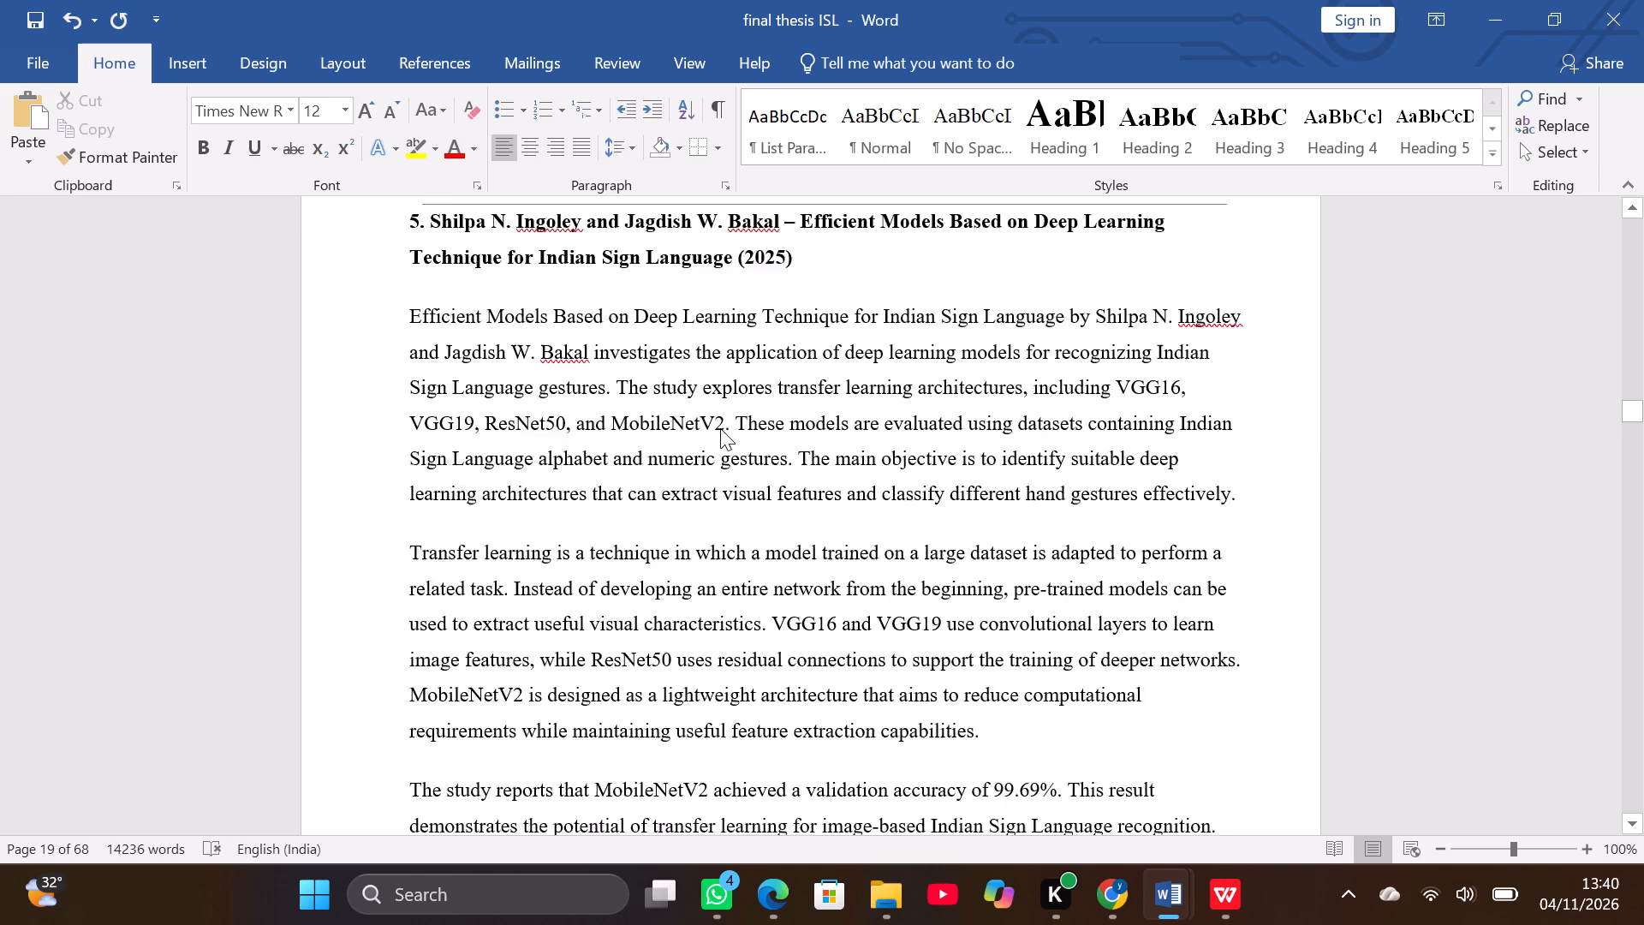
{"action": "scroll", "coordinate": [720, 428], "scroll_direction": "down", "scroll_amount": 7}
{"action": "scroll", "coordinate": [720, 428], "scroll_direction": "down", "scroll_amount": 16}
{"action": "scroll", "coordinate": [720, 428], "scroll_direction": "down", "scroll_amount": 16}
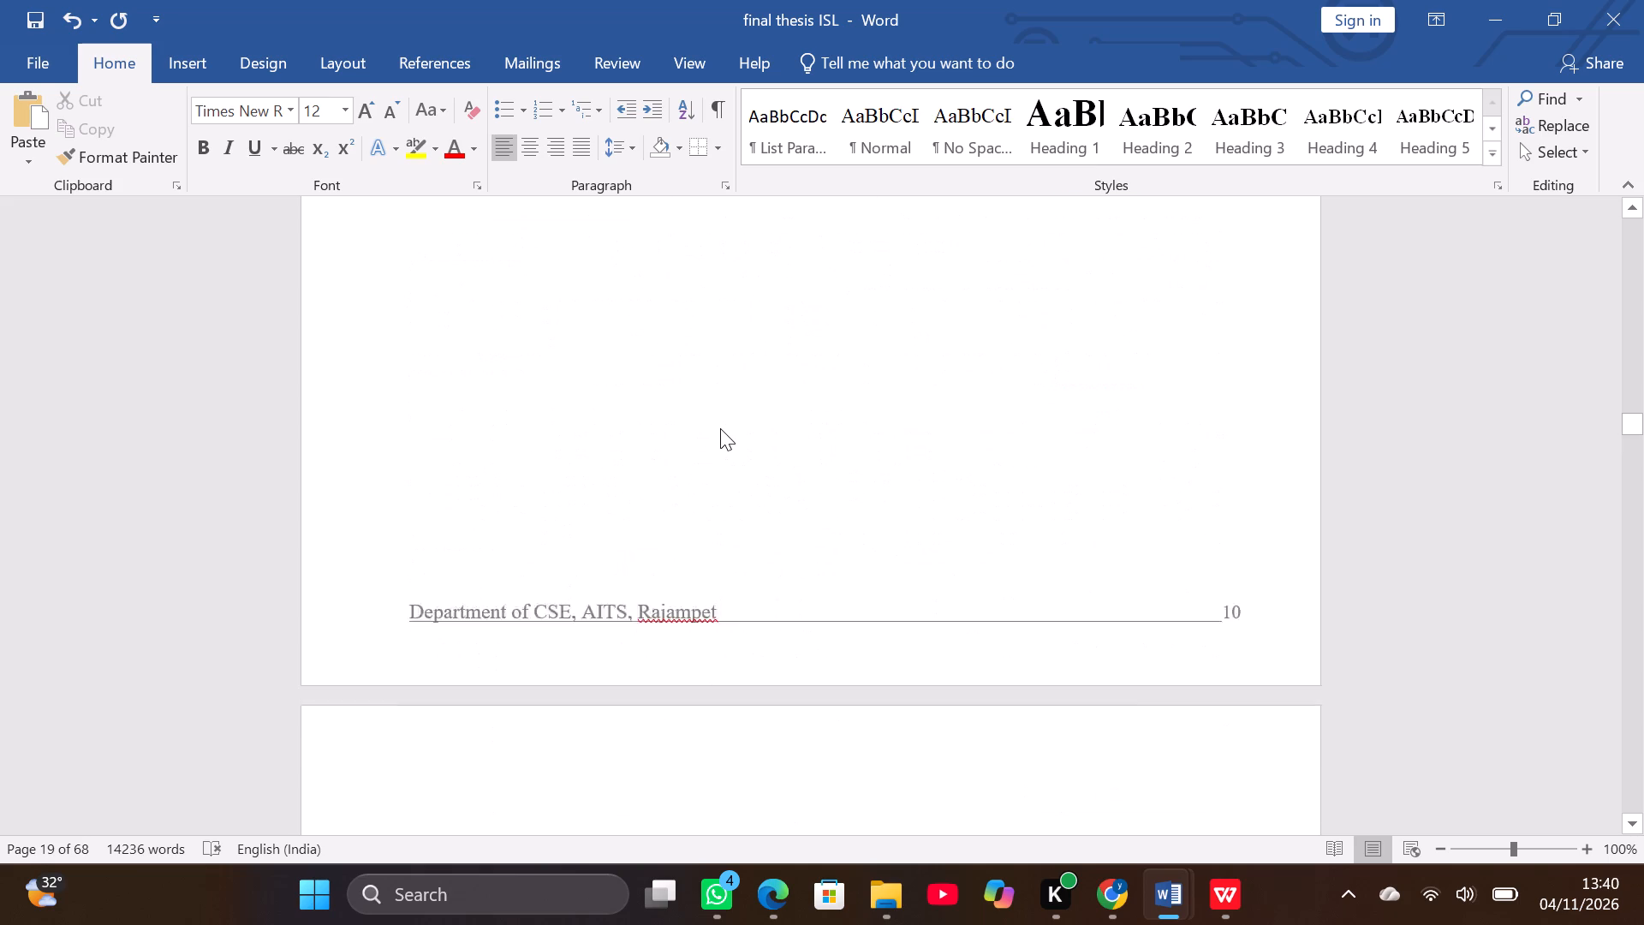
{"action": "scroll", "coordinate": [720, 428], "scroll_direction": "down", "scroll_amount": 5}
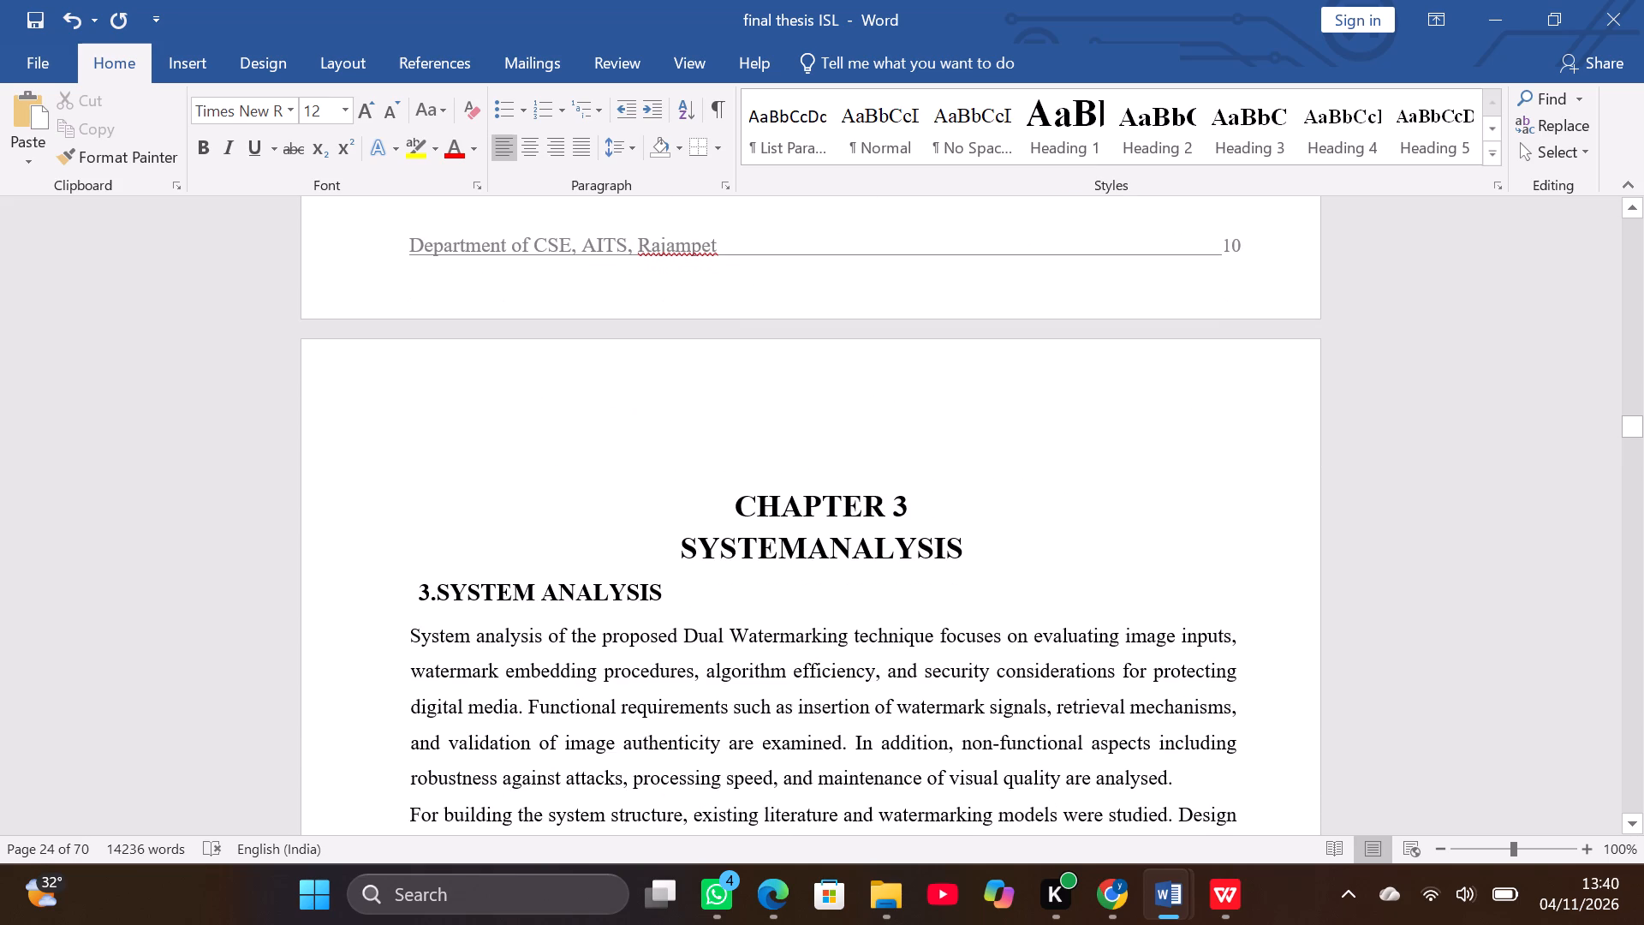
{"action": "left_click", "coordinate": [1228, 915]}
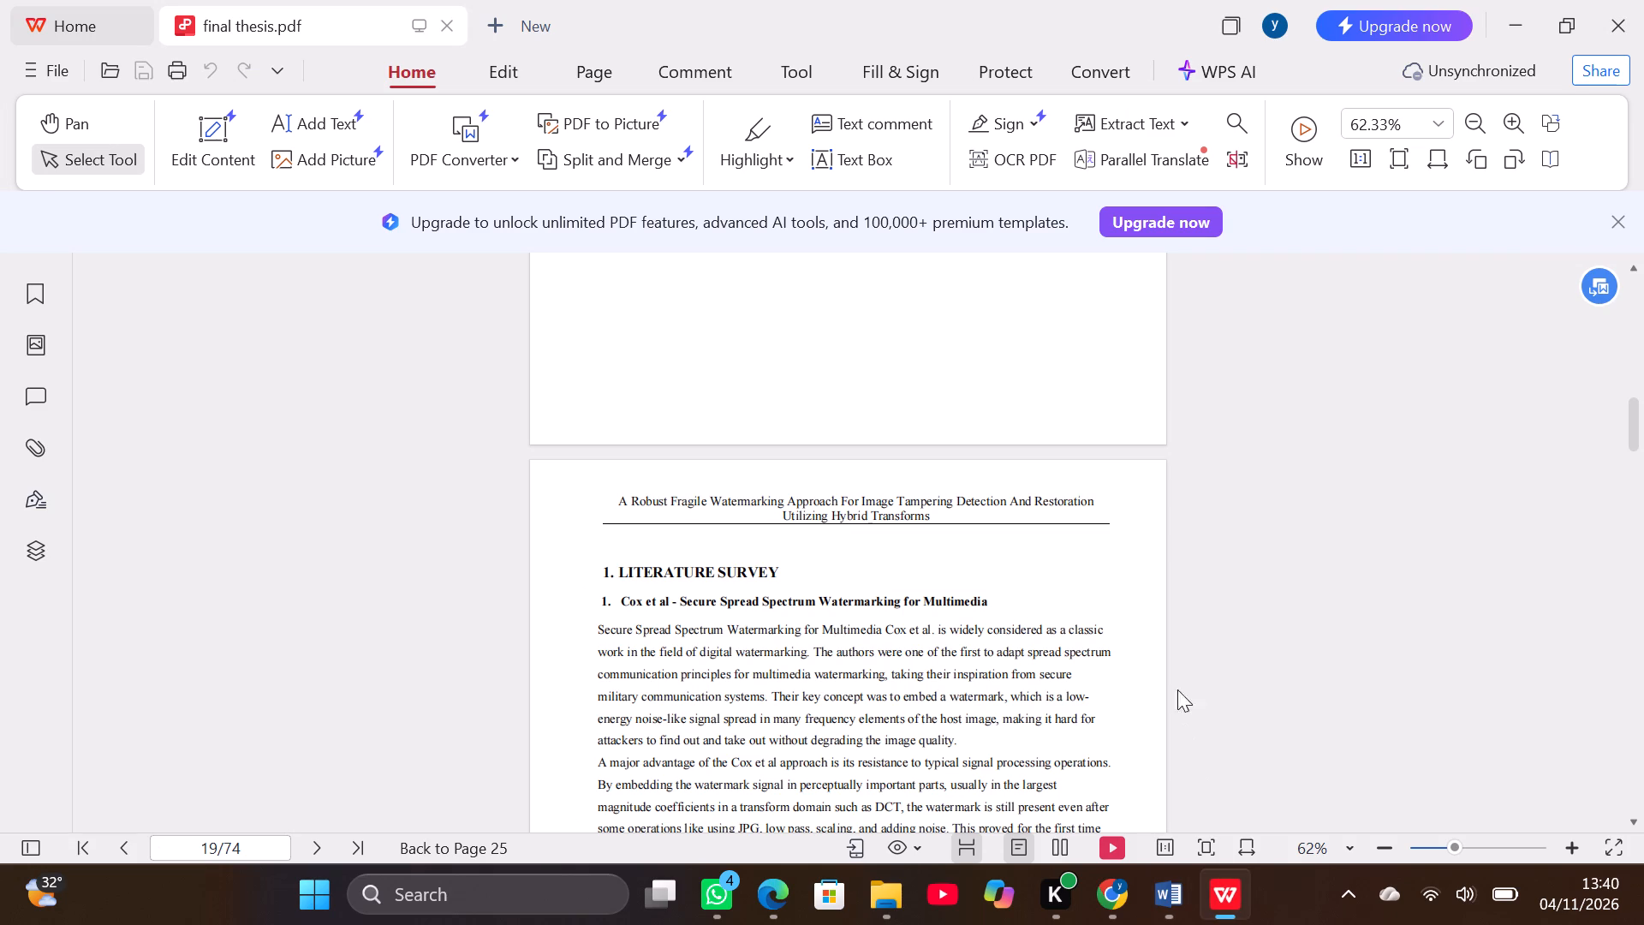
{"action": "scroll", "coordinate": [962, 589], "scroll_direction": "down", "scroll_amount": 20}
{"action": "scroll", "coordinate": [962, 589], "scroll_direction": "down", "scroll_amount": 20}
{"action": "scroll", "coordinate": [962, 589], "scroll_direction": "down", "scroll_amount": 20}
{"action": "scroll", "coordinate": [962, 589], "scroll_direction": "up", "scroll_amount": 6}
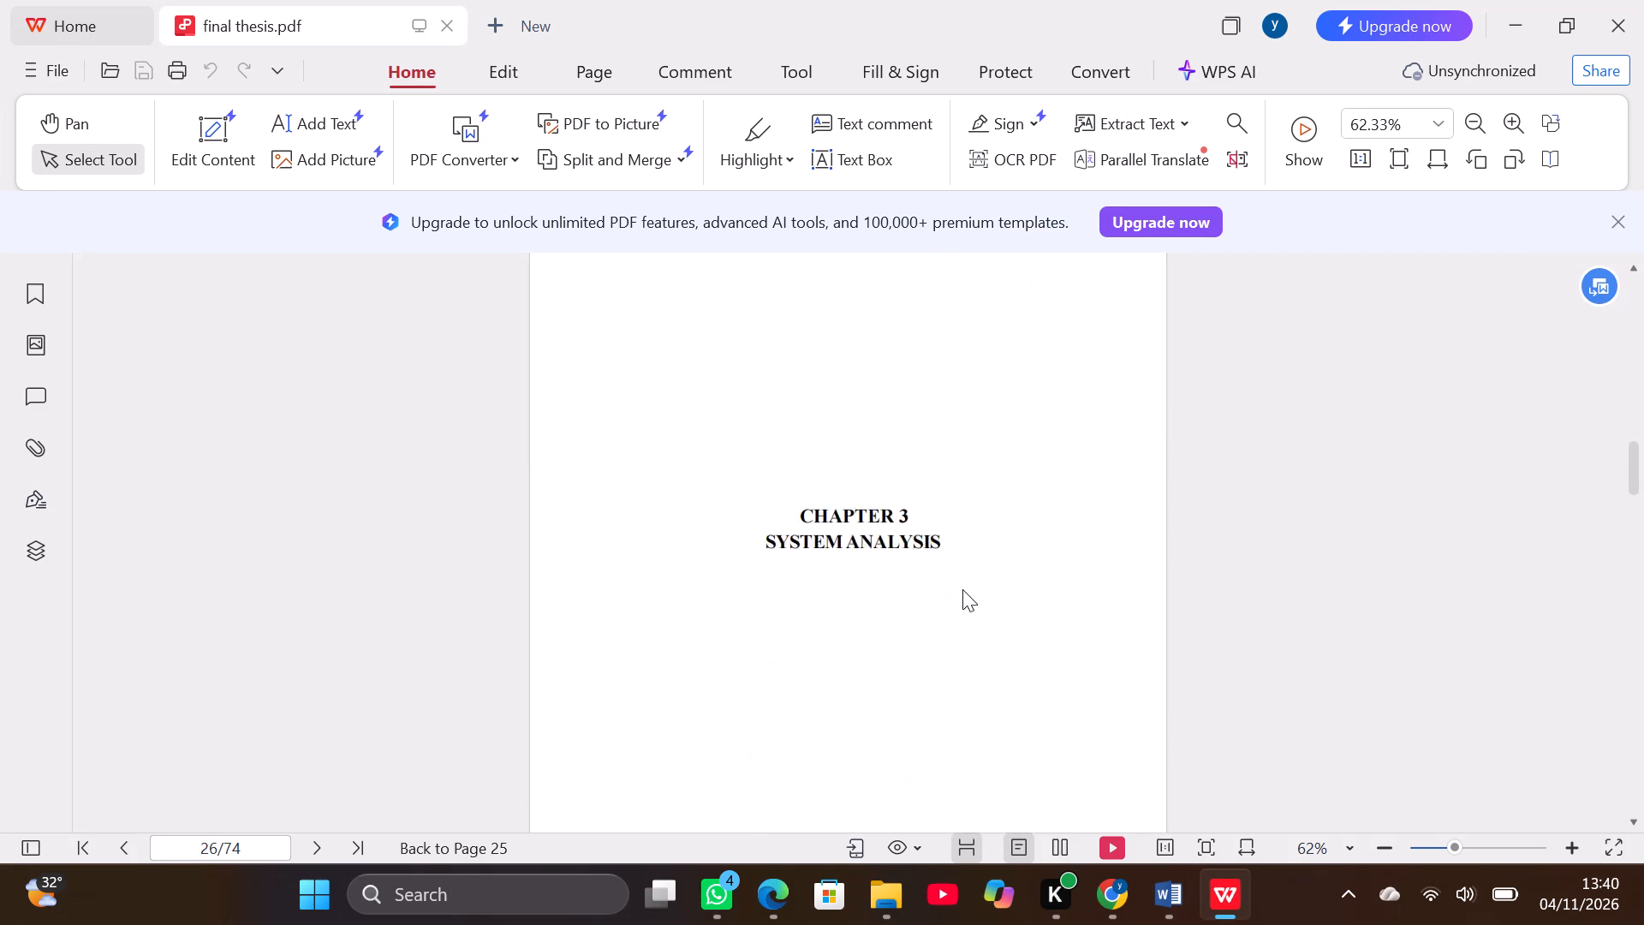
{"action": "scroll", "coordinate": [962, 589], "scroll_direction": "up", "scroll_amount": 19}
{"action": "scroll", "coordinate": [962, 589], "scroll_direction": "down", "scroll_amount": 6}
{"action": "scroll", "coordinate": [962, 589], "scroll_direction": "up", "scroll_amount": 3}
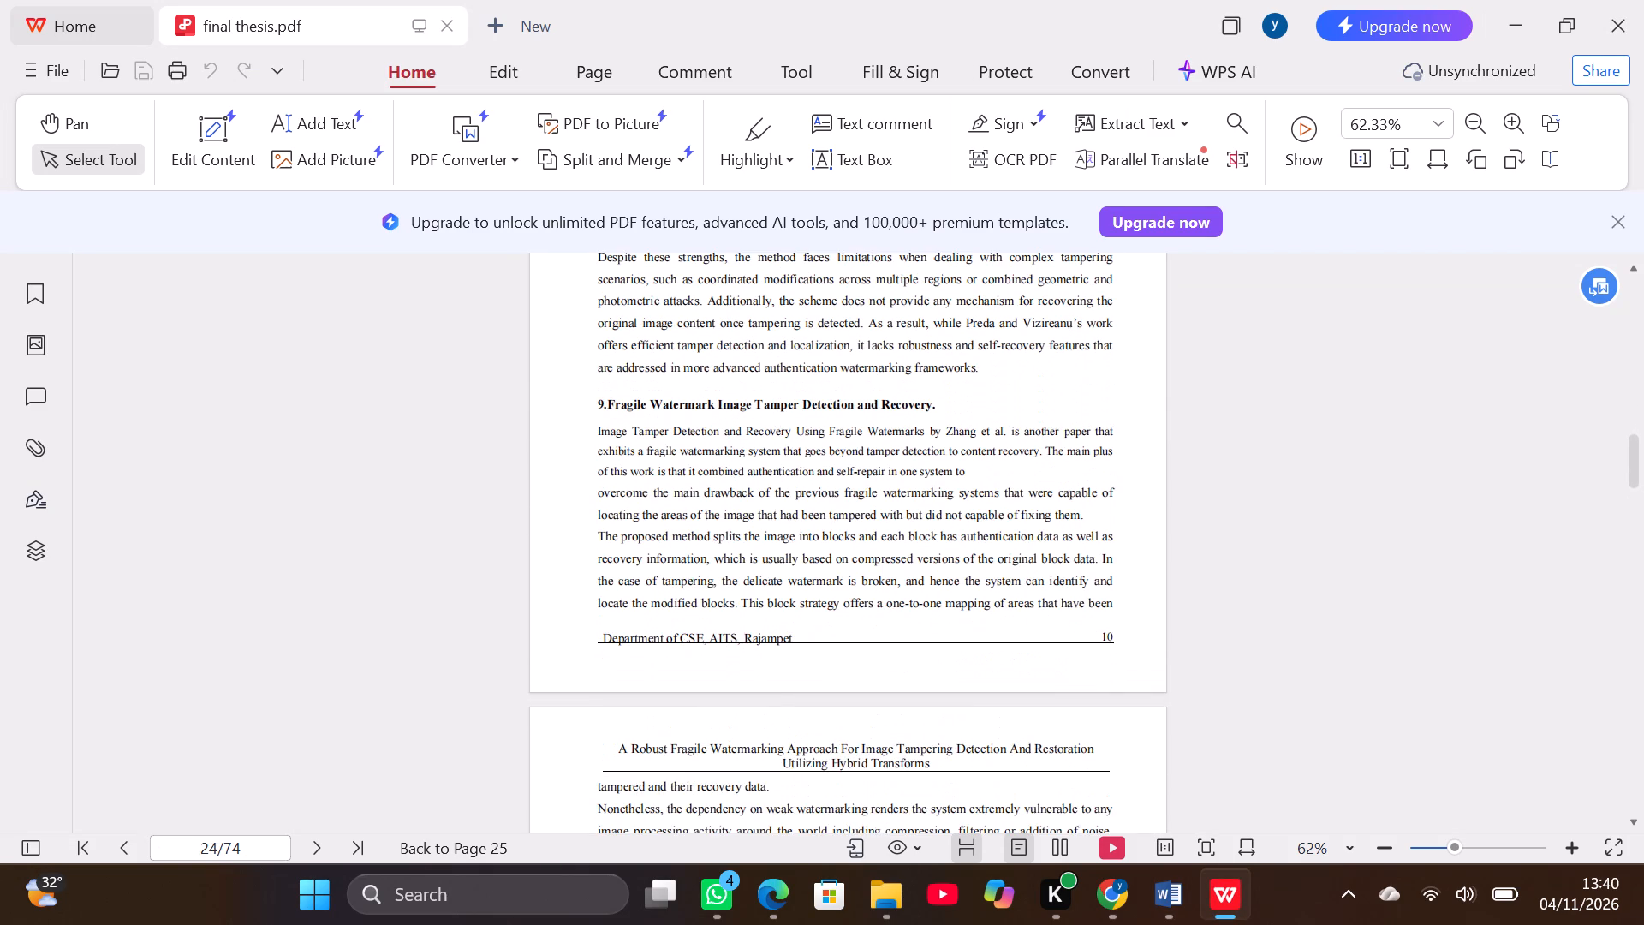
{"action": "scroll", "coordinate": [962, 589], "scroll_direction": "up", "scroll_amount": 12}
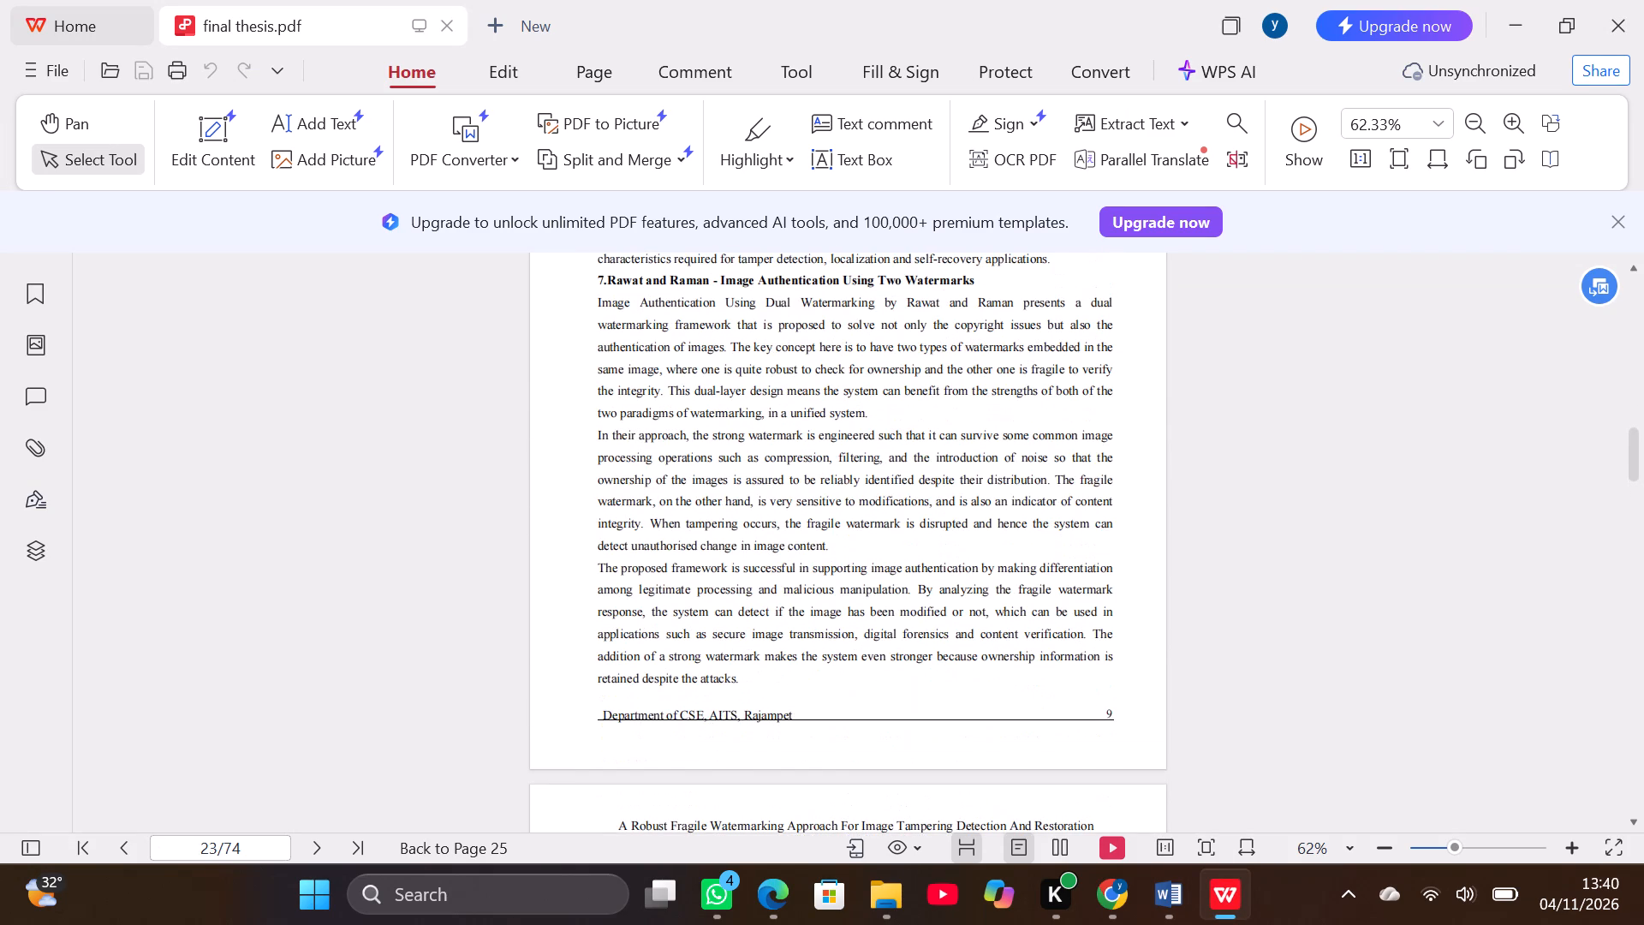
{"action": "scroll", "coordinate": [962, 589], "scroll_direction": "up", "scroll_amount": 11}
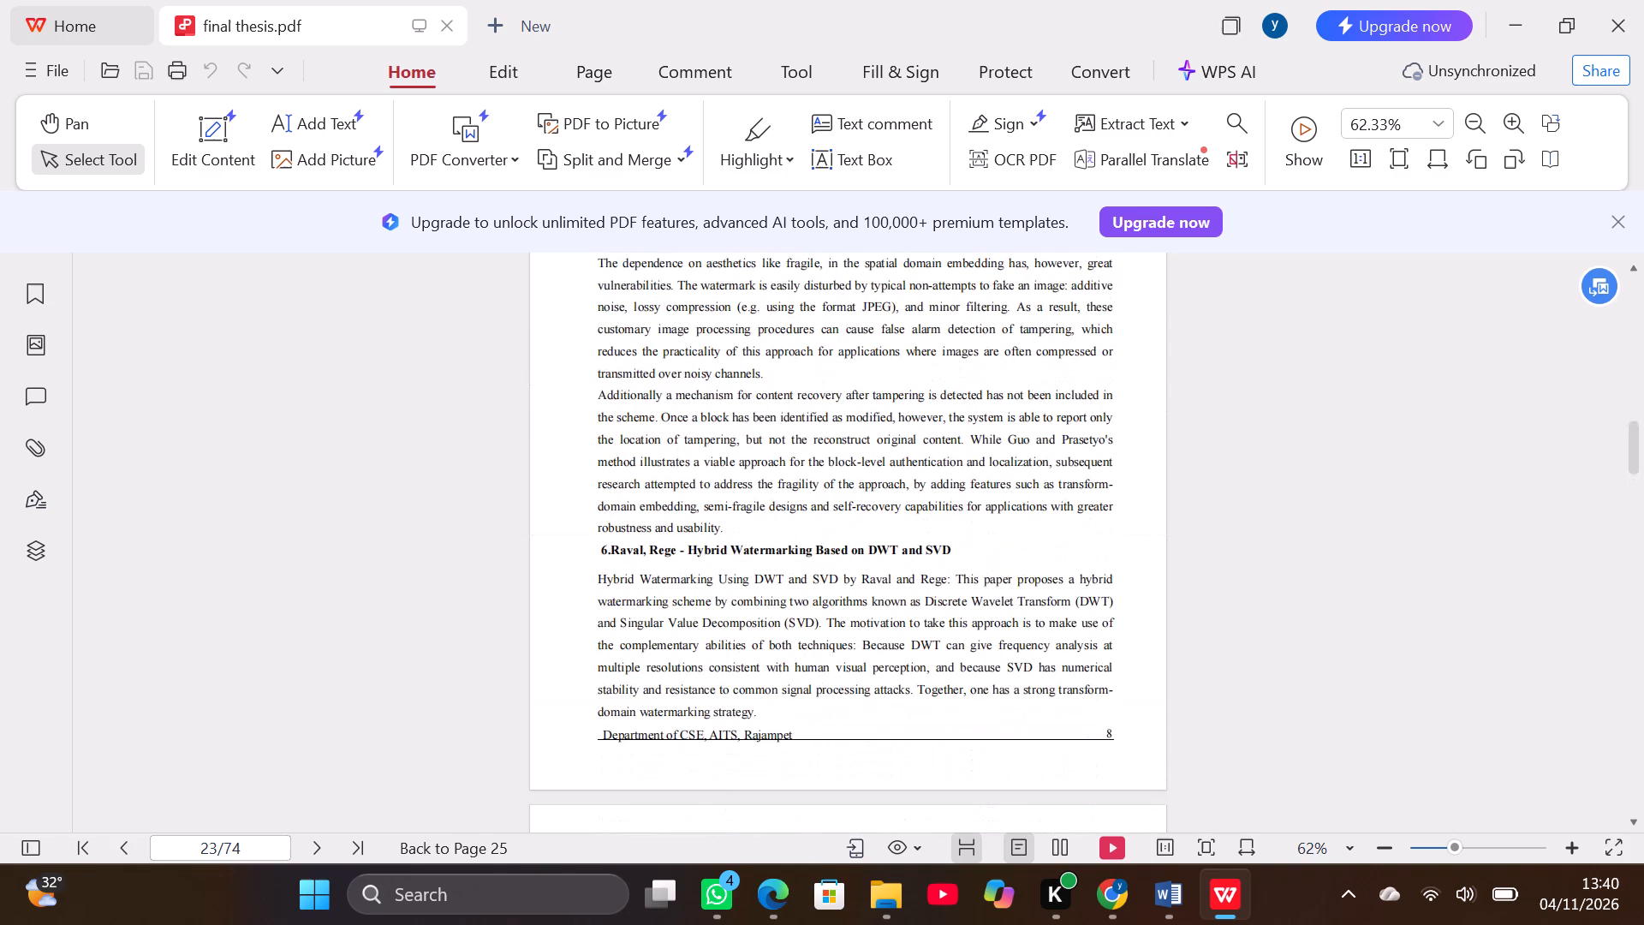
{"action": "scroll", "coordinate": [962, 589], "scroll_direction": "down", "scroll_amount": 5}
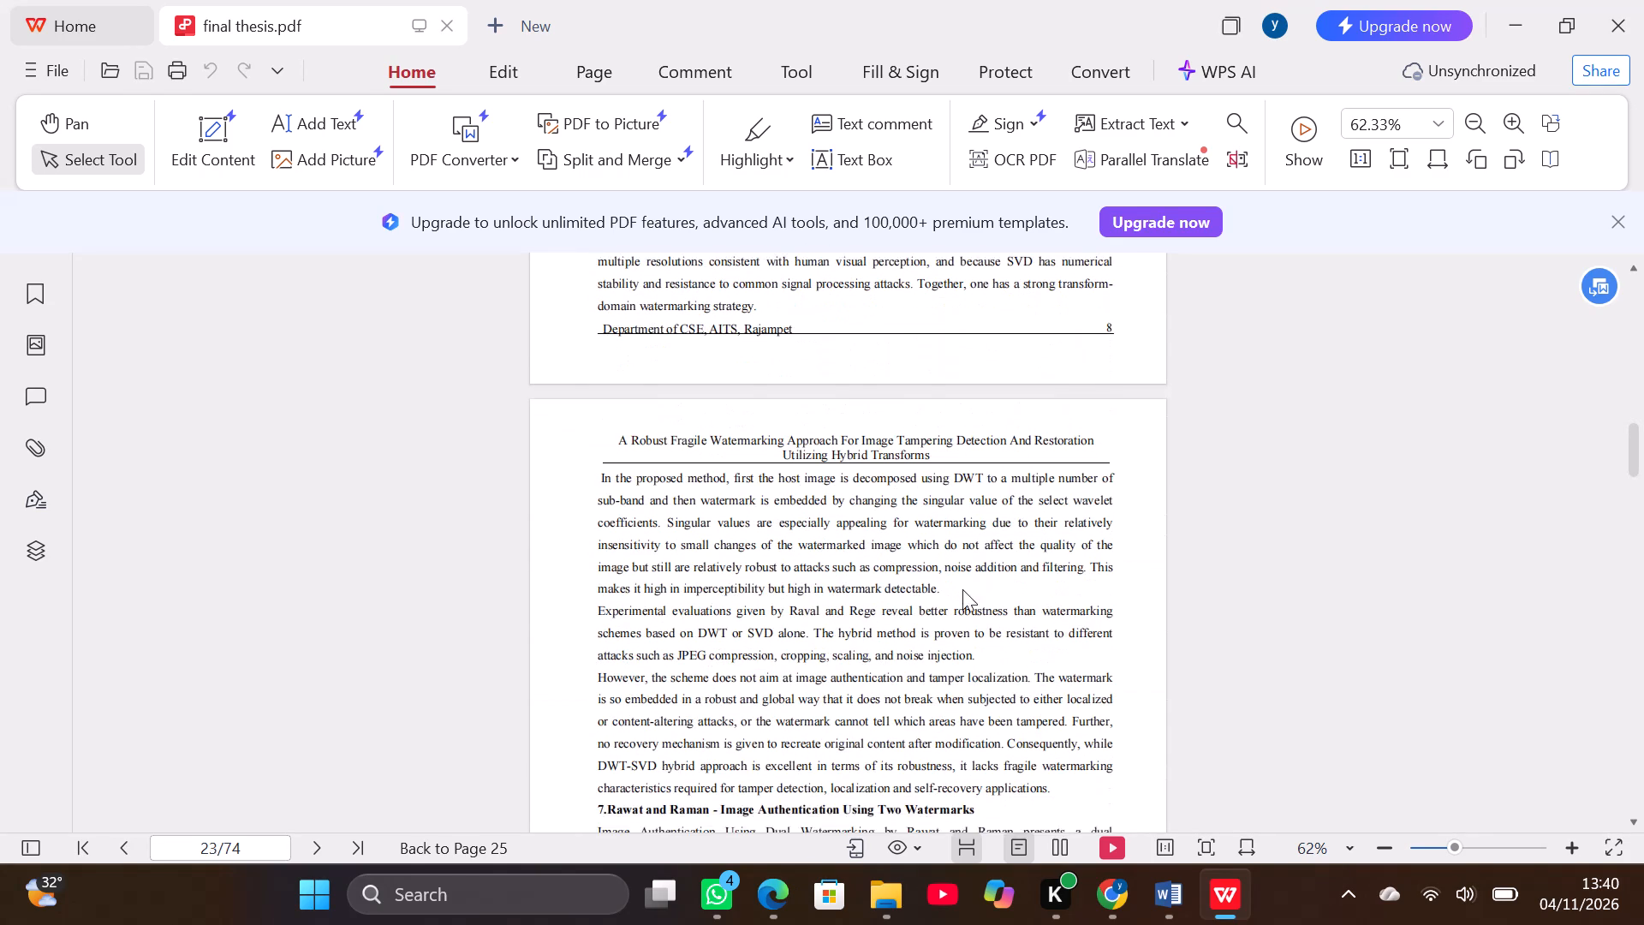
{"action": "scroll", "coordinate": [962, 589], "scroll_direction": "down", "scroll_amount": 18}
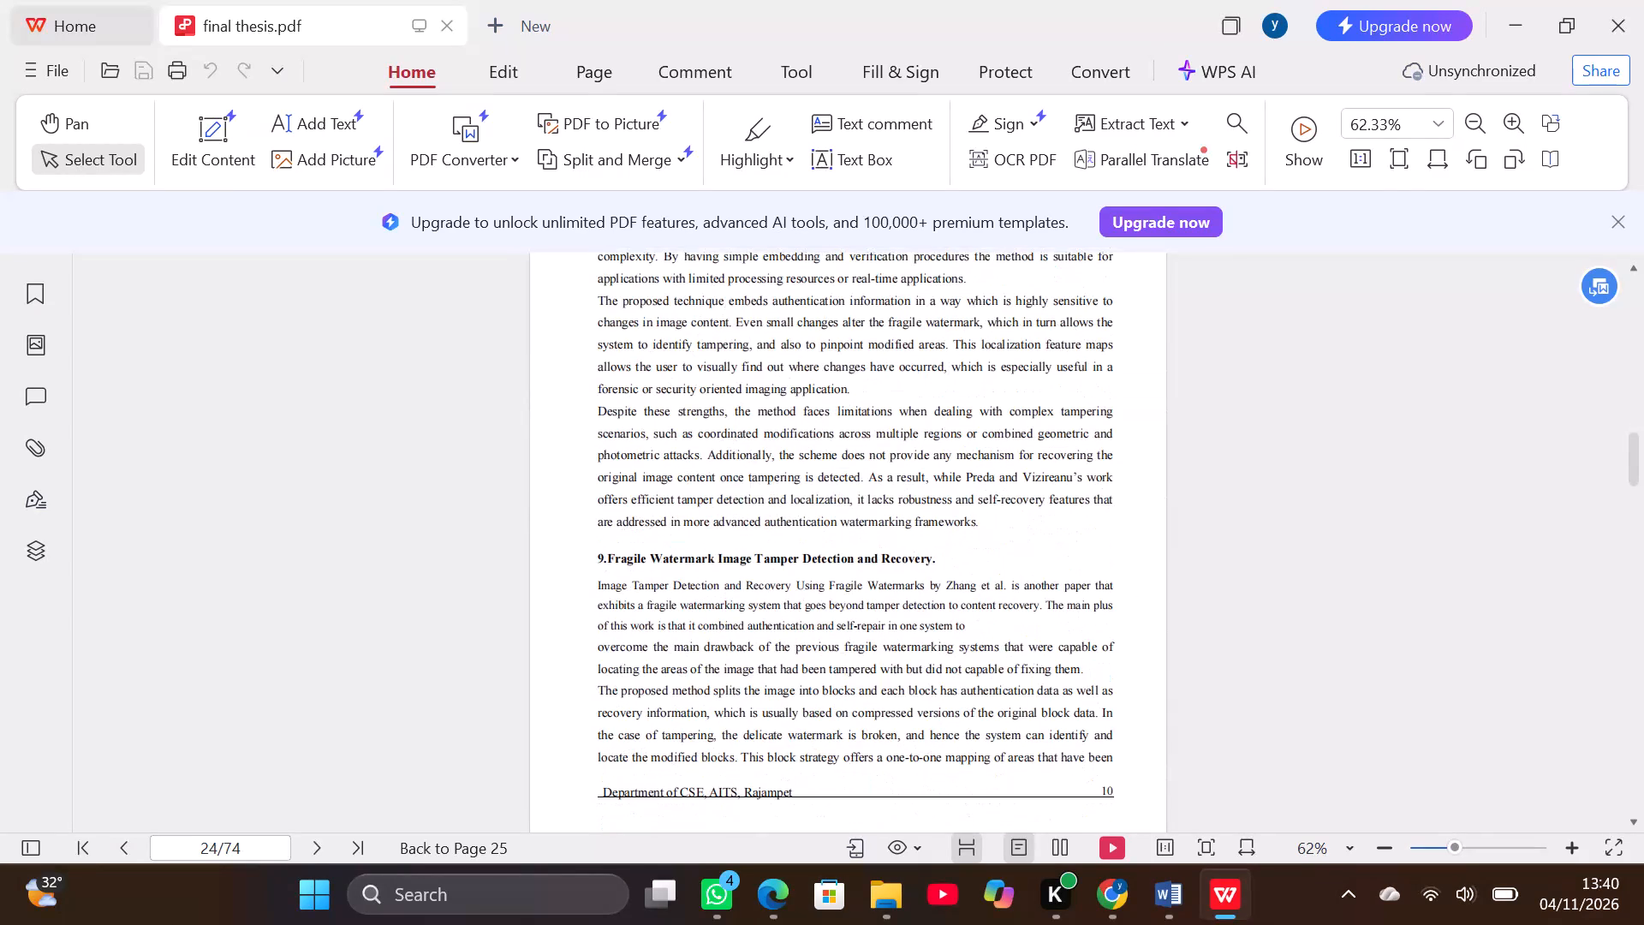
{"action": "scroll", "coordinate": [962, 589], "scroll_direction": "up", "scroll_amount": 9}
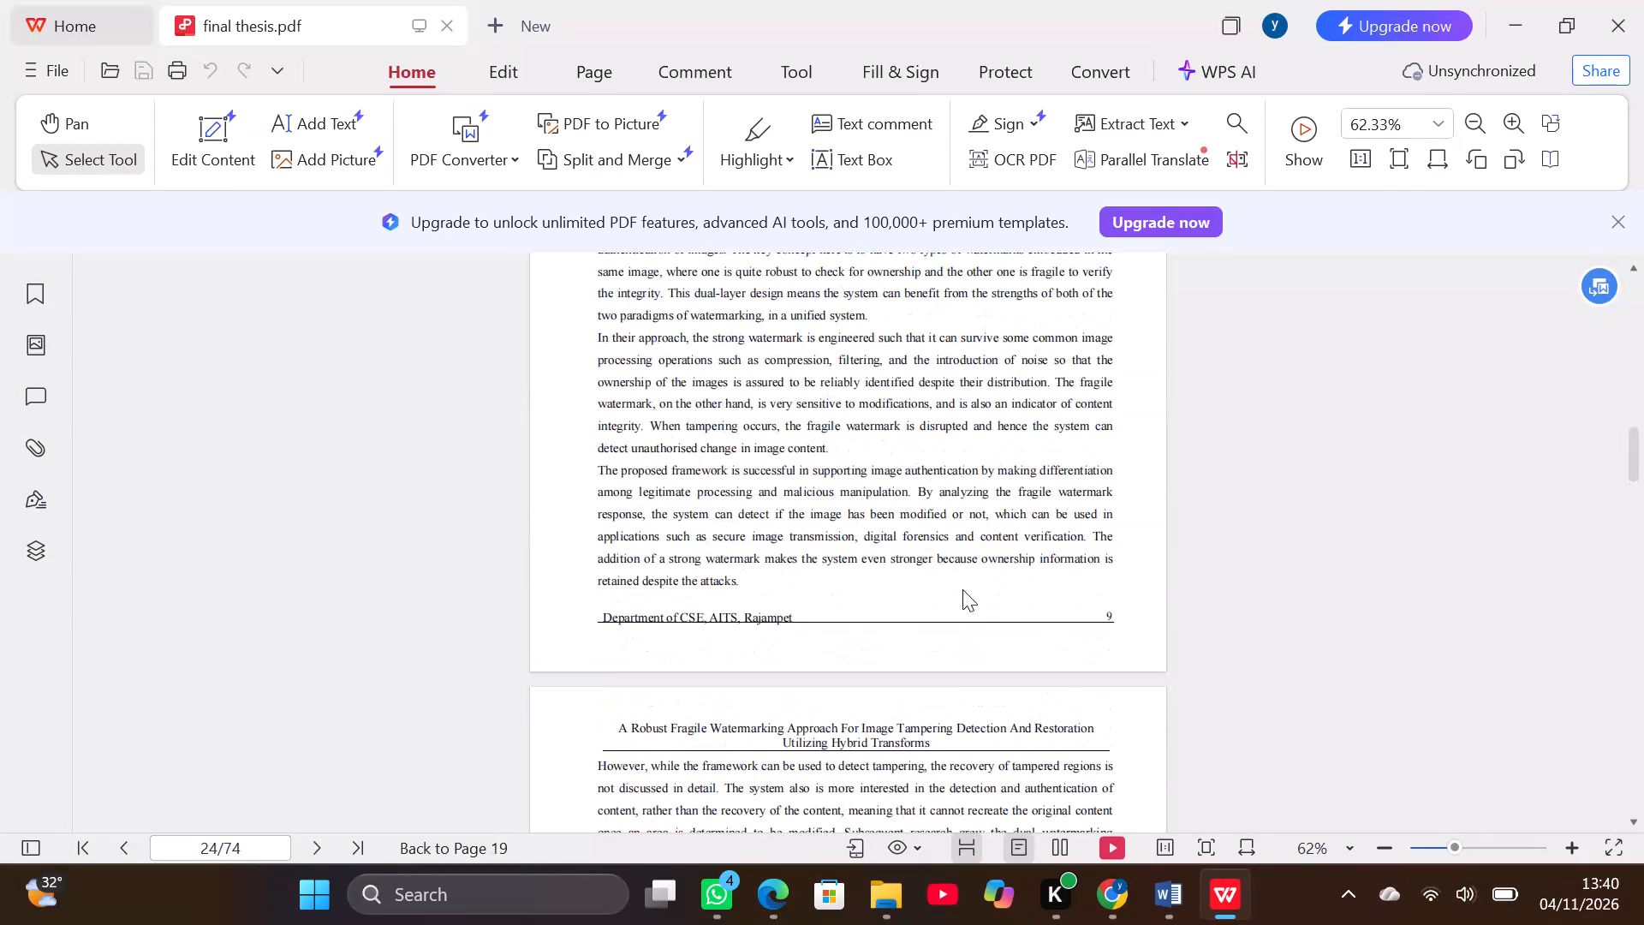
{"action": "scroll", "coordinate": [962, 589], "scroll_direction": "up", "scroll_amount": 2}
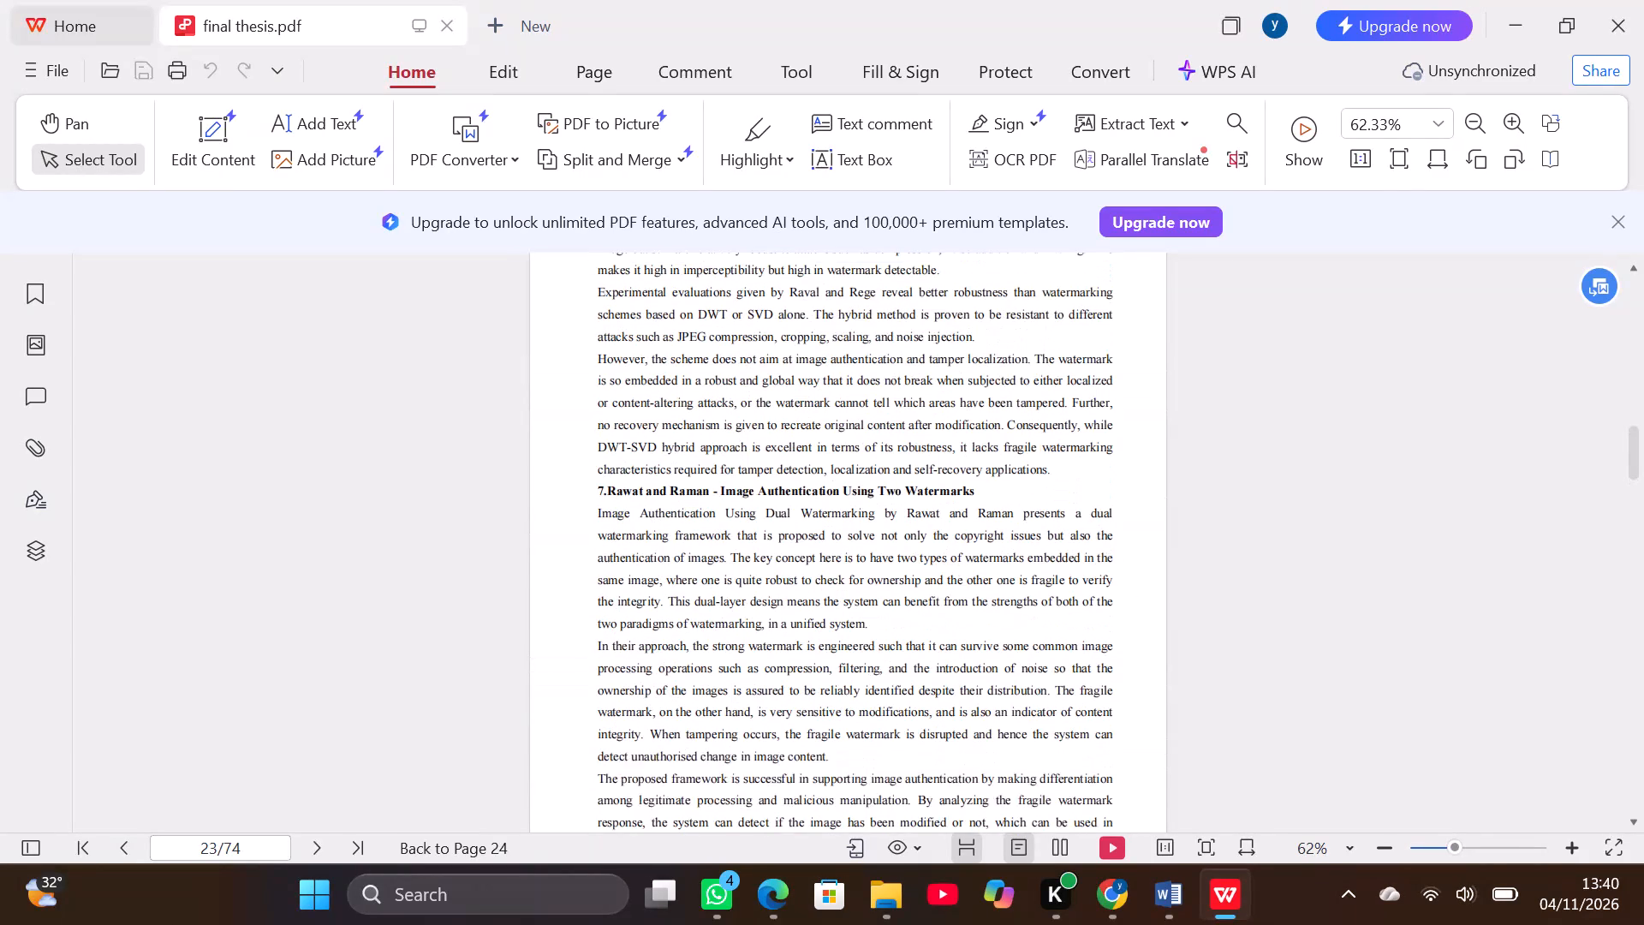
{"action": "scroll", "coordinate": [962, 589], "scroll_direction": "up", "scroll_amount": 2}
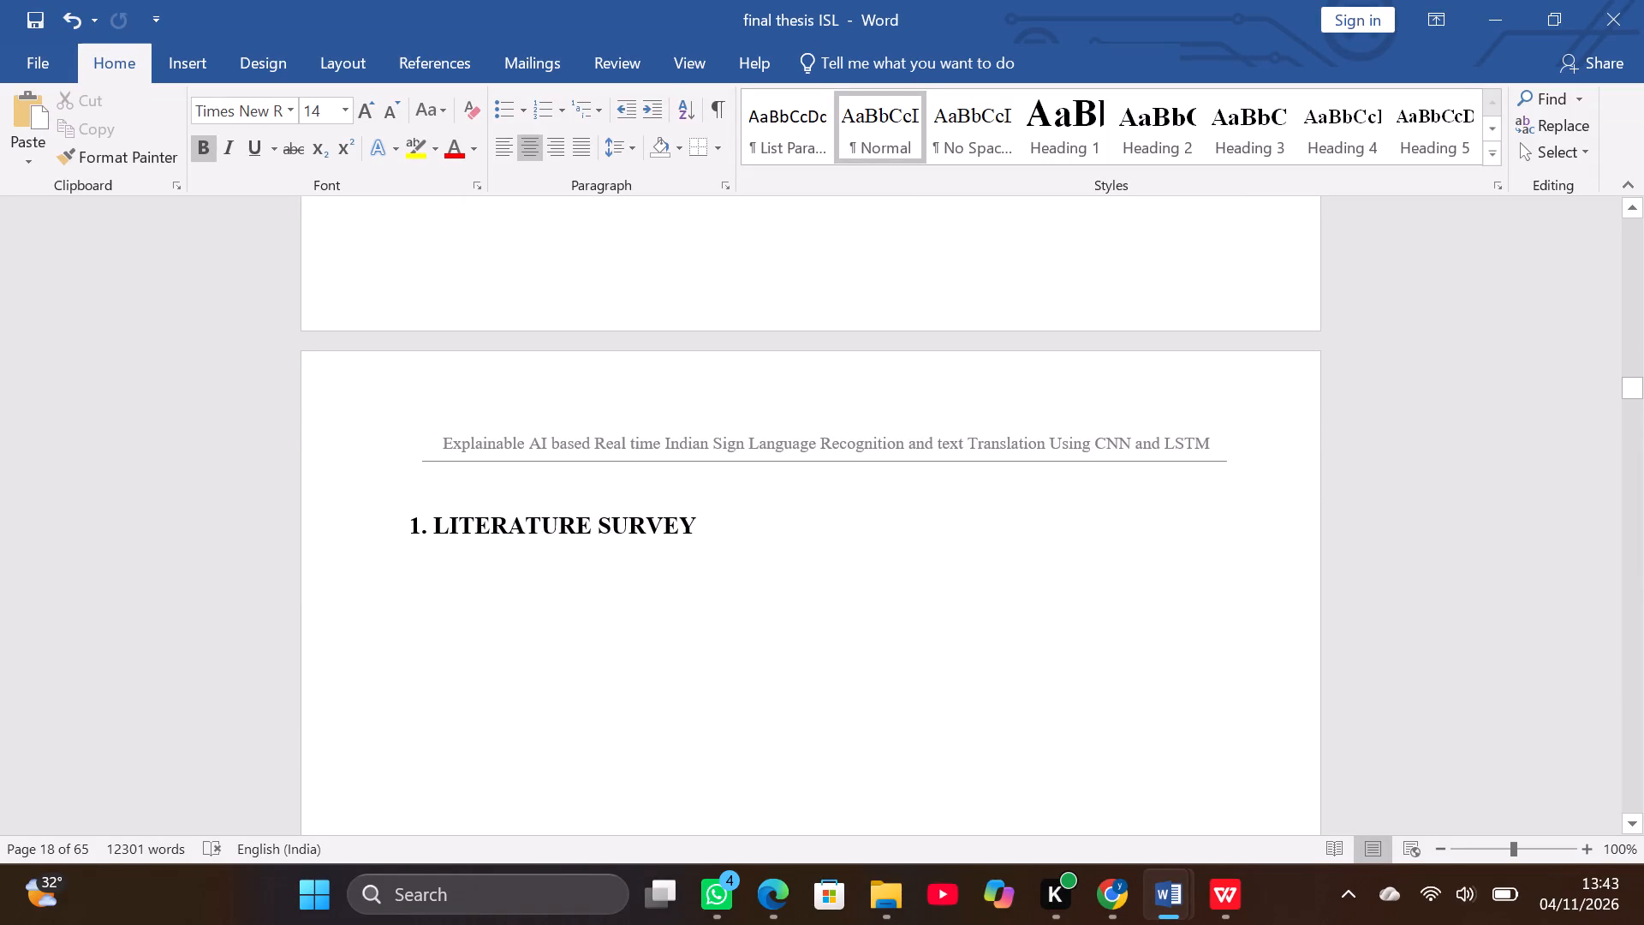
{"action": "left_click", "coordinate": [736, 604]}
{"action": "key", "text": "ctrl+v"}
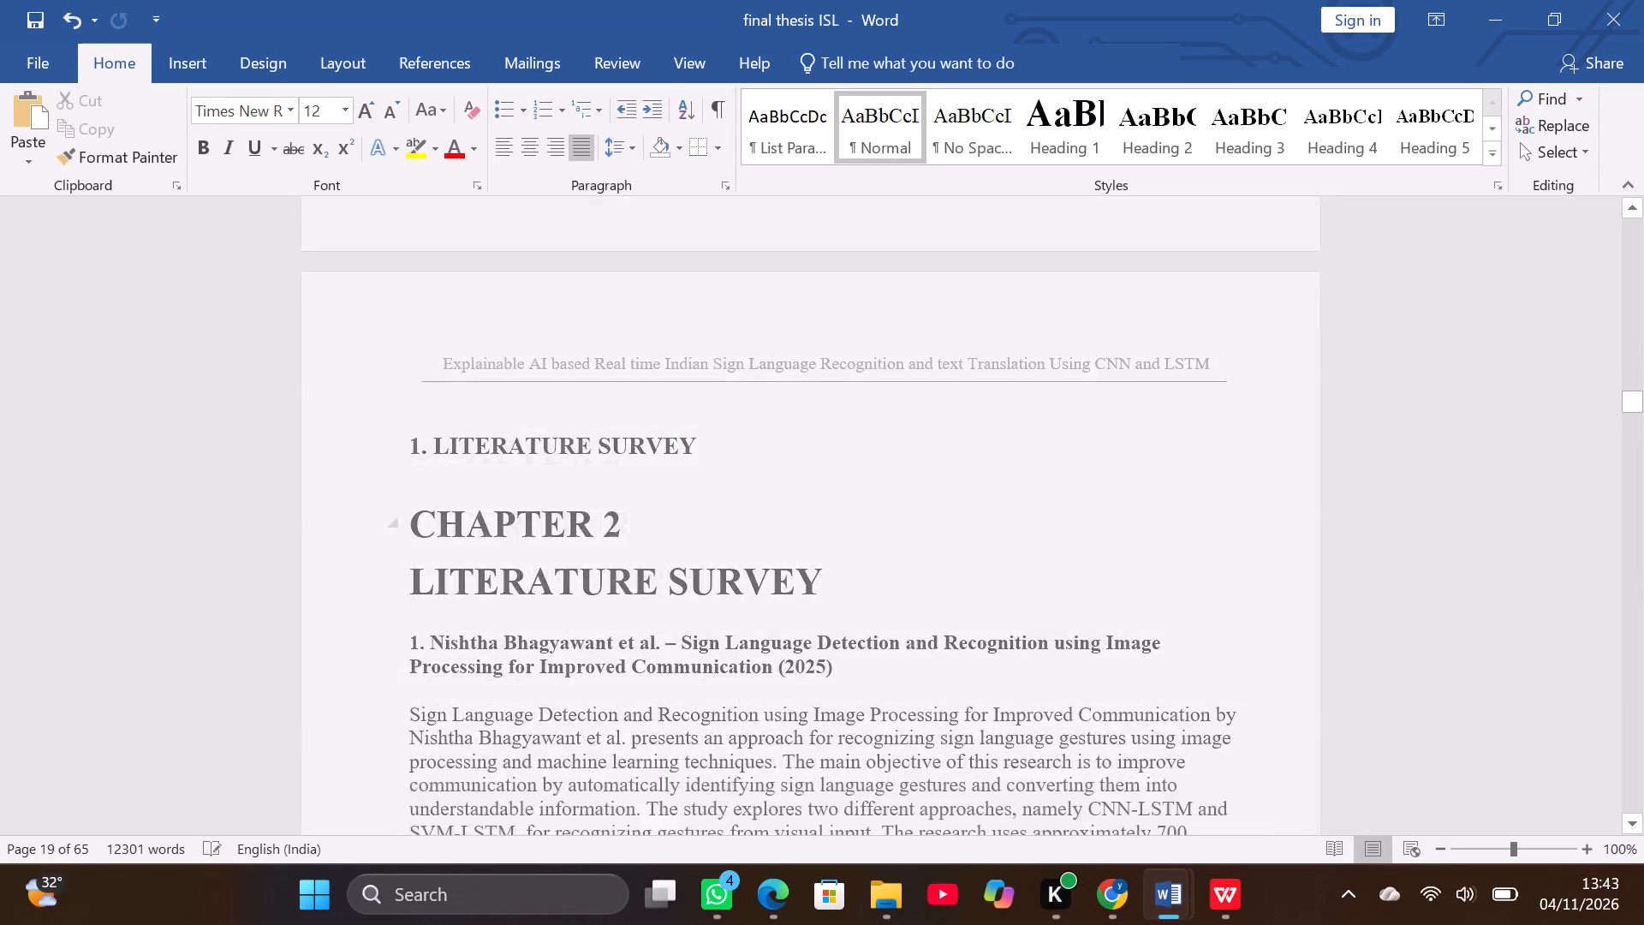
Delete the pasted "CHAPTER 2 LITERATURE SURVEY" title and the empty lines above the first paper's heading.
{"action": "scroll", "coordinate": [736, 604], "scroll_direction": "up", "scroll_amount": 12}
{"action": "scroll", "coordinate": [736, 604], "scroll_direction": "up", "scroll_amount": 13}
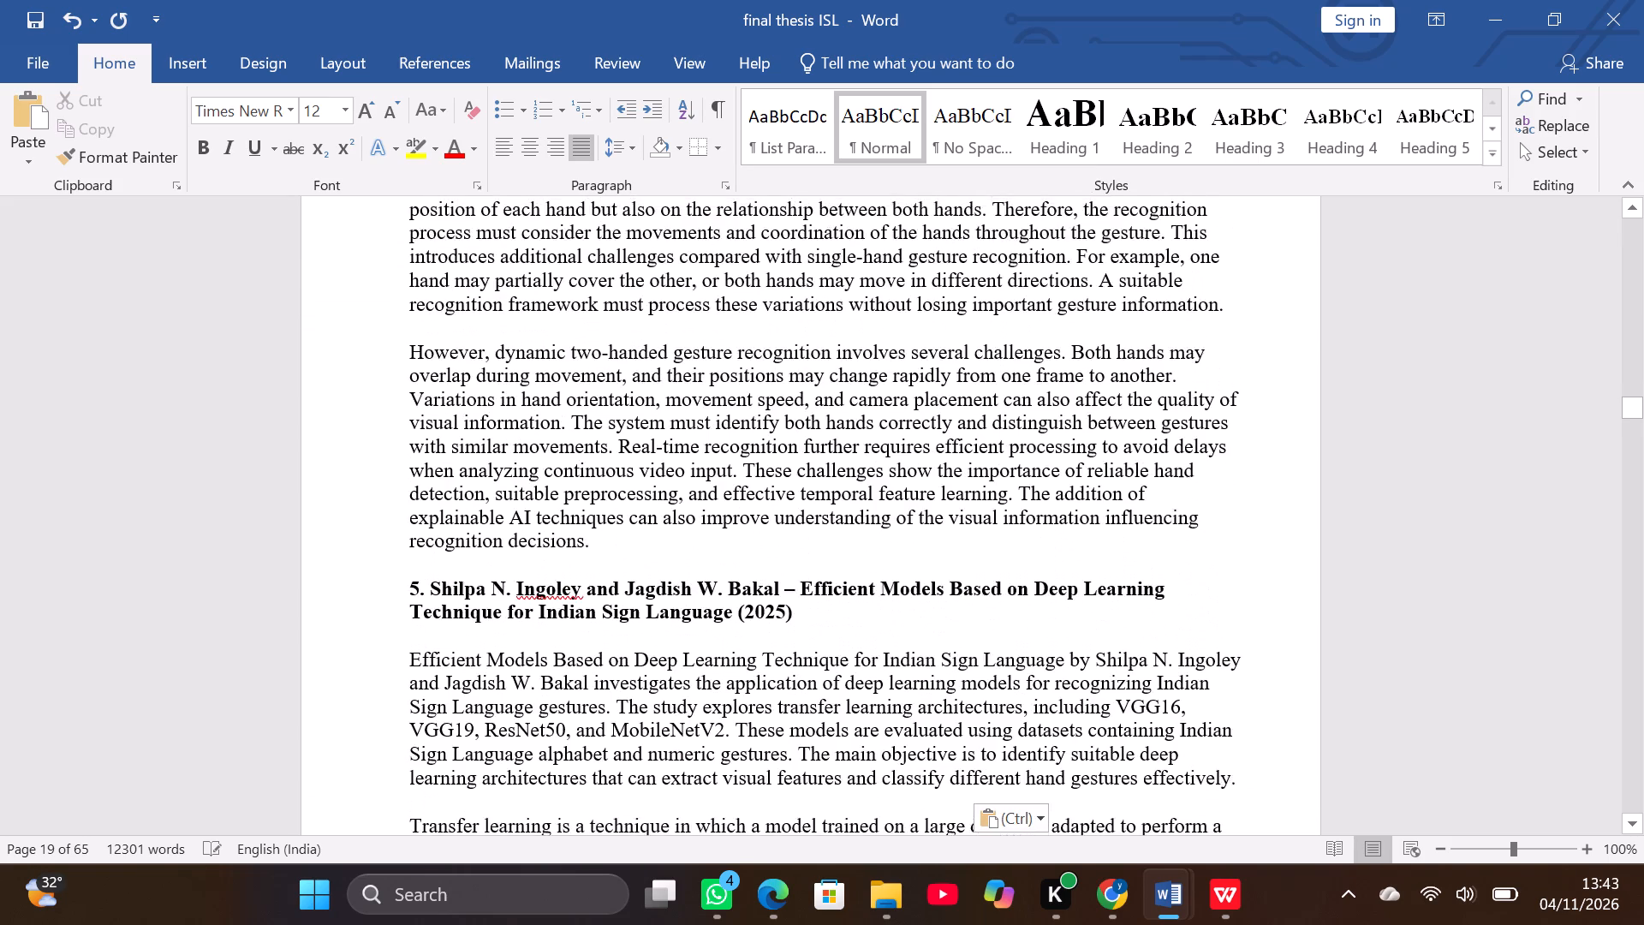
{"action": "scroll", "coordinate": [736, 604], "scroll_direction": "up", "scroll_amount": 20}
{"action": "scroll", "coordinate": [736, 604], "scroll_direction": "up", "scroll_amount": 20}
{"action": "scroll", "coordinate": [736, 604], "scroll_direction": "up", "scroll_amount": 4}
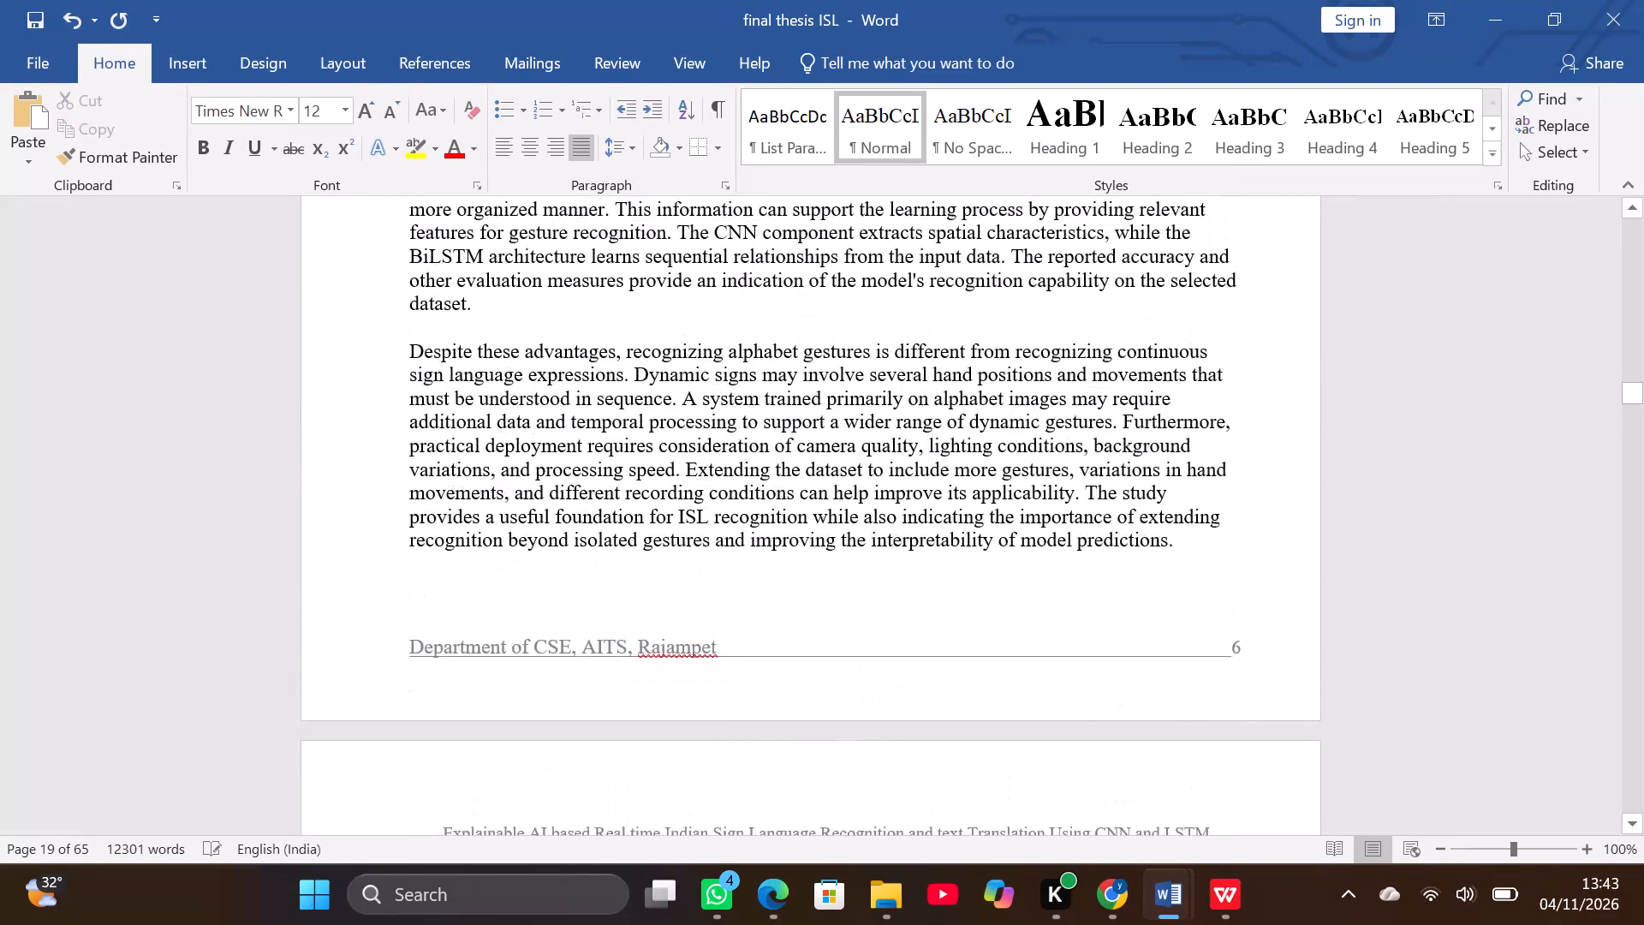
{"action": "scroll", "coordinate": [736, 604], "scroll_direction": "up", "scroll_amount": 19}
{"action": "scroll", "coordinate": [736, 604], "scroll_direction": "up", "scroll_amount": 20}
{"action": "scroll", "coordinate": [736, 604], "scroll_direction": "up", "scroll_amount": 3}
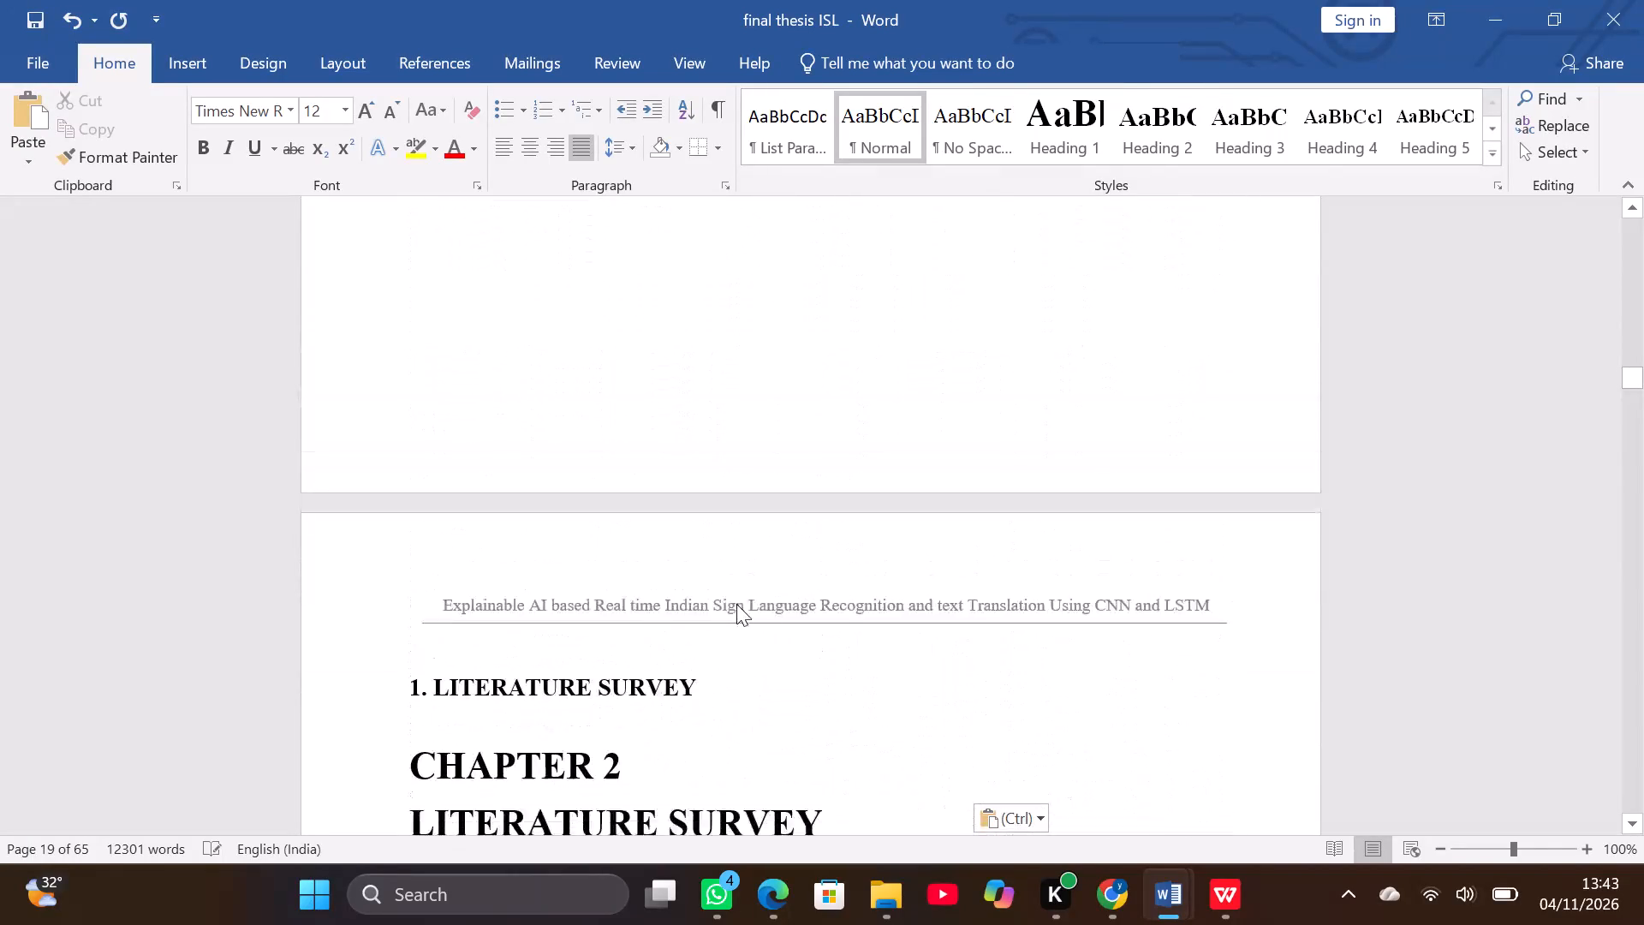
{"action": "scroll", "coordinate": [736, 604], "scroll_direction": "down", "scroll_amount": 3}
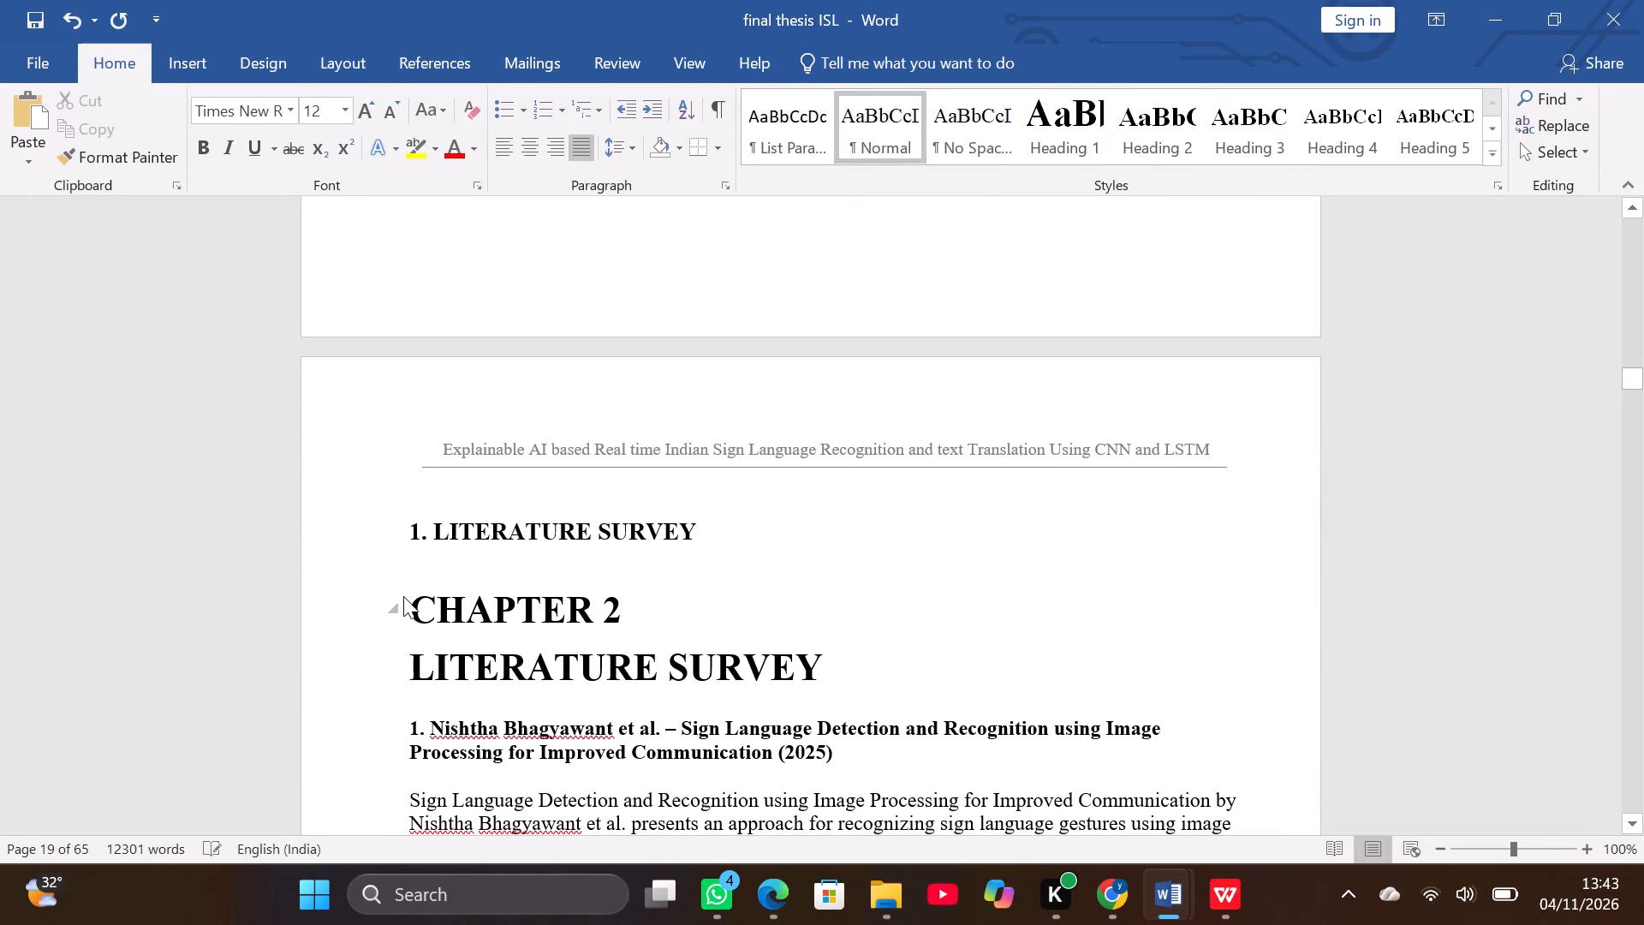
{"action": "left_click_drag", "start_coordinate": [408, 597], "coordinate": [789, 688]}
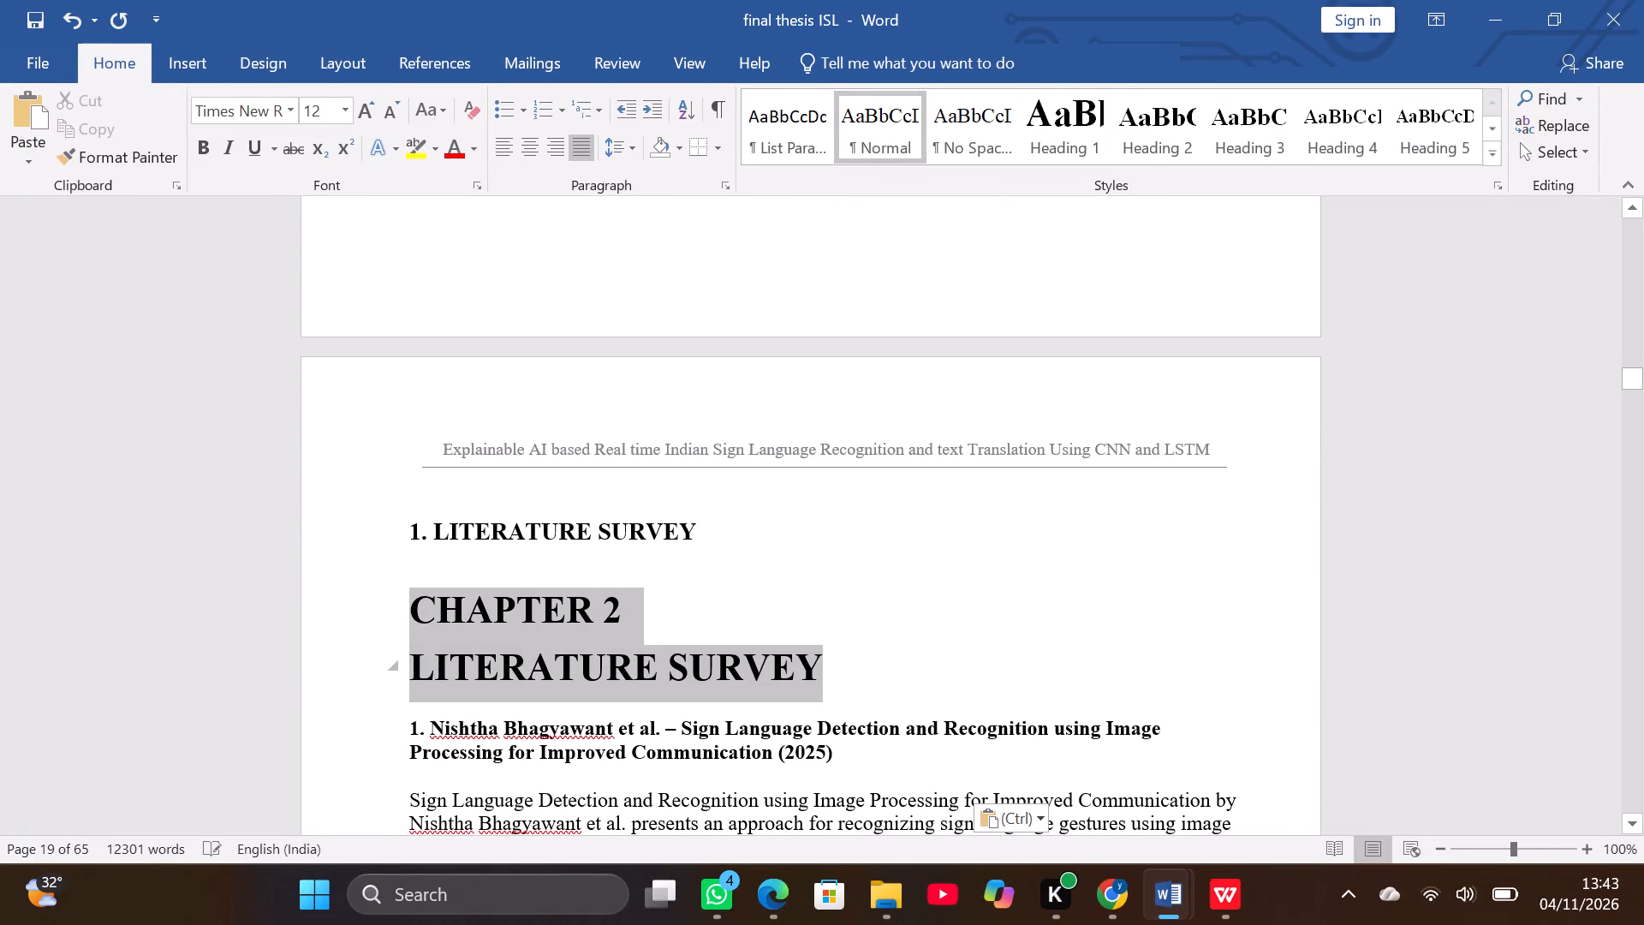
{"action": "left_click_drag", "start_coordinate": [789, 688], "coordinate": [789, 681]}
{"action": "key", "text": "BackSpace"}
{"action": "key", "text": "BackSpace"}
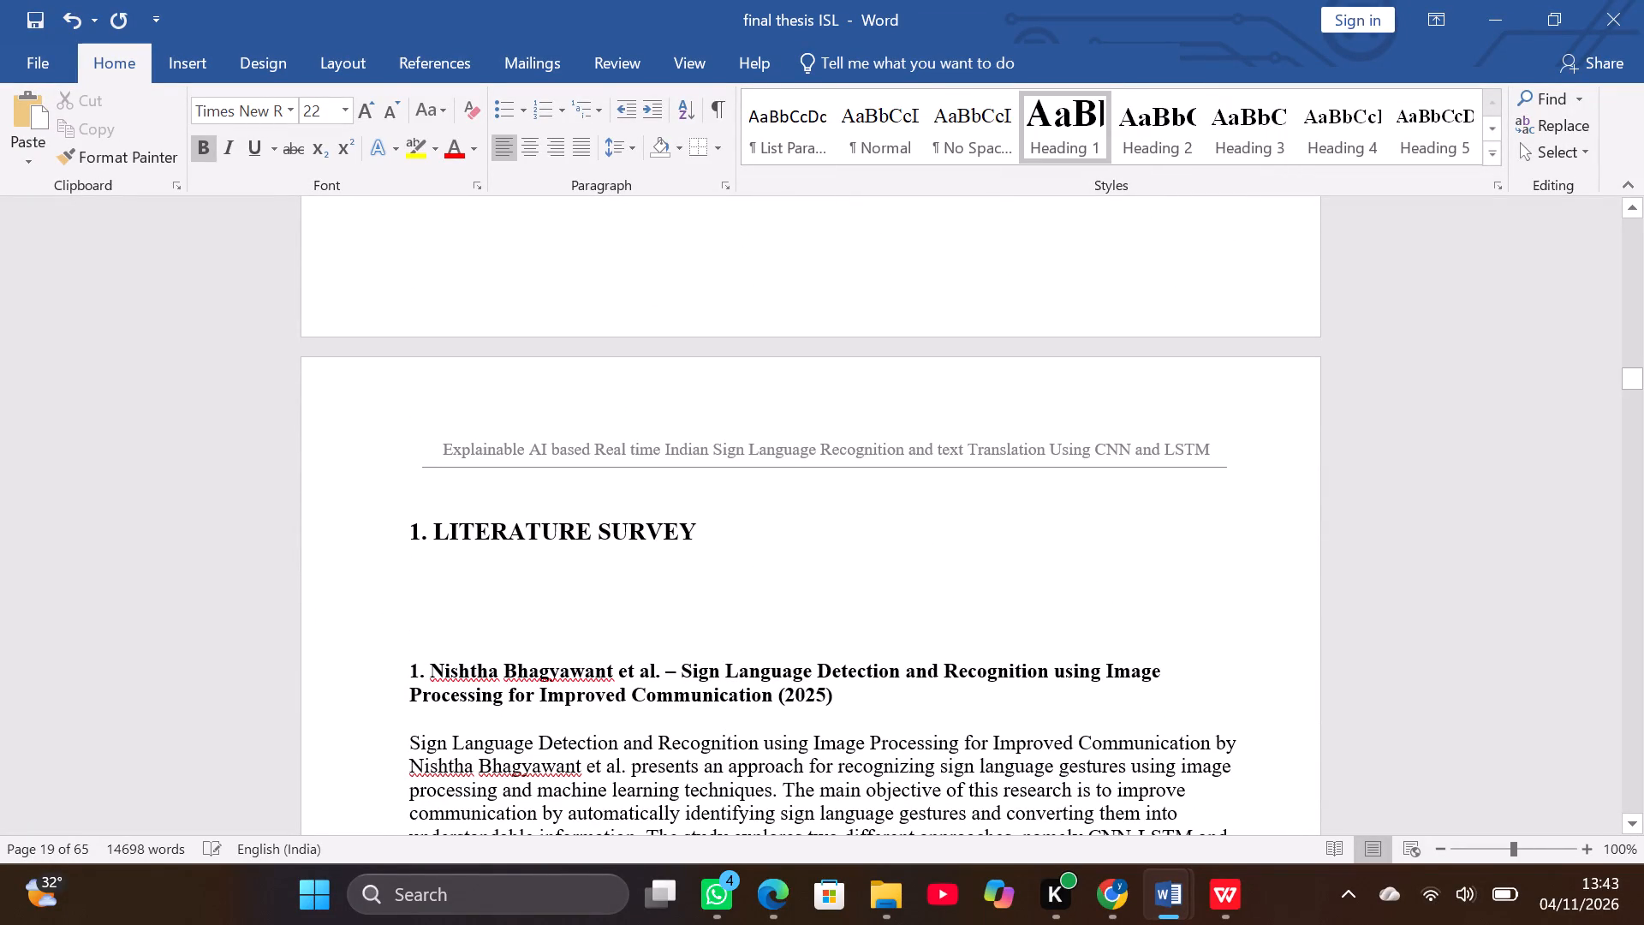
{"action": "key", "text": "Down"}
{"action": "key", "text": "BackSpace"}
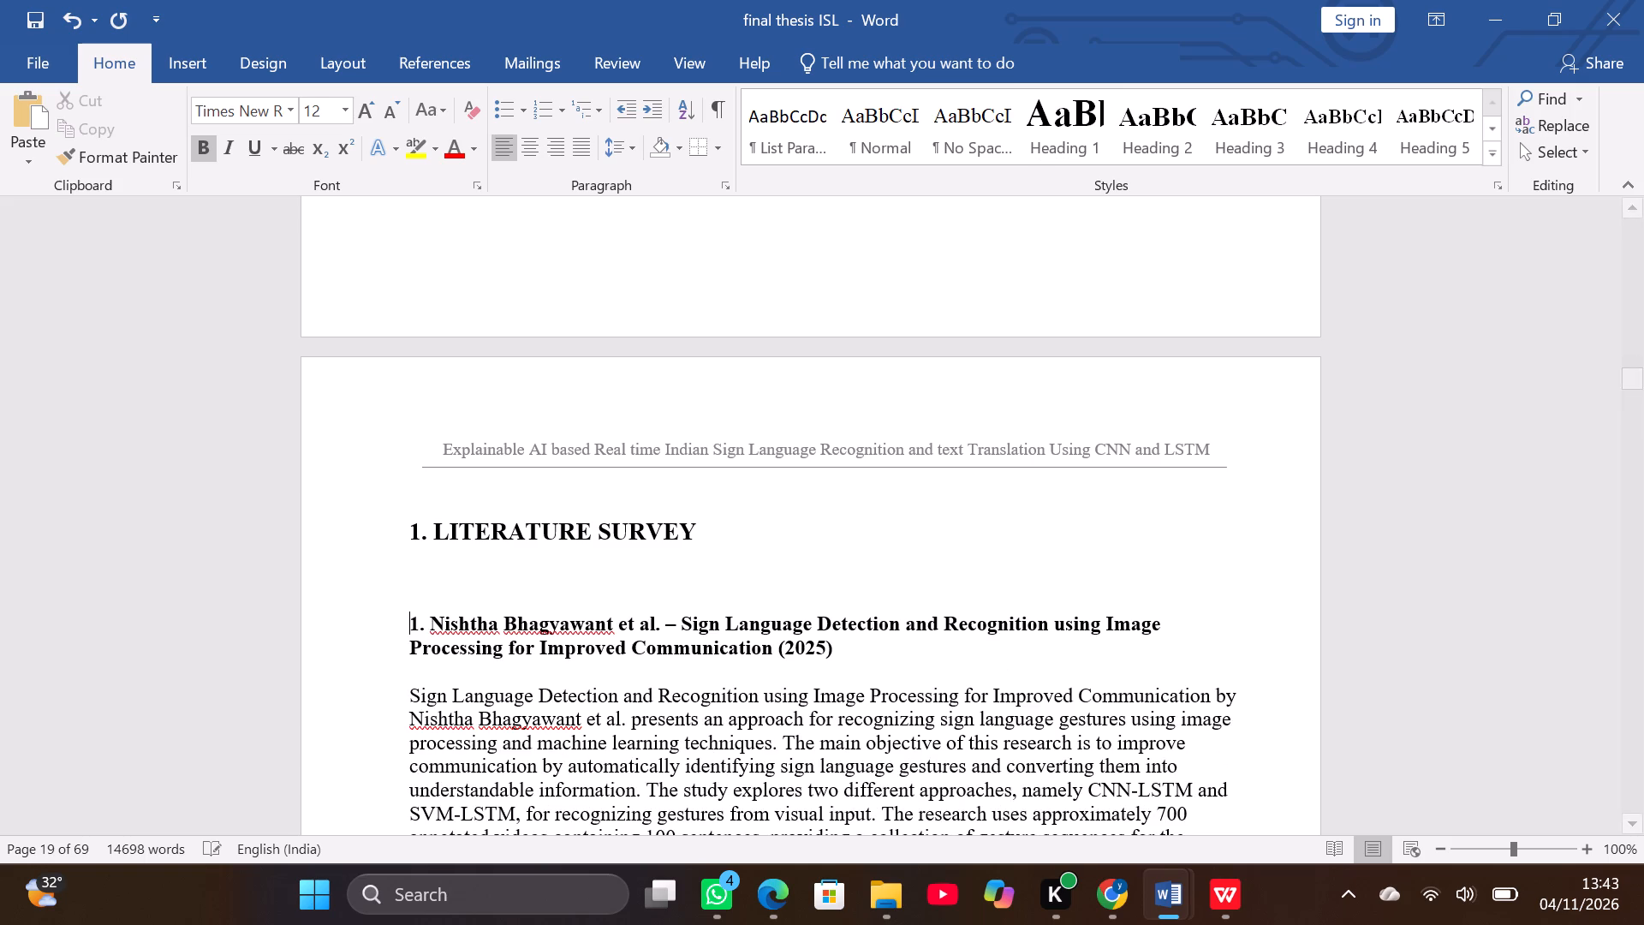
{"action": "key", "text": "BackSpace"}
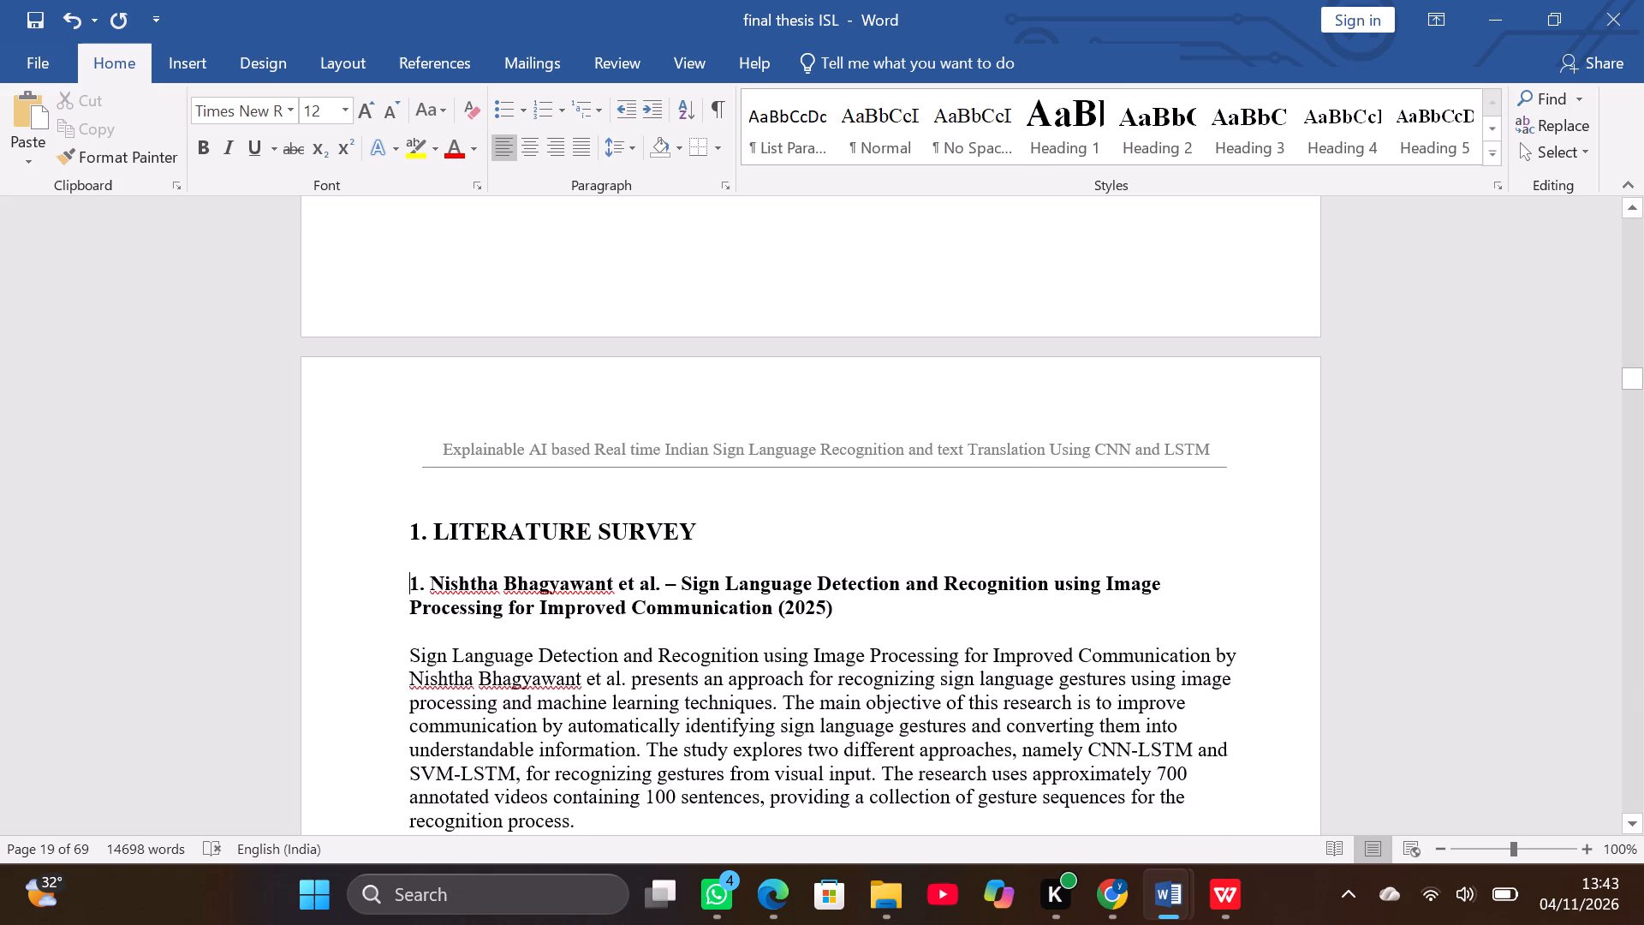
Set 1.5 line spacing for the pasted survey text, from the first paper's heading through the overall comparison.
{"action": "left_click_drag", "start_coordinate": [414, 581], "coordinate": [578, 923]}
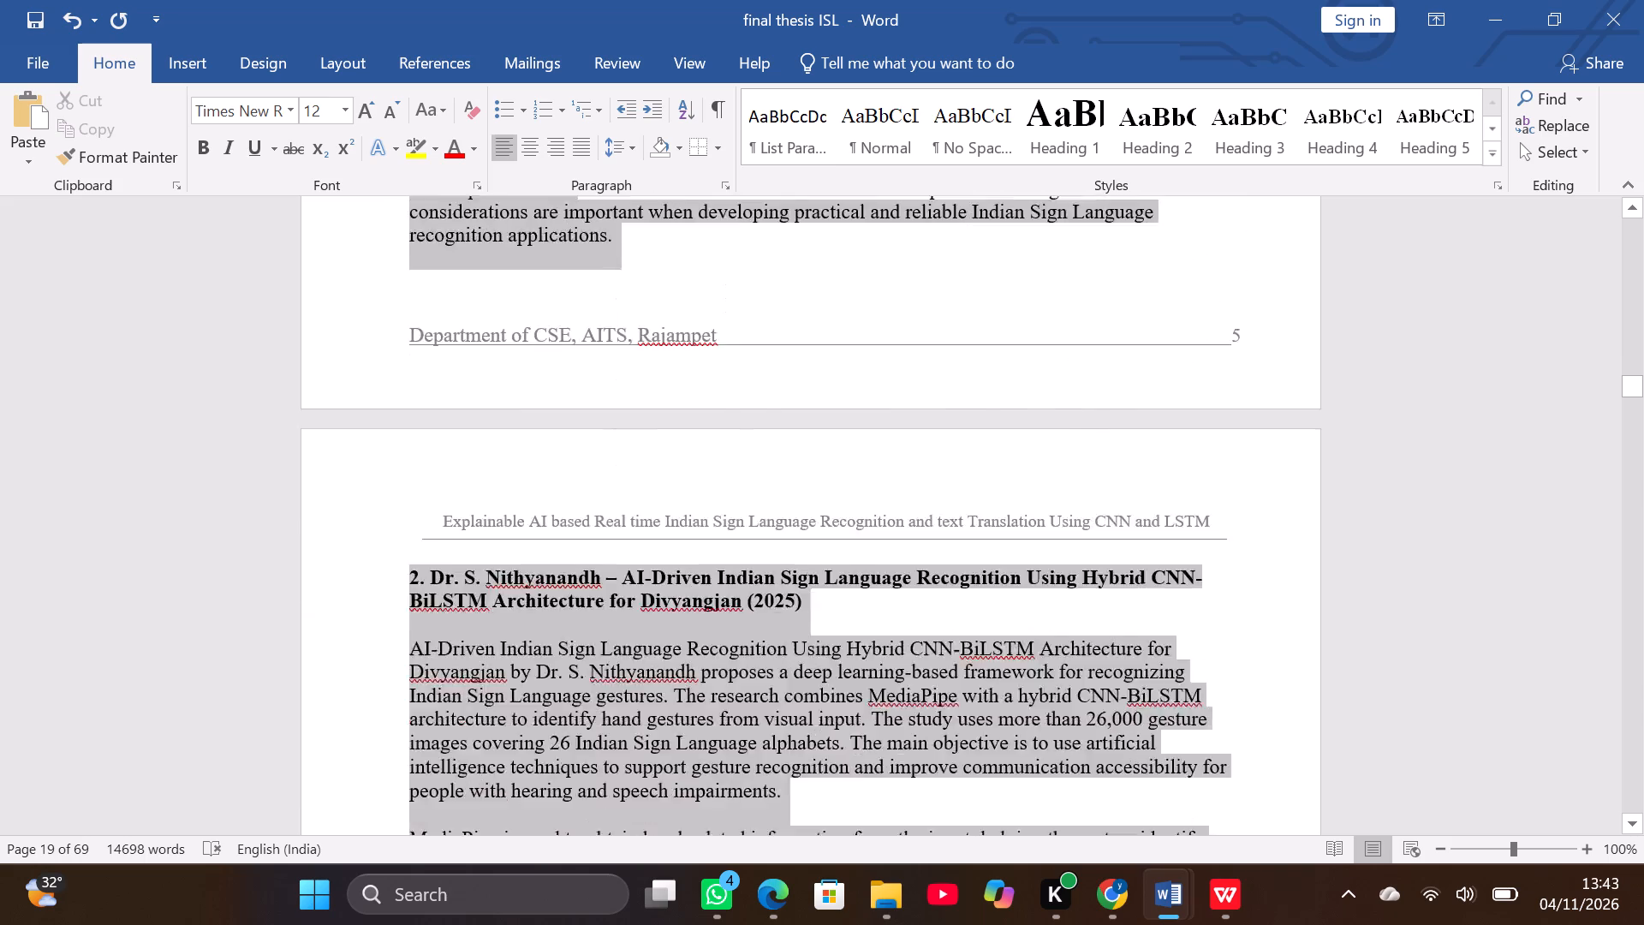
{"action": "left_click_drag", "start_coordinate": [578, 923], "coordinate": [554, 856]}
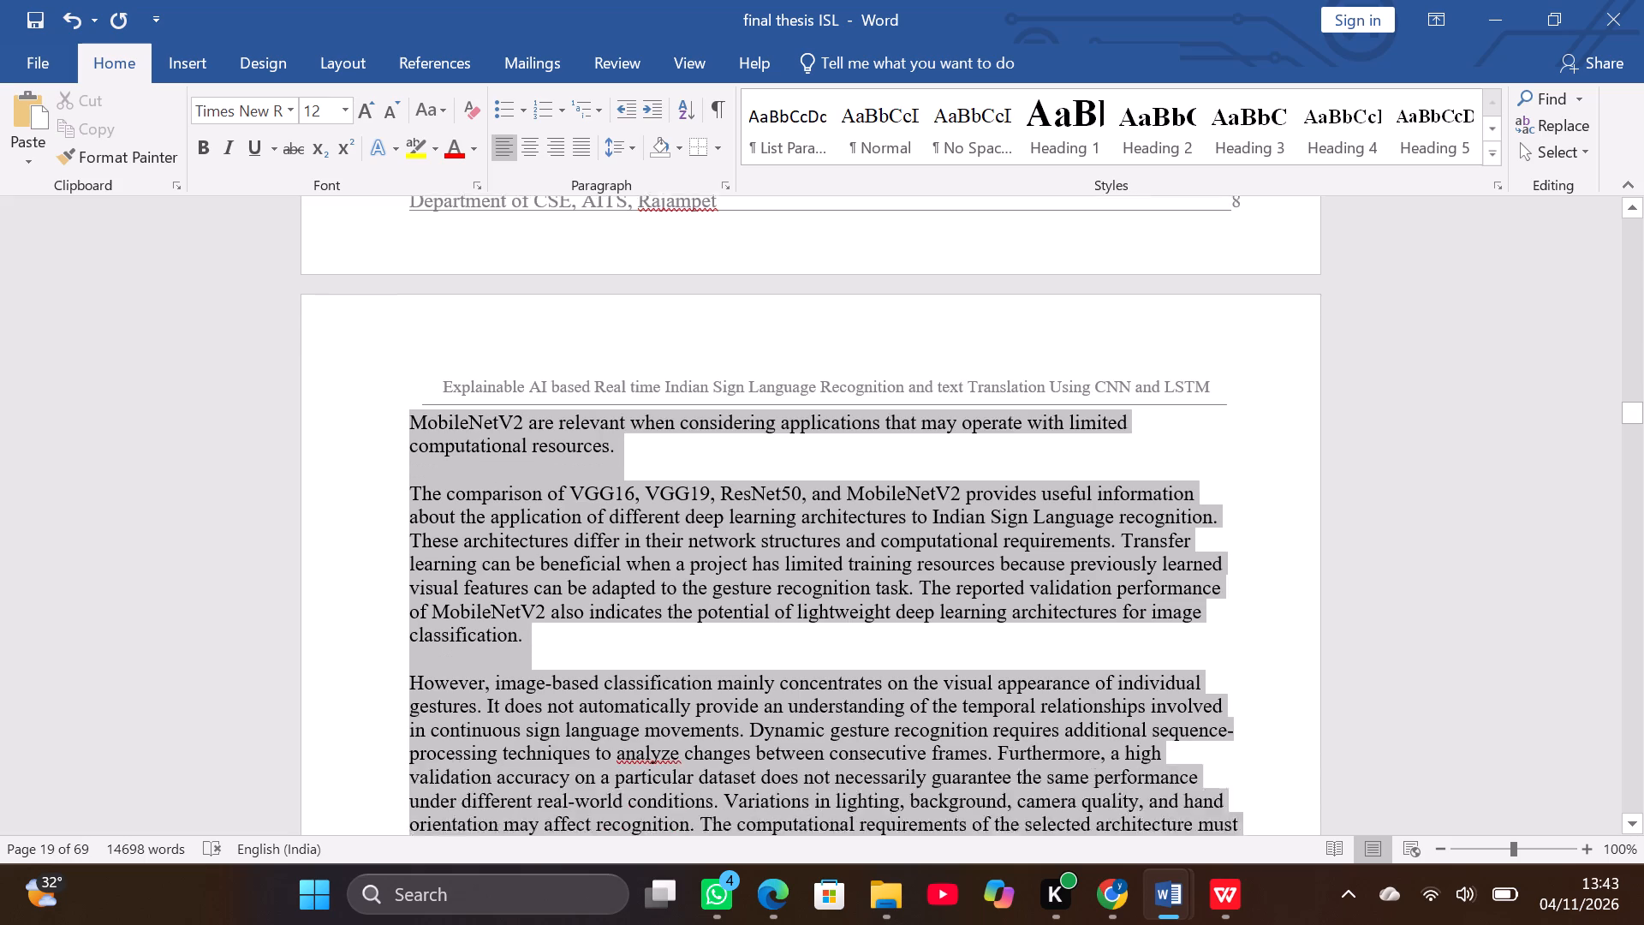
{"action": "left_click_drag", "start_coordinate": [554, 856], "coordinate": [553, 846]}
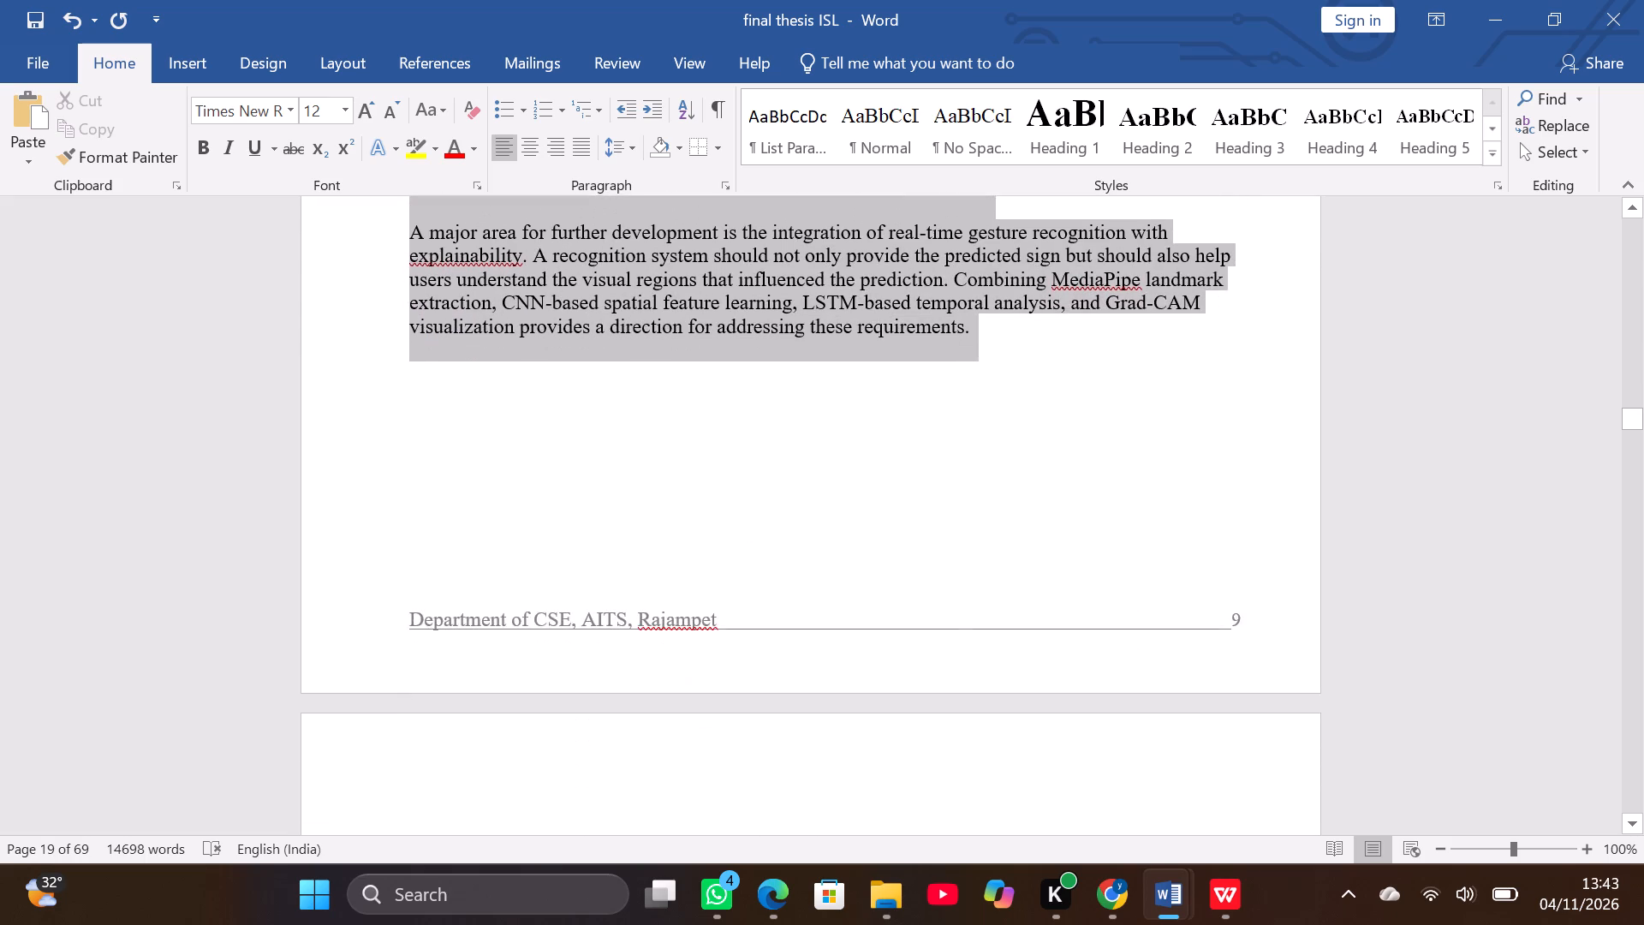
{"action": "left_click_drag", "start_coordinate": [553, 846], "coordinate": [477, 529]}
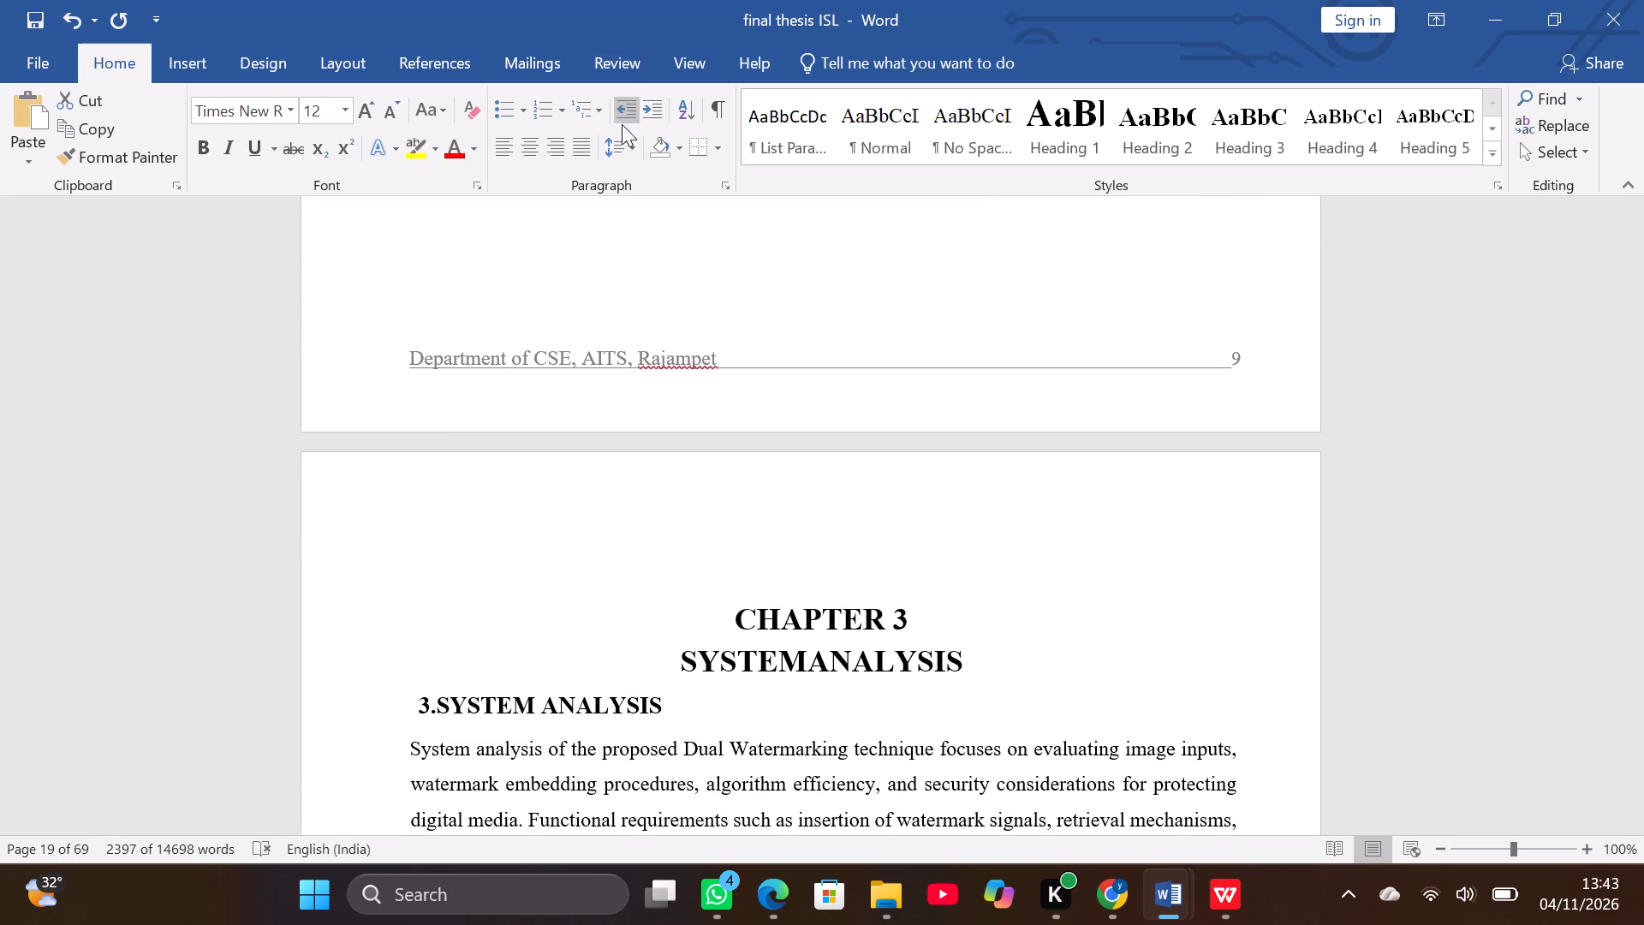
{"action": "left_click", "coordinate": [628, 143]}
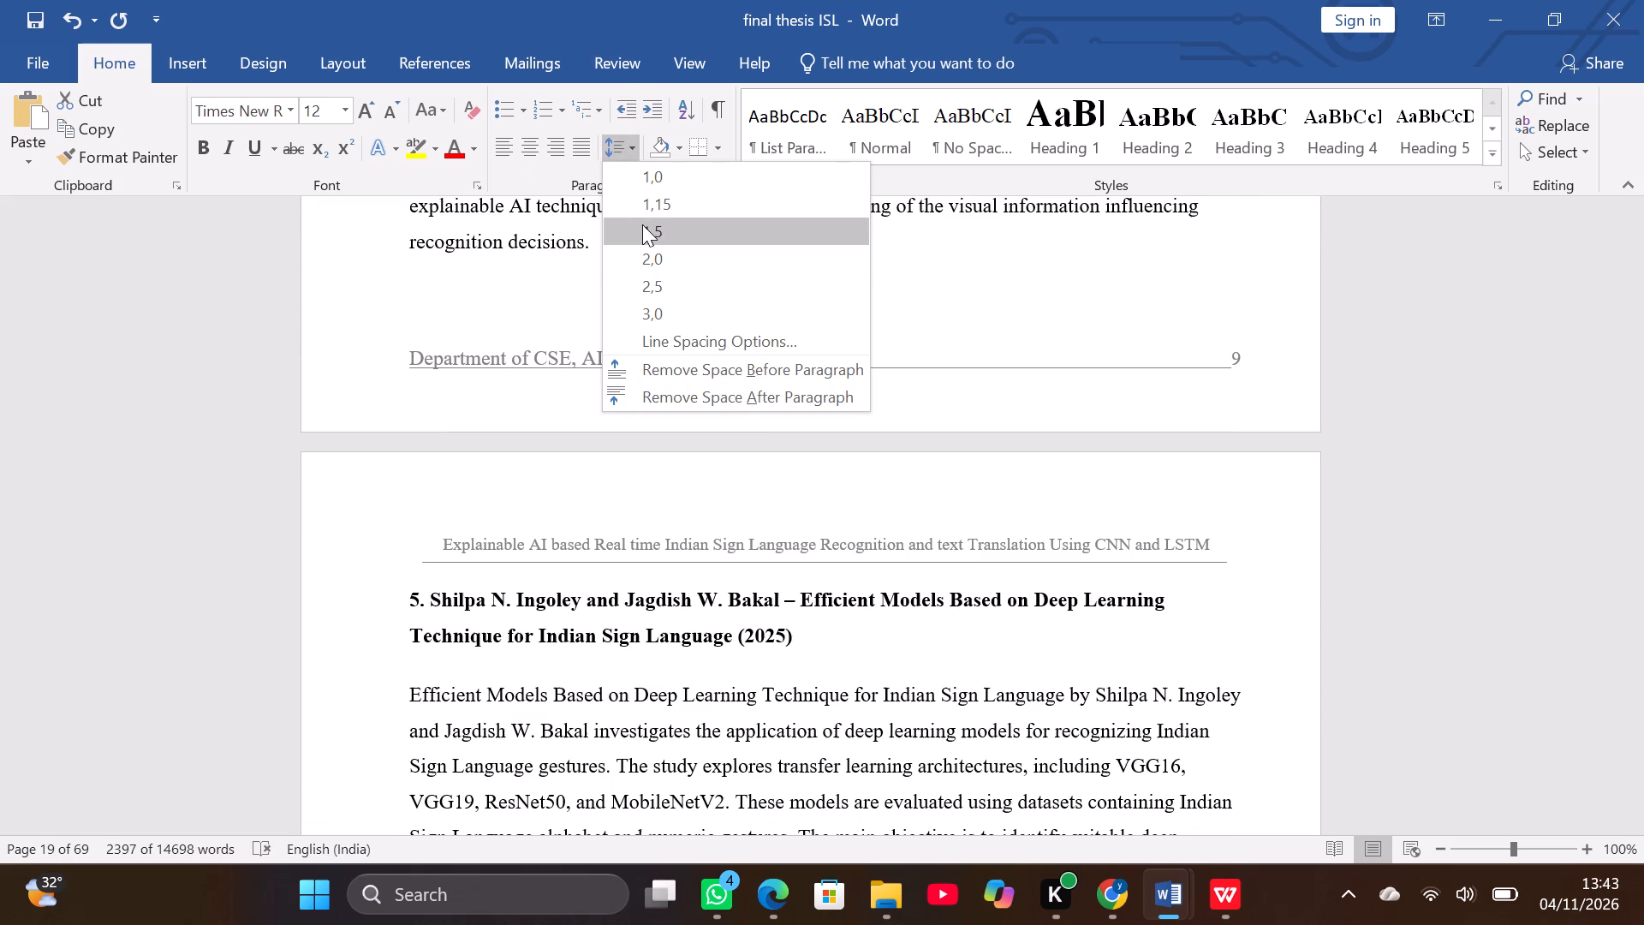
{"action": "left_click", "coordinate": [642, 224]}
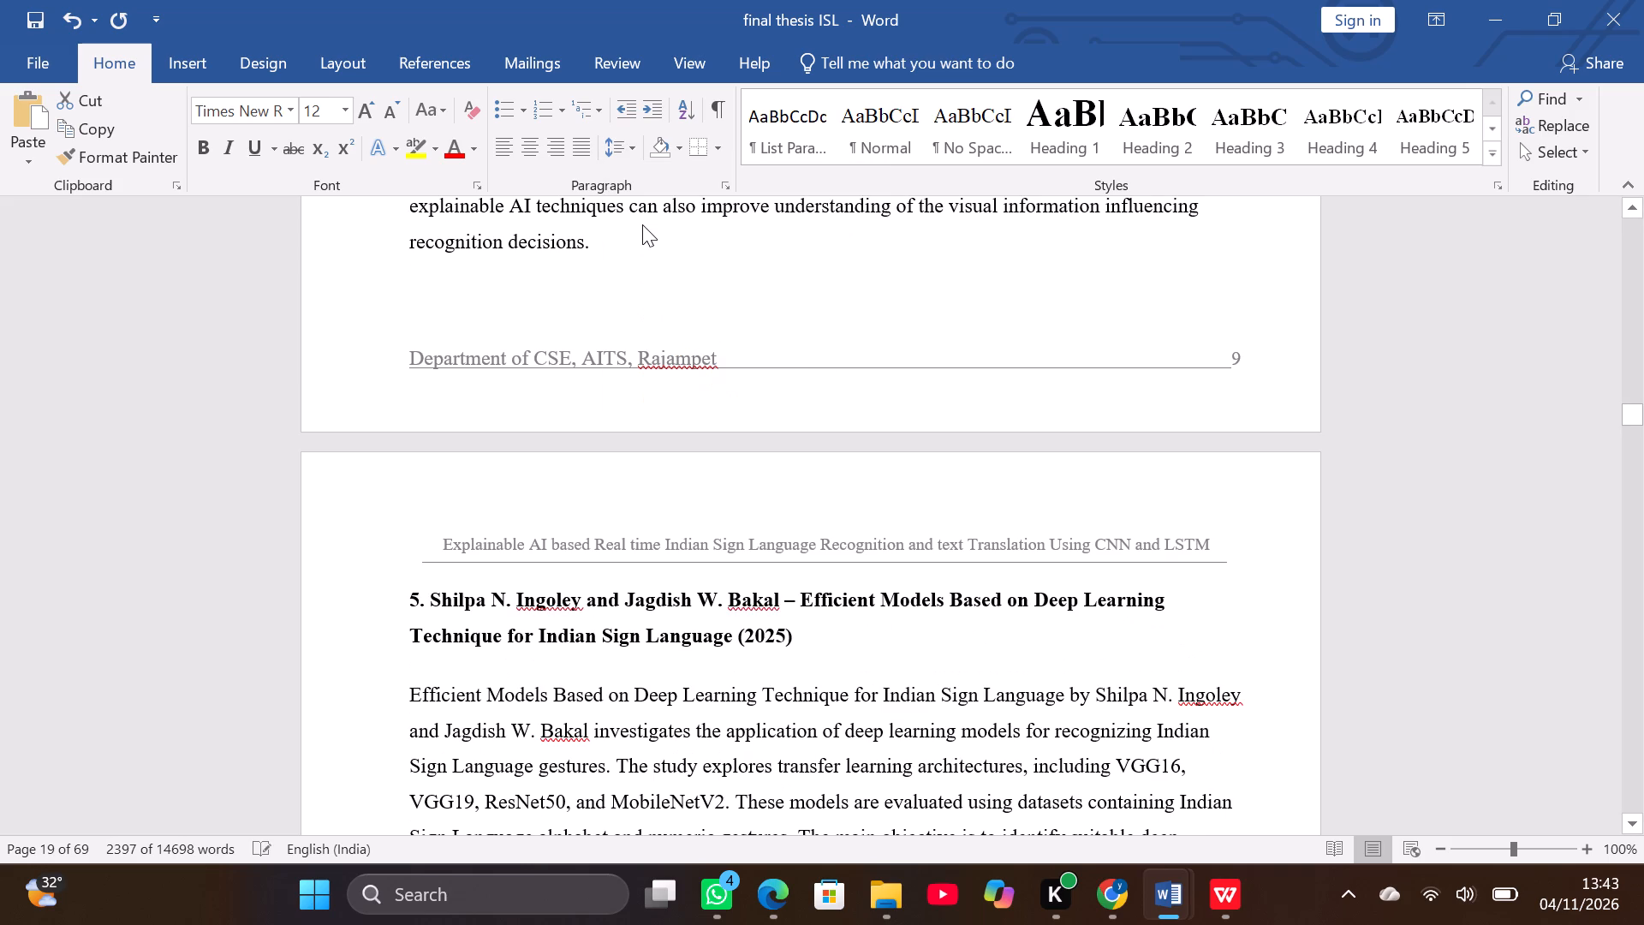
Review the respaced literature survey pages from the "1. LITERATURE SURVEY" heading to the start of Chapter 3.
{"action": "scroll", "coordinate": [690, 409], "scroll_direction": "down", "scroll_amount": 20}
{"action": "scroll", "coordinate": [690, 409], "scroll_direction": "down", "scroll_amount": 4}
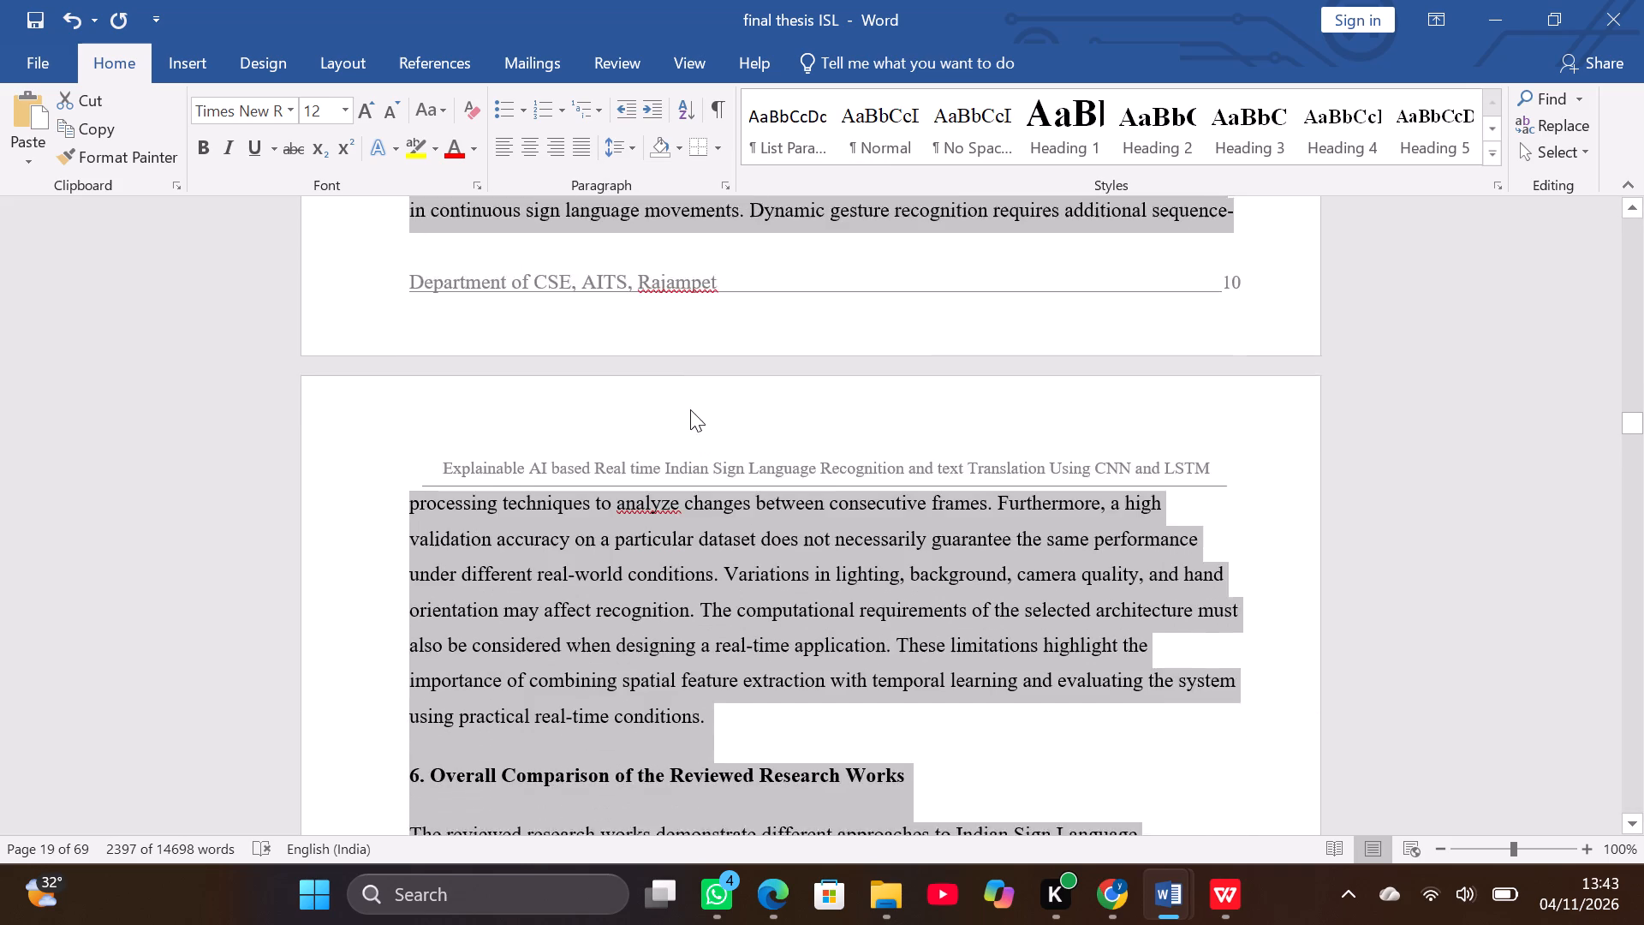
{"action": "scroll", "coordinate": [690, 409], "scroll_direction": "down", "scroll_amount": 15}
{"action": "scroll", "coordinate": [690, 409], "scroll_direction": "down", "scroll_amount": 9}
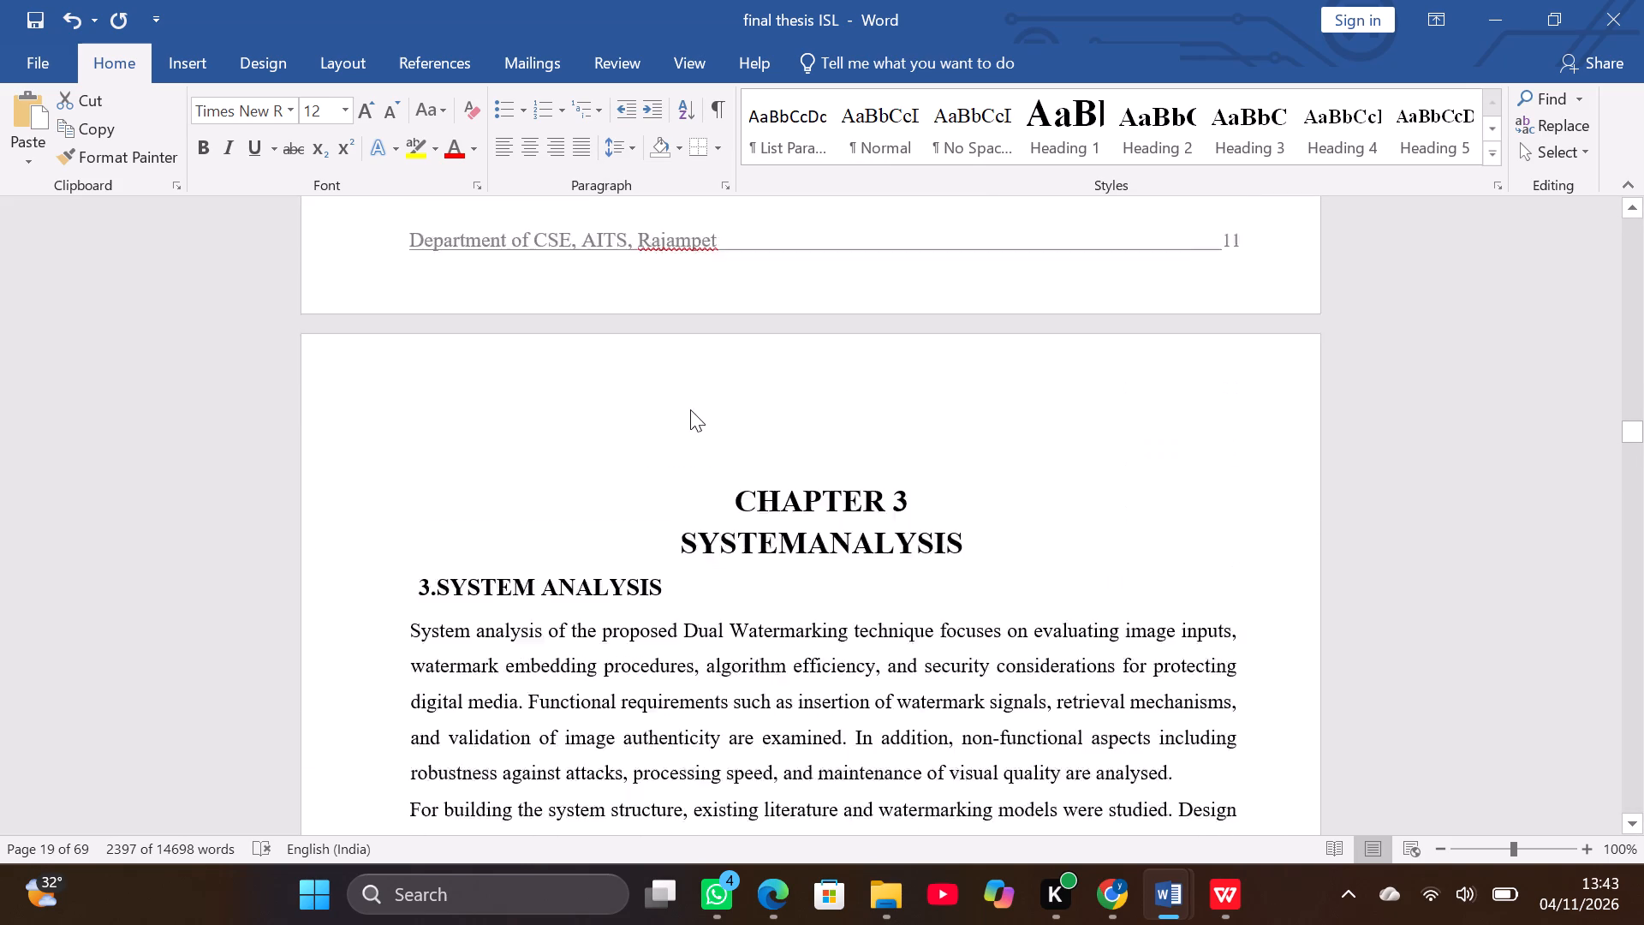
{"action": "scroll", "coordinate": [690, 409], "scroll_direction": "down", "scroll_amount": 3}
{"action": "scroll", "coordinate": [690, 409], "scroll_direction": "up", "scroll_amount": 6}
{"action": "scroll", "coordinate": [690, 409], "scroll_direction": "down", "scroll_amount": 1}
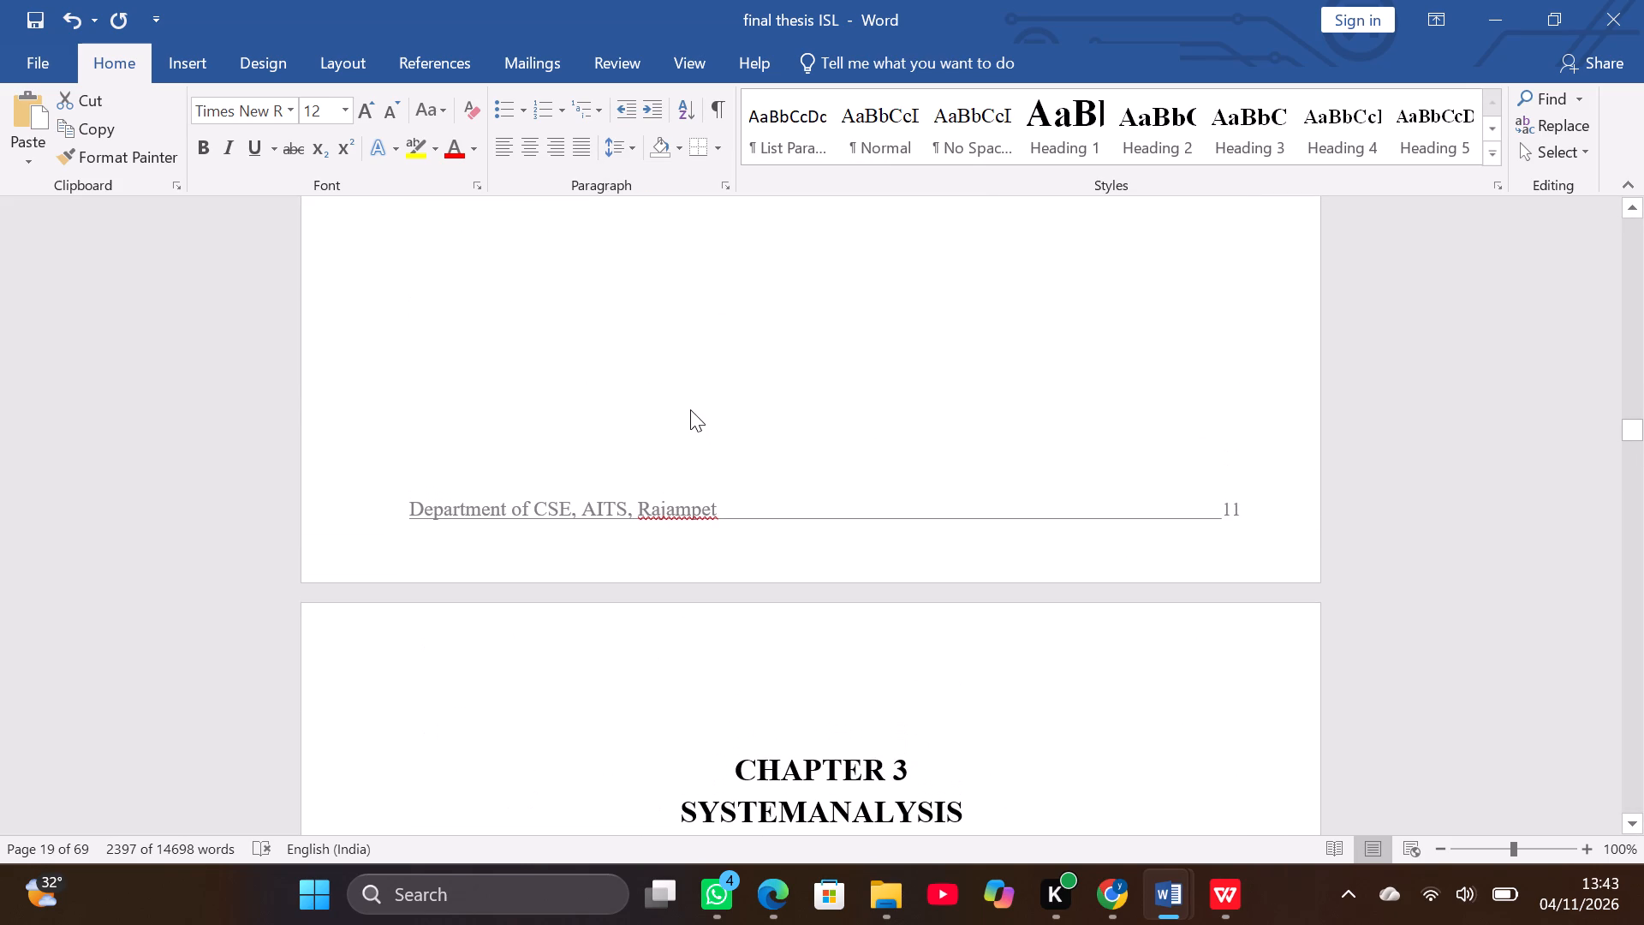
{"action": "scroll", "coordinate": [690, 409], "scroll_direction": "down", "scroll_amount": 1}
{"action": "scroll", "coordinate": [690, 409], "scroll_direction": "up", "scroll_amount": 1}
{"action": "left_click", "coordinate": [794, 285]}
{"action": "scroll", "coordinate": [794, 285], "scroll_direction": "up", "scroll_amount": 11}
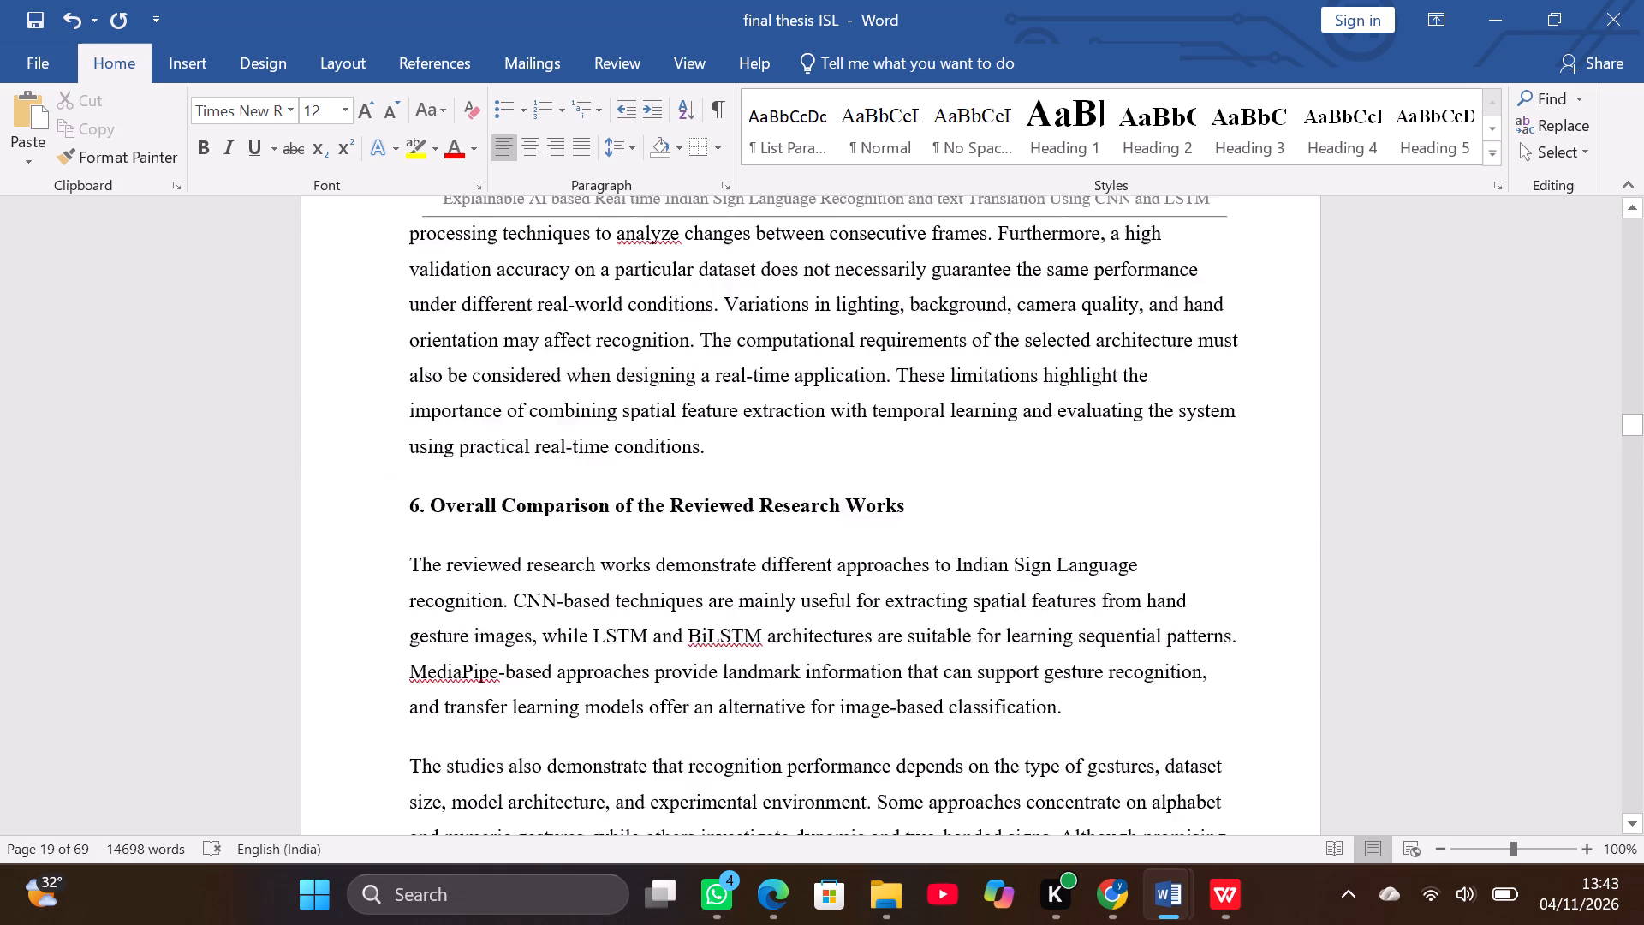
{"action": "scroll", "coordinate": [794, 285], "scroll_direction": "up", "scroll_amount": 20}
{"action": "scroll", "coordinate": [794, 285], "scroll_direction": "up", "scroll_amount": 20}
{"action": "scroll", "coordinate": [794, 285], "scroll_direction": "up", "scroll_amount": 20}
{"action": "scroll", "coordinate": [794, 285], "scroll_direction": "up", "scroll_amount": 6}
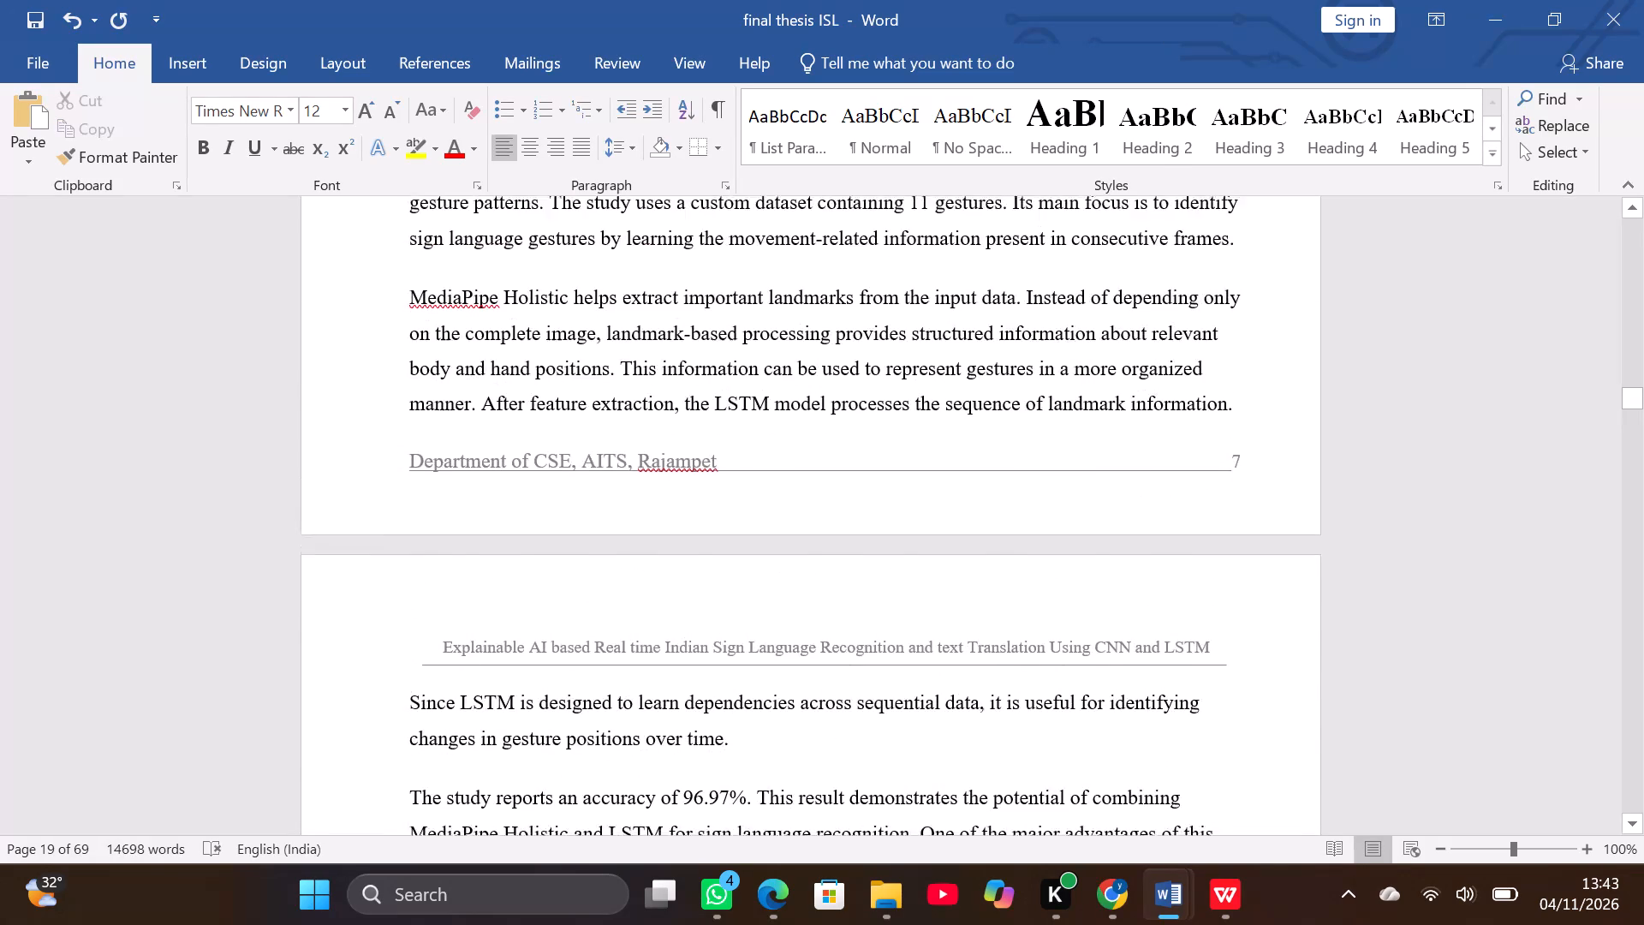
{"action": "scroll", "coordinate": [794, 285], "scroll_direction": "up", "scroll_amount": 10}
{"action": "scroll", "coordinate": [794, 285], "scroll_direction": "up", "scroll_amount": 15}
{"action": "scroll", "coordinate": [794, 285], "scroll_direction": "up", "scroll_amount": 15}
{"action": "scroll", "coordinate": [794, 285], "scroll_direction": "up", "scroll_amount": 17}
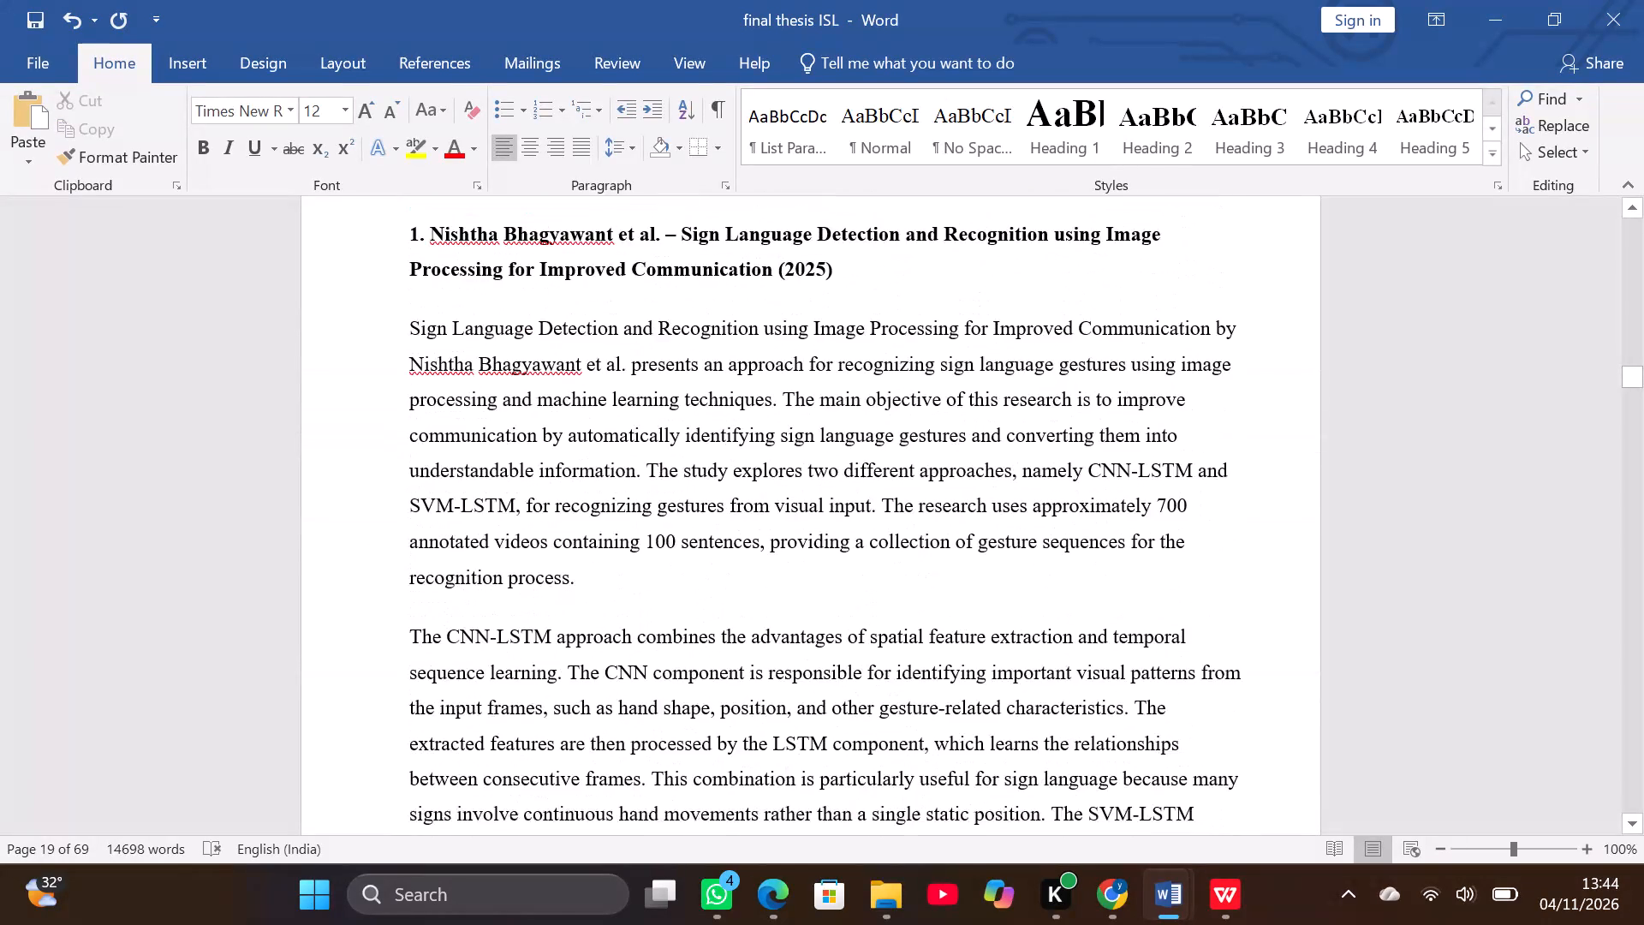
{"action": "scroll", "coordinate": [794, 285], "scroll_direction": "up", "scroll_amount": 18}
{"action": "scroll", "coordinate": [794, 285], "scroll_direction": "down", "scroll_amount": 14}
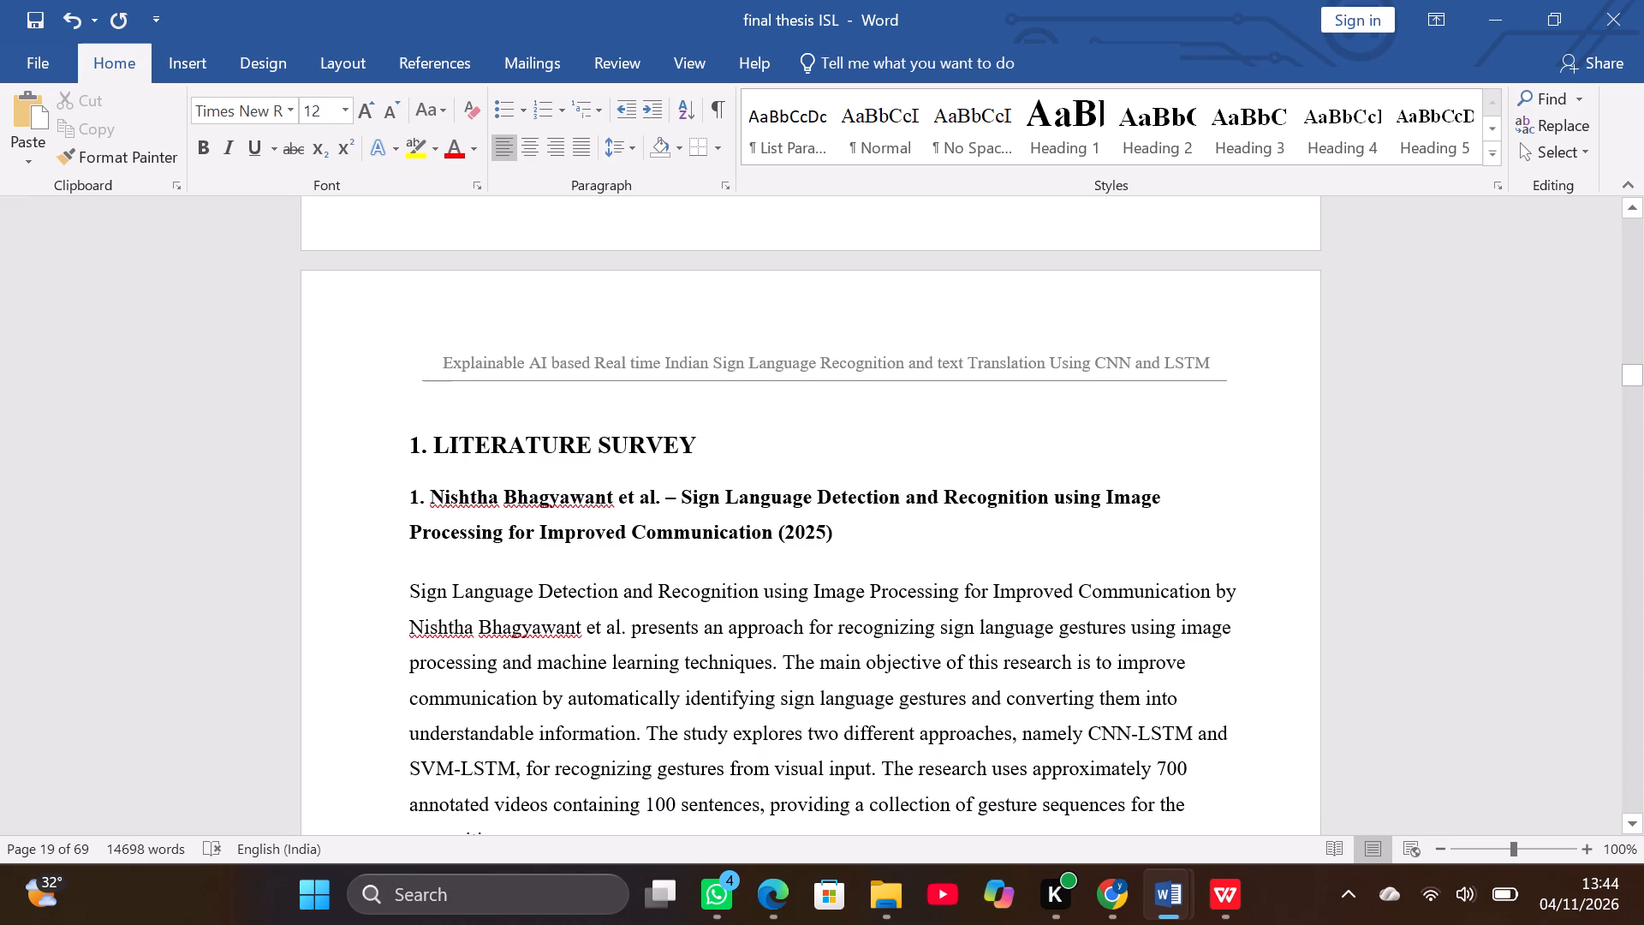
{"action": "scroll", "coordinate": [549, 612], "scroll_direction": "down", "scroll_amount": 20}
{"action": "scroll", "coordinate": [549, 612], "scroll_direction": "down", "scroll_amount": 20}
{"action": "scroll", "coordinate": [549, 612], "scroll_direction": "down", "scroll_amount": 4}
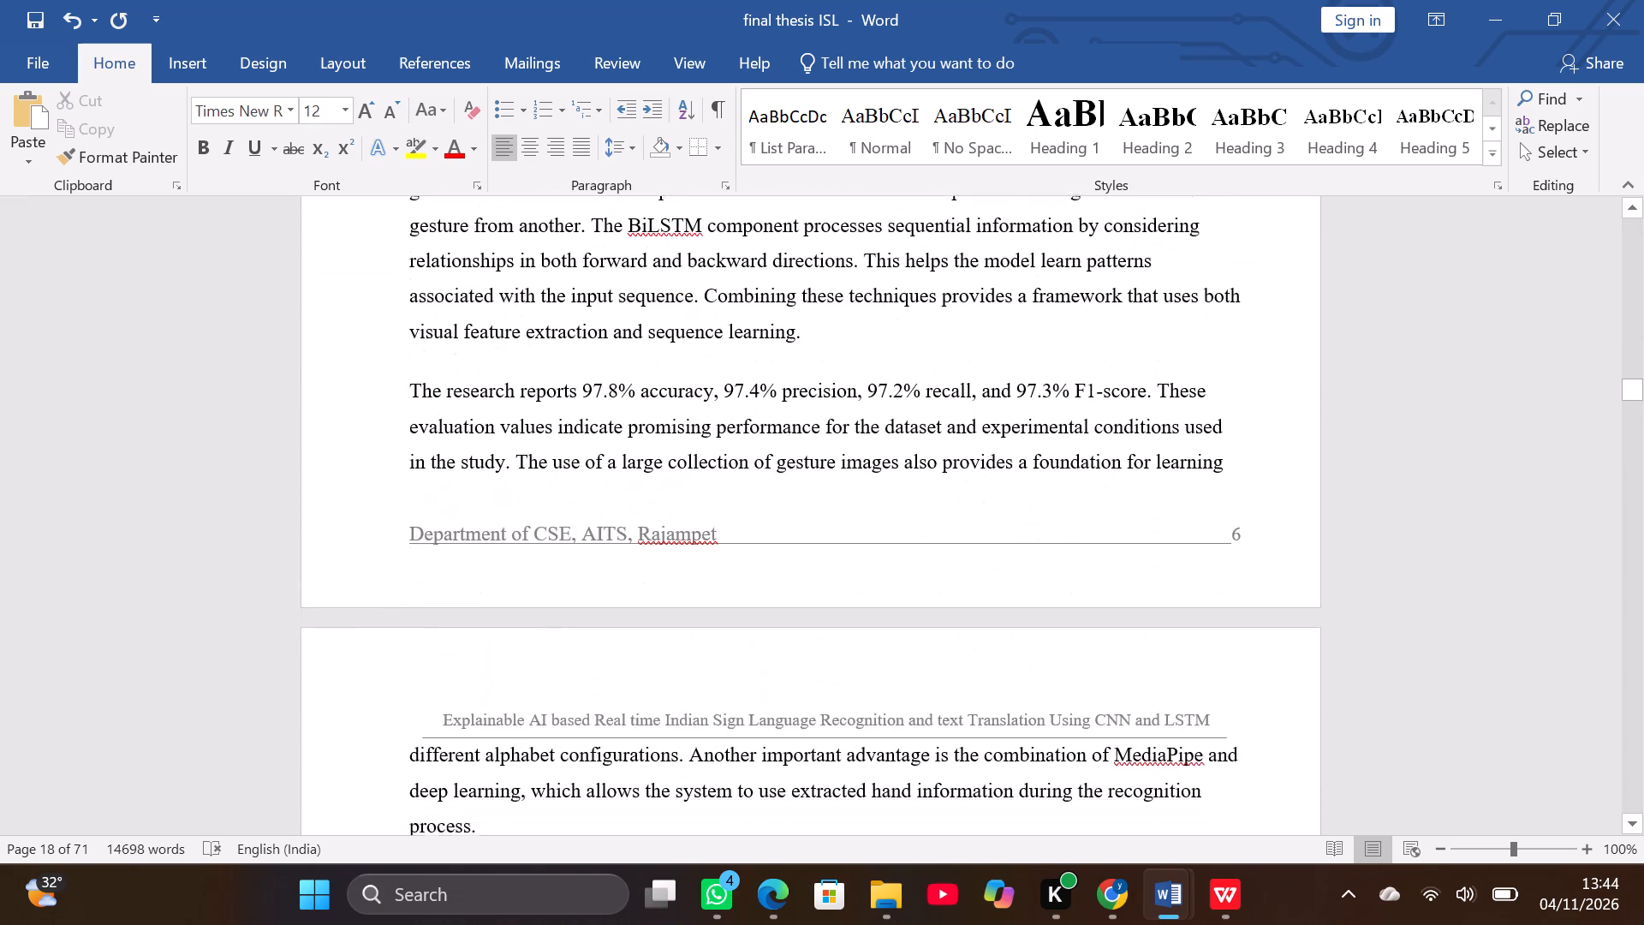
{"action": "scroll", "coordinate": [549, 612], "scroll_direction": "down", "scroll_amount": 20}
{"action": "scroll", "coordinate": [549, 612], "scroll_direction": "down", "scroll_amount": 20}
{"action": "scroll", "coordinate": [549, 612], "scroll_direction": "down", "scroll_amount": 20}
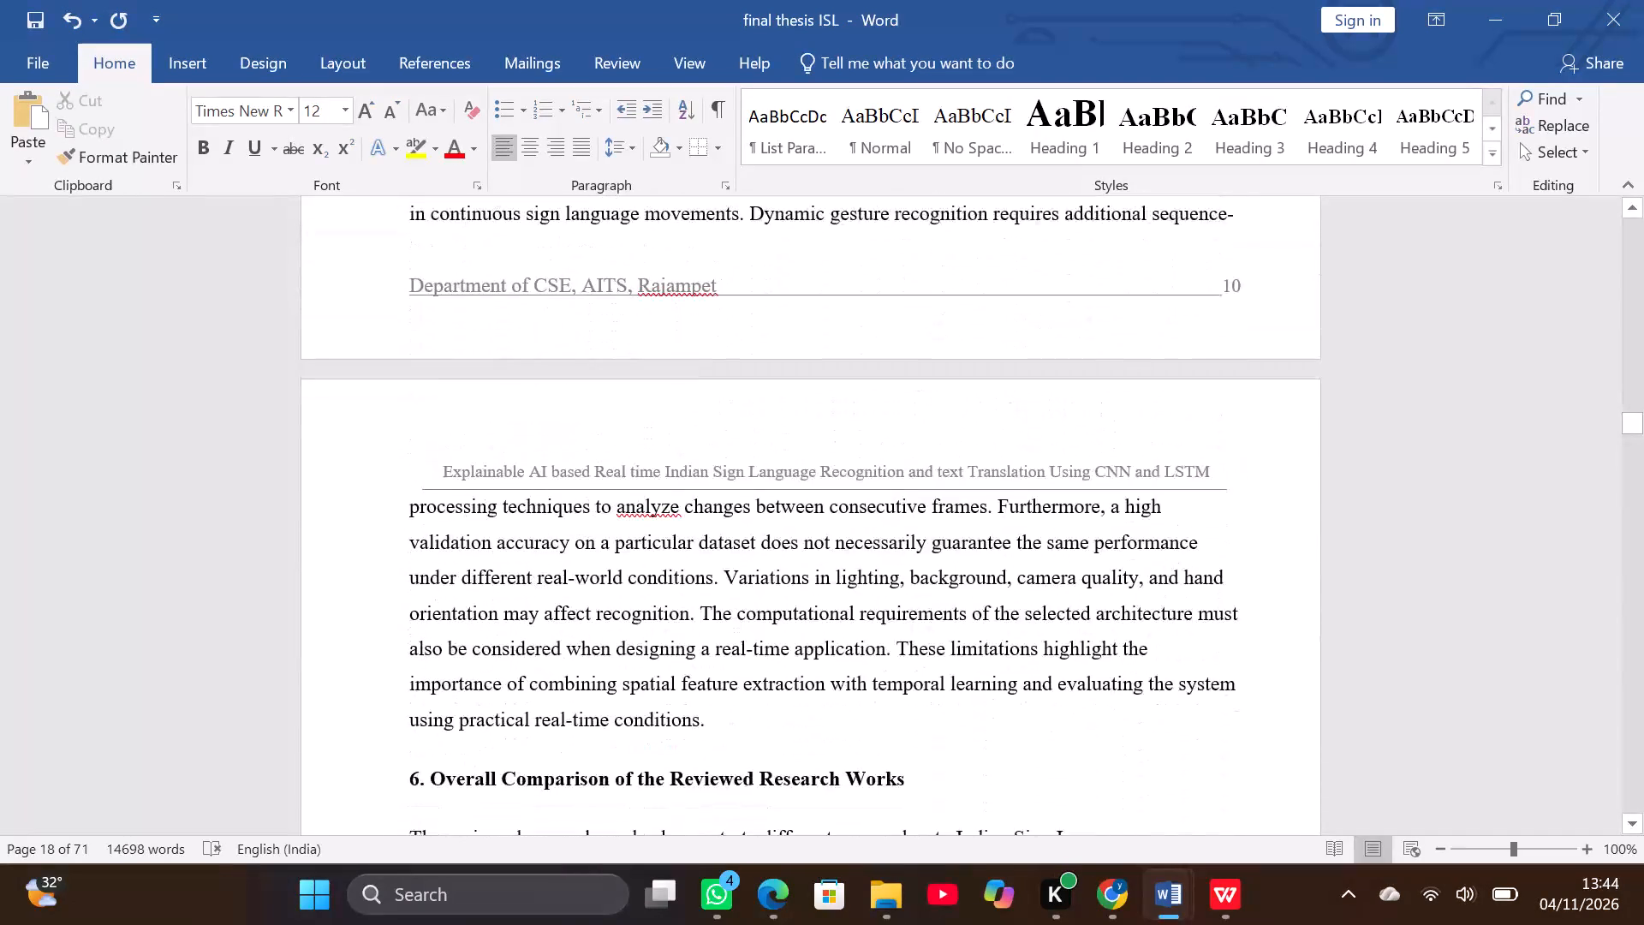
{"action": "scroll", "coordinate": [549, 612], "scroll_direction": "down", "scroll_amount": 13}
{"action": "scroll", "coordinate": [549, 612], "scroll_direction": "down", "scroll_amount": 13}
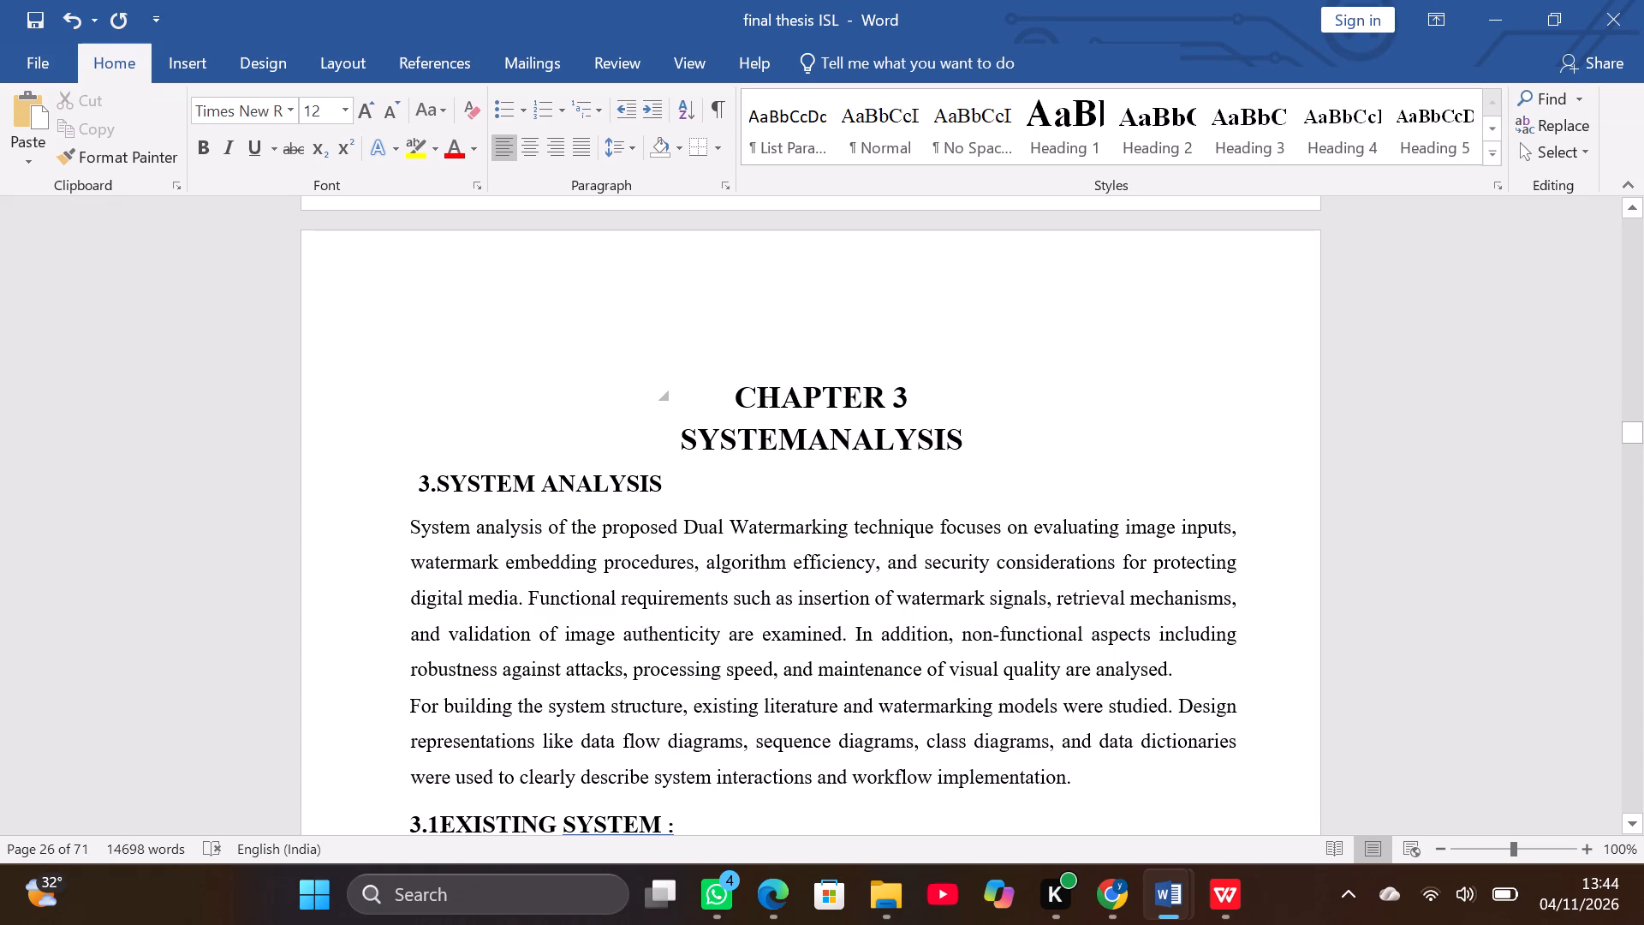
Insert seven blank lines above the "CHAPTER 3" title to move it down its page.
{"action": "left_click", "coordinate": [725, 403]}
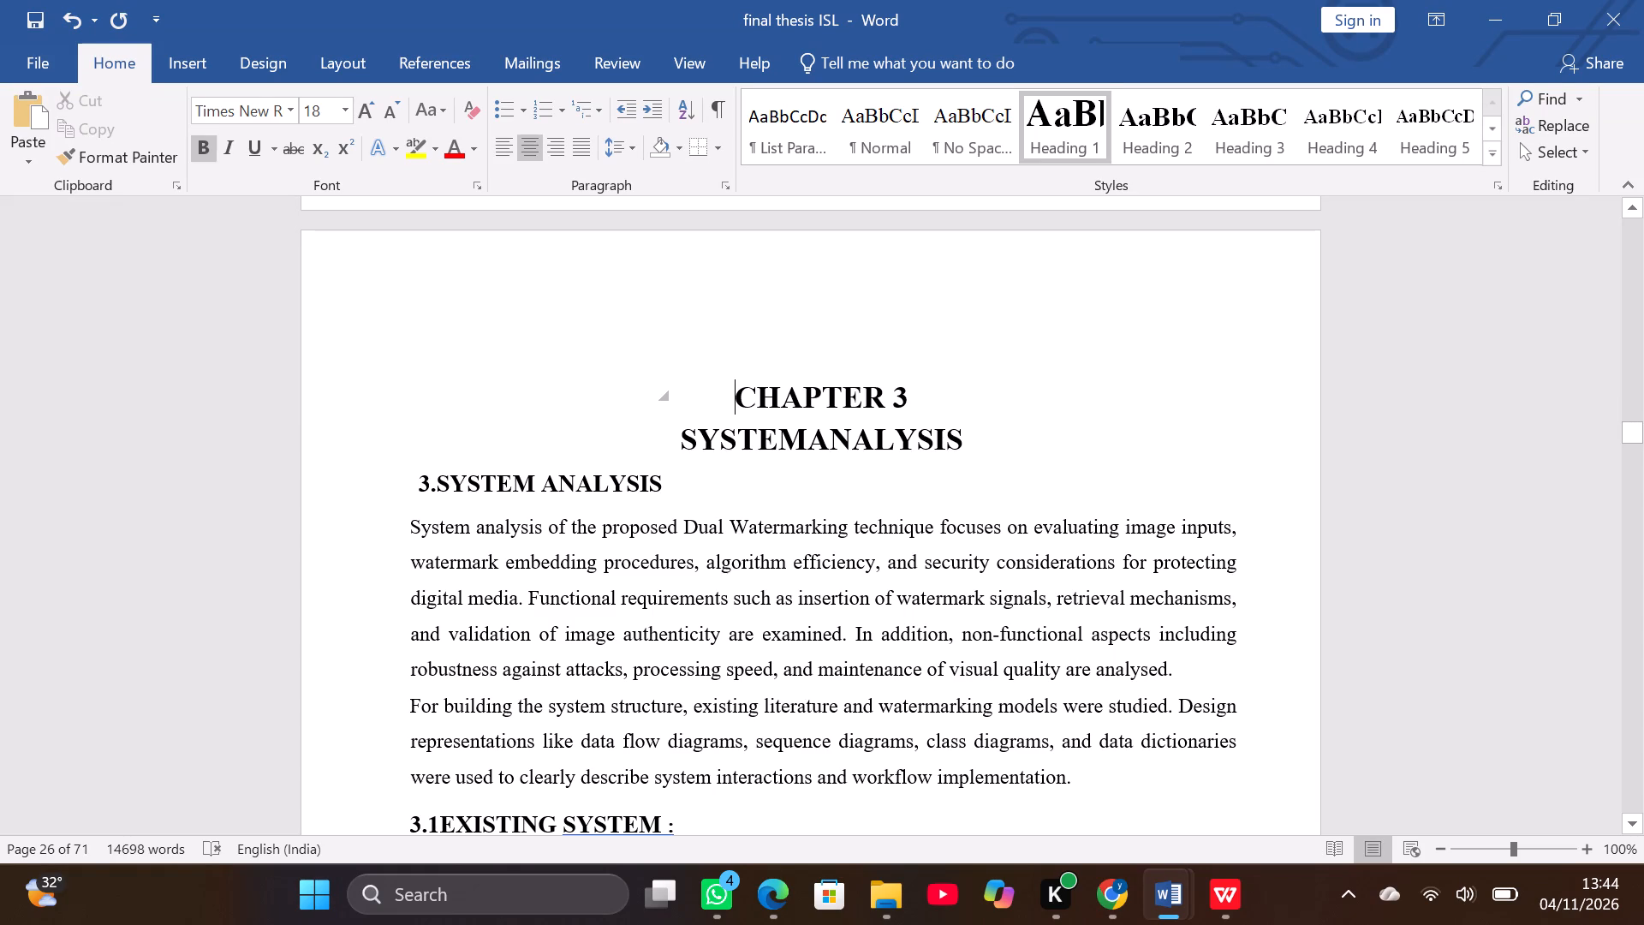
{"action": "key", "text": "Return"}
{"action": "key", "text": "Return"}
{"action": "key", "text": "Return"}
{"action": "key", "text": "Return"}
{"action": "key", "text": "Return"}
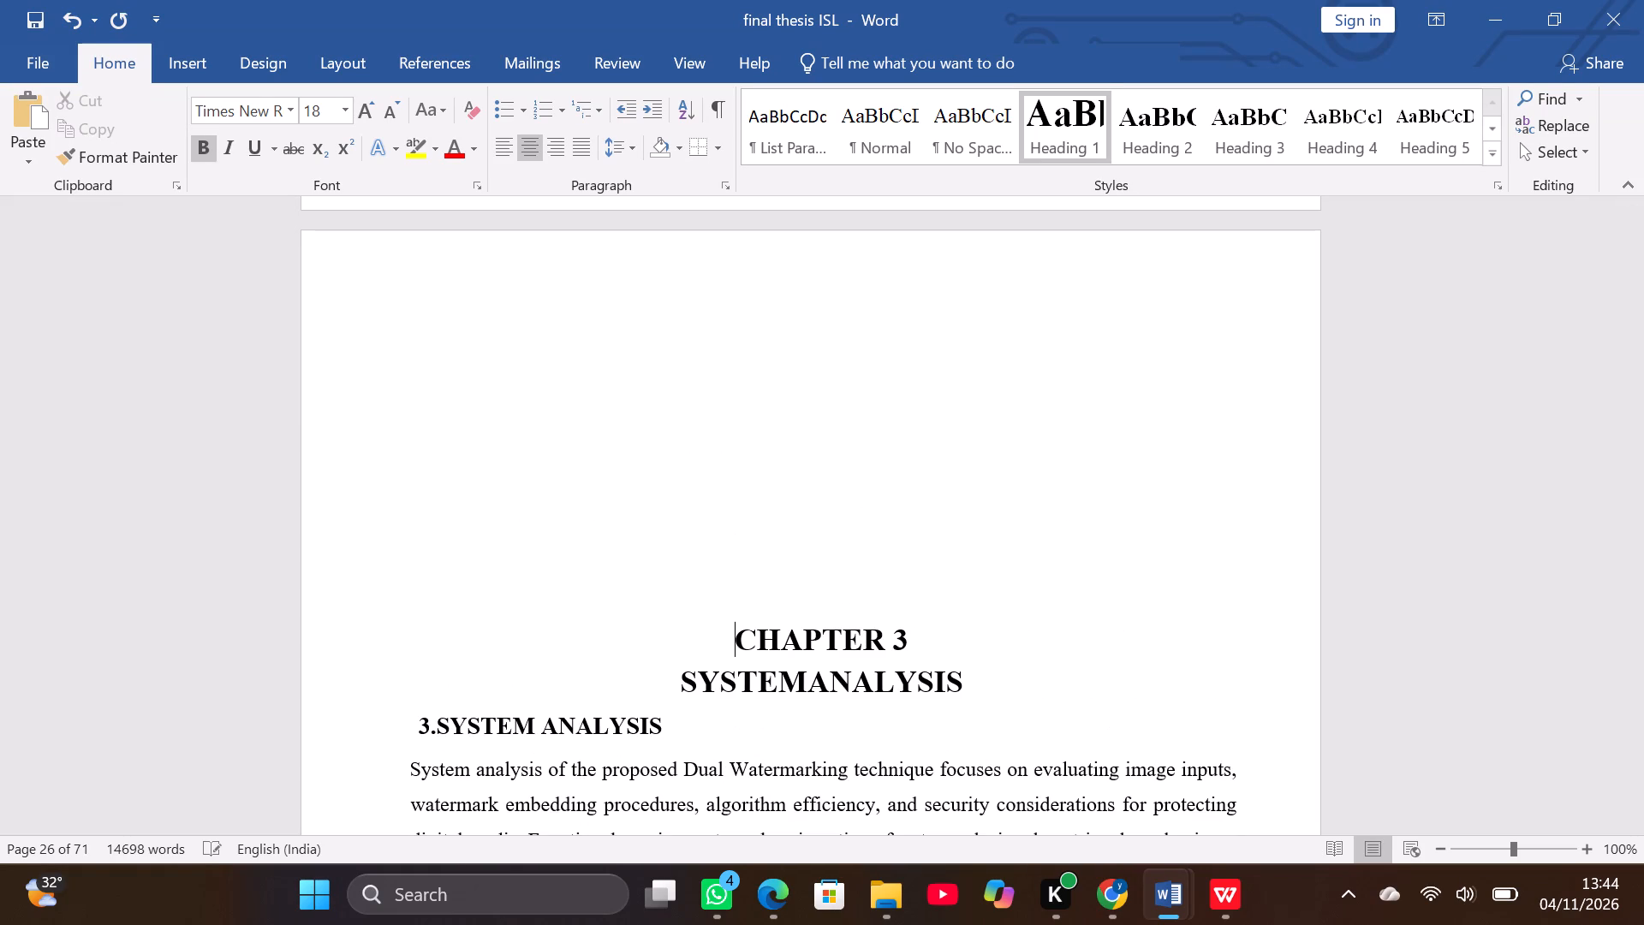
{"action": "key", "text": "Return"}
{"action": "key", "text": "Return"}
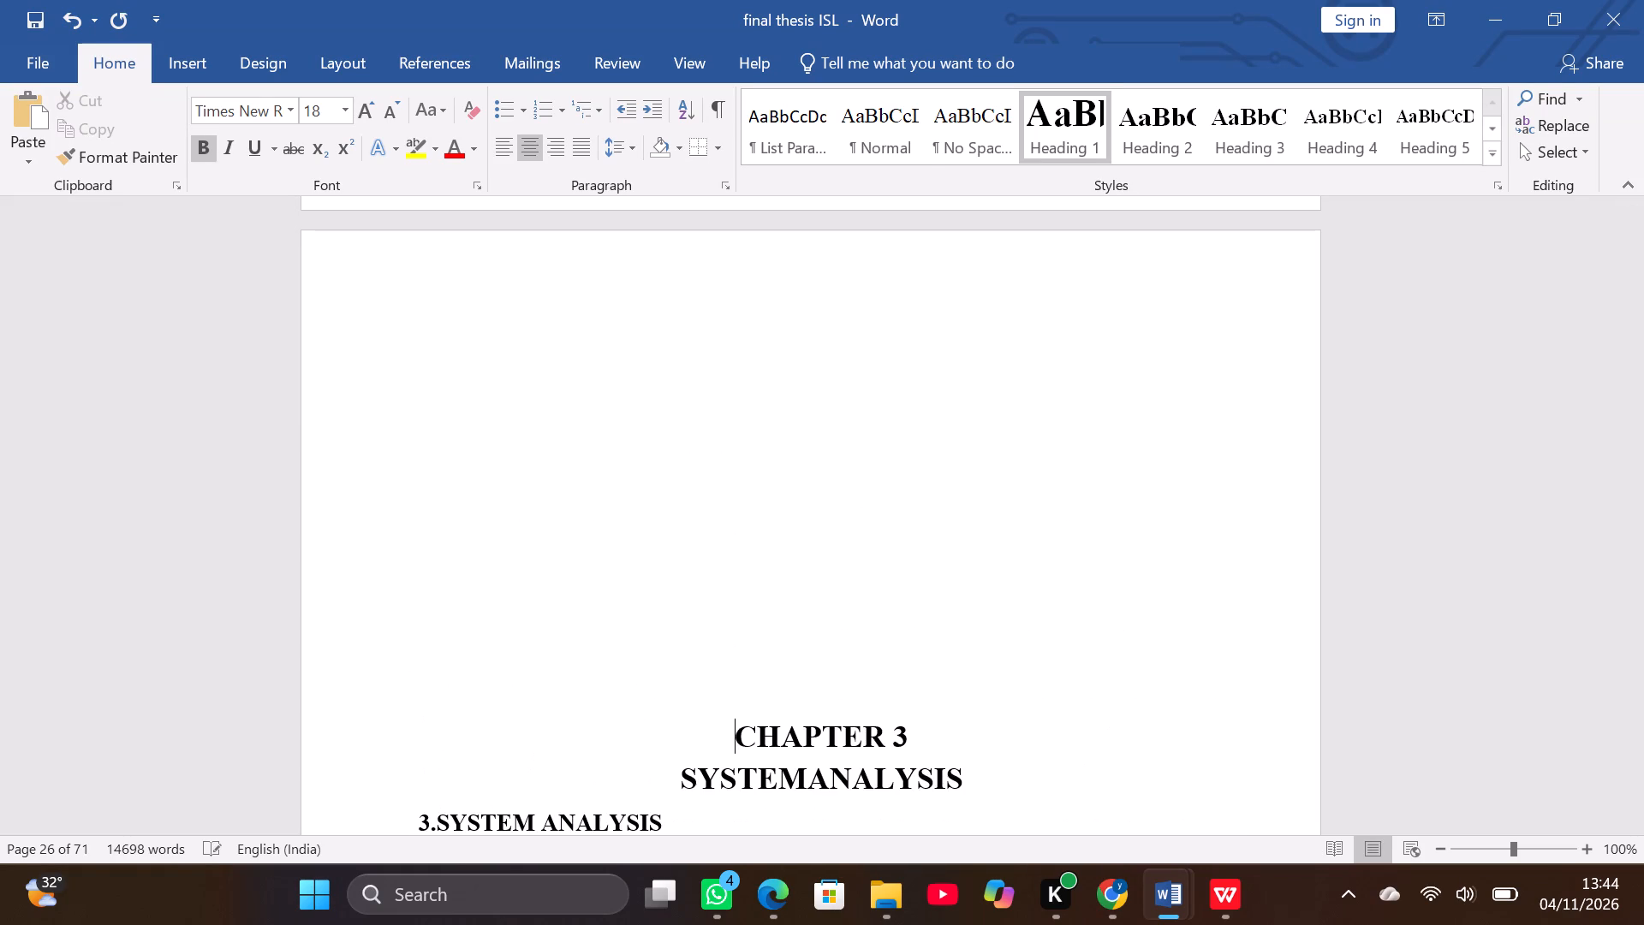
{"action": "scroll", "coordinate": [725, 403], "scroll_direction": "down", "scroll_amount": 15}
{"action": "scroll", "coordinate": [725, 403], "scroll_direction": "up", "scroll_amount": 7}
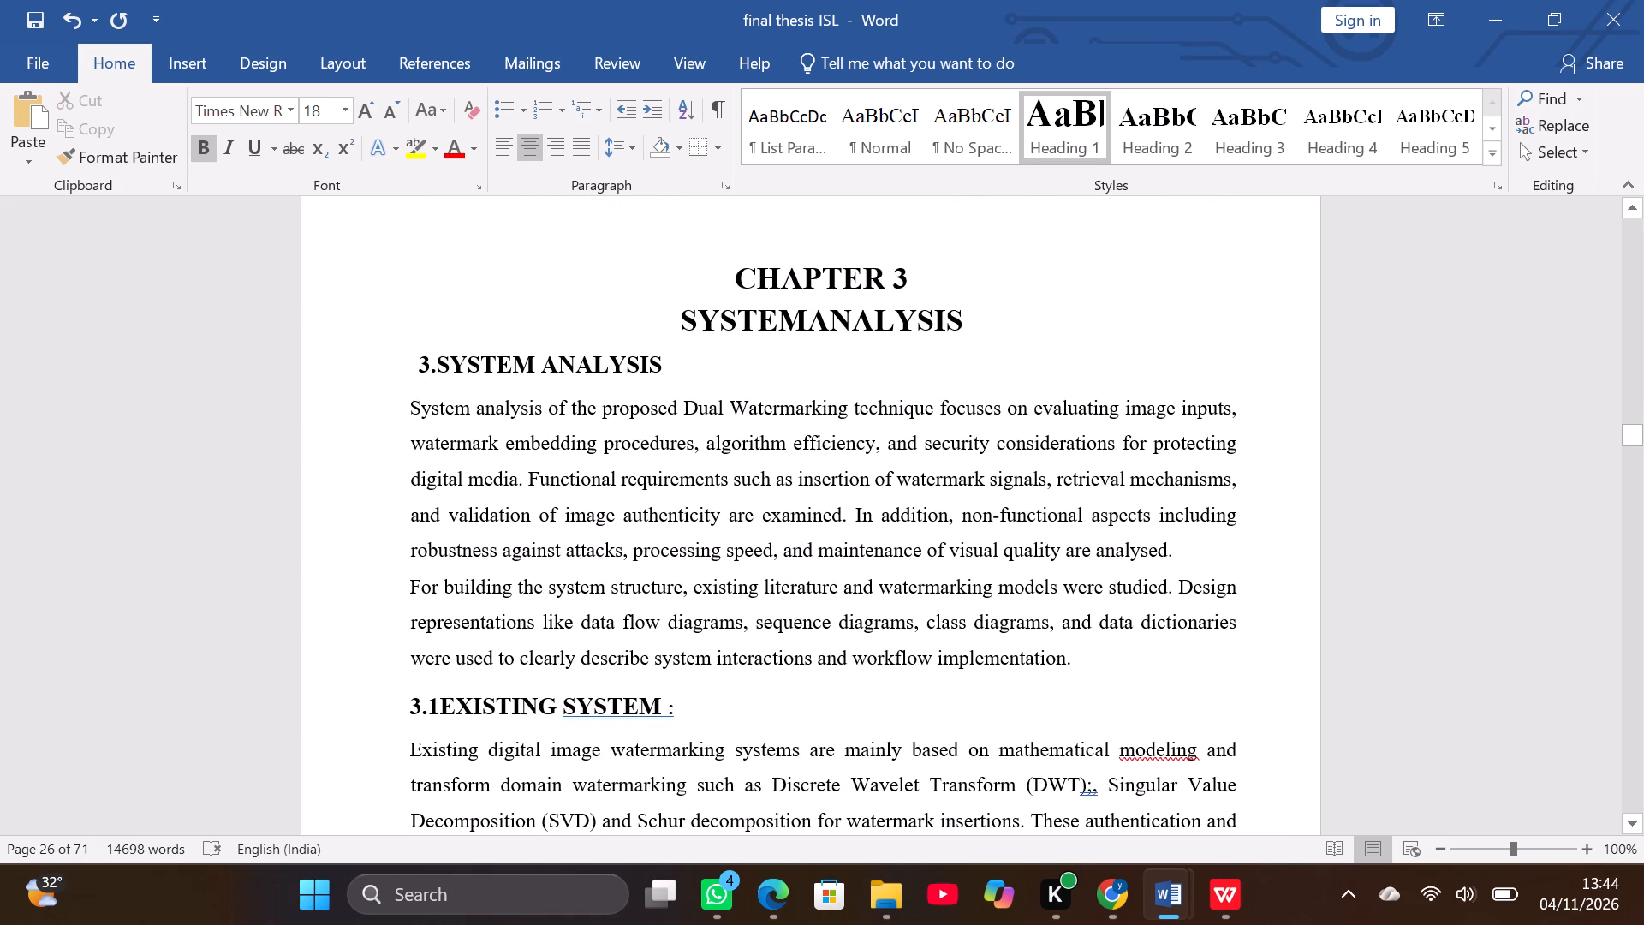
Insert two more blank lines above the "CHAPTER 3" title.
{"action": "key", "text": "Return"}
{"action": "key", "text": "Return"}
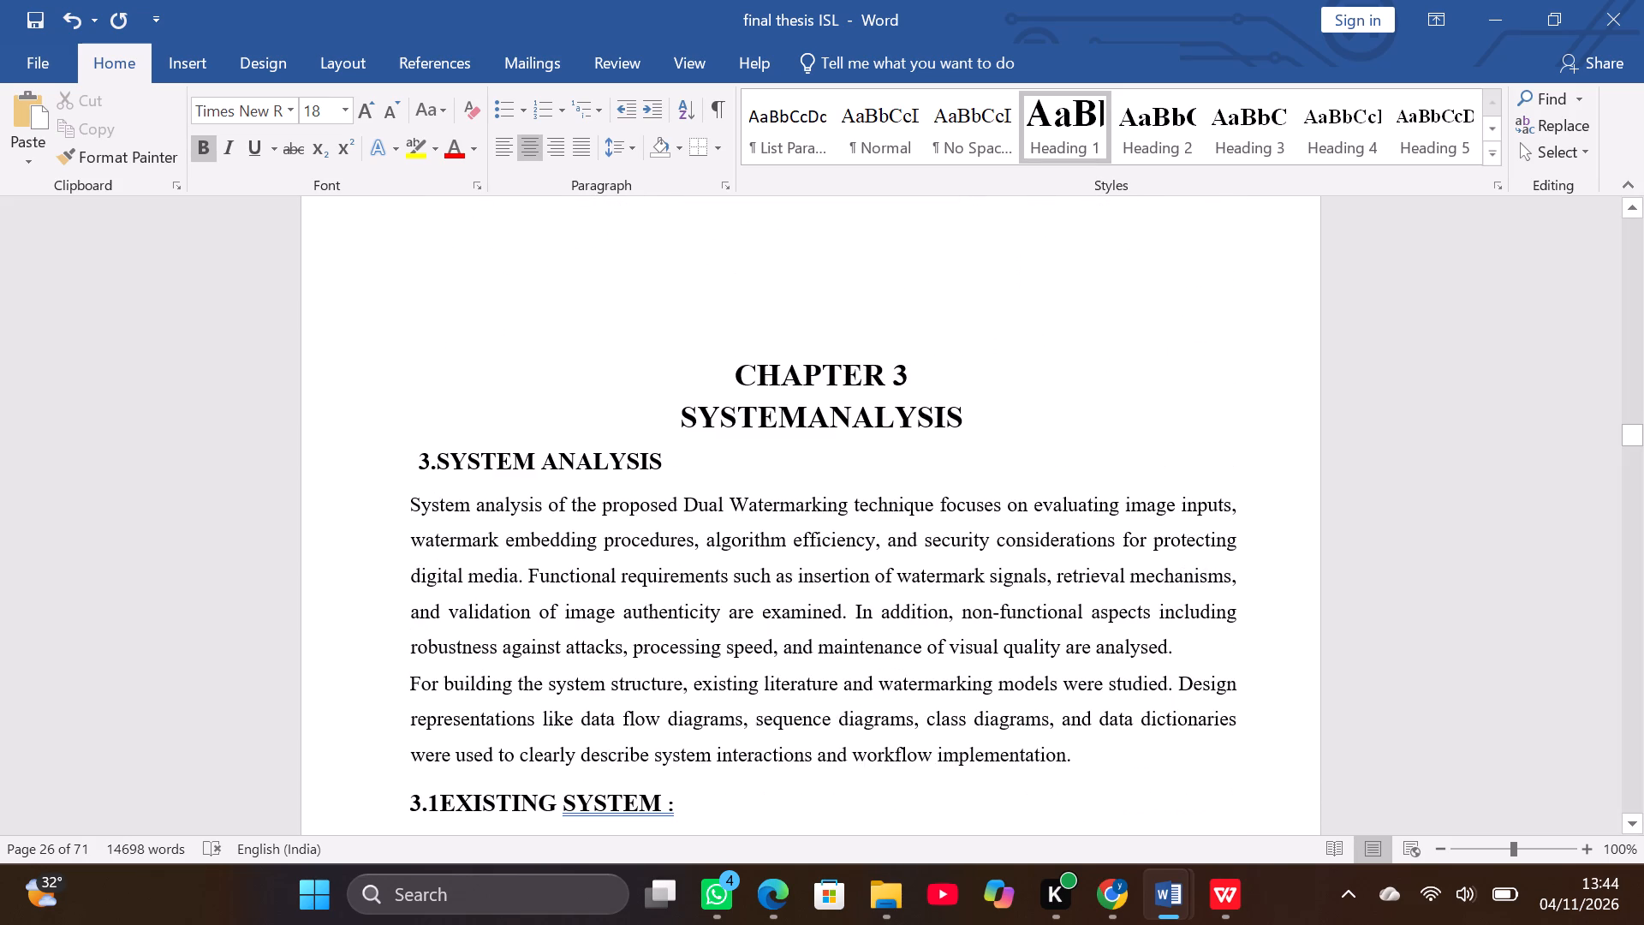
Insert 15 blank lines above the "3.SYSTEM ANALYSIS" heading so it starts at the top of the following page.
{"action": "left_click", "coordinate": [416, 454]}
{"action": "key", "text": "Return"}
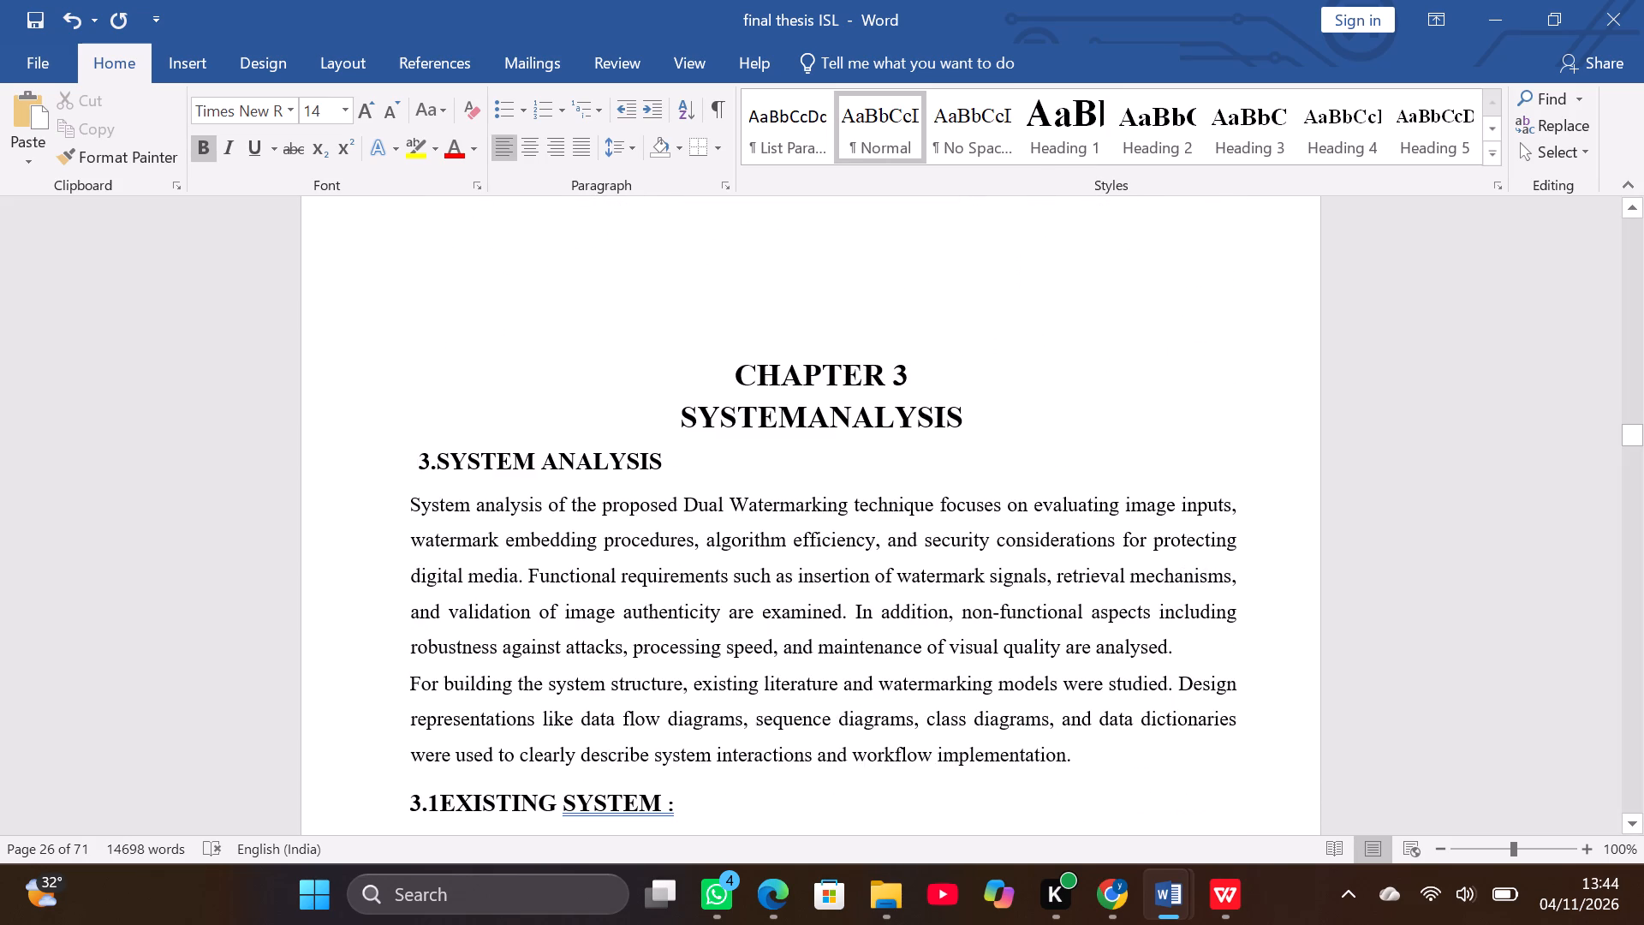
{"action": "key", "text": "Return"}
{"action": "key", "text": "Return"}
{"action": "key", "text": "Return"}
{"action": "key", "text": "Return"}
{"action": "key", "text": "Return"}
{"action": "key", "text": "Return"}
{"action": "key", "text": "Return"}
{"action": "key", "text": "Return"}
{"action": "key", "text": "Return"}
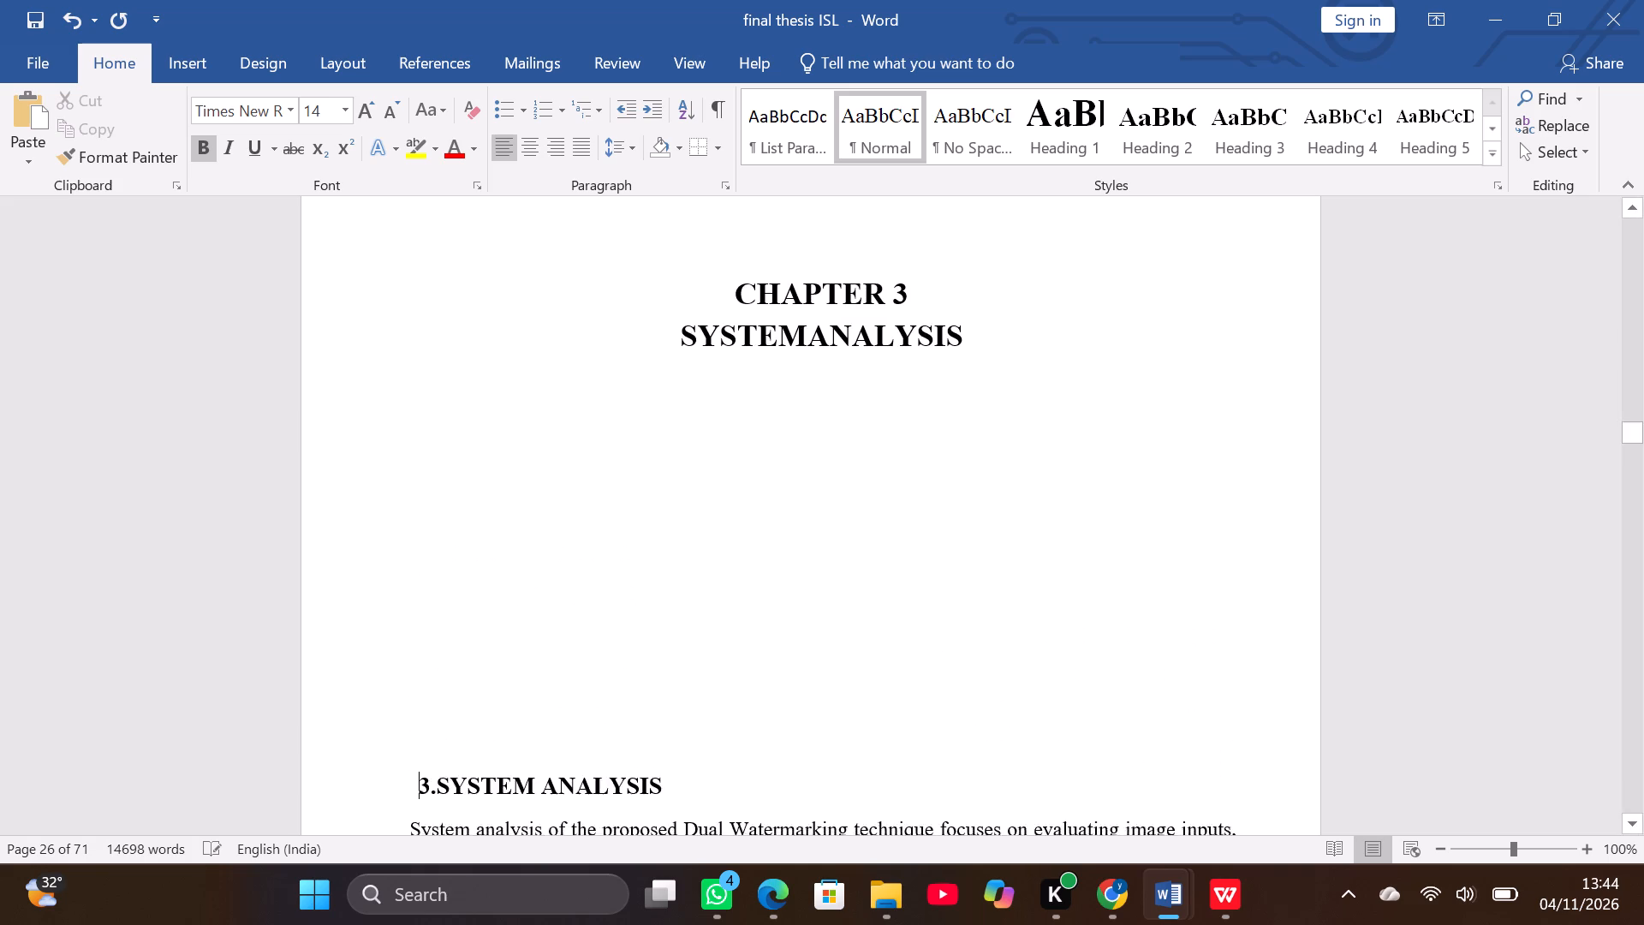
{"action": "key", "text": "Return"}
{"action": "key", "text": "Return"}
{"action": "key", "text": "Return"}
{"action": "key", "text": "Return"}
{"action": "key", "text": "Return"}
{"action": "key", "text": "Return"}
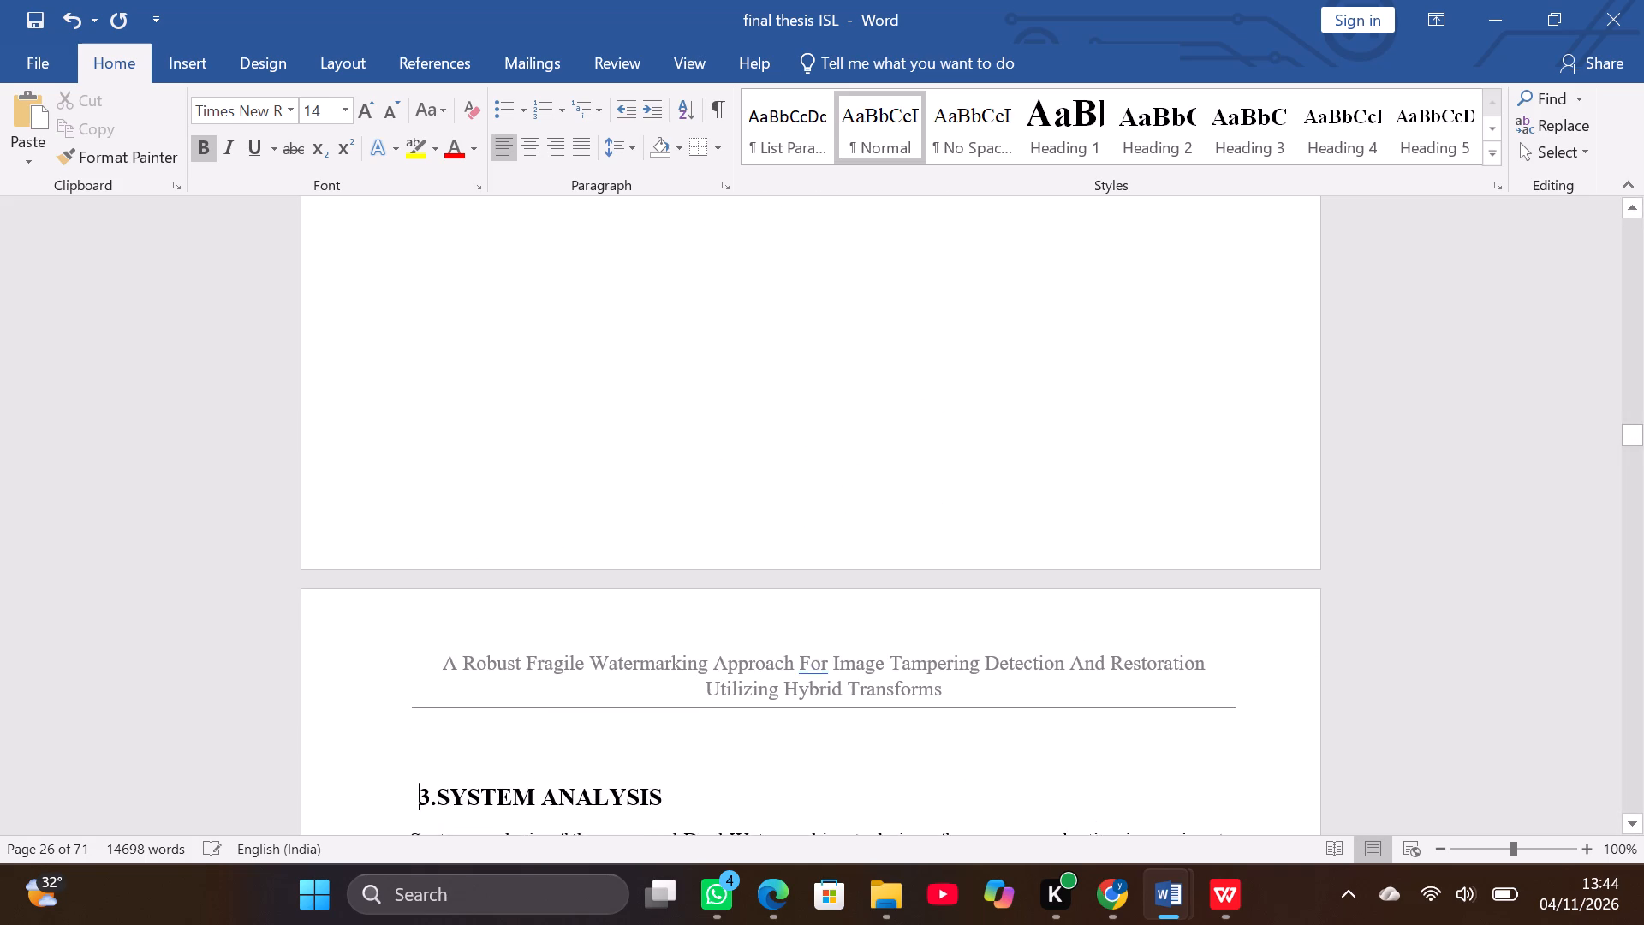
{"action": "key", "text": "BackSpace"}
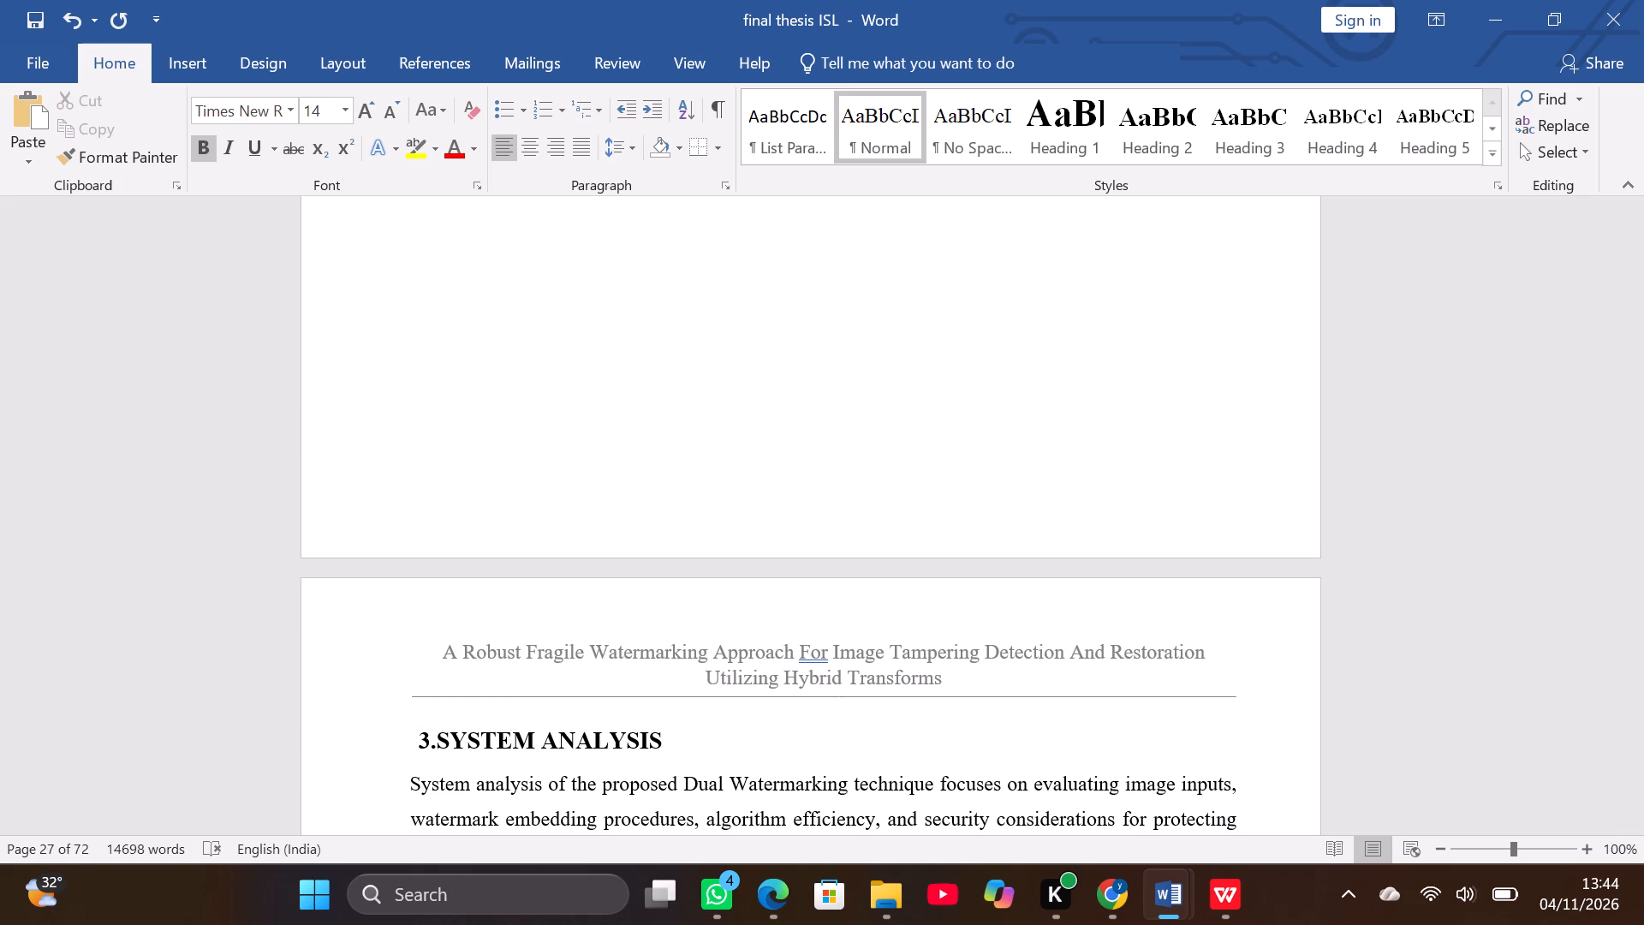
Move the "CHAPTER 3" title further down its page by adding two blank lines above it.
{"action": "scroll", "coordinate": [615, 475], "scroll_direction": "up", "scroll_amount": 10}
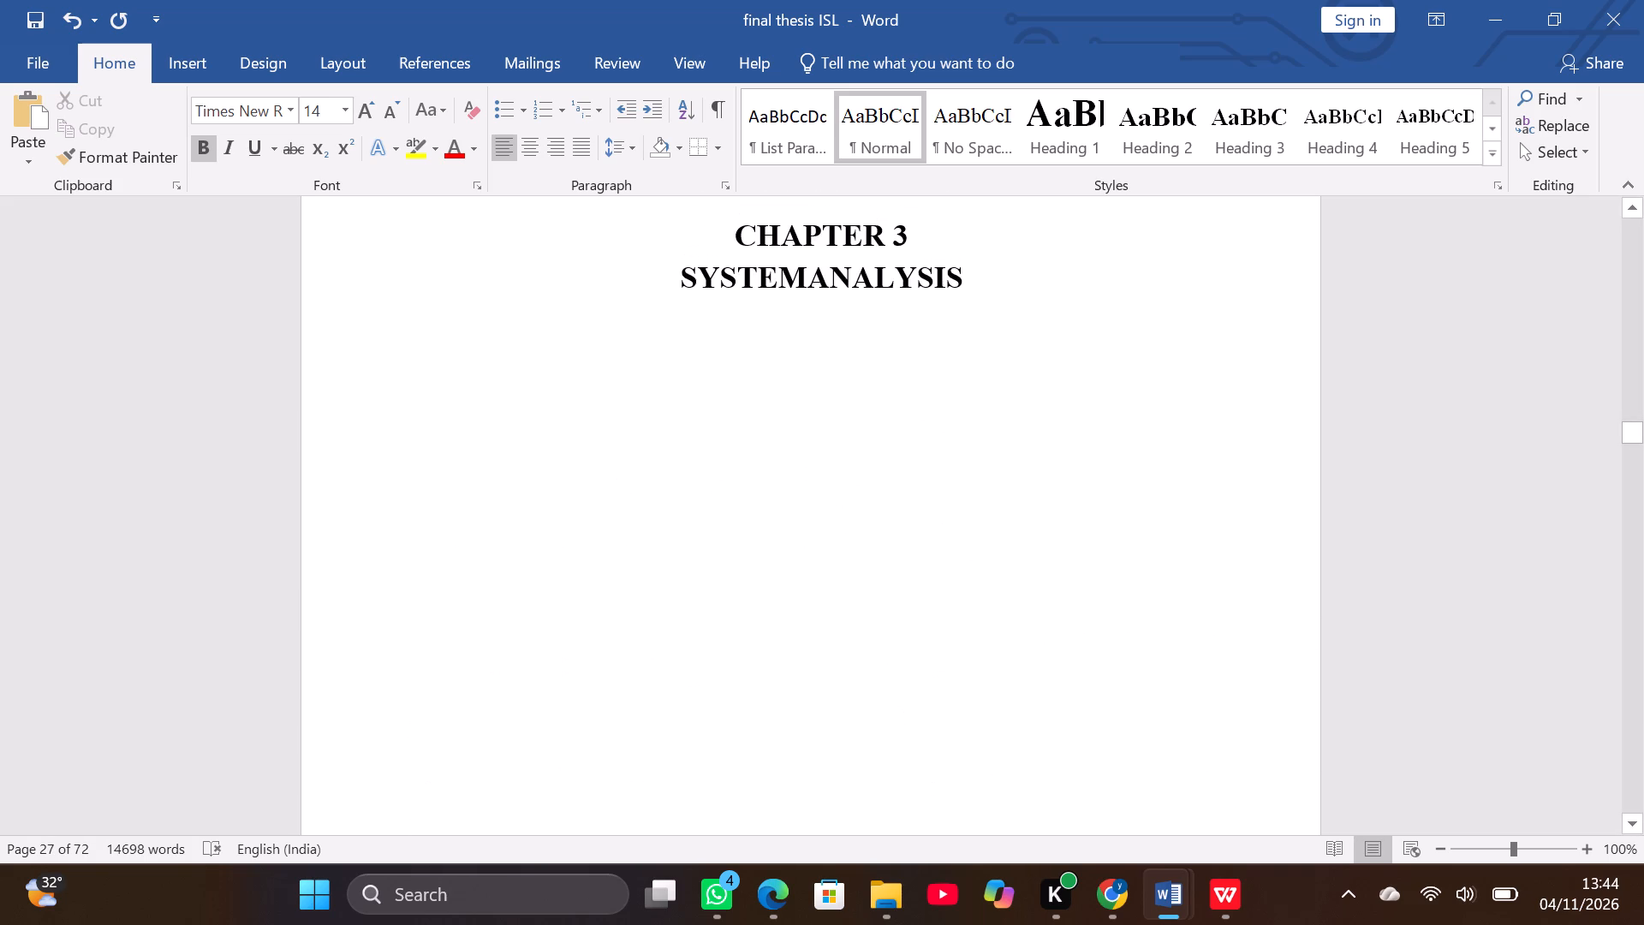
{"action": "scroll", "coordinate": [615, 475], "scroll_direction": "up", "scroll_amount": 2}
{"action": "left_click", "coordinate": [727, 499]}
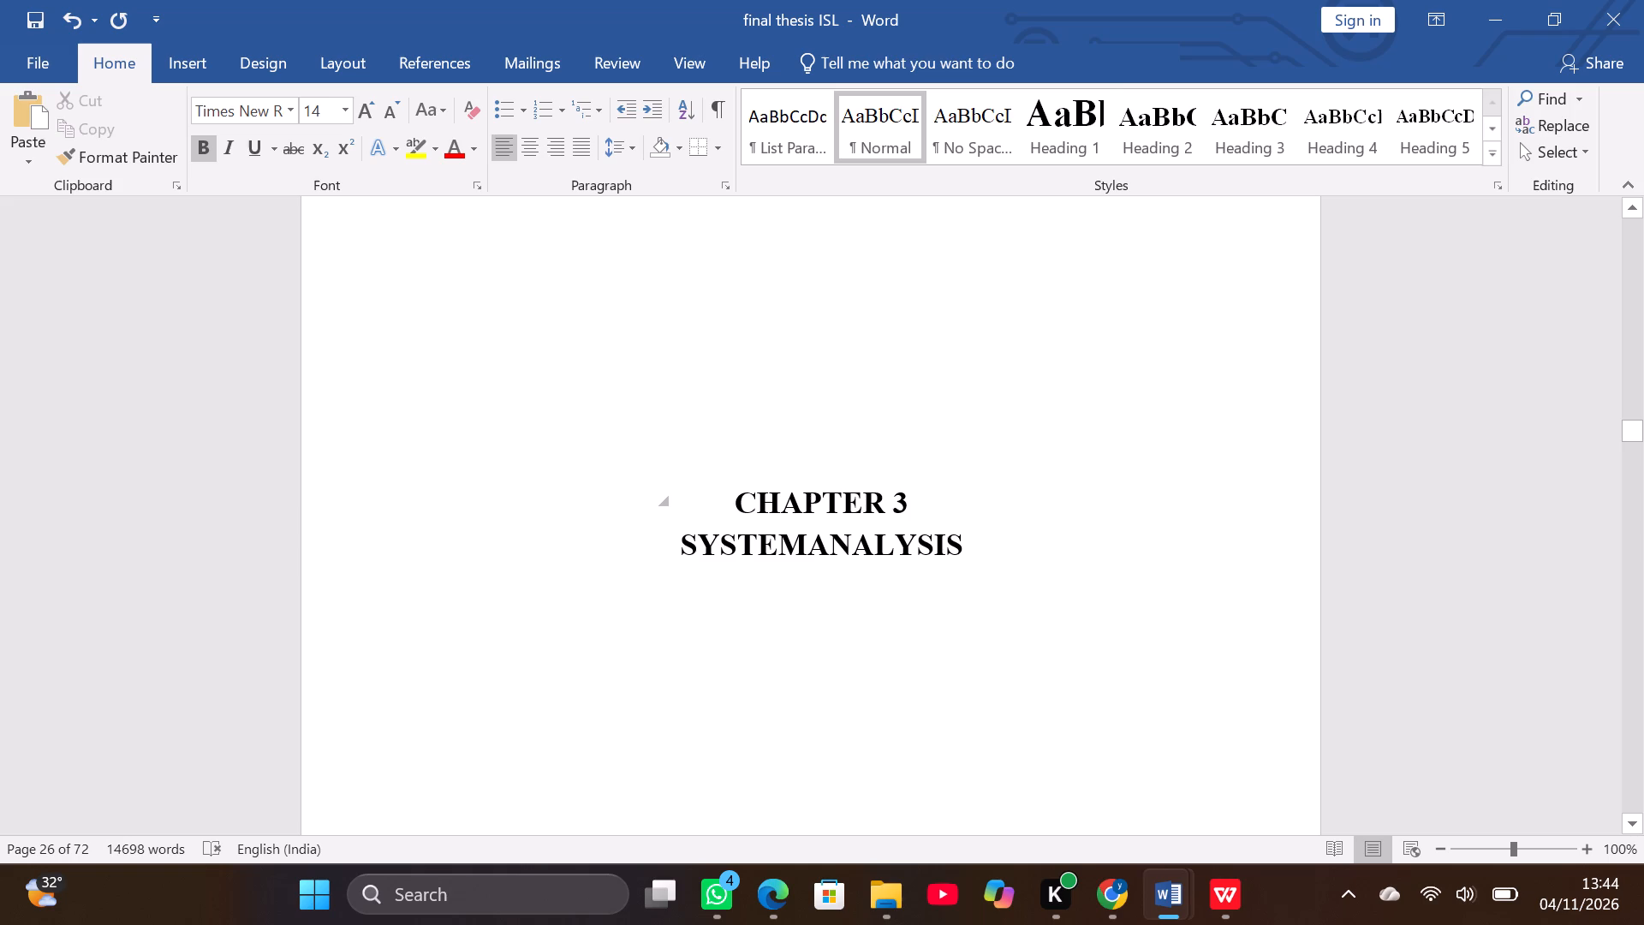
{"action": "key", "text": "Return"}
{"action": "key", "text": "Return"}
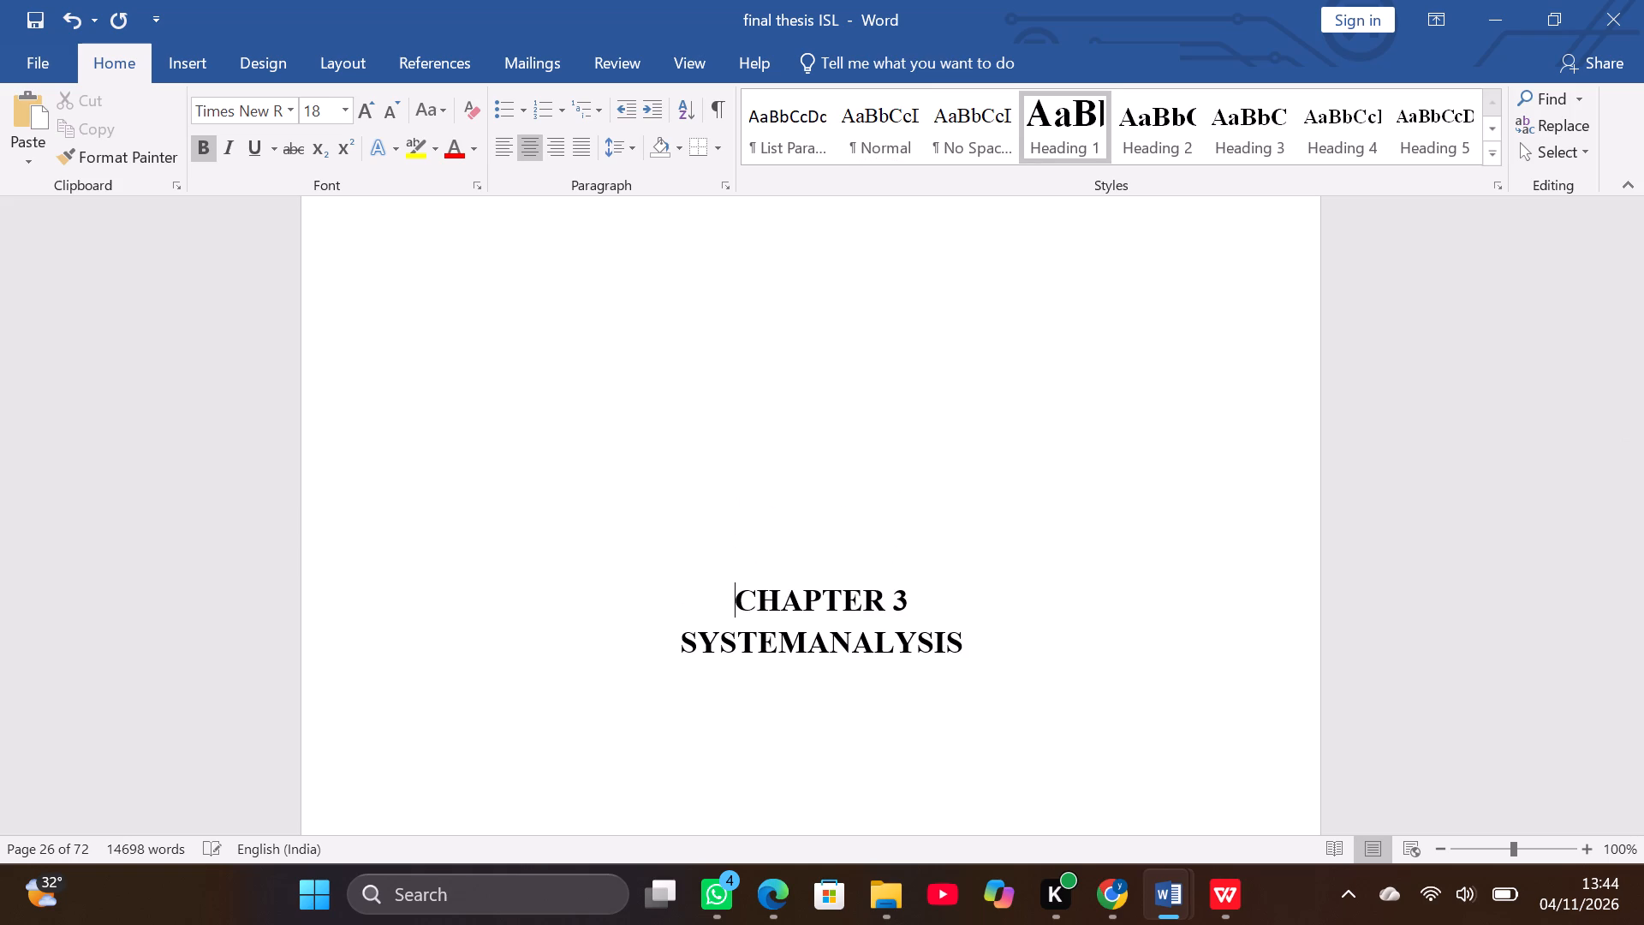
Copy the "Explainable AI based Real time Indian Sign Language Recognition and text Translation Using CNN and LSTM" header from the literature survey's odd pages.
{"action": "scroll", "coordinate": [727, 499], "scroll_direction": "up", "scroll_amount": 14}
{"action": "scroll", "coordinate": [727, 499], "scroll_direction": "up", "scroll_amount": 13}
{"action": "scroll", "coordinate": [727, 499], "scroll_direction": "down", "scroll_amount": 11}
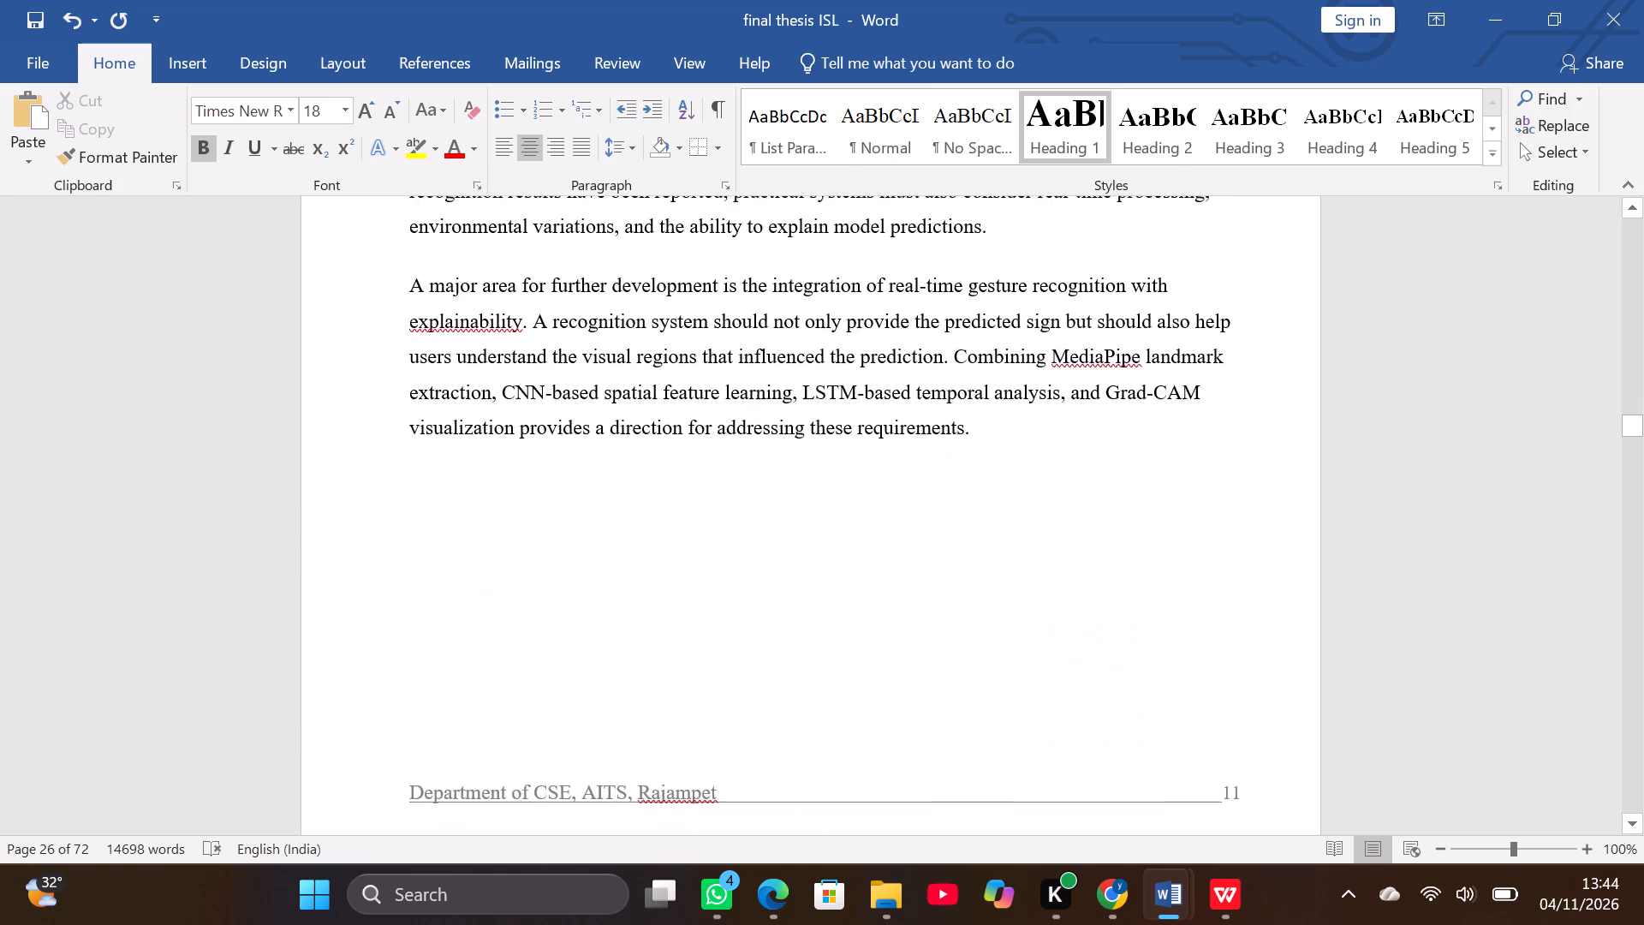
{"action": "scroll", "coordinate": [727, 499], "scroll_direction": "up", "scroll_amount": 16}
{"action": "scroll", "coordinate": [727, 499], "scroll_direction": "up", "scroll_amount": 6}
{"action": "scroll", "coordinate": [727, 499], "scroll_direction": "down", "scroll_amount": 3}
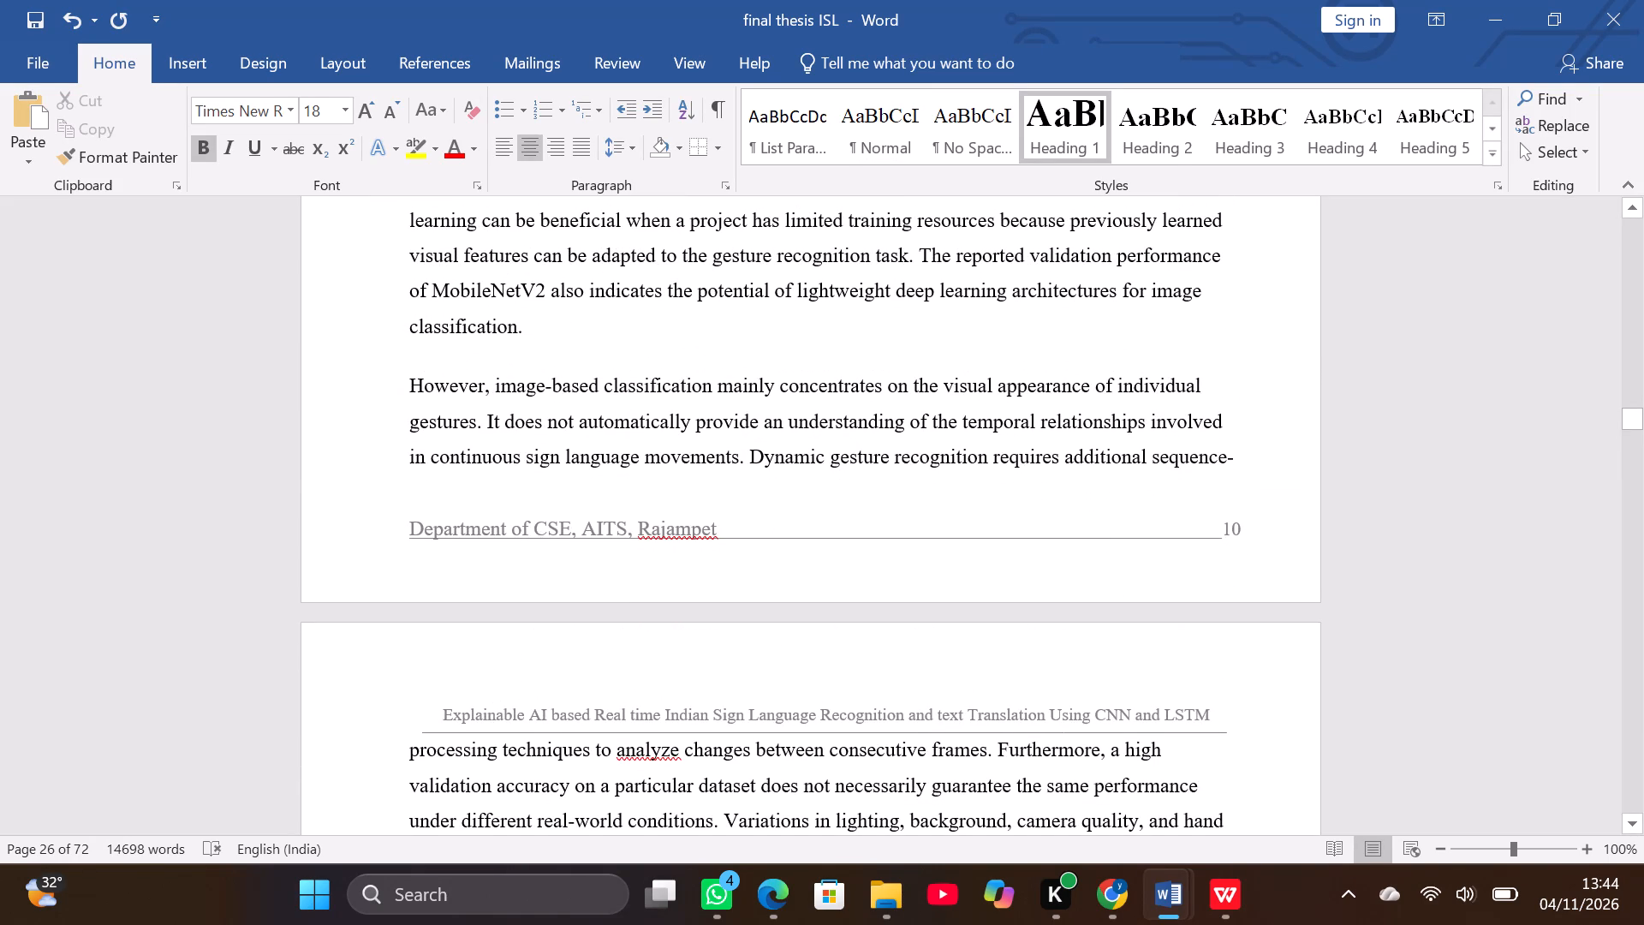
{"action": "triple_click", "coordinate": [1195, 707]}
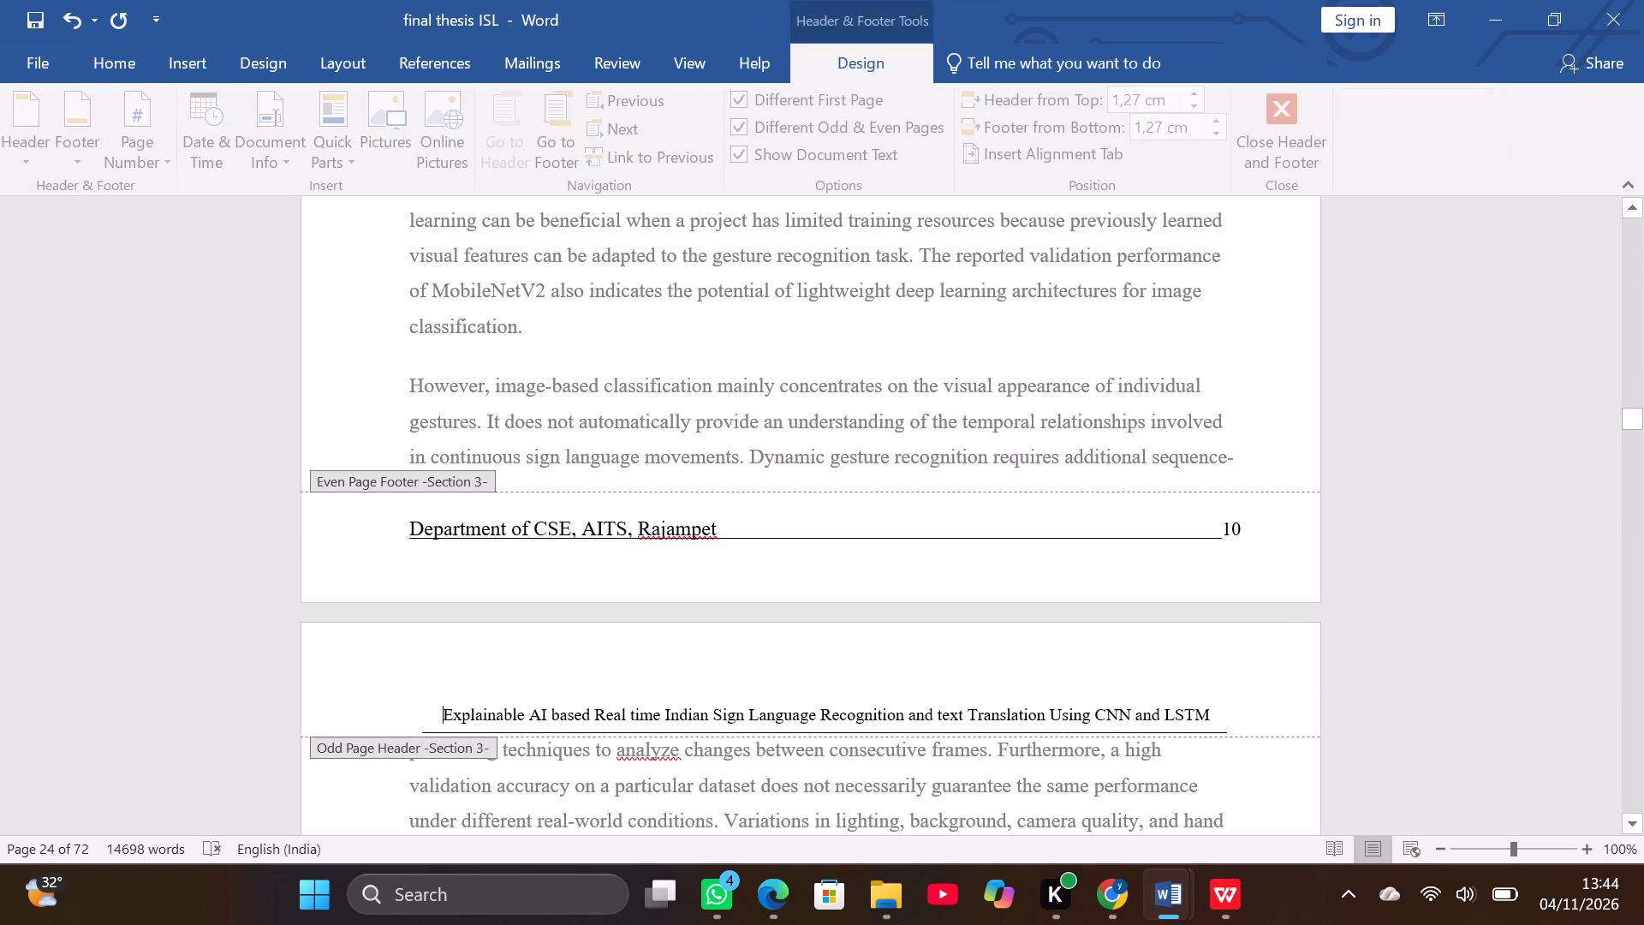
{"action": "double_click", "coordinate": [1195, 707]}
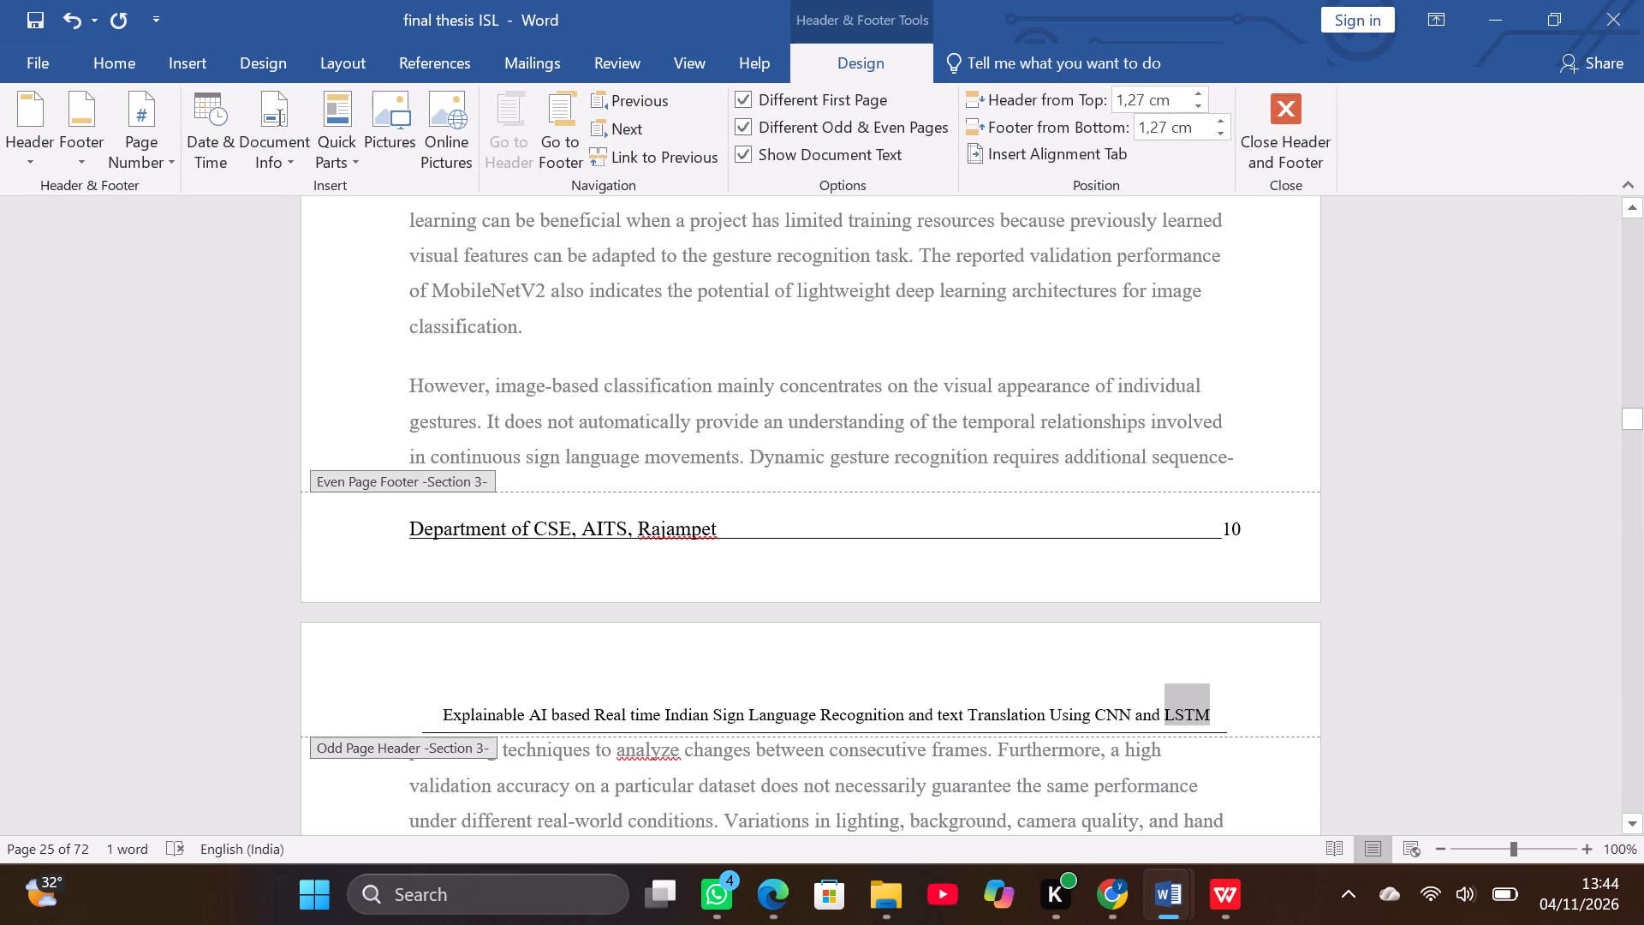
{"action": "left_click_drag", "start_coordinate": [448, 714], "coordinate": [995, 689]}
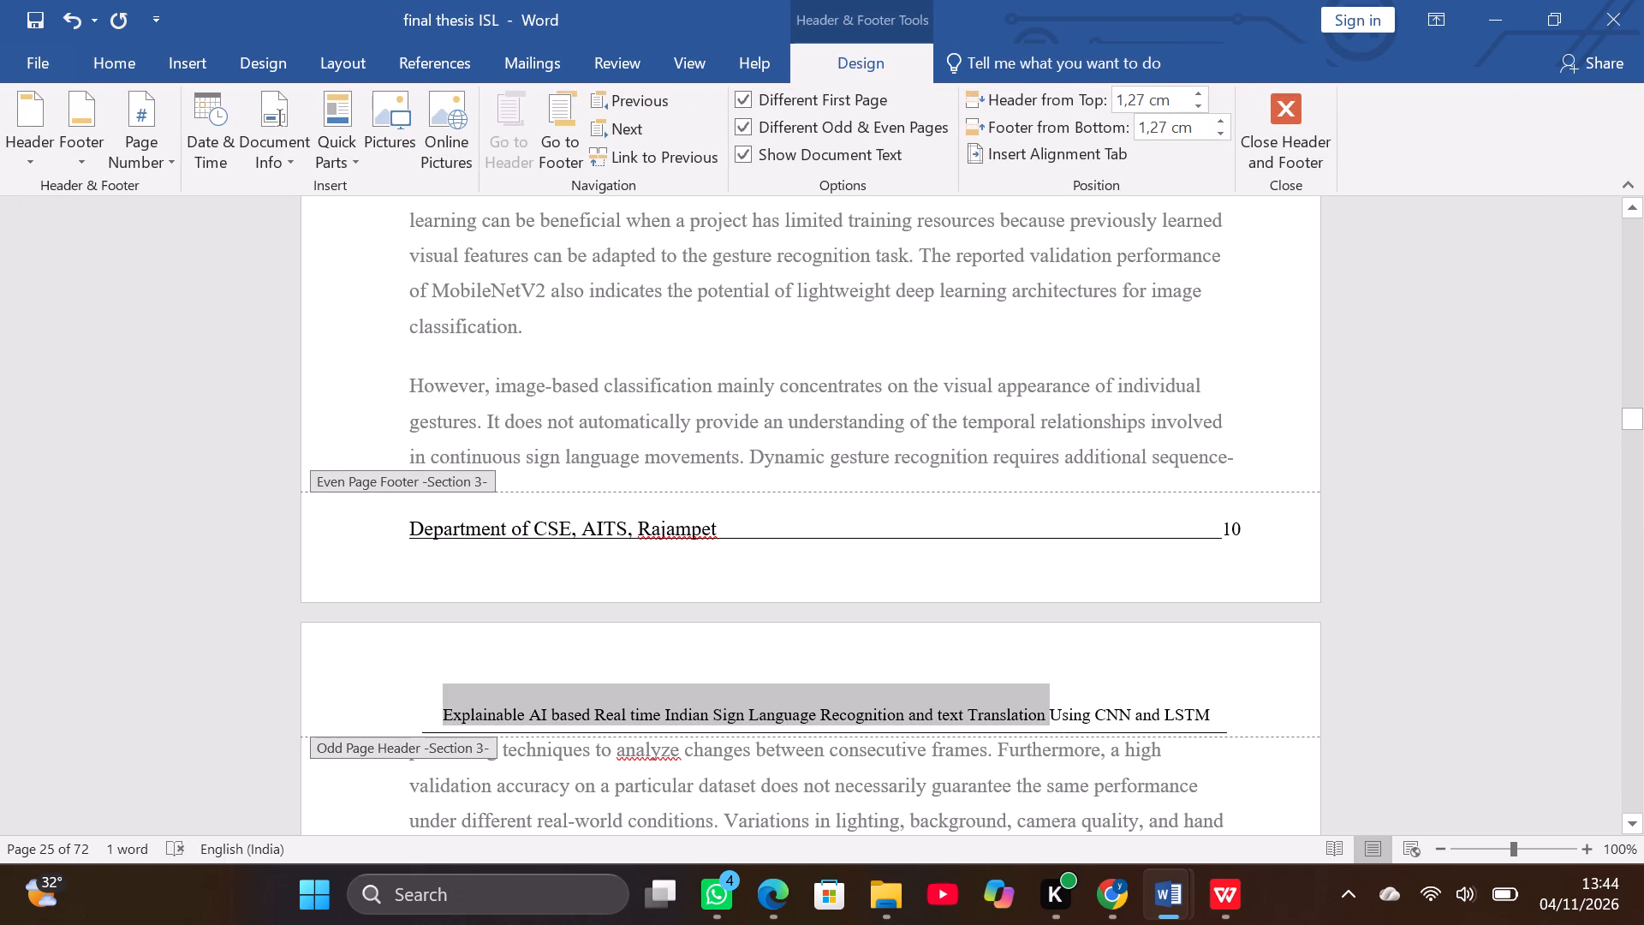
{"action": "left_click_drag", "start_coordinate": [995, 689], "coordinate": [1135, 675]}
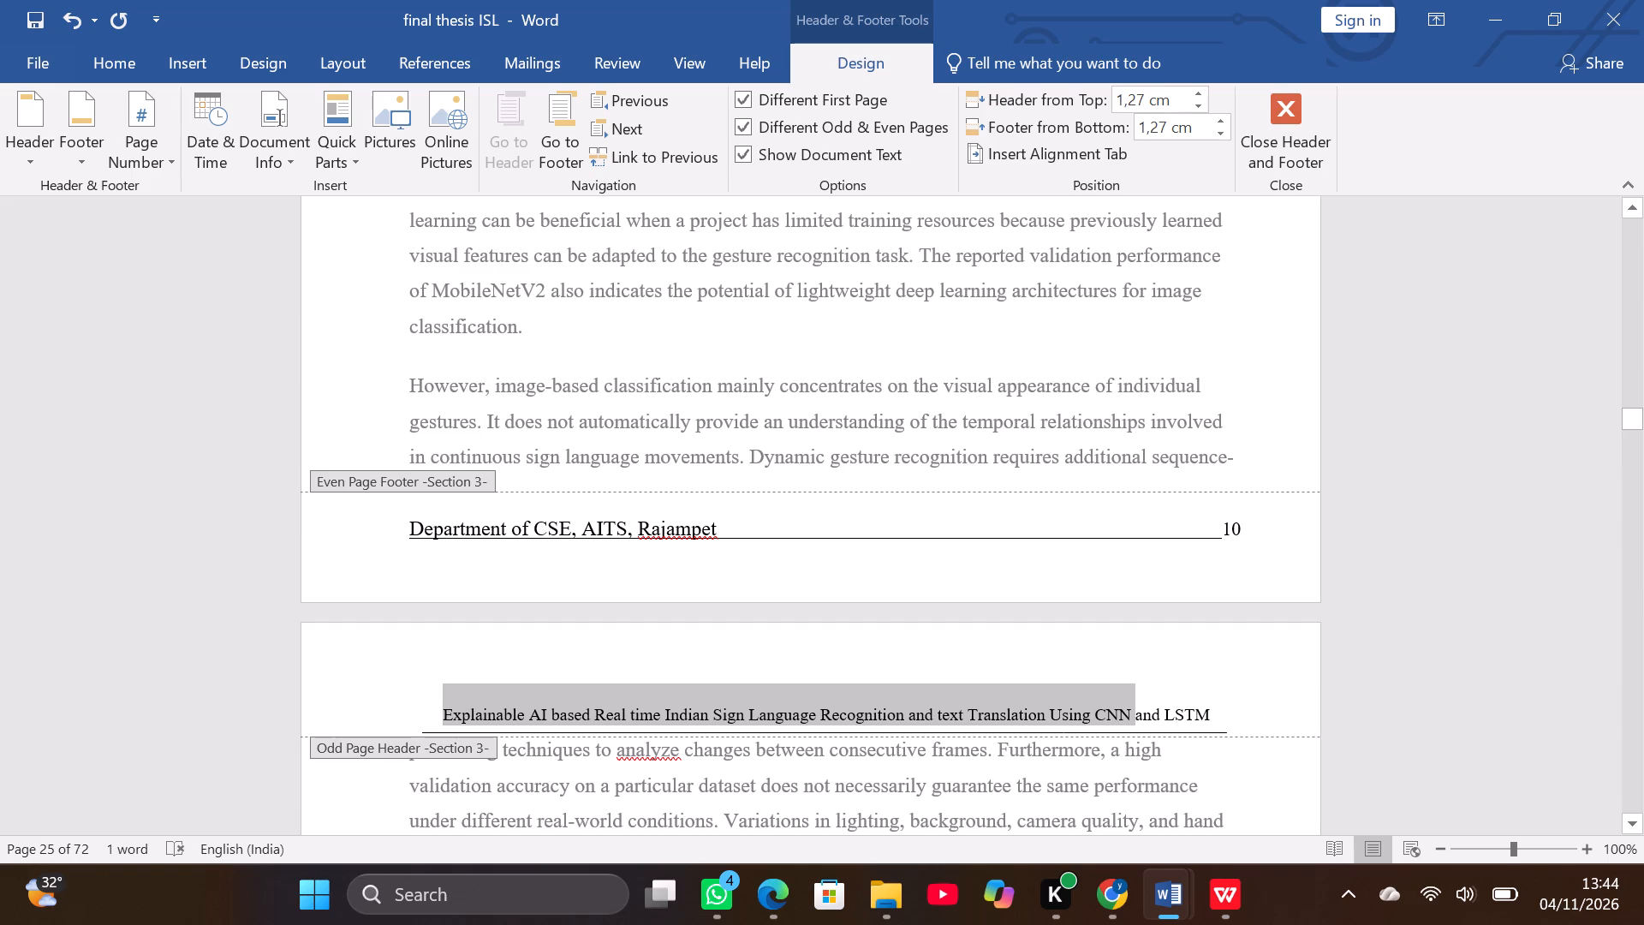
{"action": "left_click_drag", "start_coordinate": [1135, 675], "coordinate": [1202, 701]}
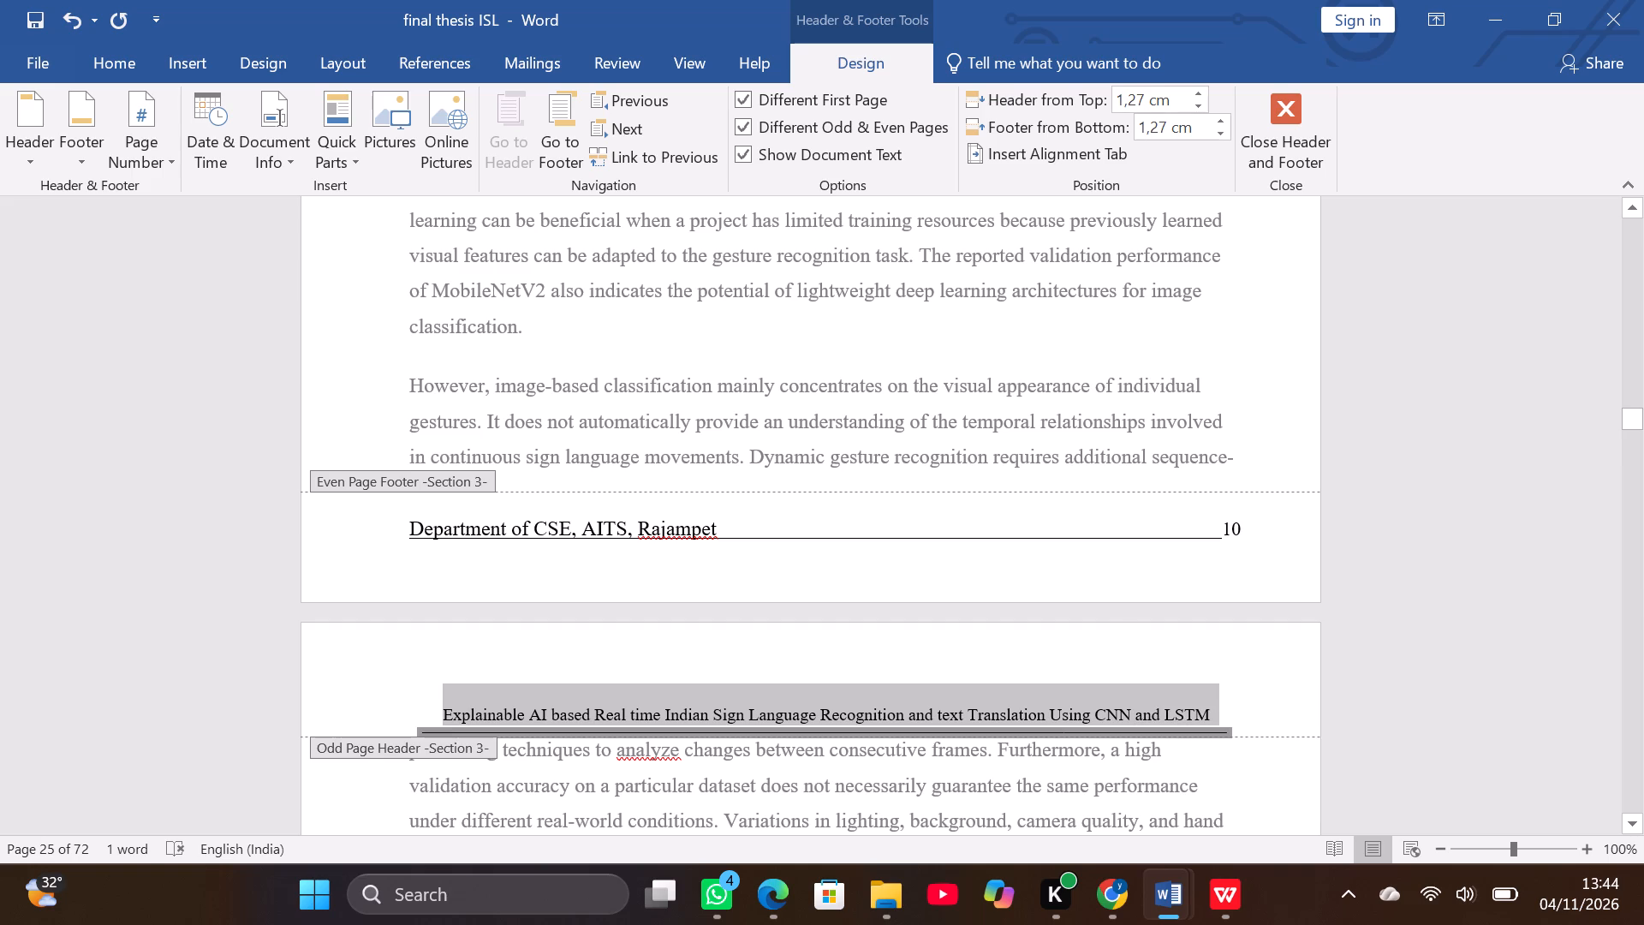
{"action": "left_click_drag", "start_coordinate": [1202, 701], "coordinate": [1028, 723]}
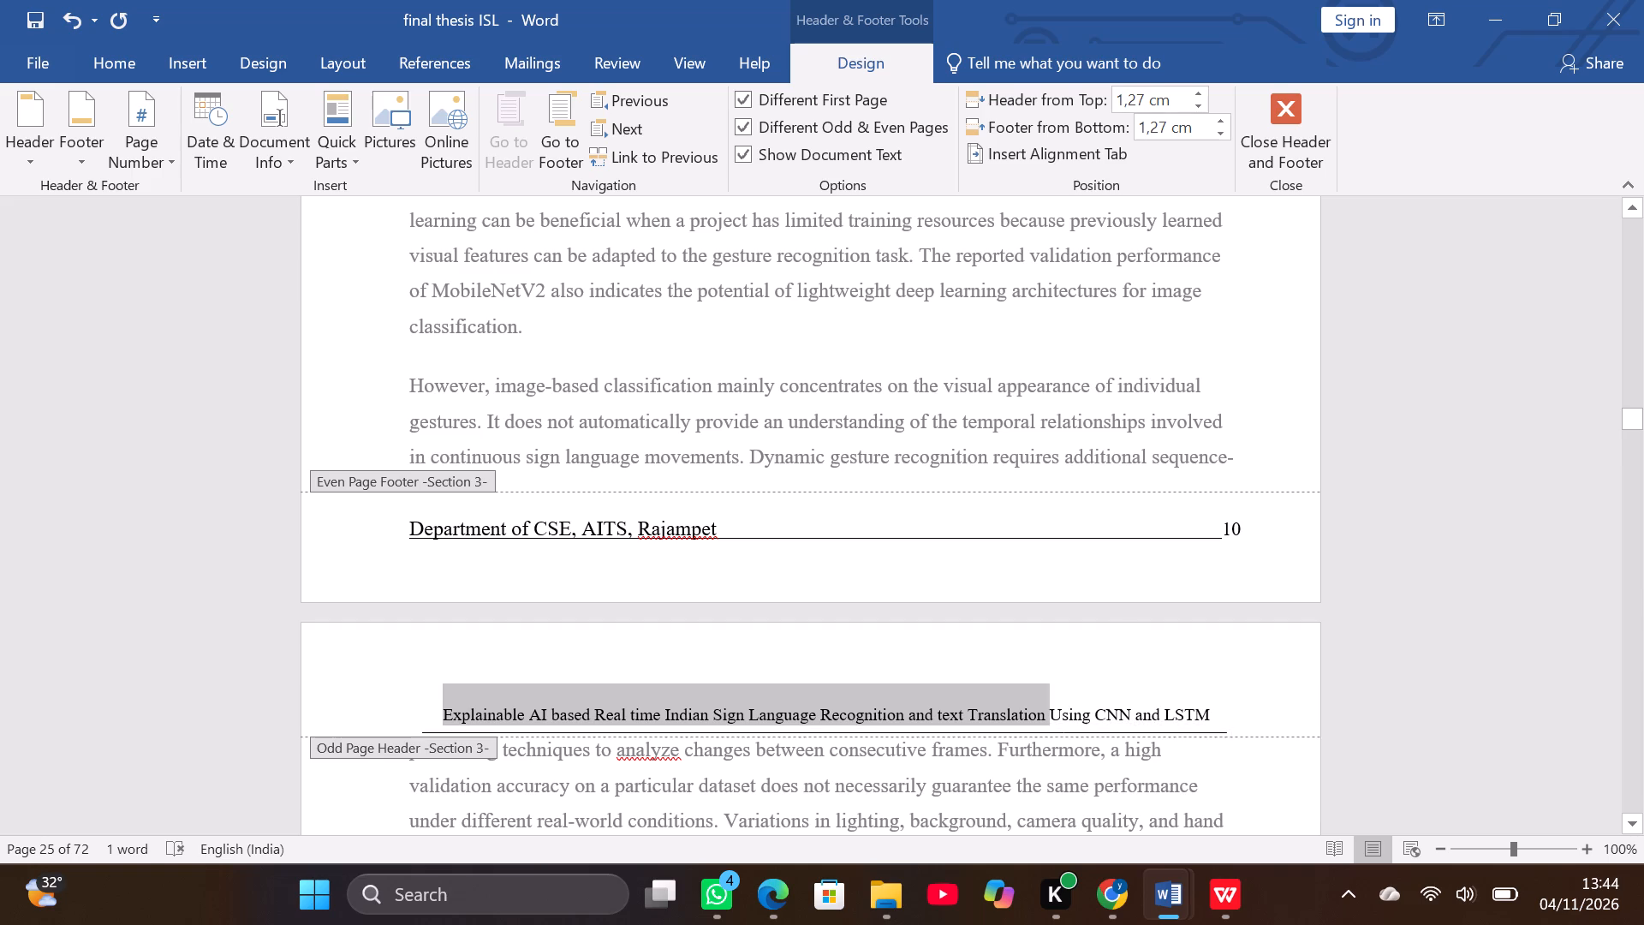
{"action": "left_click_drag", "start_coordinate": [1028, 723], "coordinate": [1188, 689]}
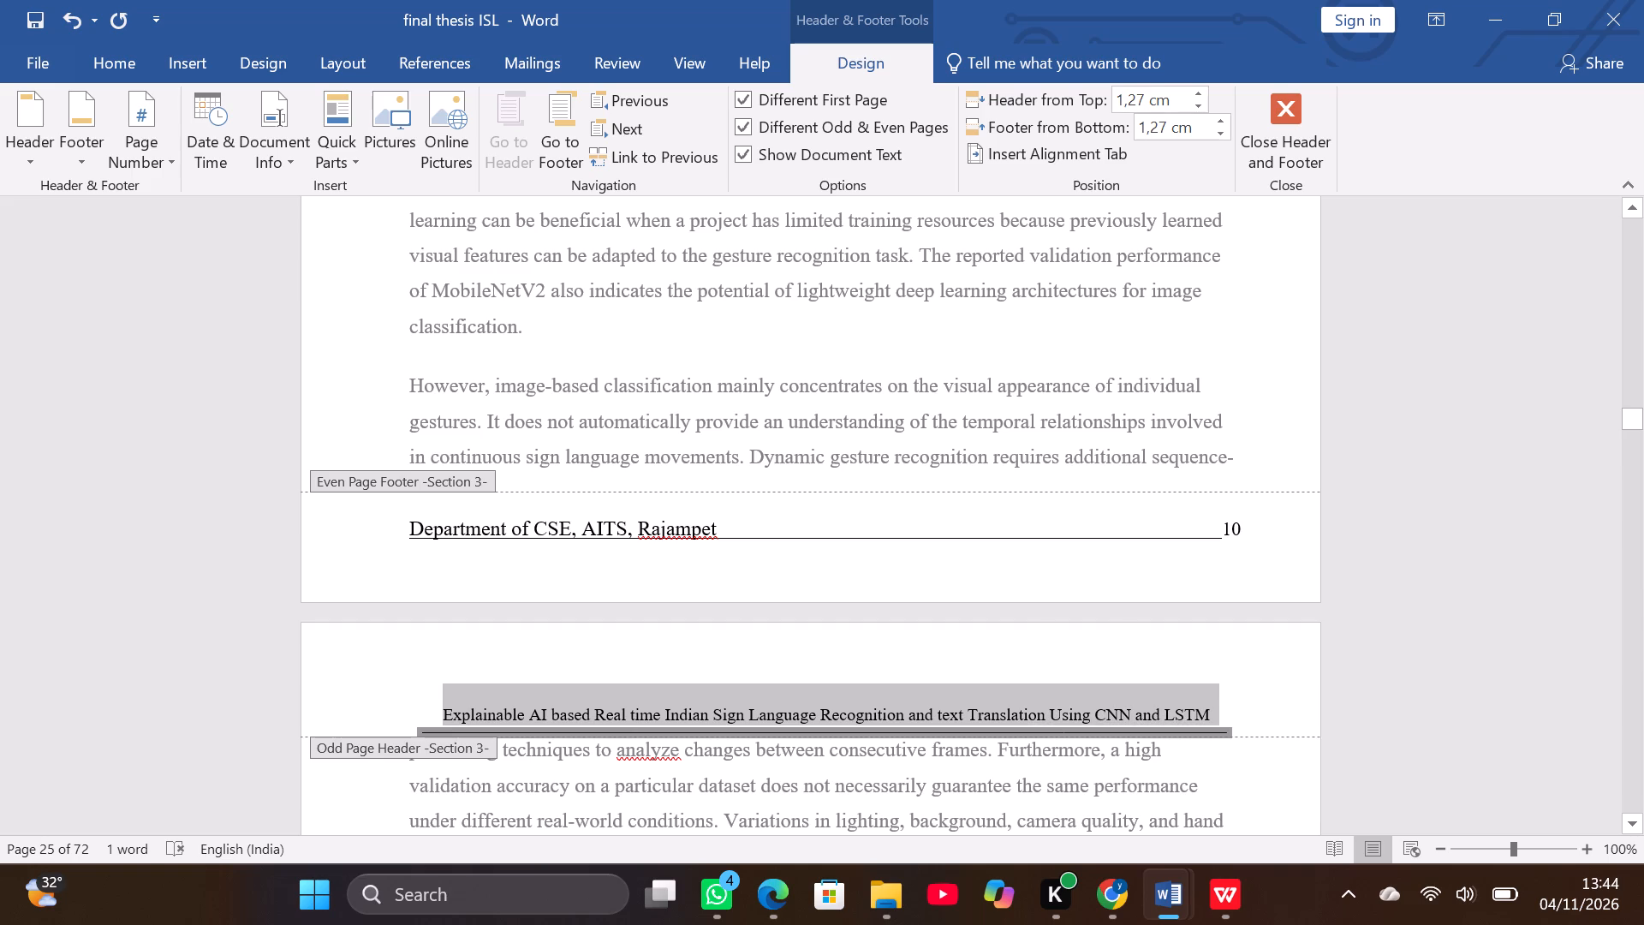
{"action": "left_click_drag", "start_coordinate": [1188, 689], "coordinate": [1179, 689]}
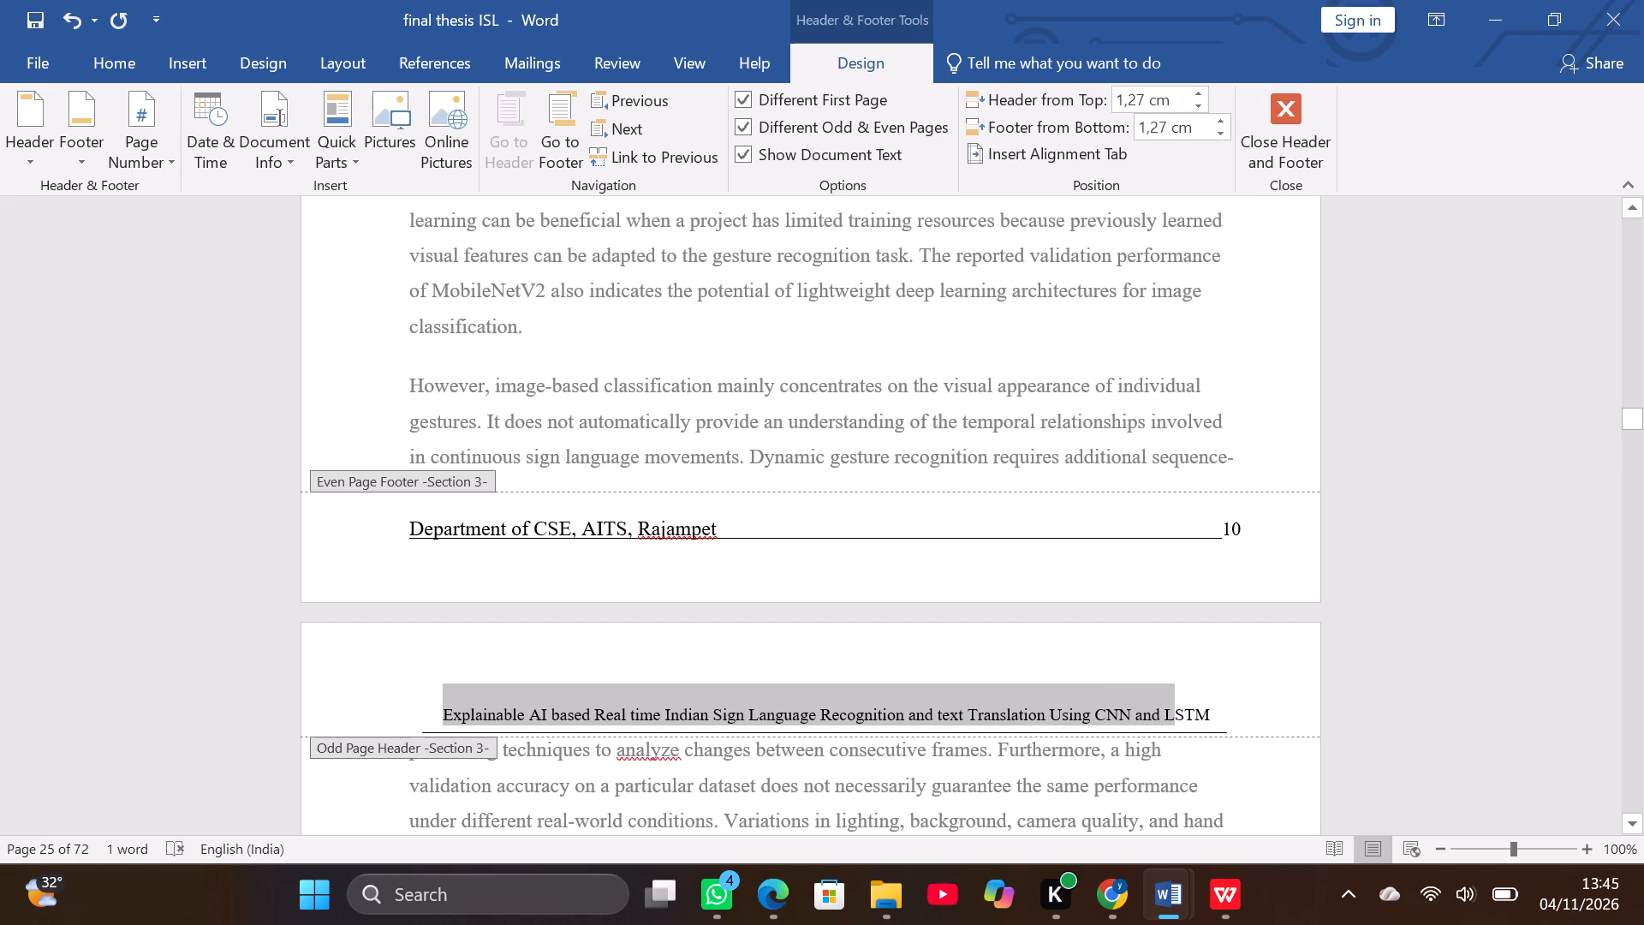
{"action": "left_click_drag", "start_coordinate": [1179, 689], "coordinate": [1179, 677]}
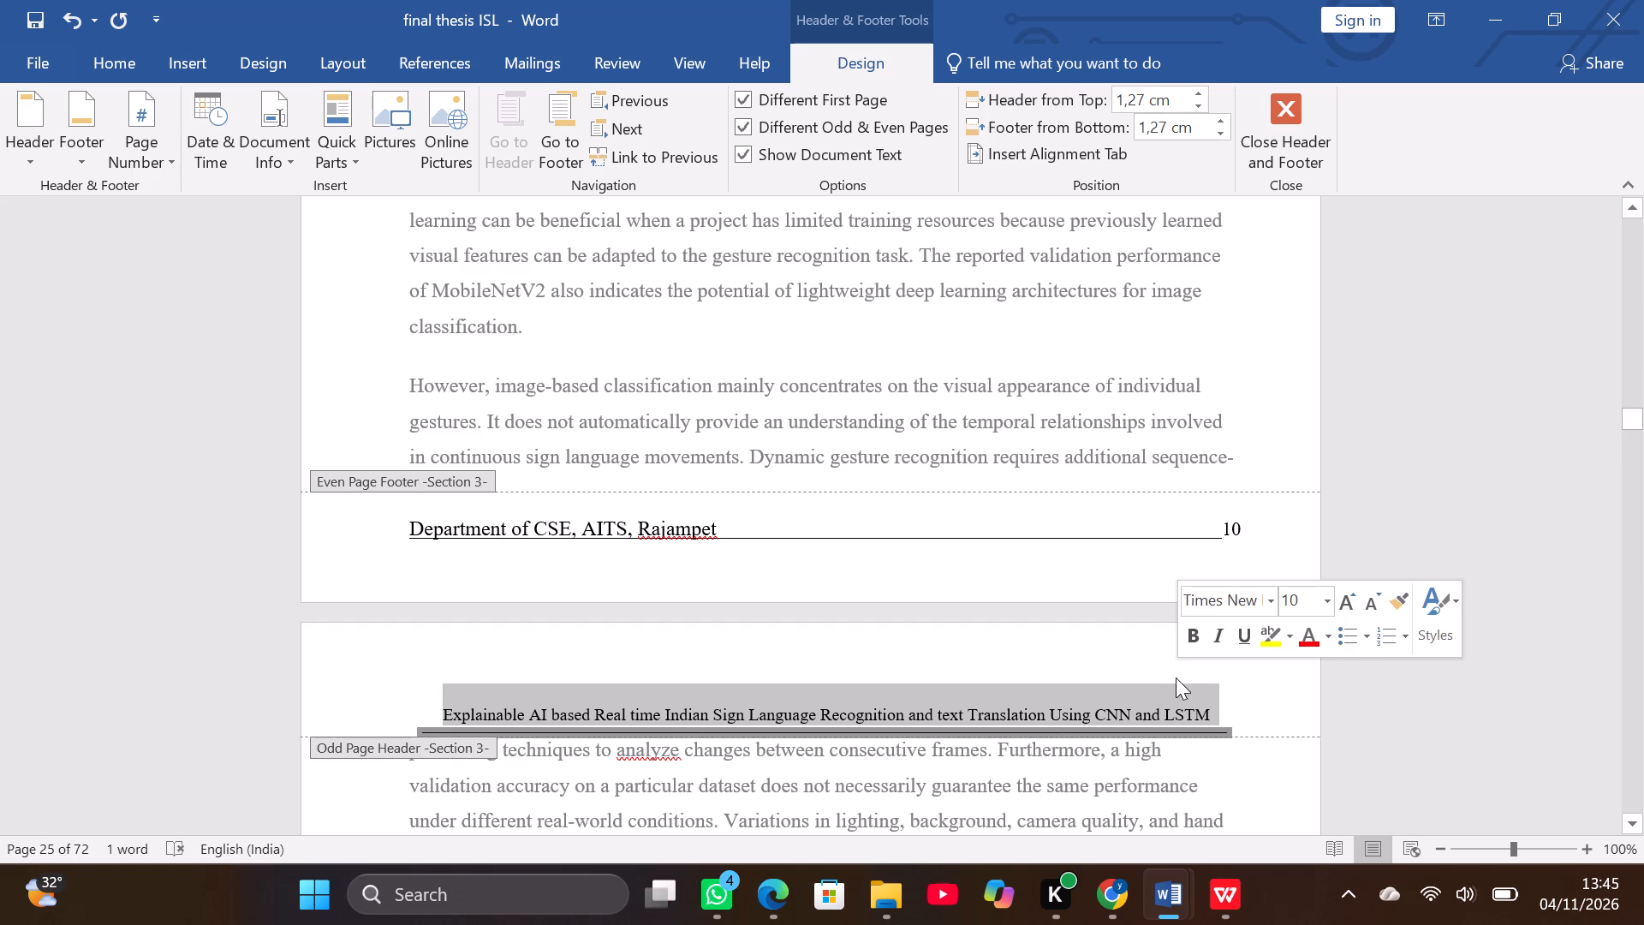
{"action": "key", "text": "ctrl+c"}
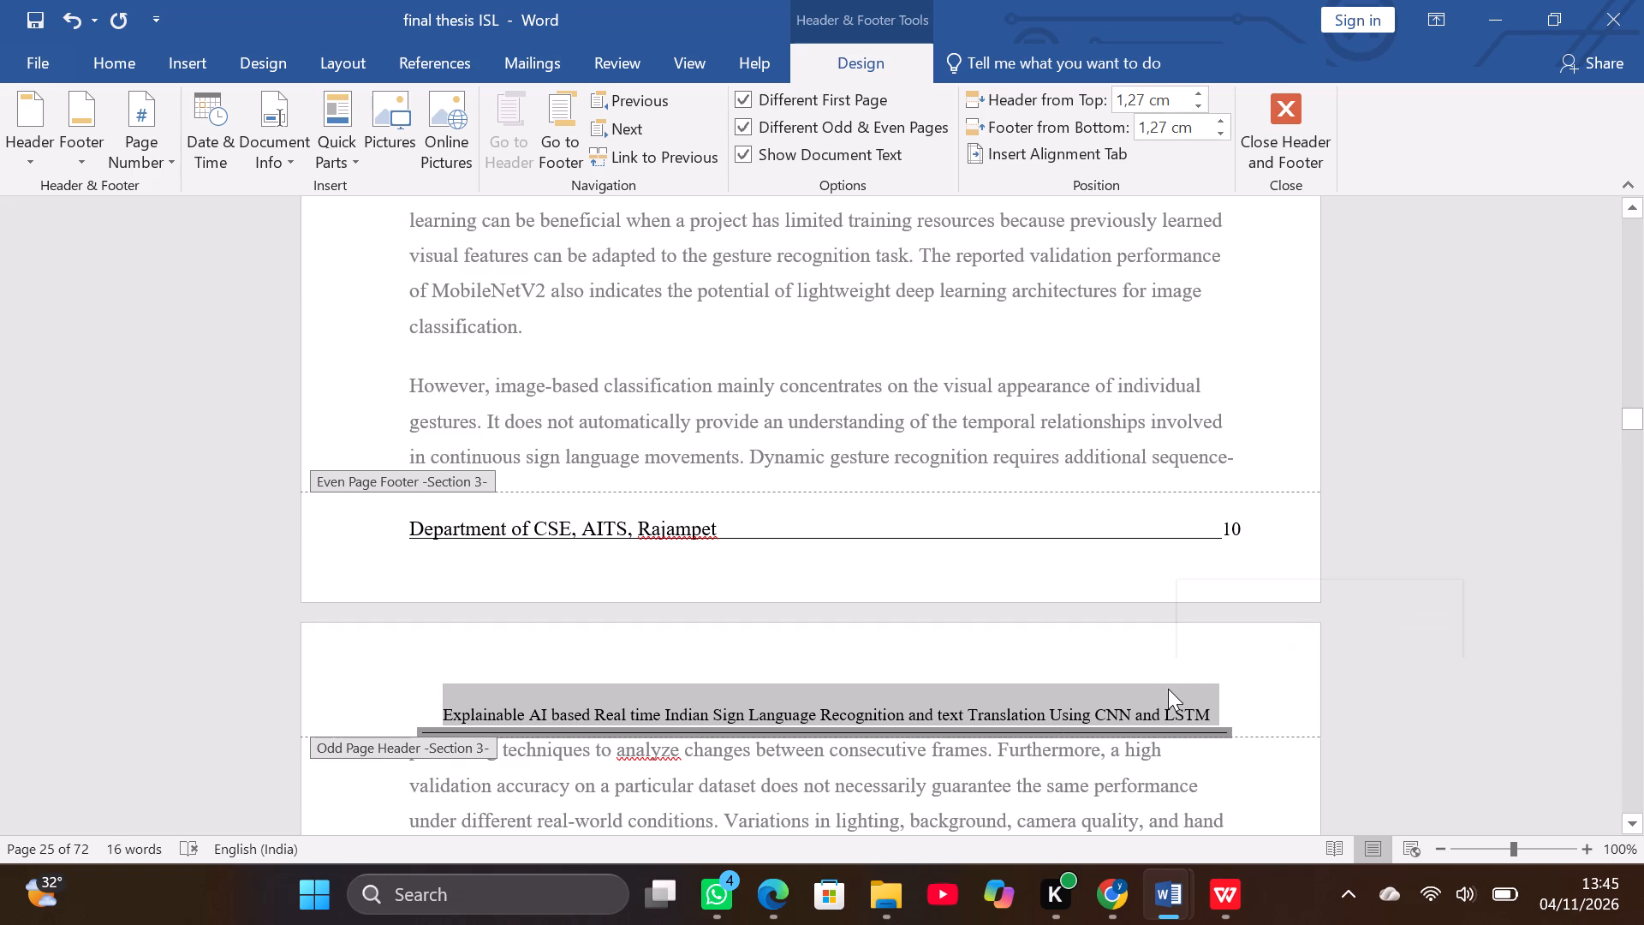
{"action": "left_click", "coordinate": [1187, 689]}
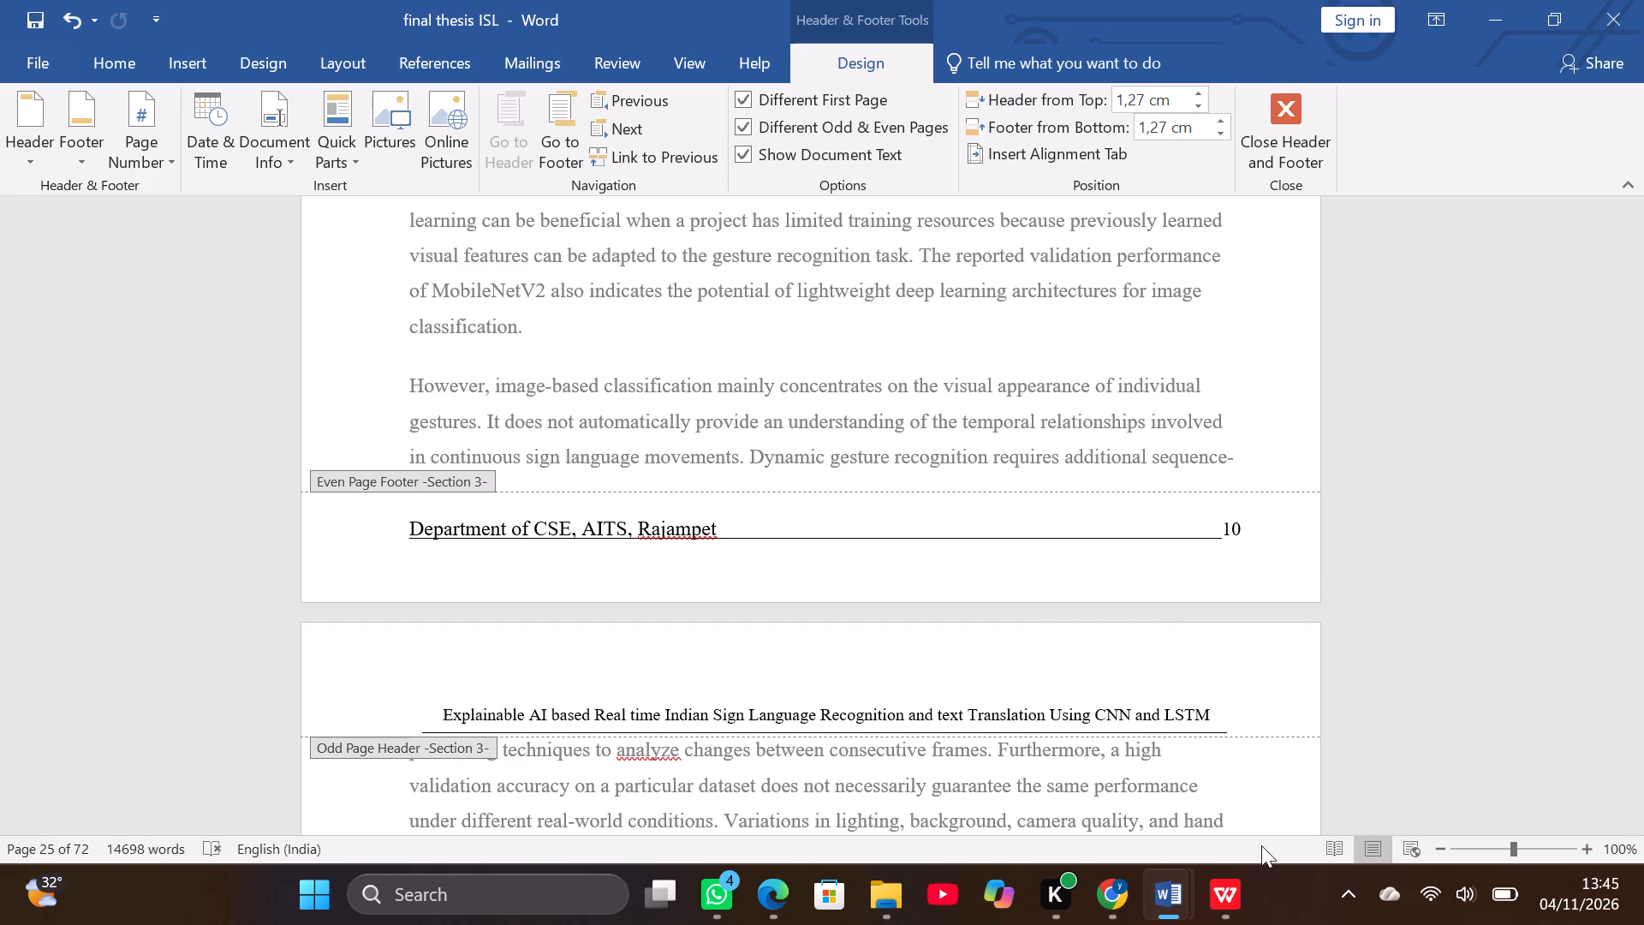
Replace the watermarking title in Section 4's odd page header with the copied Indian Sign Language title.
{"action": "scroll", "coordinate": [1252, 727], "scroll_direction": "down", "scroll_amount": 20}
{"action": "scroll", "coordinate": [1252, 727], "scroll_direction": "down", "scroll_amount": 4}
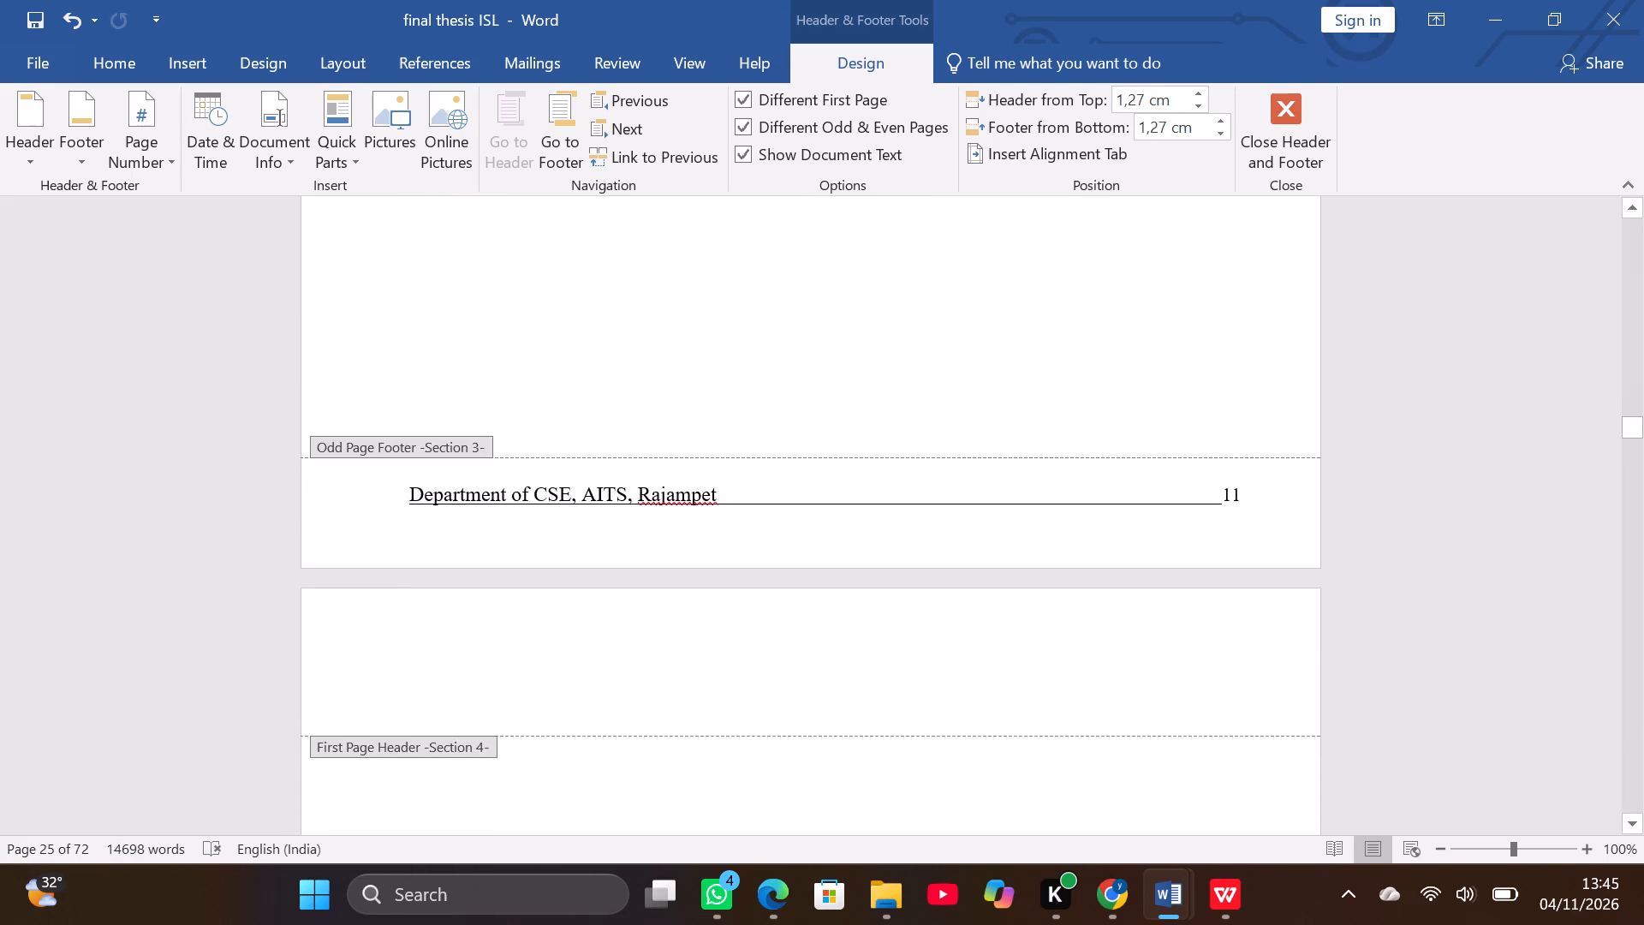
{"action": "scroll", "coordinate": [1252, 727], "scroll_direction": "down", "scroll_amount": 6}
{"action": "scroll", "coordinate": [1252, 727], "scroll_direction": "down", "scroll_amount": 18}
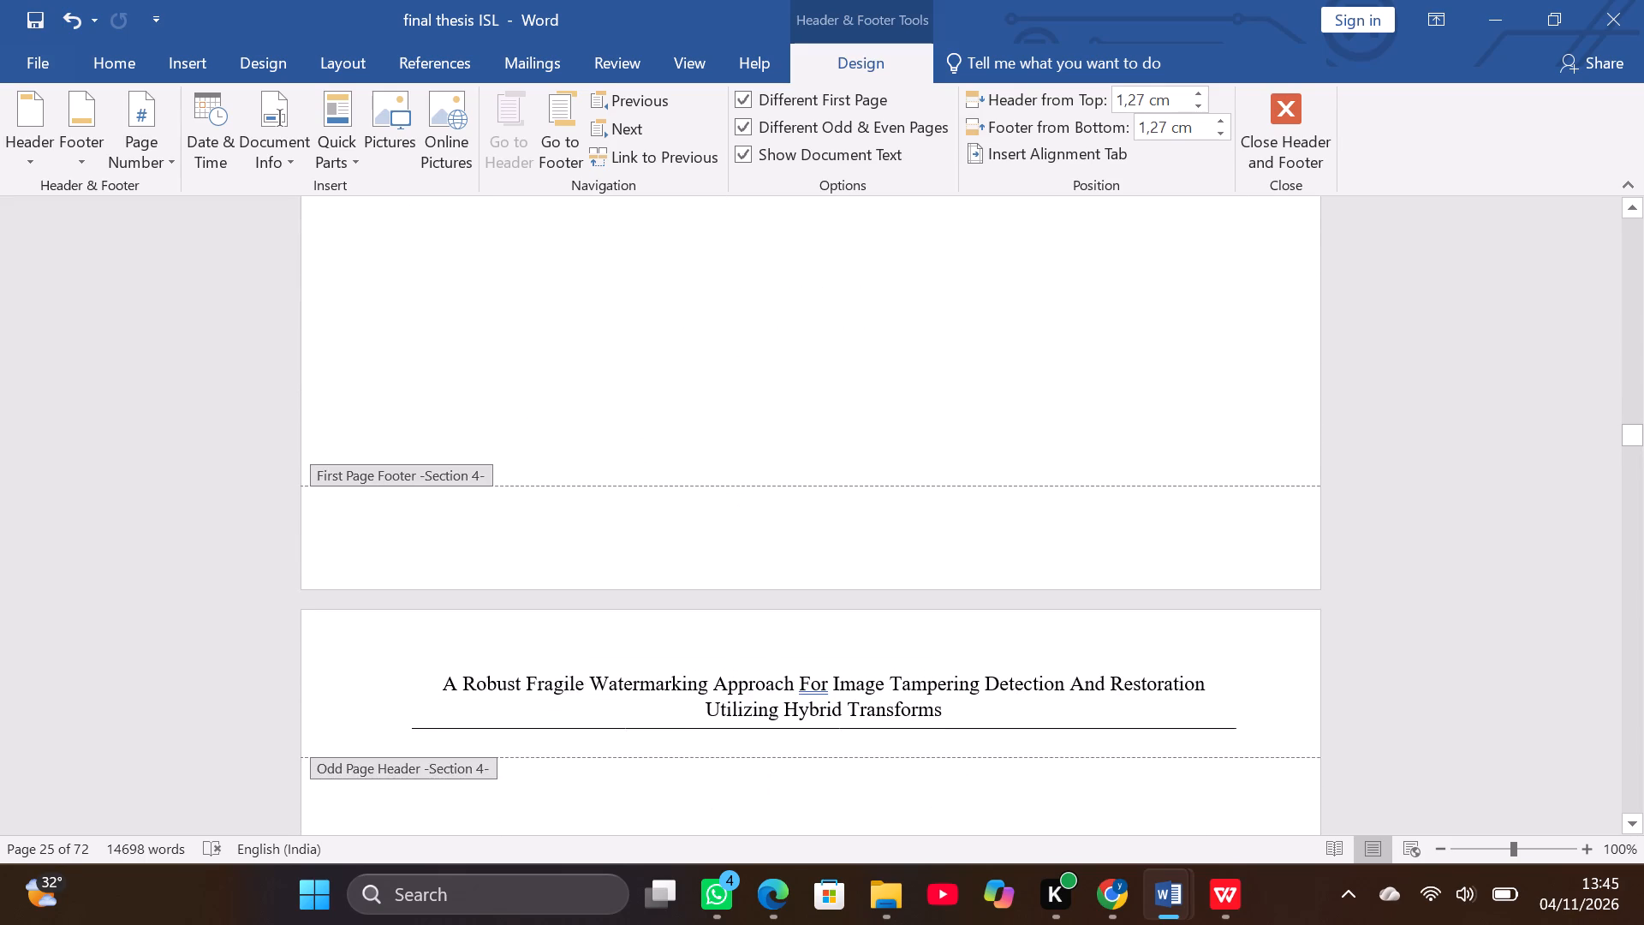
{"action": "left_click", "coordinate": [1051, 696]}
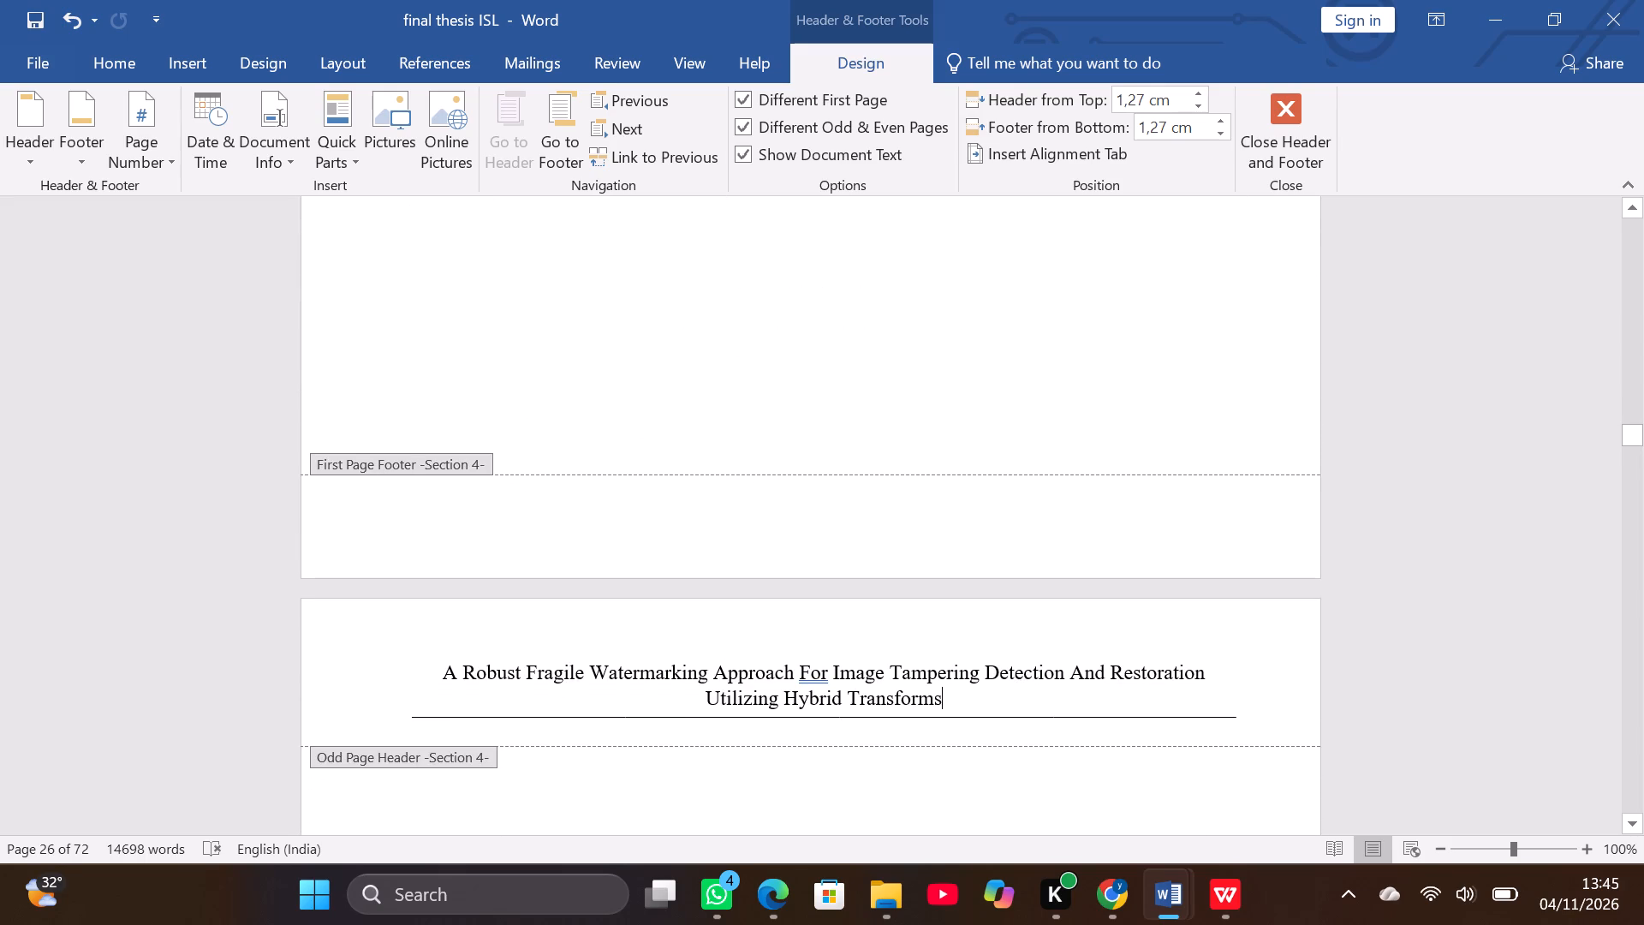
{"action": "key", "text": "ctrl+a"}
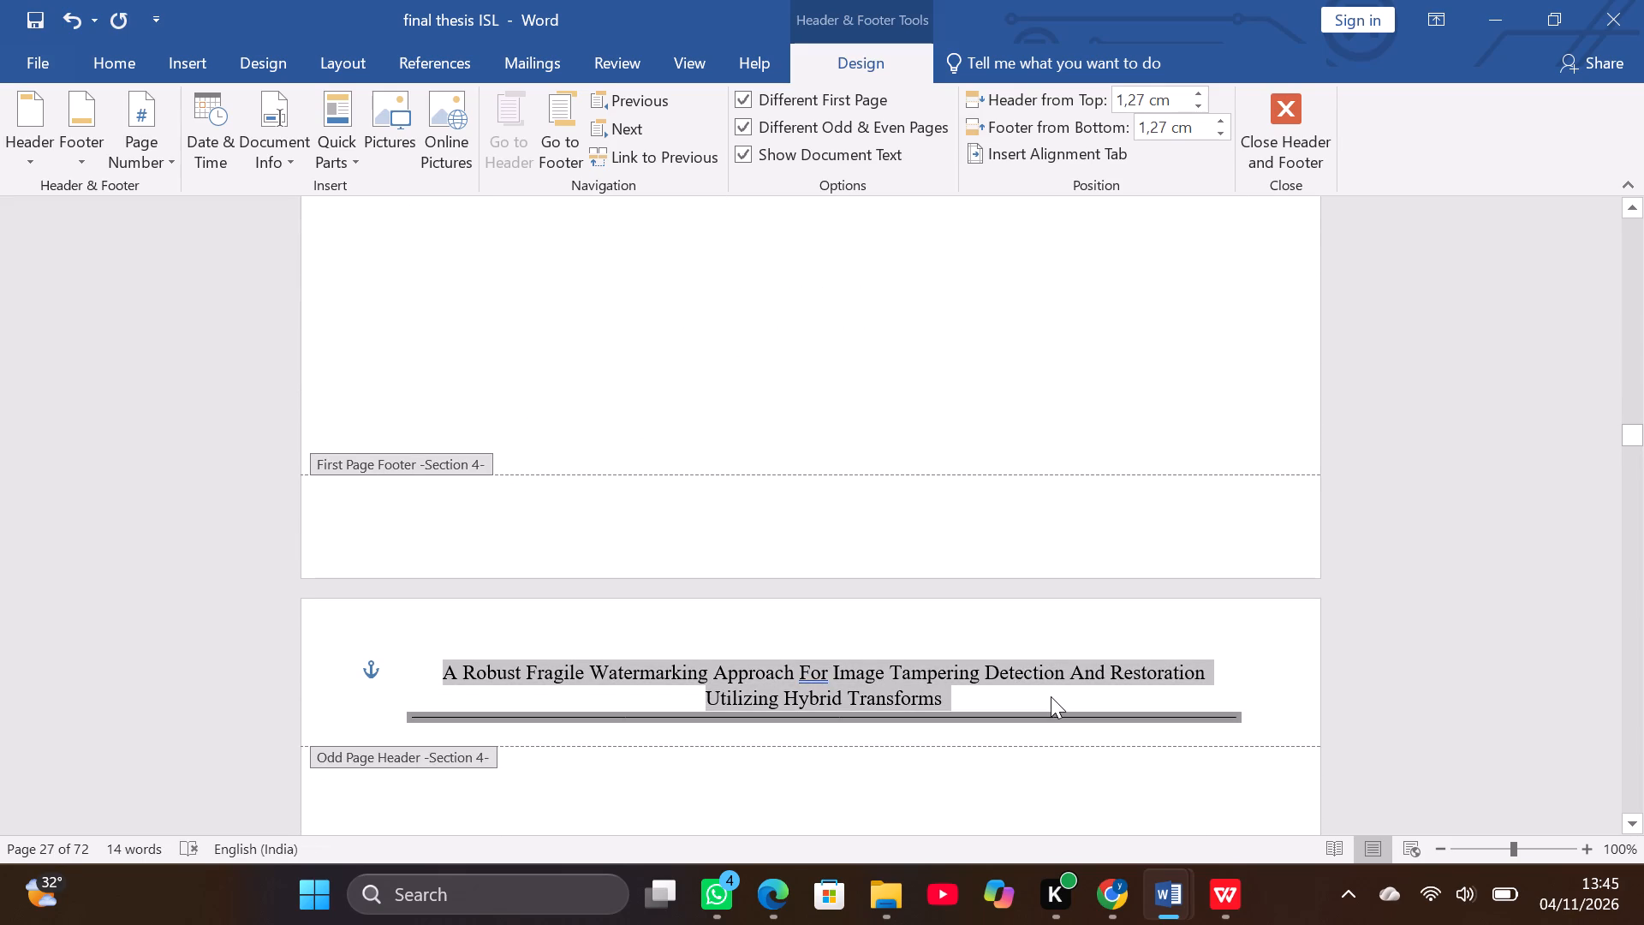
{"action": "key", "text": "BackSpace"}
{"action": "key", "text": "ctrl+v"}
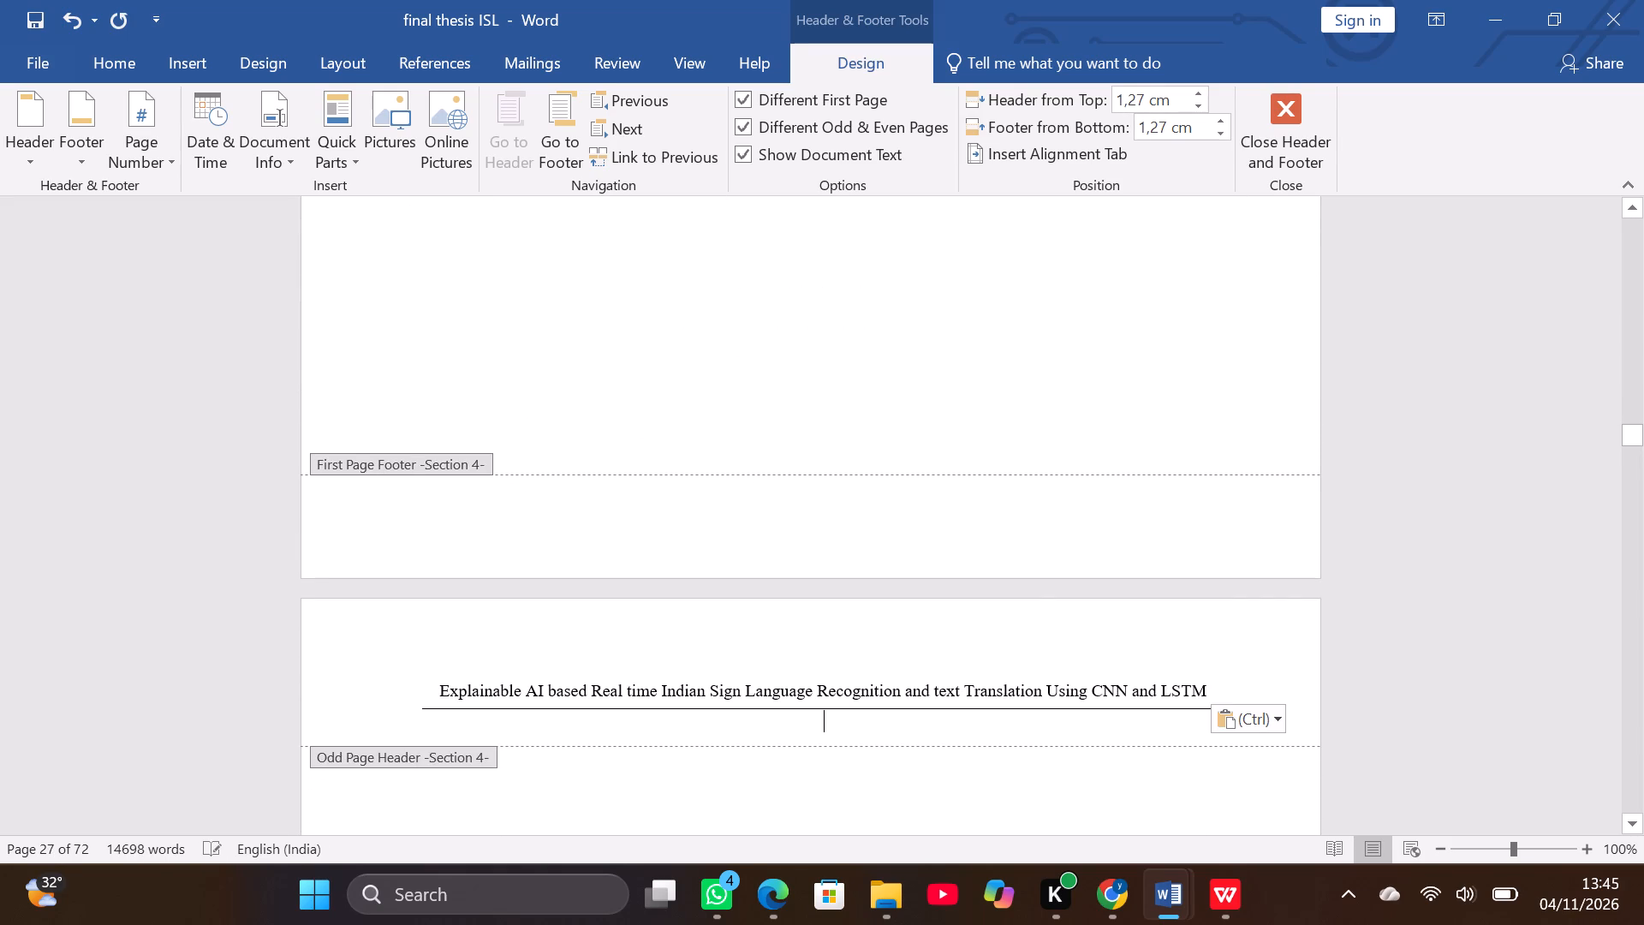
Replace the watermarking title in Section 4's even page header with the copied Indian Sign Language title.
{"action": "scroll", "coordinate": [998, 755], "scroll_direction": "down", "scroll_amount": 12}
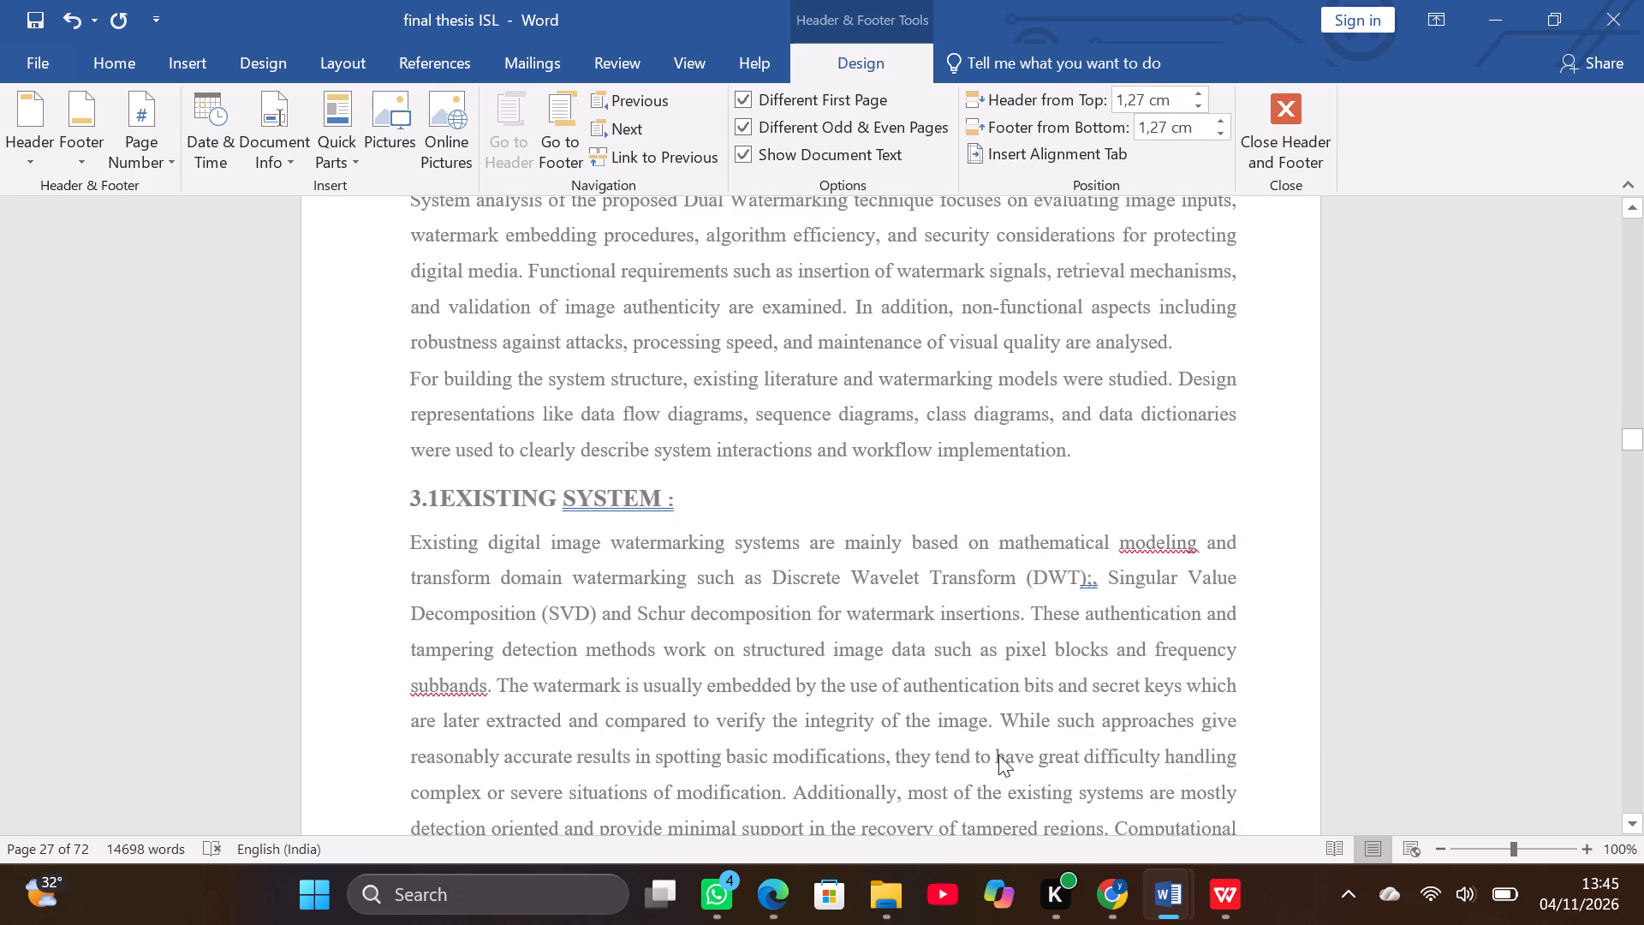
{"action": "scroll", "coordinate": [998, 755], "scroll_direction": "down", "scroll_amount": 12}
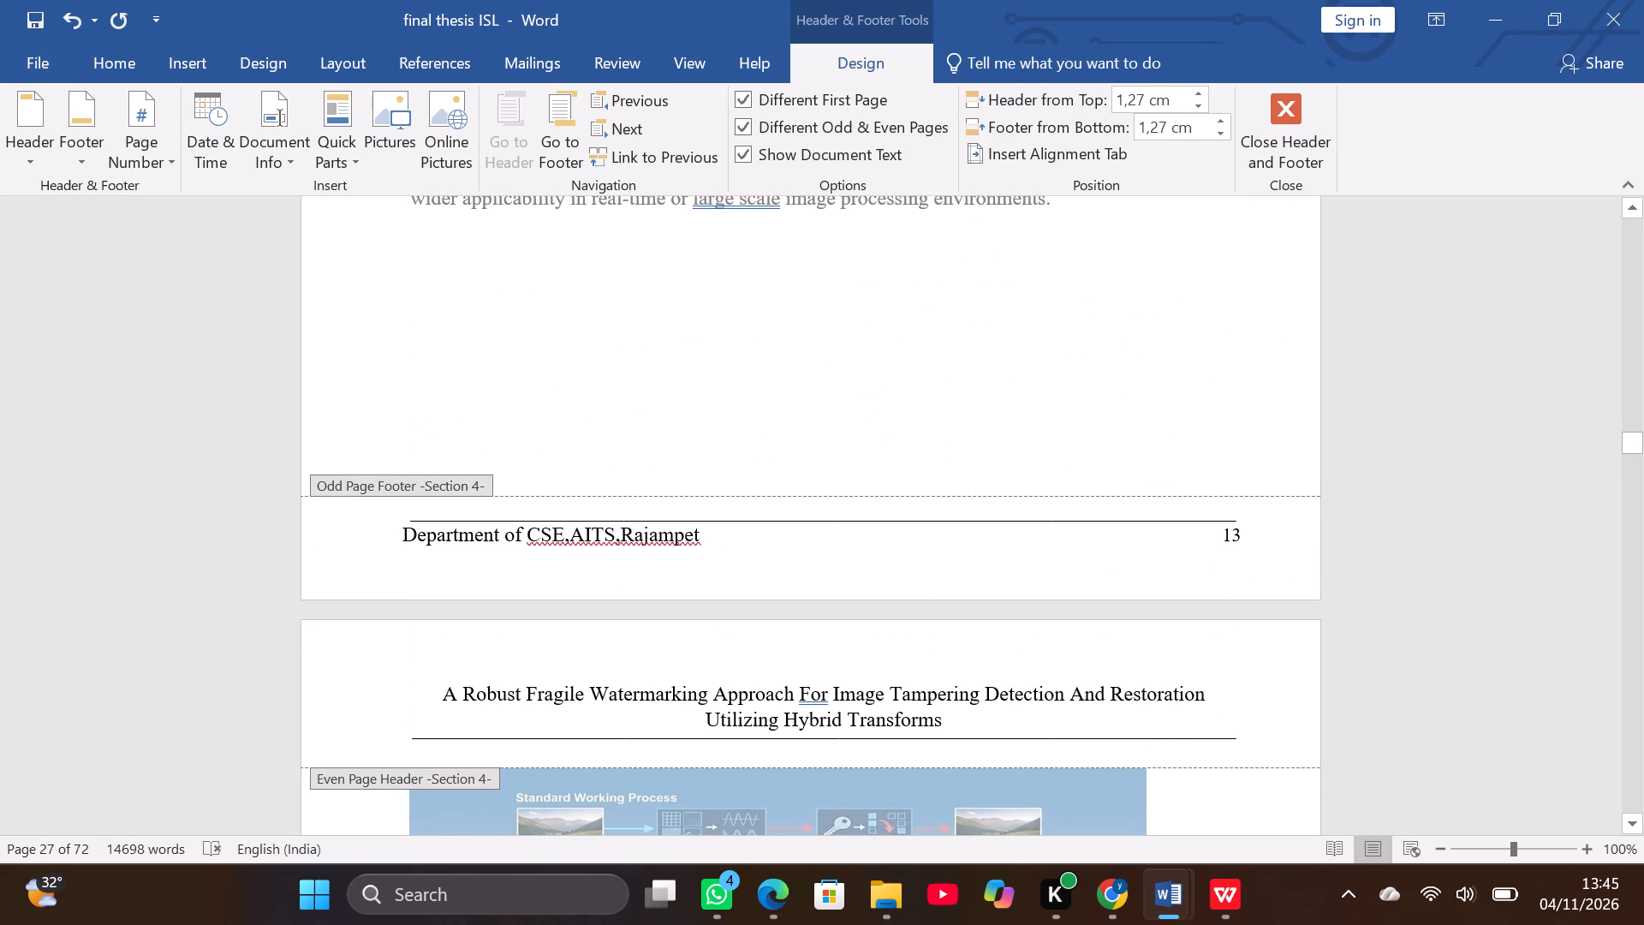
{"action": "left_click", "coordinate": [984, 728]}
{"action": "key", "text": "ctrl+a"}
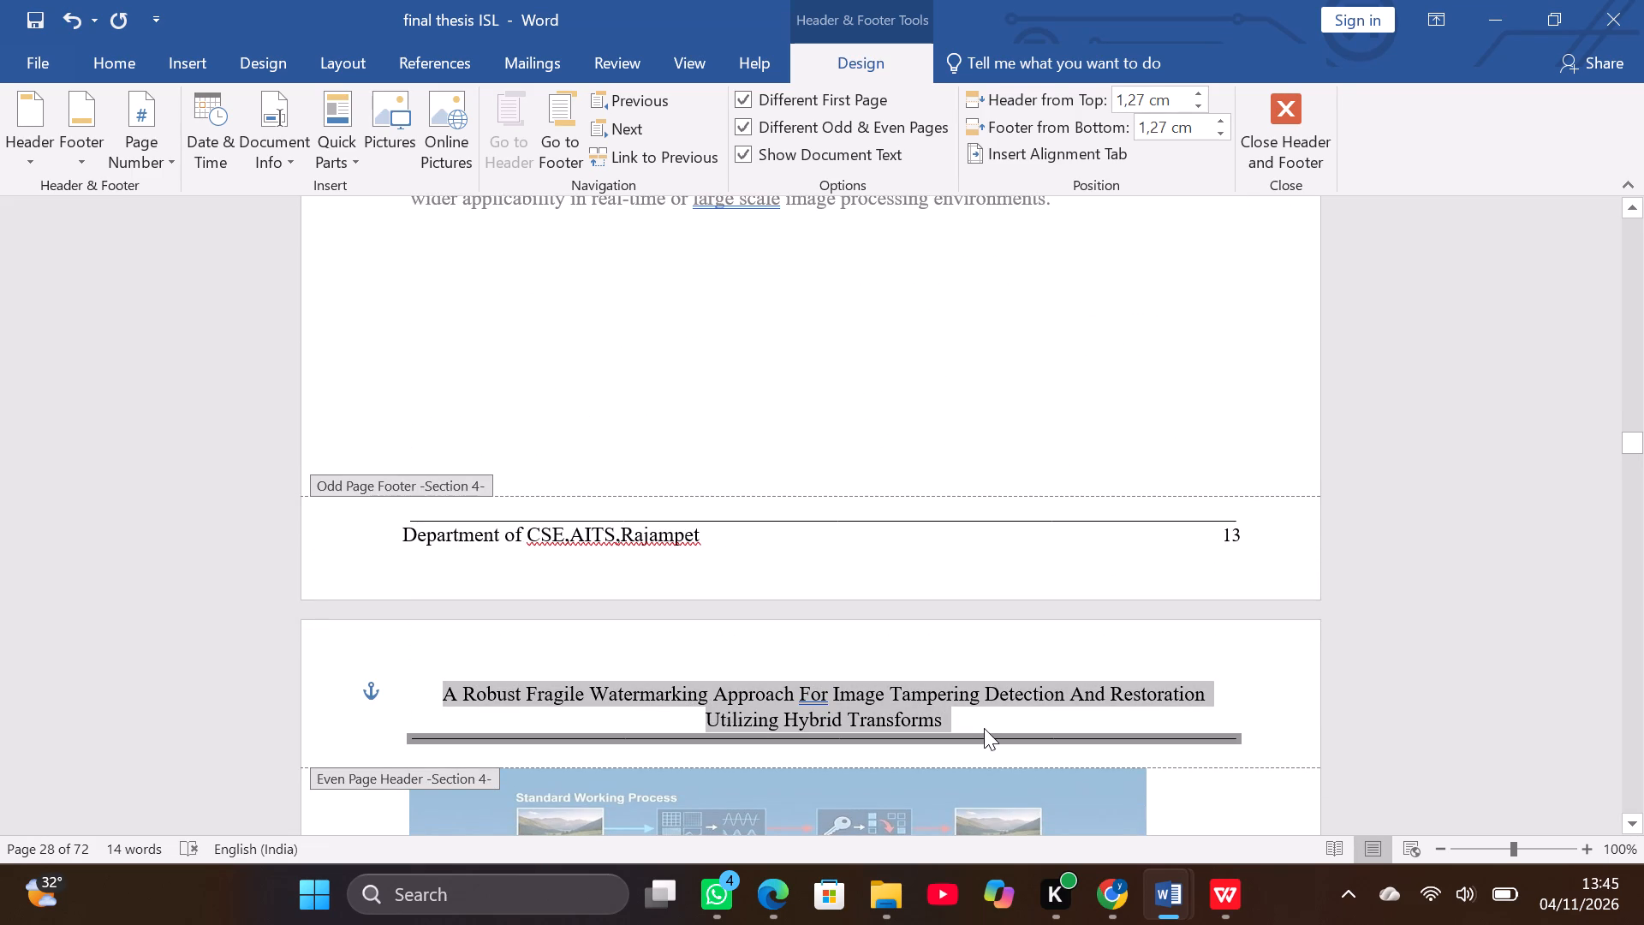
{"action": "key", "text": "ctrl+BackSpace"}
{"action": "key", "text": "BackSpace"}
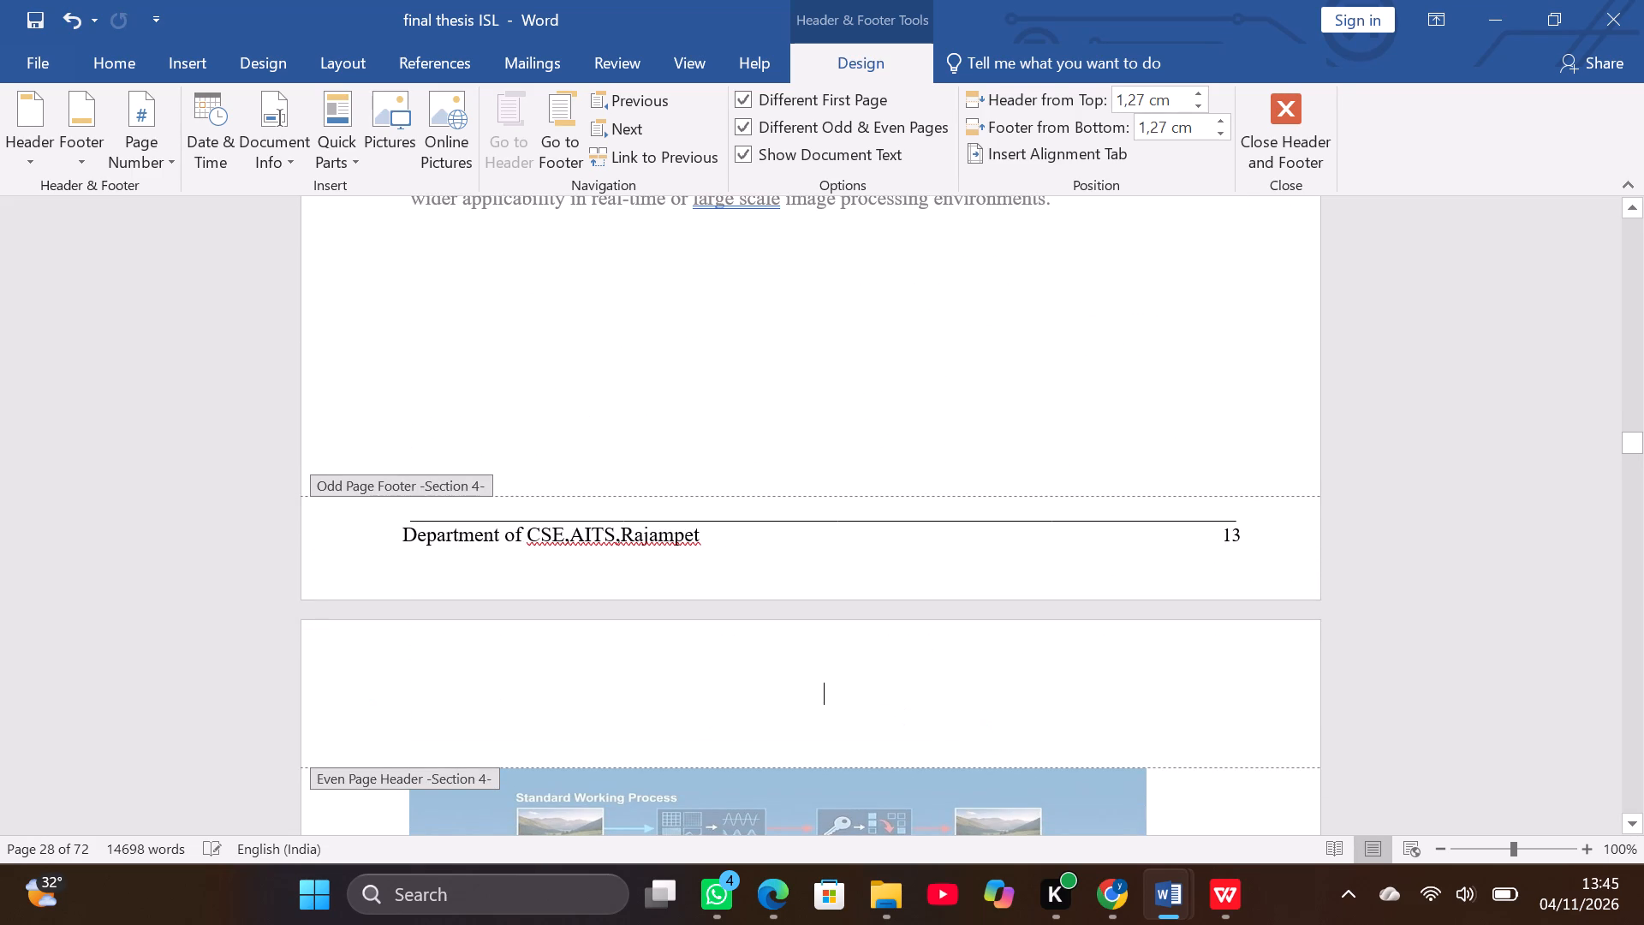
{"action": "key", "text": "ctrl+v"}
Clear the odd page header above the dual watermarking framework figure and paste the copied Indian Sign Language title there again.
{"action": "scroll", "coordinate": [984, 728], "scroll_direction": "down", "scroll_amount": 16}
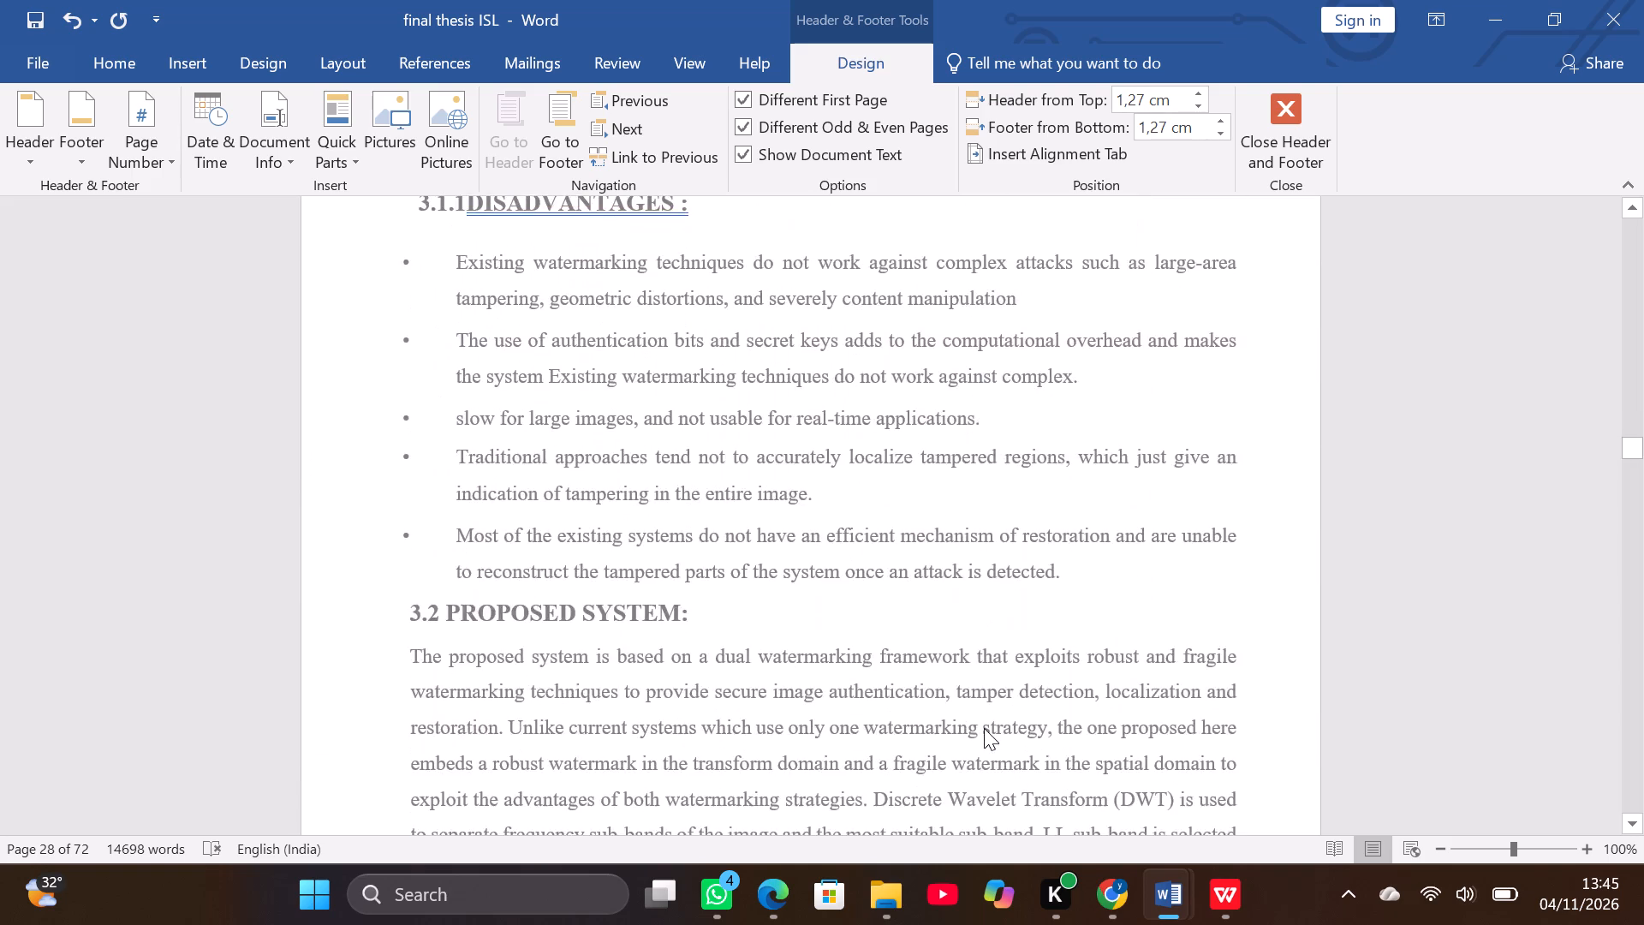
{"action": "scroll", "coordinate": [984, 728], "scroll_direction": "down", "scroll_amount": 9}
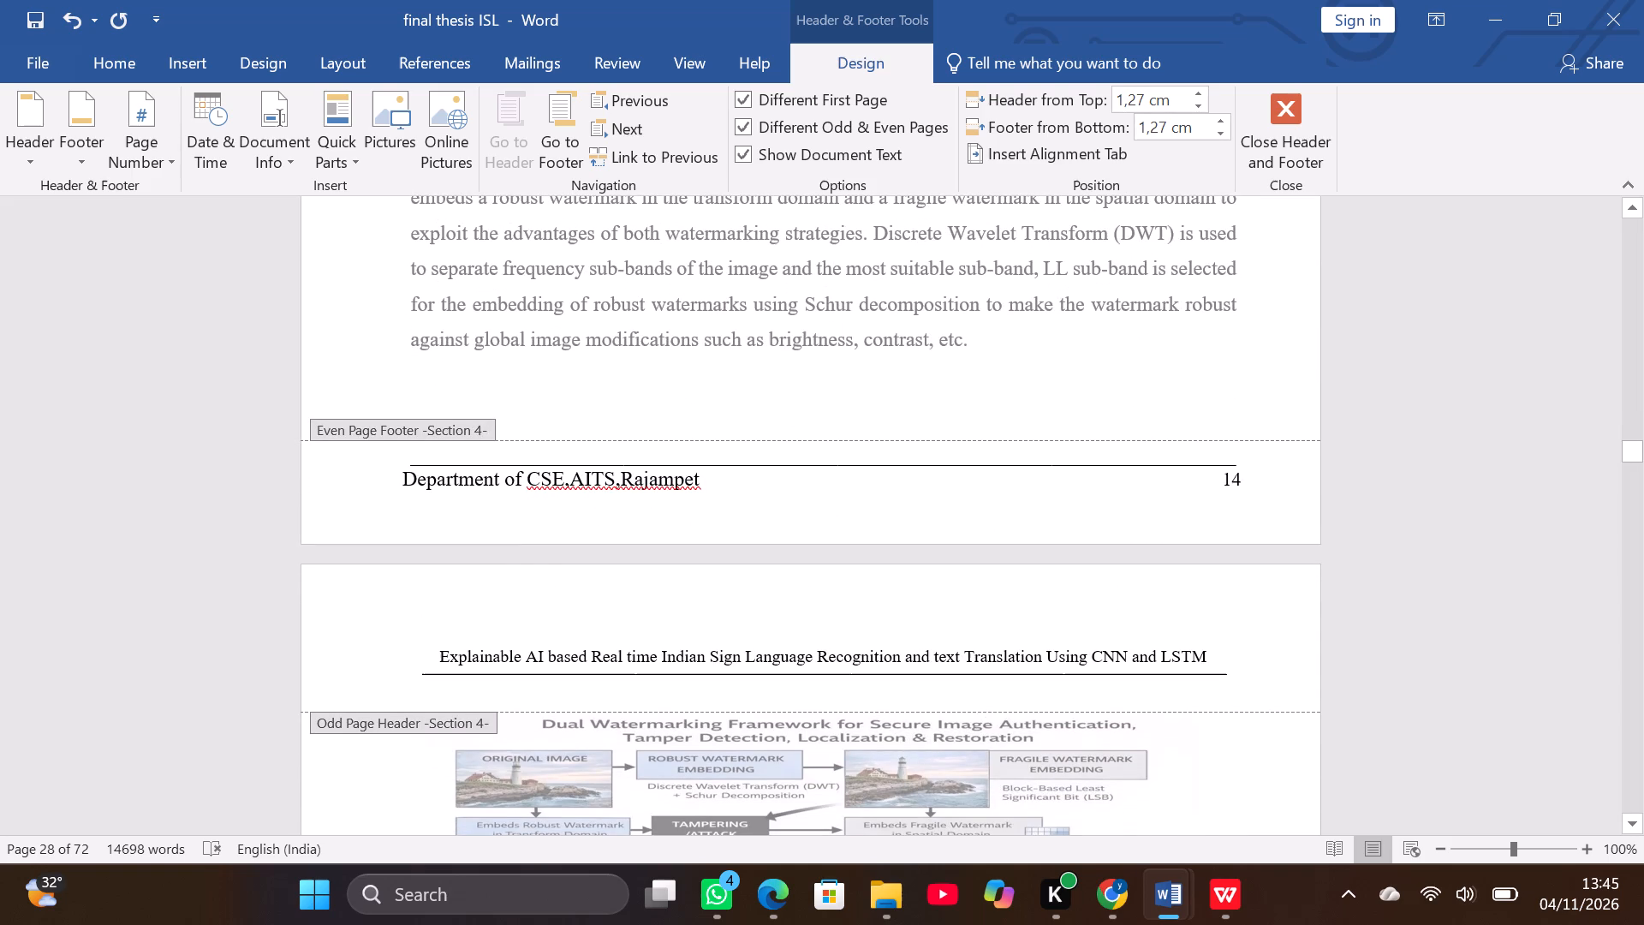
{"action": "left_click", "coordinate": [962, 652]}
{"action": "key", "text": "ctrl+a"}
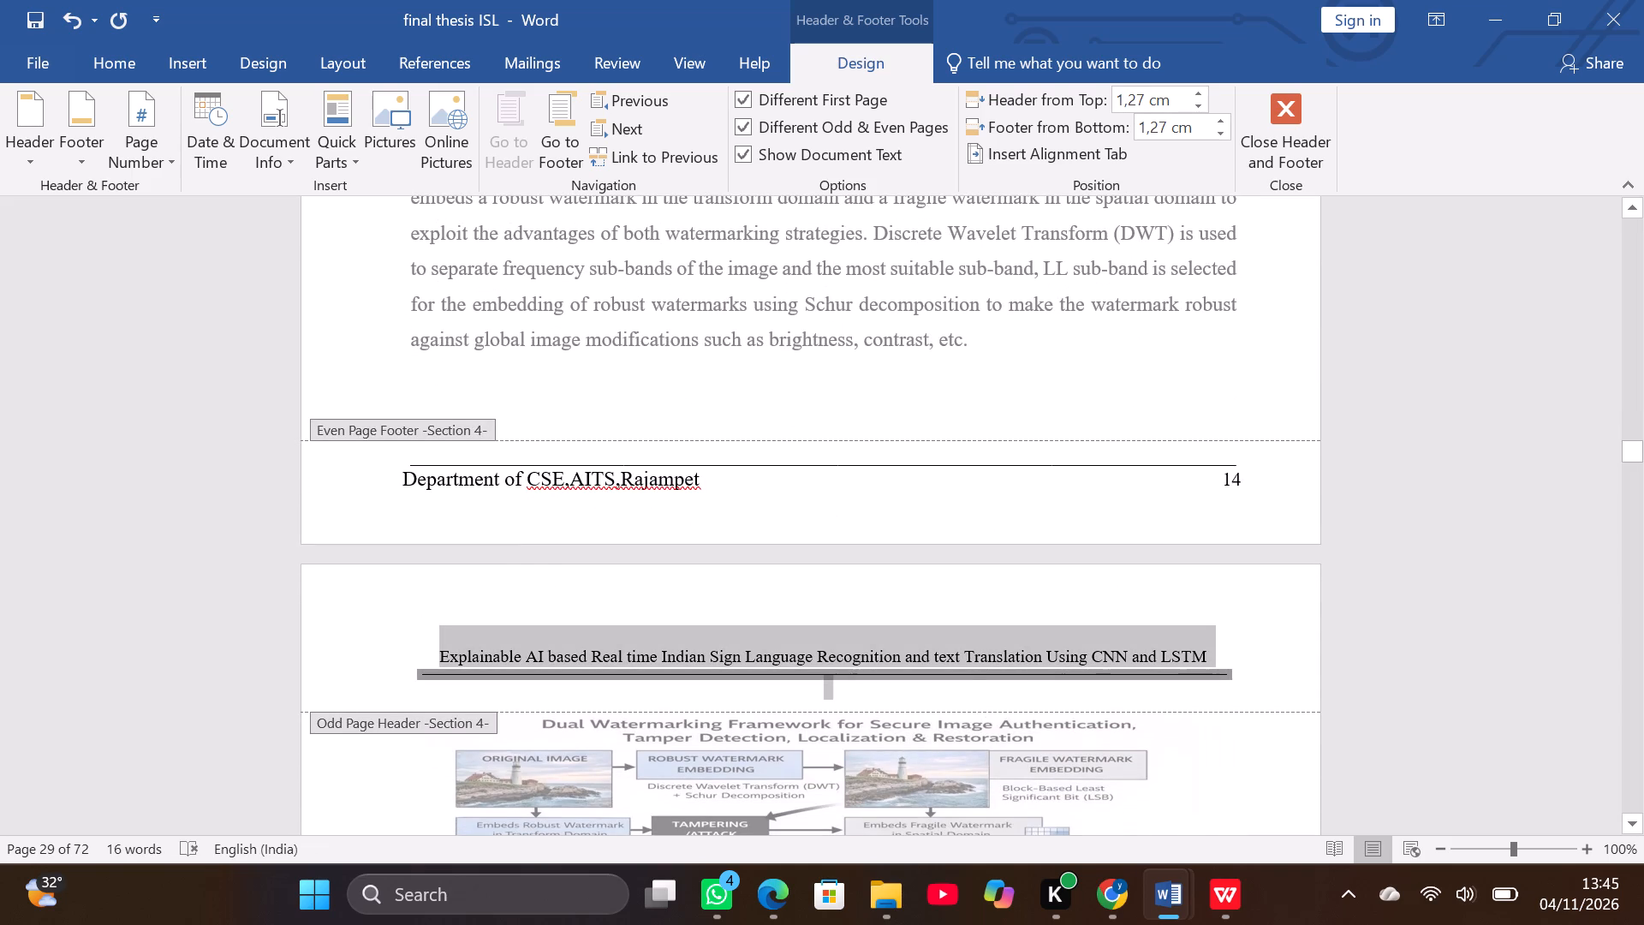
{"action": "key", "text": "ctrl+BackSpace"}
{"action": "key", "text": "BackSpace"}
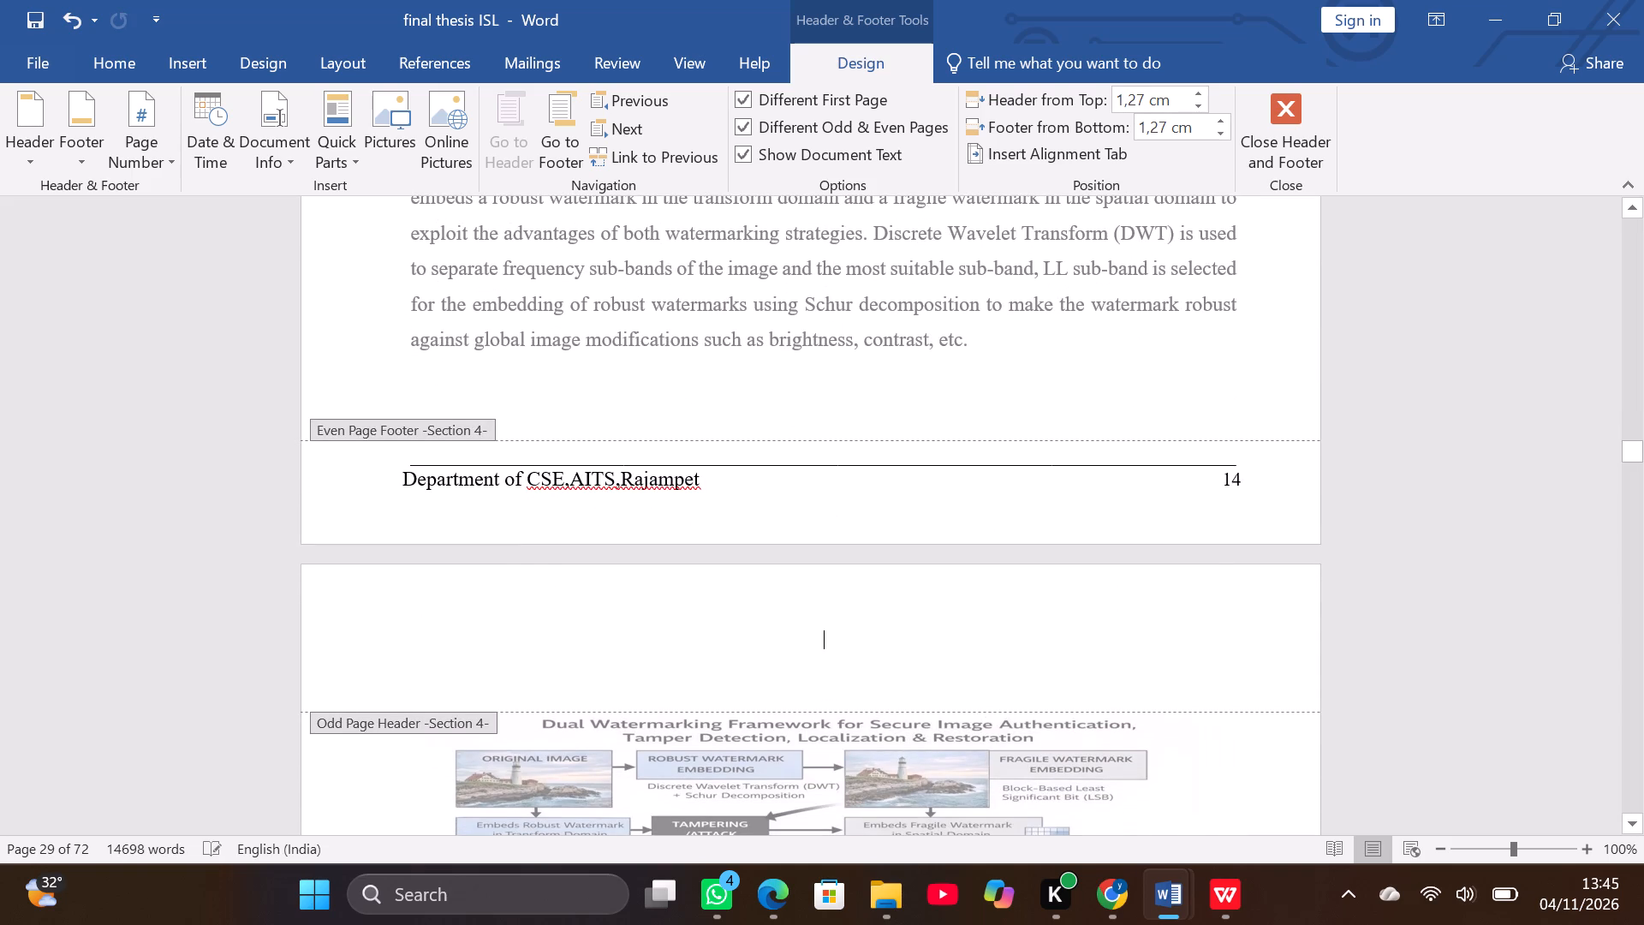
{"action": "key", "text": "ctrl+v"}
{"action": "scroll", "coordinate": [962, 652], "scroll_direction": "down", "scroll_amount": 6}
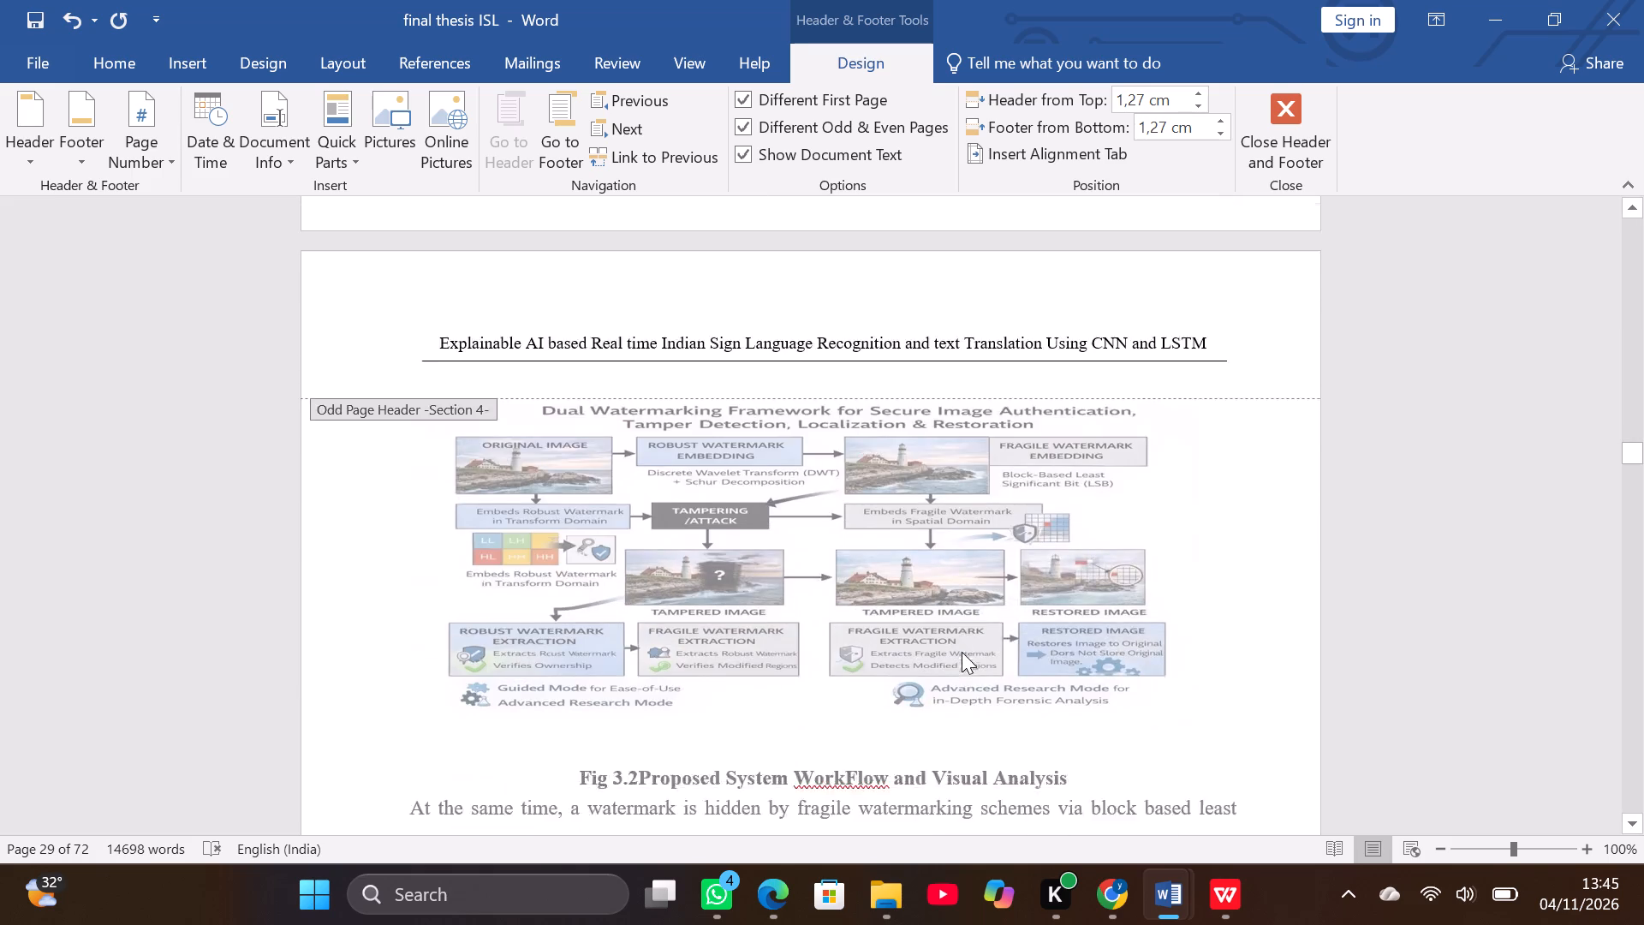
Clear Section 4's even page header on the page after the 3.3 MODELS heading and paste the copied Indian Sign Language title there again.
{"action": "scroll", "coordinate": [962, 652], "scroll_direction": "down", "scroll_amount": 17}
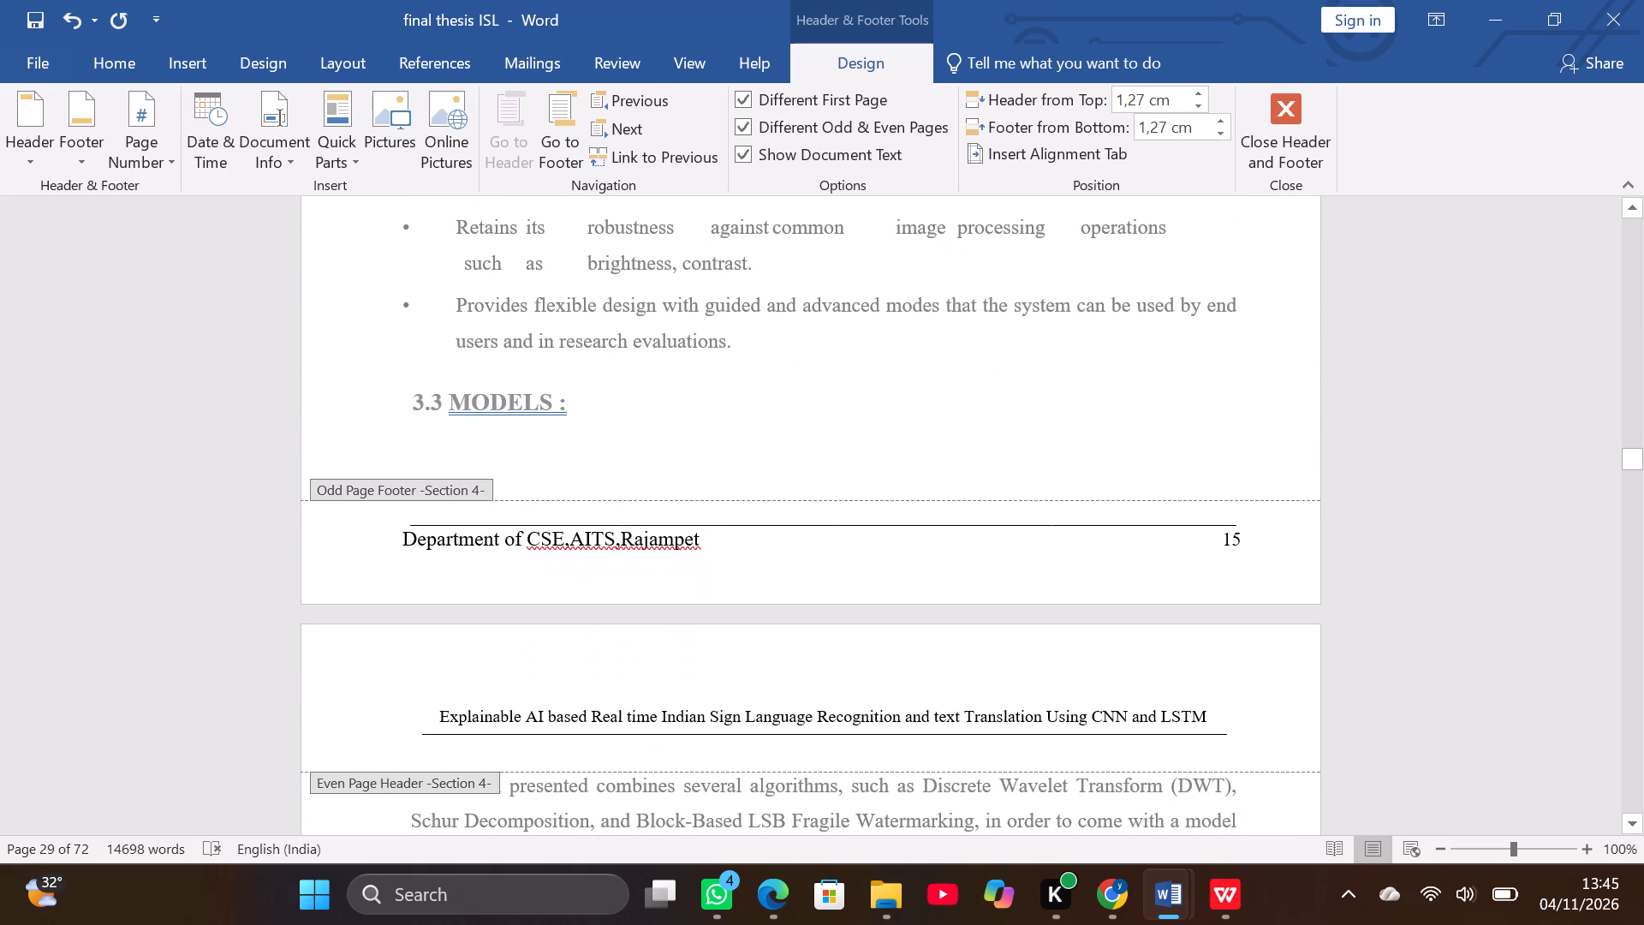
{"action": "left_click", "coordinate": [949, 718]}
{"action": "key", "text": "ctrl+a"}
{"action": "key", "text": "BackSpace"}
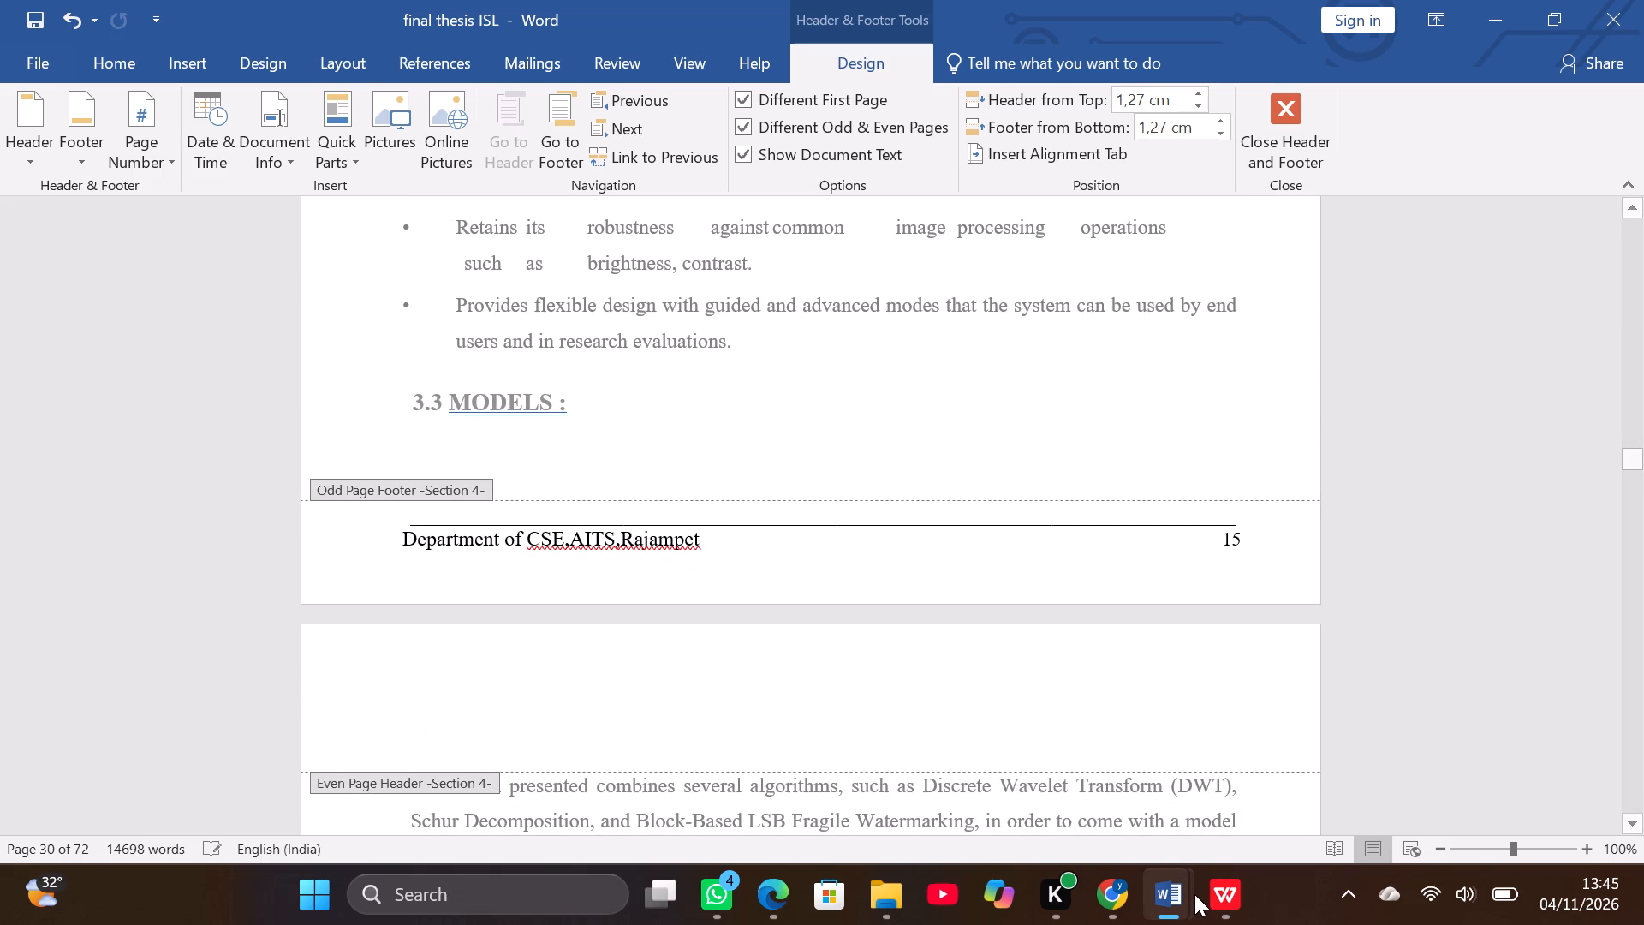
{"action": "key", "text": "ctrl+v"}
Clear Section 4's odd page header on the page following heading 3.4.2 SYSTEM and paste the copied Indian Sign Language title again.
{"action": "scroll", "coordinate": [1194, 894], "scroll_direction": "down", "scroll_amount": 16}
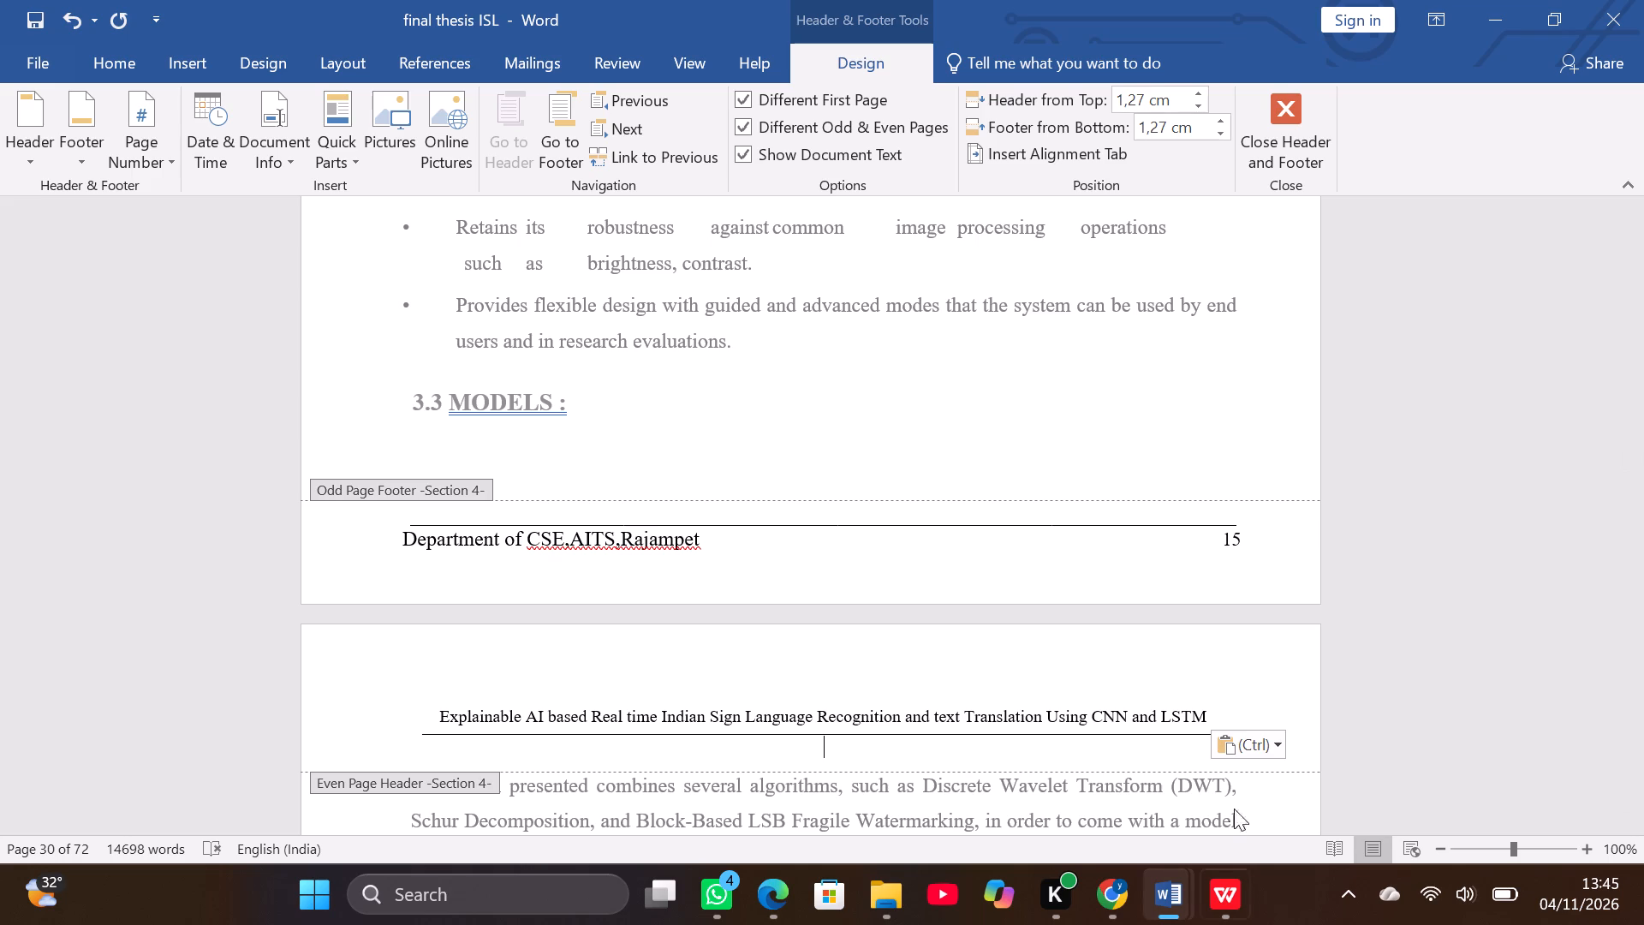
{"action": "scroll", "coordinate": [1249, 636], "scroll_direction": "down", "scroll_amount": 11}
{"action": "scroll", "coordinate": [1249, 636], "scroll_direction": "down", "scroll_amount": 12}
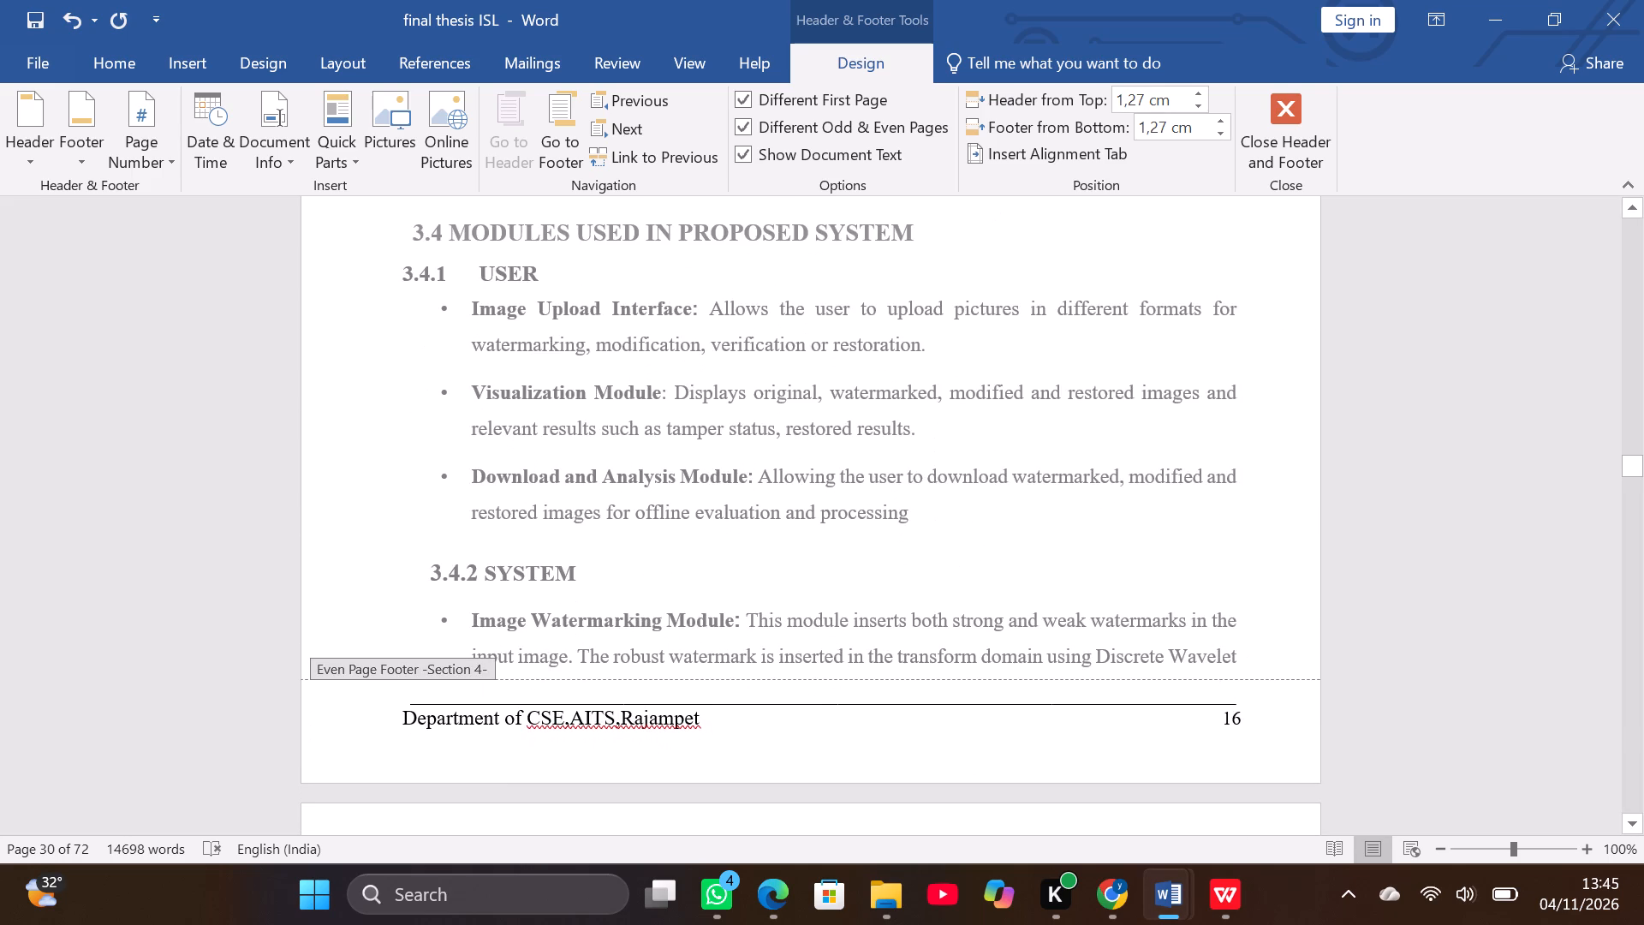
{"action": "scroll", "coordinate": [1214, 665], "scroll_direction": "down", "scroll_amount": 4}
{"action": "left_click", "coordinate": [1212, 558]}
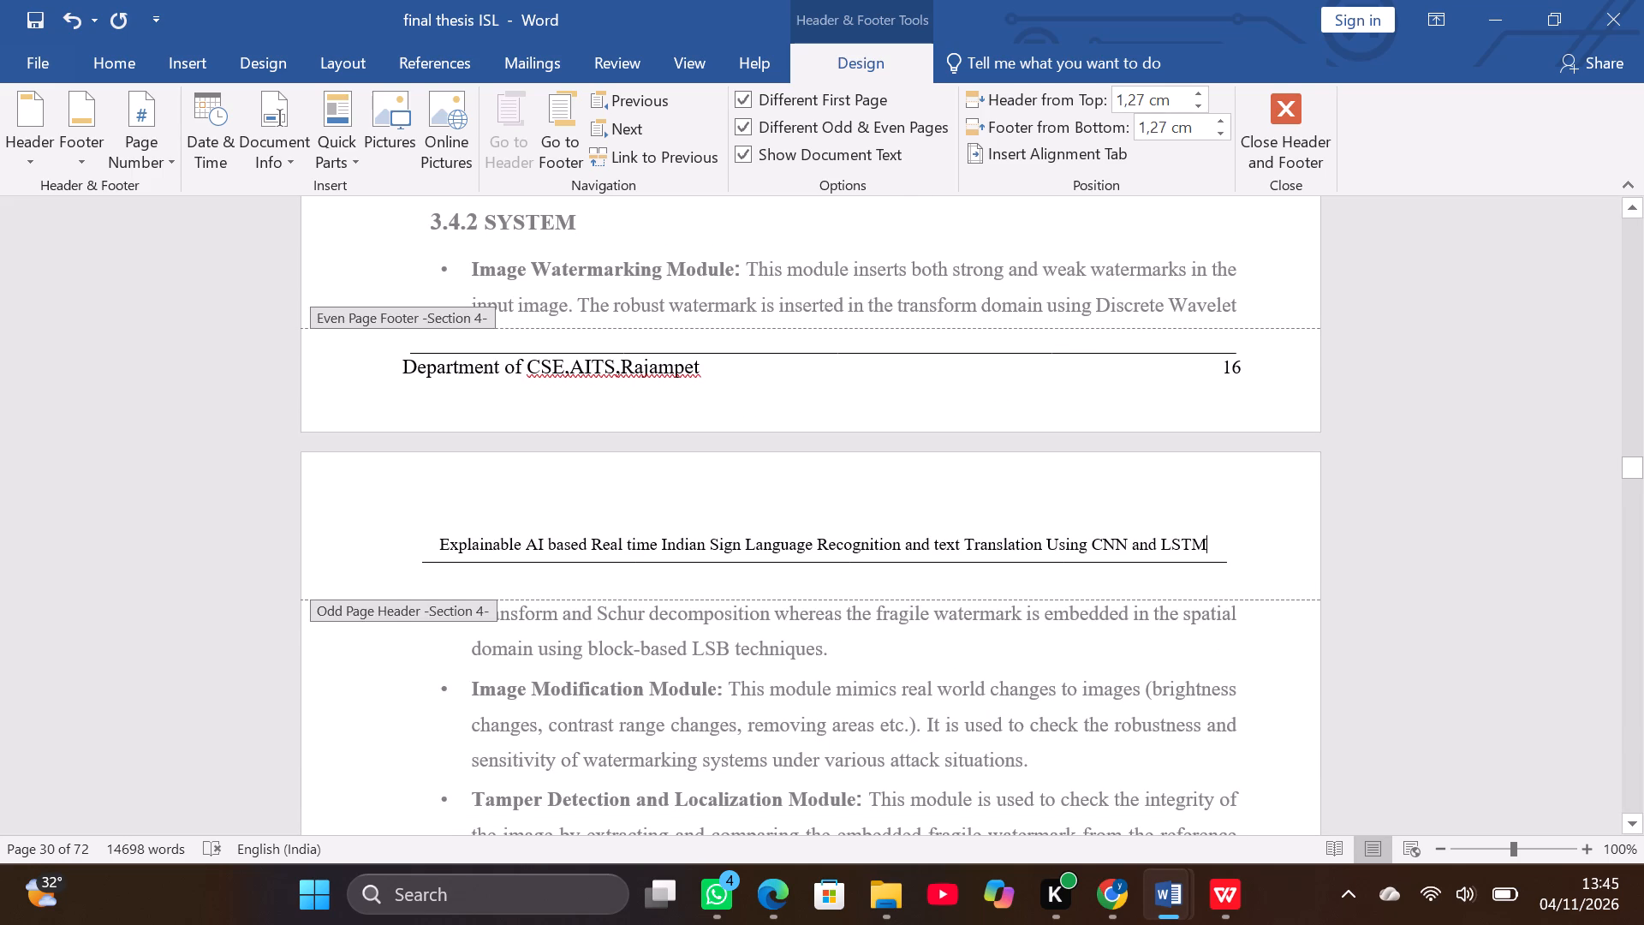
{"action": "key", "text": "ctrl+a"}
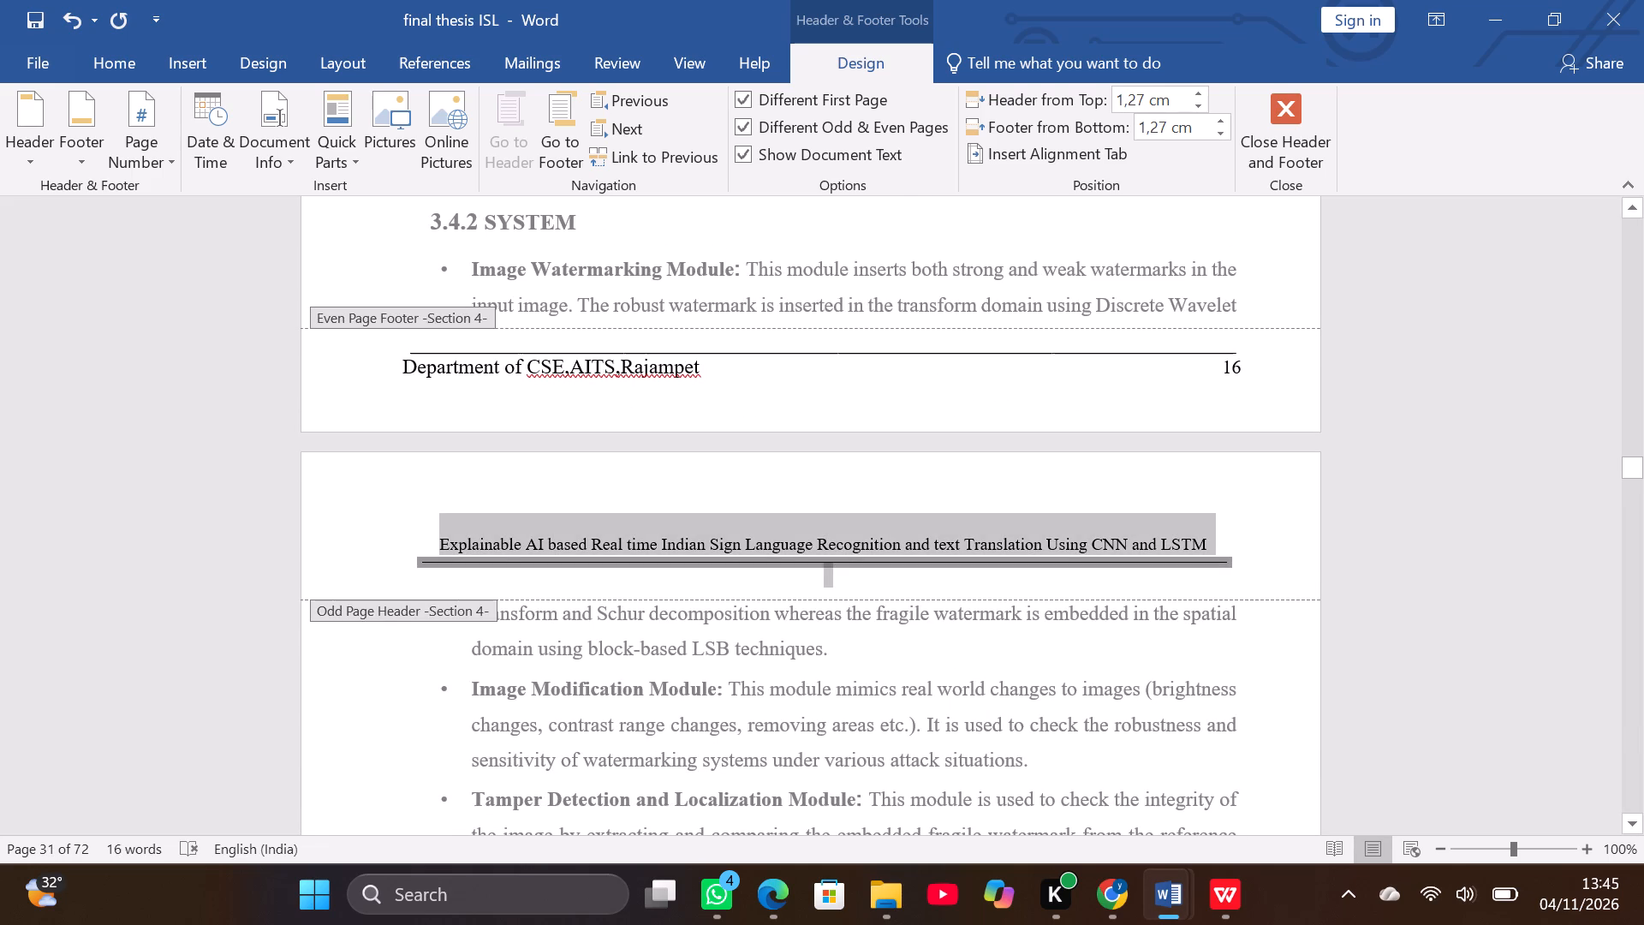
{"action": "key", "text": "ctrl+BackSpace"}
{"action": "key", "text": "ctrl+v"}
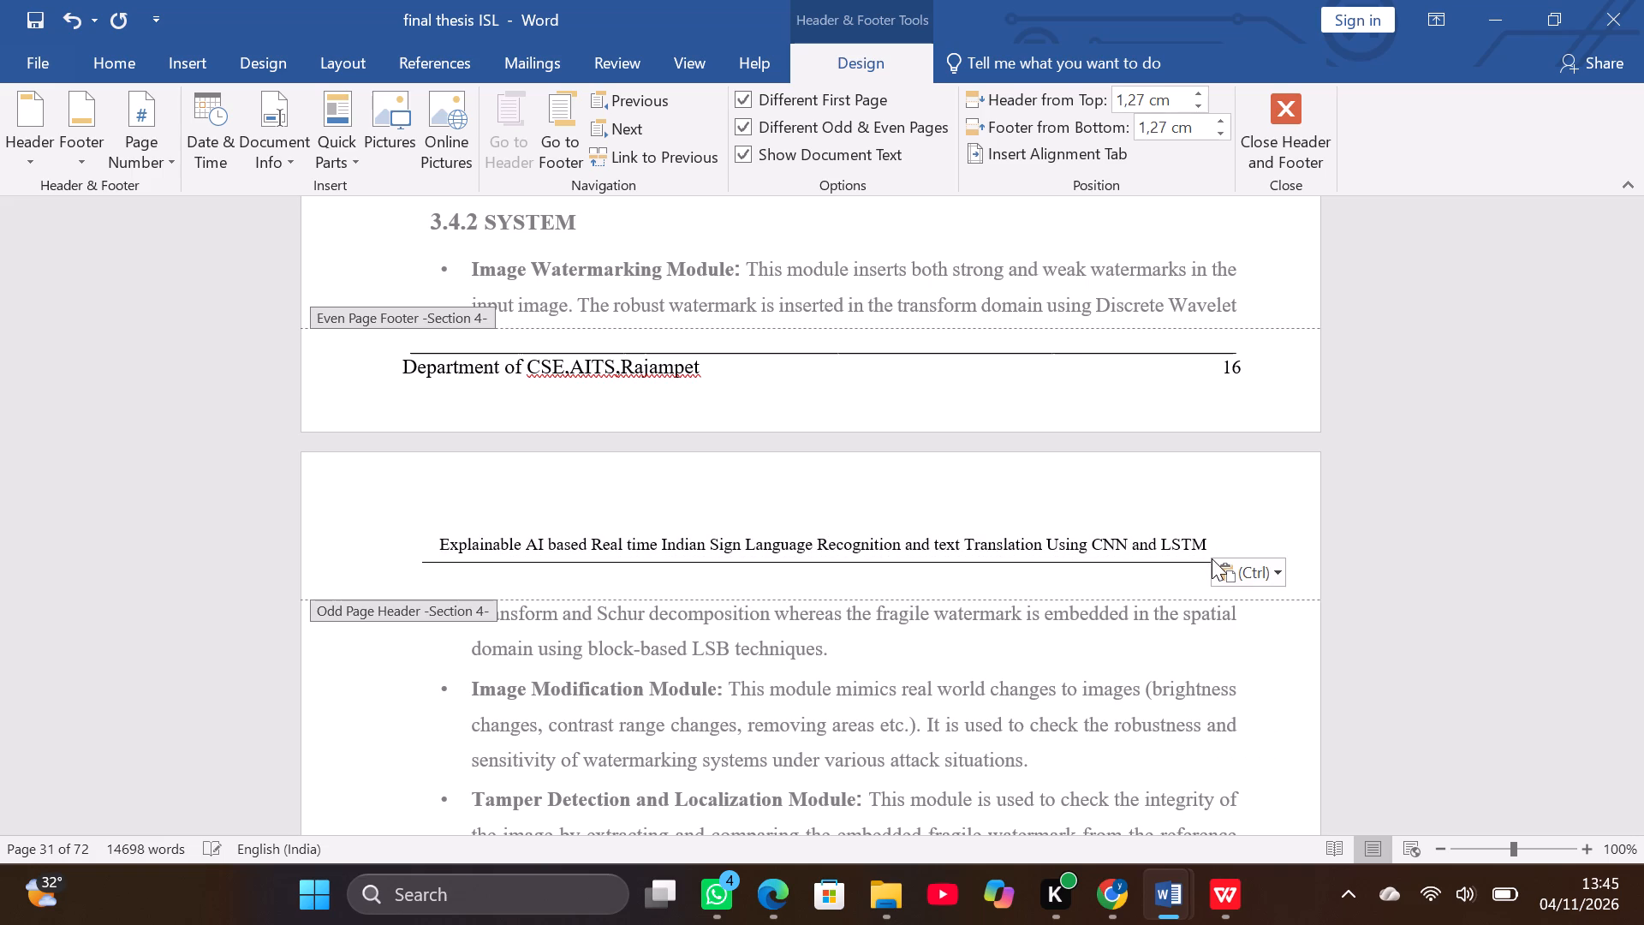
Leave header editing and separate the words of the Chapter 4 title into SYSTEM REQUIREMENTS SPECIFICATION.
{"action": "scroll", "coordinate": [1212, 558], "scroll_direction": "down", "scroll_amount": 13}
{"action": "scroll", "coordinate": [1212, 558], "scroll_direction": "down", "scroll_amount": 8}
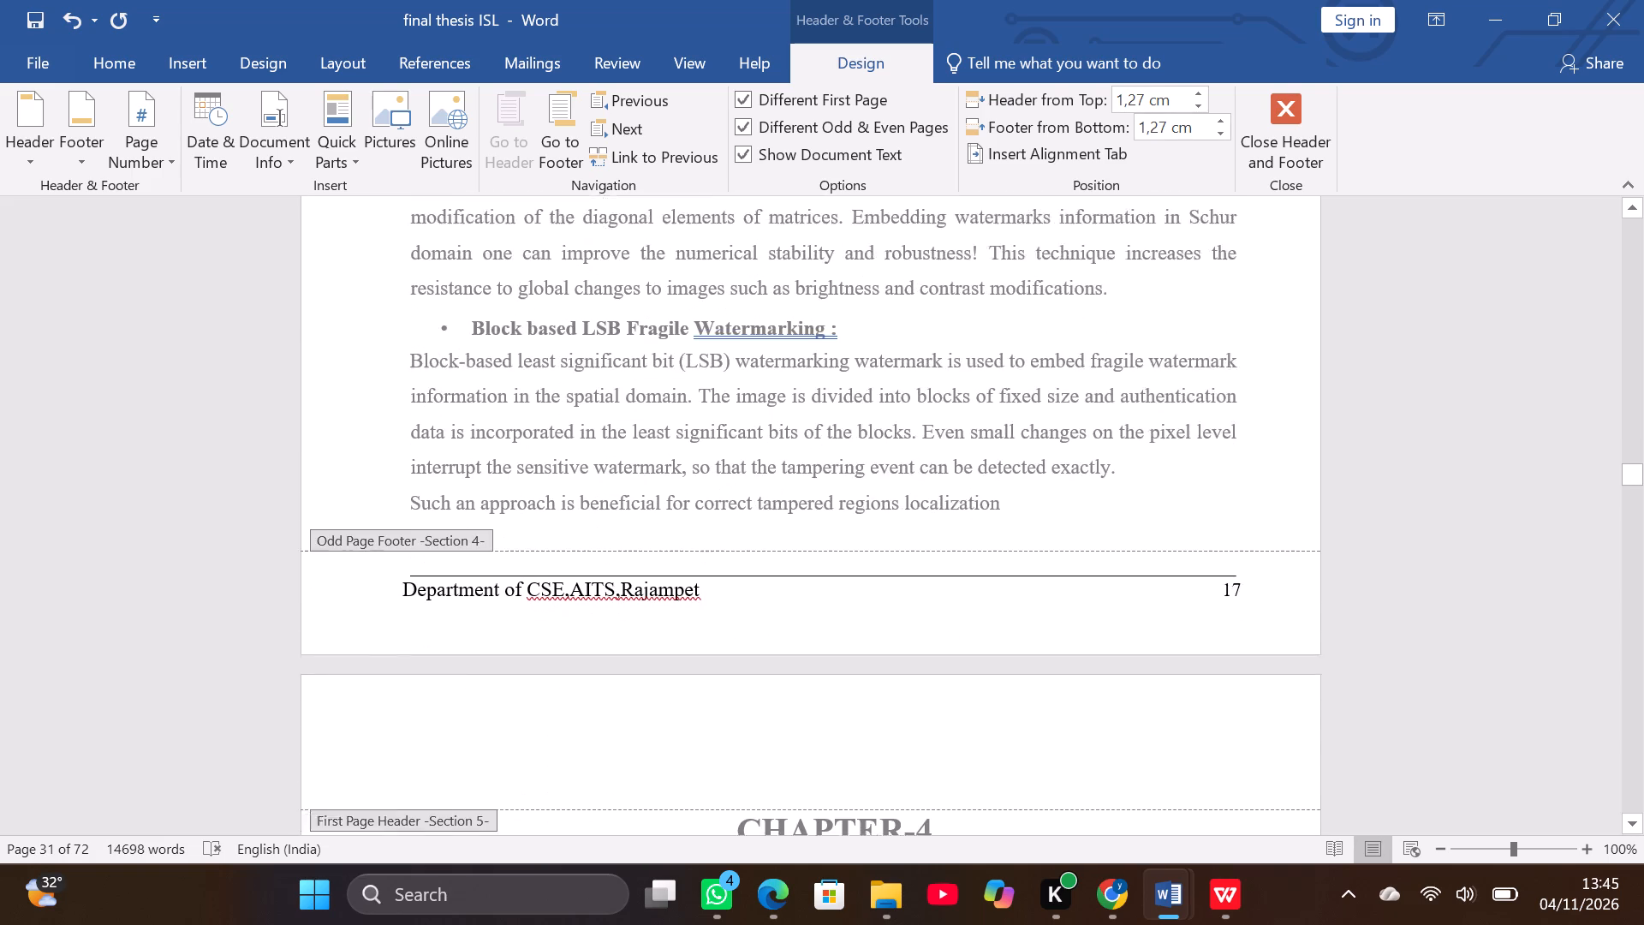
{"action": "scroll", "coordinate": [1212, 558], "scroll_direction": "down", "scroll_amount": 8}
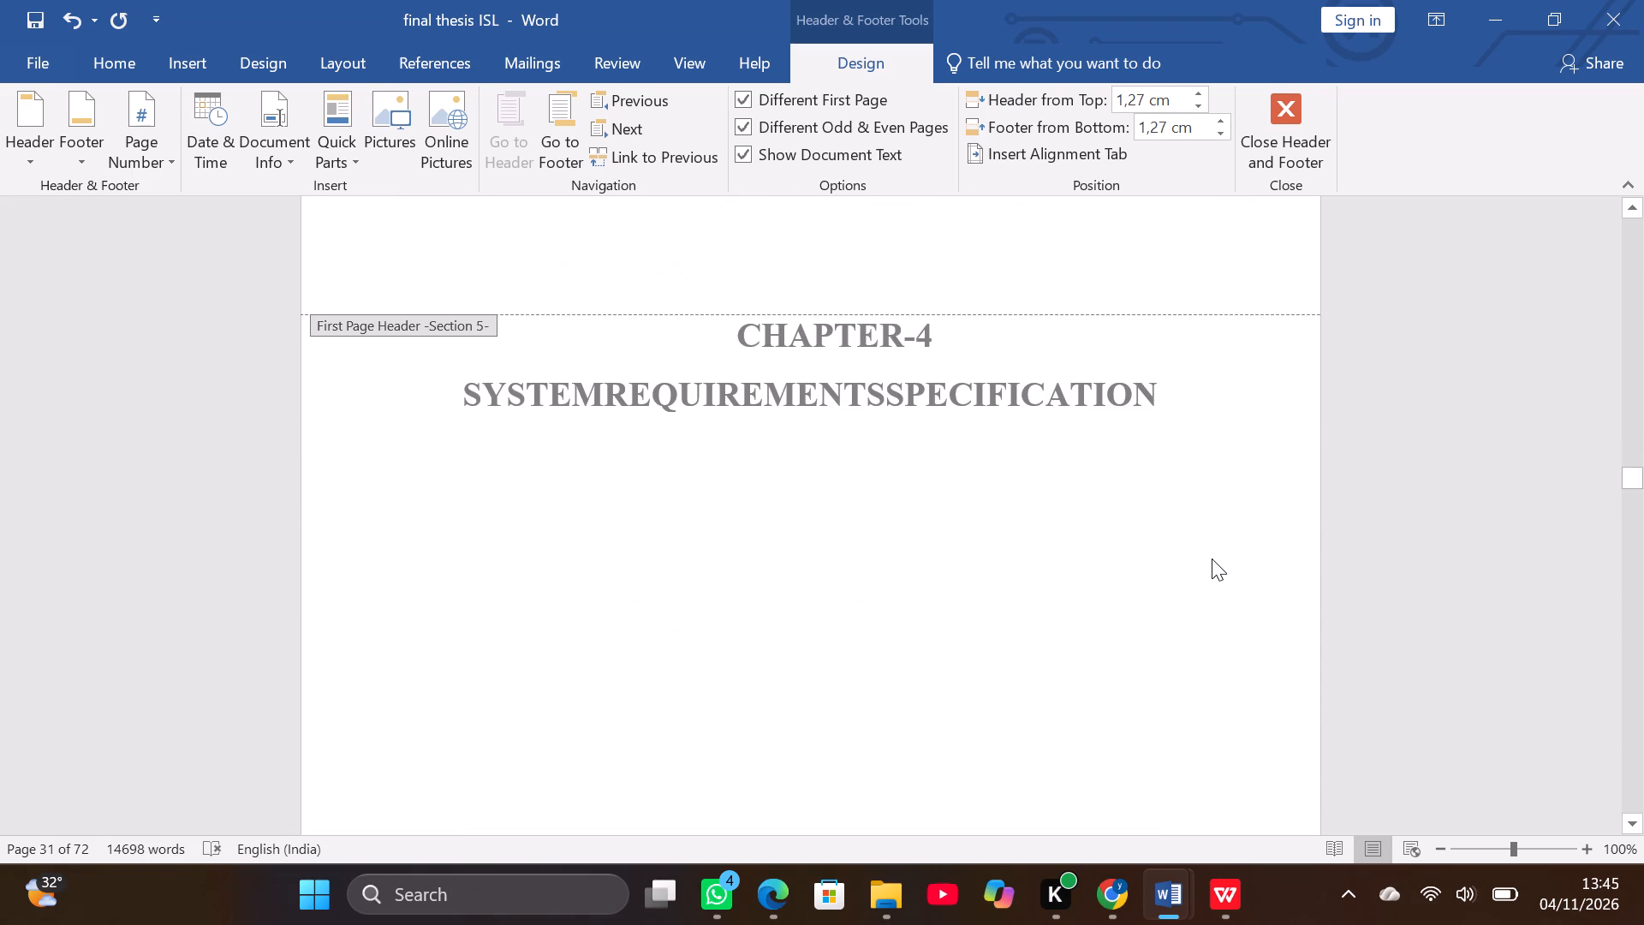
{"action": "double_click", "coordinate": [1212, 558]}
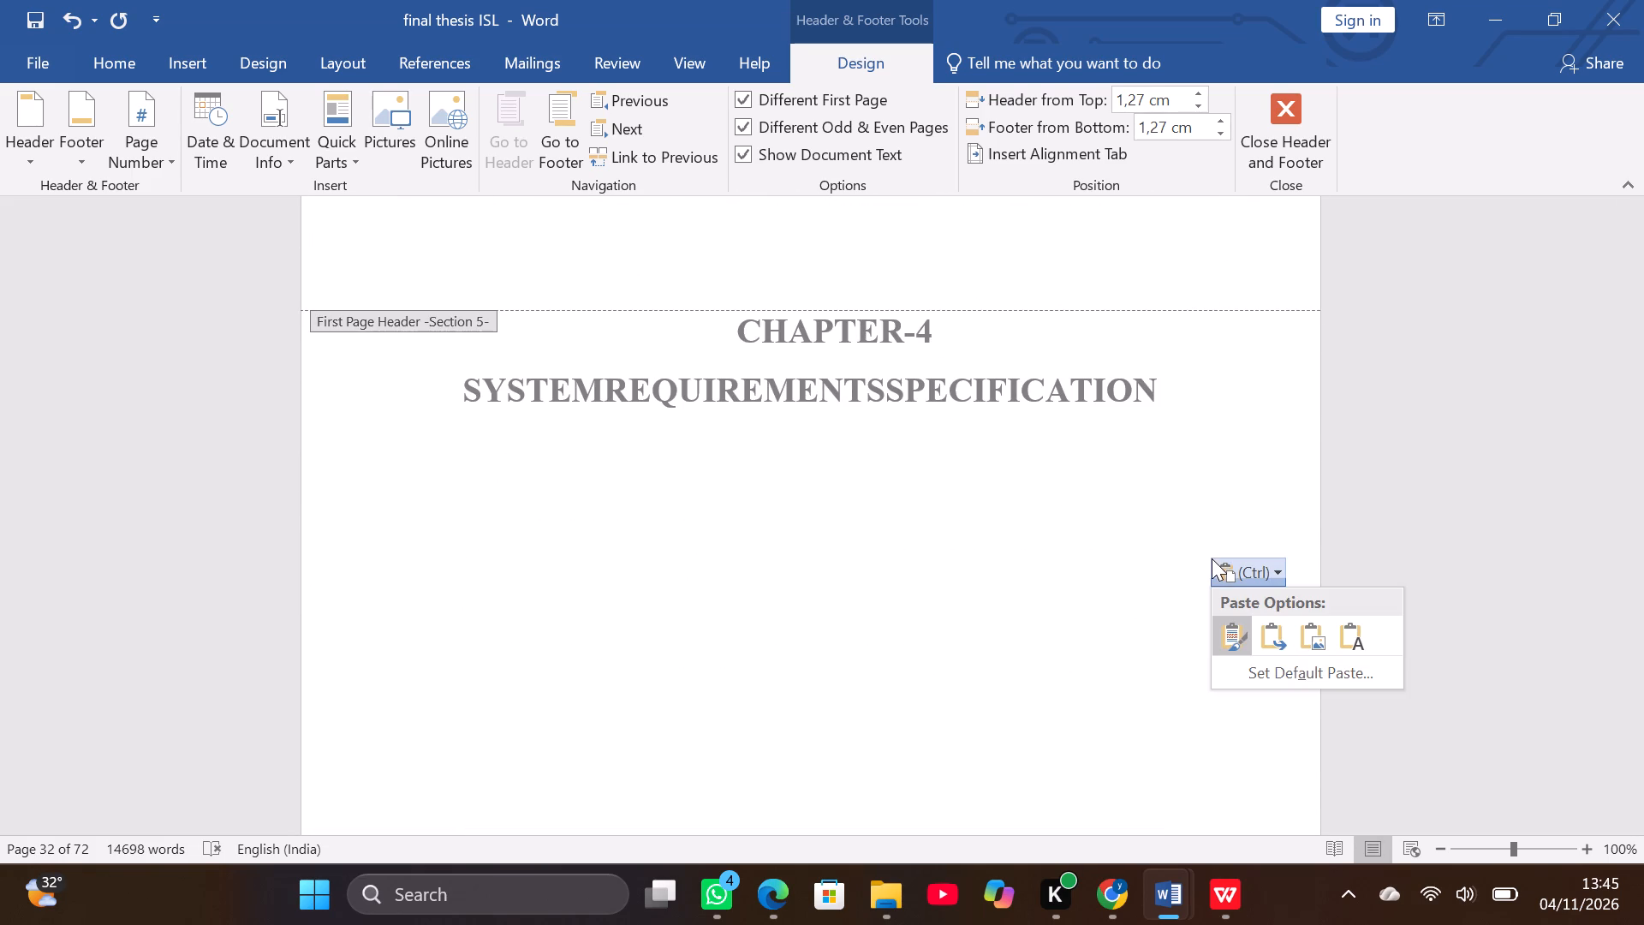
{"action": "triple_click", "coordinate": [957, 725]}
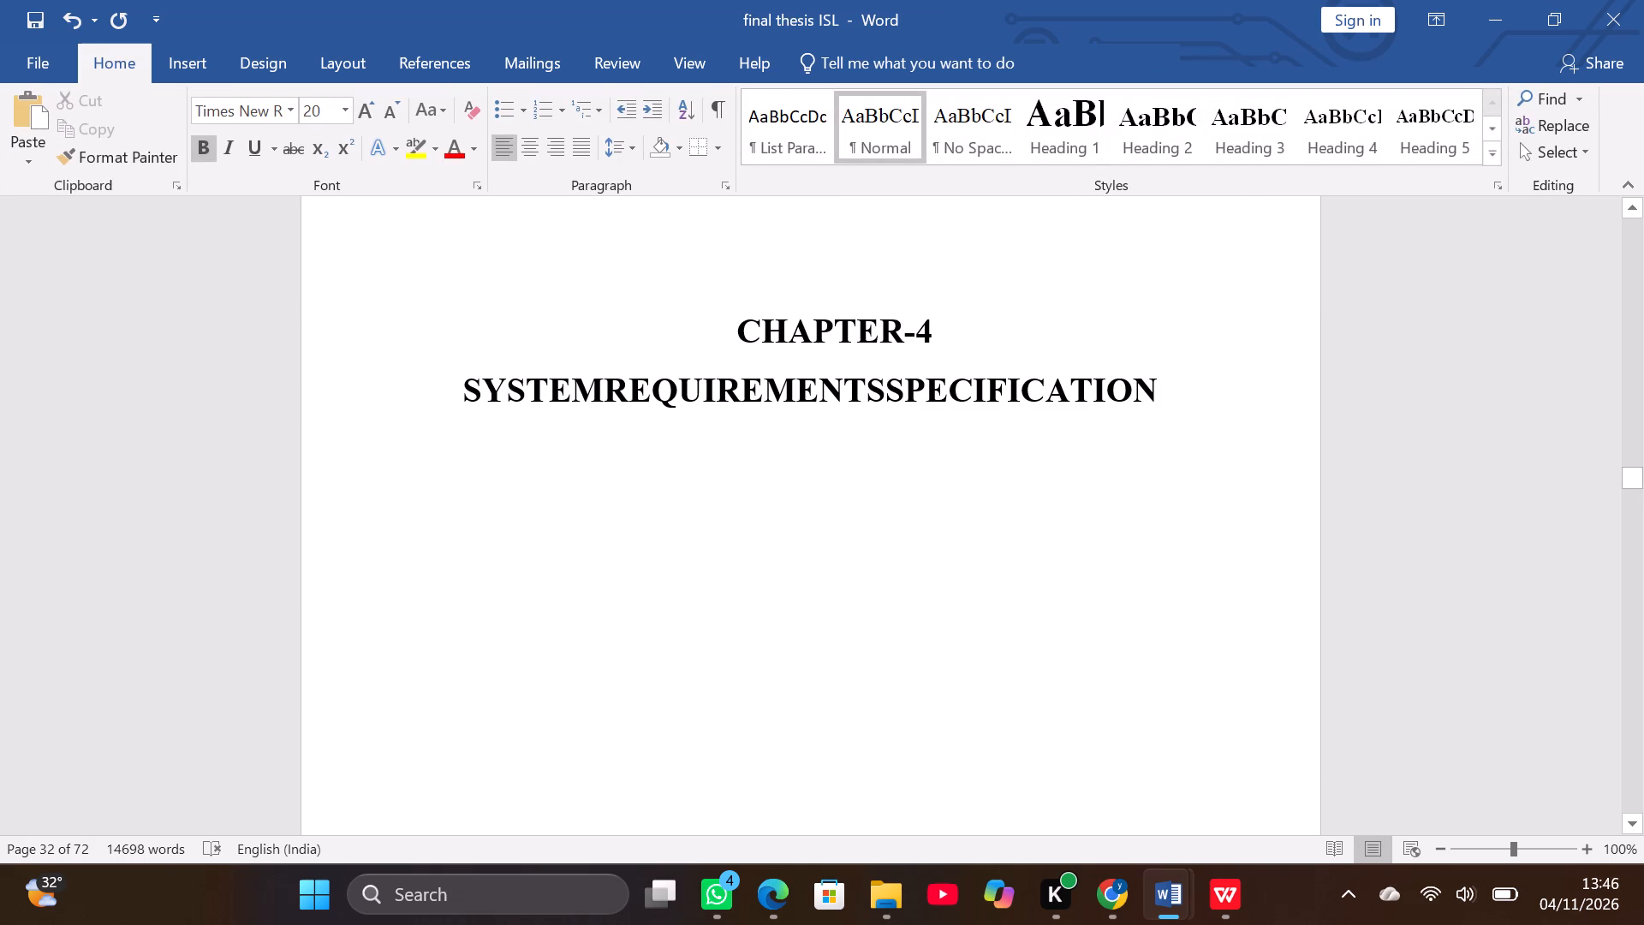
{"action": "left_click", "coordinate": [606, 397]}
{"action": "key", "text": "space"}
{"action": "left_click", "coordinate": [896, 391]}
{"action": "key", "text": "space"}
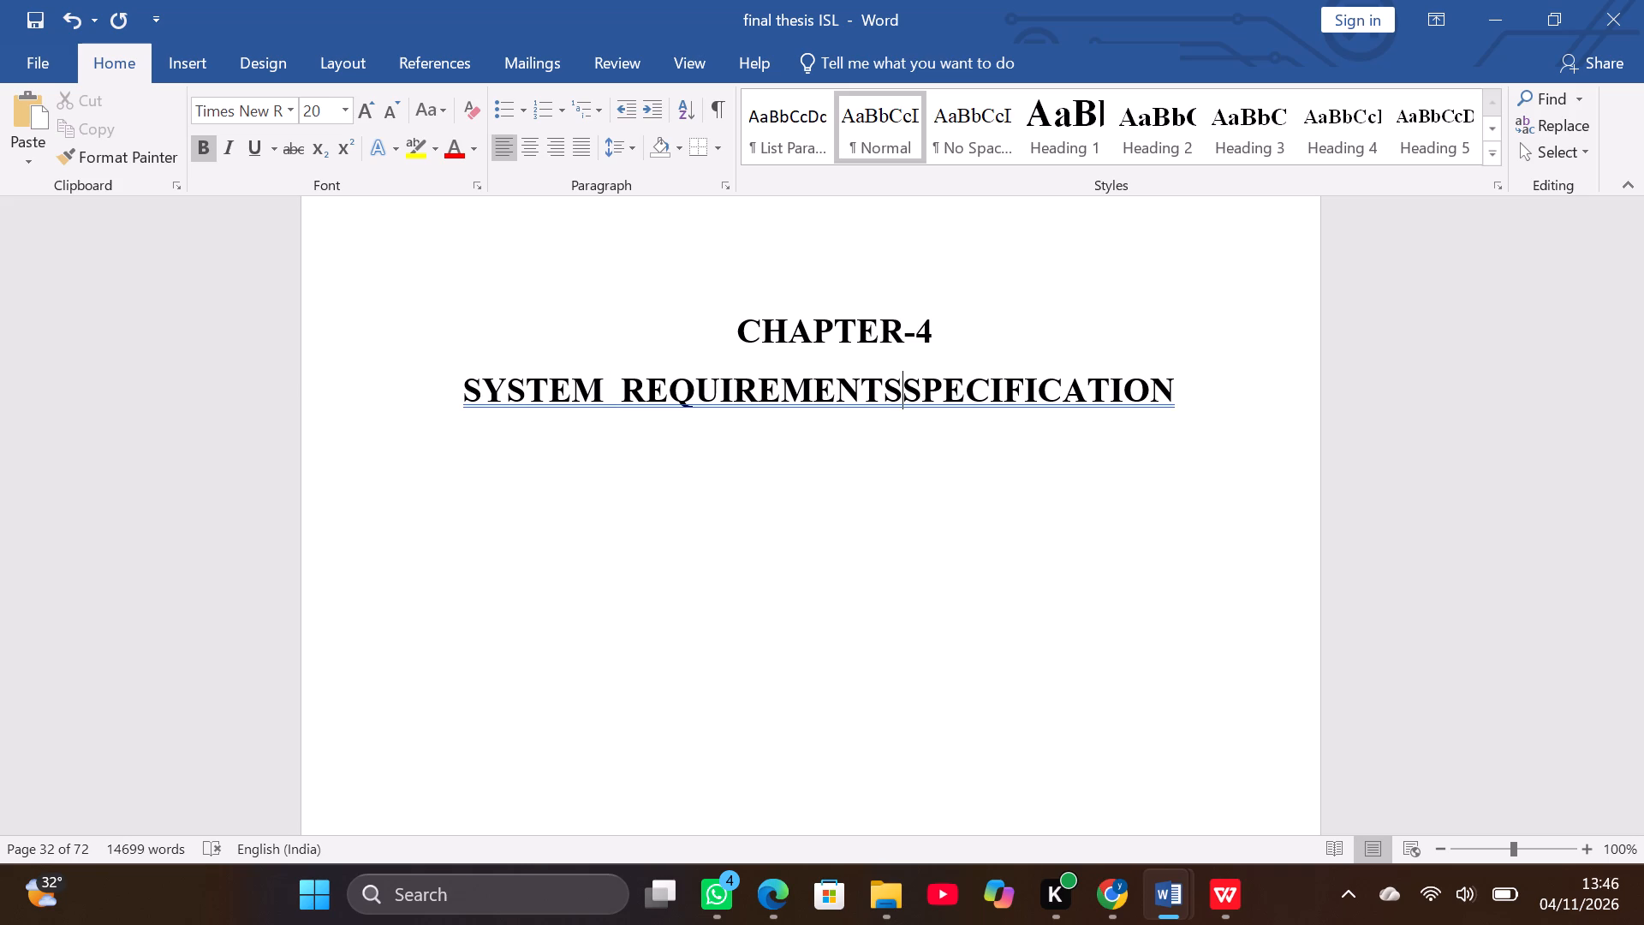
{"action": "key", "text": "space"}
{"action": "left_click", "coordinate": [896, 391]}
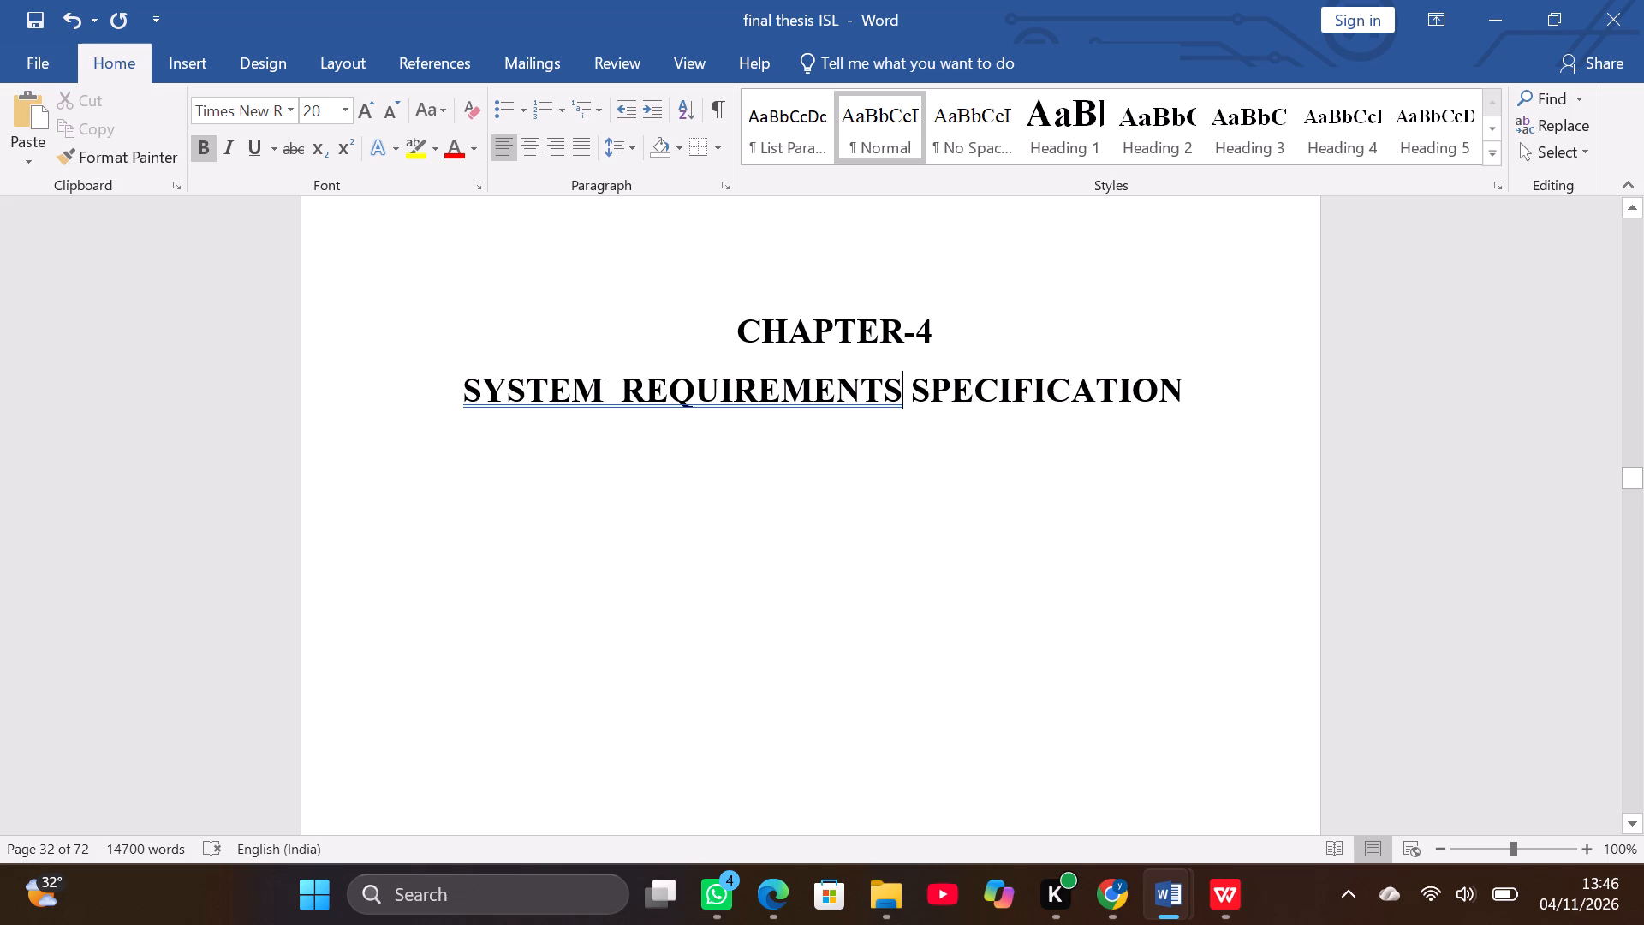
Move the CHAPTER-4 title block down its page by inserting four blank lines above it.
{"action": "left_click", "coordinate": [736, 331]}
{"action": "key", "text": "Return"}
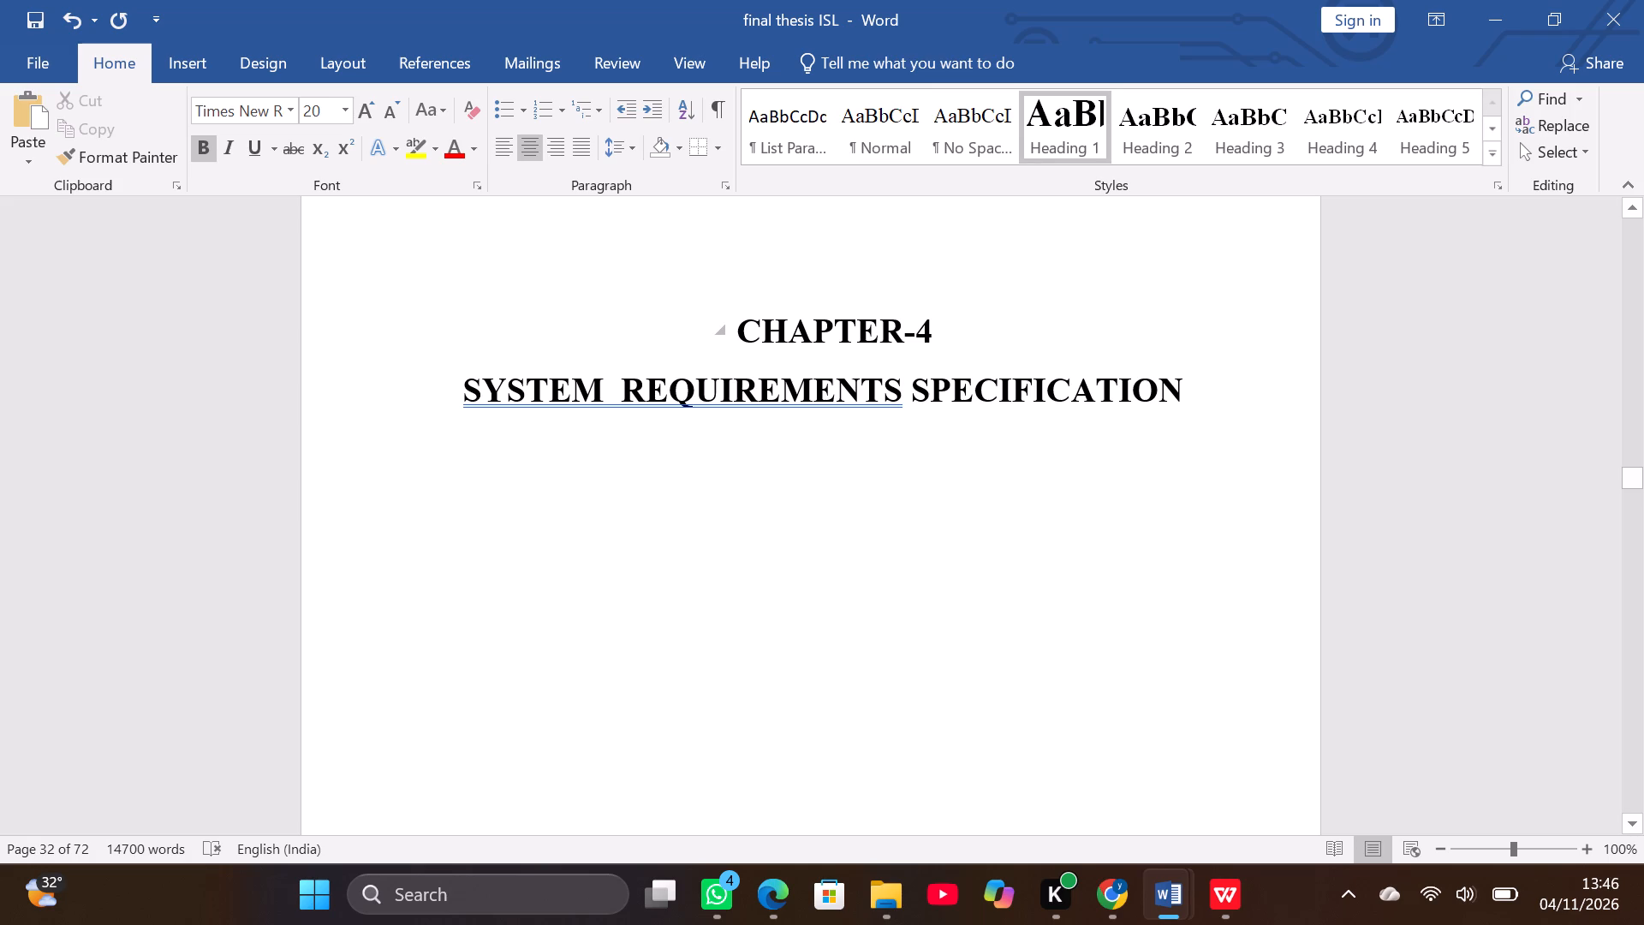
{"action": "key", "text": "Return"}
{"action": "key", "text": "Return"}
{"action": "key", "text": "Return"}
Push the 4.SYSTEM REQUIREMENTS SPECIFICATION heading and its text onto the page after the Chapter 4 title page using three blank lines.
{"action": "scroll", "coordinate": [736, 331], "scroll_direction": "down", "scroll_amount": 11}
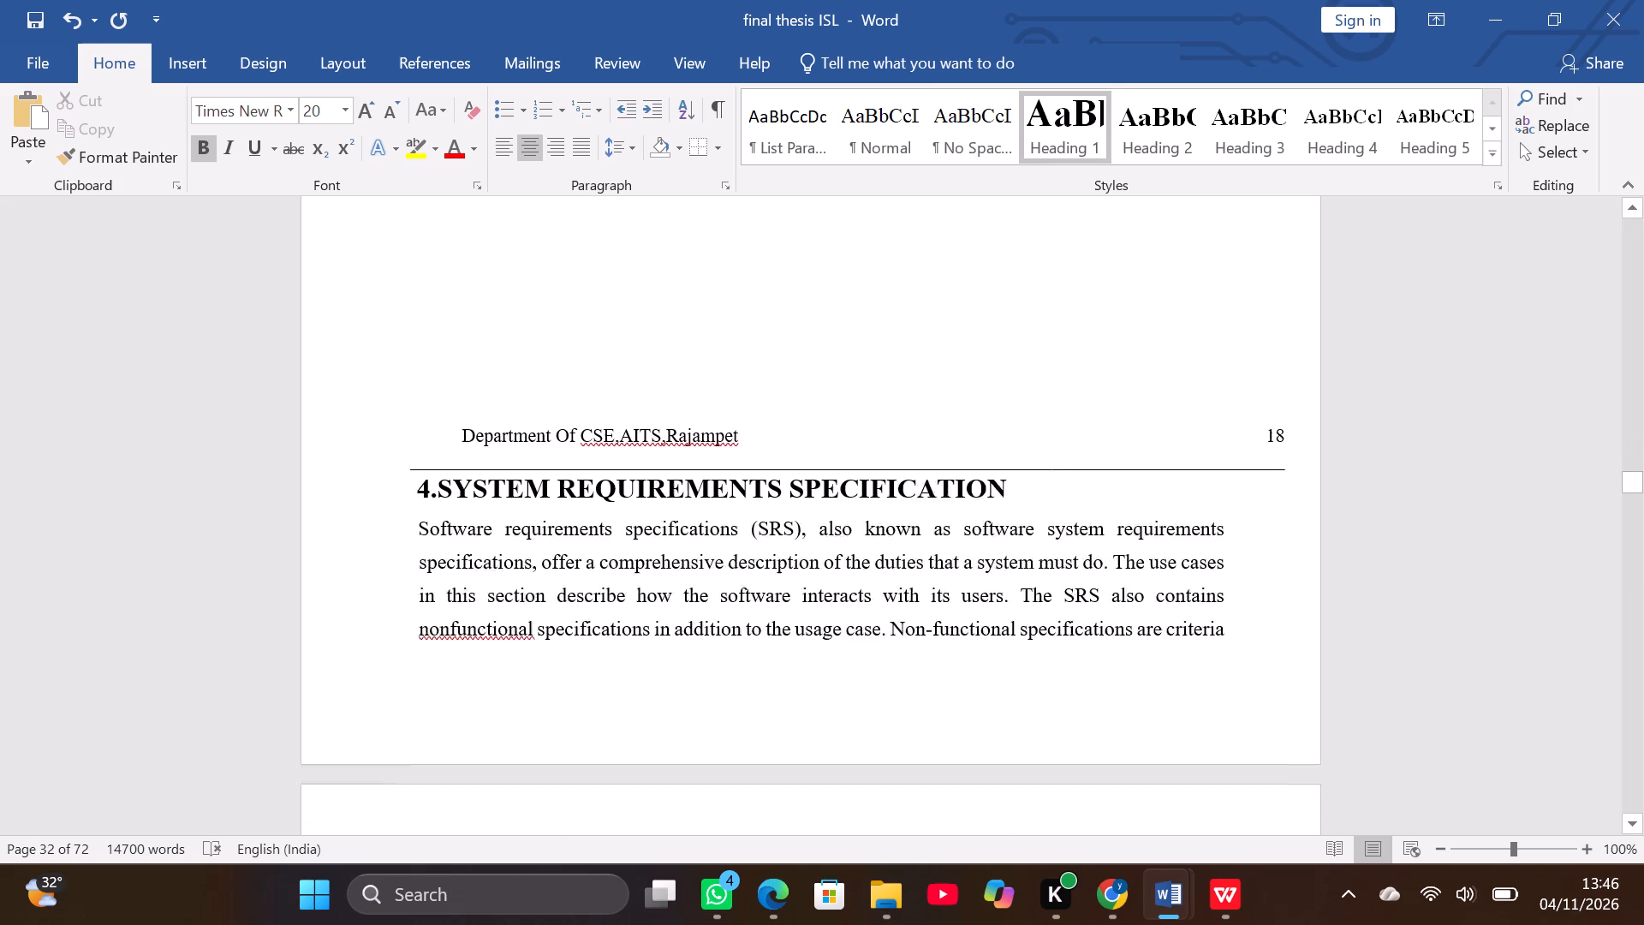
{"action": "scroll", "coordinate": [736, 331], "scroll_direction": "down", "scroll_amount": 5}
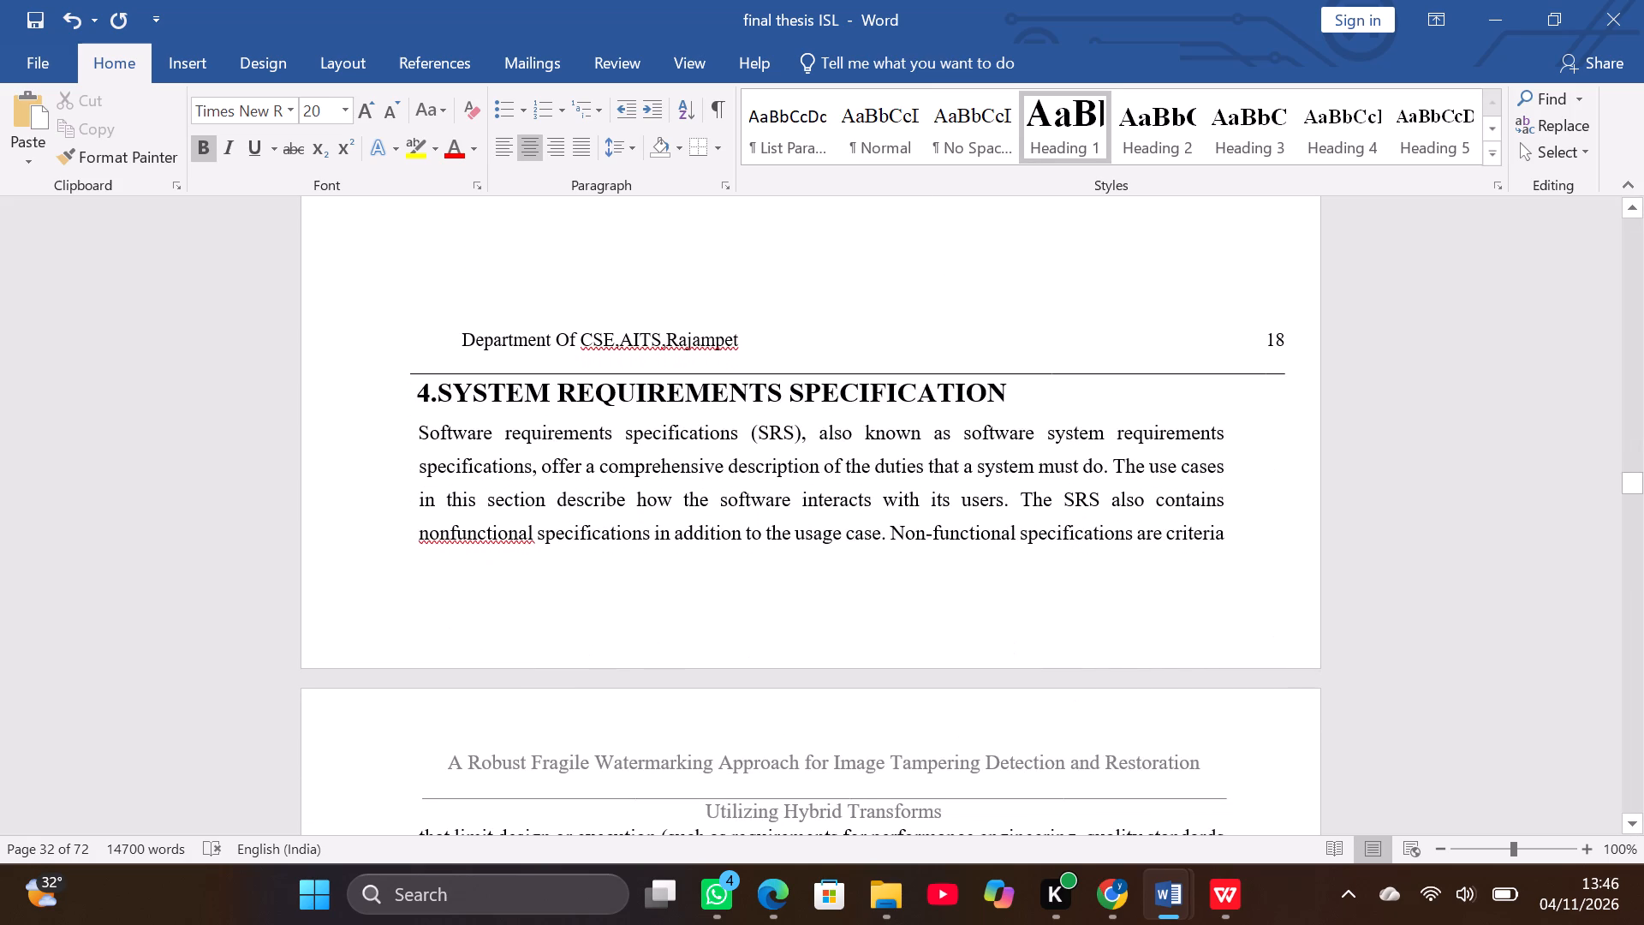
{"action": "scroll", "coordinate": [736, 331], "scroll_direction": "up", "scroll_amount": 1}
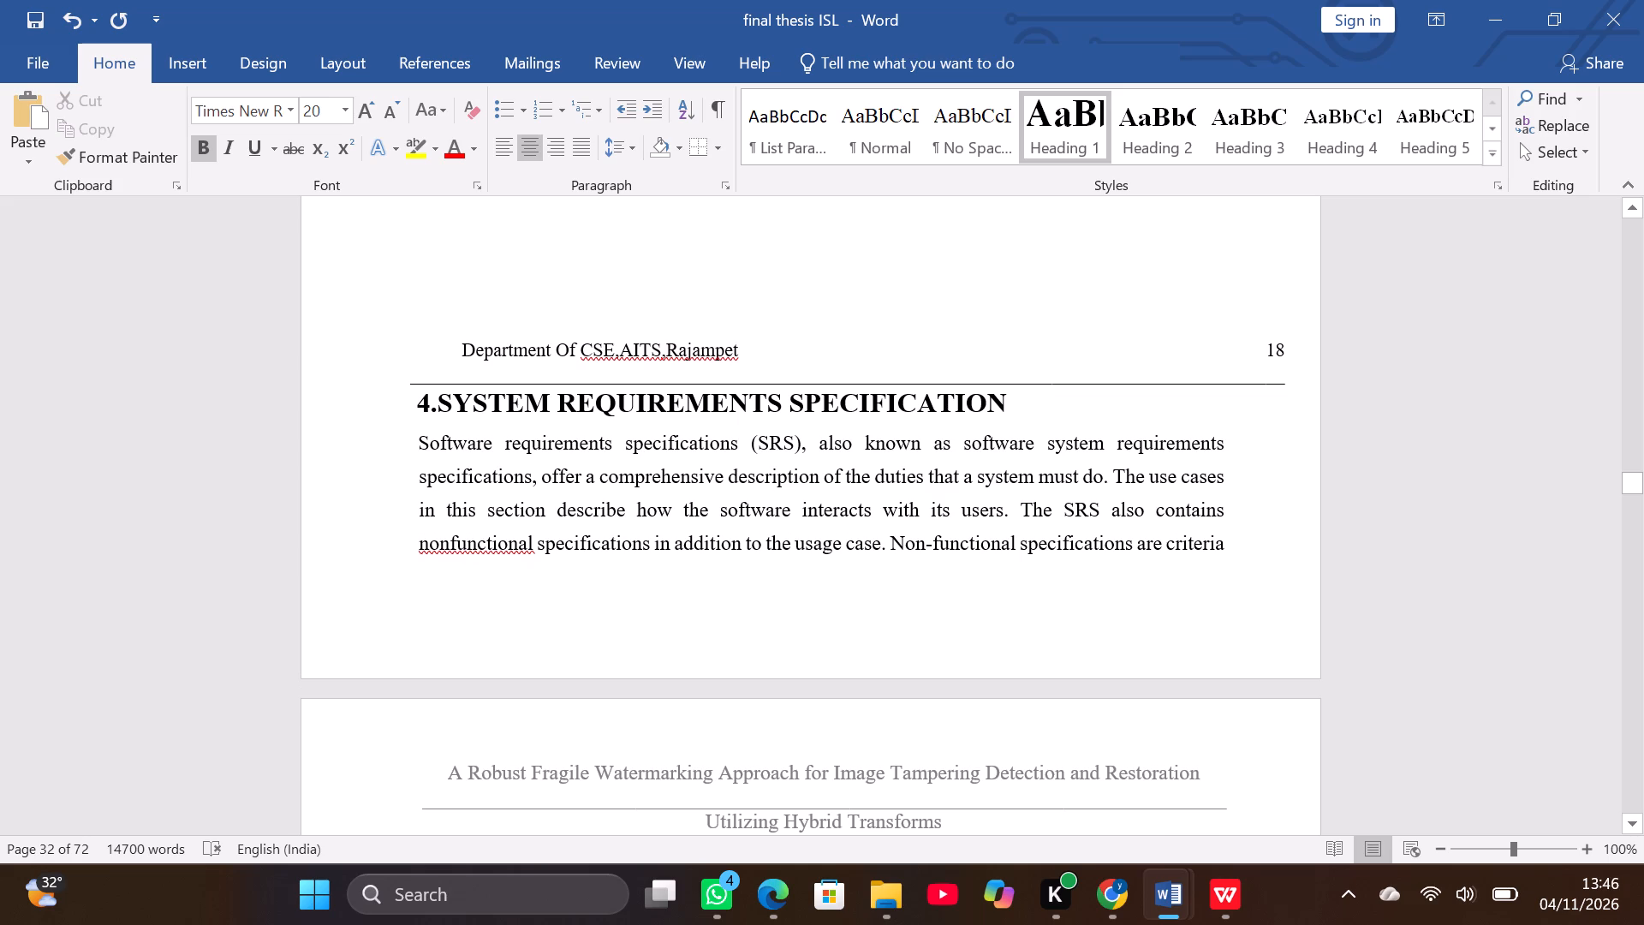
{"action": "scroll", "coordinate": [736, 331], "scroll_direction": "up", "scroll_amount": 14}
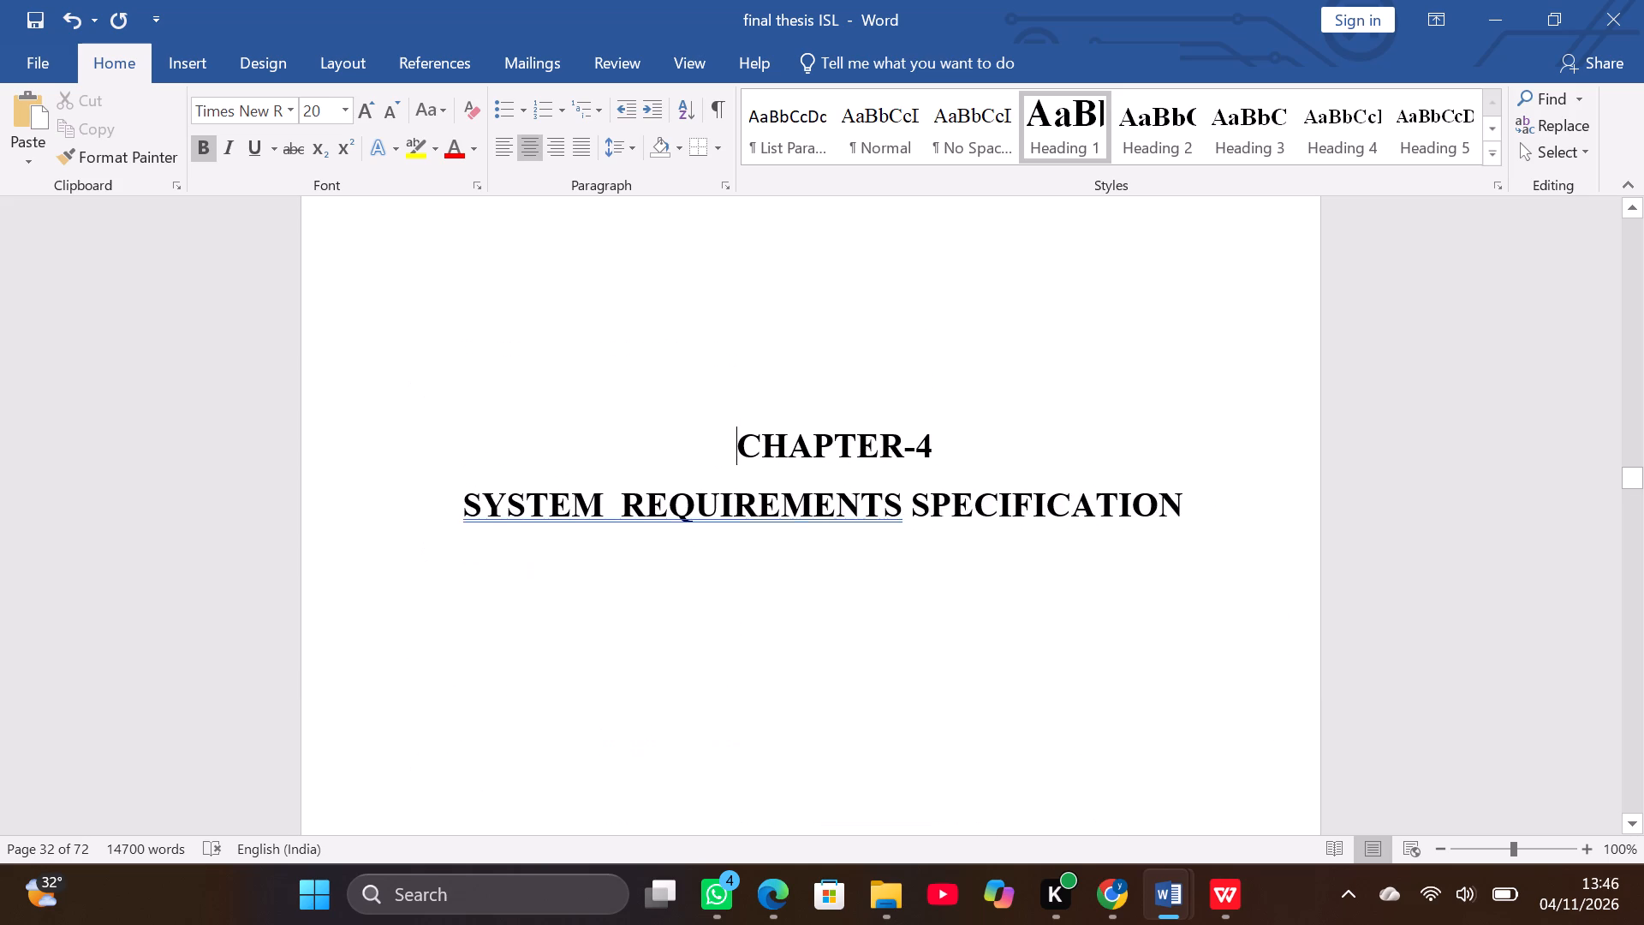
{"action": "scroll", "coordinate": [736, 331], "scroll_direction": "down", "scroll_amount": 14}
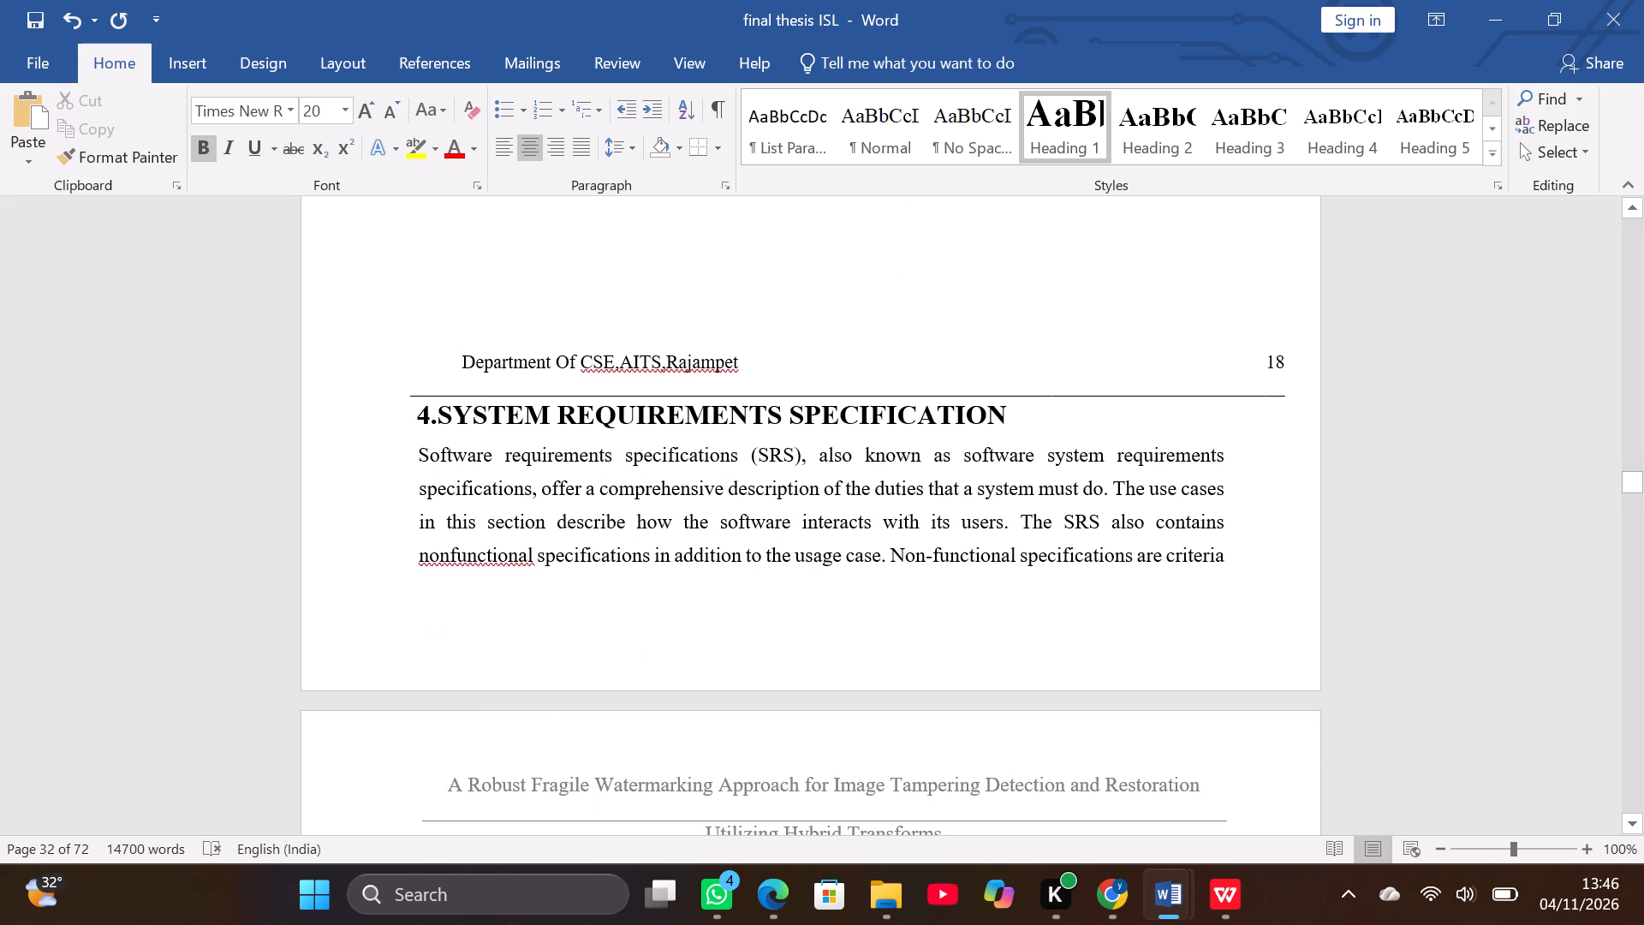
{"action": "scroll", "coordinate": [736, 331], "scroll_direction": "down", "scroll_amount": 10}
{"action": "scroll", "coordinate": [736, 331], "scroll_direction": "up", "scroll_amount": 3}
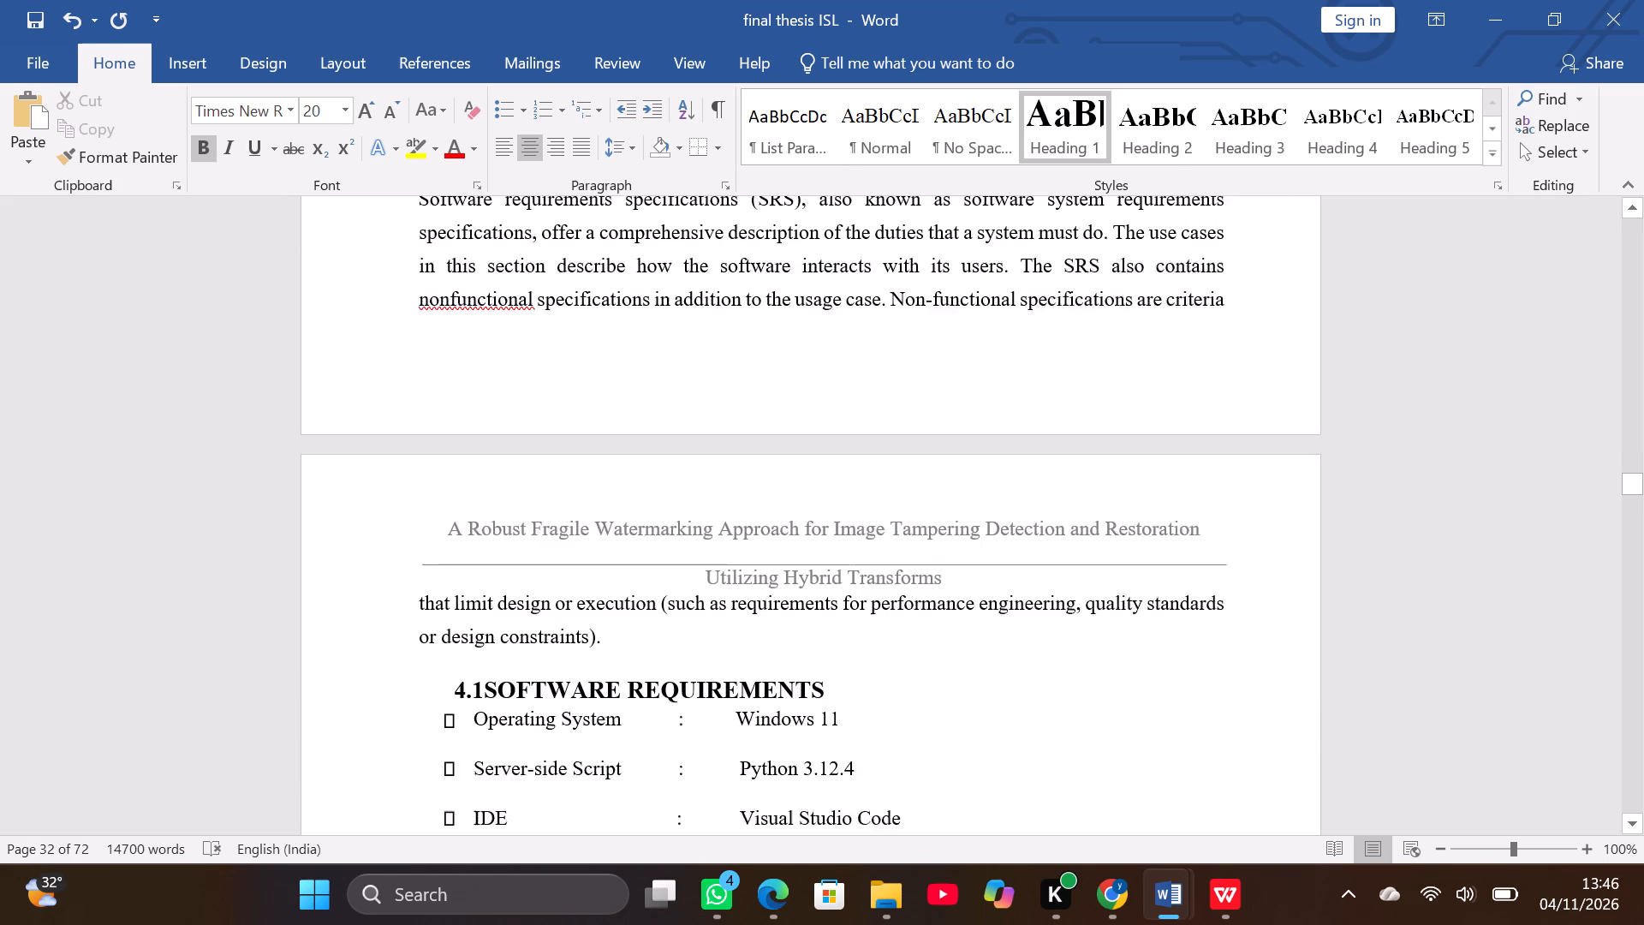
{"action": "scroll", "coordinate": [736, 331], "scroll_direction": "up", "scroll_amount": 6}
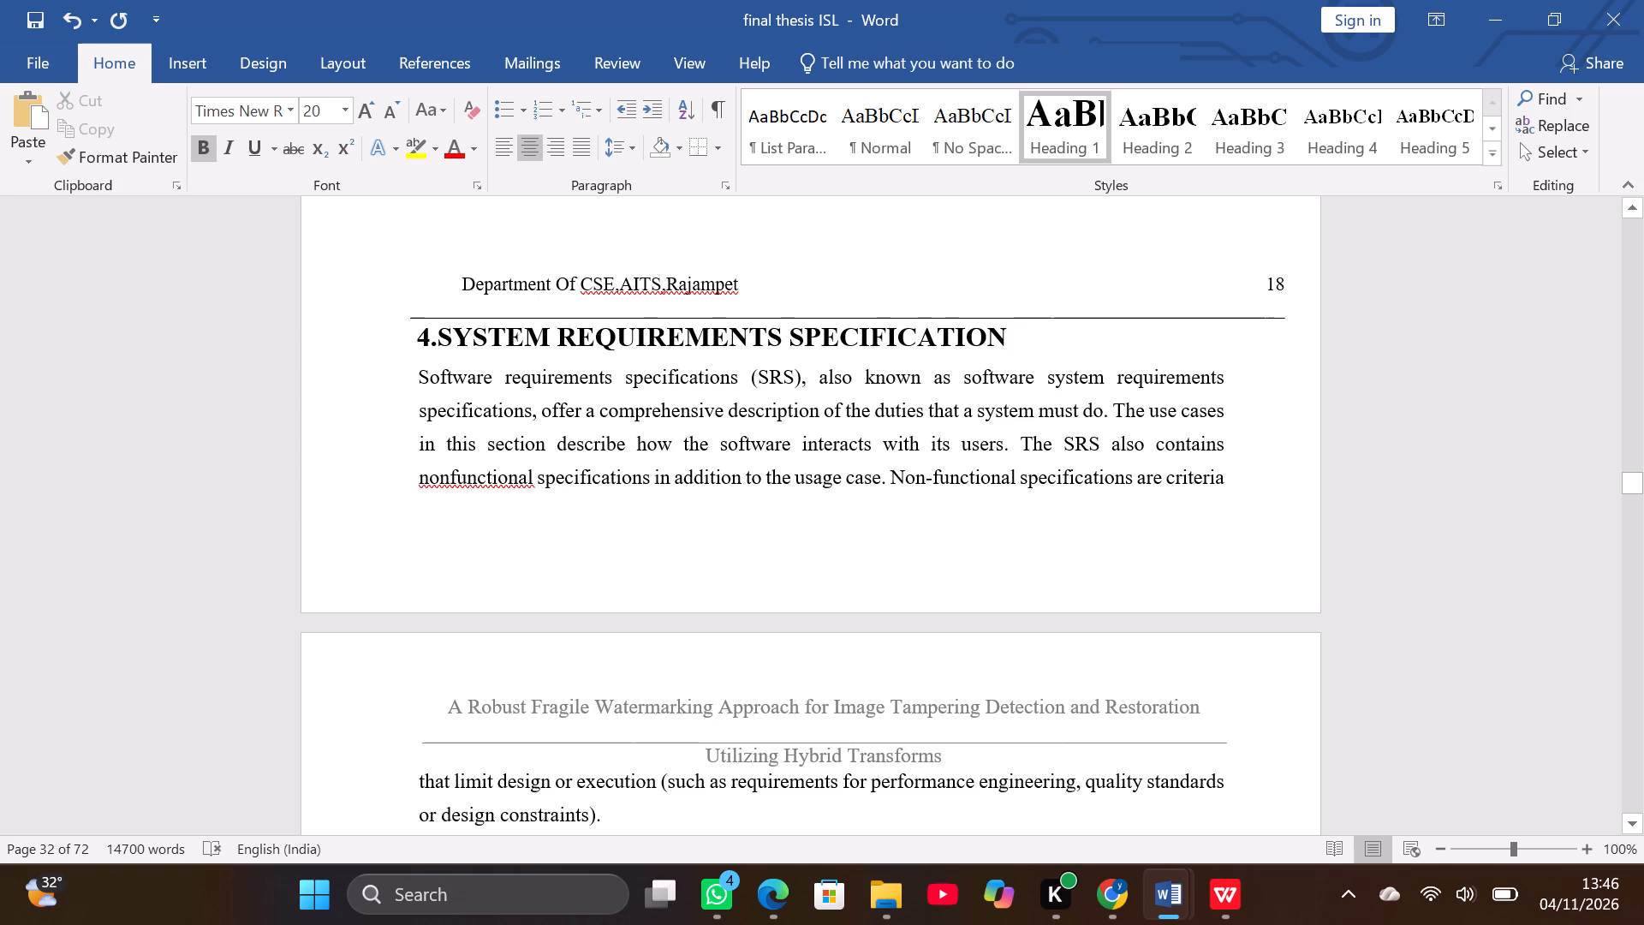
{"action": "left_click", "coordinate": [417, 337]}
{"action": "key", "text": "Return"}
{"action": "key", "text": "Return"}
{"action": "key", "text": "Return"}
{"action": "key", "text": "Return"}
{"action": "key", "text": "Return"}
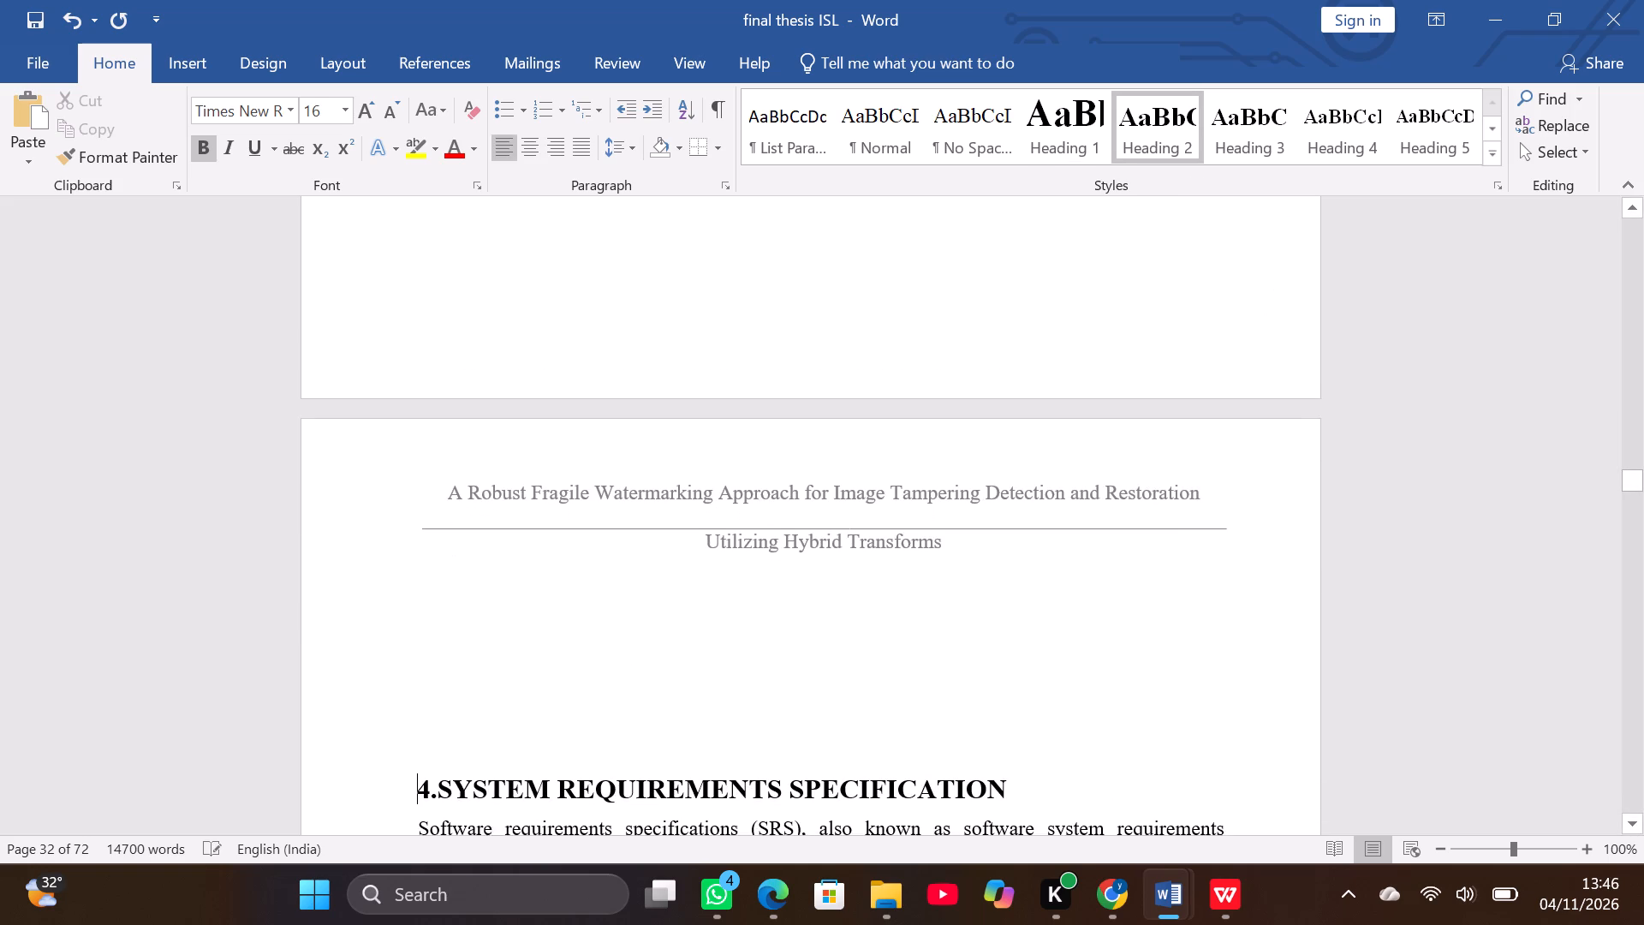
{"action": "key", "text": "BackSpace"}
{"action": "key", "text": "BackSpace"}
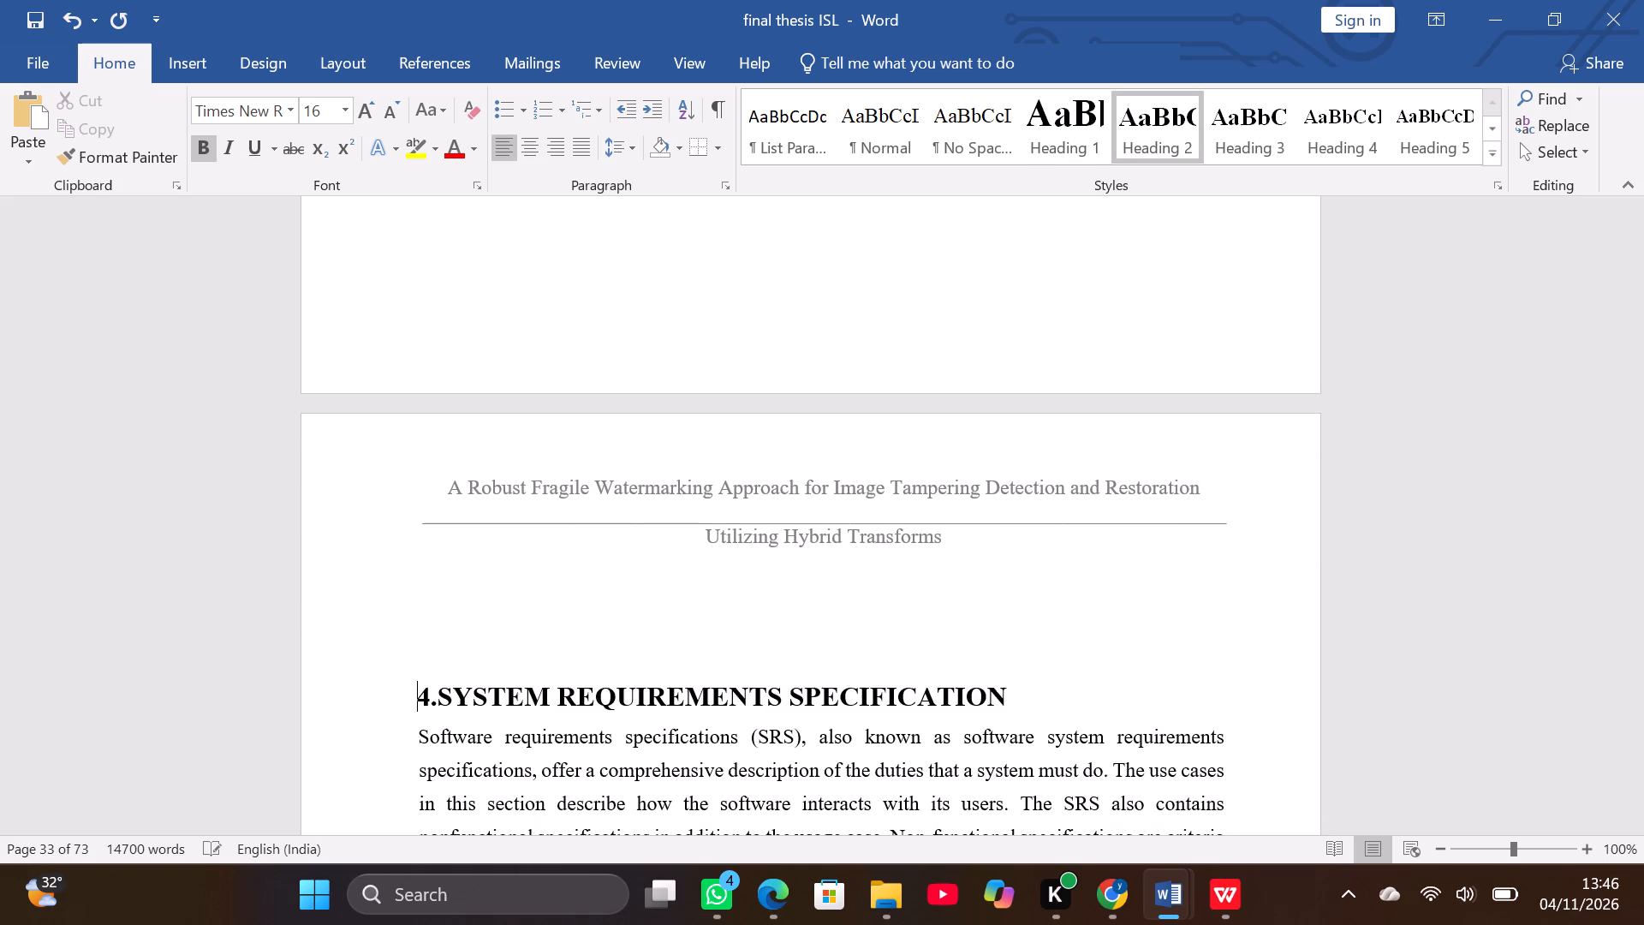
{"action": "key", "text": "BackSpace"}
{"action": "key", "text": "Return"}
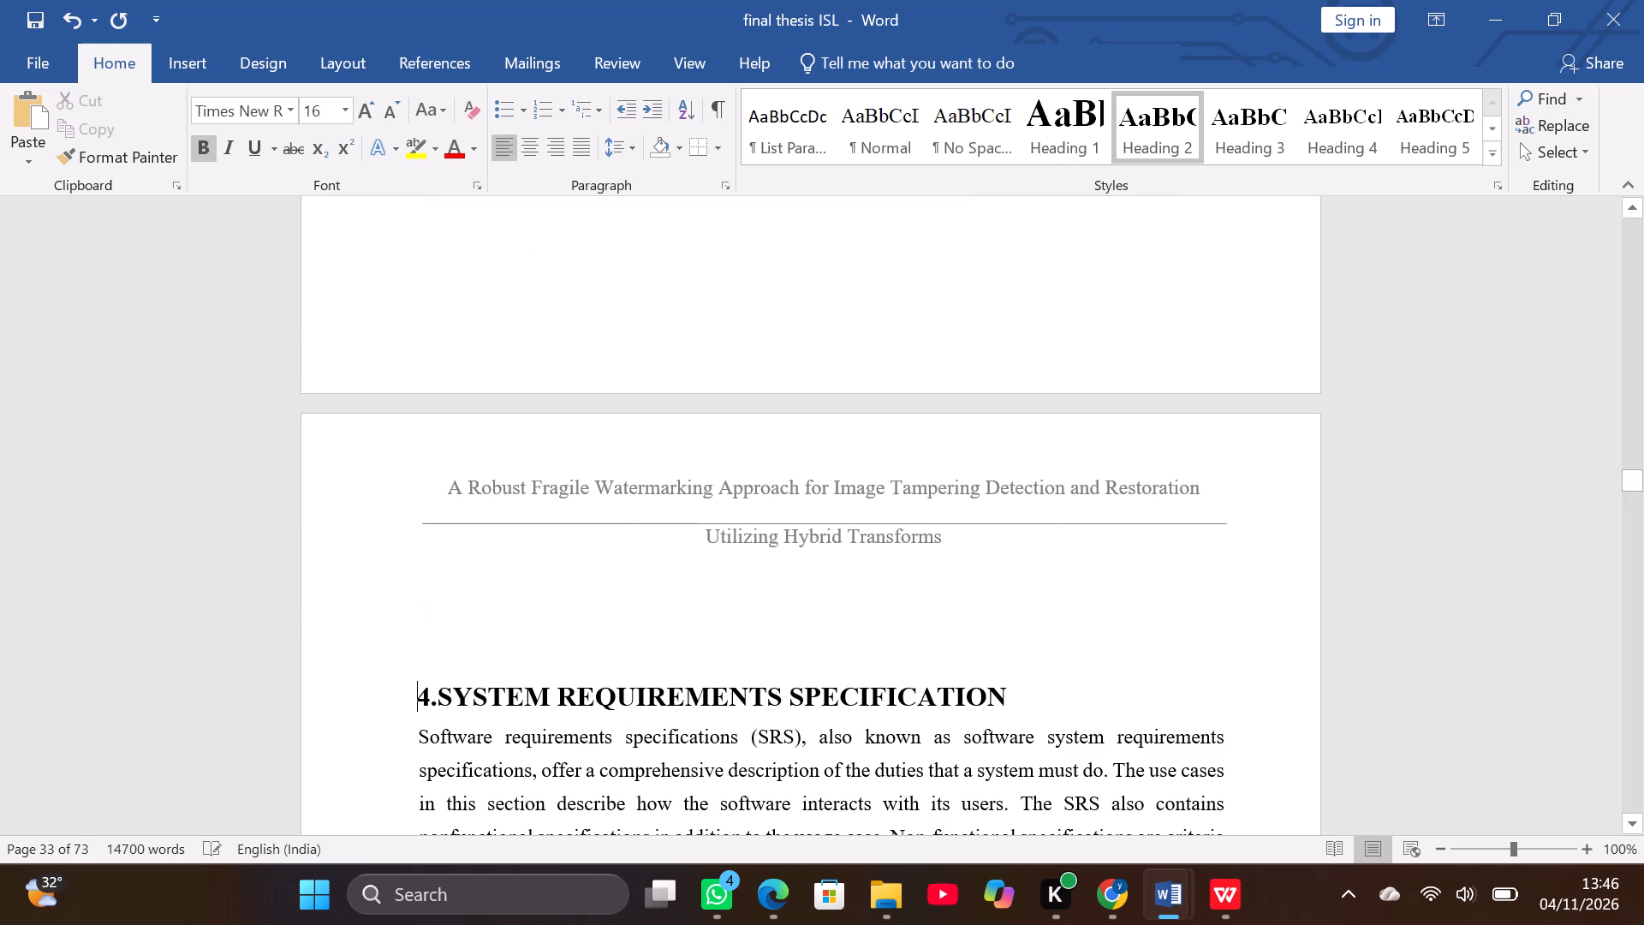
Delete the horizontal line and the page number 18 from the department footer text typed on the Chapter 4 title page.
{"action": "scroll", "coordinate": [417, 337], "scroll_direction": "up", "scroll_amount": 8}
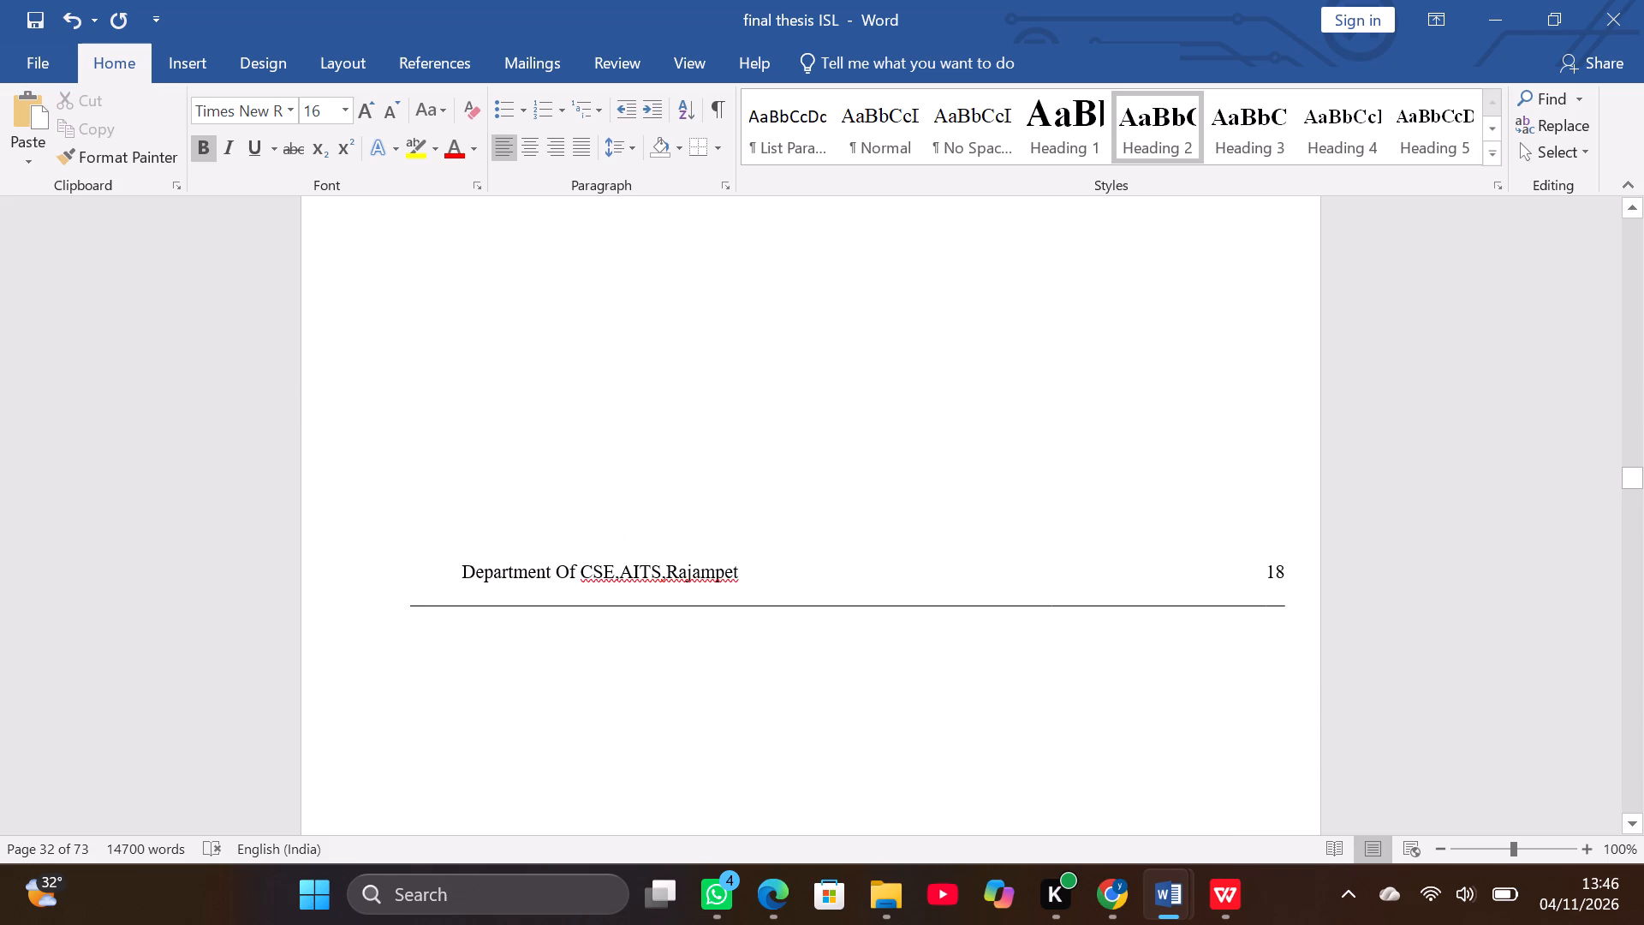
{"action": "double_click", "coordinate": [527, 570]}
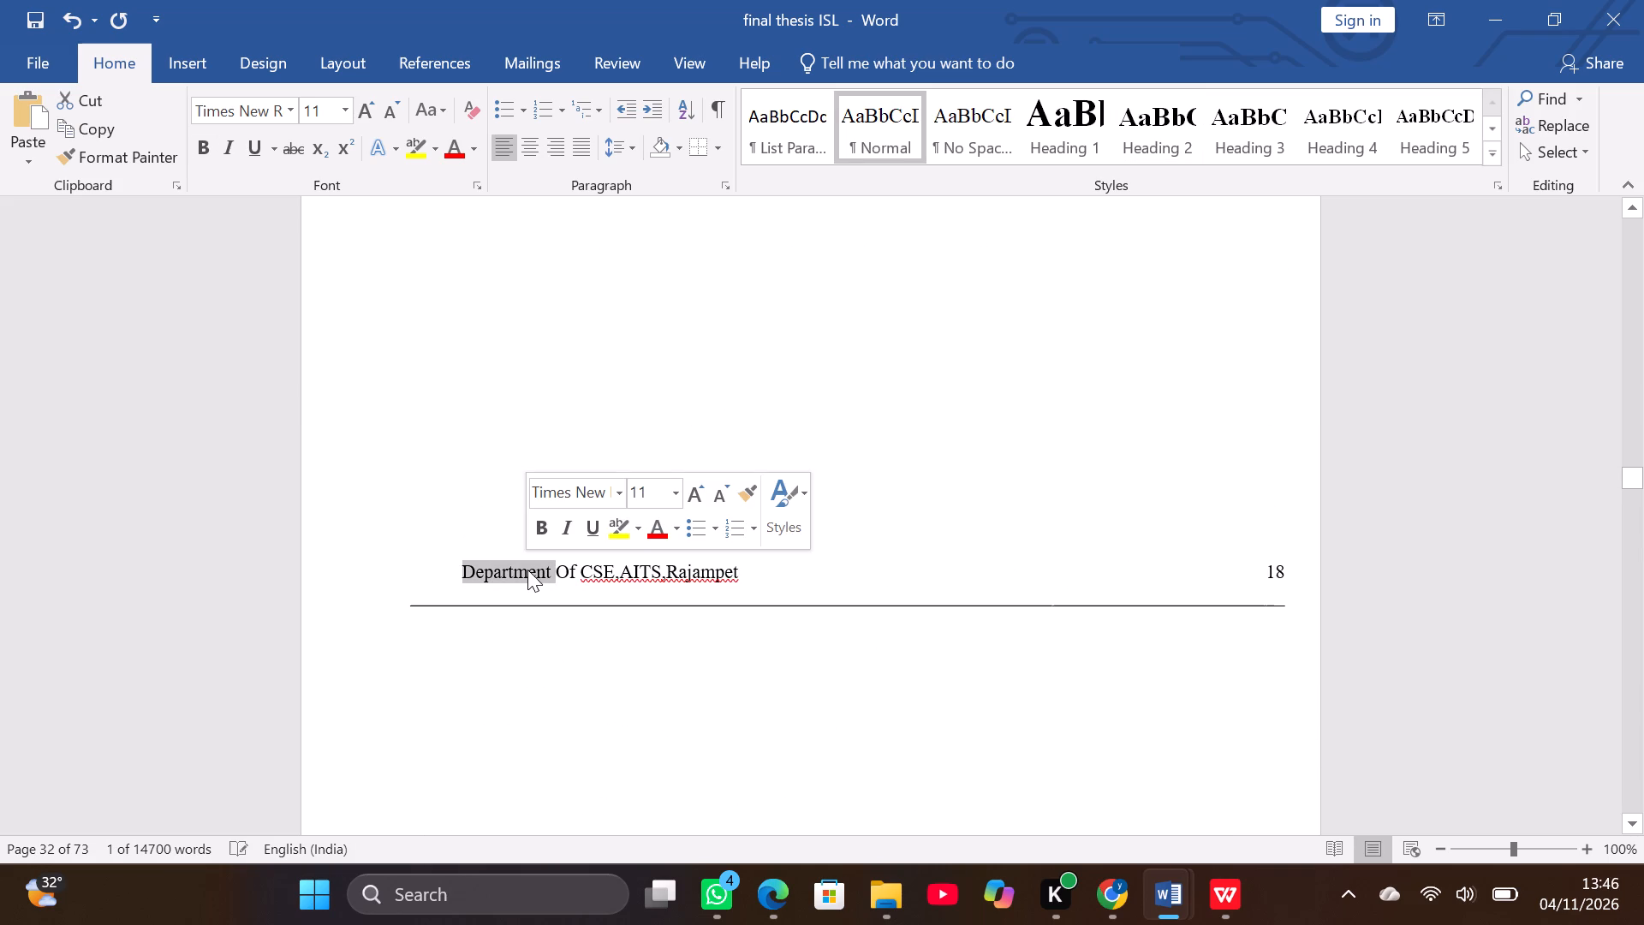
{"action": "scroll", "coordinate": [527, 570], "scroll_direction": "up", "scroll_amount": 20}
{"action": "scroll", "coordinate": [527, 570], "scroll_direction": "up", "scroll_amount": 5}
{"action": "scroll", "coordinate": [527, 570], "scroll_direction": "down", "scroll_amount": 7}
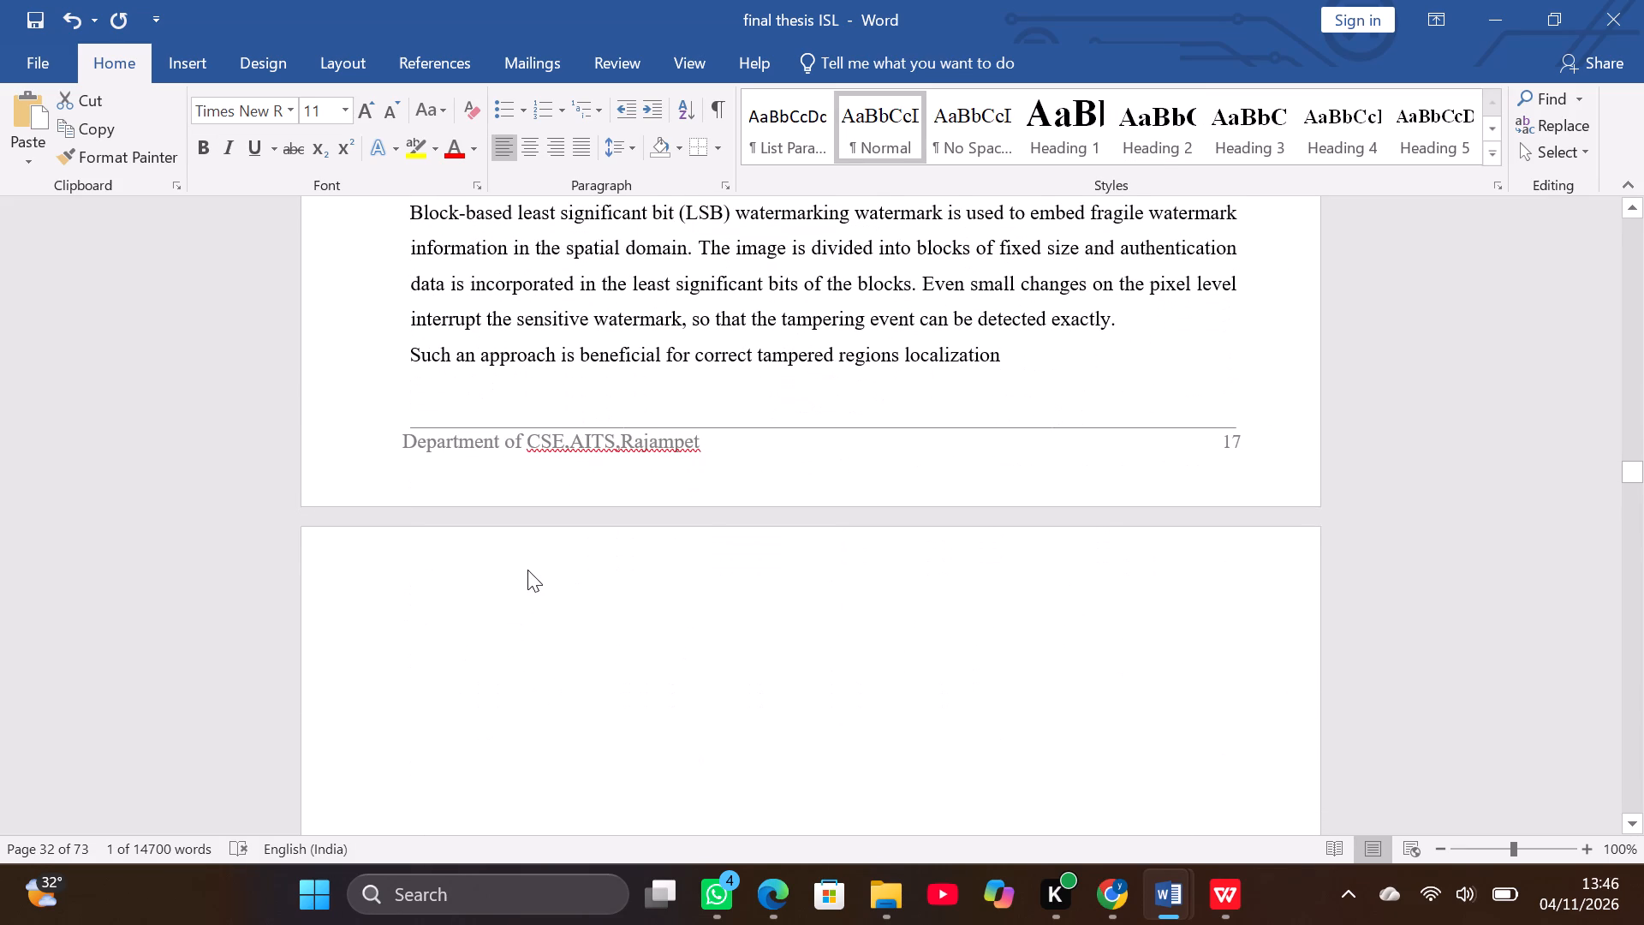
{"action": "scroll", "coordinate": [527, 570], "scroll_direction": "down", "scroll_amount": 15}
{"action": "scroll", "coordinate": [527, 570], "scroll_direction": "up", "scroll_amount": 1}
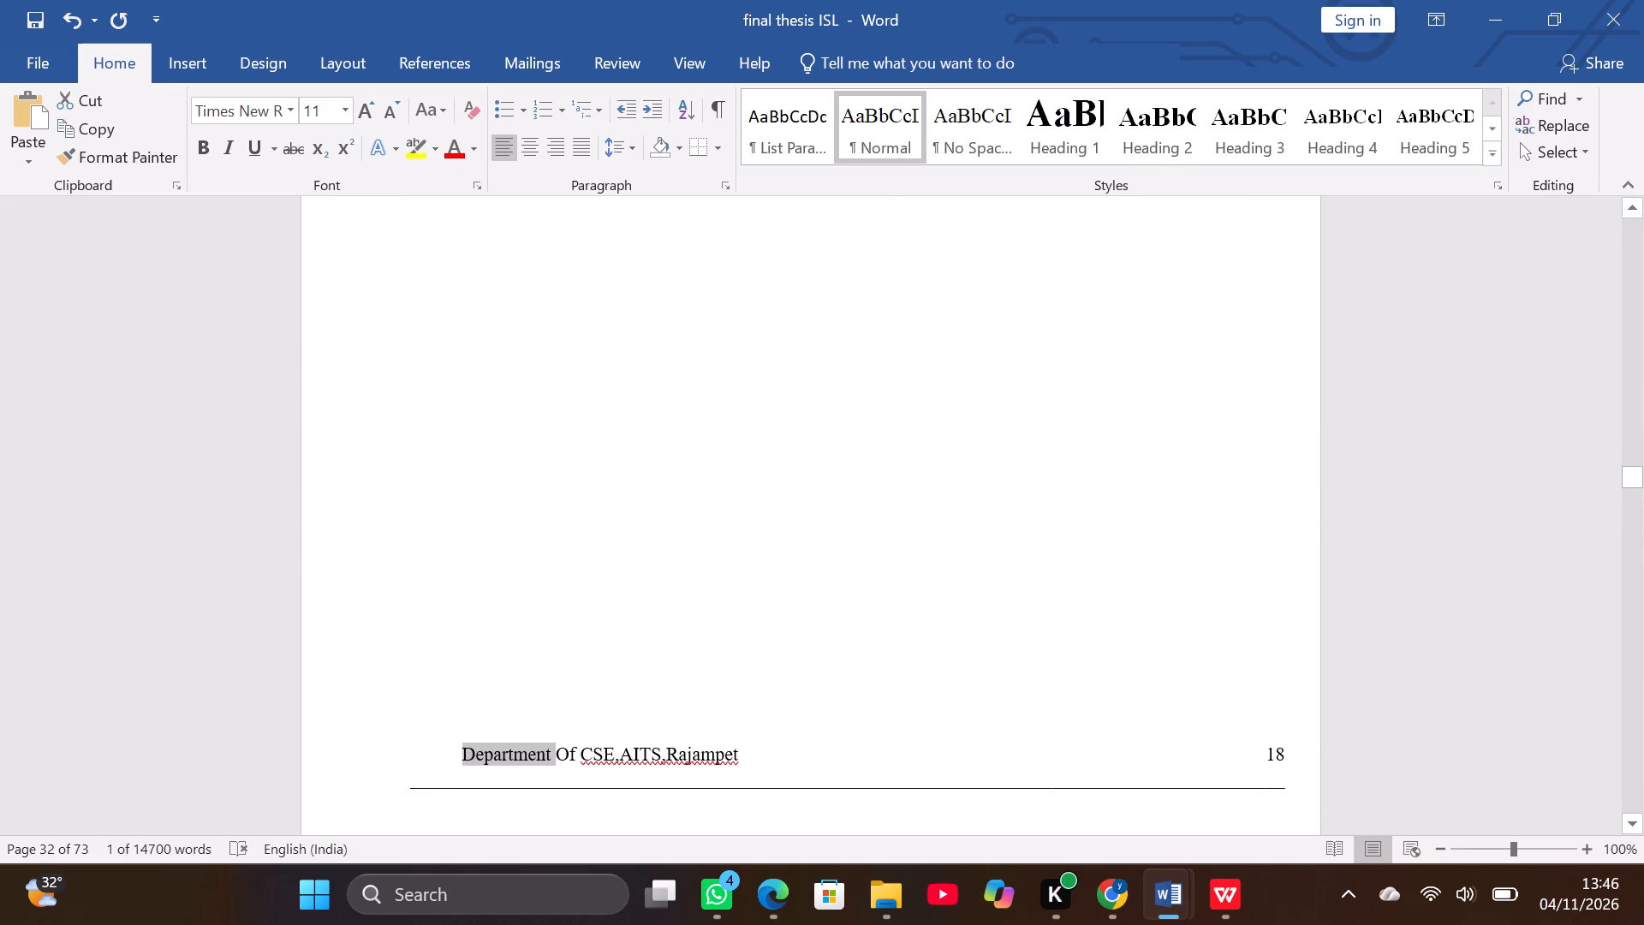
{"action": "triple_click", "coordinate": [1140, 767]}
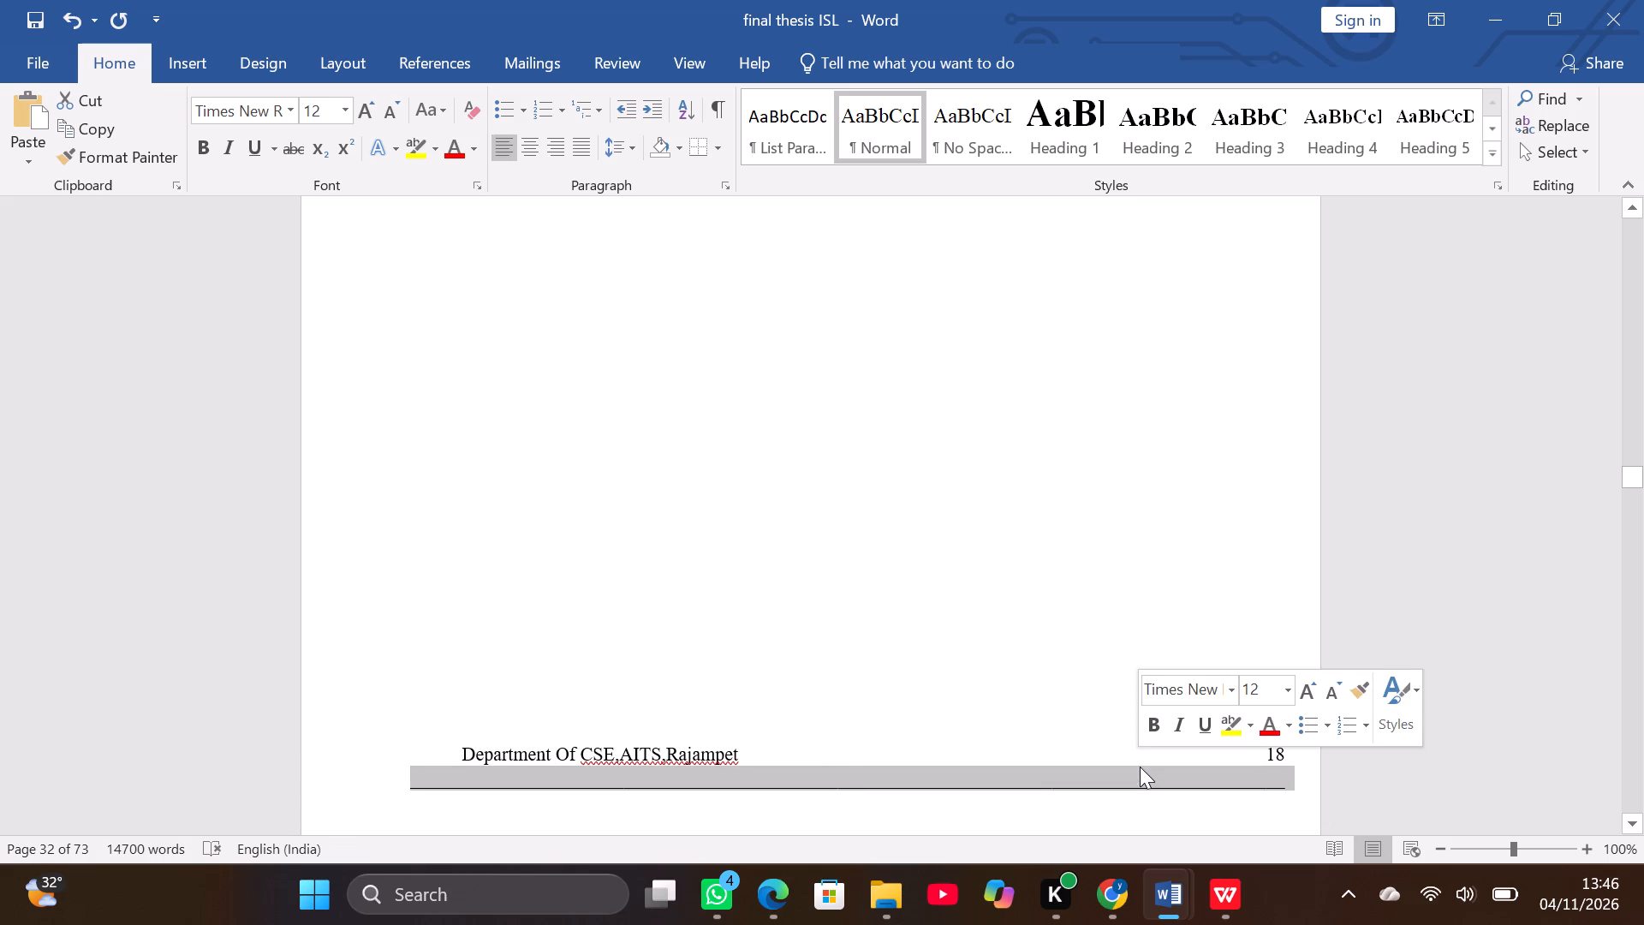
{"action": "key", "text": "BackSpace"}
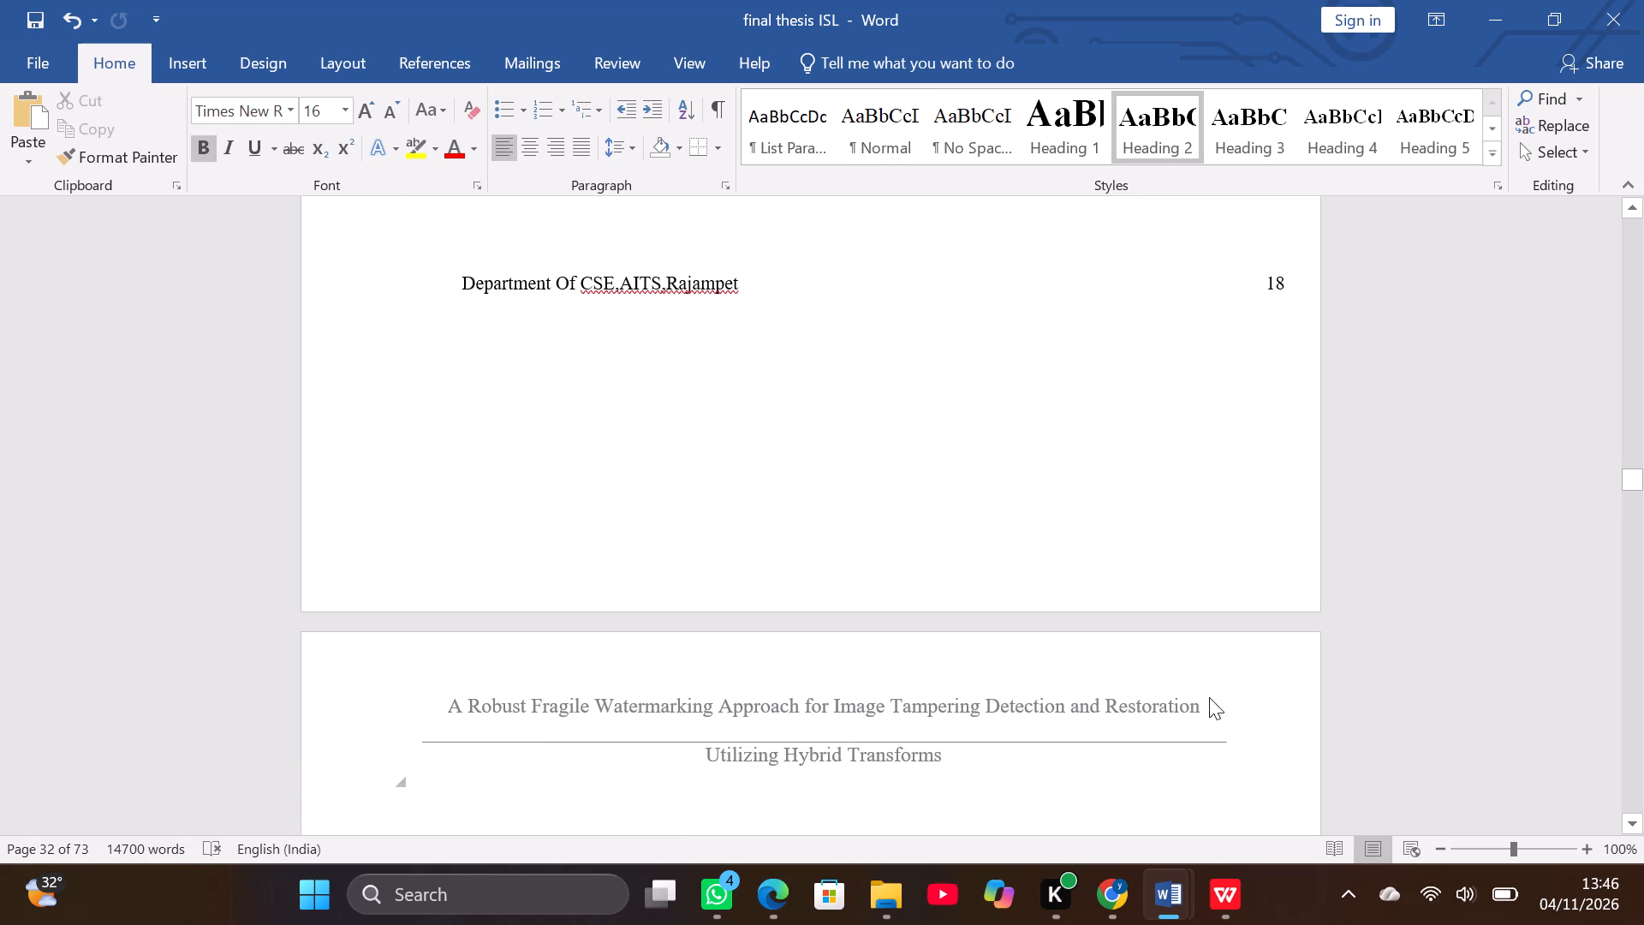
{"action": "double_click", "coordinate": [1276, 284]}
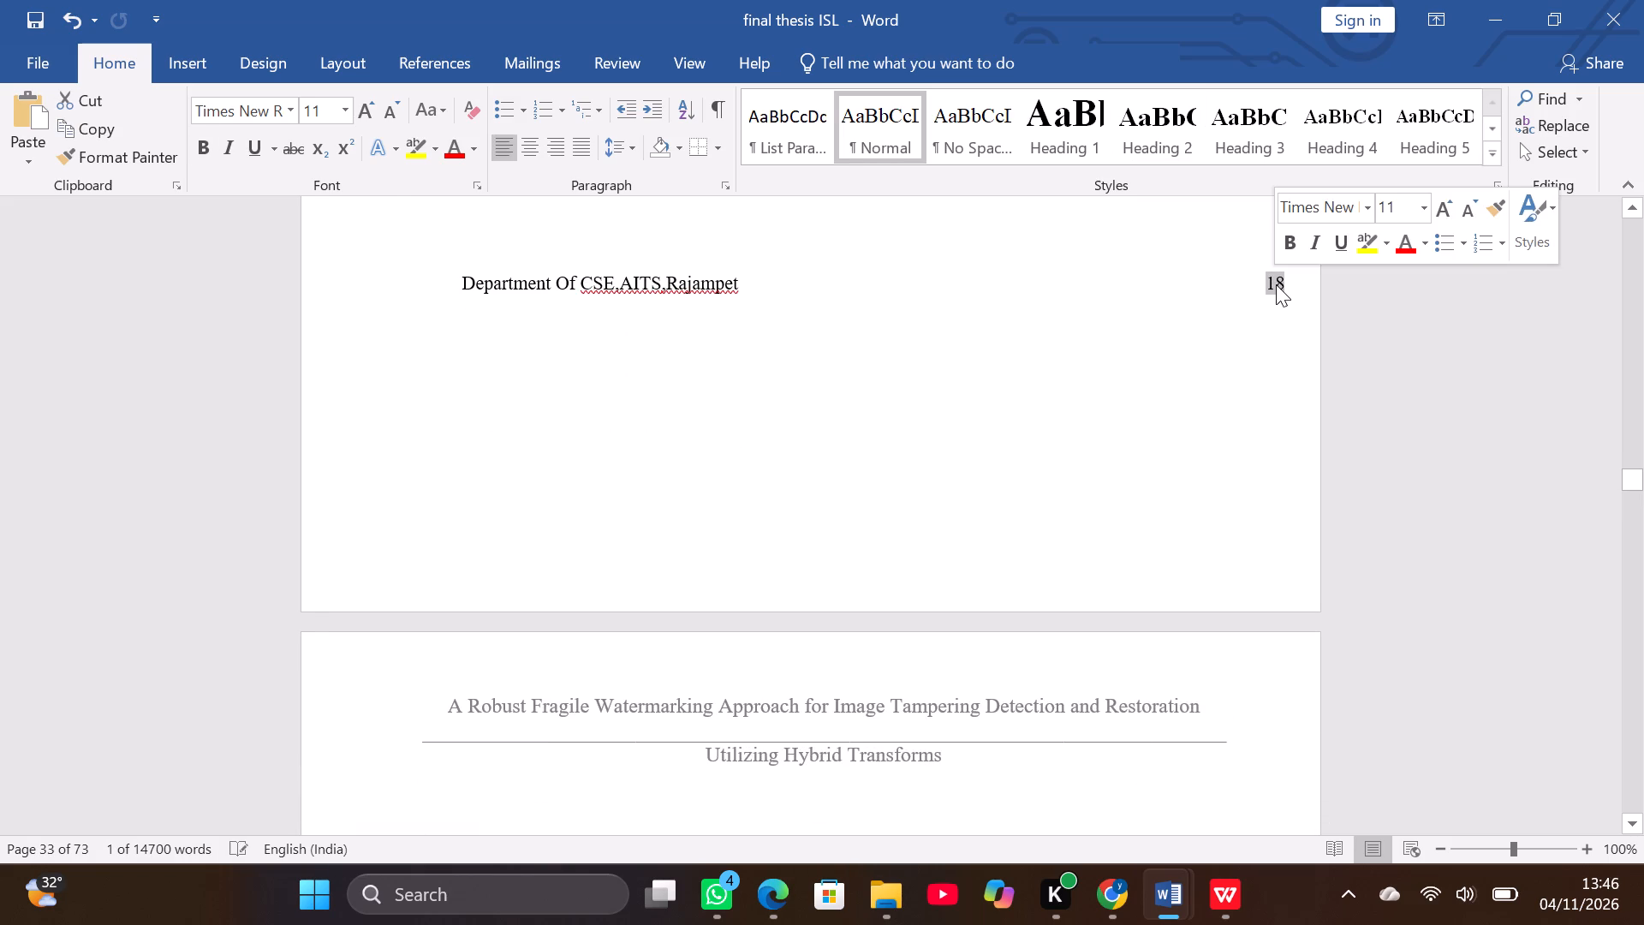
{"action": "key", "text": "BackSpace"}
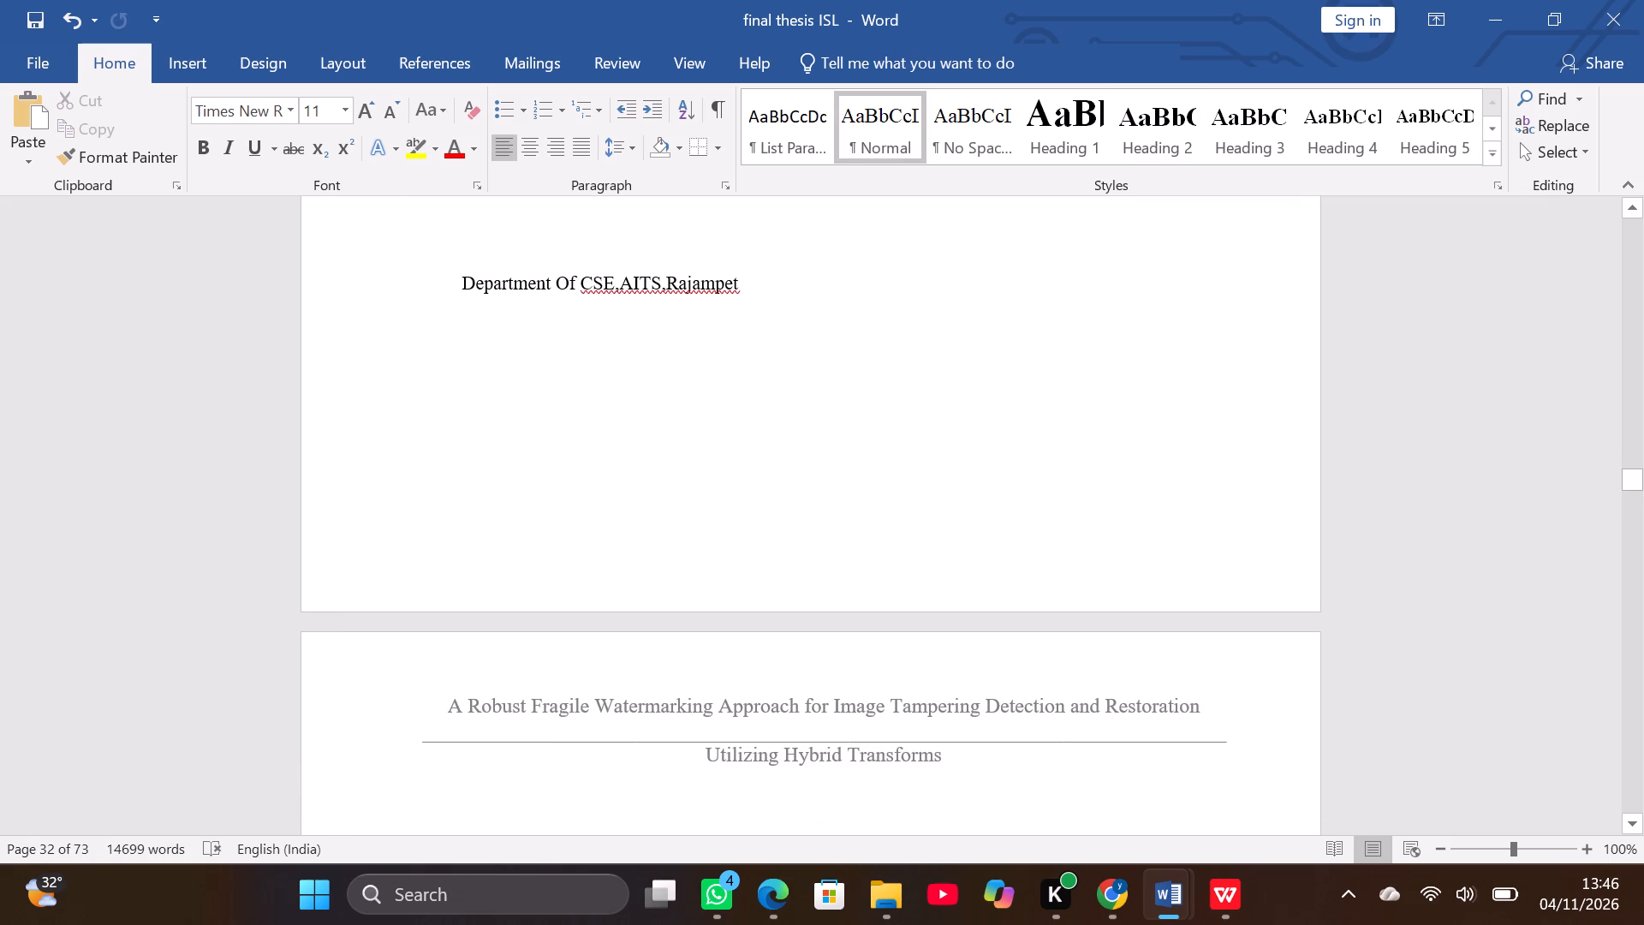
Delete the remaining department footer text line from the body of the Chapter 4 title page.
{"action": "triple_click", "coordinate": [764, 283]}
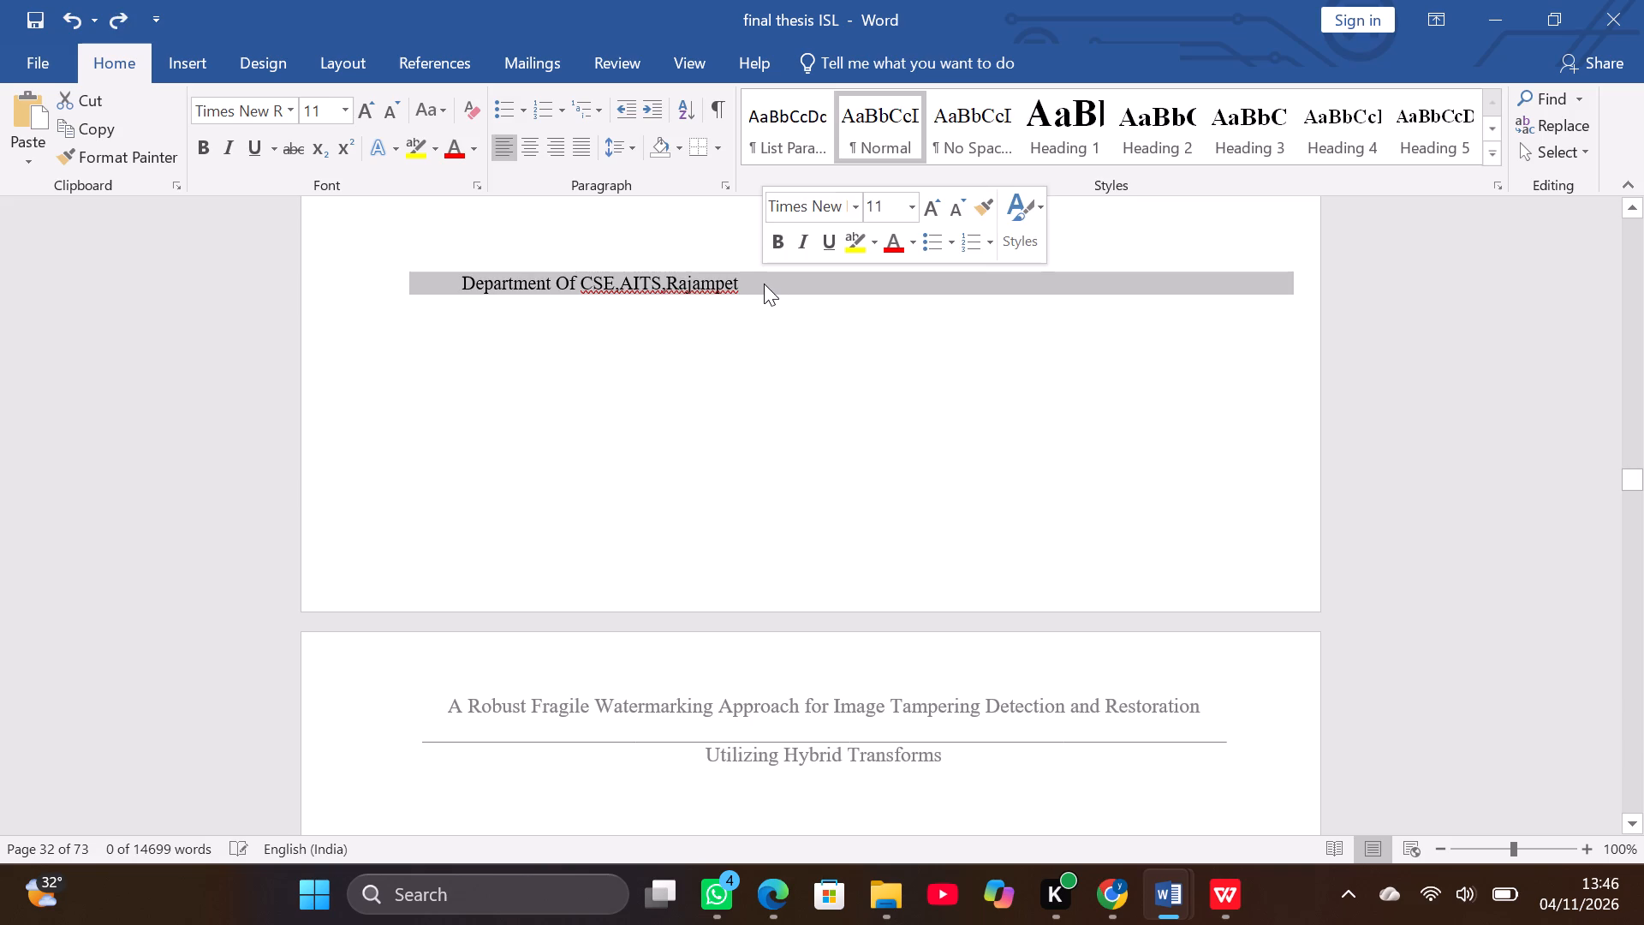
{"action": "key", "text": "BackSpace"}
Review the Chapter 4 title page and the pages directly before and after it for layout and remaining watermarking content.
{"action": "scroll", "coordinate": [764, 283], "scroll_direction": "up", "scroll_amount": 16}
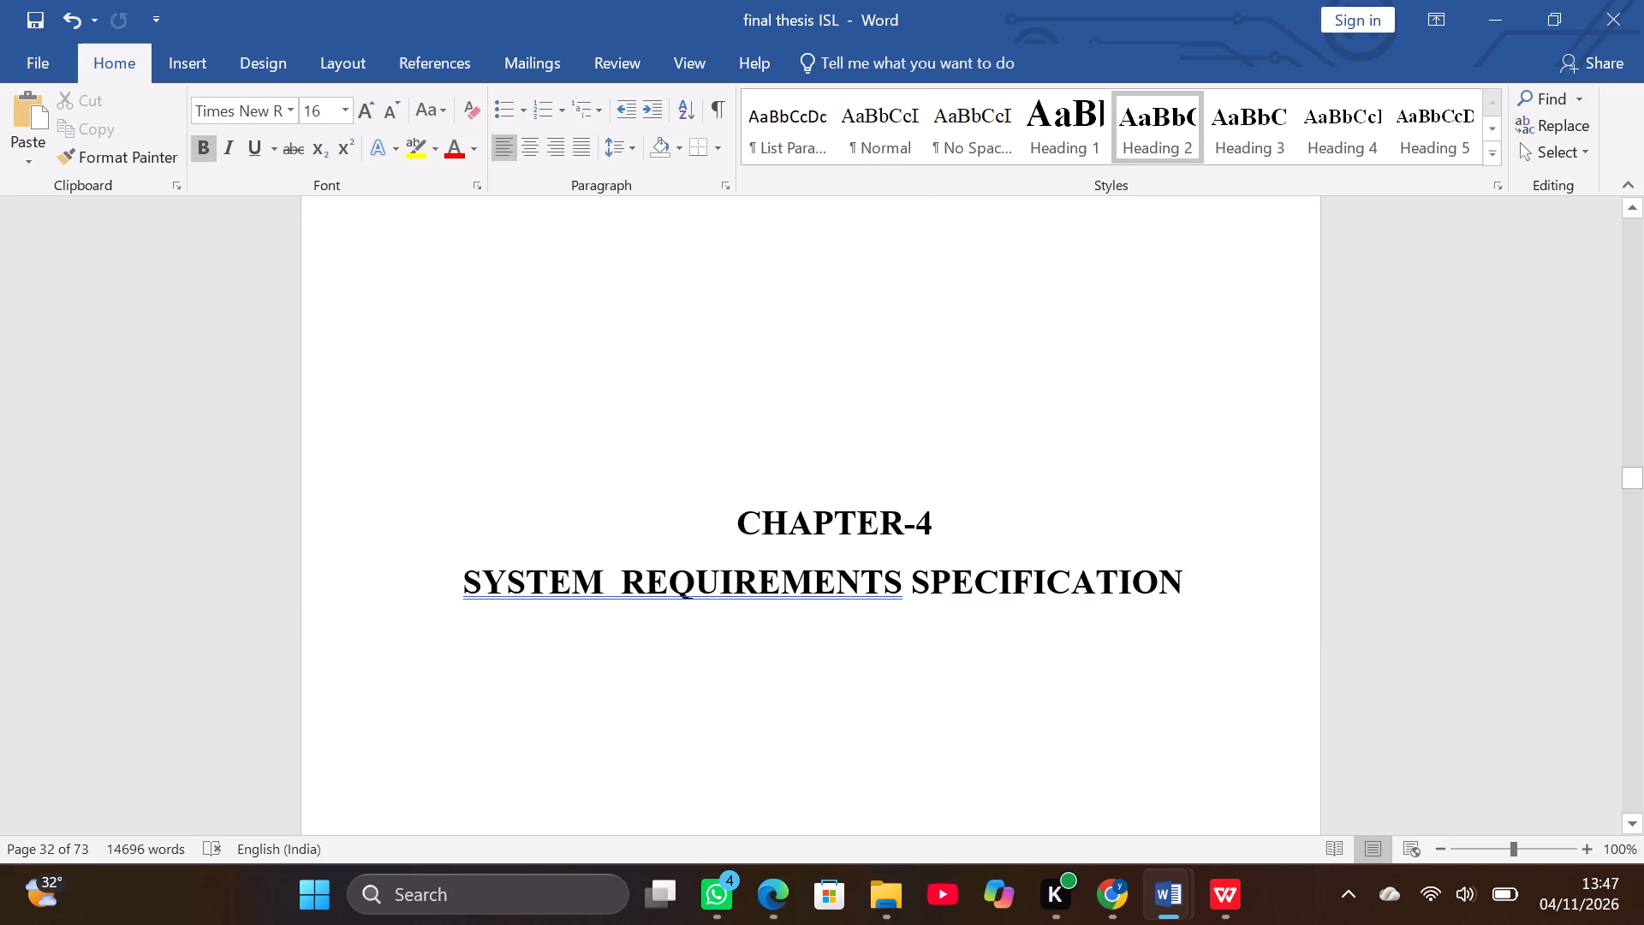
{"action": "scroll", "coordinate": [764, 283], "scroll_direction": "up", "scroll_amount": 13}
{"action": "scroll", "coordinate": [764, 283], "scroll_direction": "down", "scroll_amount": 12}
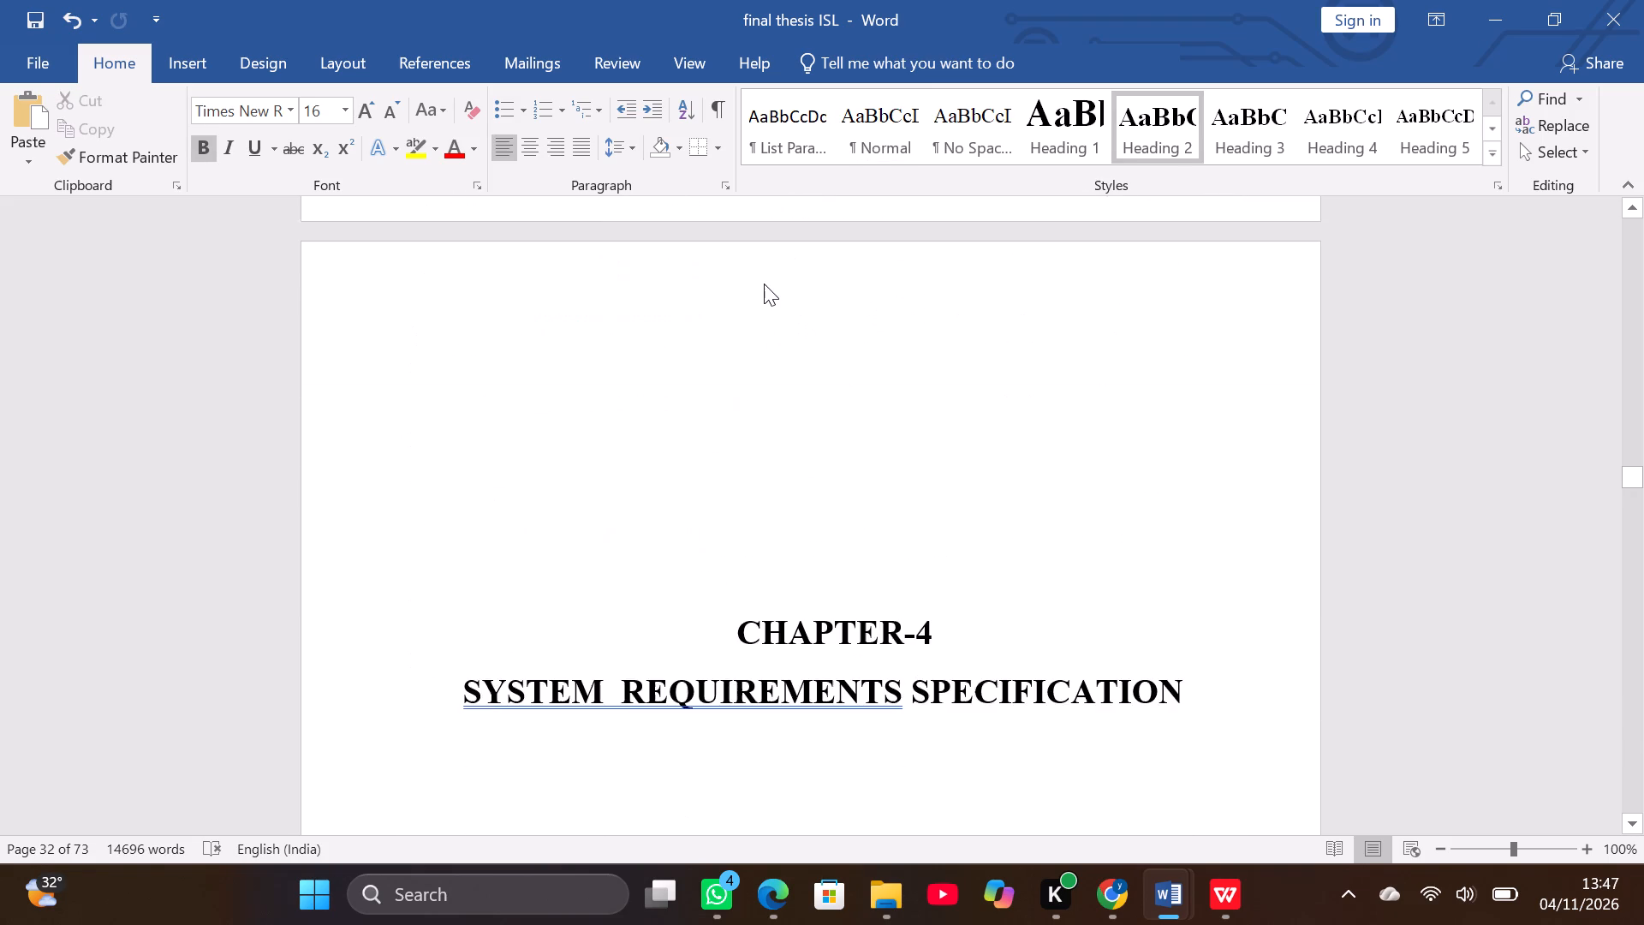
{"action": "scroll", "coordinate": [764, 283], "scroll_direction": "down", "scroll_amount": 13}
{"action": "scroll", "coordinate": [764, 283], "scroll_direction": "down", "scroll_amount": 8}
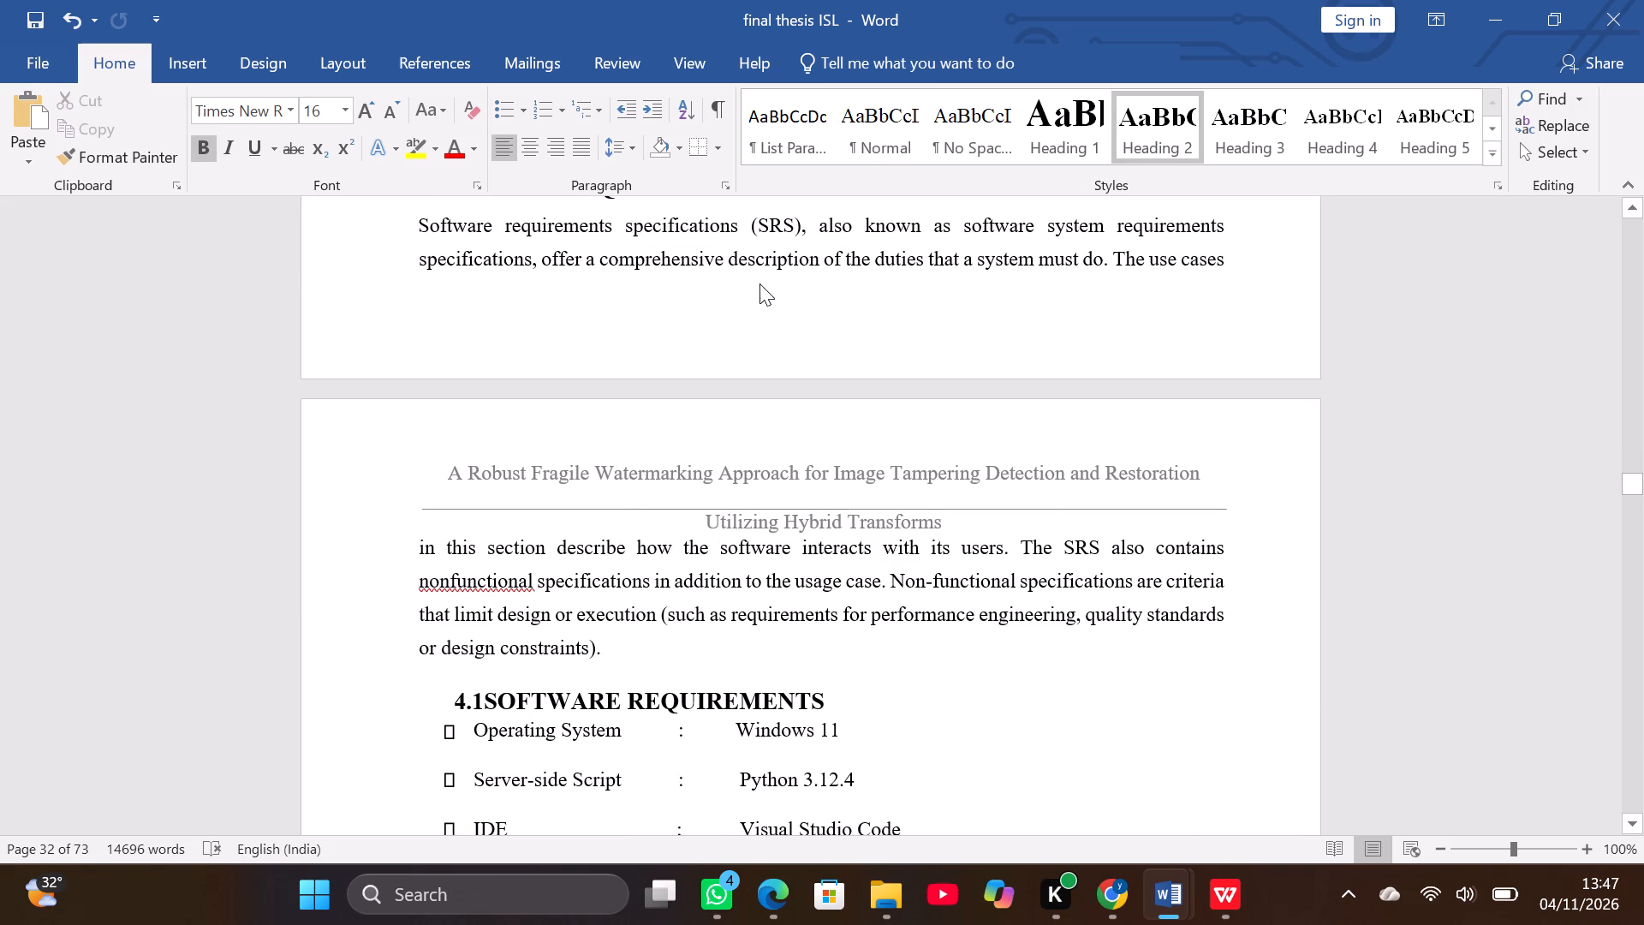
{"action": "scroll", "coordinate": [722, 294], "scroll_direction": "up", "scroll_amount": 19}
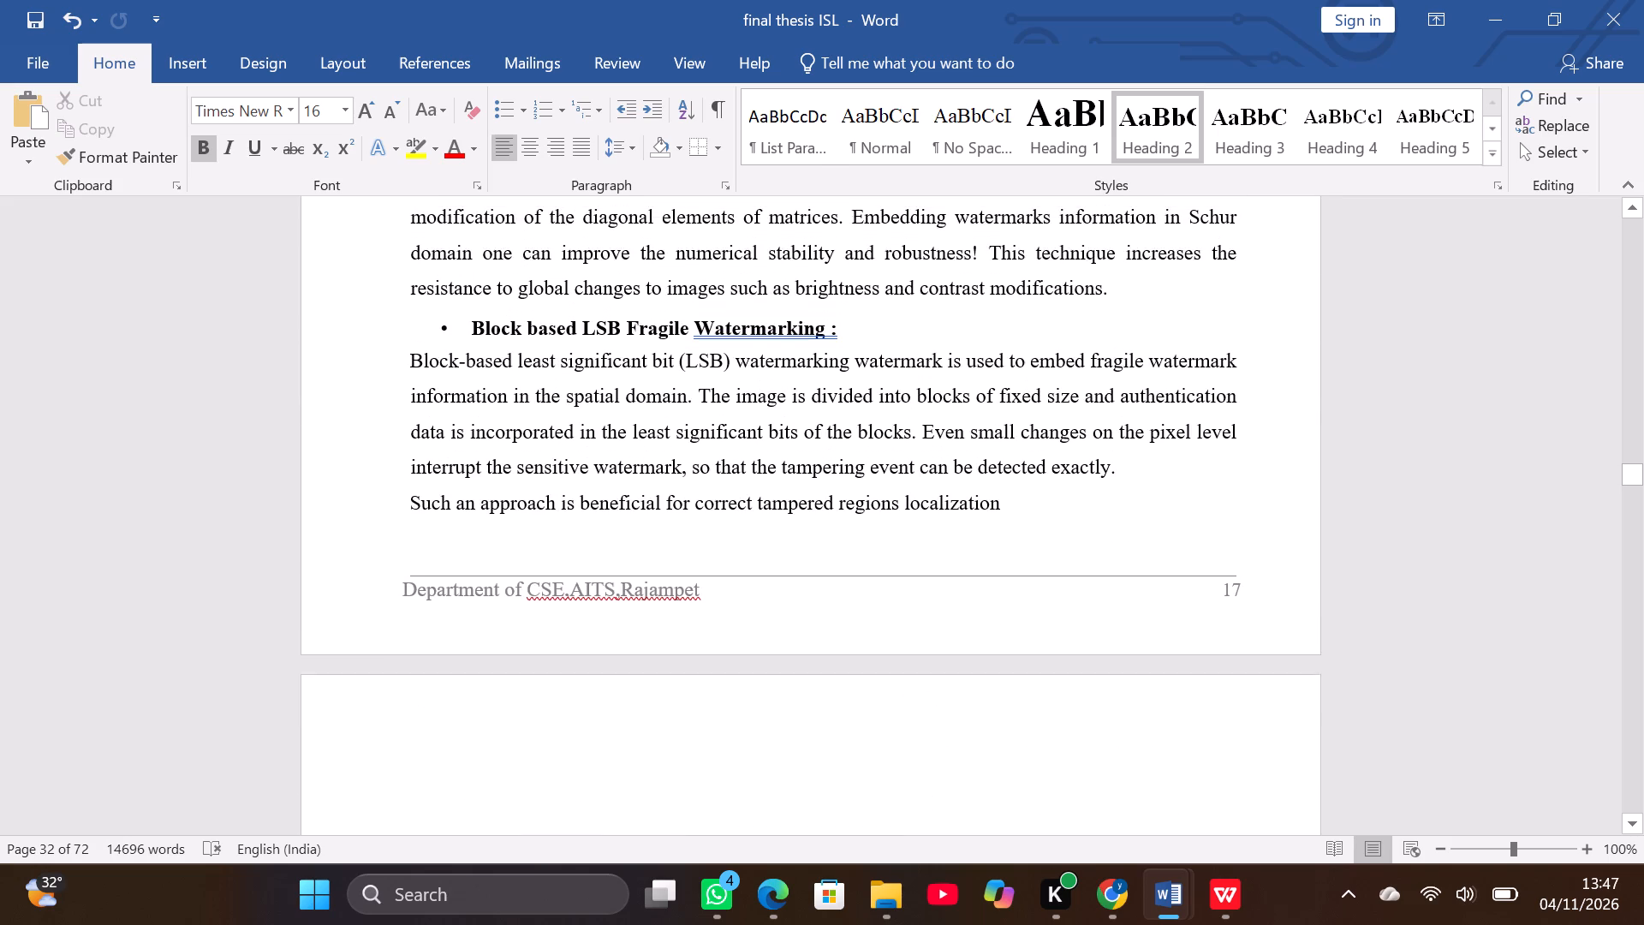
{"action": "scroll", "coordinate": [722, 294], "scroll_direction": "up", "scroll_amount": 10}
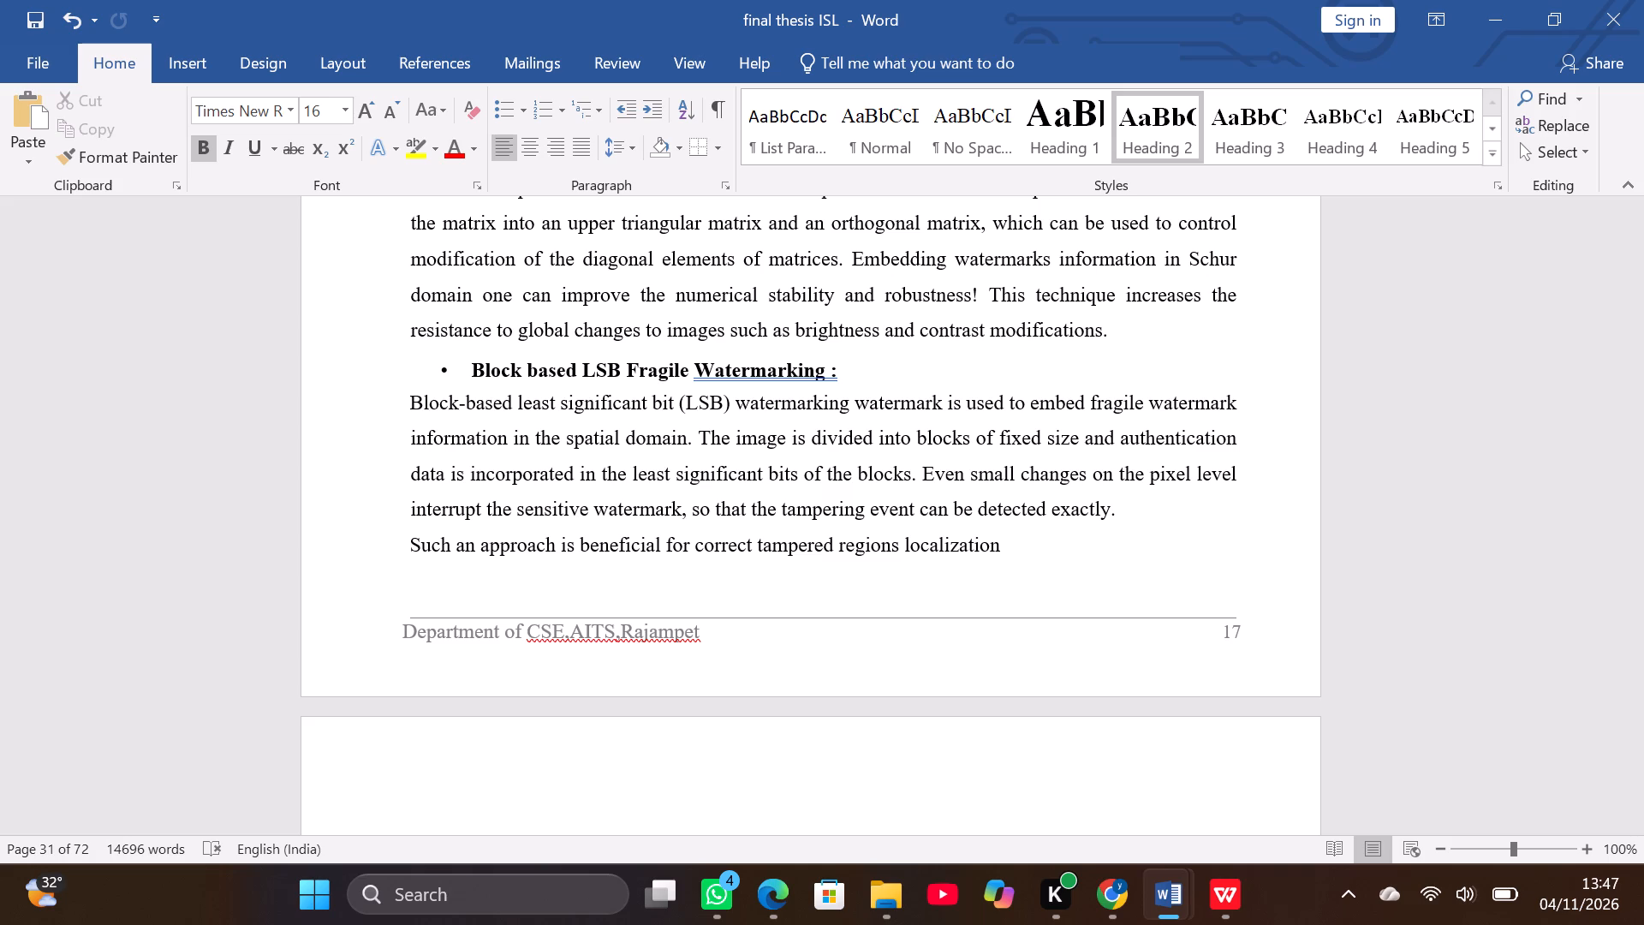
{"action": "left_click", "coordinate": [1117, 871]}
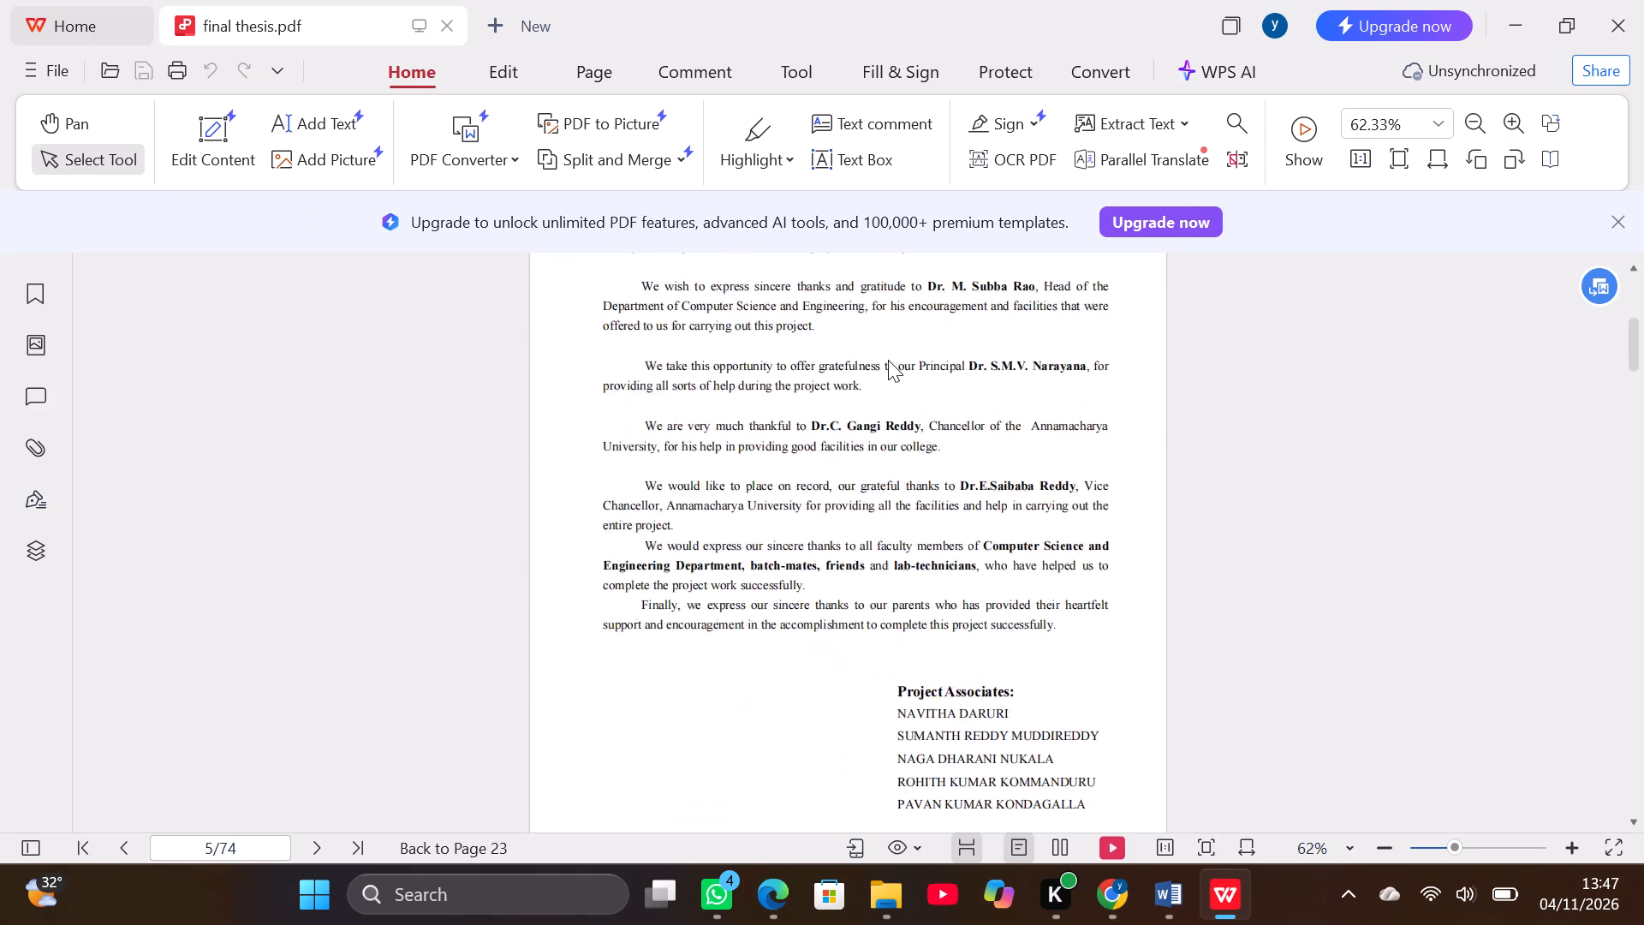
{"action": "scroll", "coordinate": [888, 360], "scroll_direction": "down", "scroll_amount": 12}
{"action": "scroll", "coordinate": [888, 360], "scroll_direction": "down", "scroll_amount": 18}
{"action": "scroll", "coordinate": [888, 360], "scroll_direction": "down", "scroll_amount": 19}
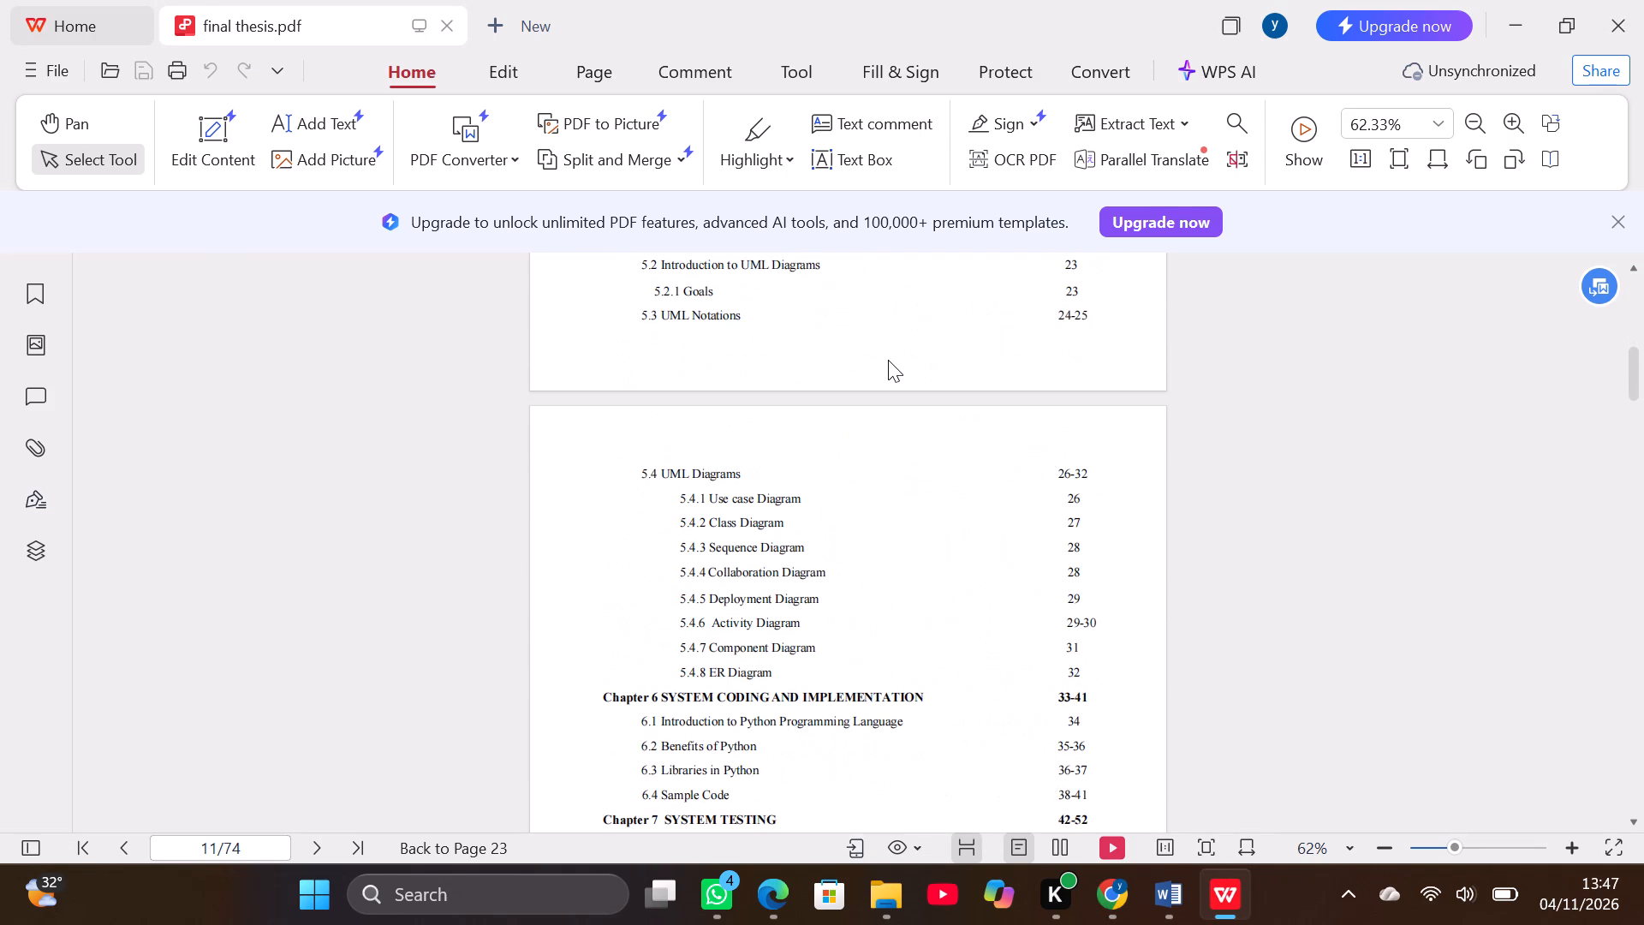
{"action": "scroll", "coordinate": [888, 360], "scroll_direction": "down", "scroll_amount": 5}
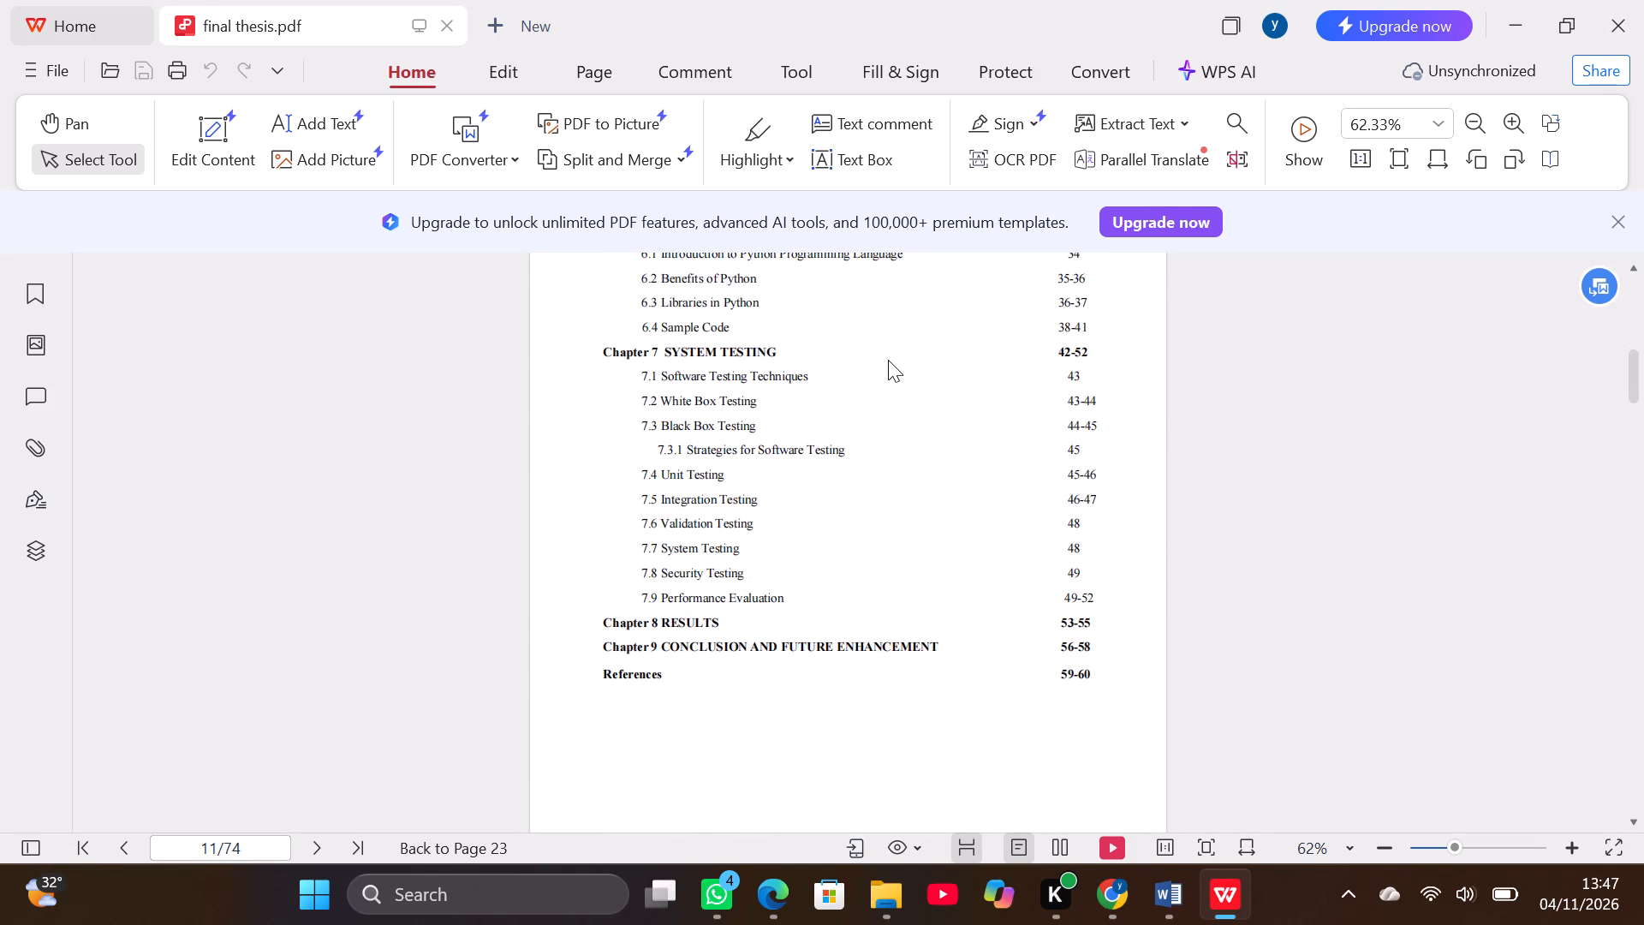
{"action": "scroll", "coordinate": [888, 360], "scroll_direction": "up", "scroll_amount": 4}
{"action": "scroll", "coordinate": [888, 360], "scroll_direction": "down", "scroll_amount": 8}
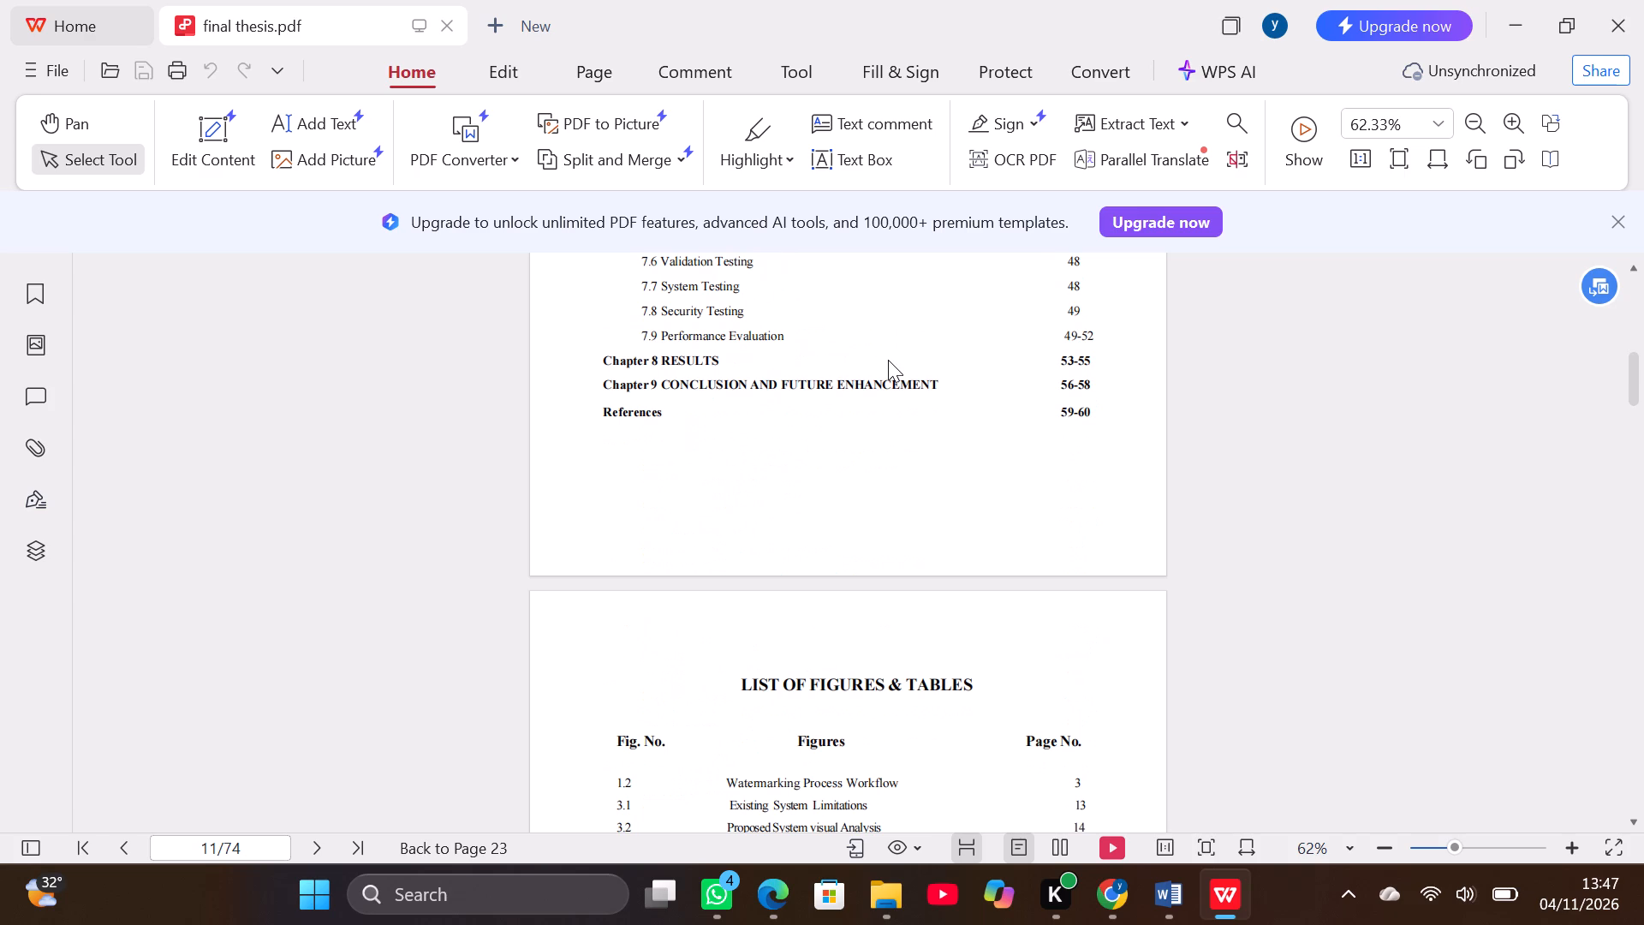
{"action": "scroll", "coordinate": [888, 360], "scroll_direction": "up", "scroll_amount": 3}
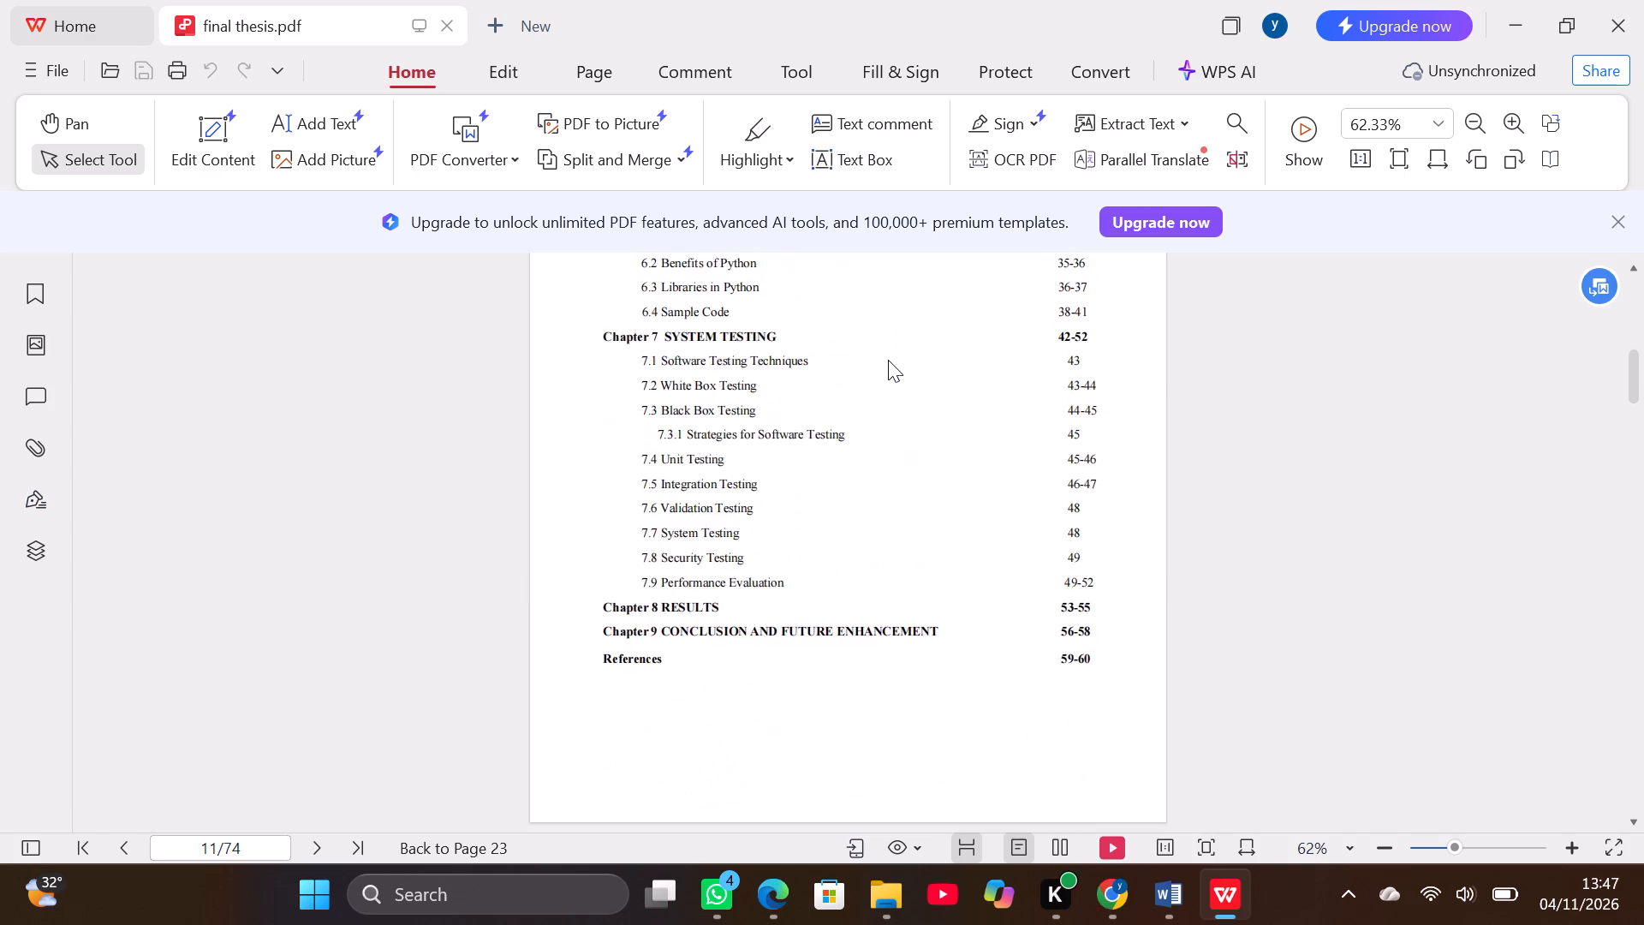
{"action": "scroll", "coordinate": [888, 360], "scroll_direction": "up", "scroll_amount": 6}
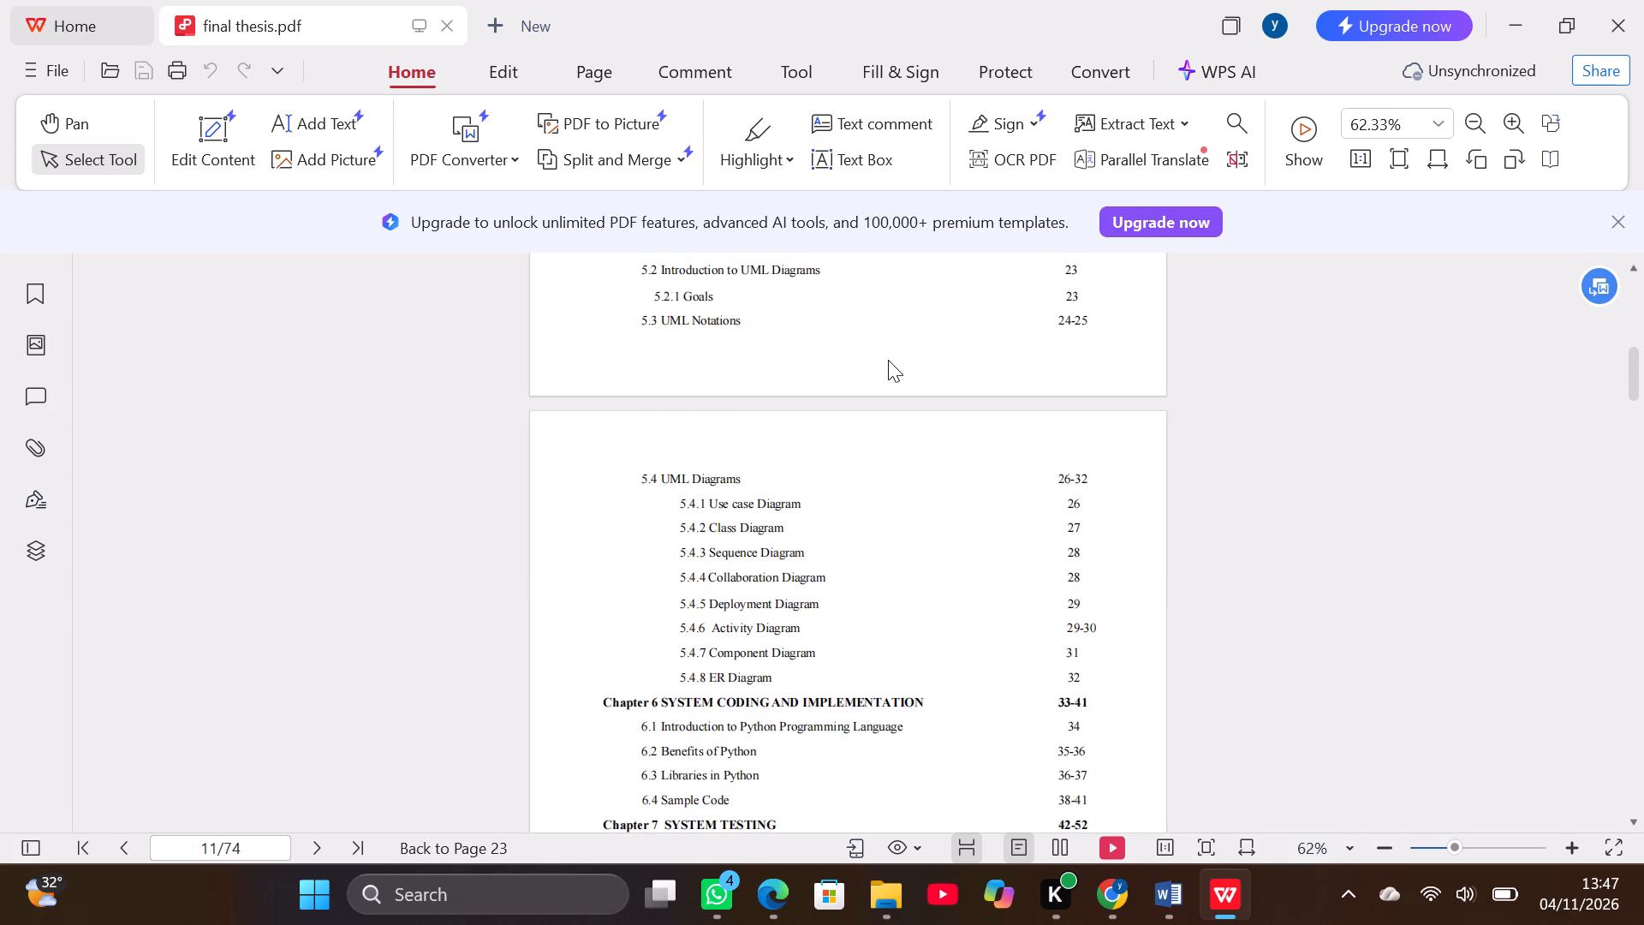
{"action": "scroll", "coordinate": [888, 360], "scroll_direction": "up", "scroll_amount": 3}
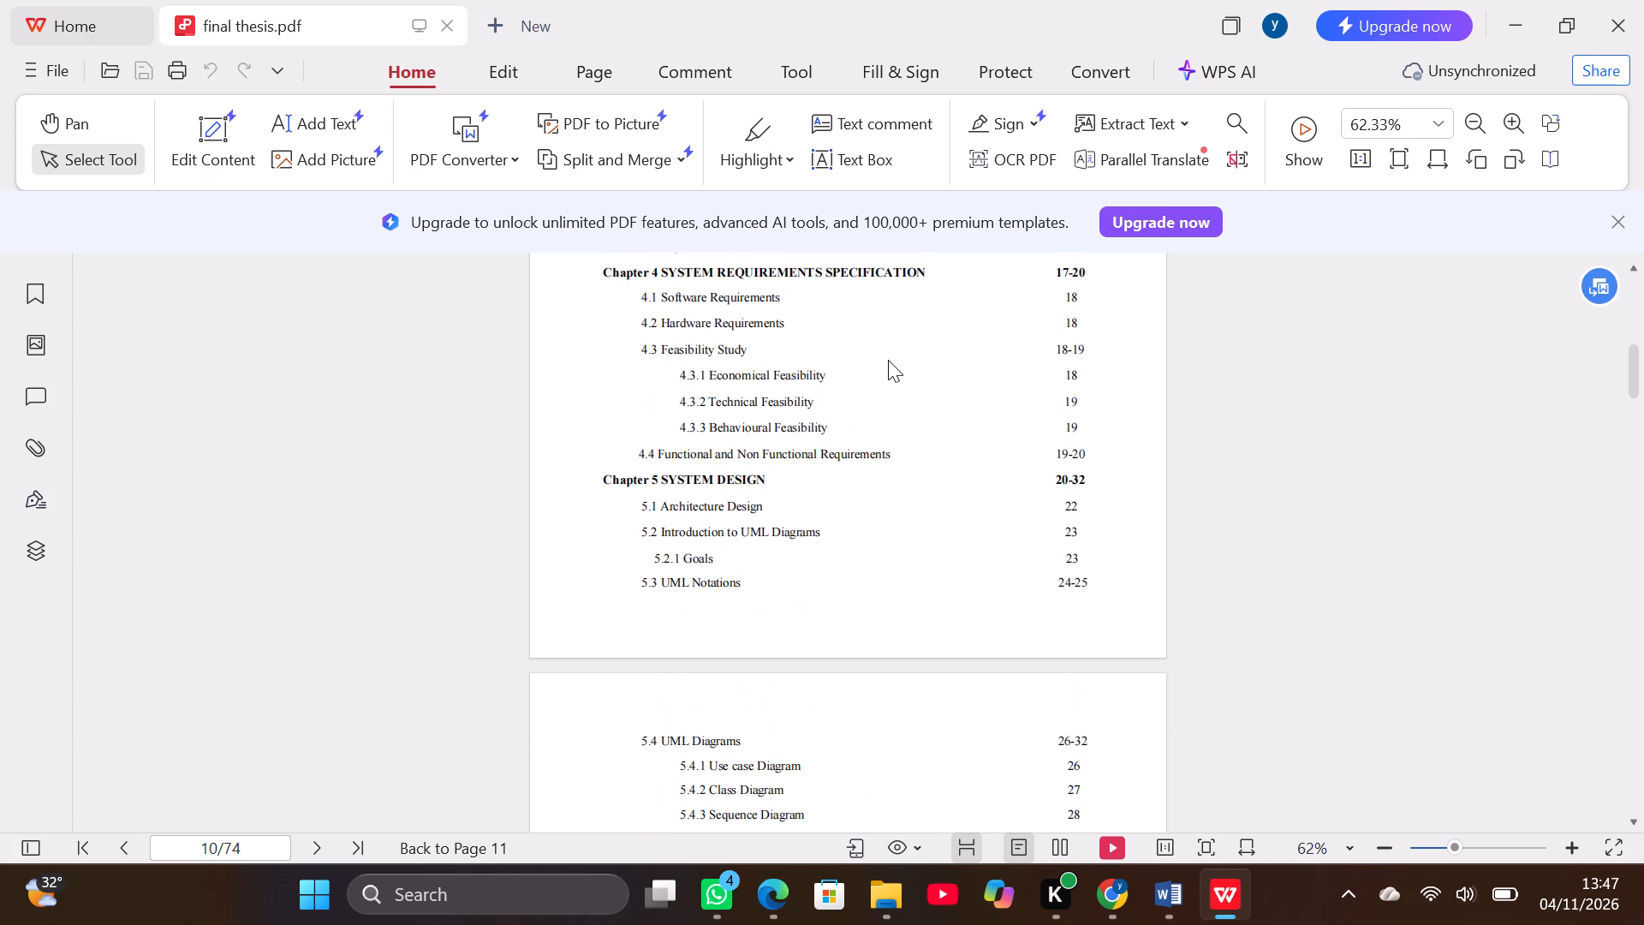
{"action": "scroll", "coordinate": [888, 360], "scroll_direction": "up", "scroll_amount": 4}
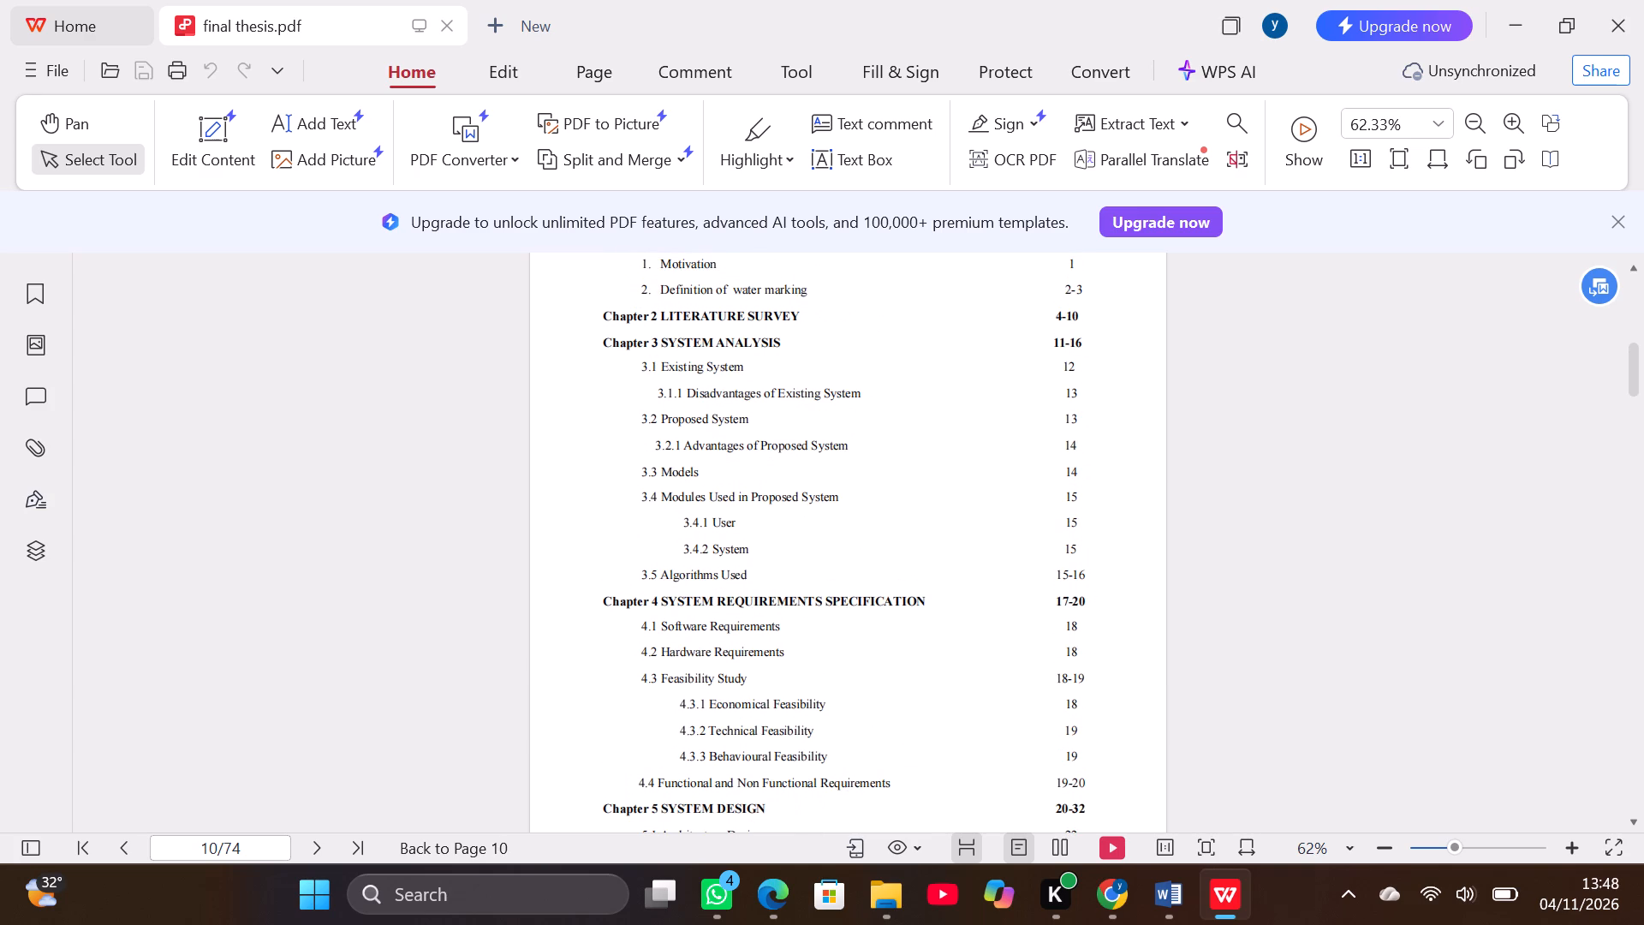
{"action": "scroll", "coordinate": [888, 360], "scroll_direction": "up", "scroll_amount": 1}
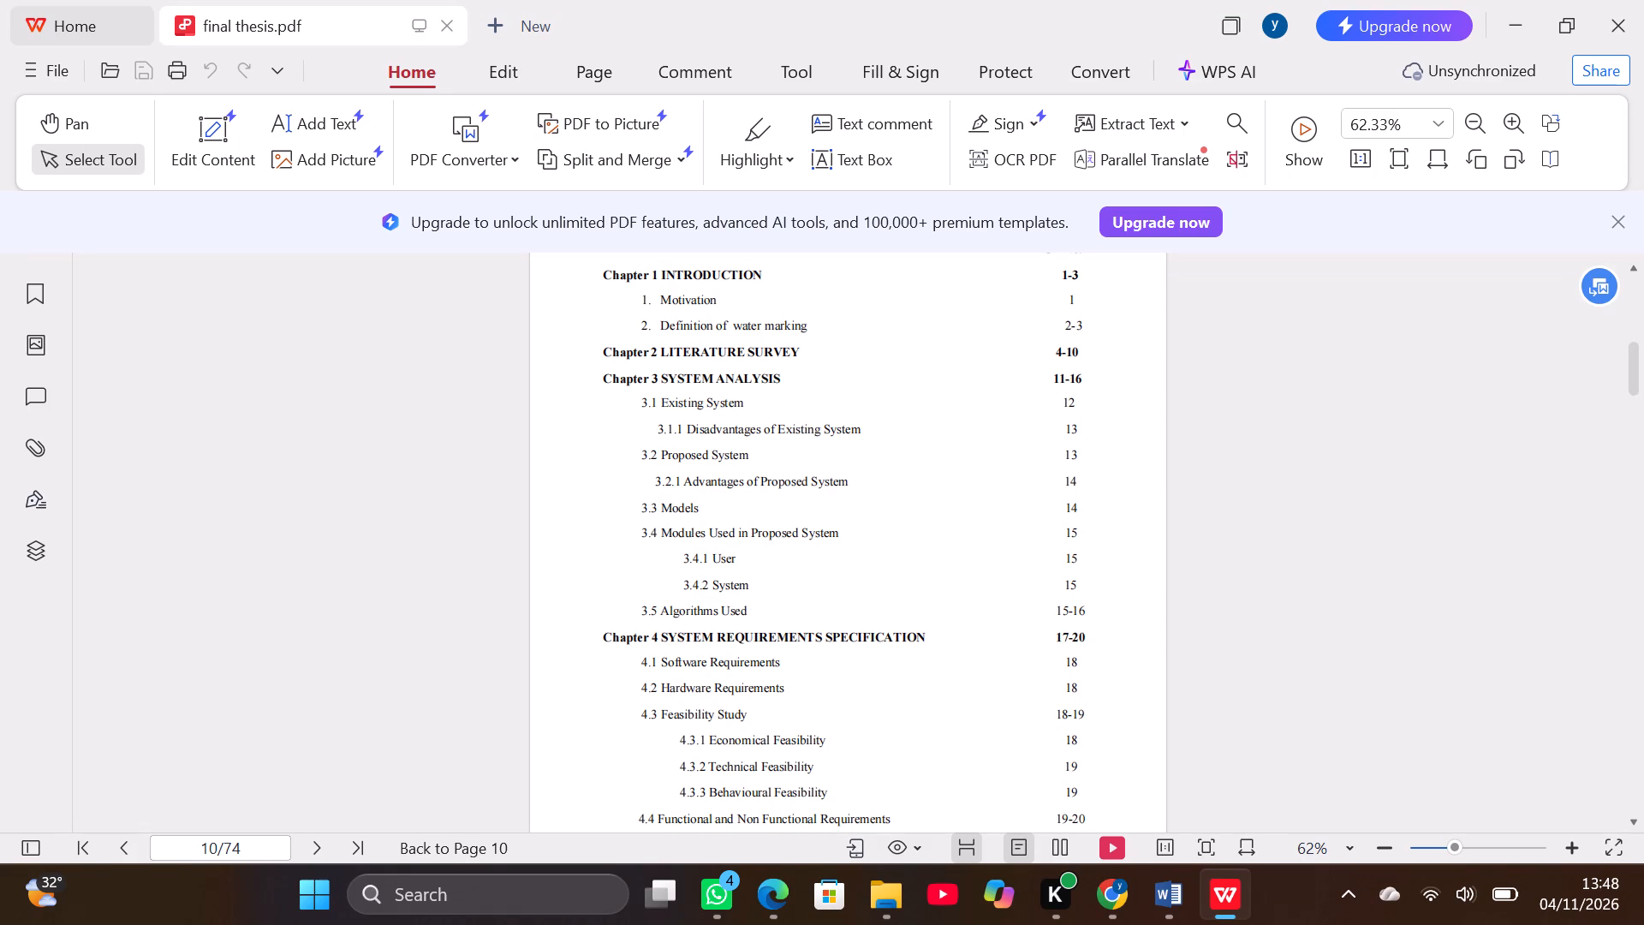
{"action": "left_click_drag", "start_coordinate": [613, 373], "coordinate": [803, 489]}
Return to the Word thesis and try to indent the 3.3 Models entry in the table of contents with a space.
{"action": "left_click", "coordinate": [990, 762]}
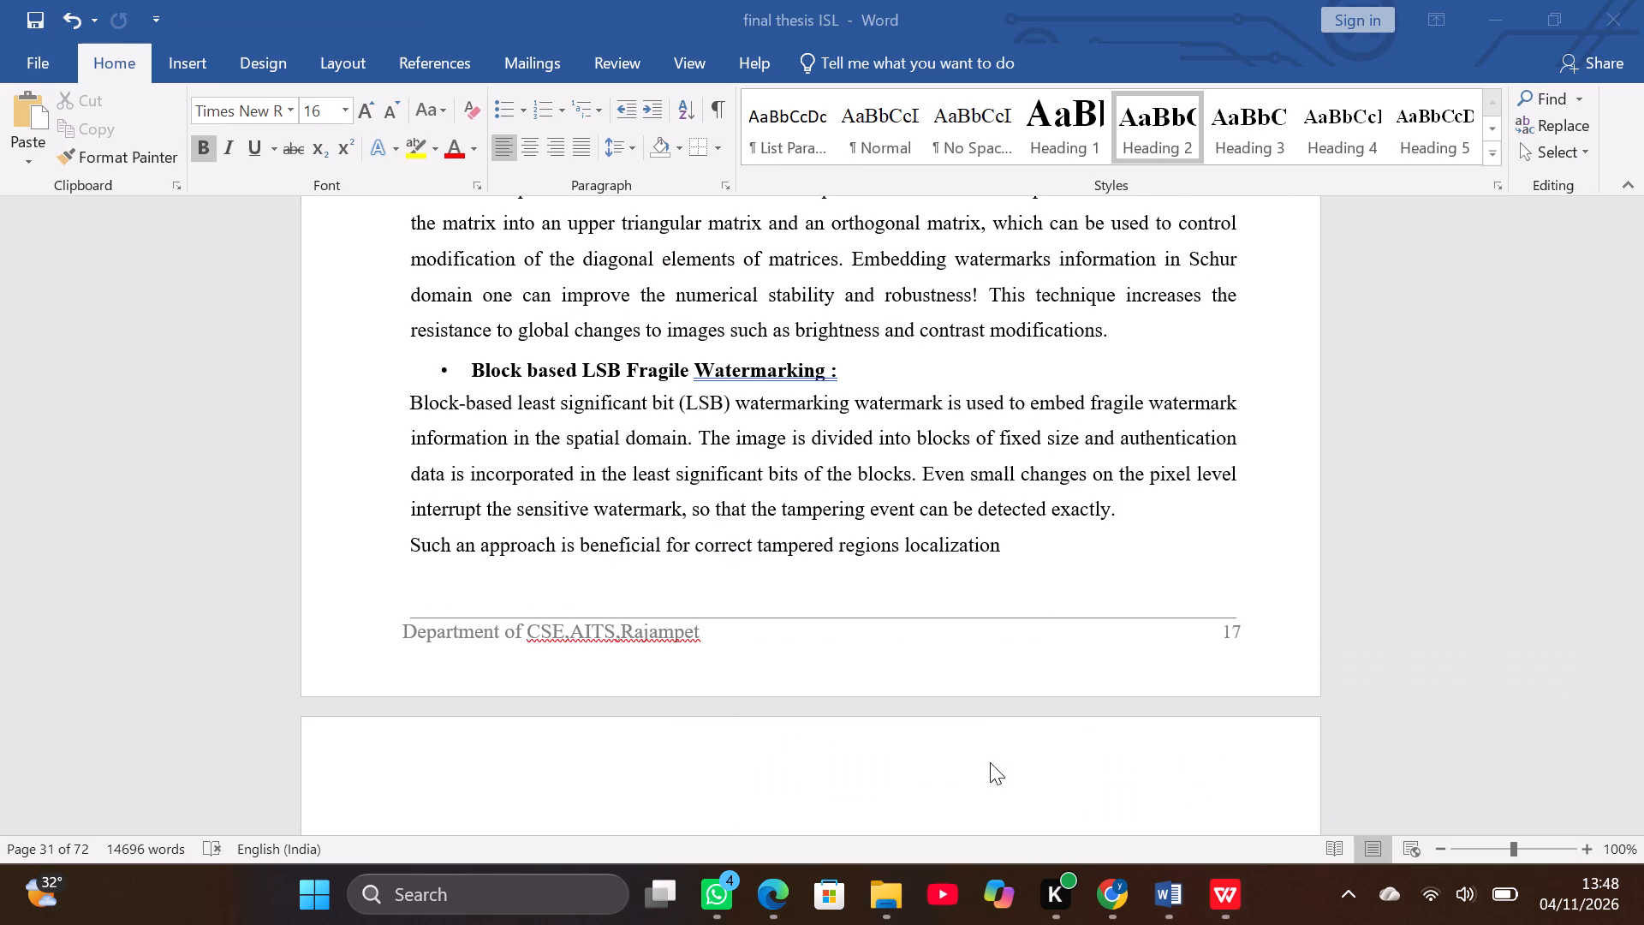
{"action": "scroll", "coordinate": [934, 474], "scroll_direction": "up", "scroll_amount": 20}
{"action": "scroll", "coordinate": [934, 474], "scroll_direction": "up", "scroll_amount": 20}
{"action": "scroll", "coordinate": [934, 474], "scroll_direction": "up", "scroll_amount": 8}
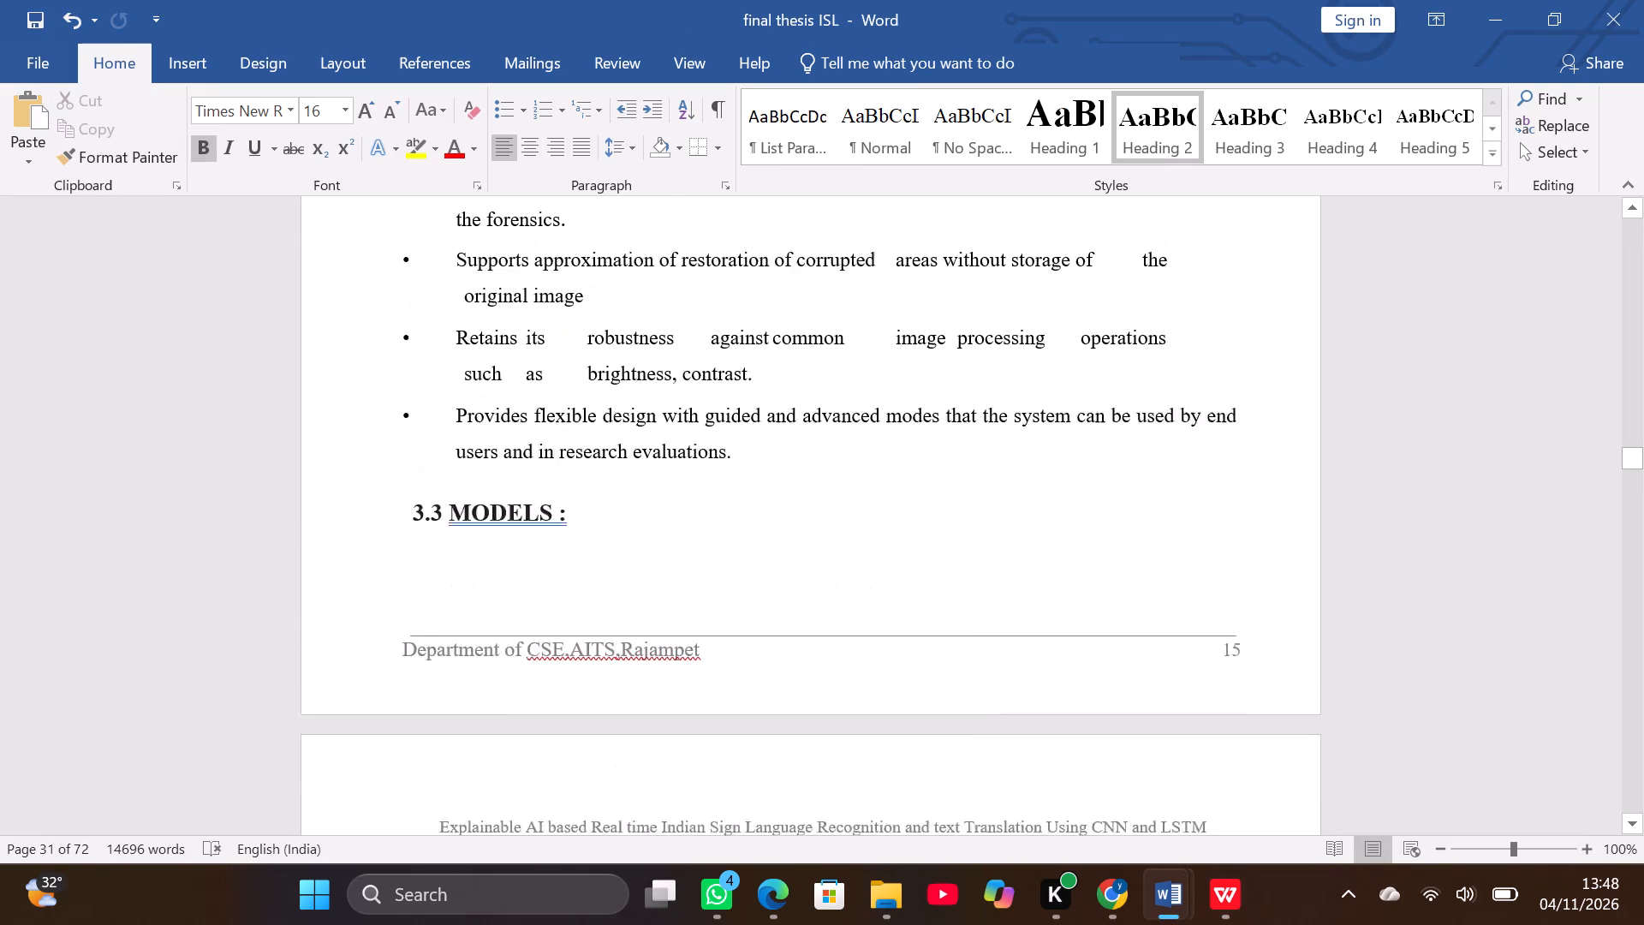
{"action": "scroll", "coordinate": [934, 474], "scroll_direction": "up", "scroll_amount": 15}
{"action": "scroll", "coordinate": [934, 474], "scroll_direction": "up", "scroll_amount": 18}
{"action": "scroll", "coordinate": [934, 474], "scroll_direction": "up", "scroll_amount": 20}
{"action": "scroll", "coordinate": [934, 474], "scroll_direction": "up", "scroll_amount": 12}
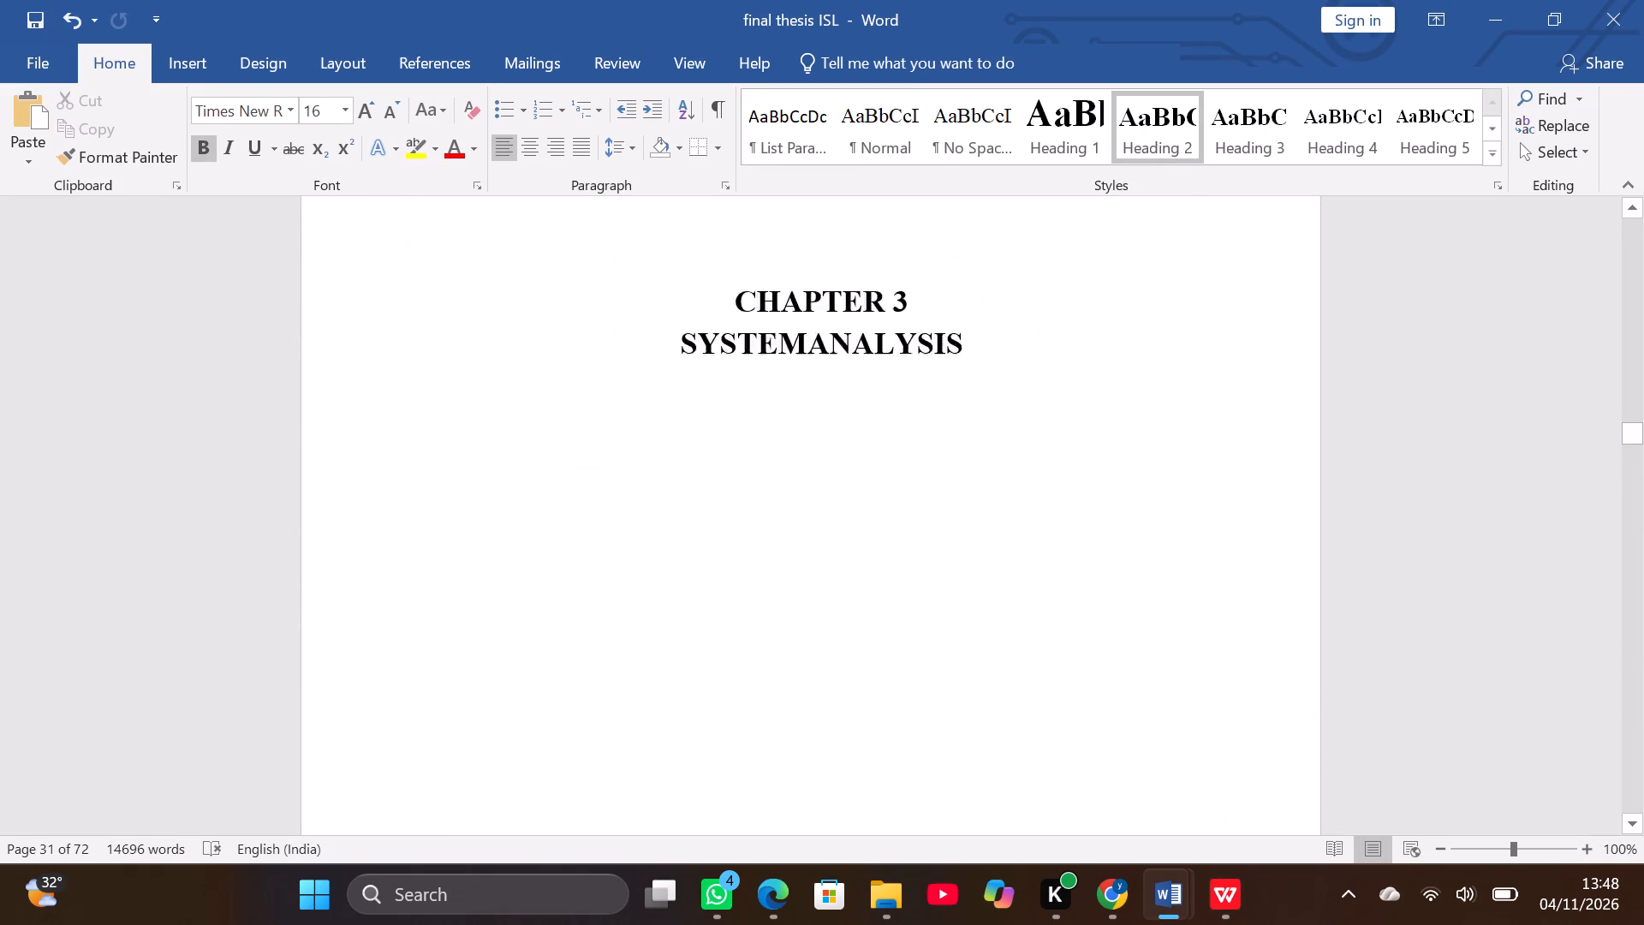
{"action": "scroll", "coordinate": [934, 474], "scroll_direction": "up", "scroll_amount": 20}
{"action": "scroll", "coordinate": [934, 474], "scroll_direction": "up", "scroll_amount": 20}
{"action": "scroll", "coordinate": [934, 474], "scroll_direction": "up", "scroll_amount": 20}
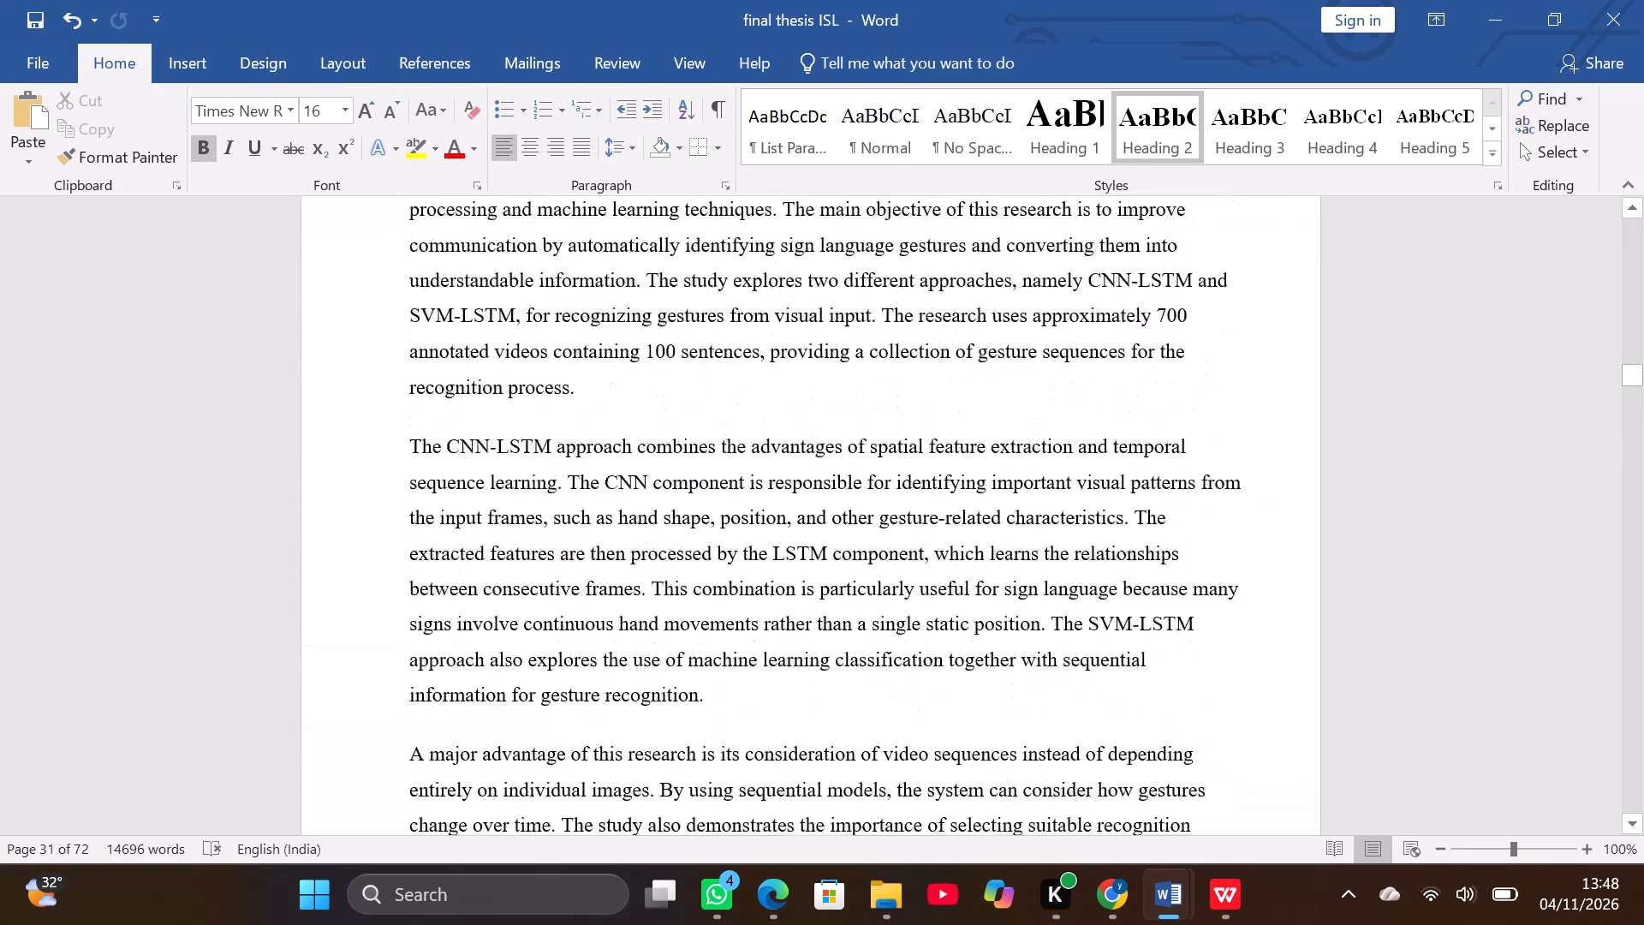
{"action": "scroll", "coordinate": [934, 474], "scroll_direction": "up", "scroll_amount": 20}
{"action": "scroll", "coordinate": [934, 474], "scroll_direction": "up", "scroll_amount": 20}
{"action": "scroll", "coordinate": [934, 474], "scroll_direction": "up", "scroll_amount": 20}
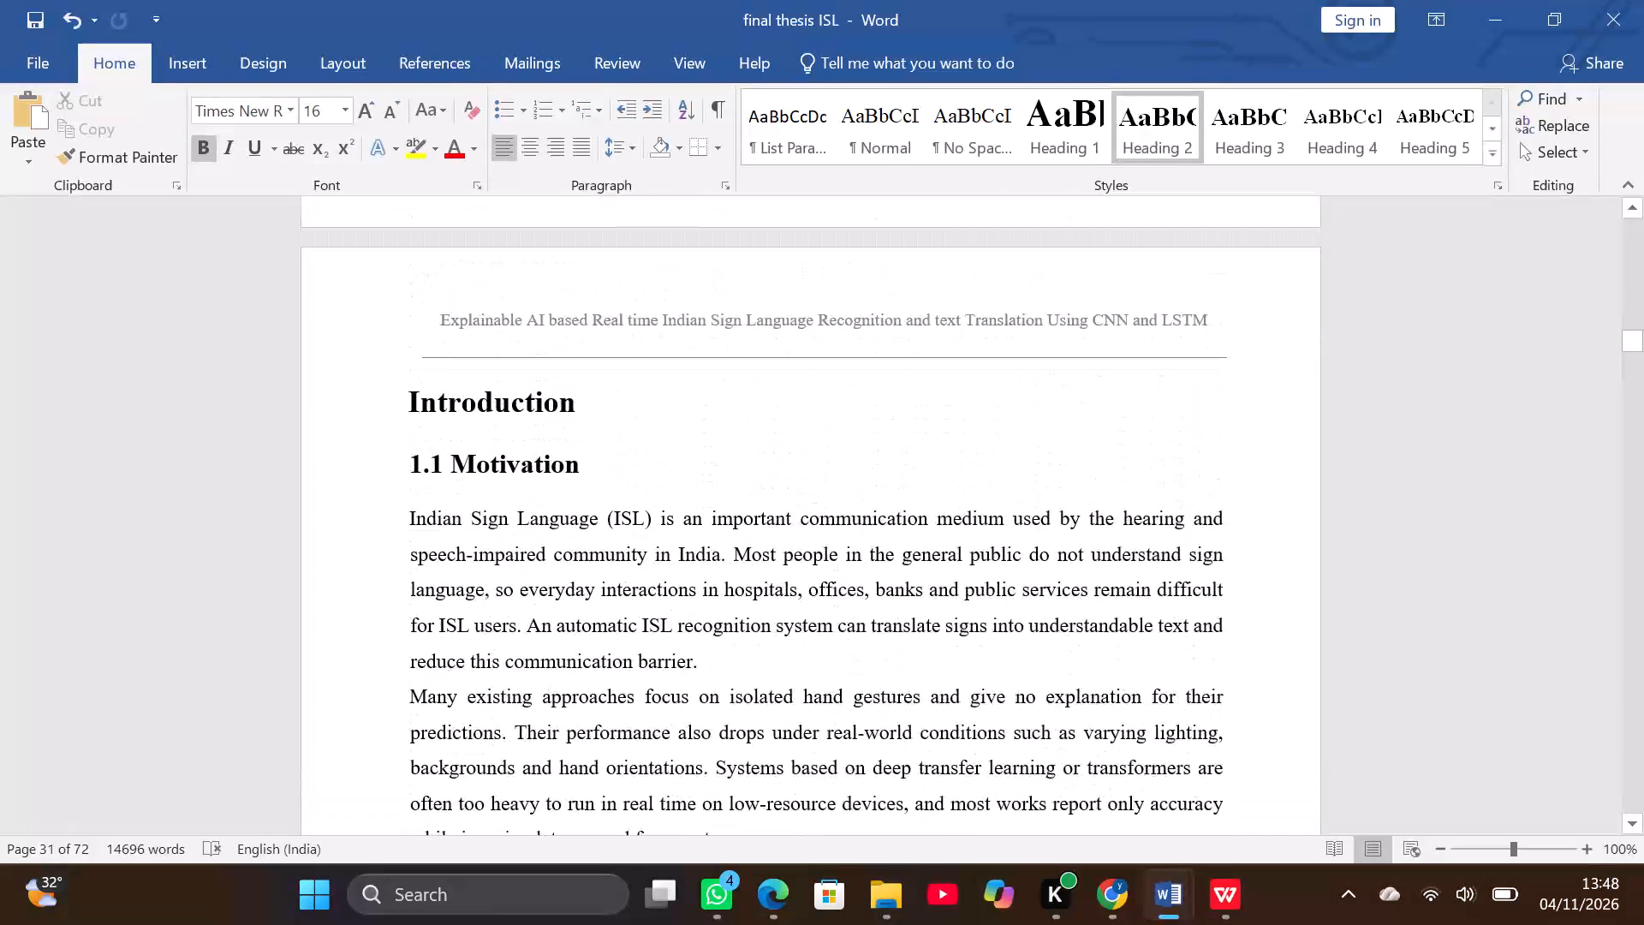
{"action": "scroll", "coordinate": [934, 474], "scroll_direction": "up", "scroll_amount": 20}
{"action": "scroll", "coordinate": [934, 474], "scroll_direction": "up", "scroll_amount": 20}
{"action": "scroll", "coordinate": [934, 474], "scroll_direction": "up", "scroll_amount": 20}
{"action": "scroll", "coordinate": [934, 474], "scroll_direction": "up", "scroll_amount": 20}
{"action": "scroll", "coordinate": [934, 474], "scroll_direction": "up", "scroll_amount": 11}
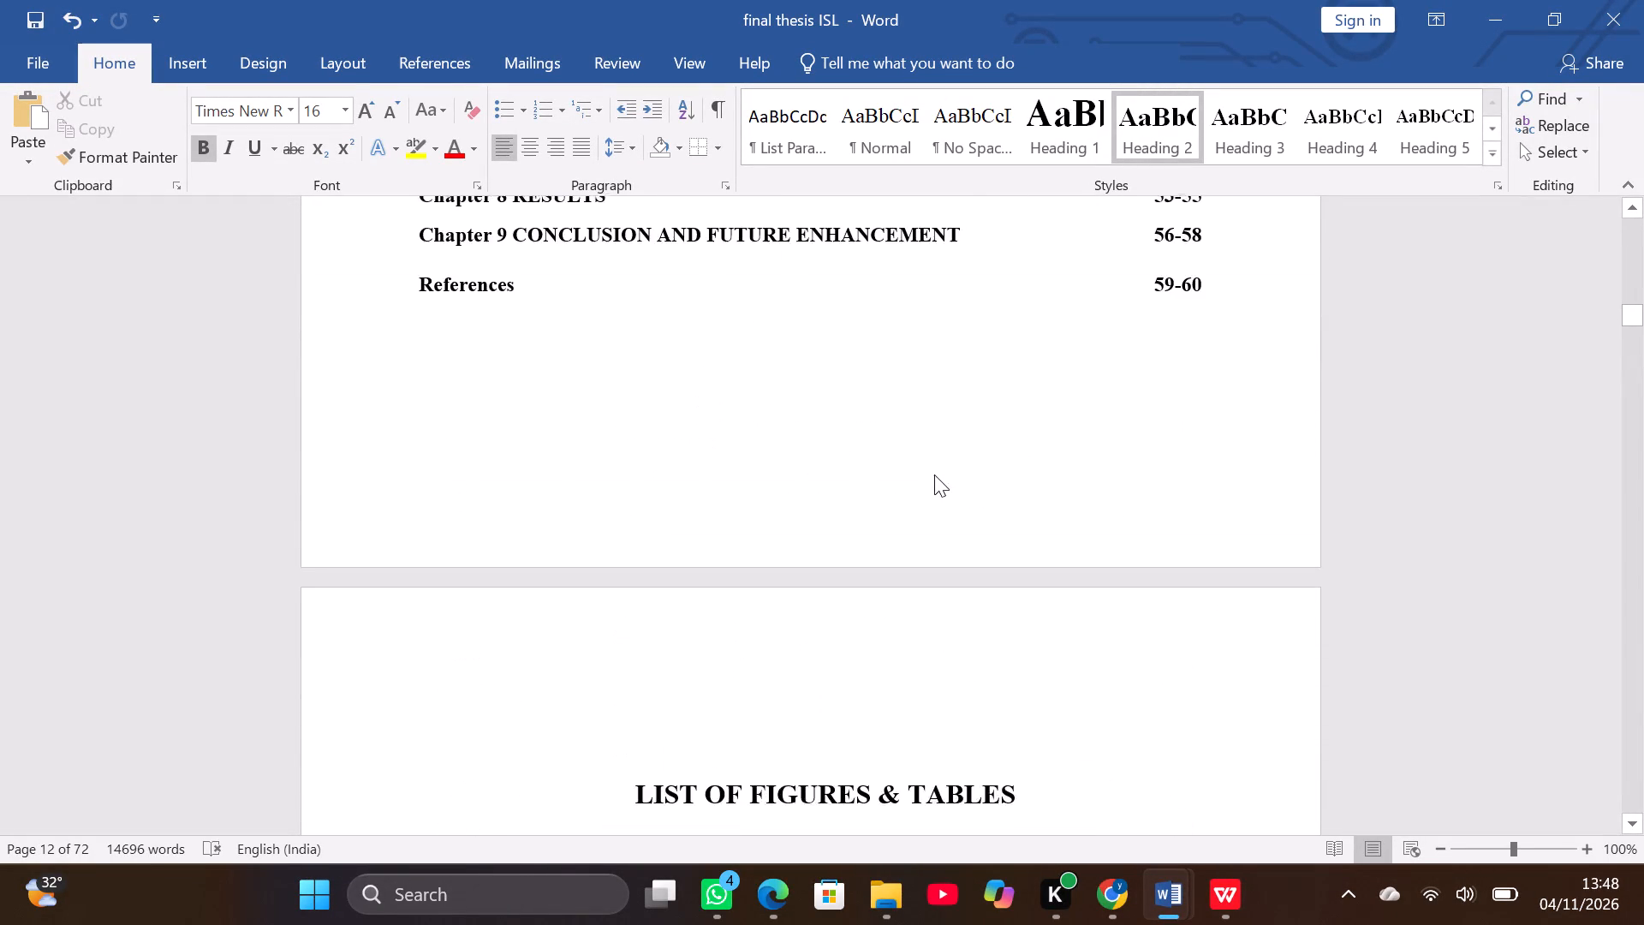
{"action": "scroll", "coordinate": [934, 474], "scroll_direction": "up", "scroll_amount": 20}
{"action": "scroll", "coordinate": [934, 474], "scroll_direction": "up", "scroll_amount": 20}
{"action": "scroll", "coordinate": [934, 474], "scroll_direction": "up", "scroll_amount": 6}
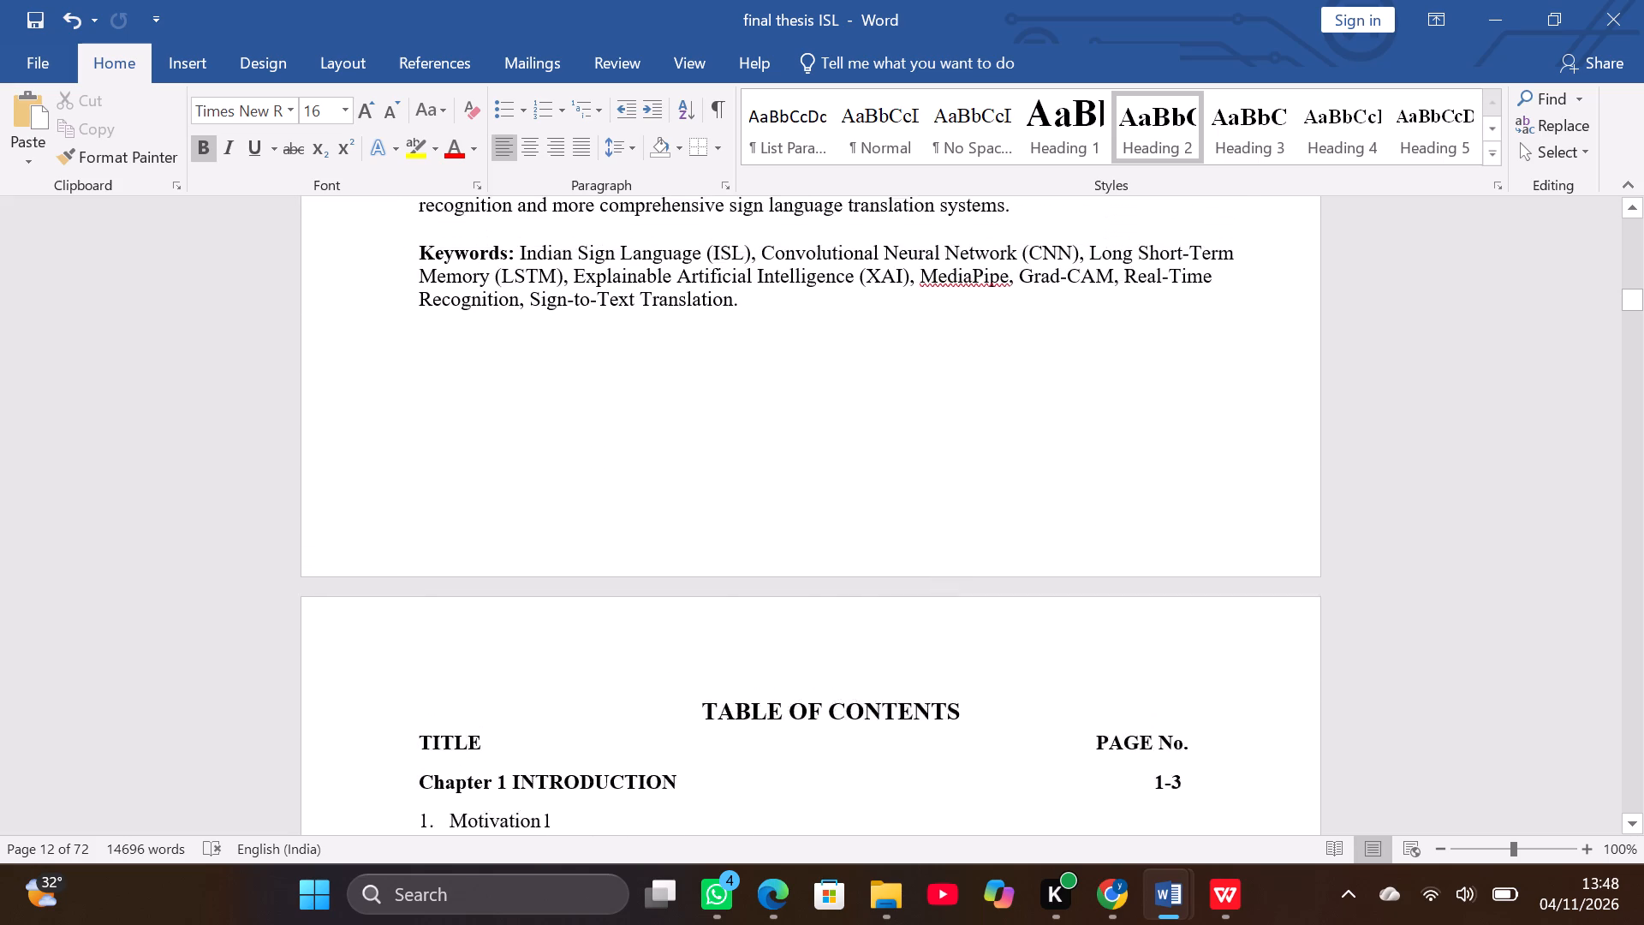
{"action": "scroll", "coordinate": [934, 474], "scroll_direction": "up", "scroll_amount": 1}
{"action": "scroll", "coordinate": [934, 474], "scroll_direction": "down", "scroll_amount": 11}
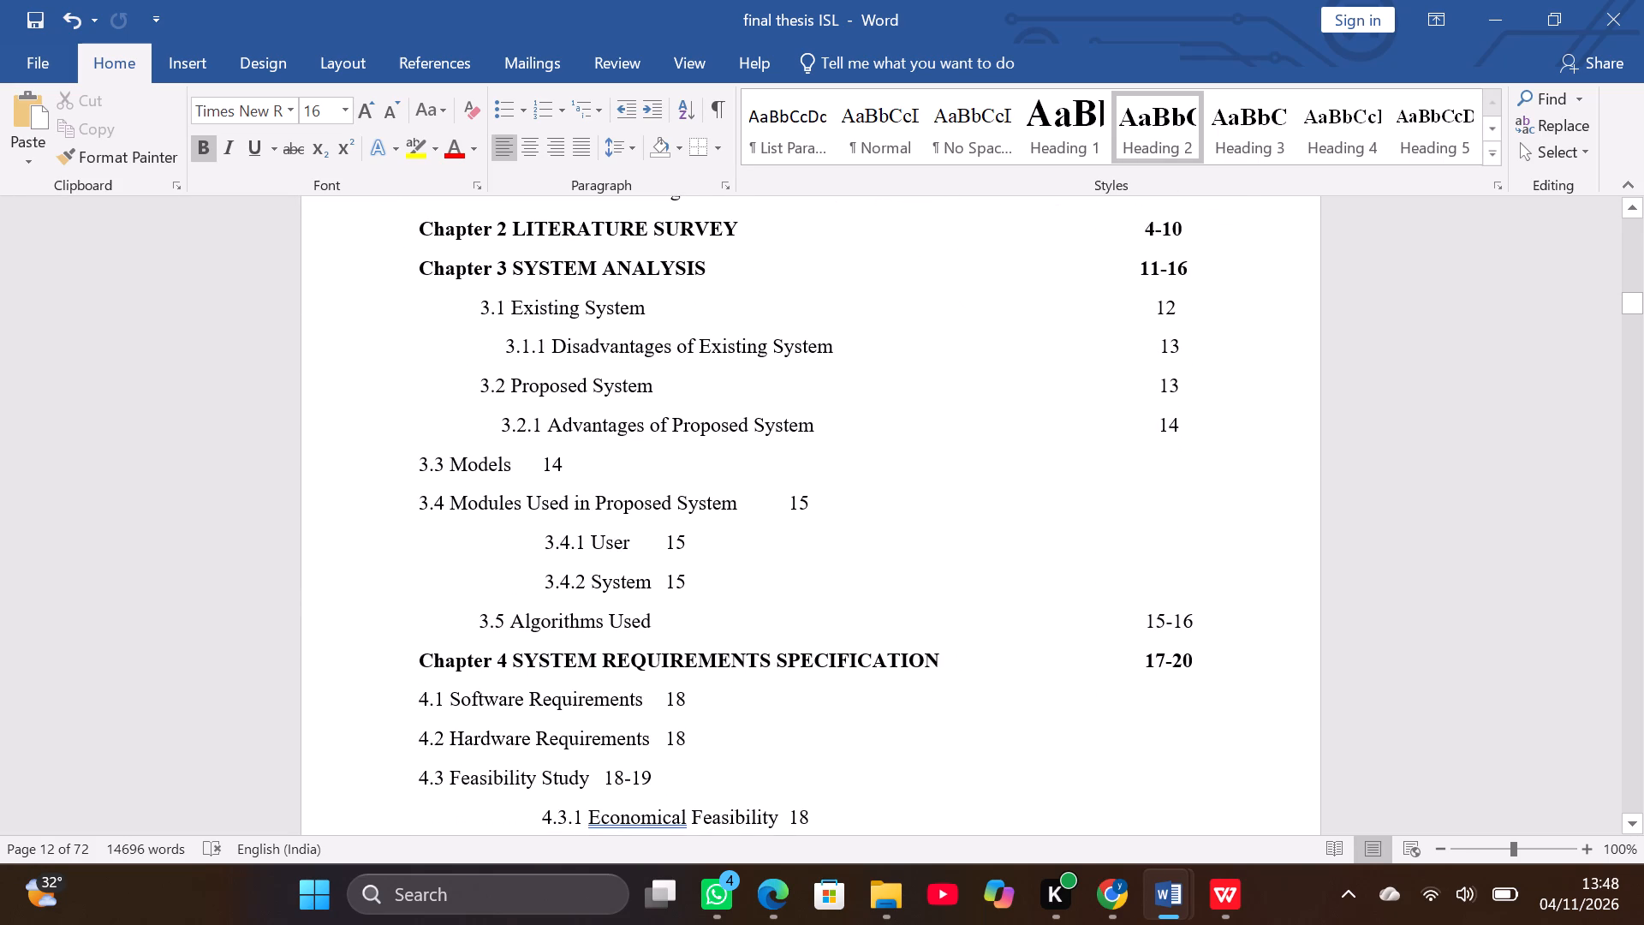
{"action": "left_click", "coordinate": [422, 464]}
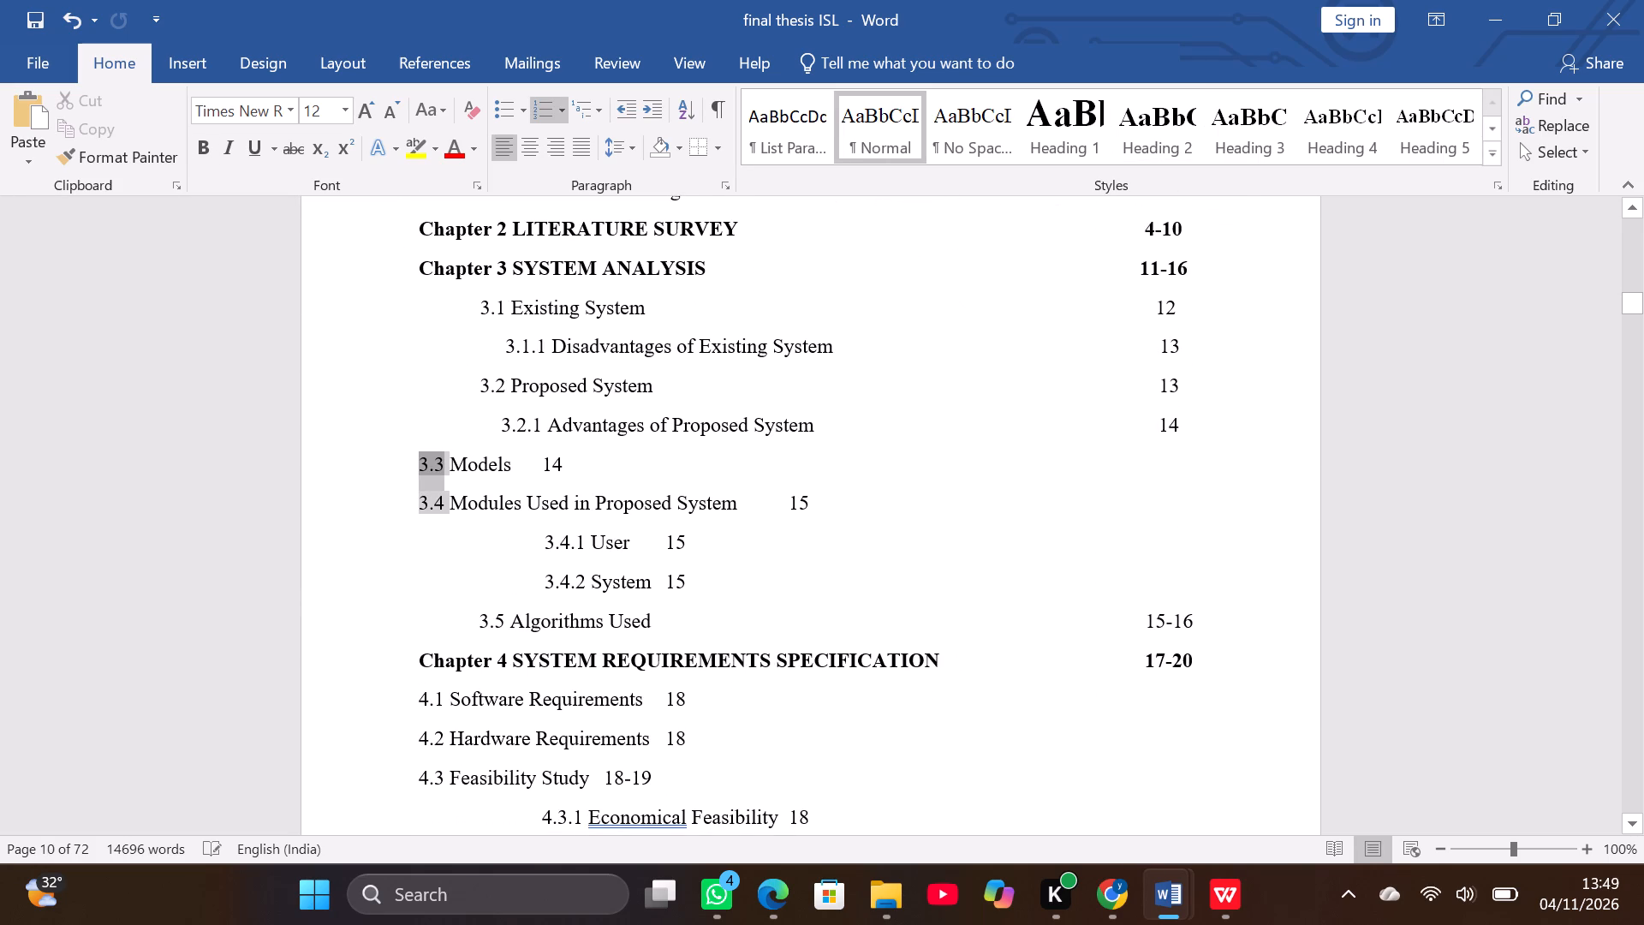
{"action": "left_click", "coordinate": [422, 464]}
{"action": "left_click", "coordinate": [543, 457]}
{"action": "left_click", "coordinate": [410, 463]}
{"action": "key", "text": "Left"}
{"action": "key", "text": "Left"}
{"action": "key", "text": "Left"}
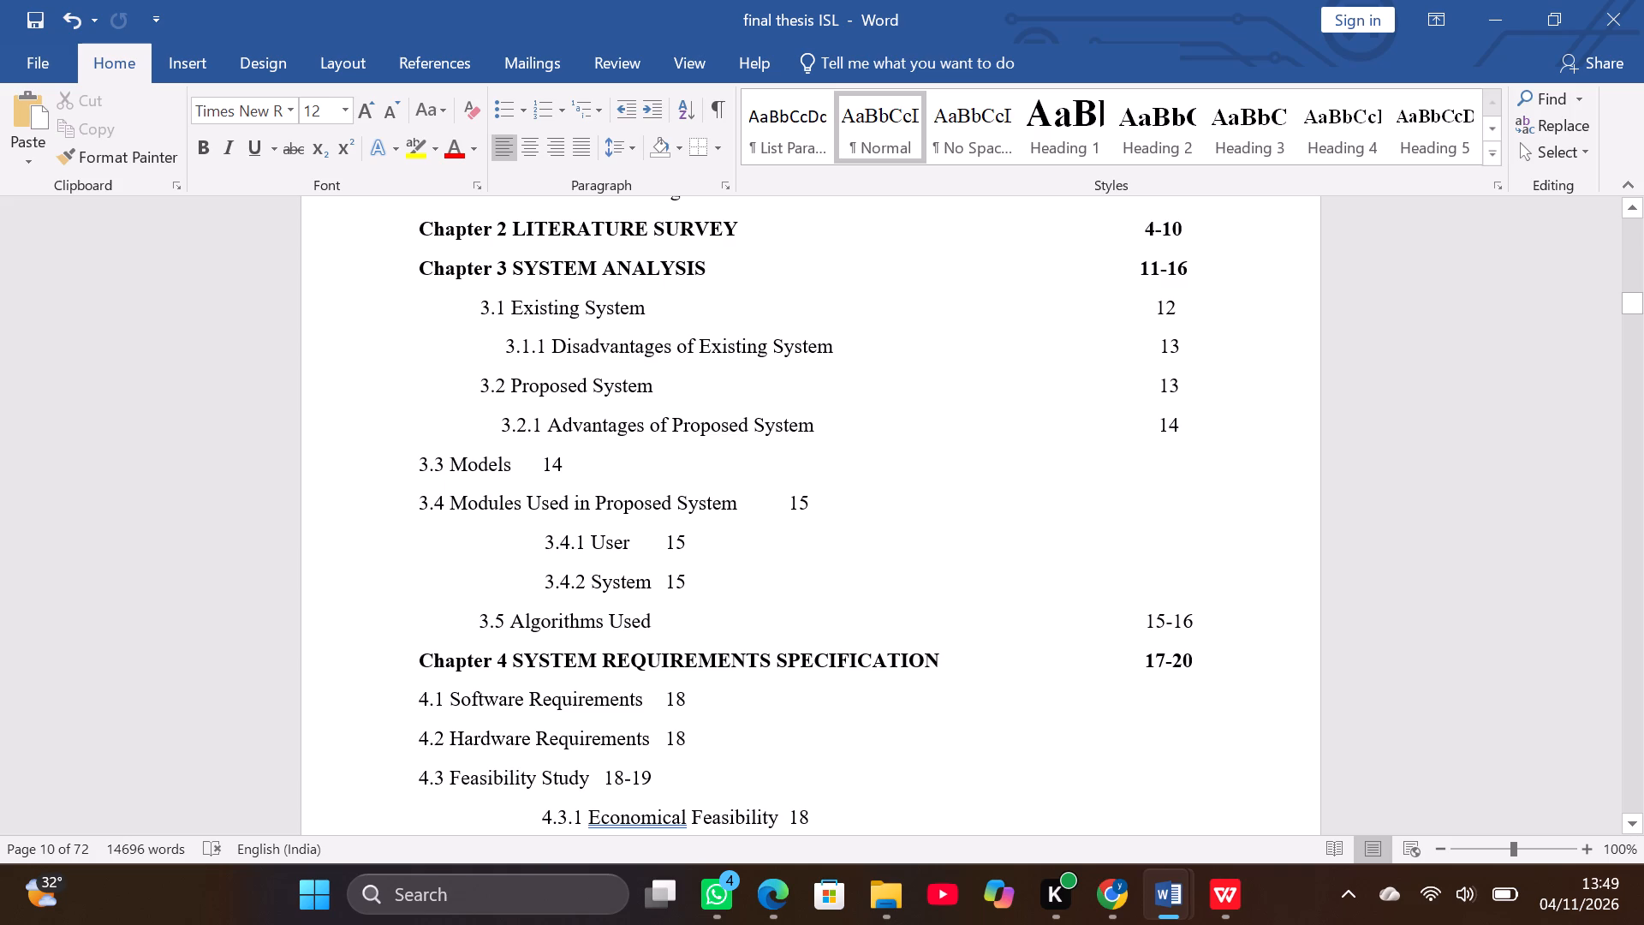
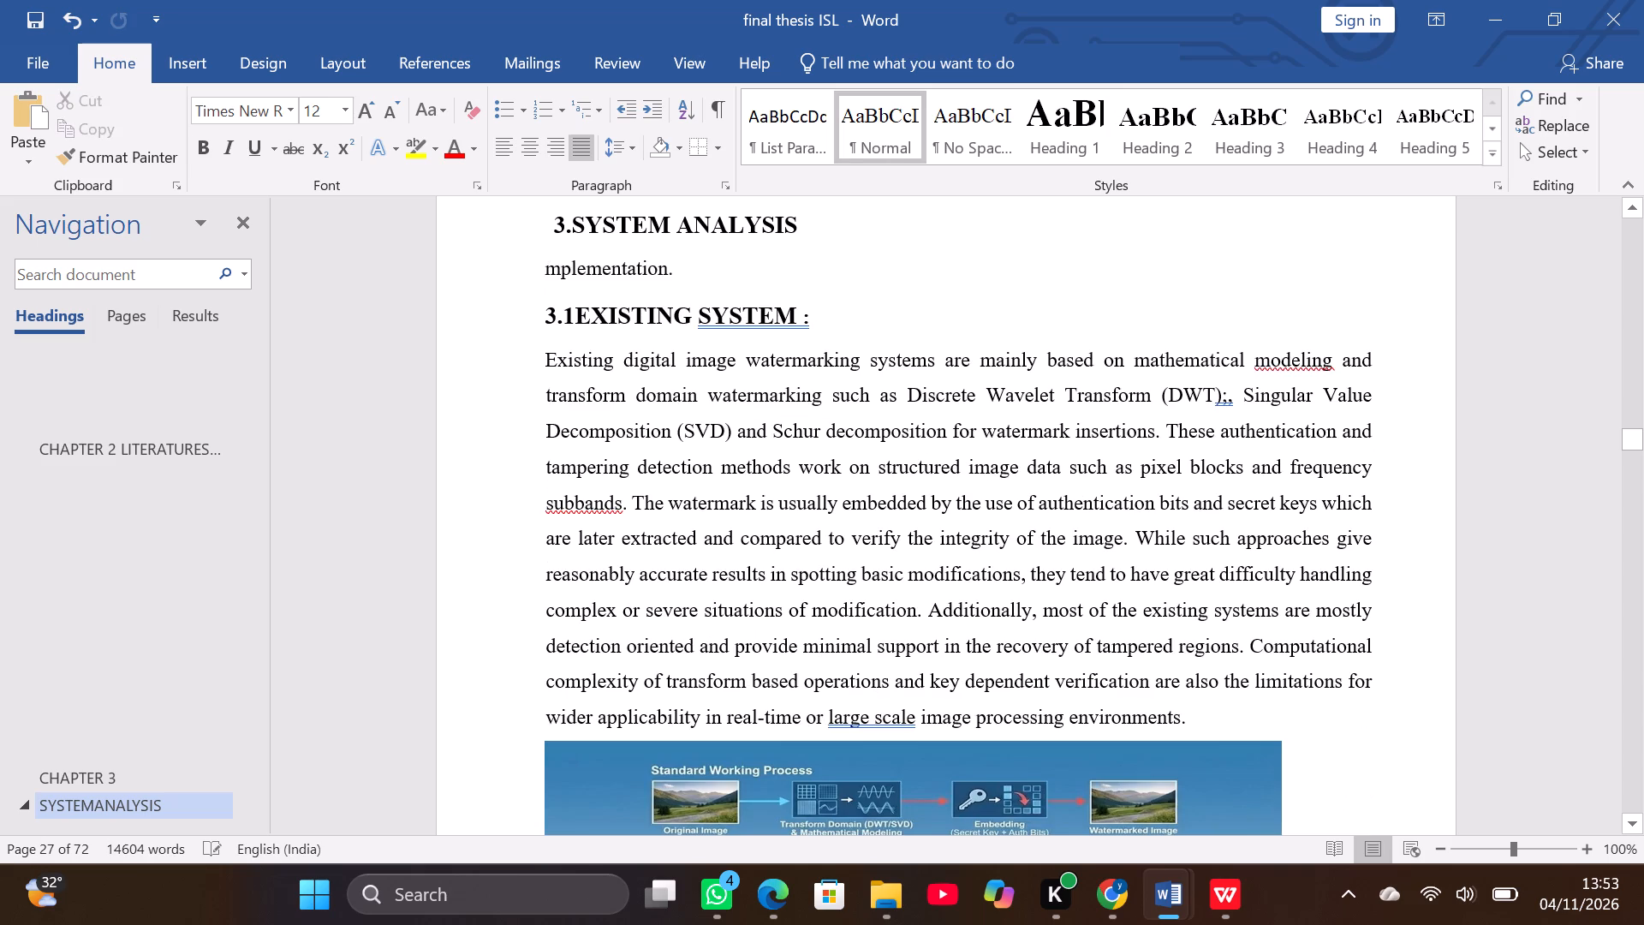
{"action": "key", "text": "Delete"}
{"action": "key", "text": "Delete"}
{"action": "key", "text": "Delete"}
{"action": "key", "text": "Delete"}
{"action": "key", "text": "Delete"}
{"action": "key", "text": "Delete"}
{"action": "key", "text": "Delete"}
{"action": "key", "text": "Delete"}
{"action": "key", "text": "Delete"}
{"action": "key", "text": "Delete"}
{"action": "key", "text": "Delete"}
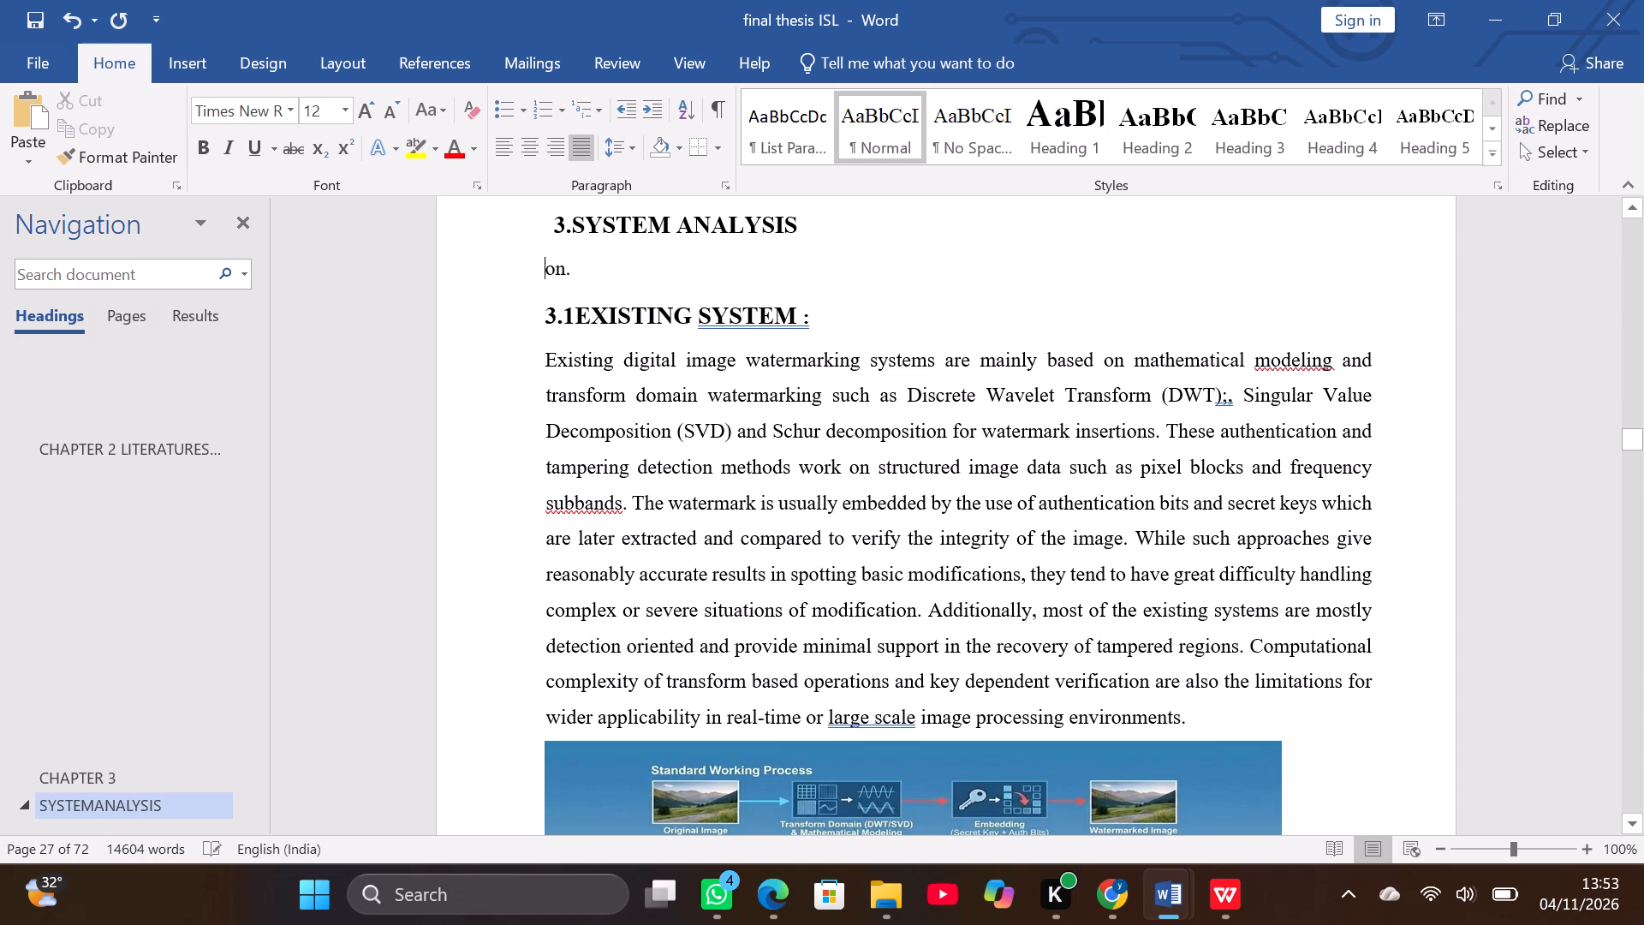
{"action": "key", "text": "Delete"}
{"action": "key", "text": "Delete"}
{"action": "key", "text": "Delete"}
{"action": "key", "text": "ctrl+v"}
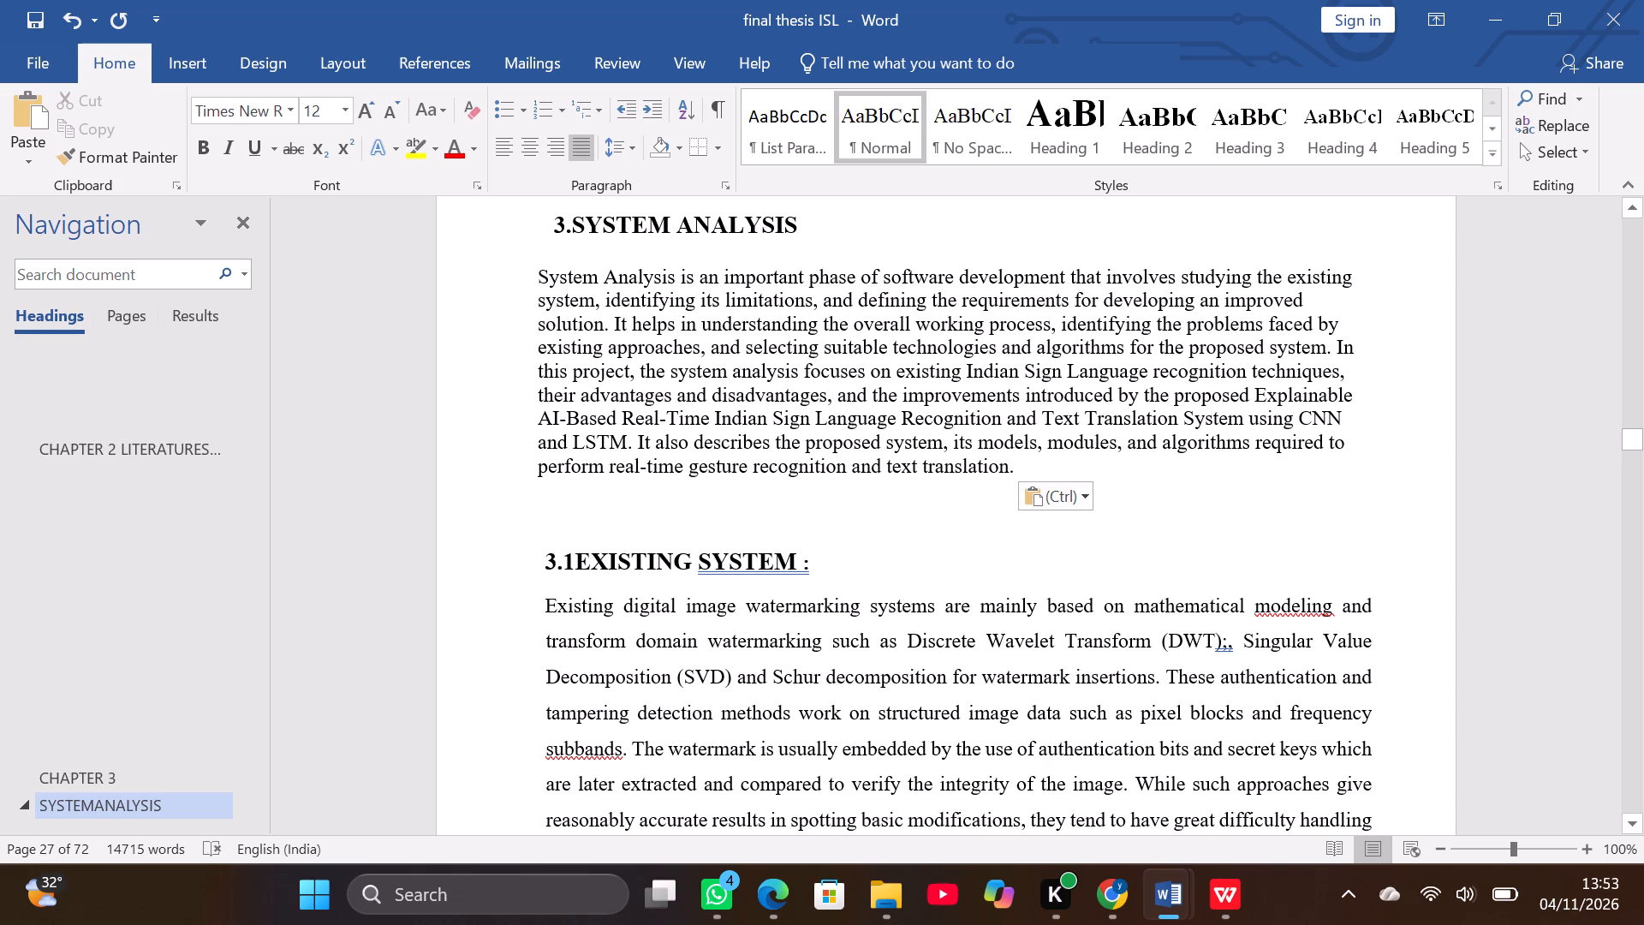
Set the line spacing of the pasted System Analysis paragraph to 1.5.
{"action": "left_click_drag", "start_coordinate": [540, 272], "coordinate": [974, 478]}
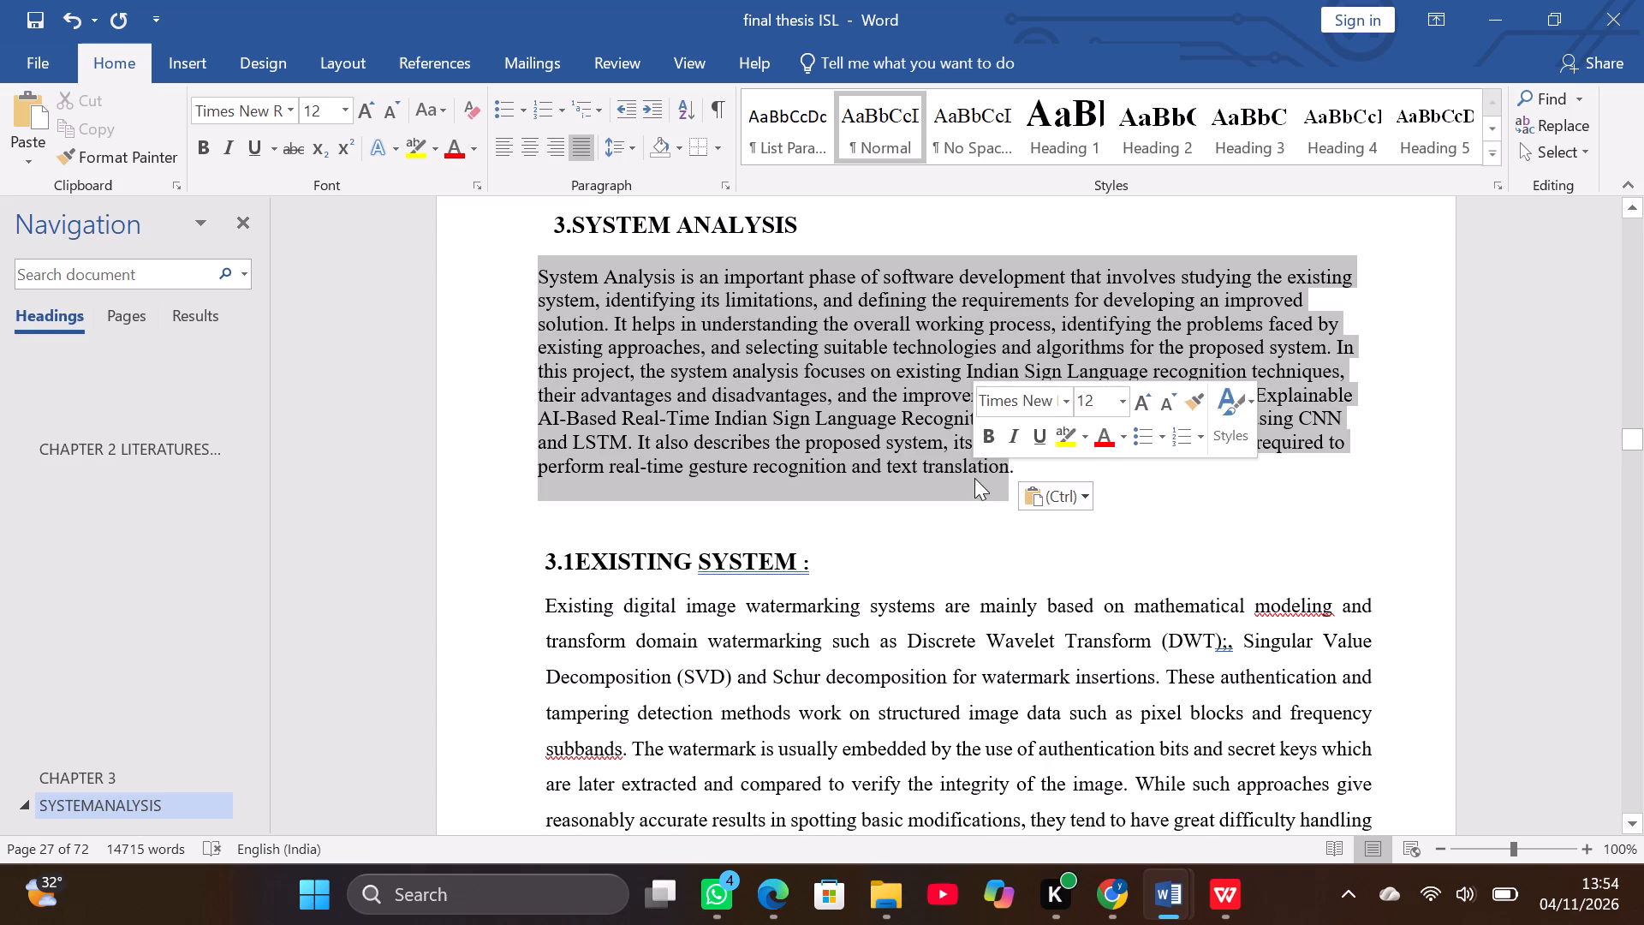
{"action": "left_click", "coordinate": [626, 139]}
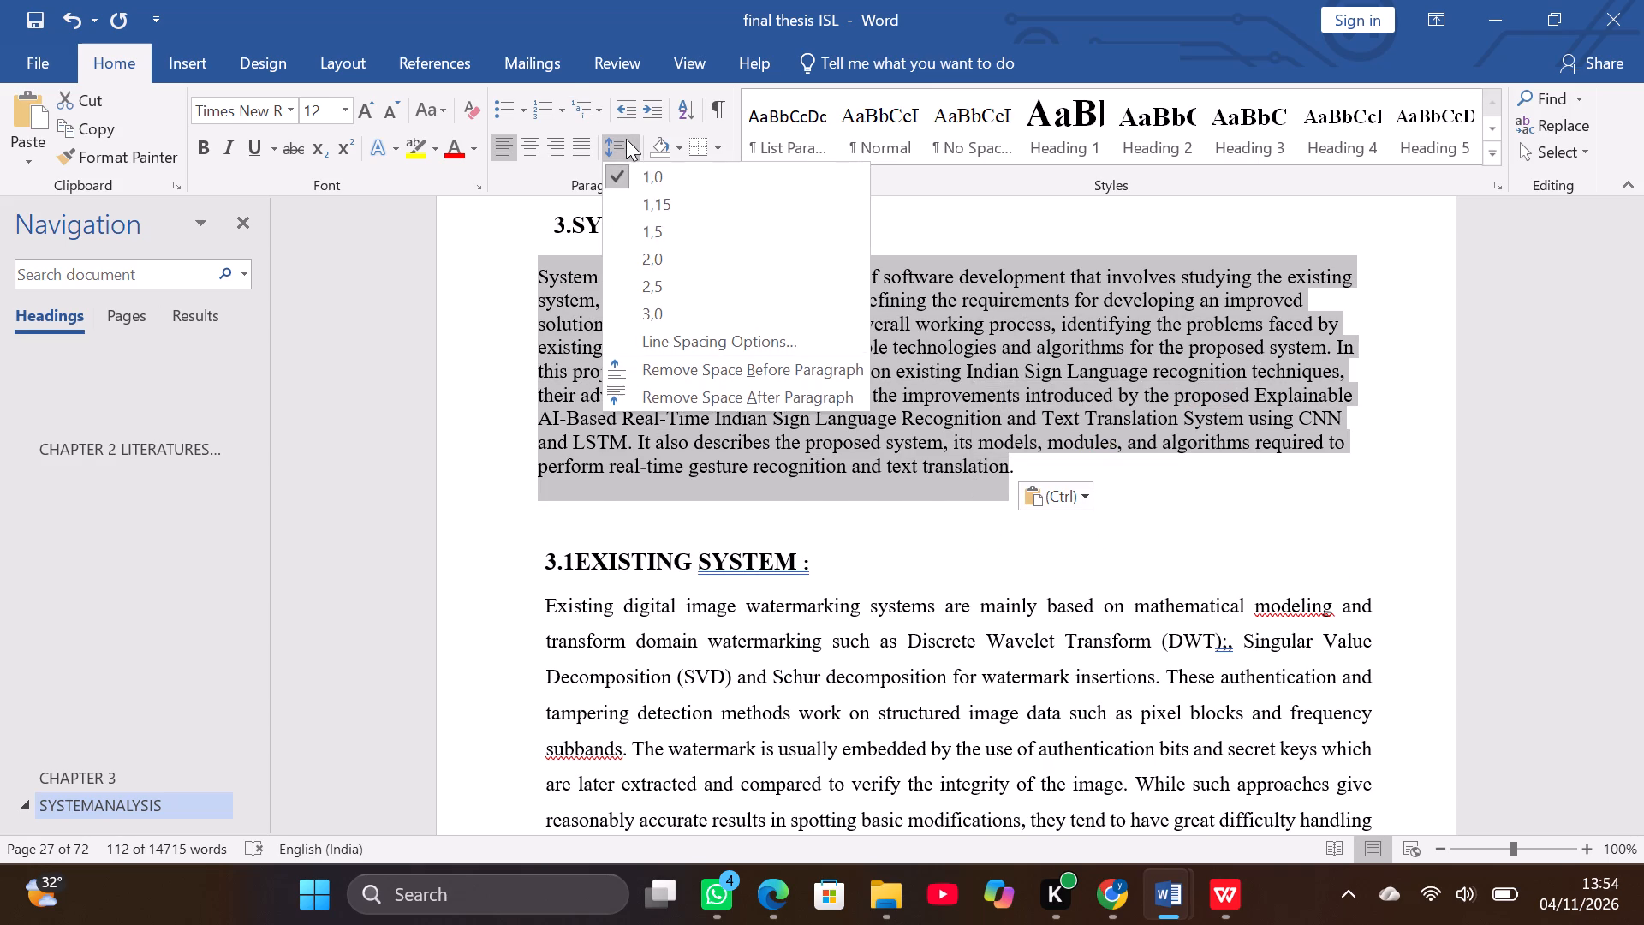
{"action": "left_click", "coordinate": [648, 232]}
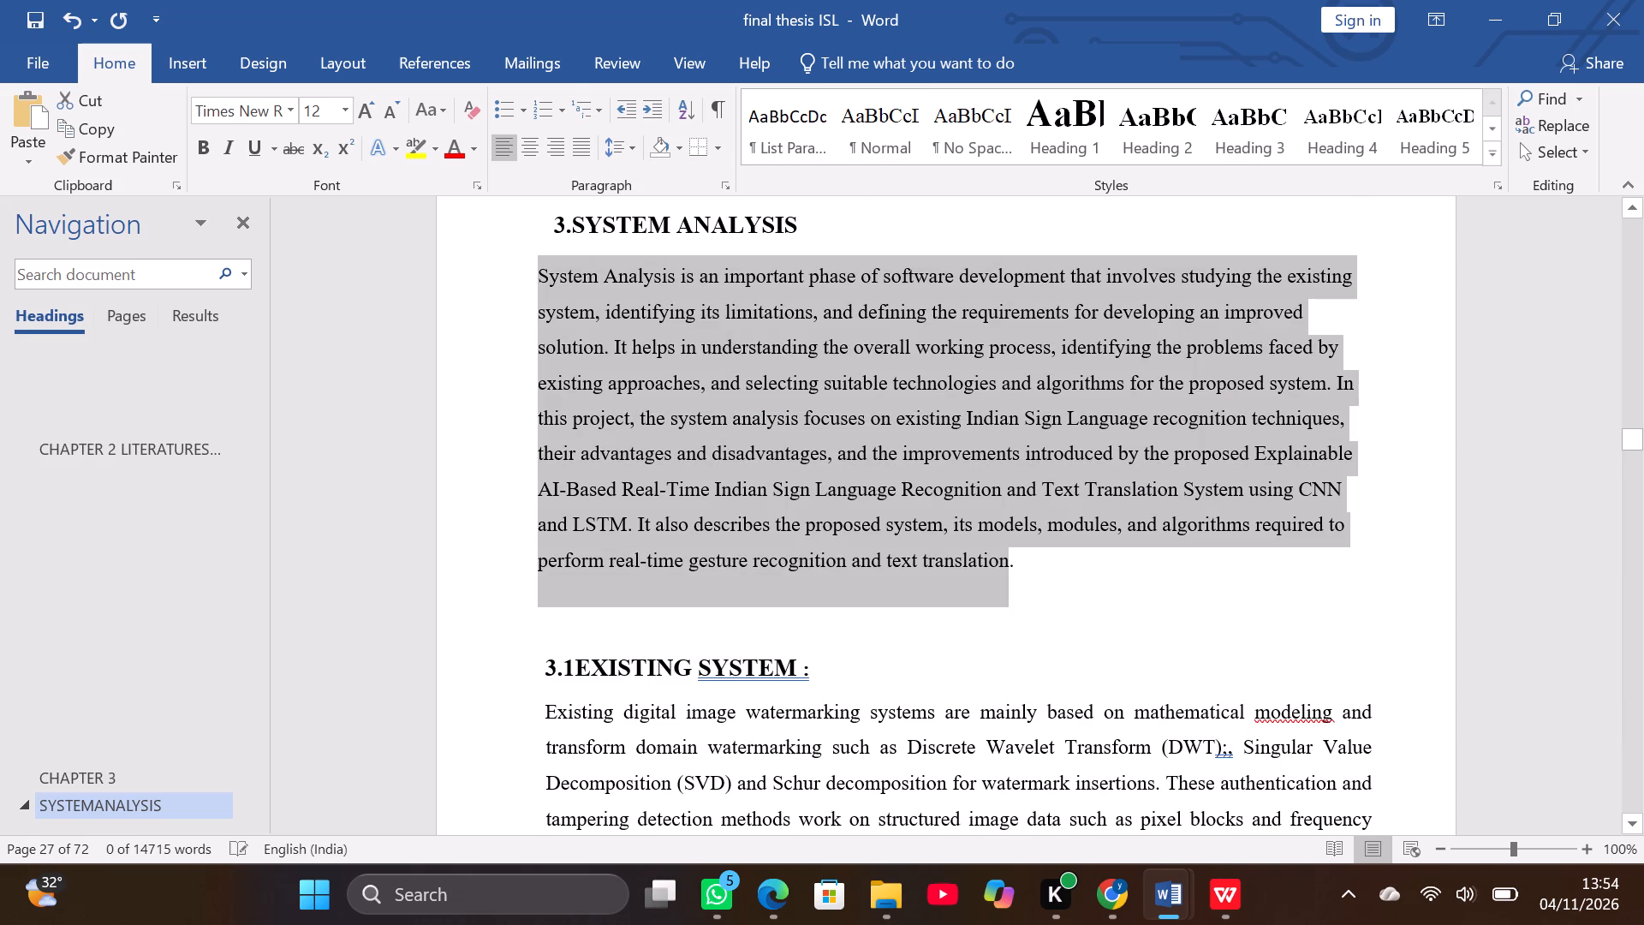
{"action": "left_click", "coordinate": [687, 453]}
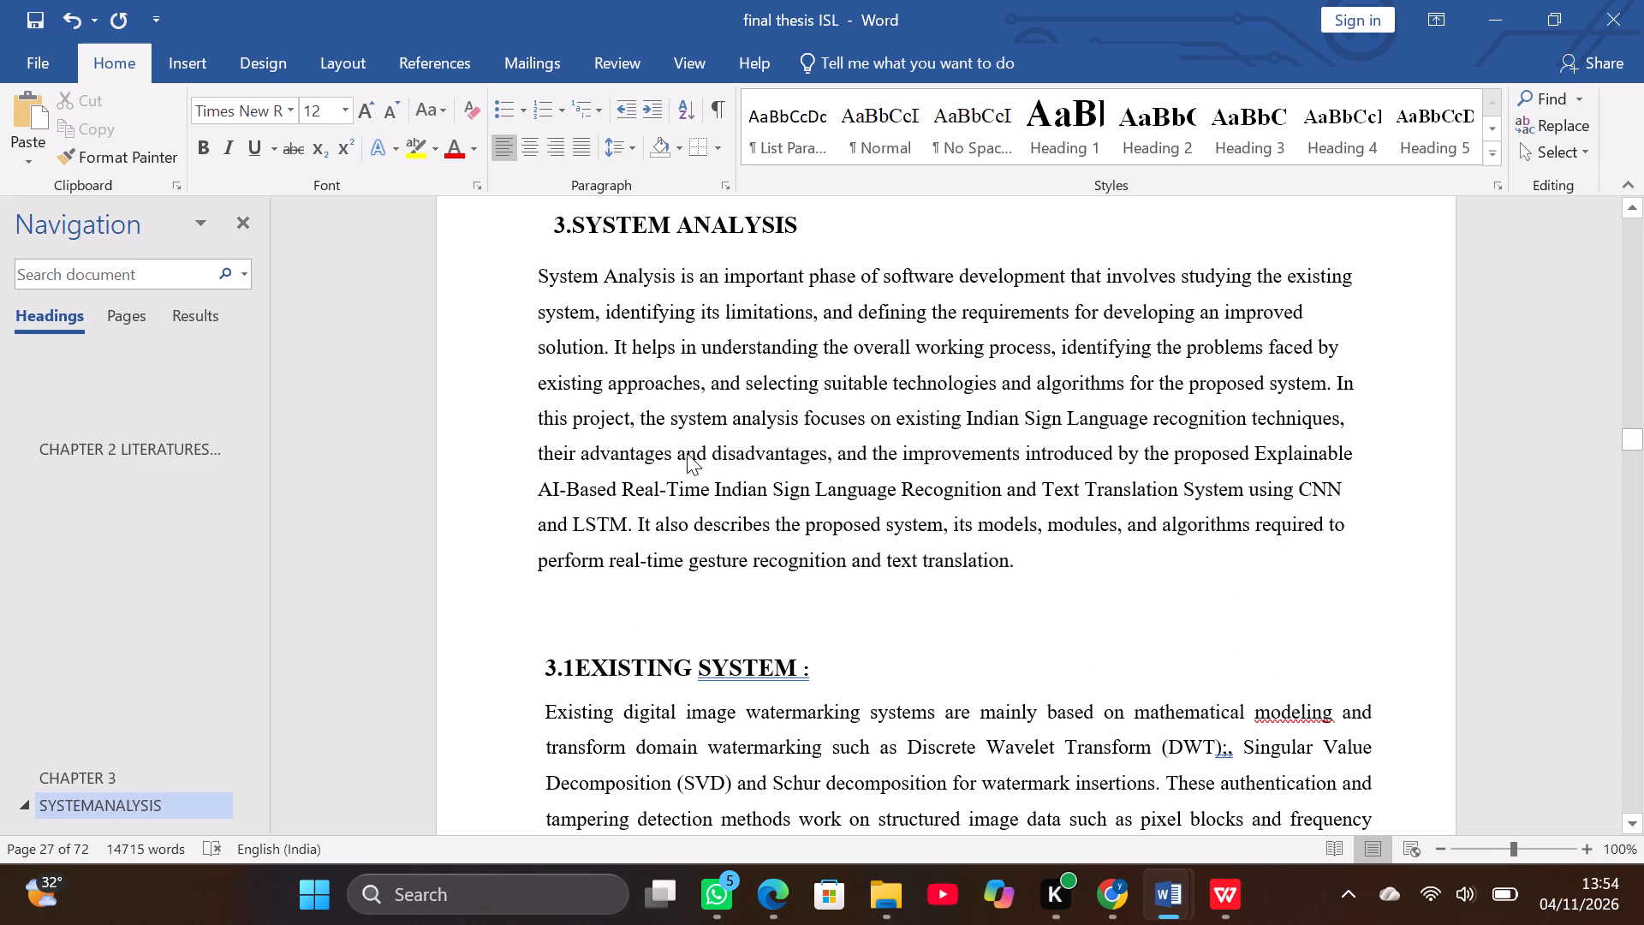
{"action": "left_click", "coordinate": [687, 453]}
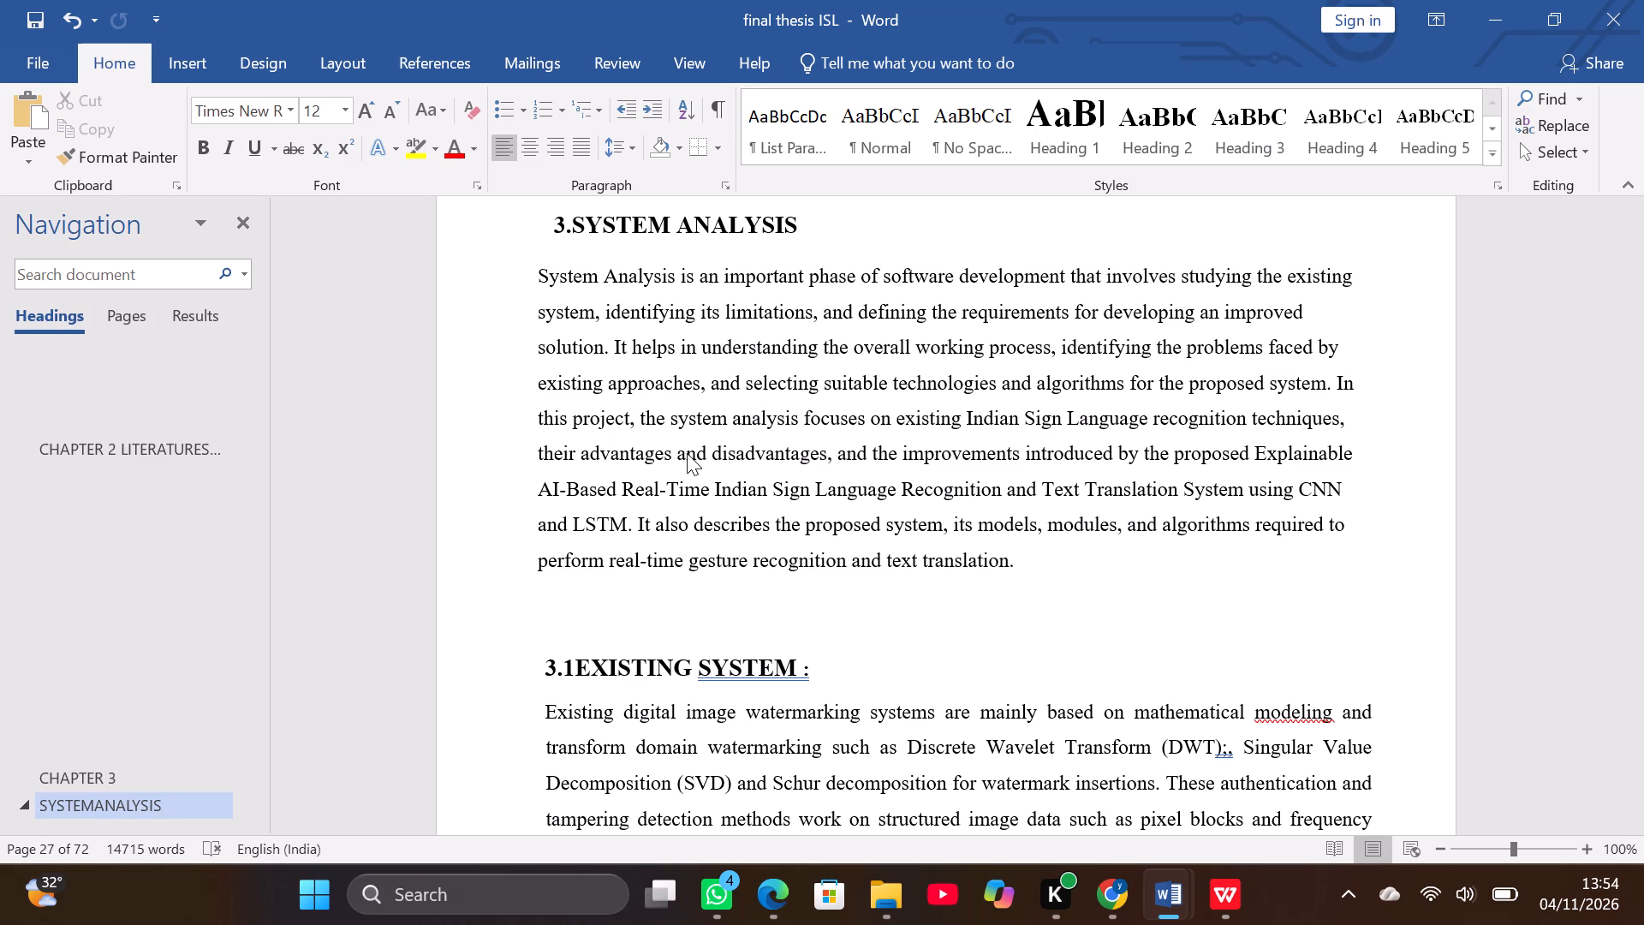
Remove the empty line between the System Analysis paragraph and the 3.1 EXISTING SYSTEM heading.
{"action": "left_click", "coordinate": [571, 615]}
{"action": "key", "text": "BackSpace"}
{"action": "key", "text": "BackSpace"}
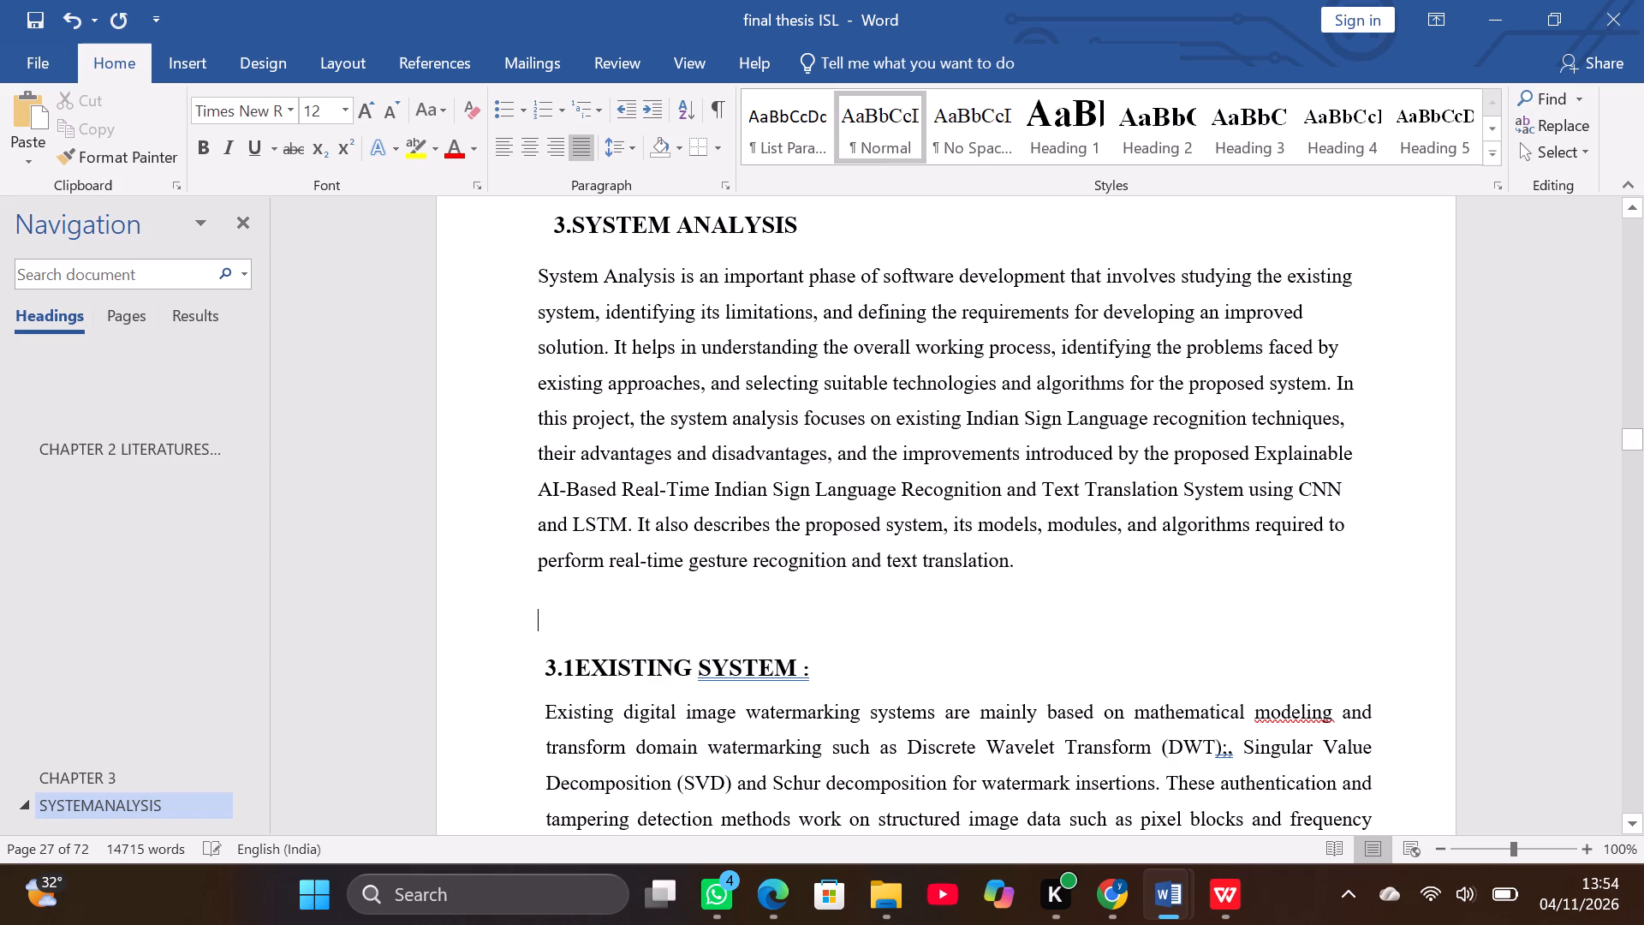
{"action": "key", "text": "BackSpace"}
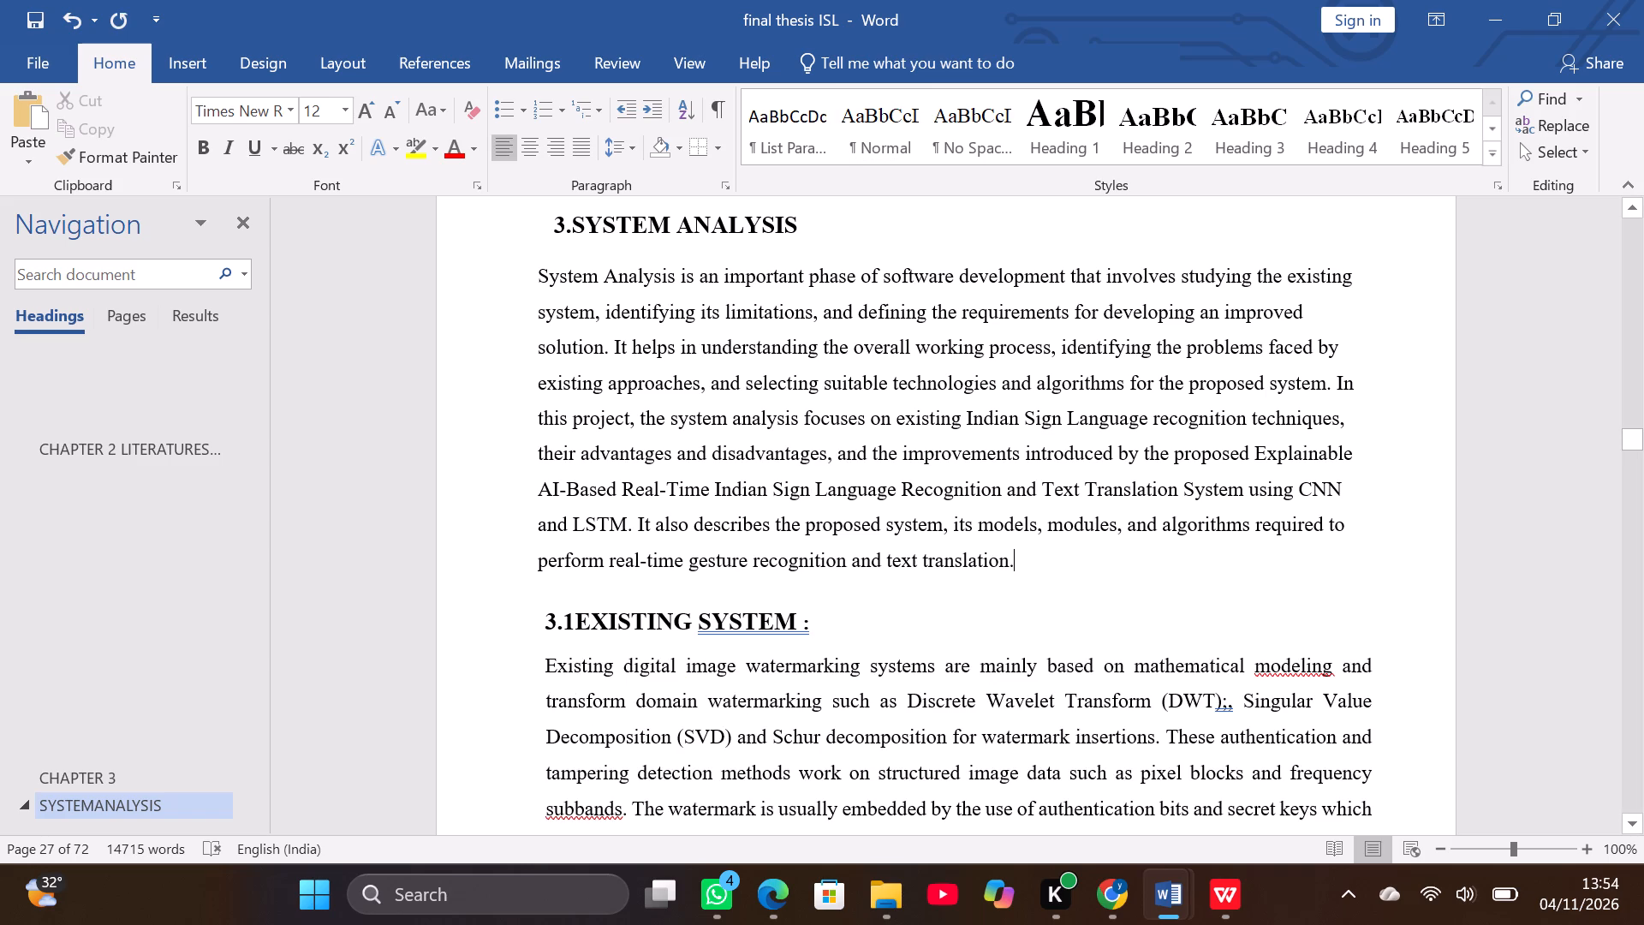
{"action": "left_click", "coordinate": [551, 614]}
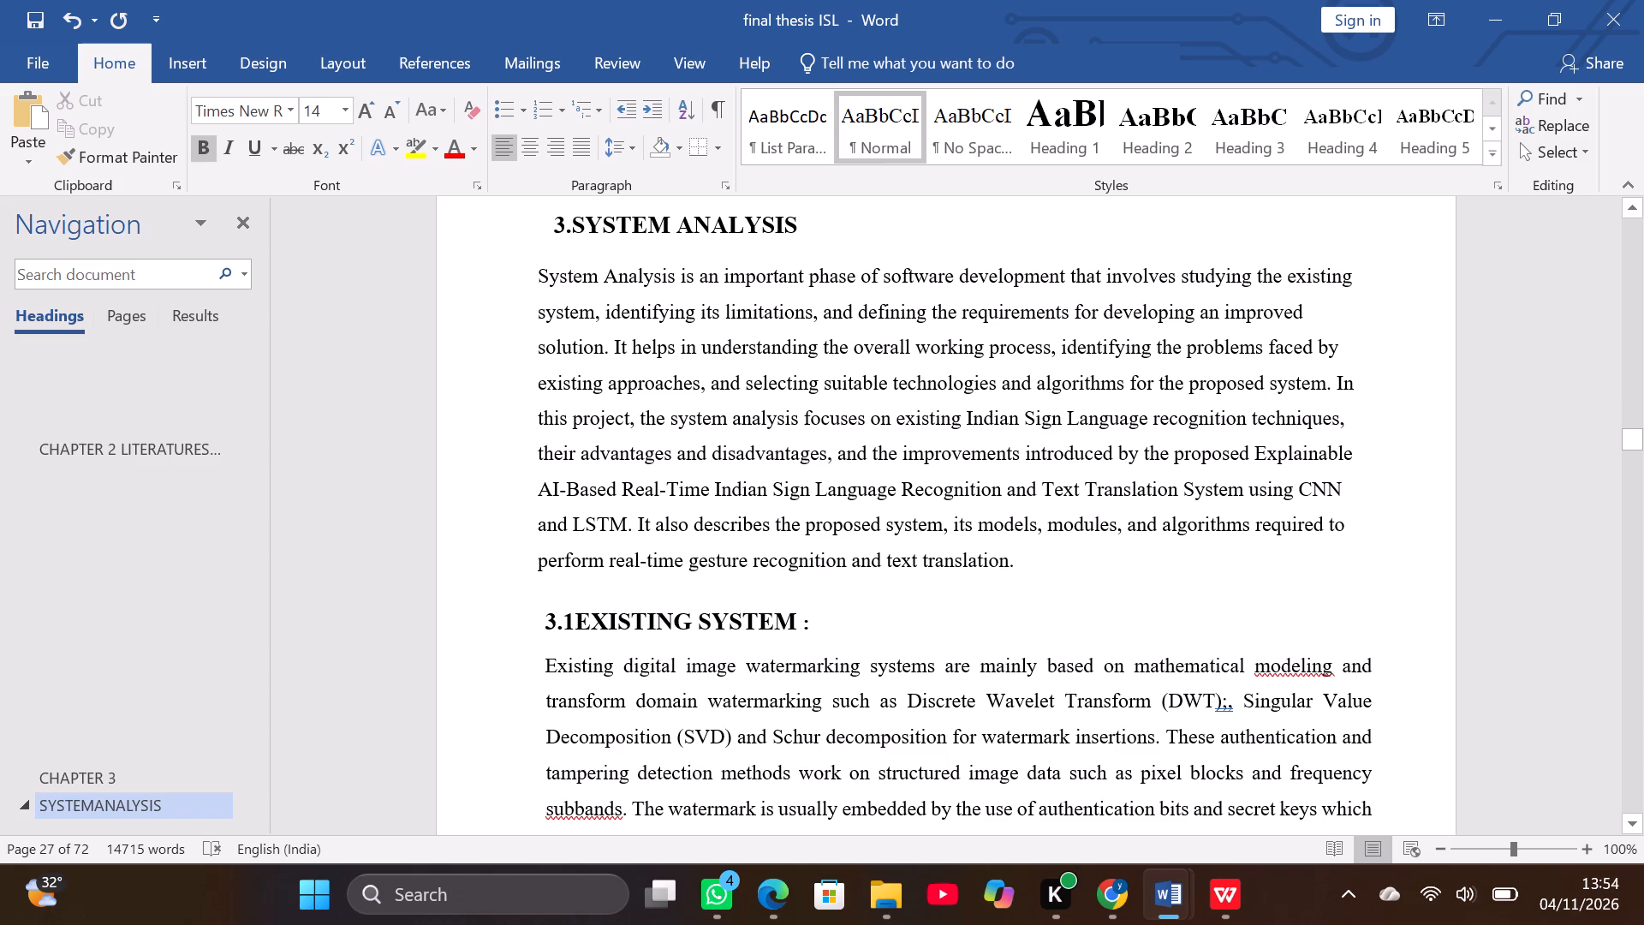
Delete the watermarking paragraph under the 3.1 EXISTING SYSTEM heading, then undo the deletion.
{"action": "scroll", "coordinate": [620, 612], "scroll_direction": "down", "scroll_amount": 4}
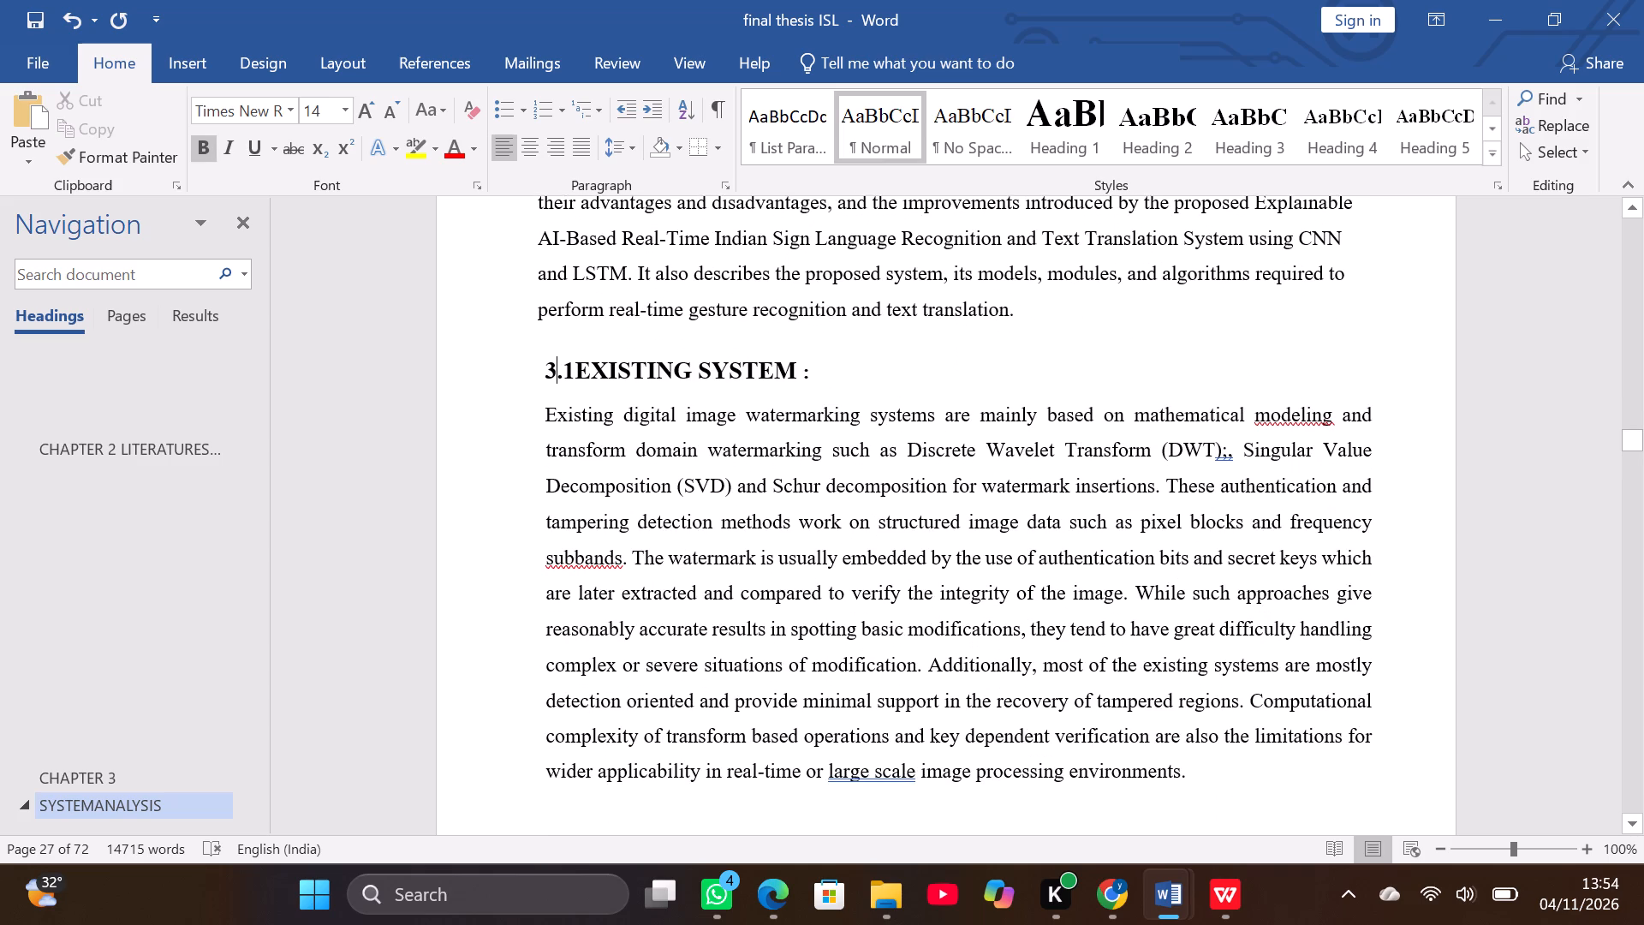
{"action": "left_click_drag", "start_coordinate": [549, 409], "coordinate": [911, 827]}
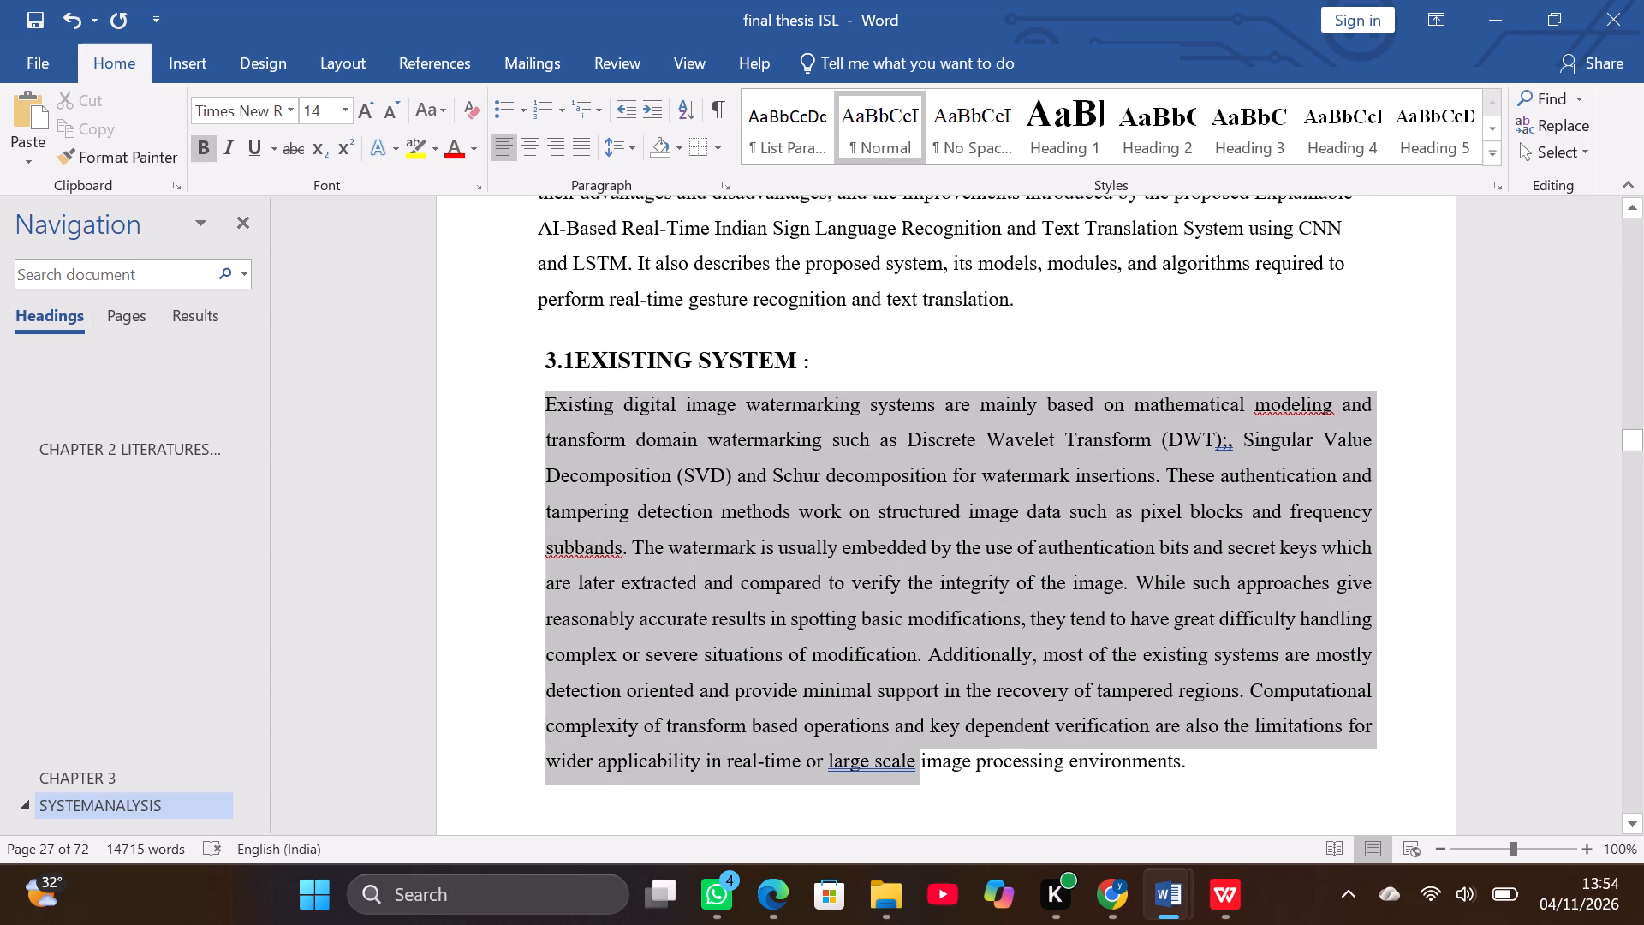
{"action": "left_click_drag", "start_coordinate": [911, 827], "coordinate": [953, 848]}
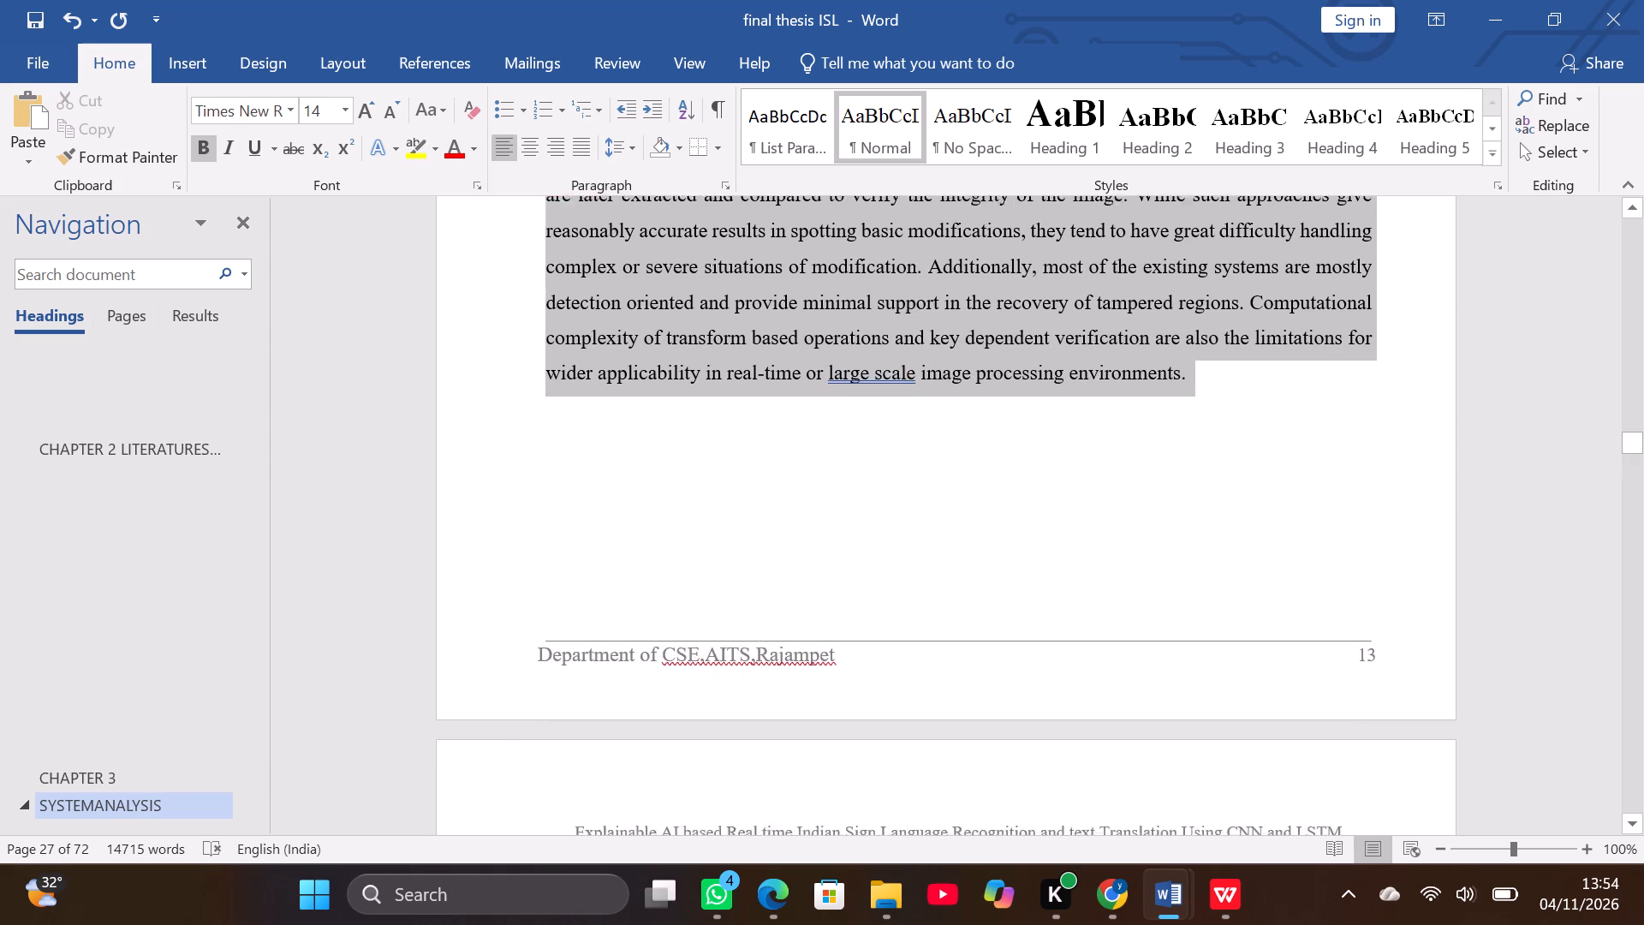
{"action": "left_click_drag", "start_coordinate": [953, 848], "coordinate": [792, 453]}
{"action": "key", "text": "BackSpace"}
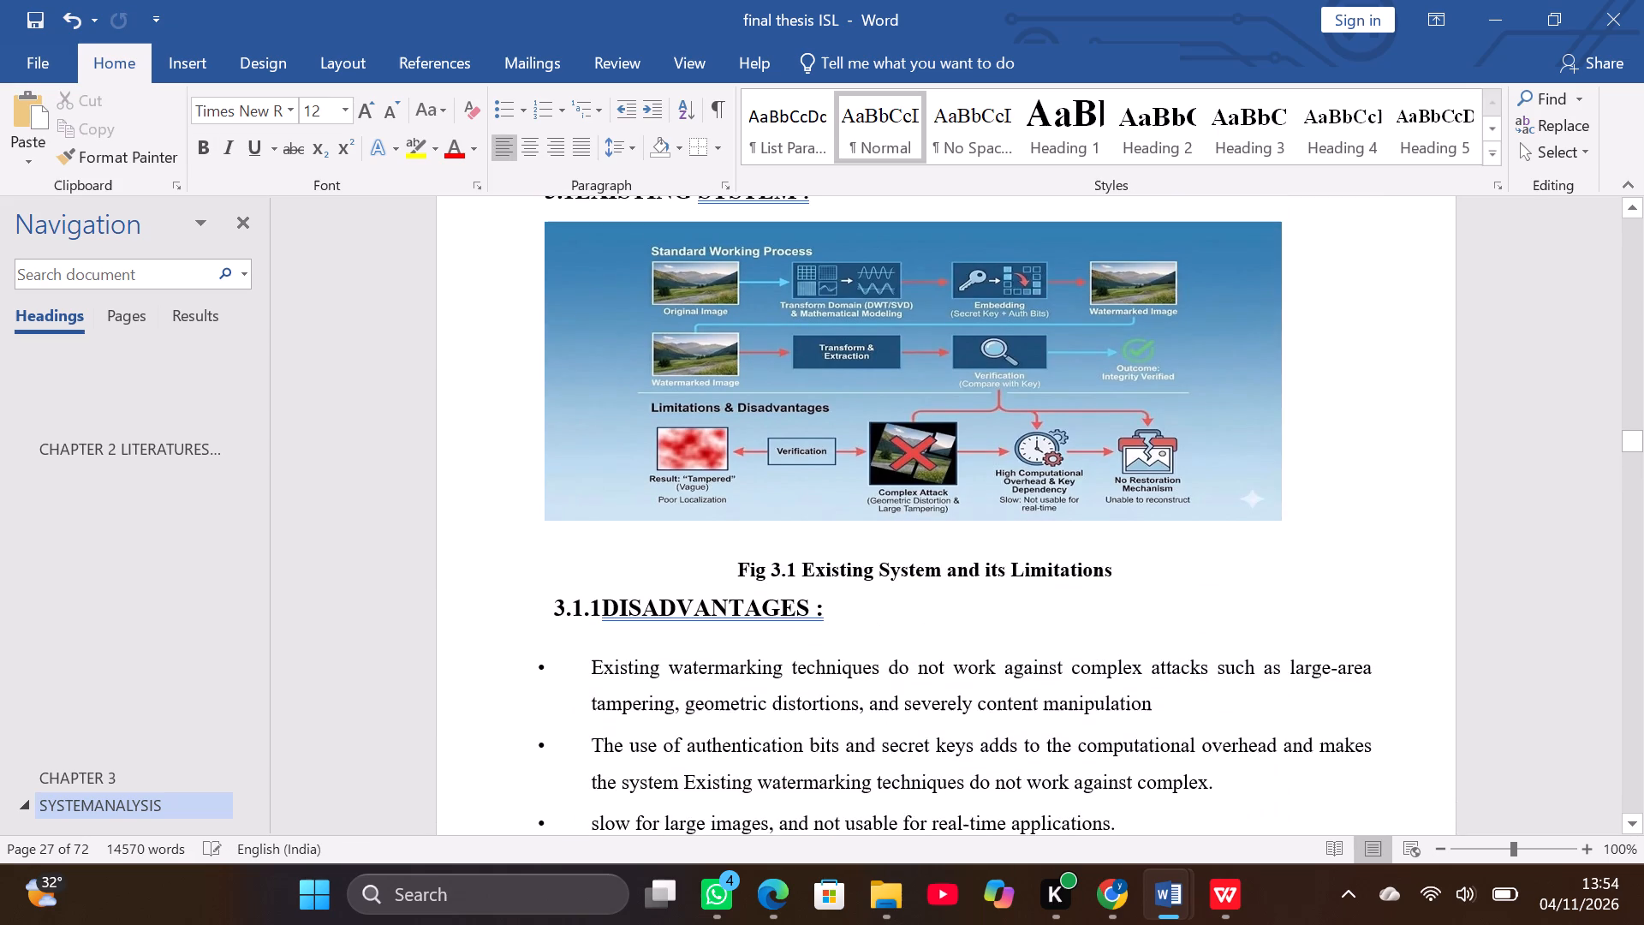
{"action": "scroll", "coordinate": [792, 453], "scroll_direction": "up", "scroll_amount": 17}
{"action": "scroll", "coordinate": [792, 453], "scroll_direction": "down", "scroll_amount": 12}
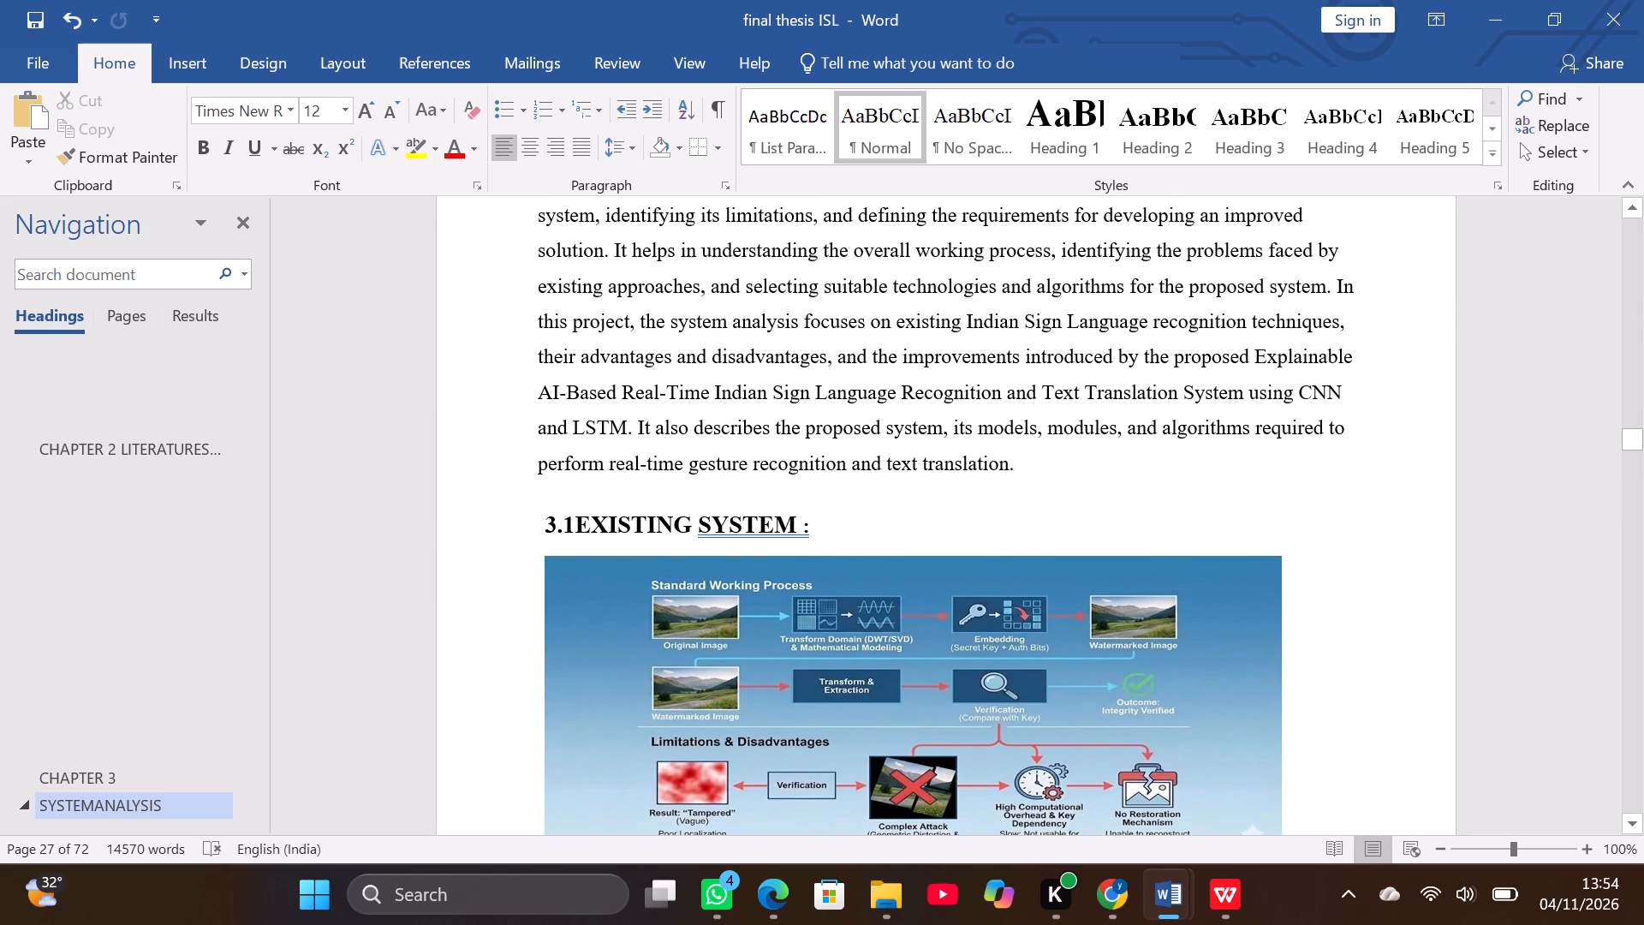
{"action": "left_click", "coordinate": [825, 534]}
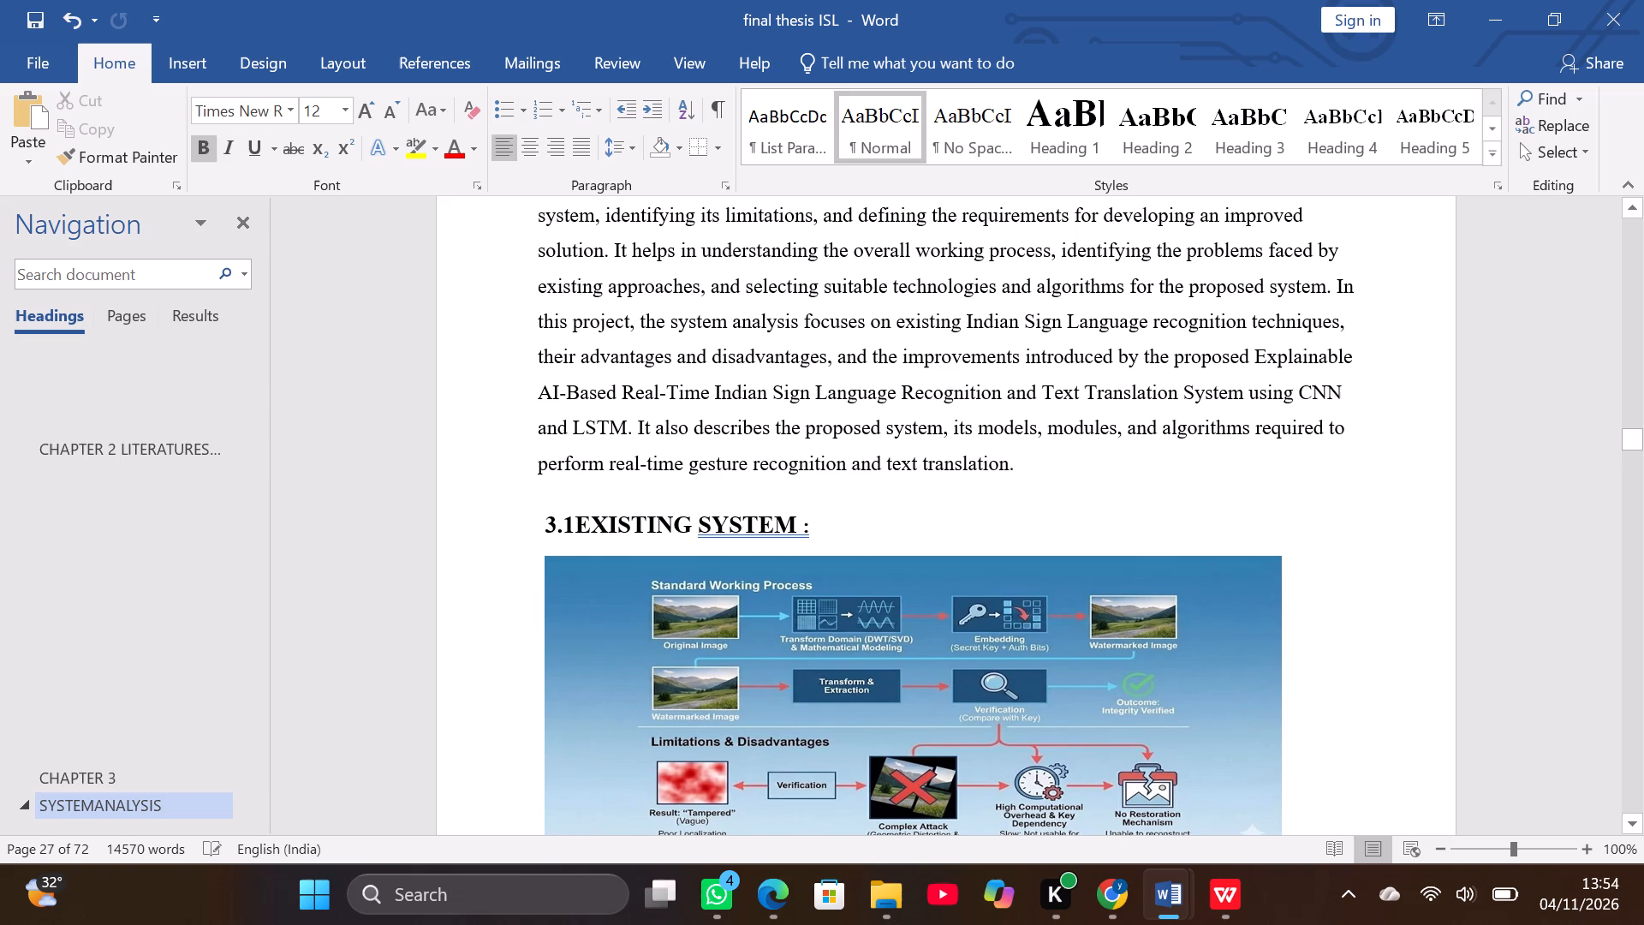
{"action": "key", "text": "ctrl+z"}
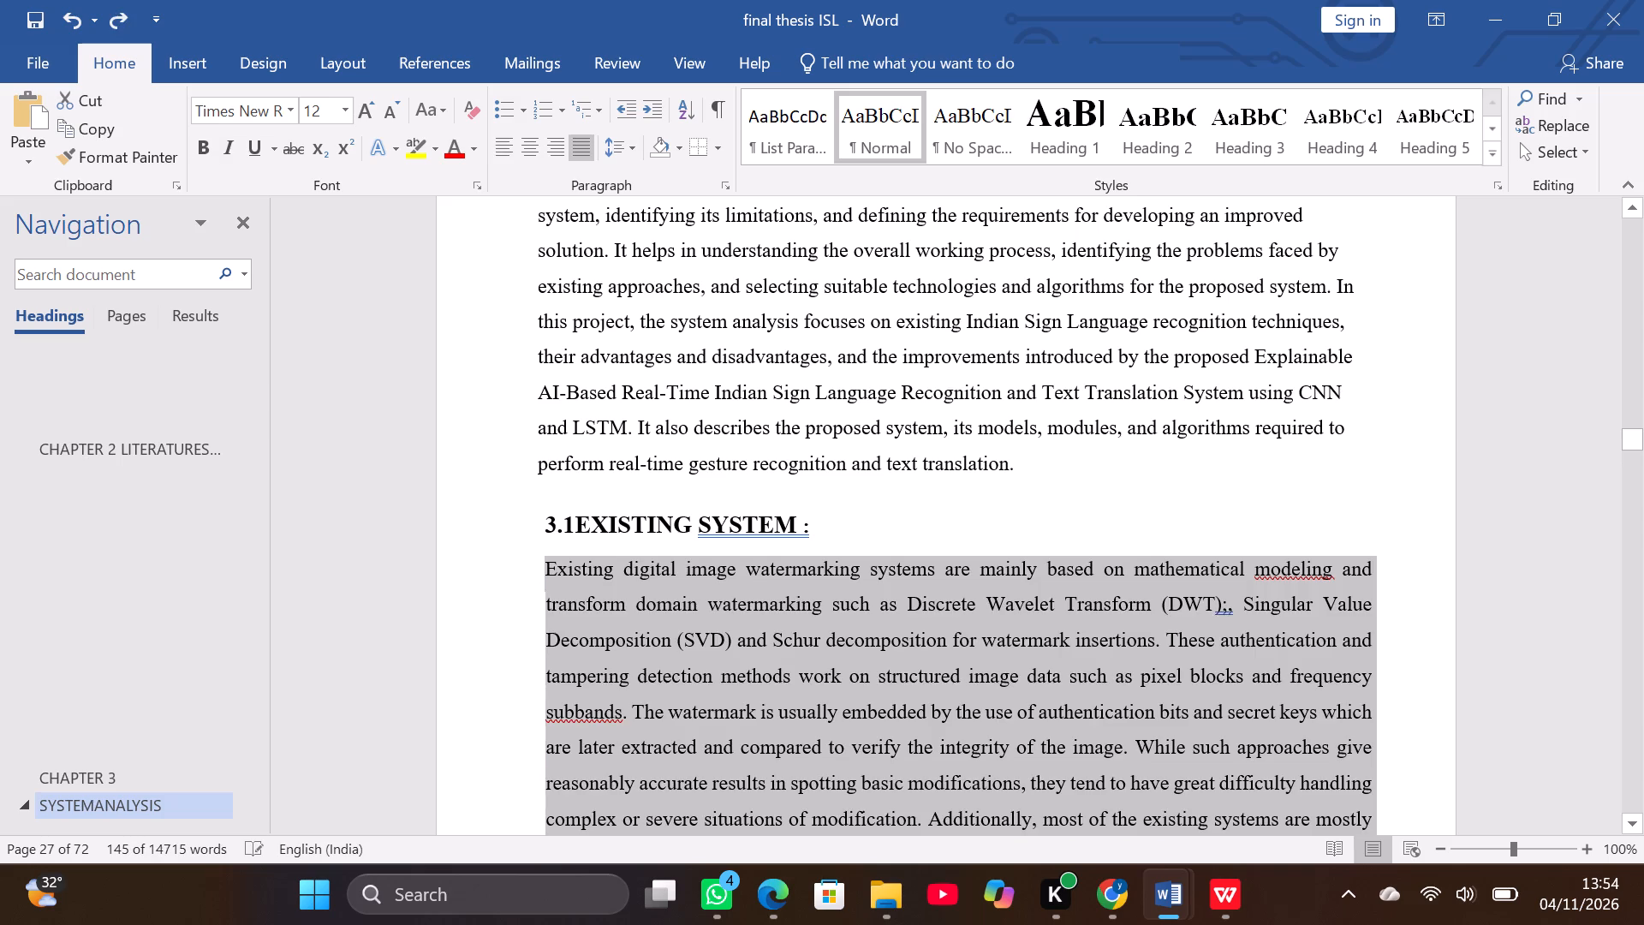
{"action": "scroll", "coordinate": [825, 534], "scroll_direction": "down", "scroll_amount": 14}
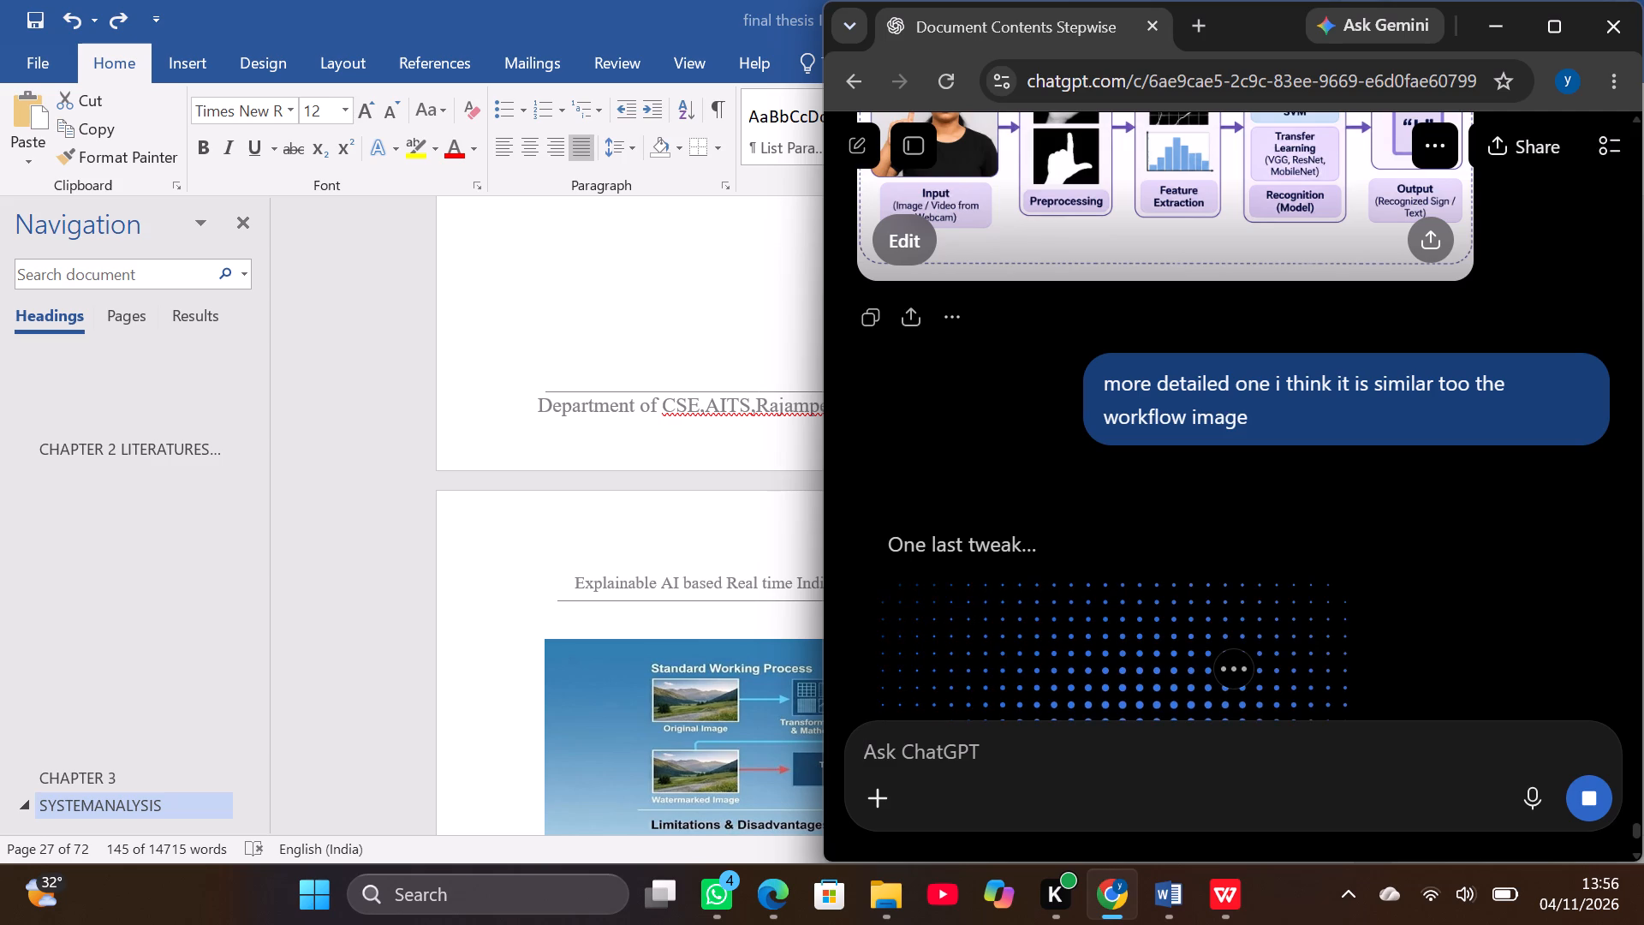
Copy the full 3.1 Existing System write-up from the earlier ChatGPT reply.
{"action": "scroll", "coordinate": [1288, 530], "scroll_direction": "up", "scroll_amount": 3}
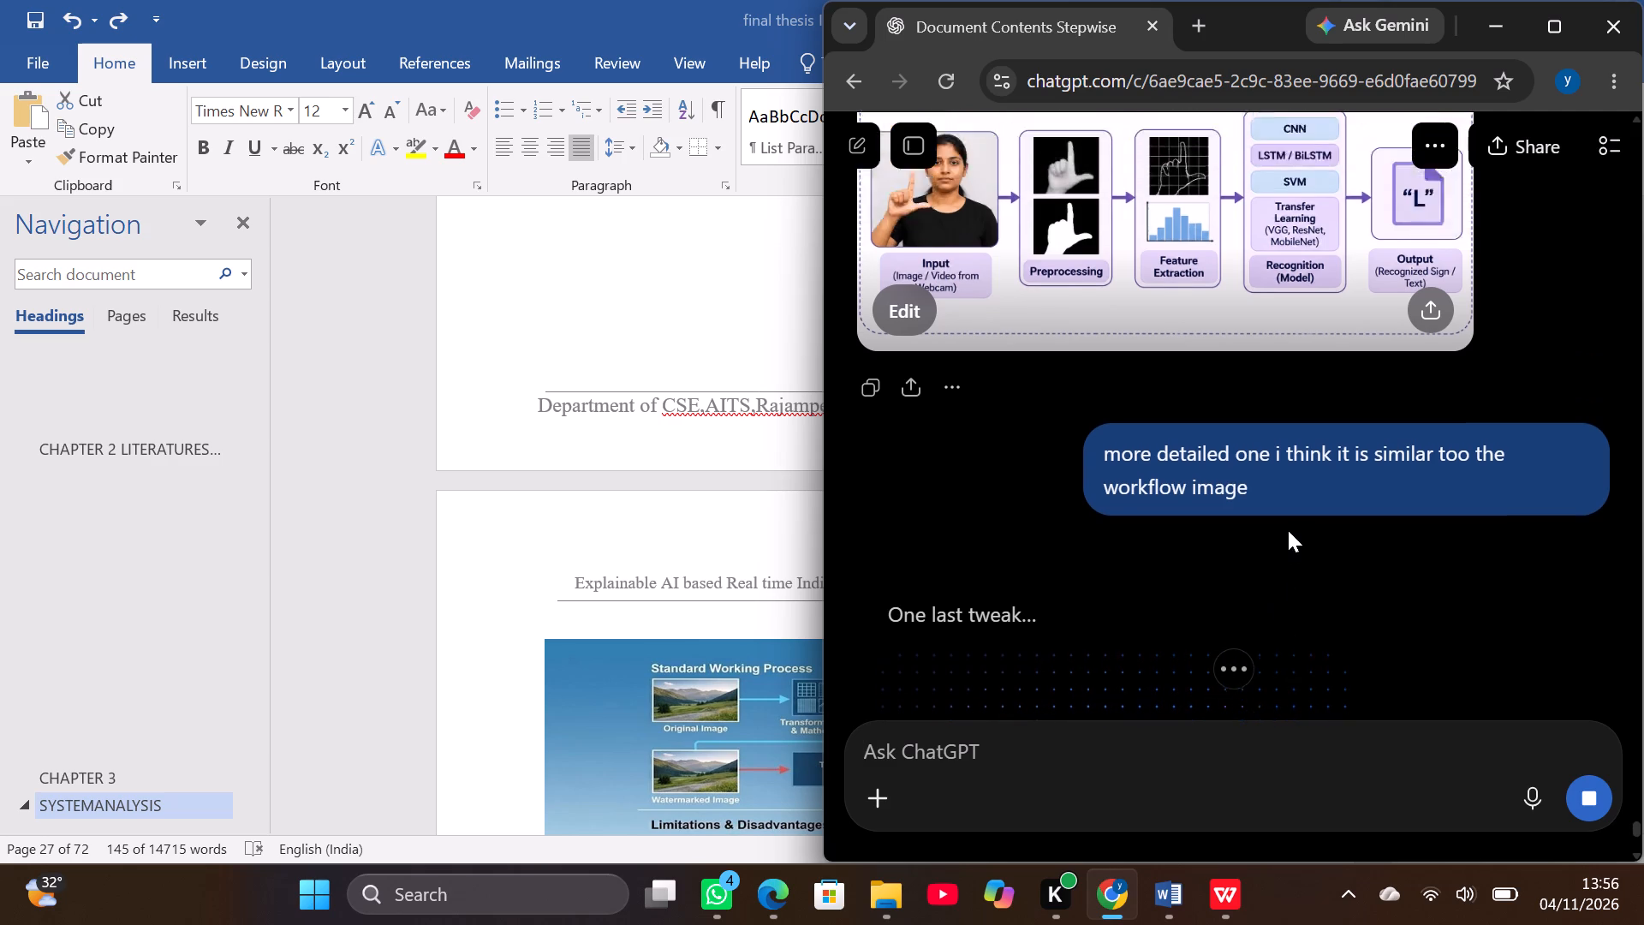
{"action": "scroll", "coordinate": [1288, 530], "scroll_direction": "up", "scroll_amount": 13}
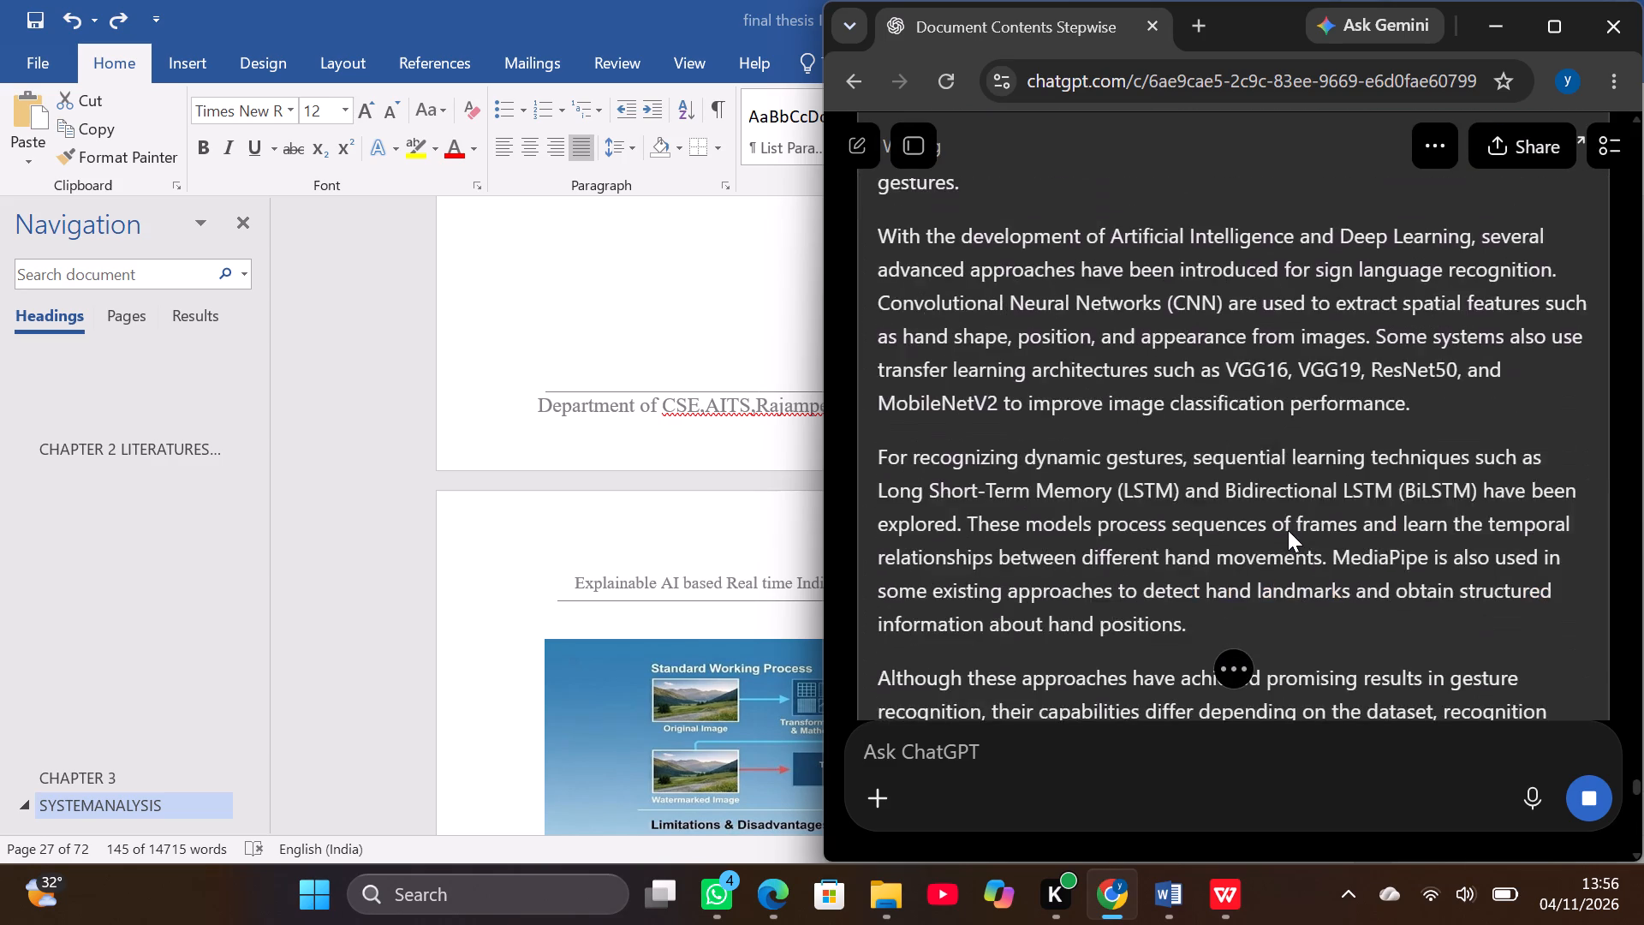
{"action": "scroll", "coordinate": [1288, 530], "scroll_direction": "up", "scroll_amount": 11}
{"action": "scroll", "coordinate": [1288, 530], "scroll_direction": "down", "scroll_amount": 4}
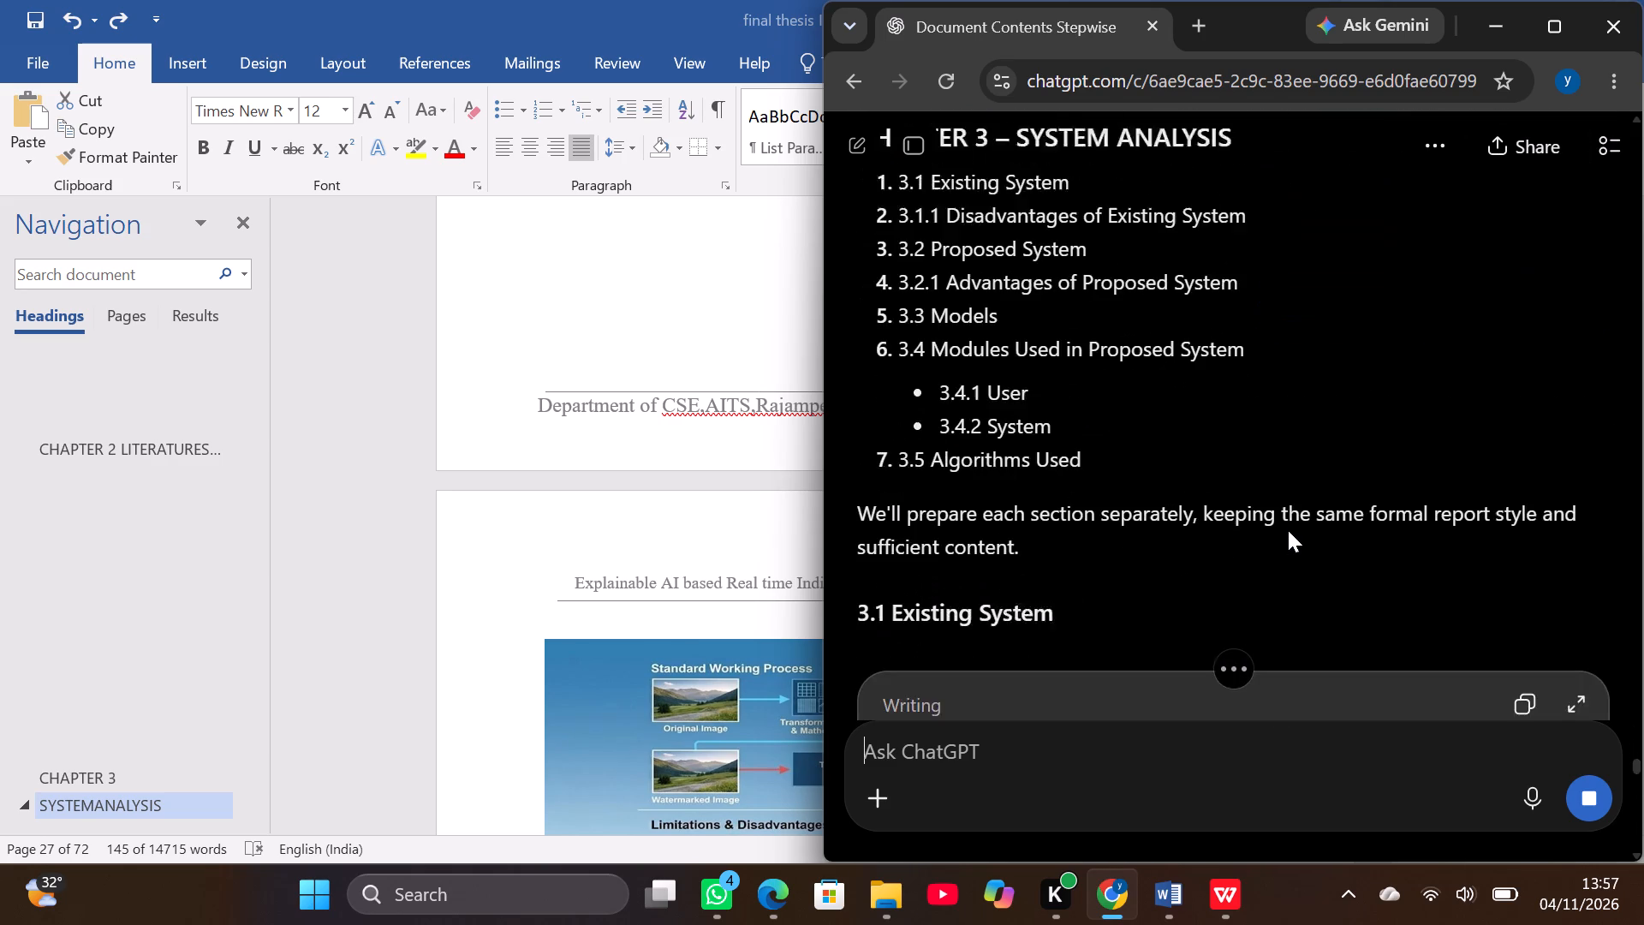
{"action": "scroll", "coordinate": [1288, 530], "scroll_direction": "down", "scroll_amount": 7}
{"action": "scroll", "coordinate": [1288, 530], "scroll_direction": "up", "scroll_amount": 3}
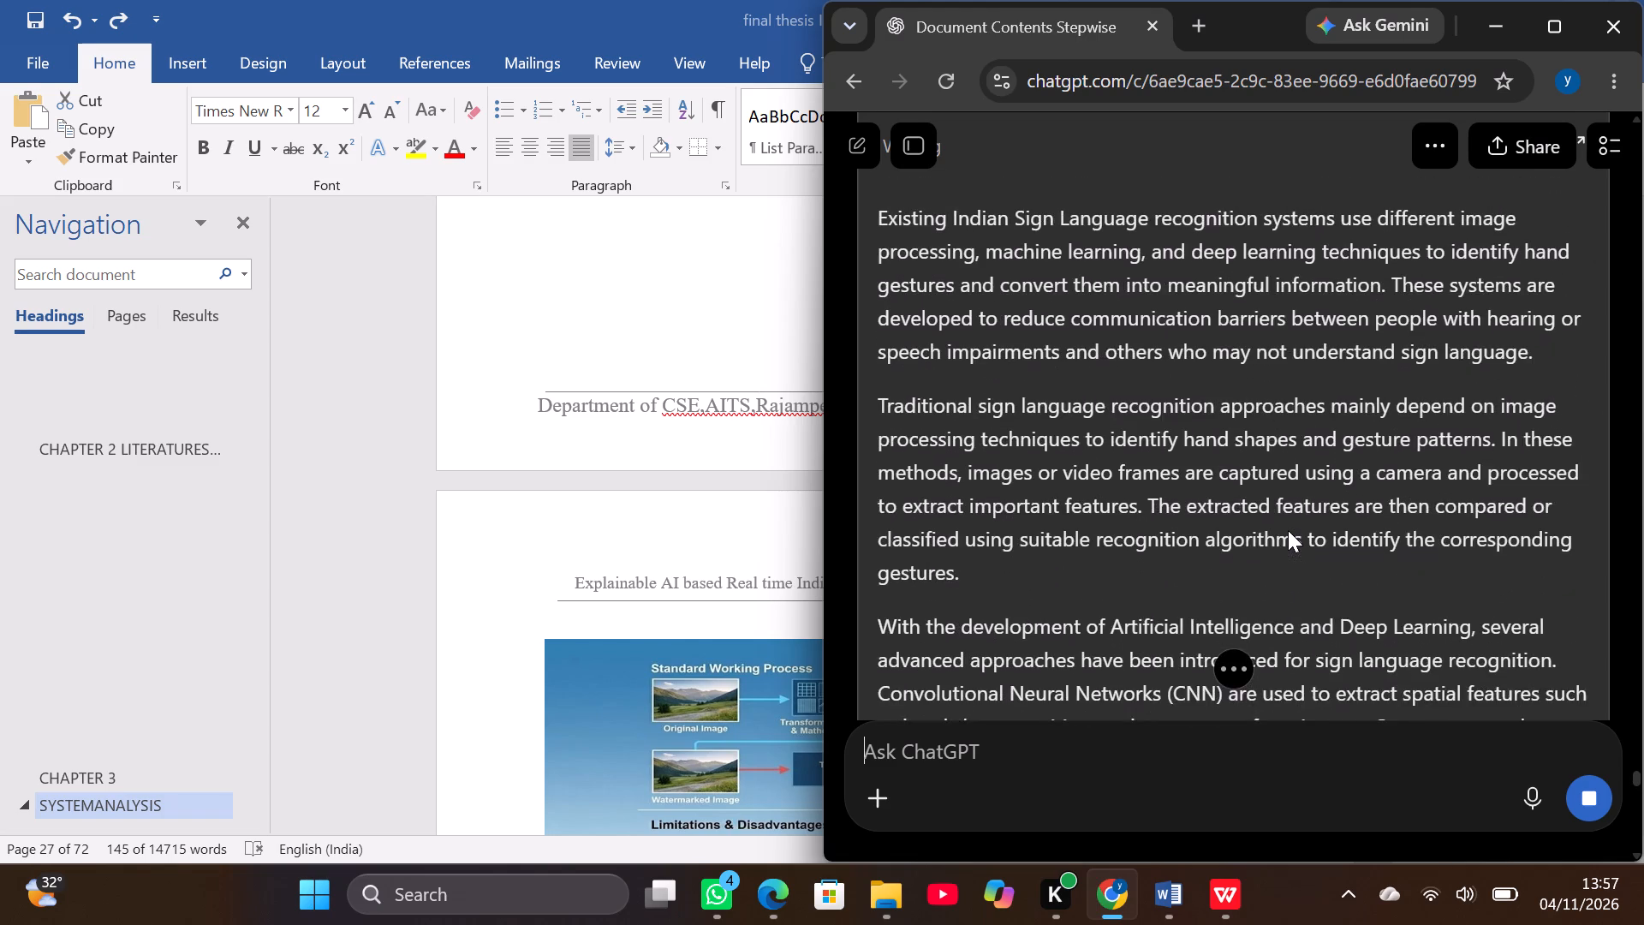
{"action": "scroll", "coordinate": [1288, 530], "scroll_direction": "up", "scroll_amount": 1}
{"action": "left_click", "coordinate": [1510, 288]}
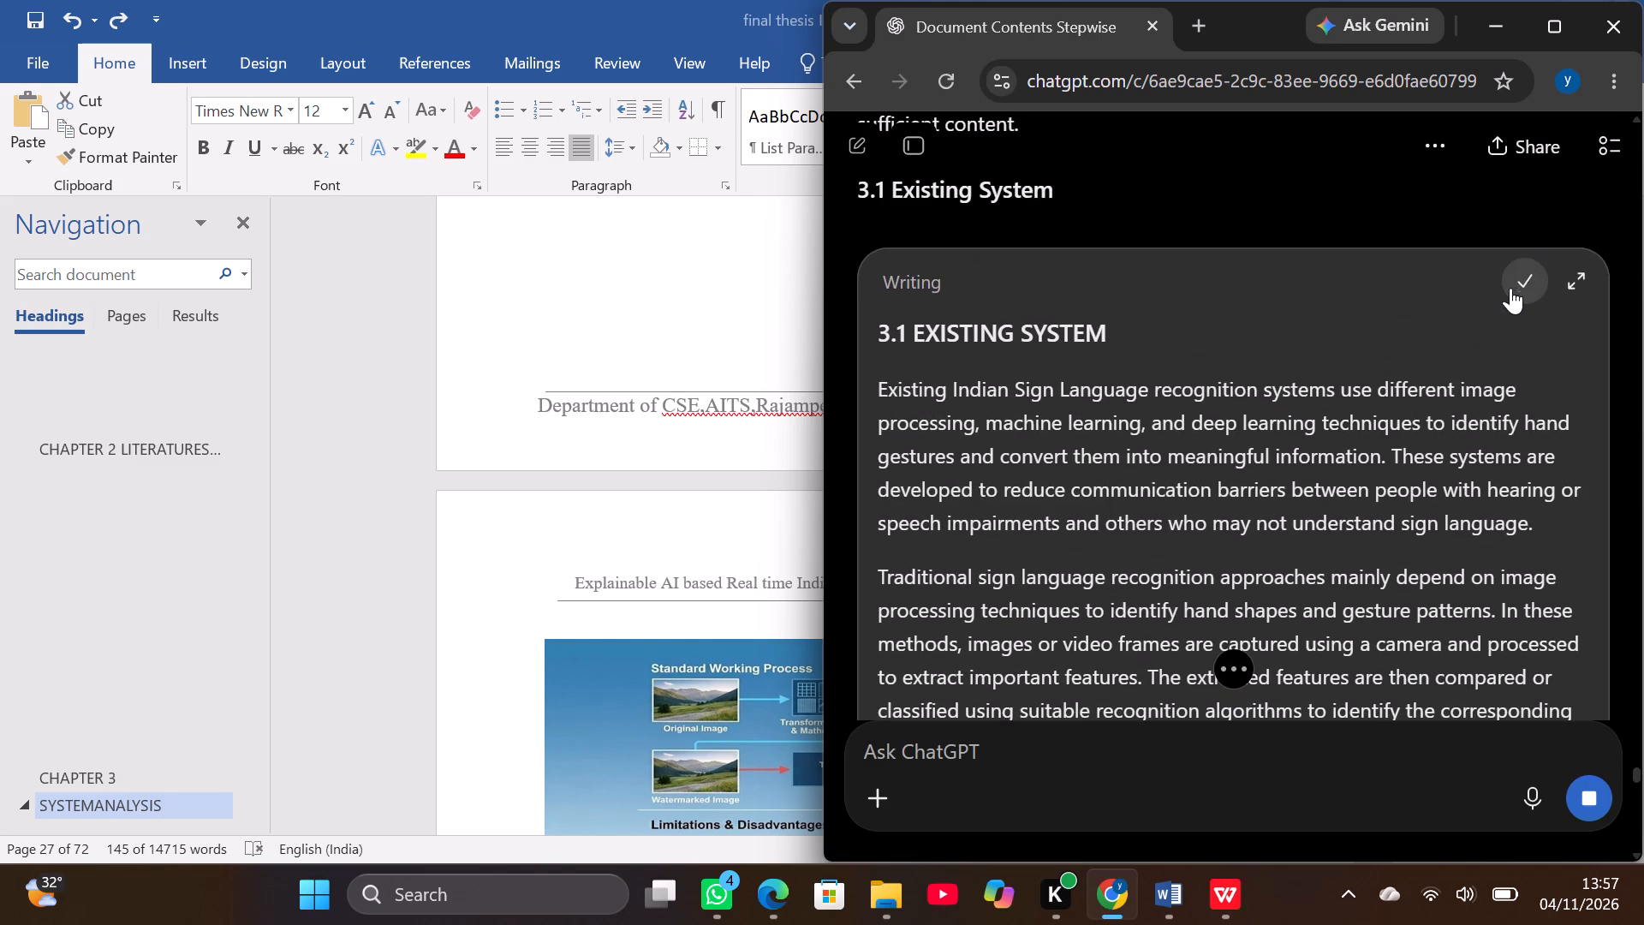
Switch to the Word thesis and delete the selected digital image watermarking paragraph under the 3.1 EXISTING SYSTEM heading.
{"action": "left_click", "coordinate": [747, 310]}
{"action": "scroll", "coordinate": [747, 310], "scroll_direction": "up", "scroll_amount": 4}
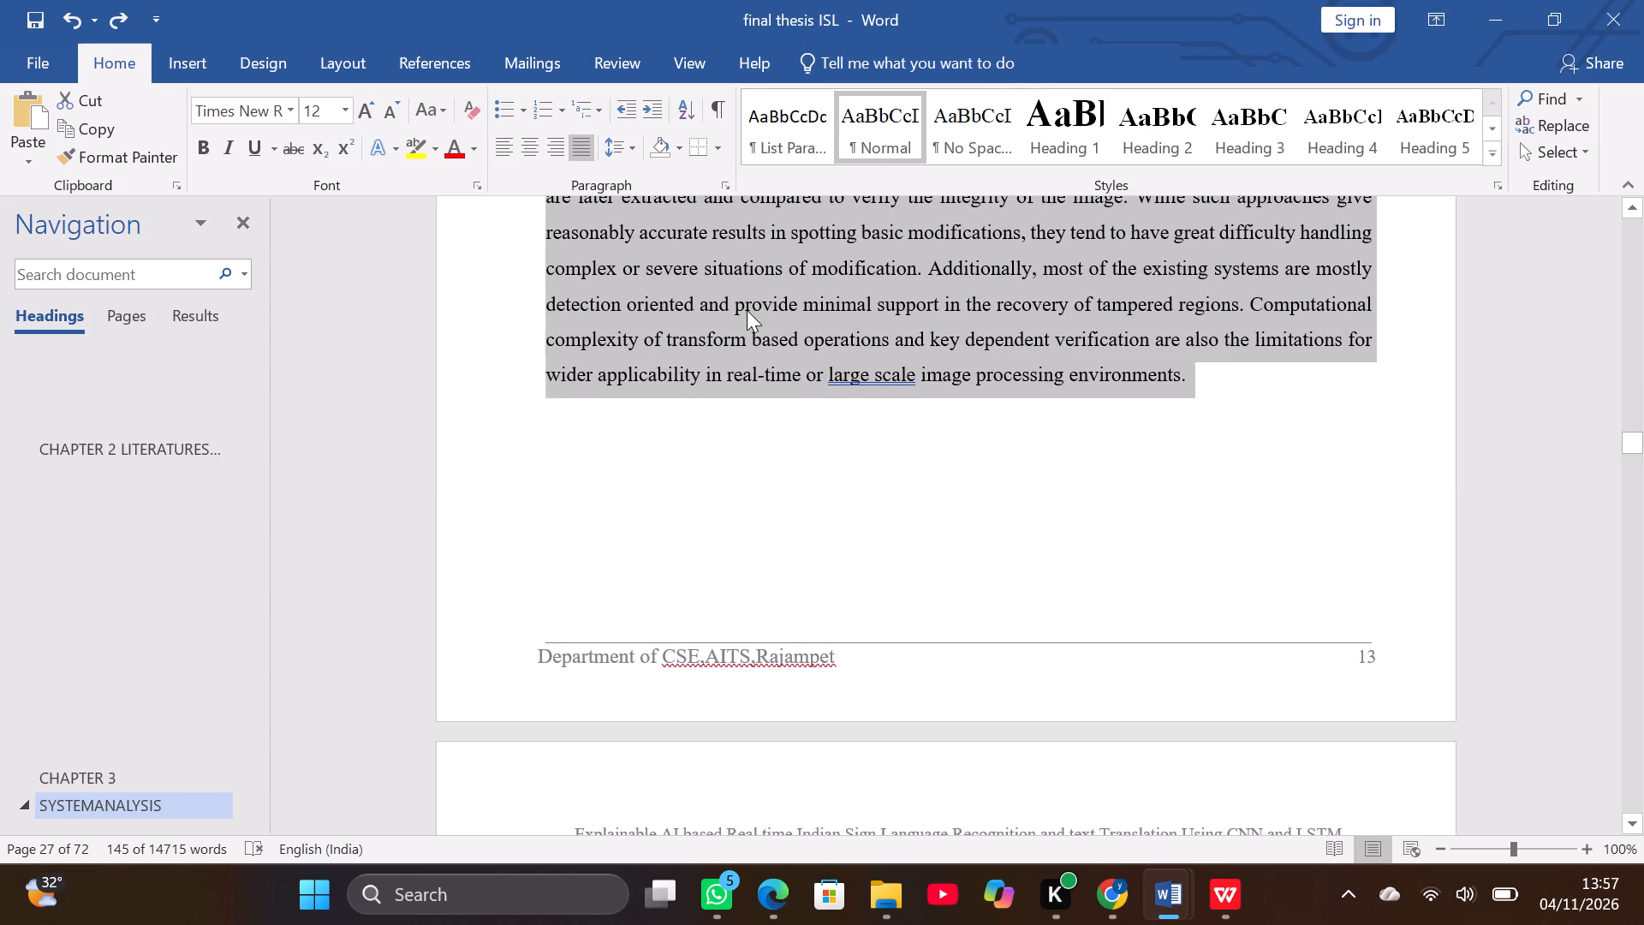
{"action": "scroll", "coordinate": [747, 310], "scroll_direction": "up", "scroll_amount": 2}
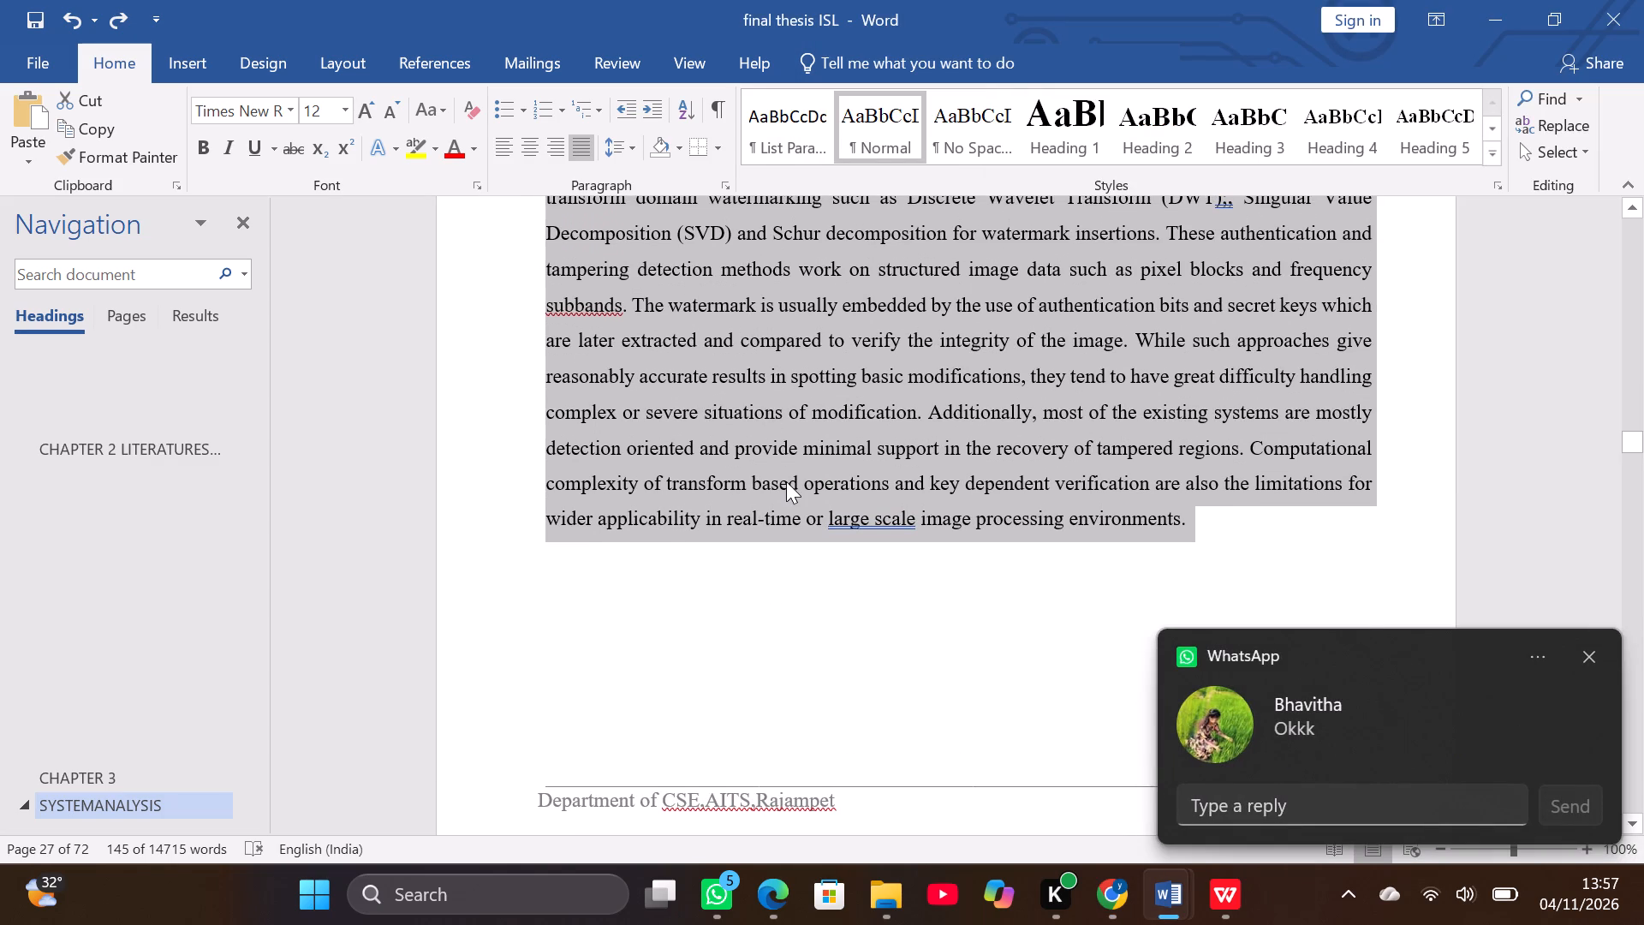
{"action": "scroll", "coordinate": [786, 481], "scroll_direction": "up", "scroll_amount": 6}
{"action": "scroll", "coordinate": [786, 481], "scroll_direction": "down", "scroll_amount": 1}
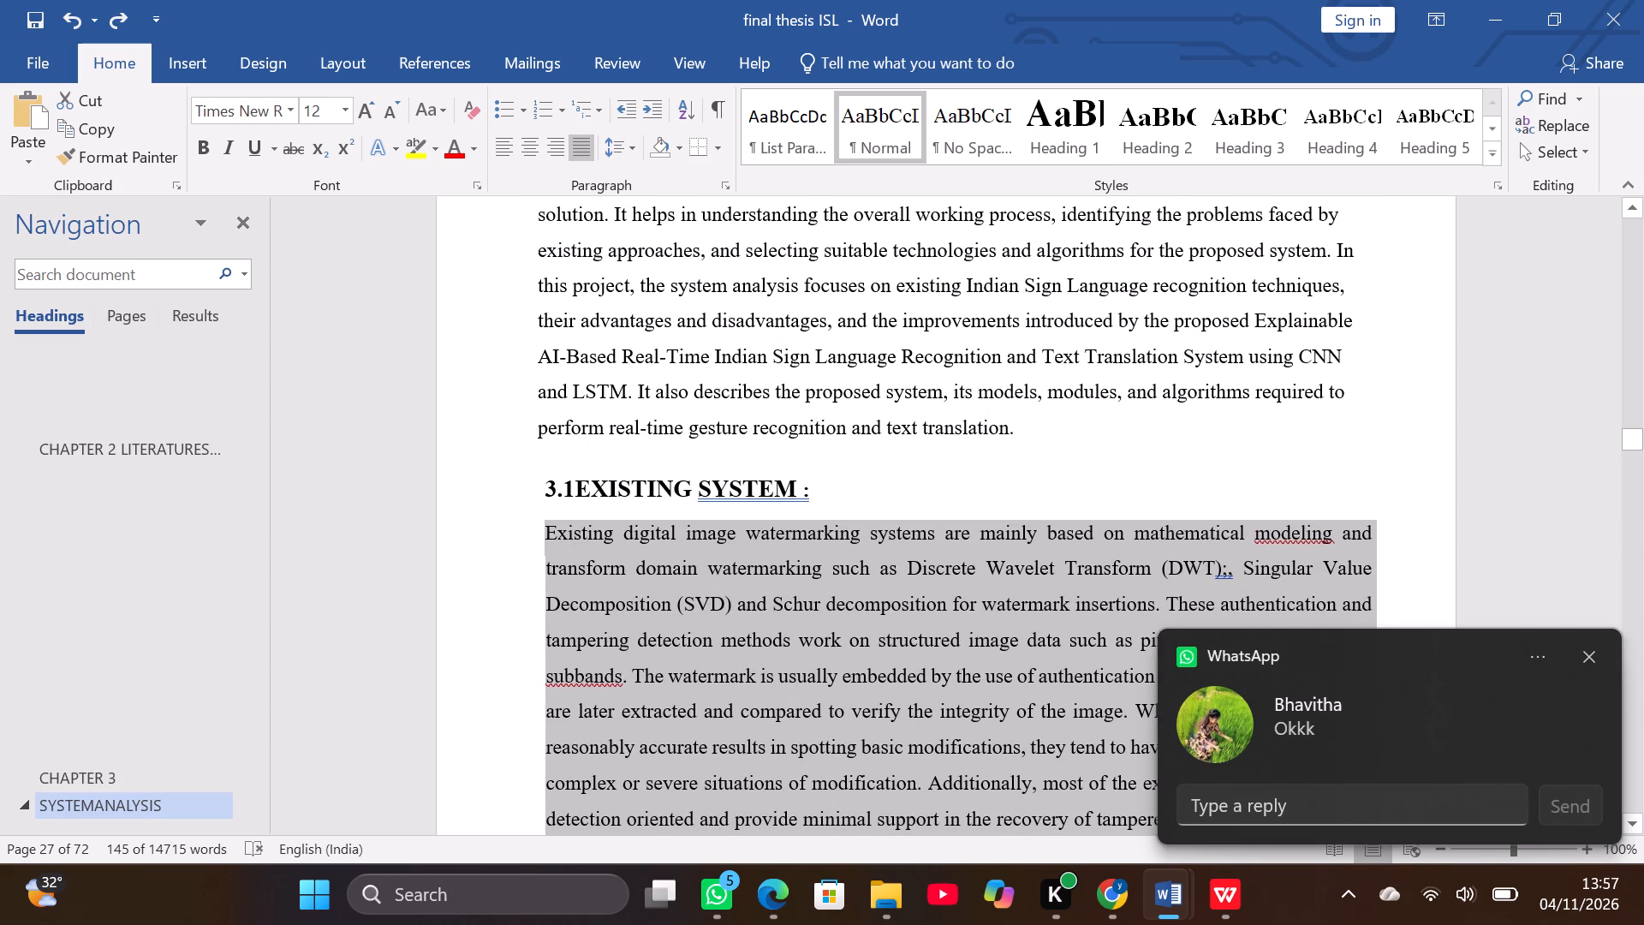
{"action": "key", "text": "BackSpace"}
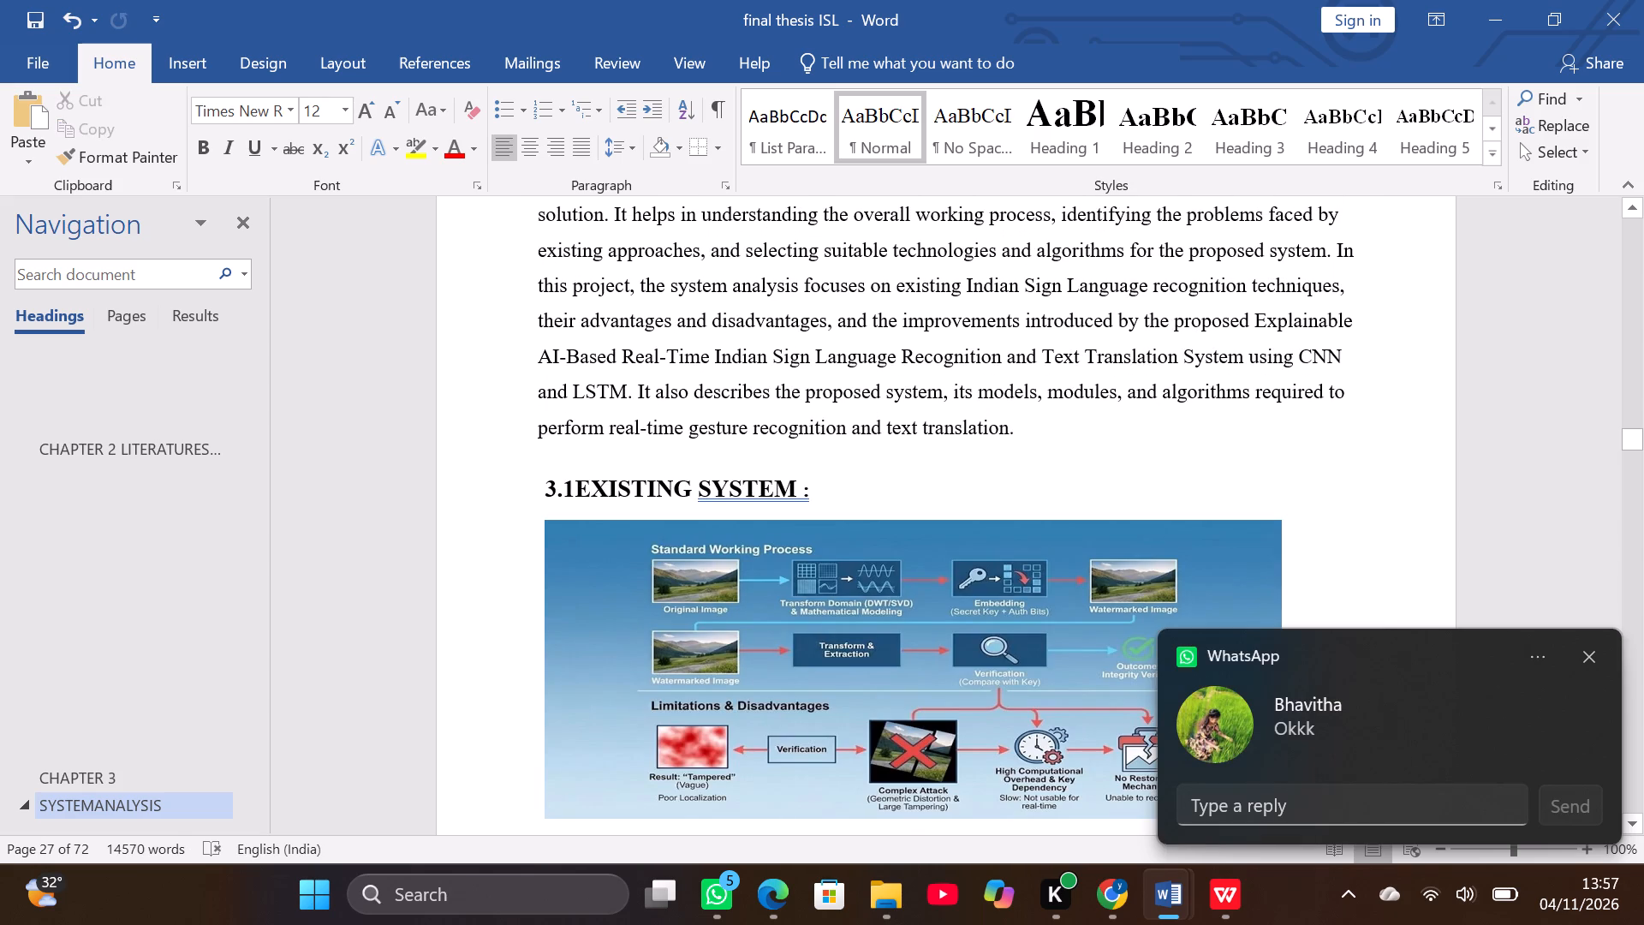
Paste the copied Indian Sign Language existing system text on a new line between the 3.1 EXISTING SYSTEM heading and the figure.
{"action": "left_click", "coordinate": [819, 498]}
{"action": "key", "text": "Return"}
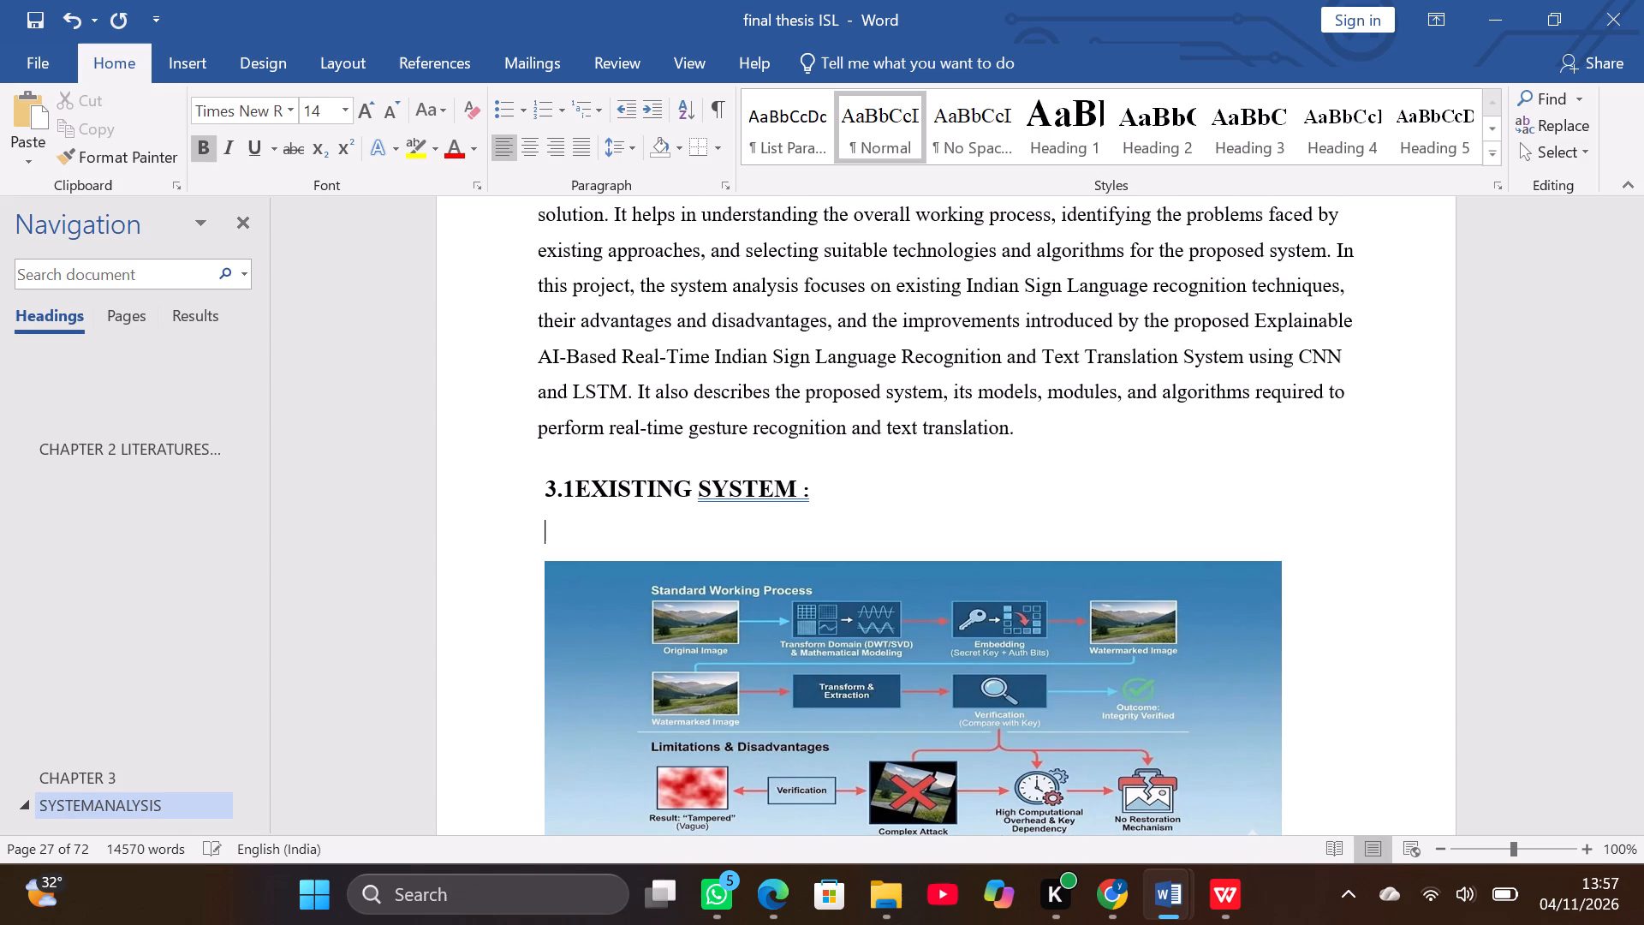
{"action": "key", "text": "ctrl+v"}
Delete the duplicate centred 3.1 EXISTING SYSTEM heading that came with the pasted text.
{"action": "scroll", "coordinate": [819, 498], "scroll_direction": "up", "scroll_amount": 6}
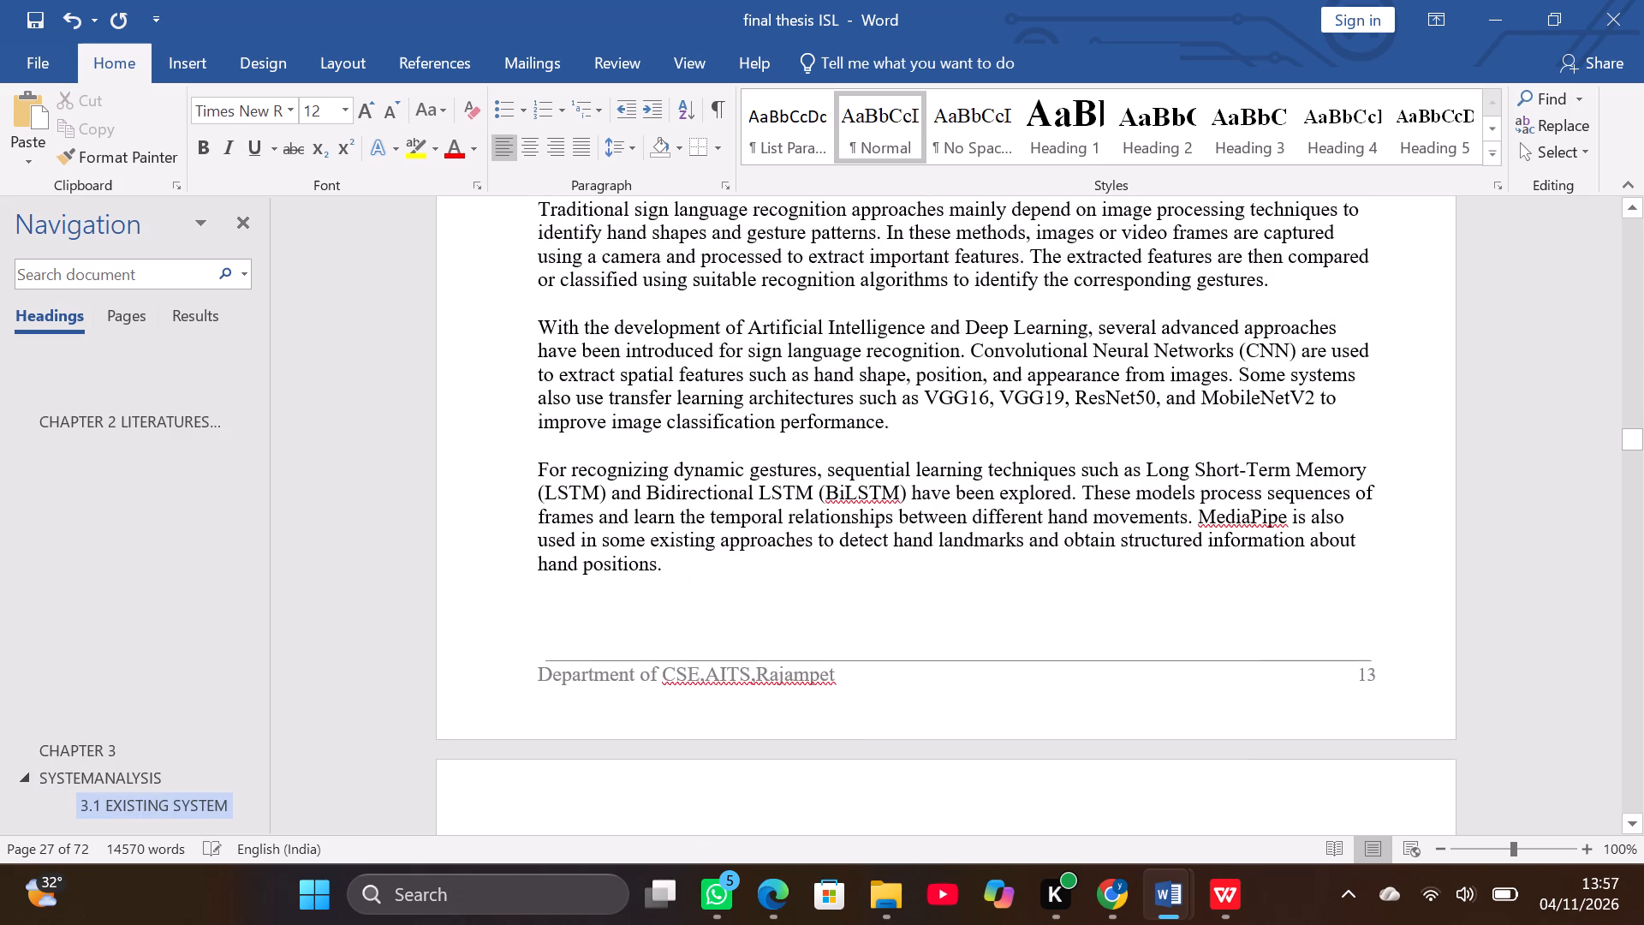
{"action": "scroll", "coordinate": [819, 498], "scroll_direction": "up", "scroll_amount": 5}
{"action": "triple_click", "coordinate": [1194, 368]}
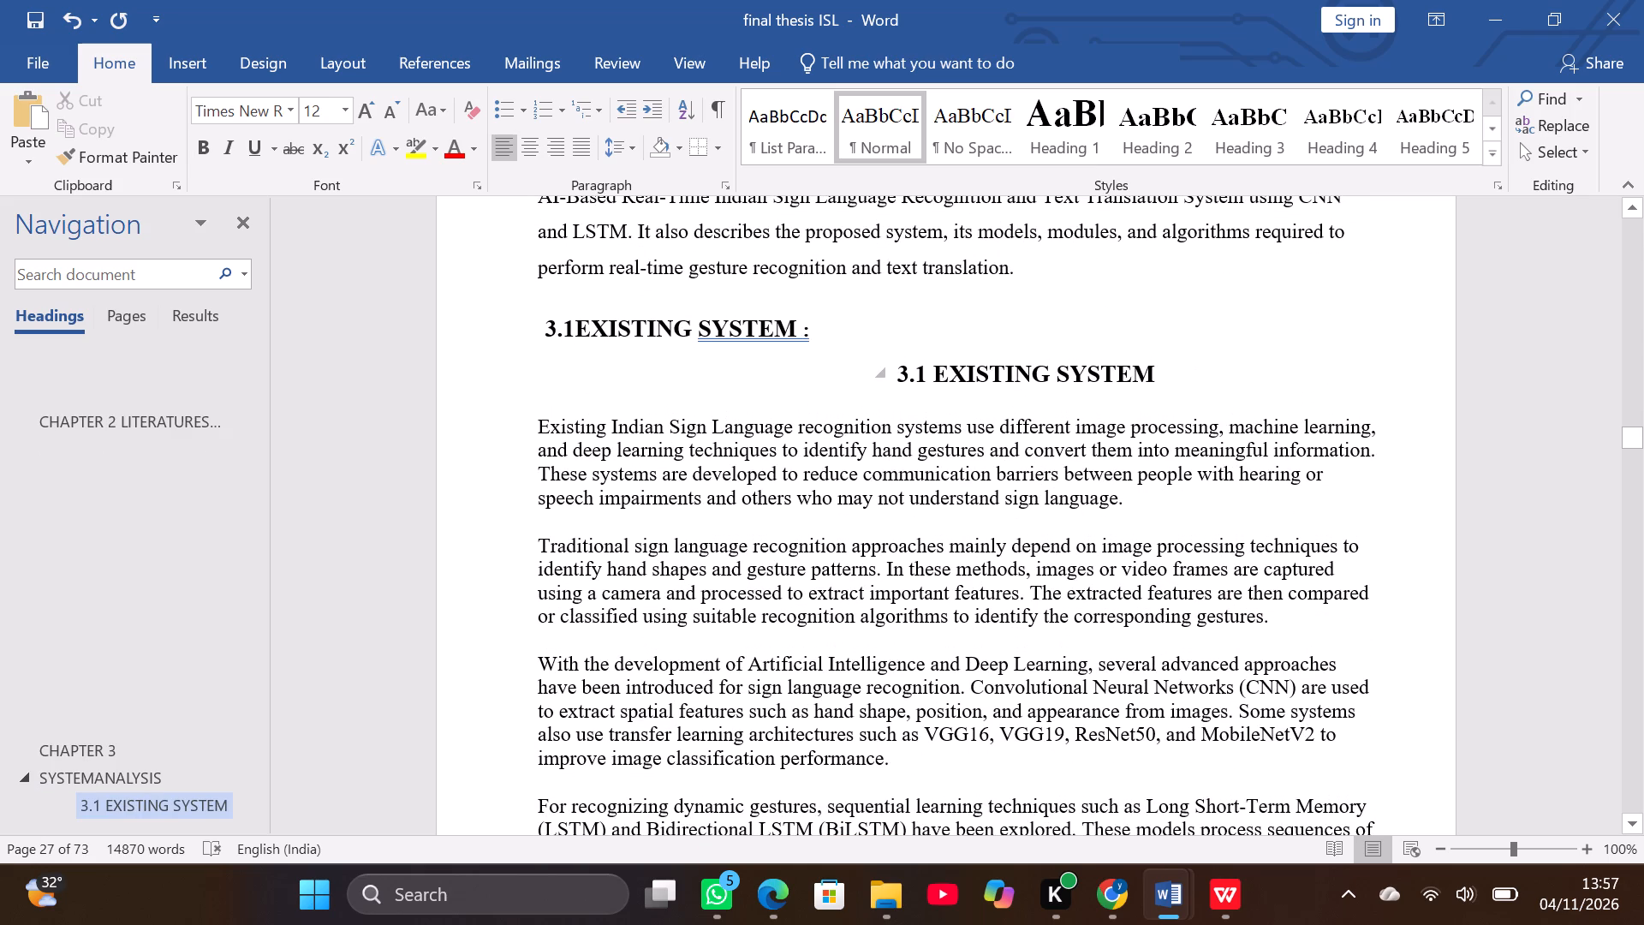
{"action": "key", "text": "BackSpace"}
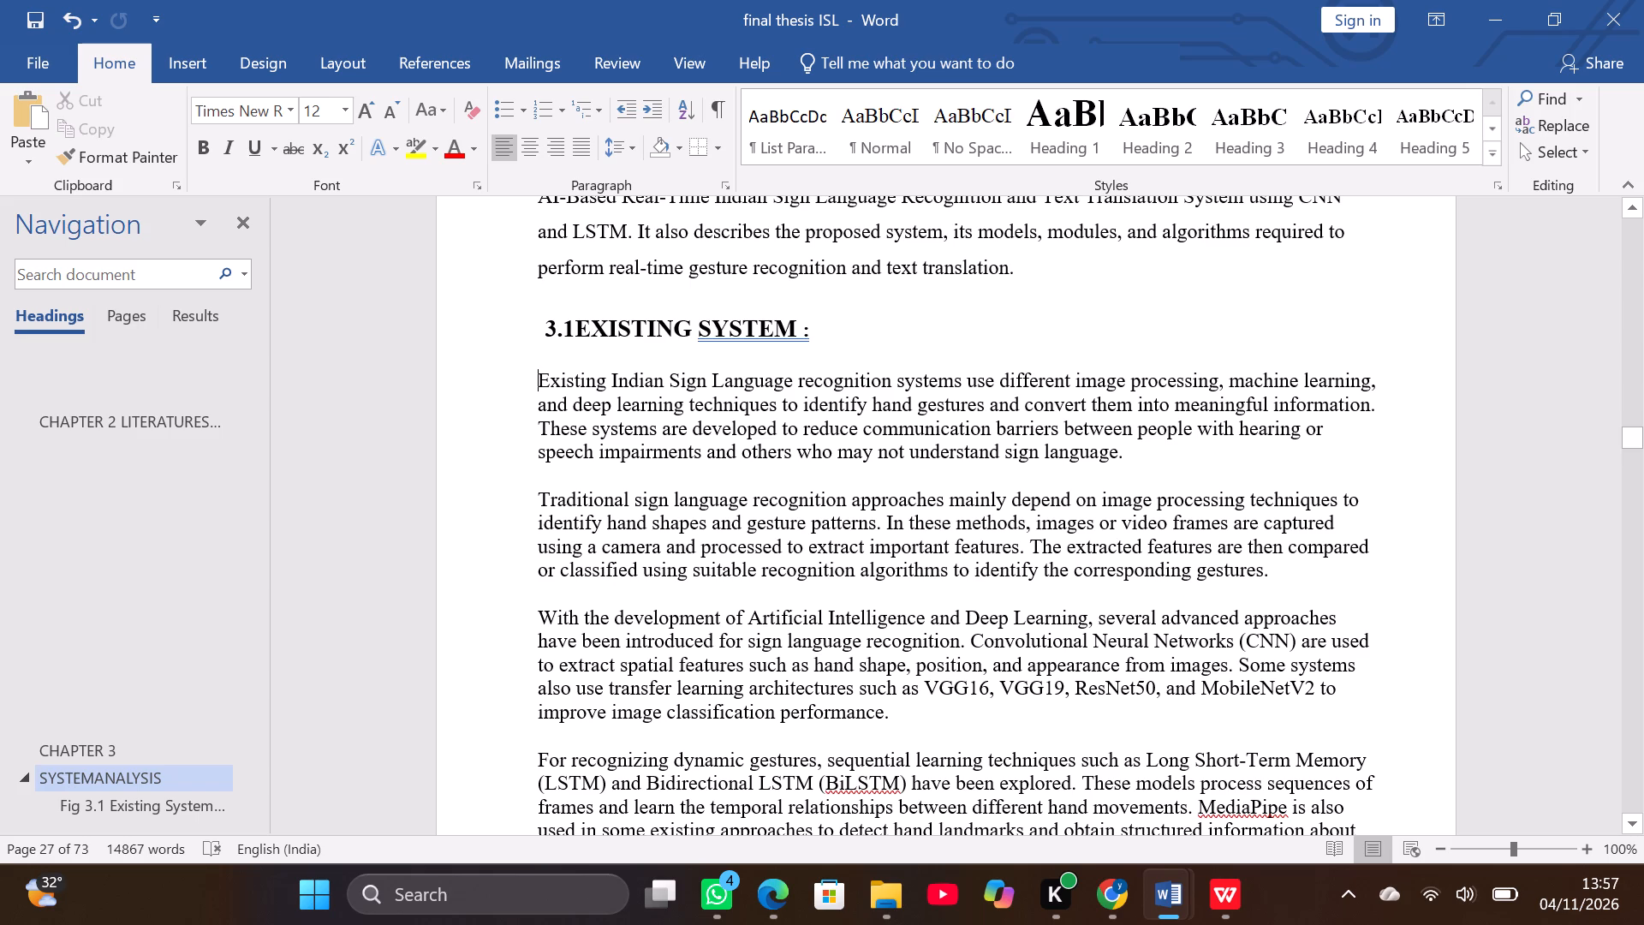
In the Word thesis, set the line spacing of all the pasted paragraphs under 3.1 EXISTING SYSTEM to 1.5.
{"action": "left_click_drag", "start_coordinate": [539, 379], "coordinate": [696, 826]}
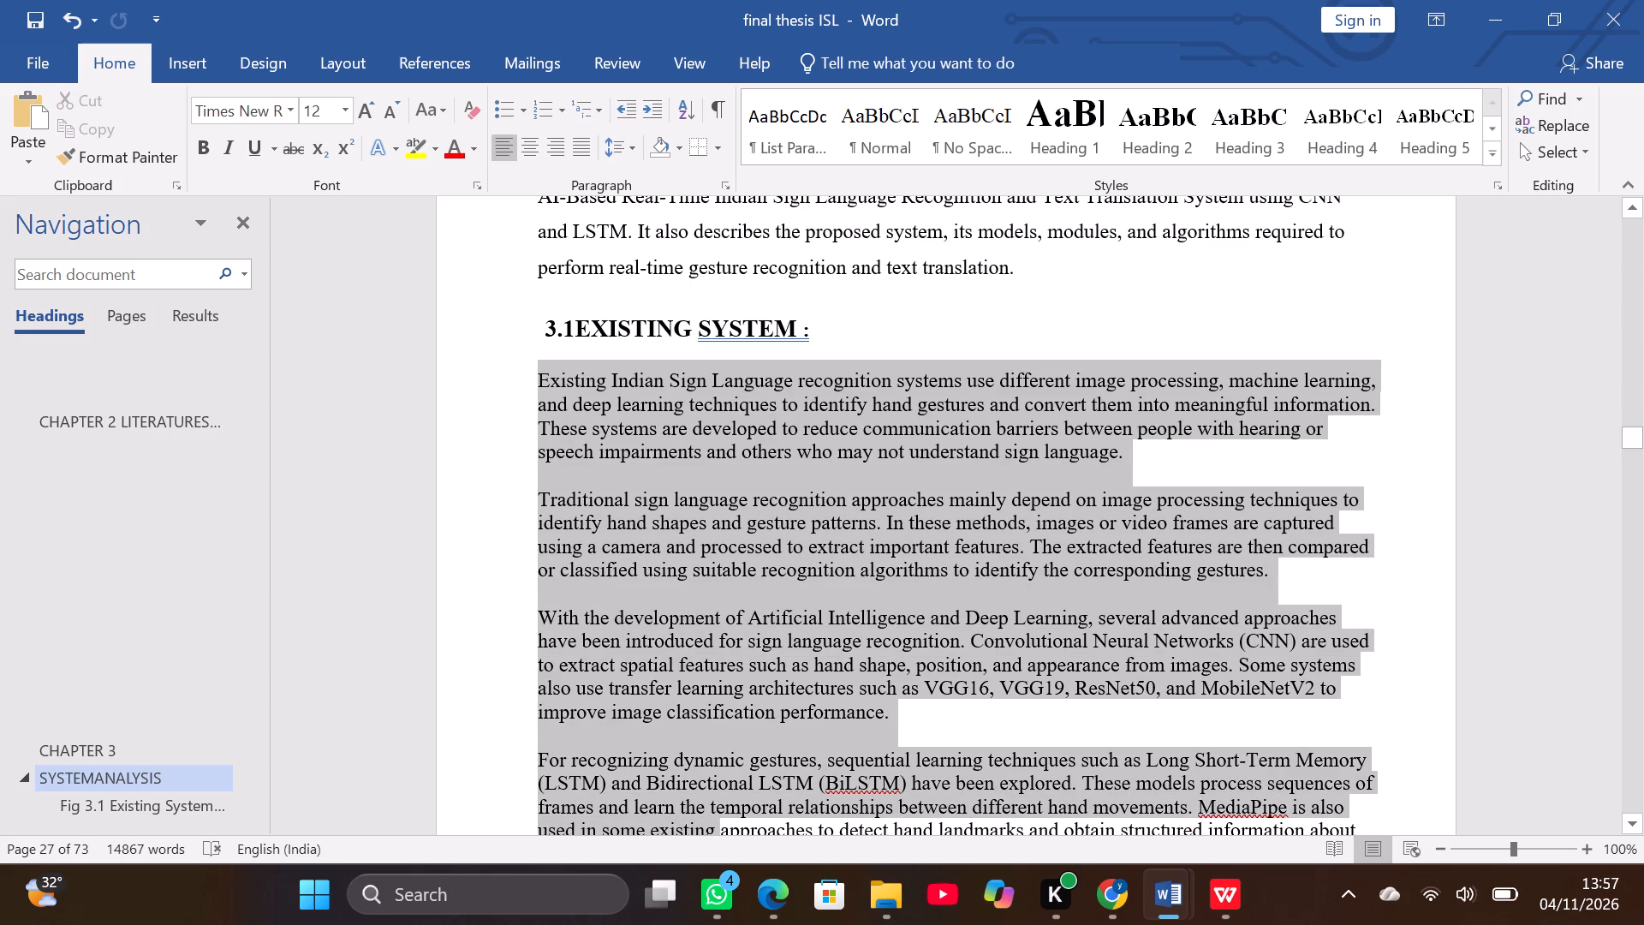
{"action": "left_click_drag", "start_coordinate": [696, 826], "coordinate": [708, 835]}
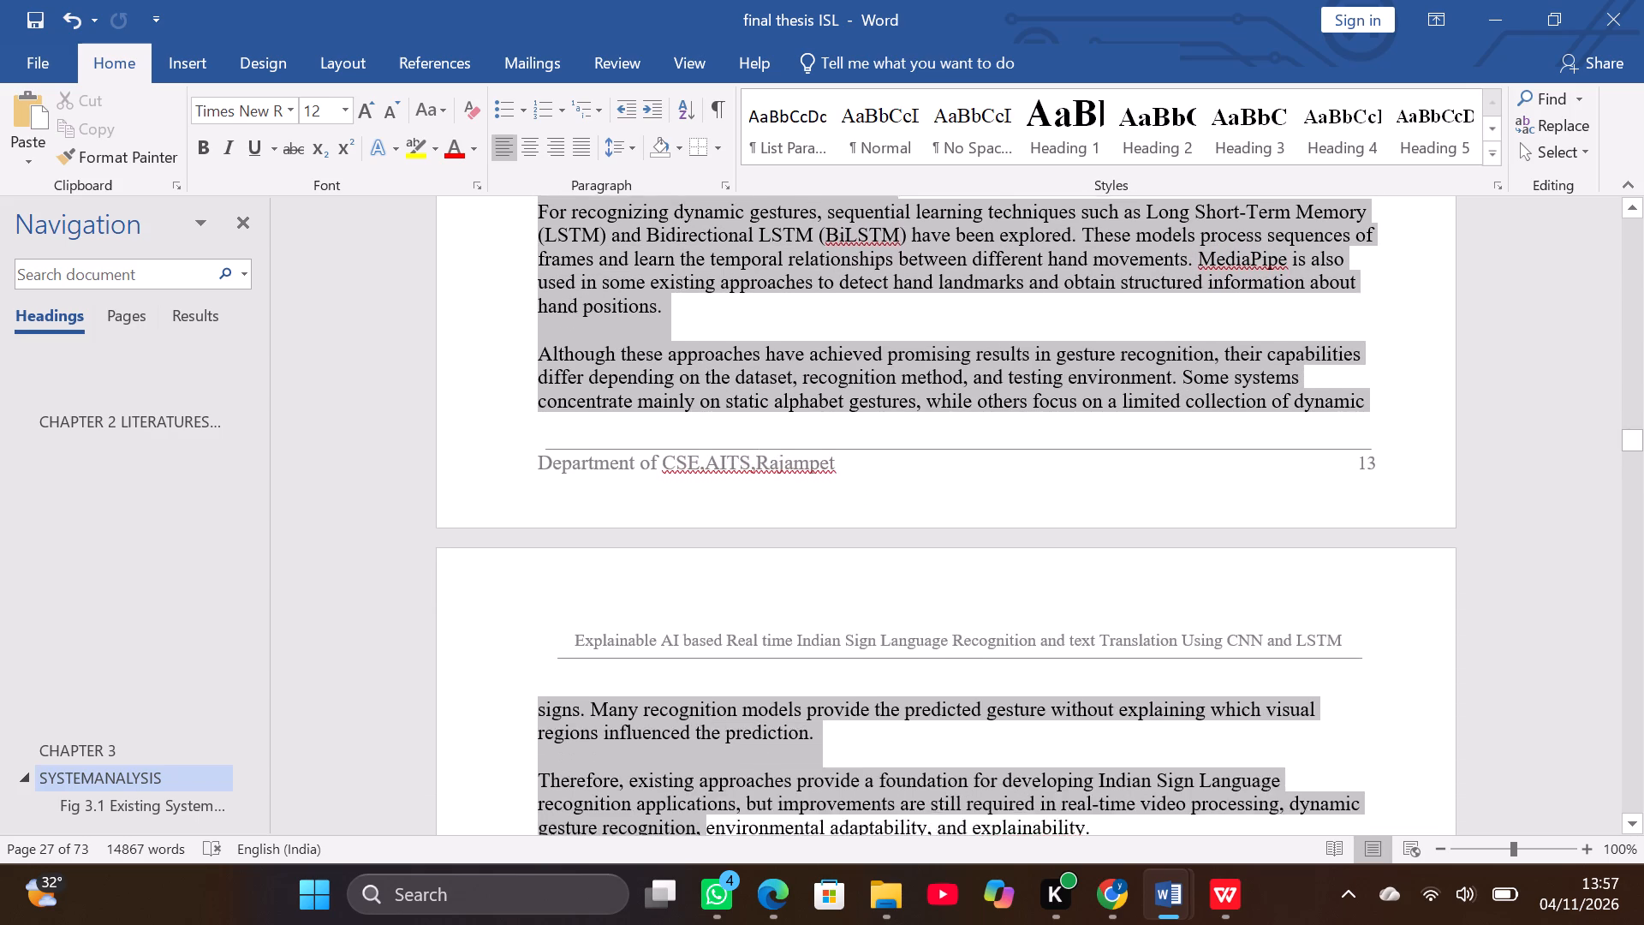
{"action": "left_click_drag", "start_coordinate": [708, 835], "coordinate": [828, 651]}
{"action": "left_click", "coordinate": [828, 651]}
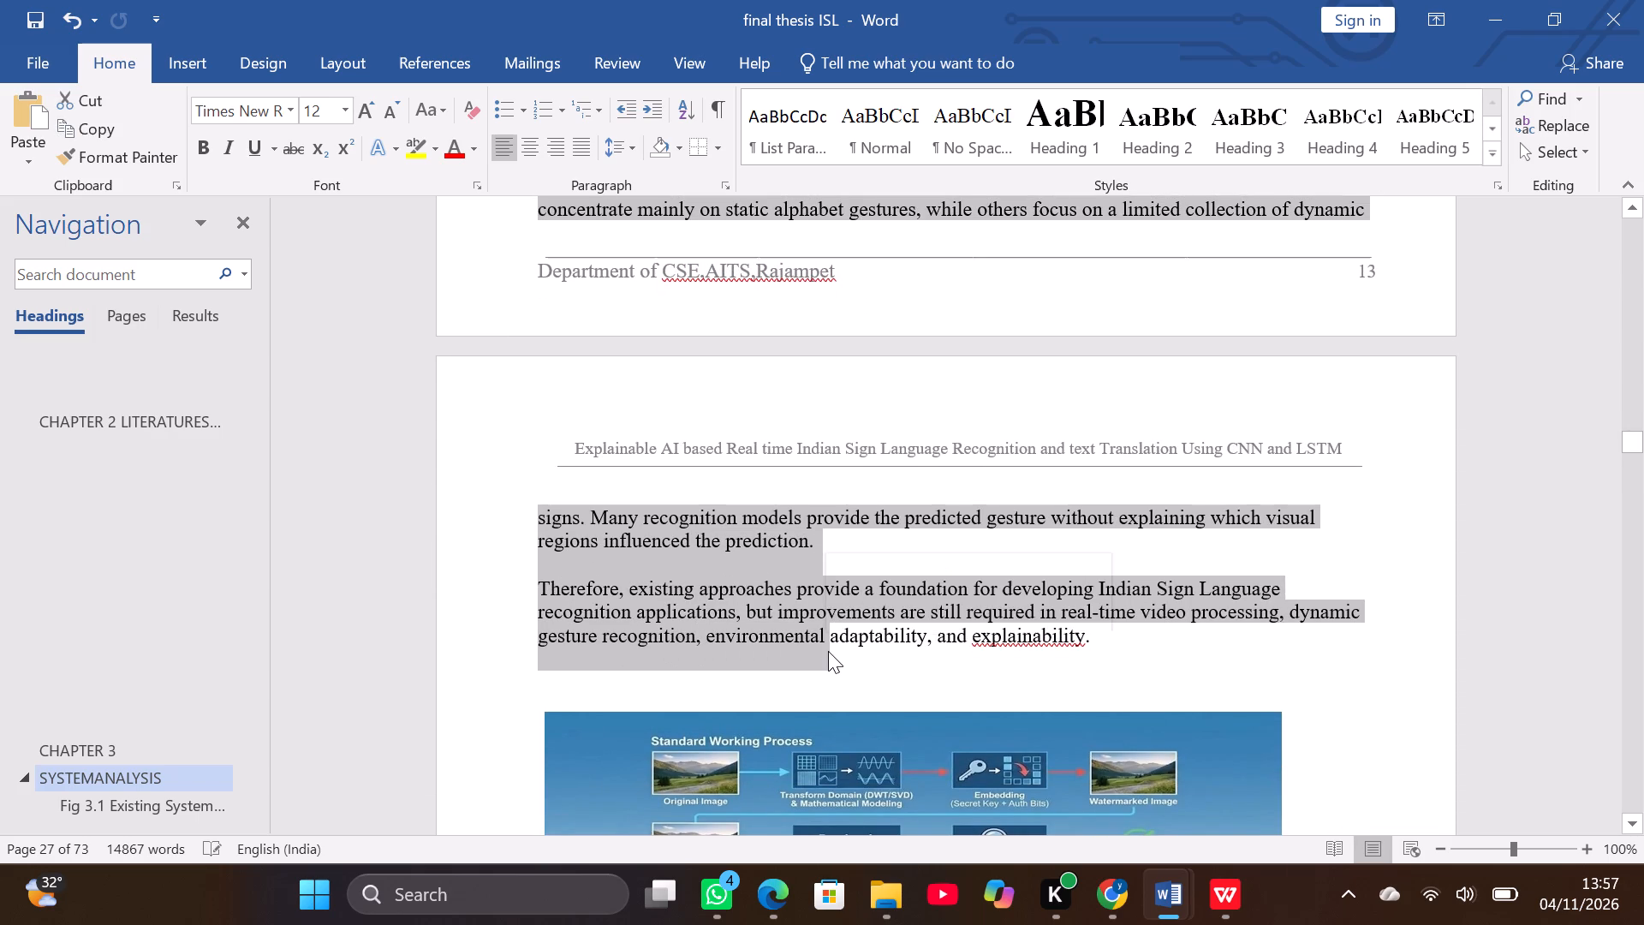
{"action": "scroll", "coordinate": [692, 258], "scroll_direction": "up", "scroll_amount": 10}
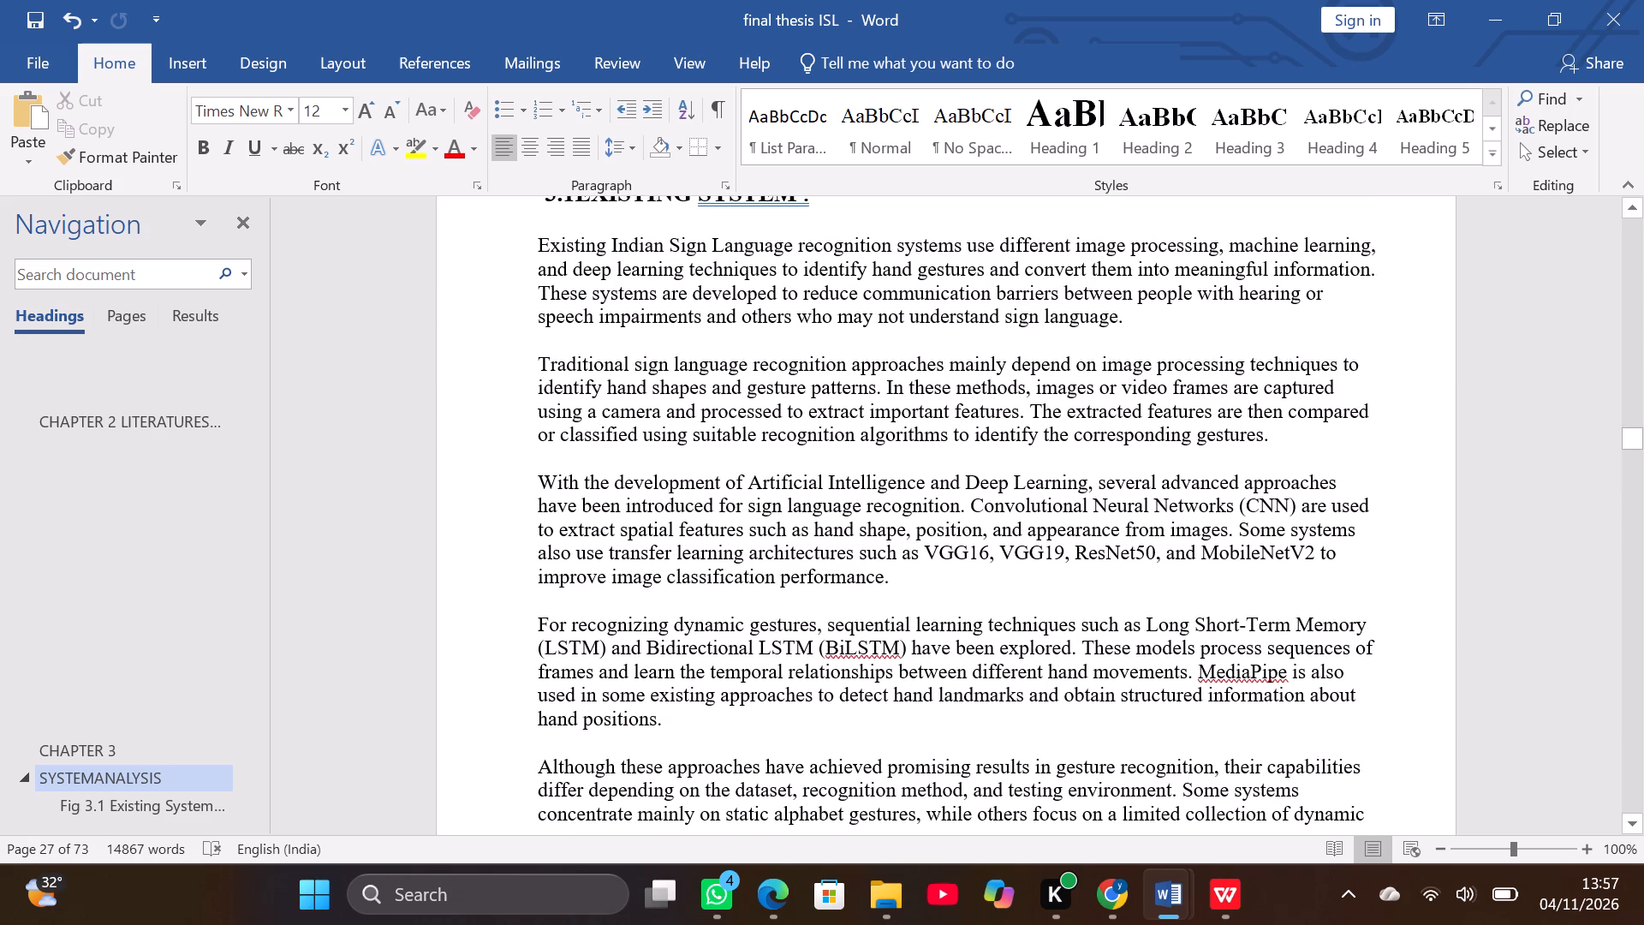
{"action": "left_click_drag", "start_coordinate": [539, 247], "coordinate": [757, 832]}
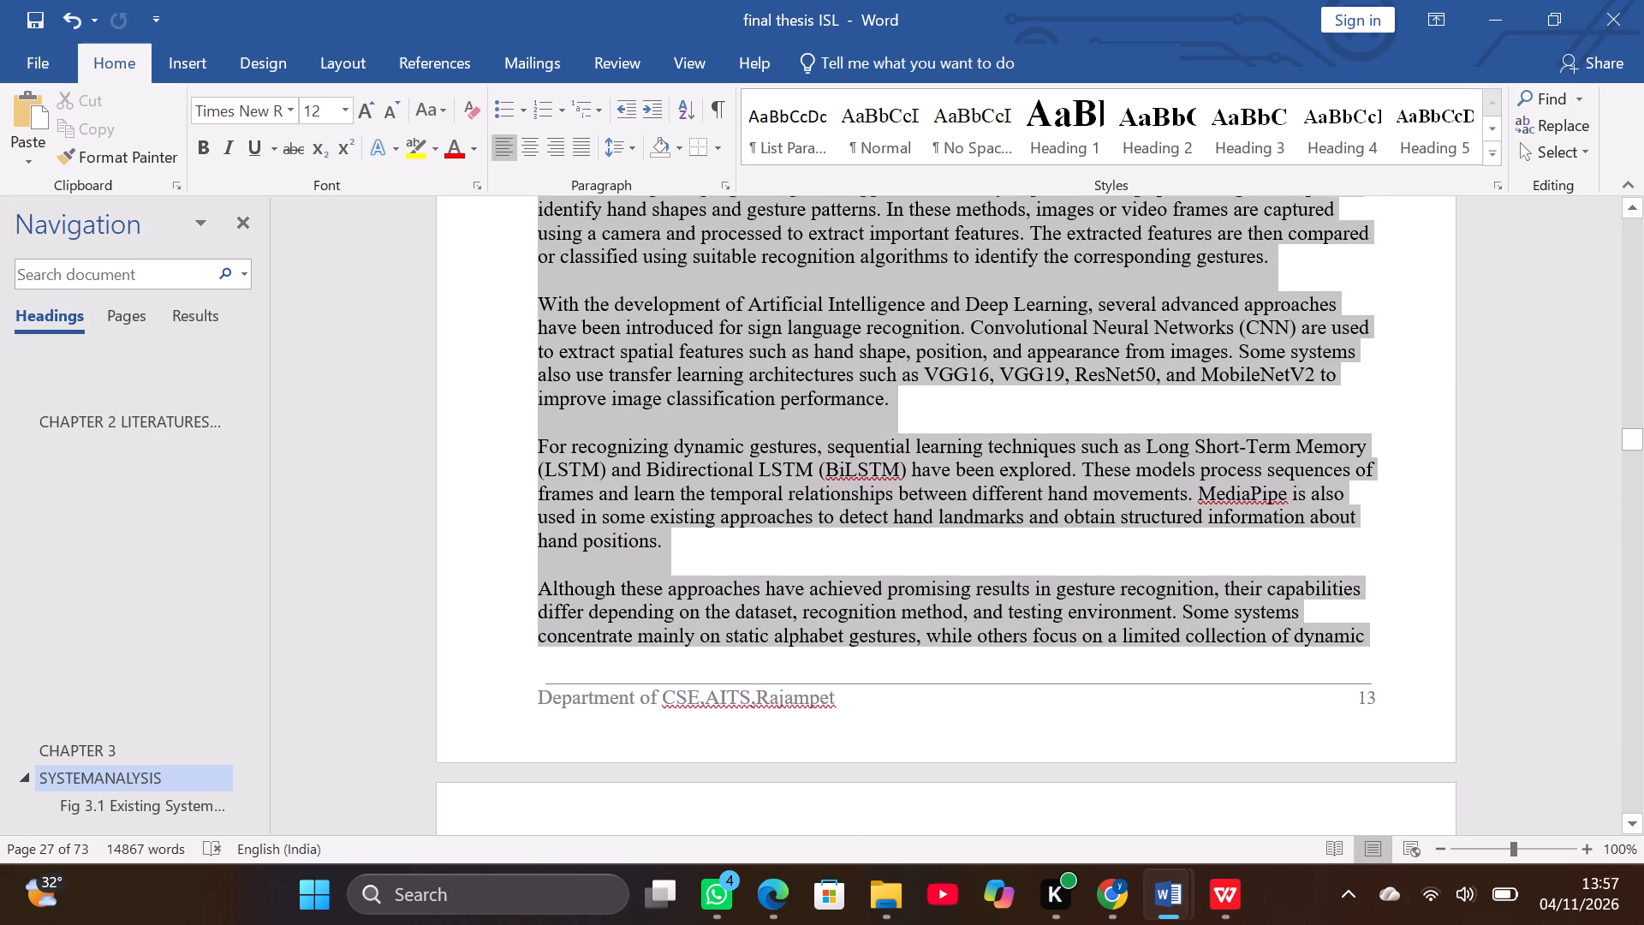
{"action": "left_click_drag", "start_coordinate": [757, 832], "coordinate": [784, 599]}
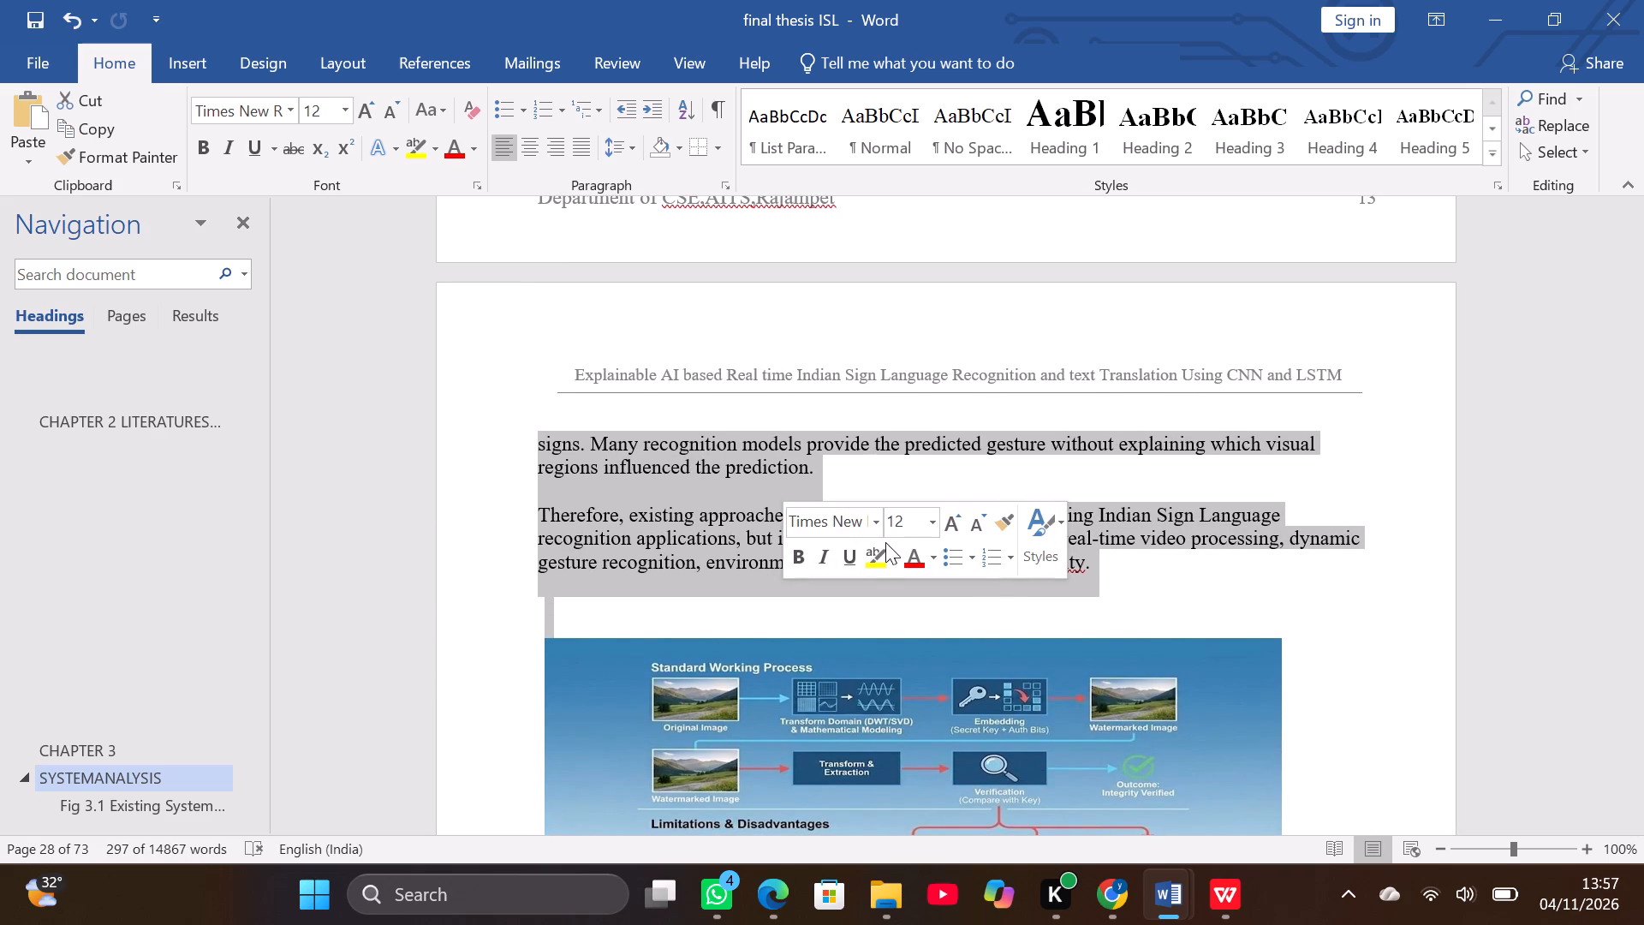
{"action": "left_click", "coordinate": [932, 528]}
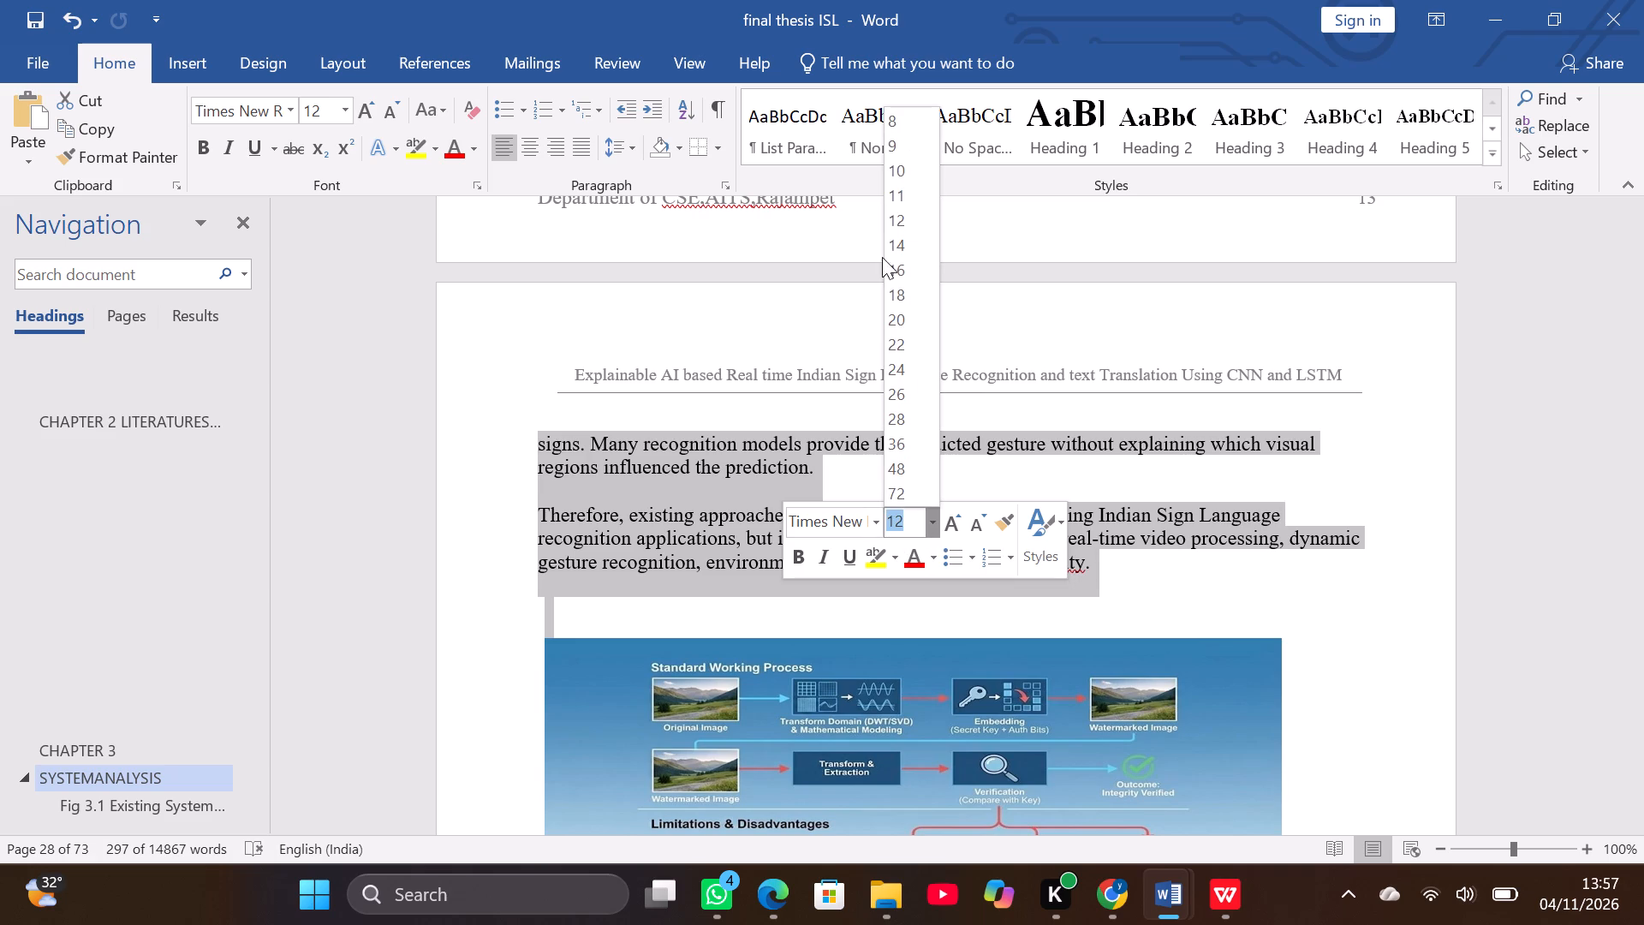
{"action": "left_click", "coordinate": [626, 146]}
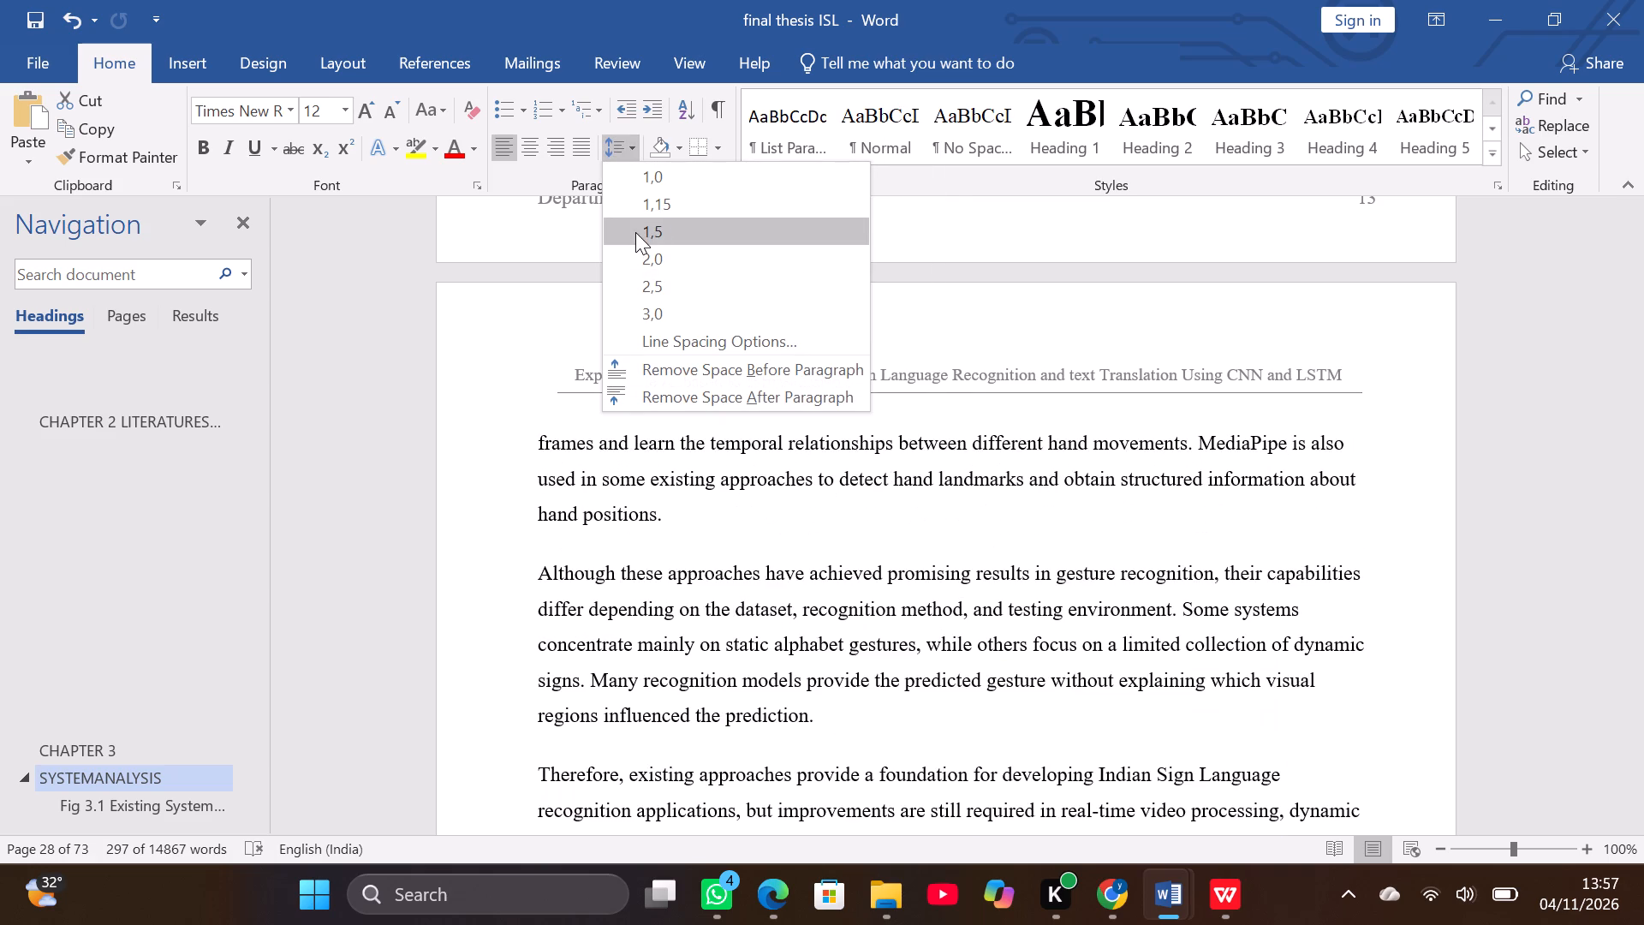
{"action": "left_click", "coordinate": [635, 232]}
{"action": "left_click", "coordinate": [761, 606]}
{"action": "scroll", "coordinate": [761, 606], "scroll_direction": "down", "scroll_amount": 5}
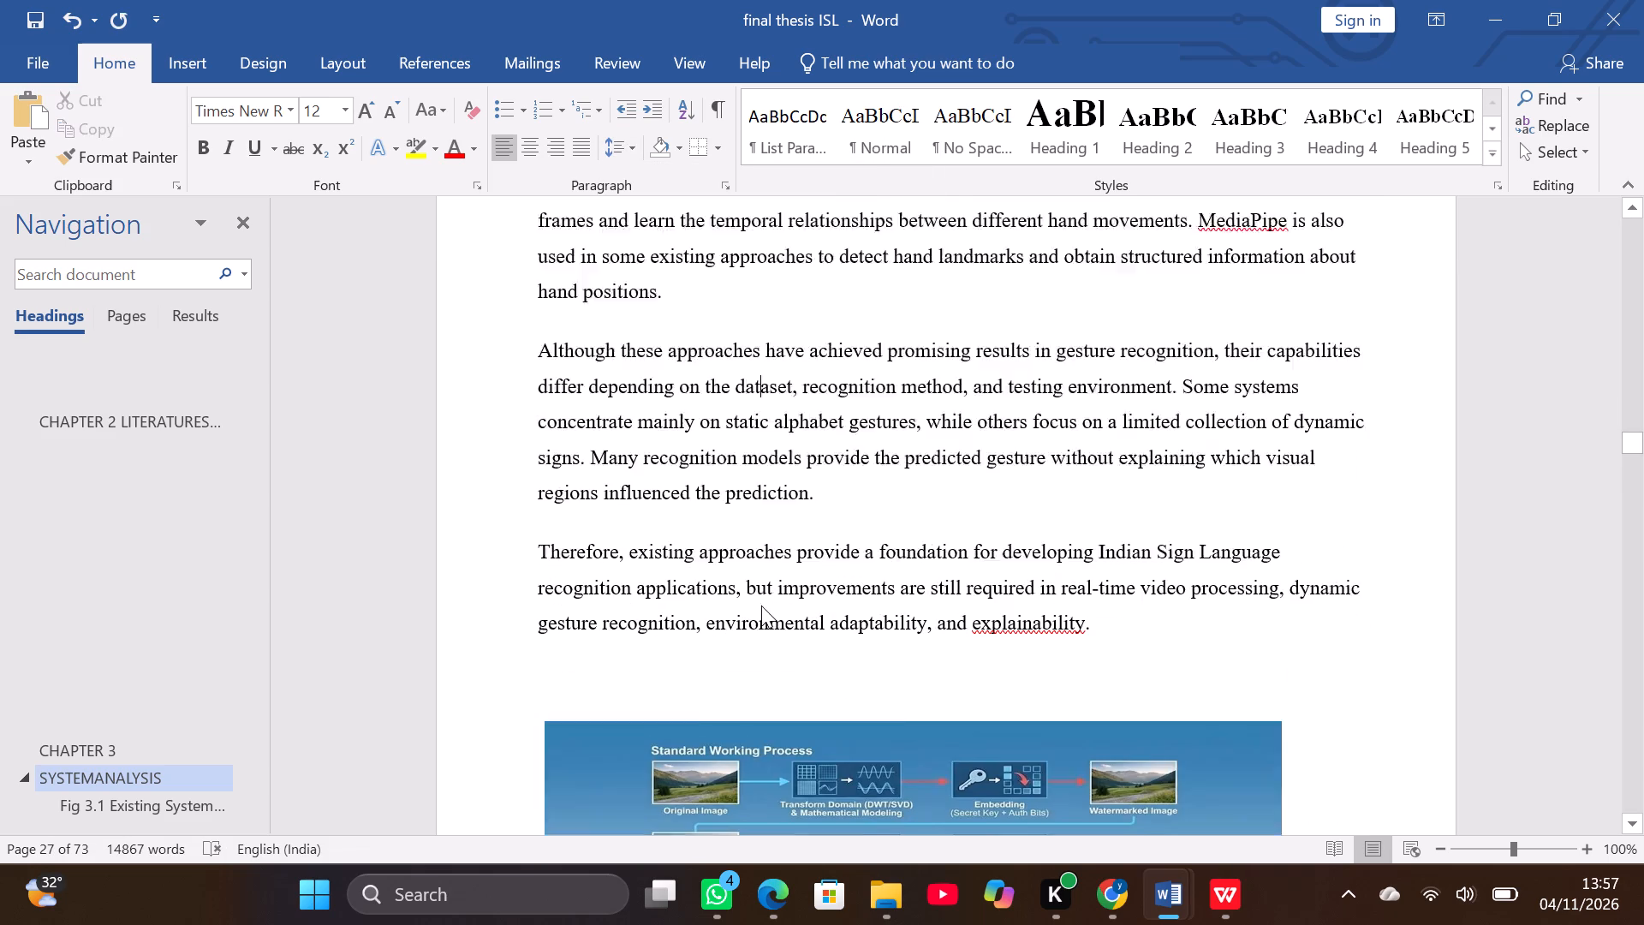
{"action": "scroll", "coordinate": [761, 606], "scroll_direction": "down", "scroll_amount": 5}
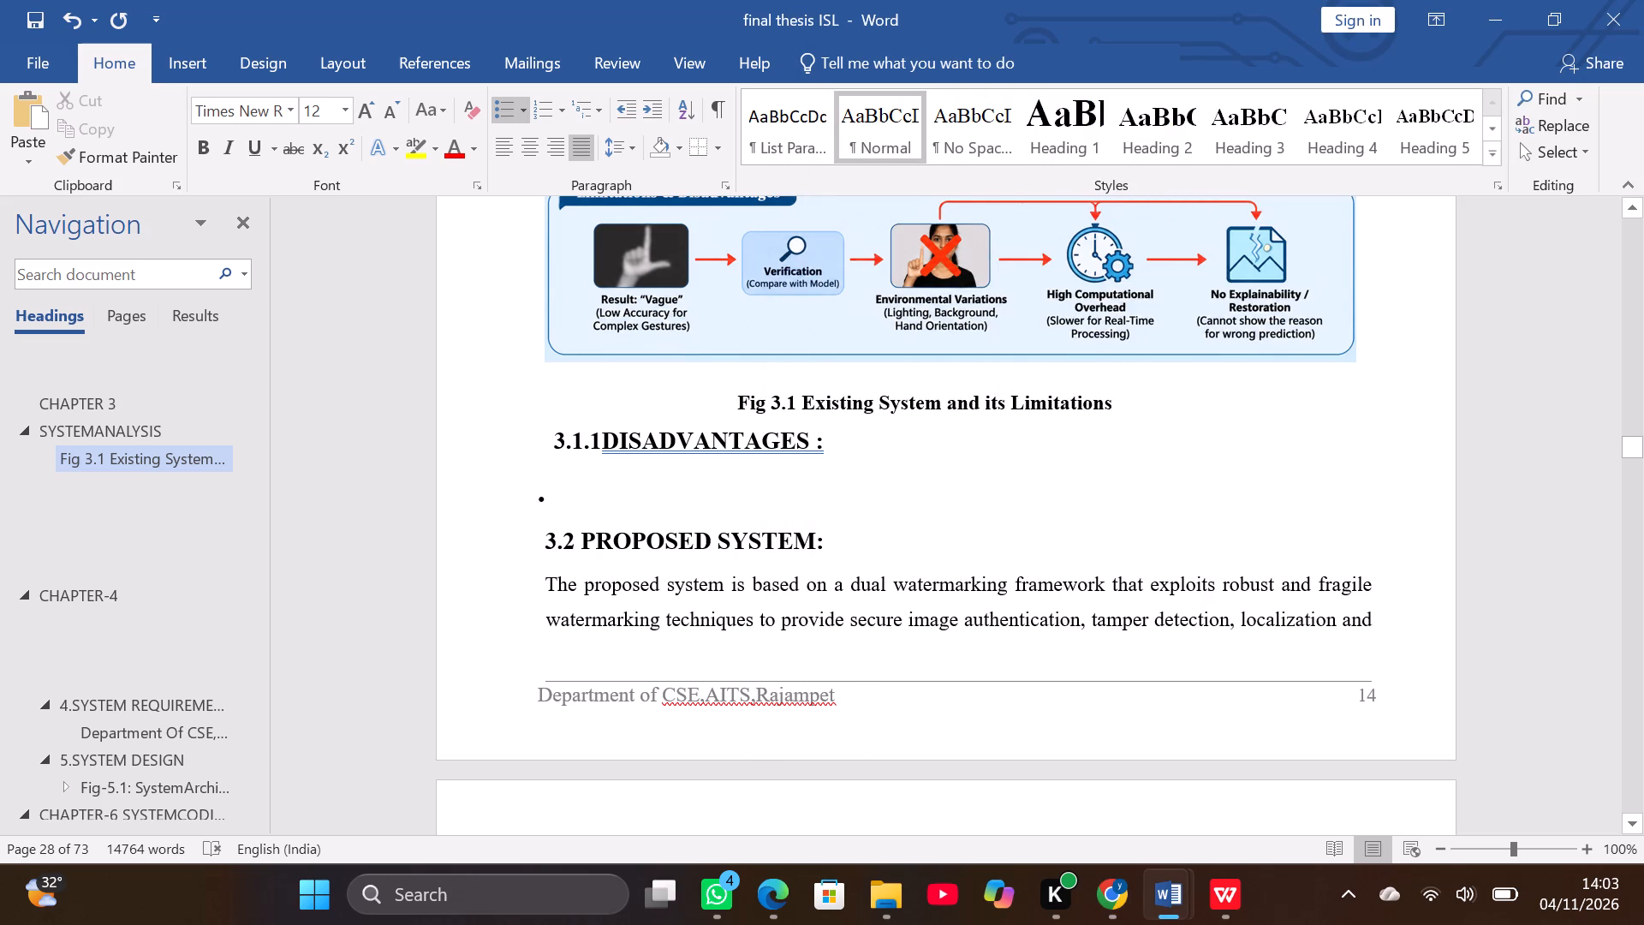
Delete the pasted duplicate heading "3.1.1 DISADVANTAGES OF EXISTING SYSTEM" and its leftover empty line above the numbered points.
{"action": "scroll", "coordinate": [689, 493], "scroll_direction": "up", "scroll_amount": 6}
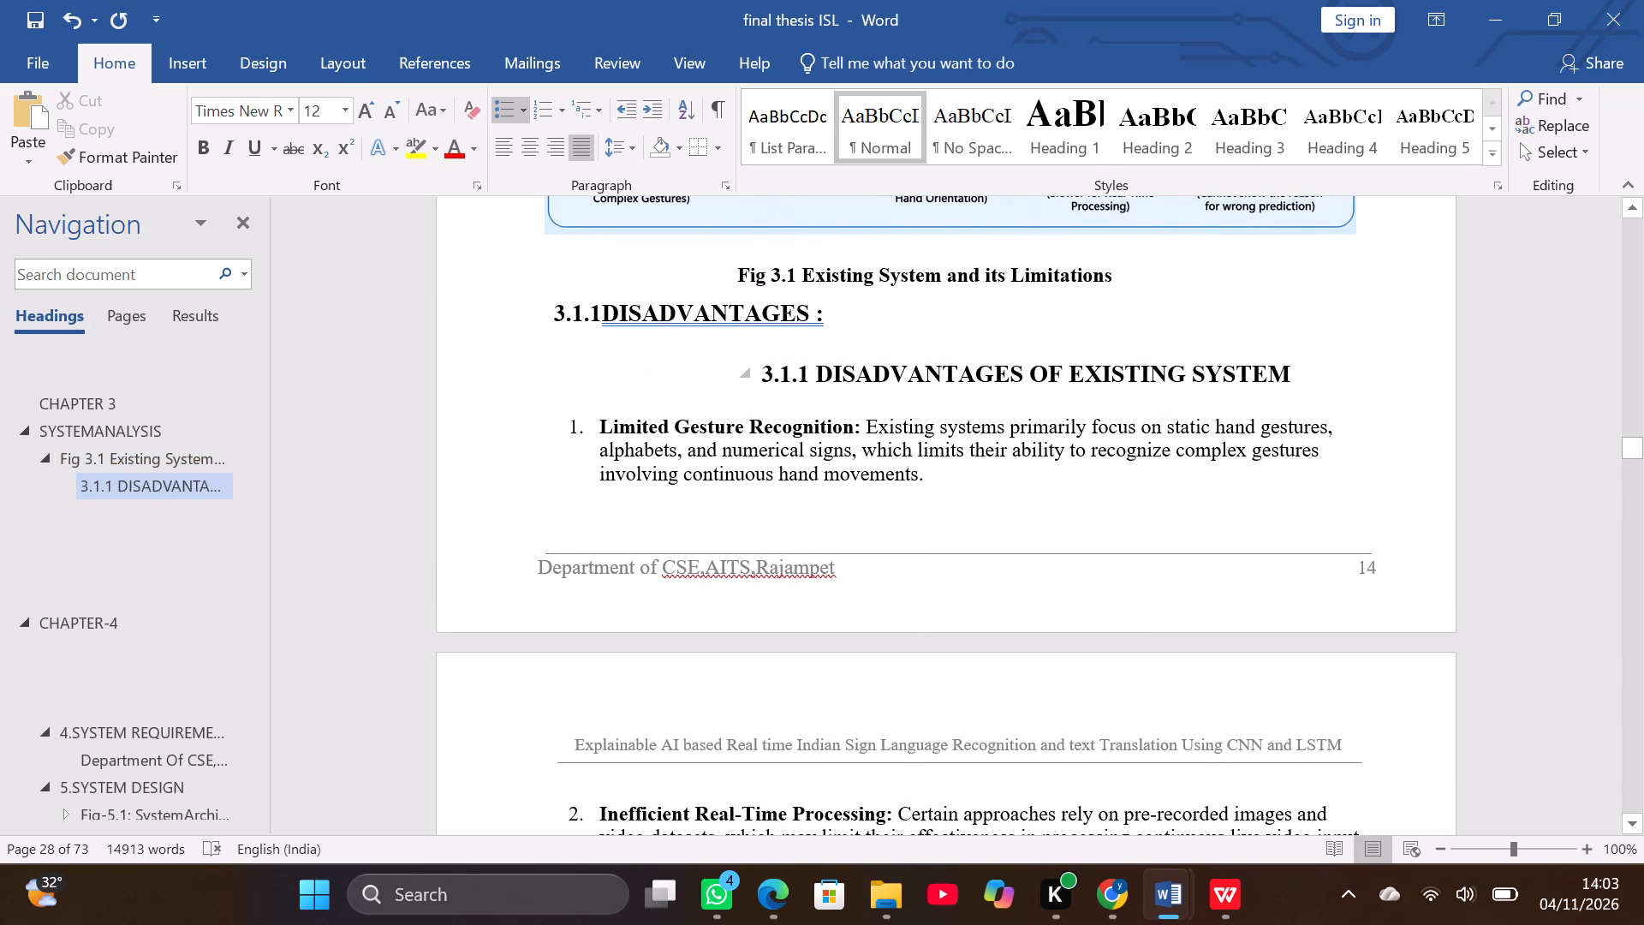
{"action": "left_click_drag", "start_coordinate": [763, 374], "coordinate": [1143, 391]}
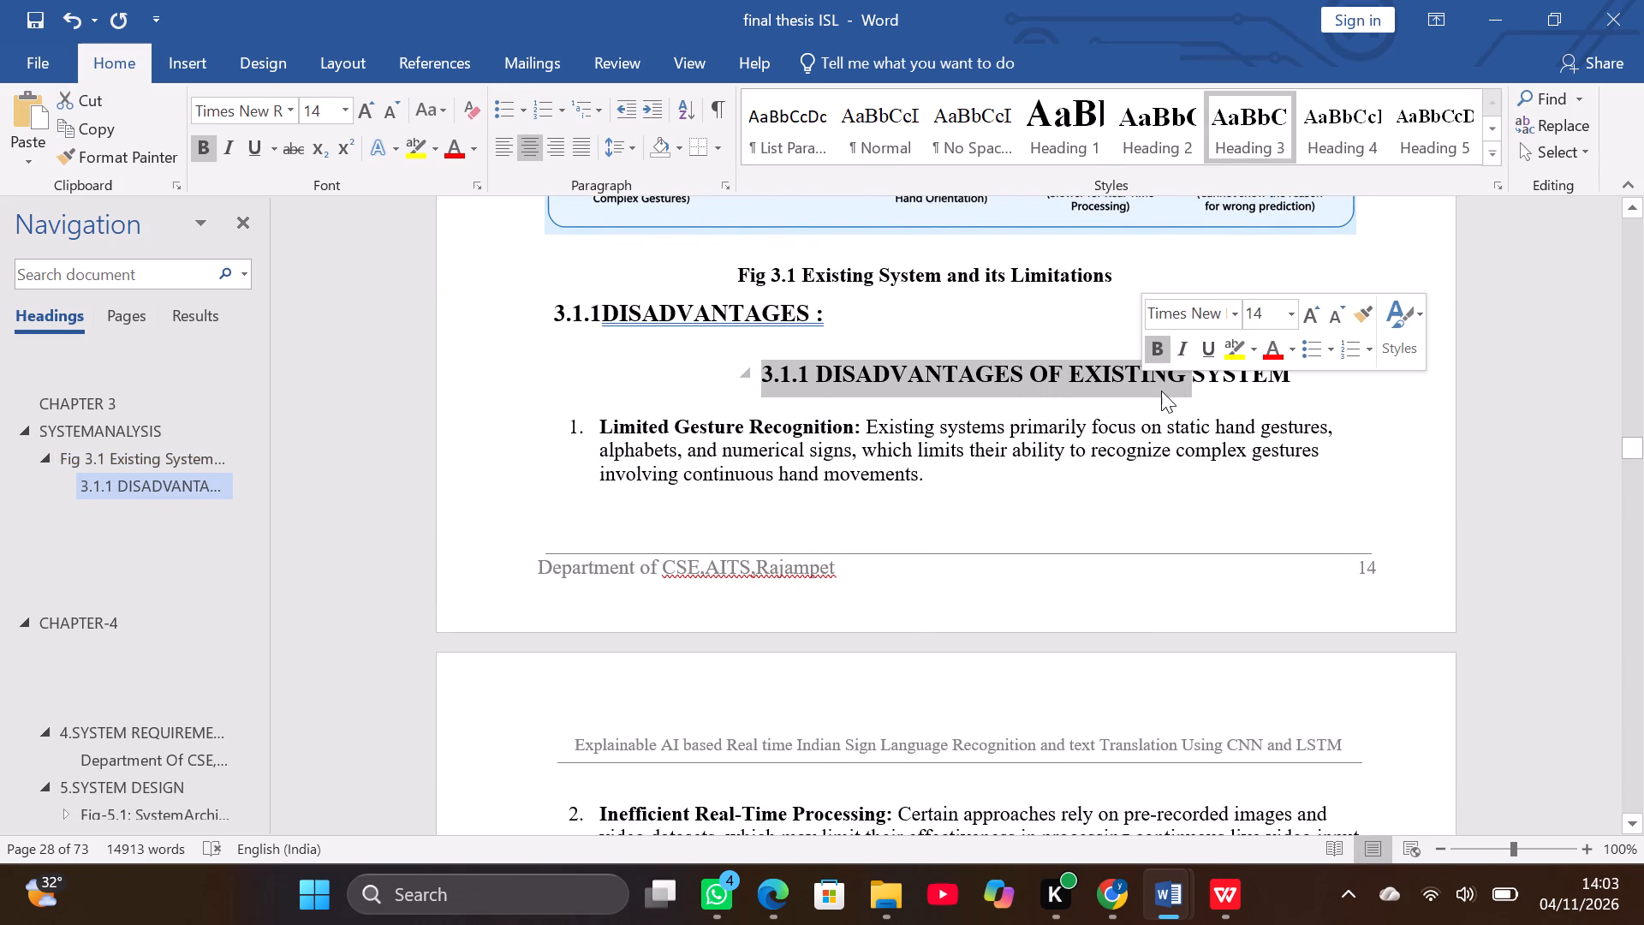
{"action": "key", "text": "BackSpace"}
{"action": "key", "text": "Delete"}
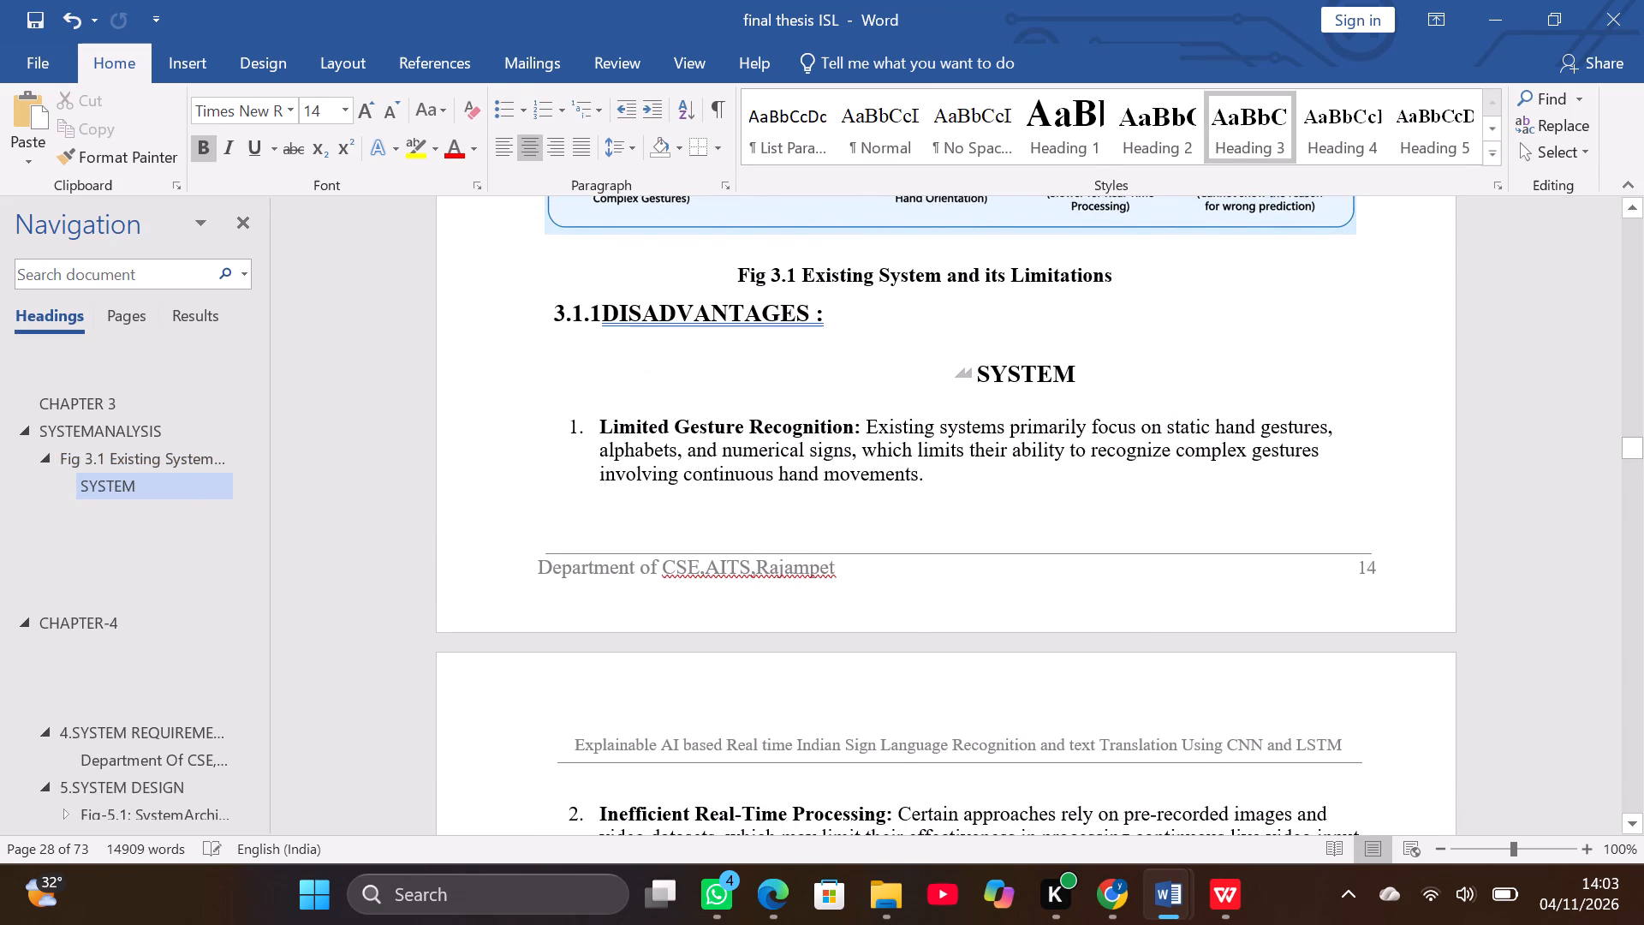
{"action": "key", "text": "Delete"}
{"action": "key", "text": "Delete"}
{"action": "key", "text": "Delete"}
{"action": "key", "text": "Delete"}
{"action": "key", "text": "Delete"}
{"action": "key", "text": "BackSpace"}
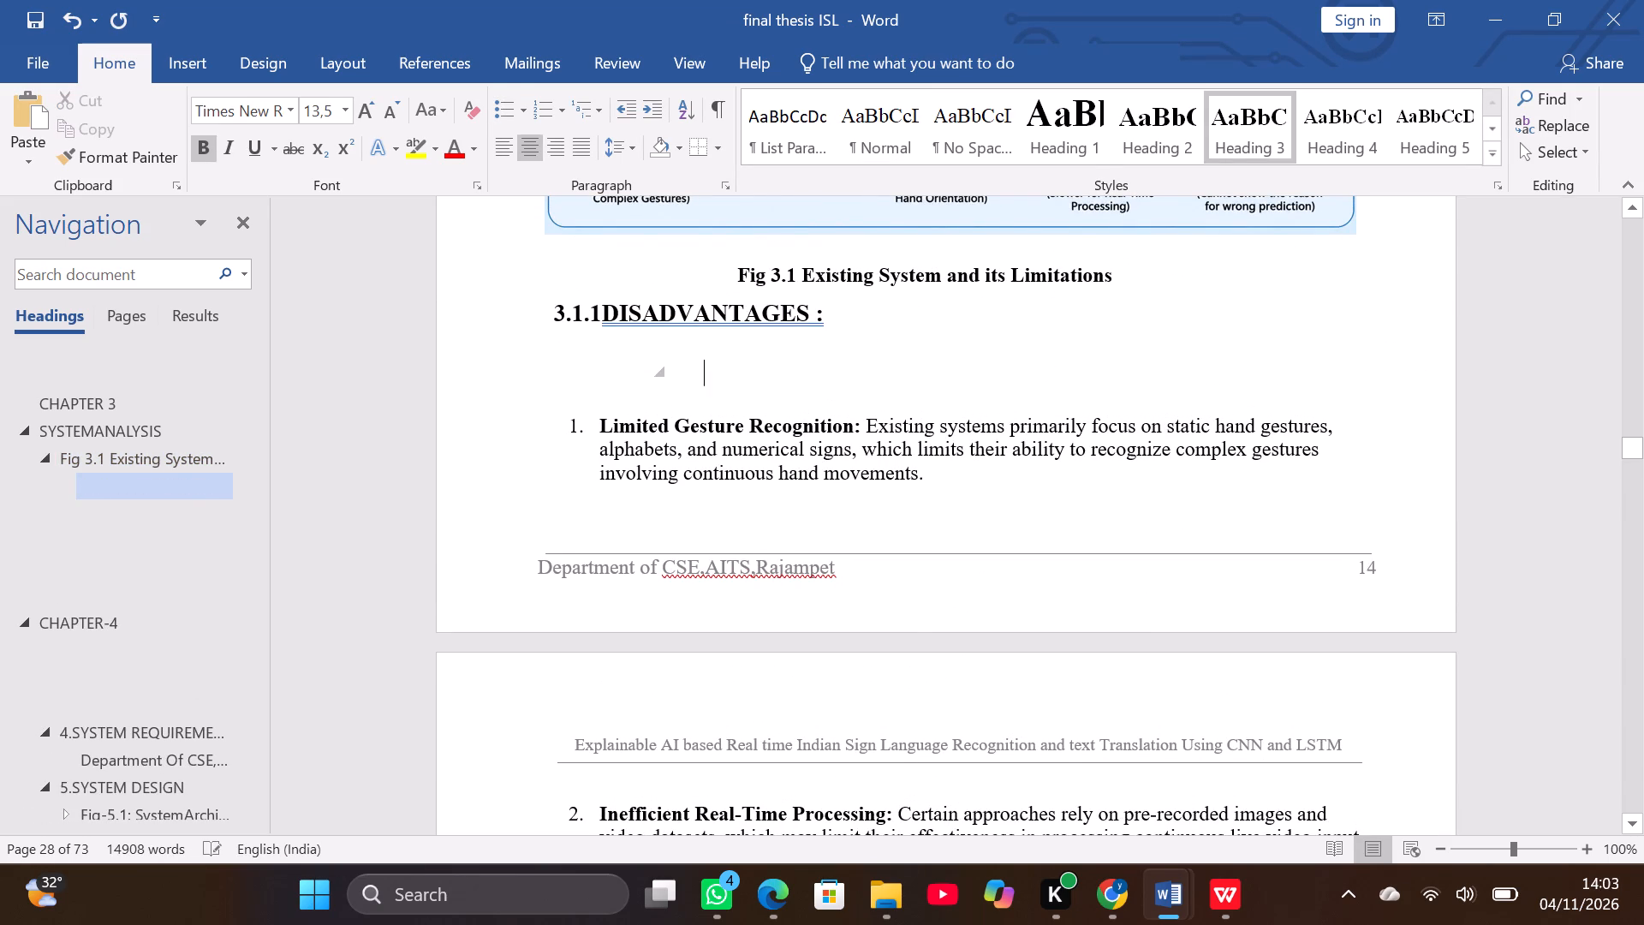
{"action": "key", "text": "BackSpace"}
{"action": "key", "text": "BackSpace"}
{"action": "key", "text": "Down"}
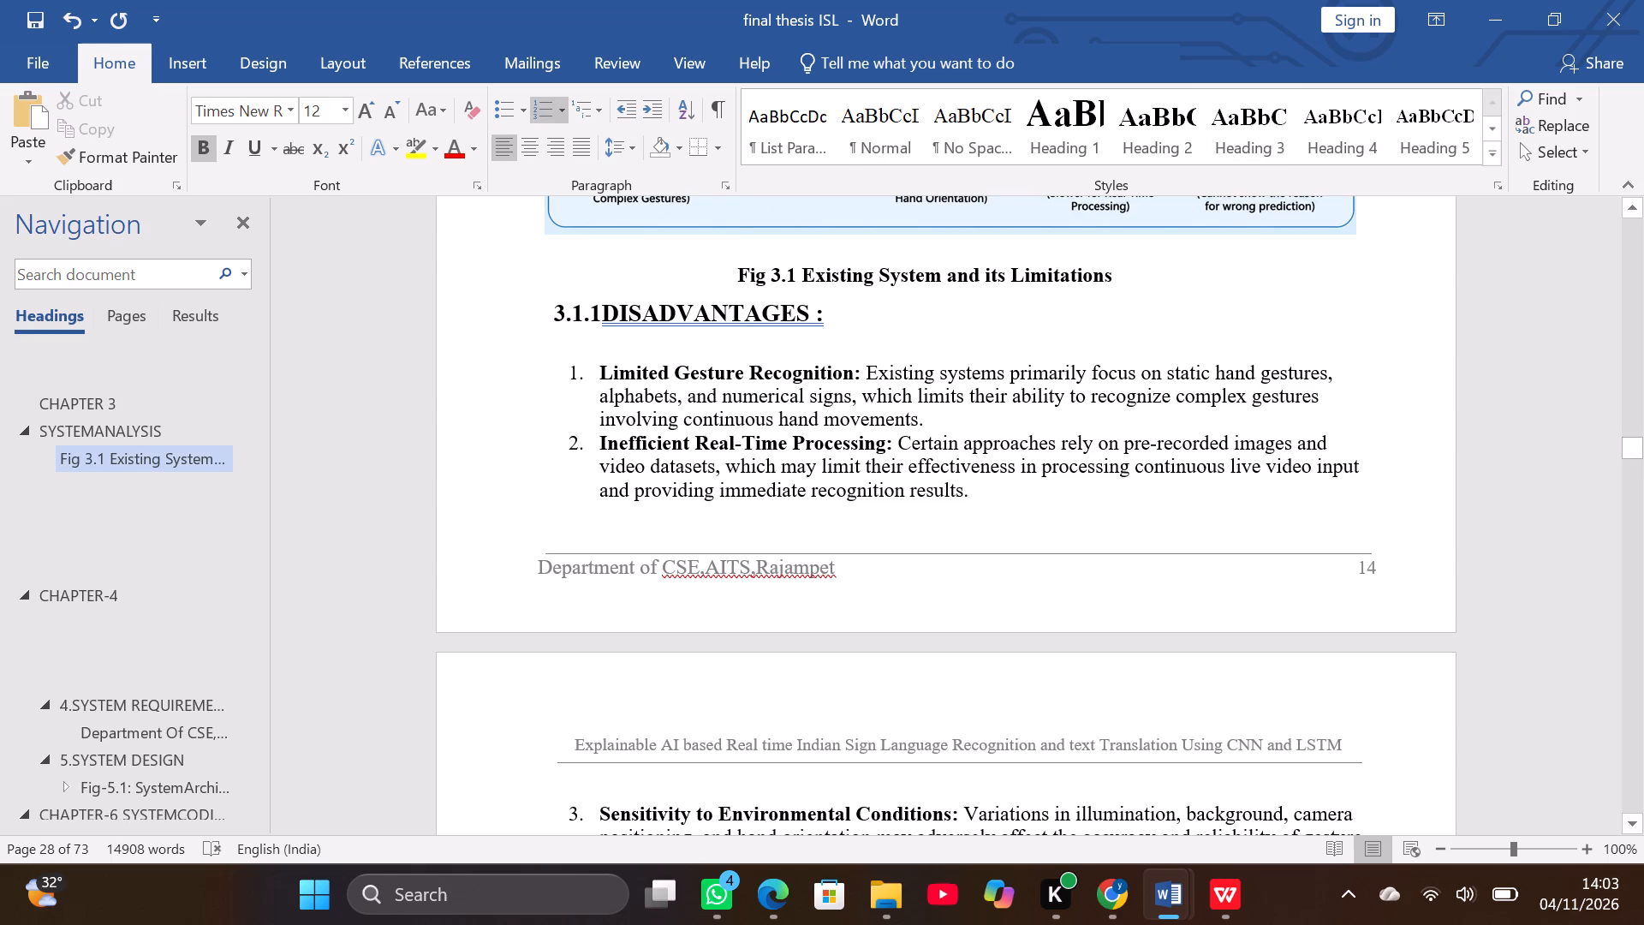
Replace the numbering with bullets on the Limited Gesture Recognition and Inefficient Real-Time Processing points under 3.1.1.
{"action": "left_click", "coordinate": [599, 376]}
{"action": "key", "text": "BackSpace"}
{"action": "key", "text": "BackSpace"}
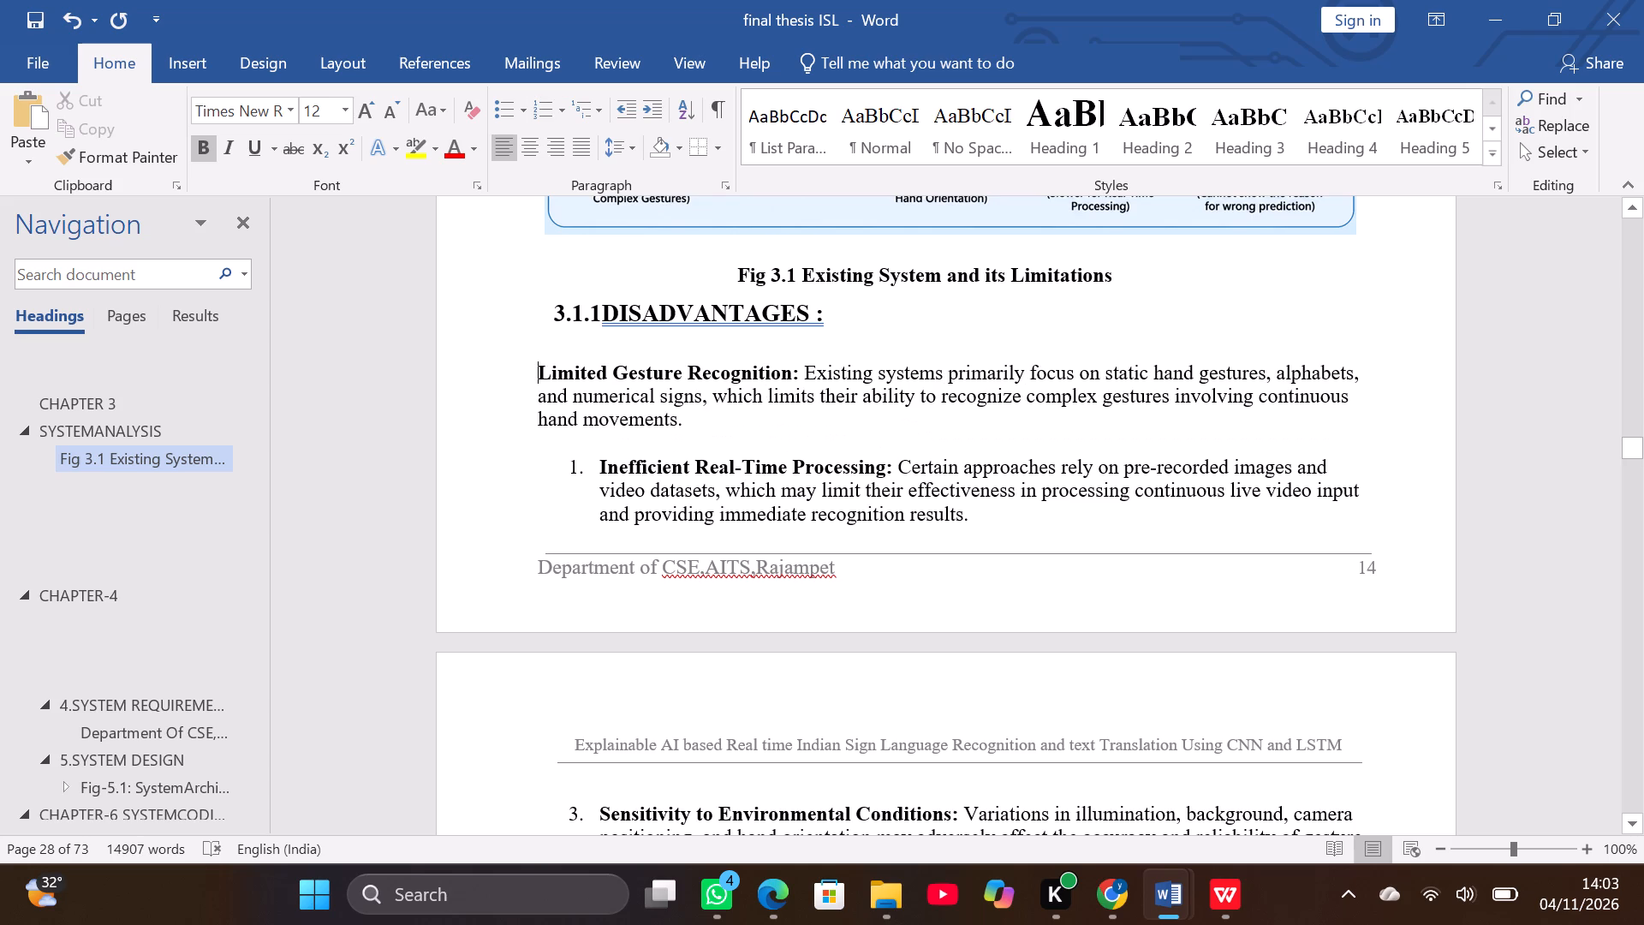
{"action": "left_click", "coordinate": [498, 100]}
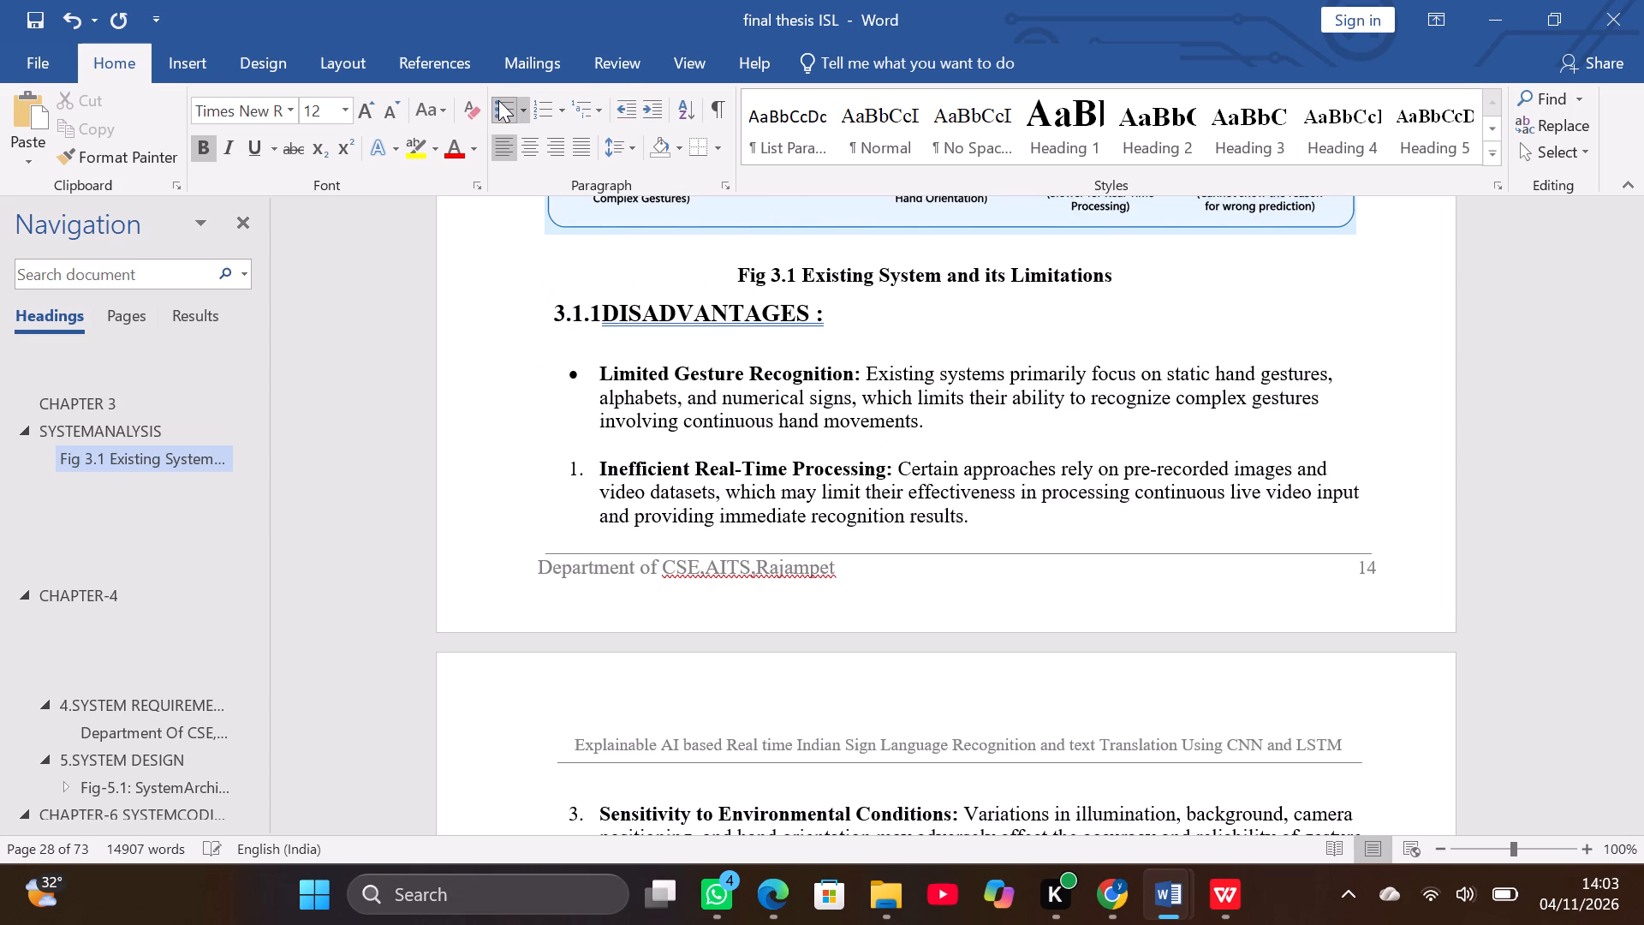
{"action": "left_click", "coordinate": [591, 465]}
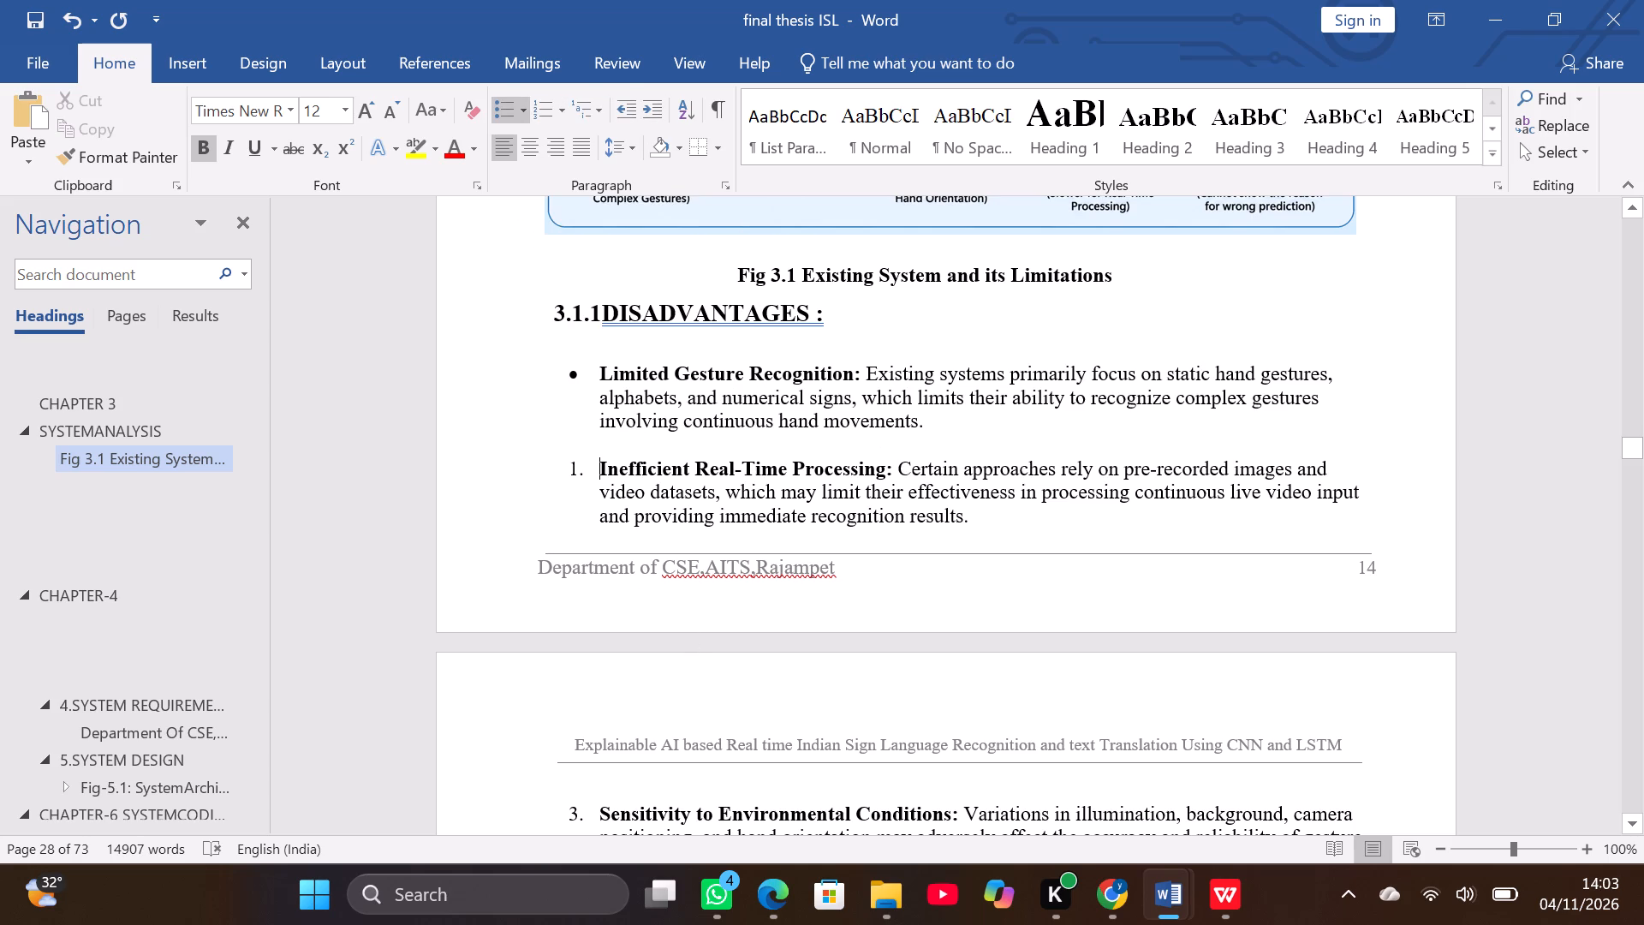
{"action": "key", "text": "BackSpace"}
{"action": "key", "text": "BackSpace"}
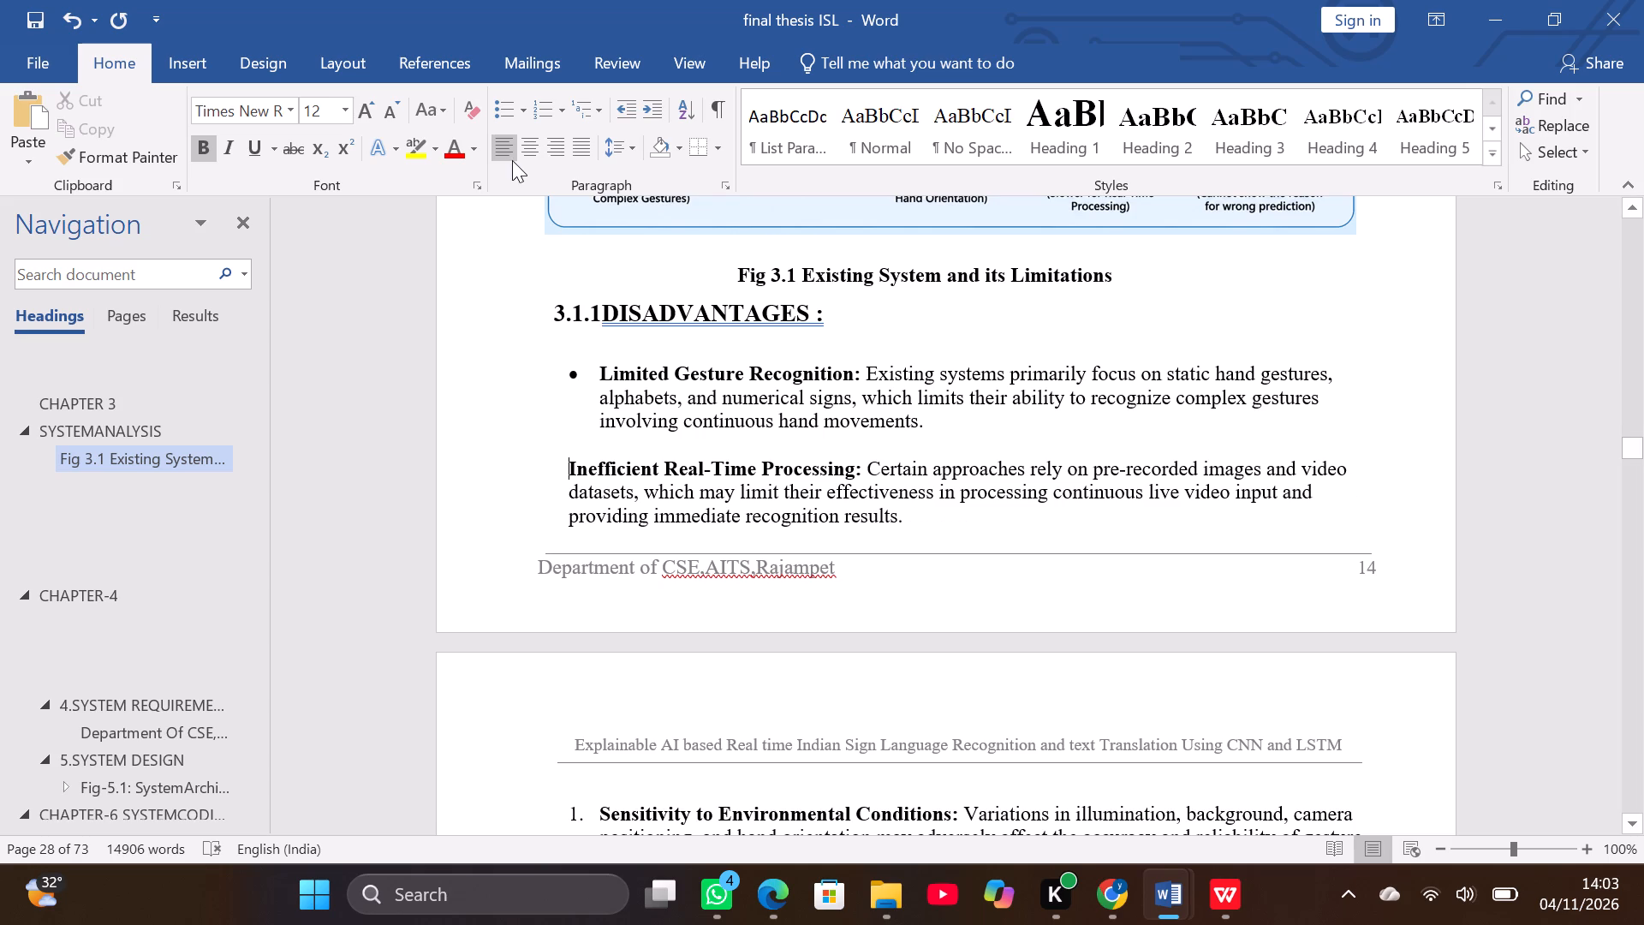
{"action": "left_click", "coordinate": [507, 105]}
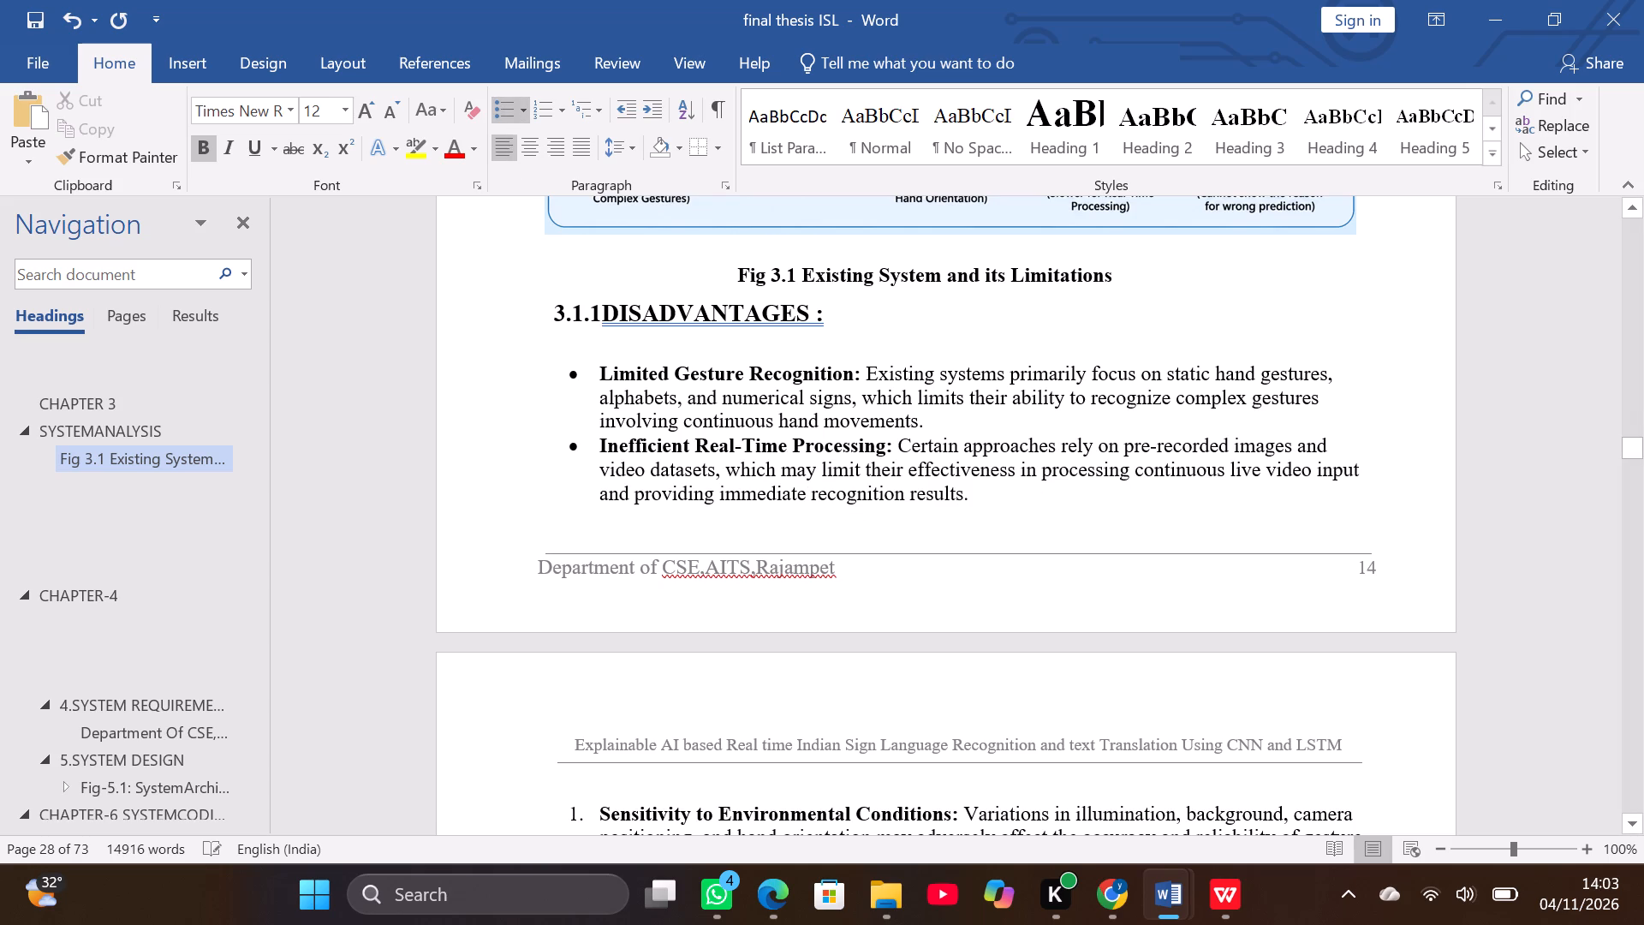
Replace the numbering with bullets on the Sensitivity to Environmental Conditions and High Computational Complexity points under 3.1.1.
{"action": "scroll", "coordinate": [604, 533], "scroll_direction": "down", "scroll_amount": 2}
{"action": "left_click", "coordinate": [584, 719]}
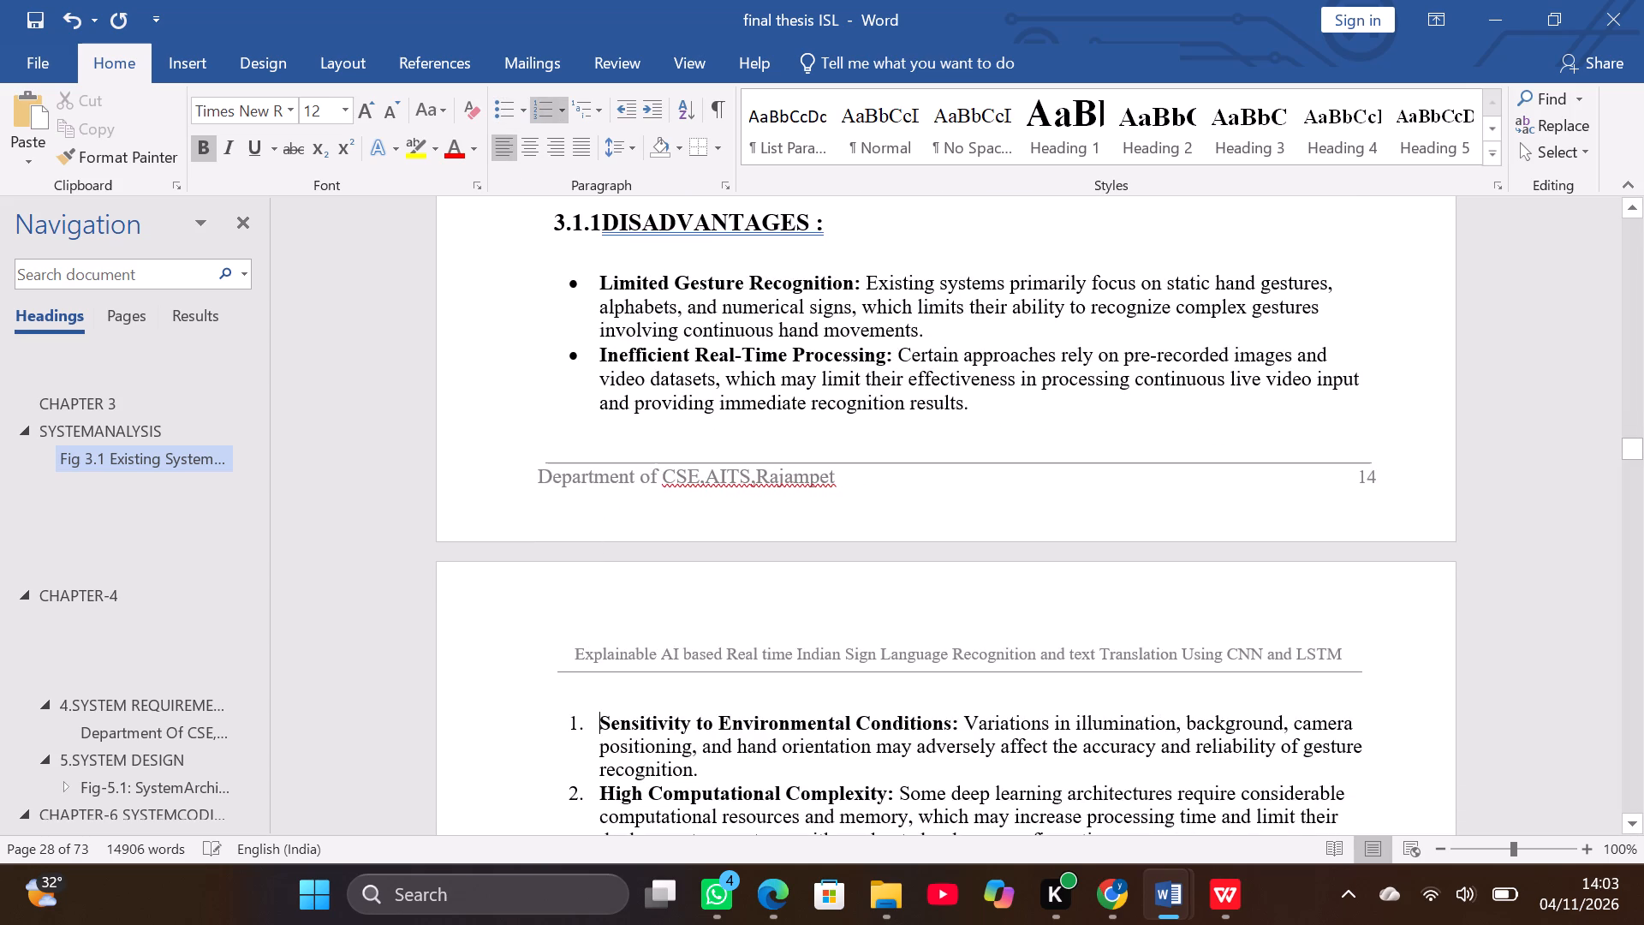
{"action": "key", "text": "BackSpace"}
{"action": "key", "text": "BackSpace"}
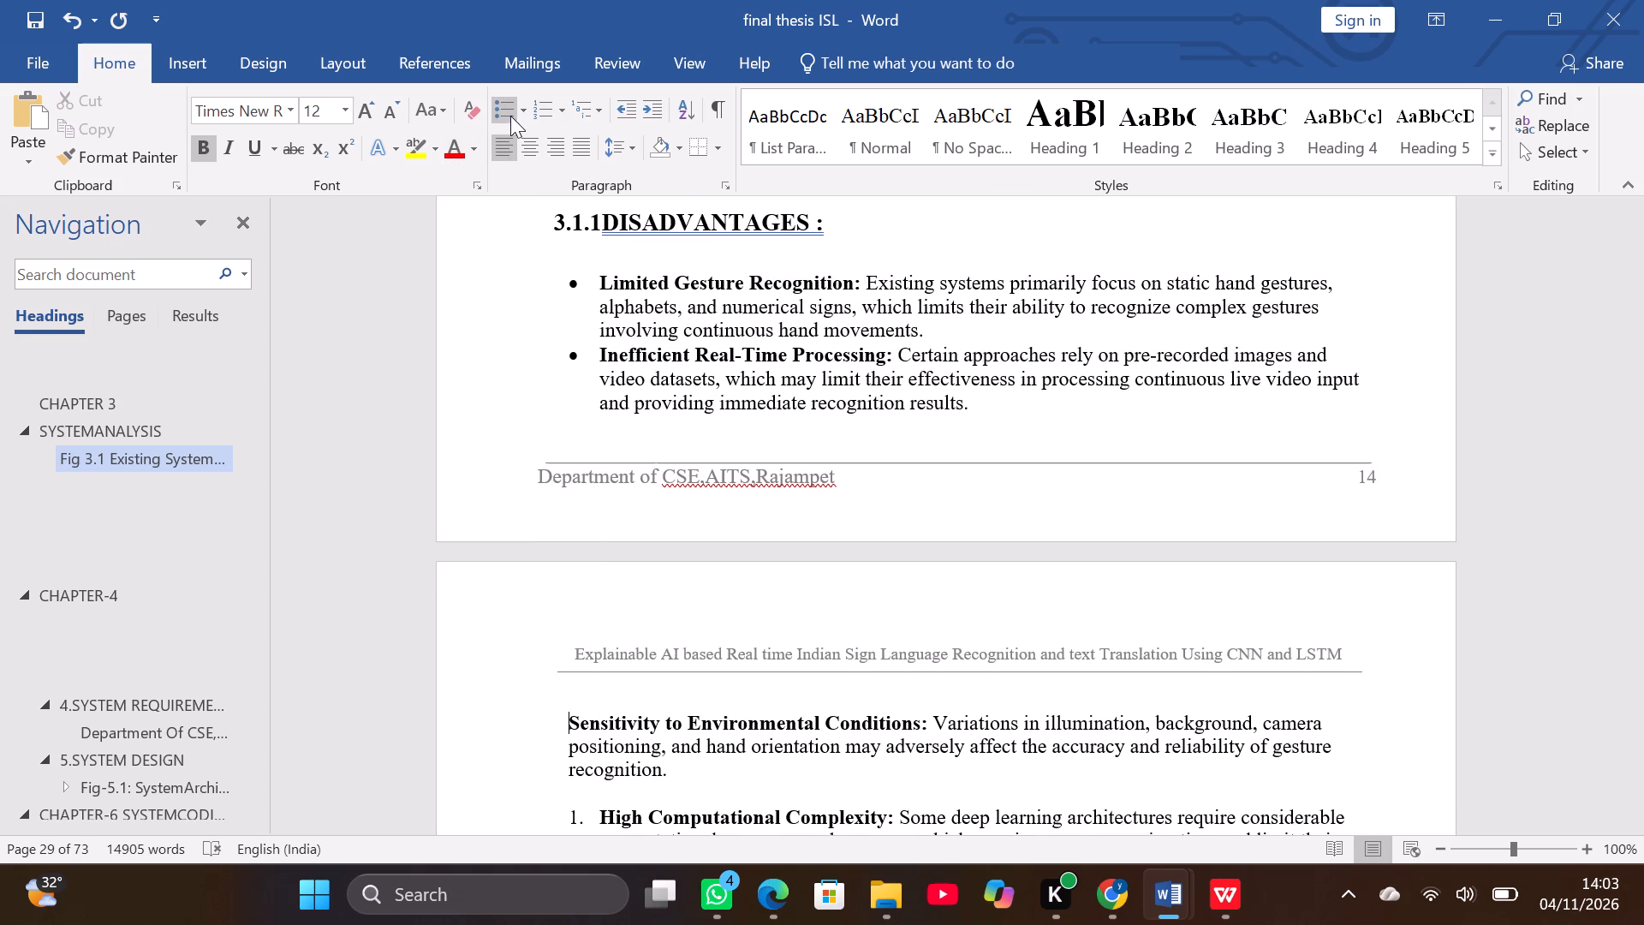
{"action": "left_click", "coordinate": [510, 115]}
{"action": "scroll", "coordinate": [539, 388], "scroll_direction": "down", "scroll_amount": 5}
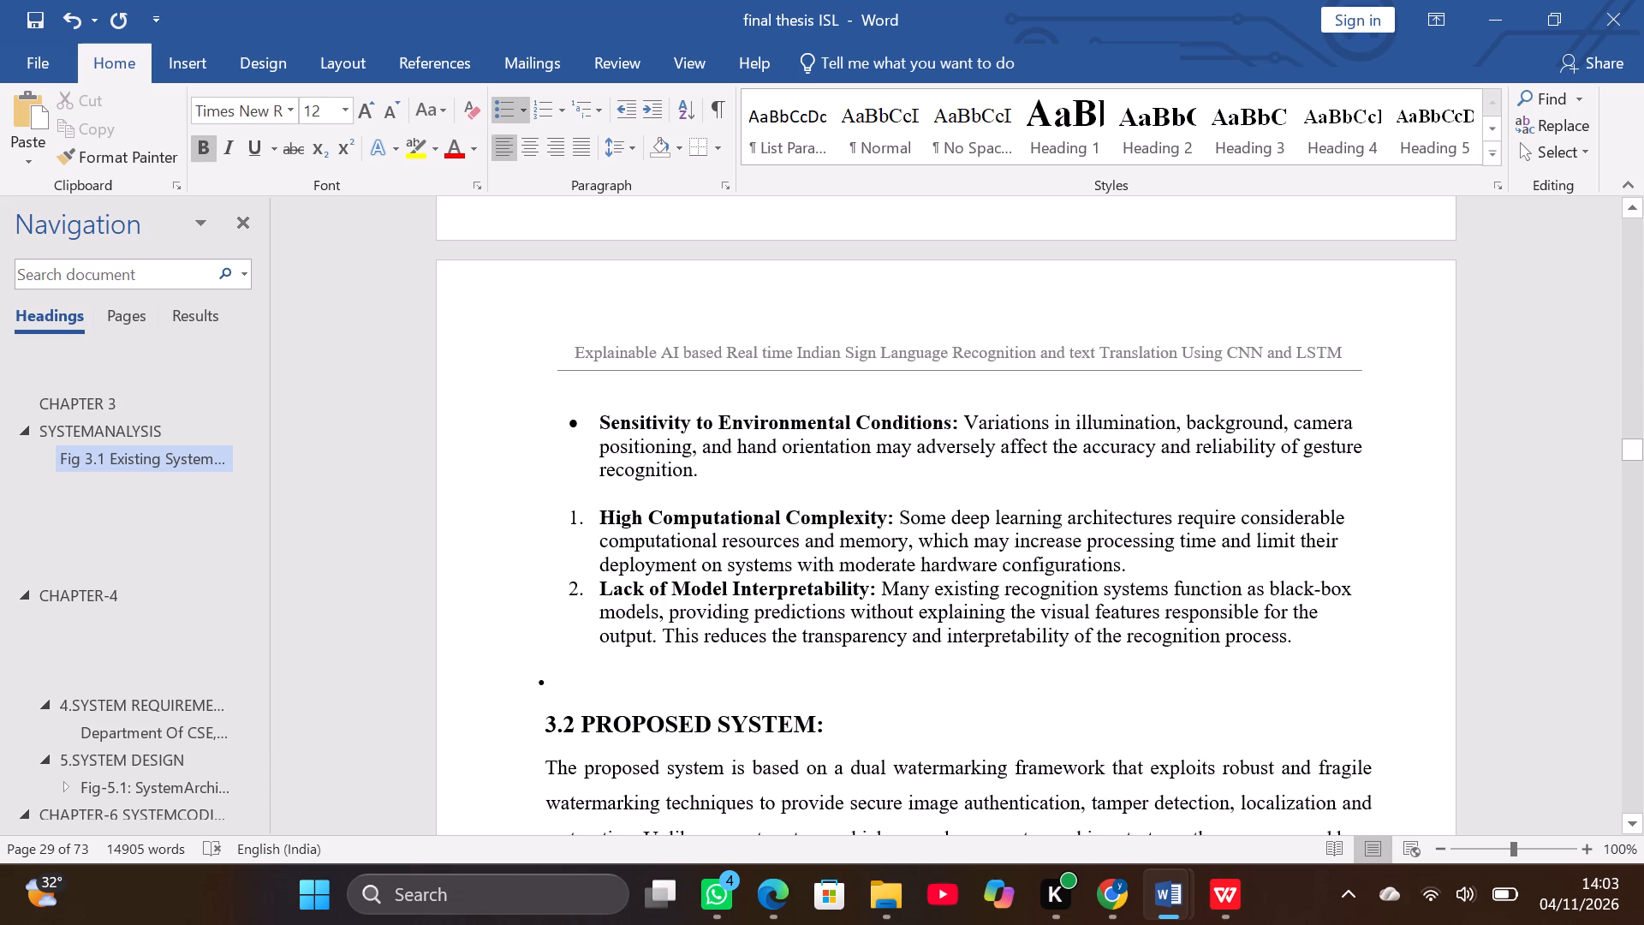
{"action": "left_click", "coordinate": [592, 524]}
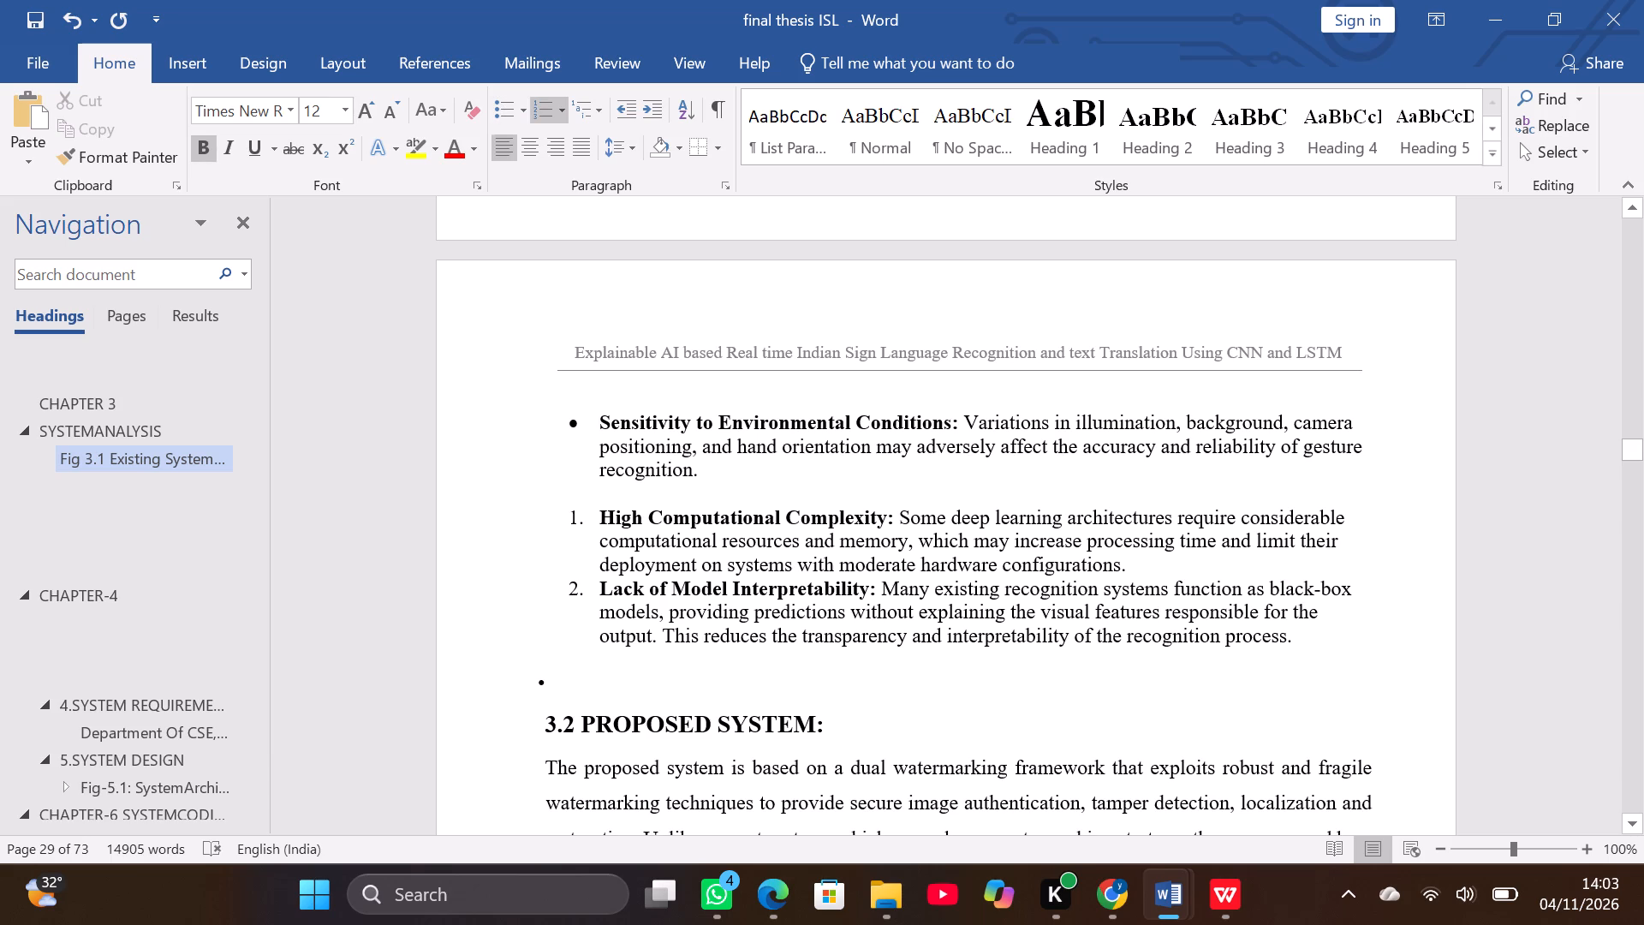
{"action": "key", "text": "BackSpace"}
{"action": "key", "text": "BackSpace"}
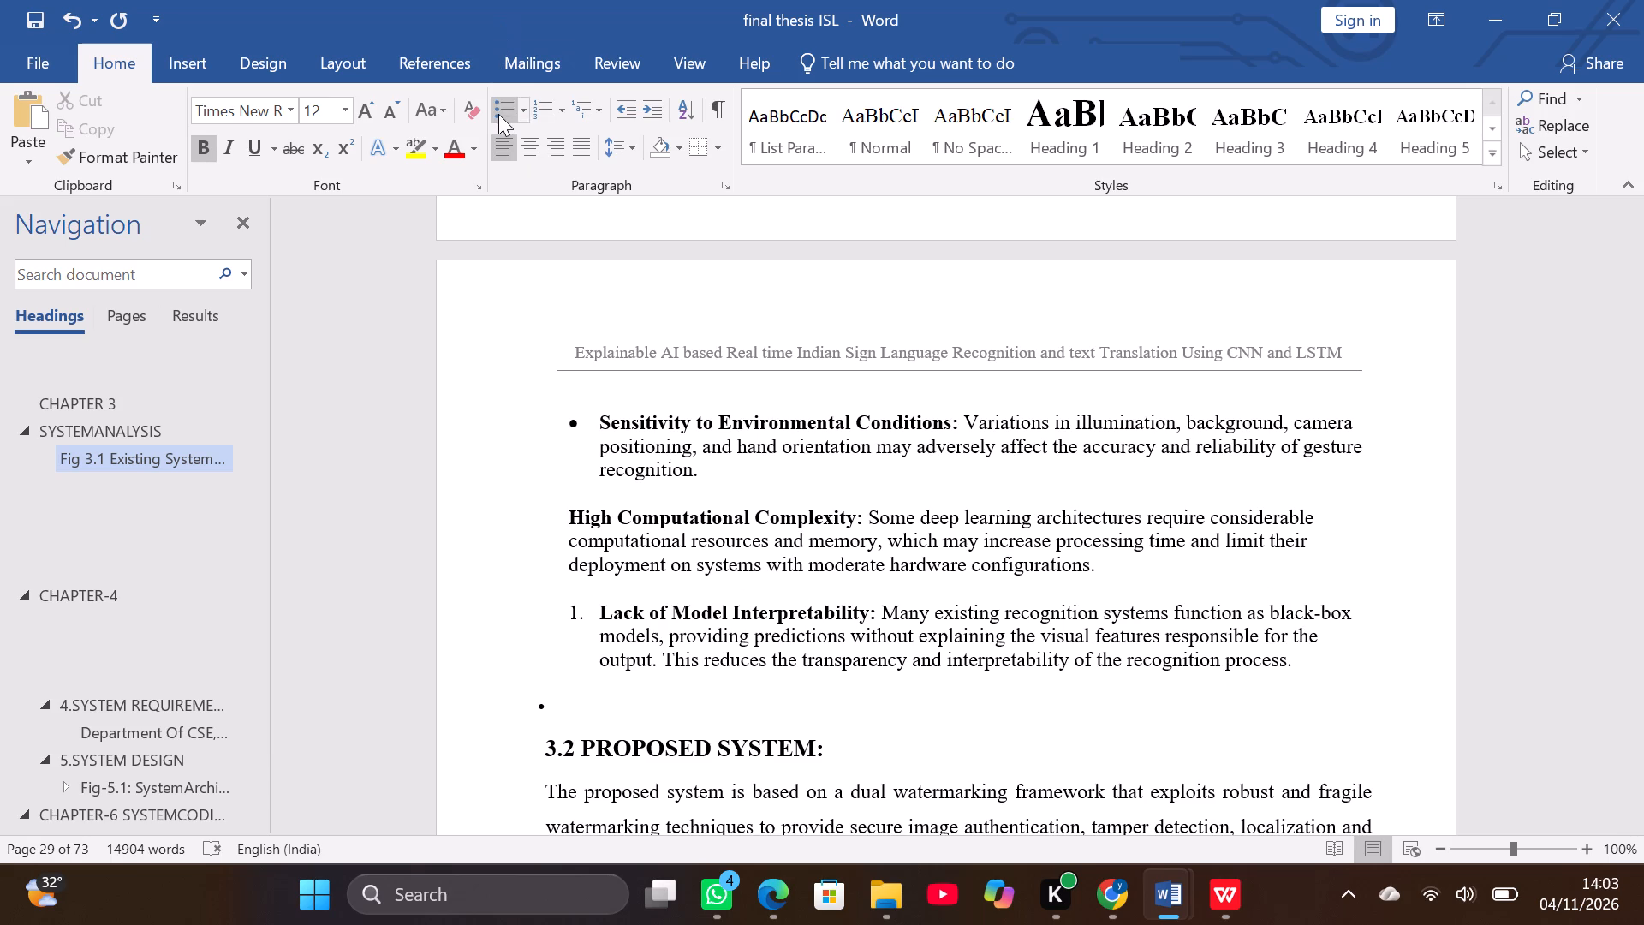
{"action": "left_click", "coordinate": [498, 114]}
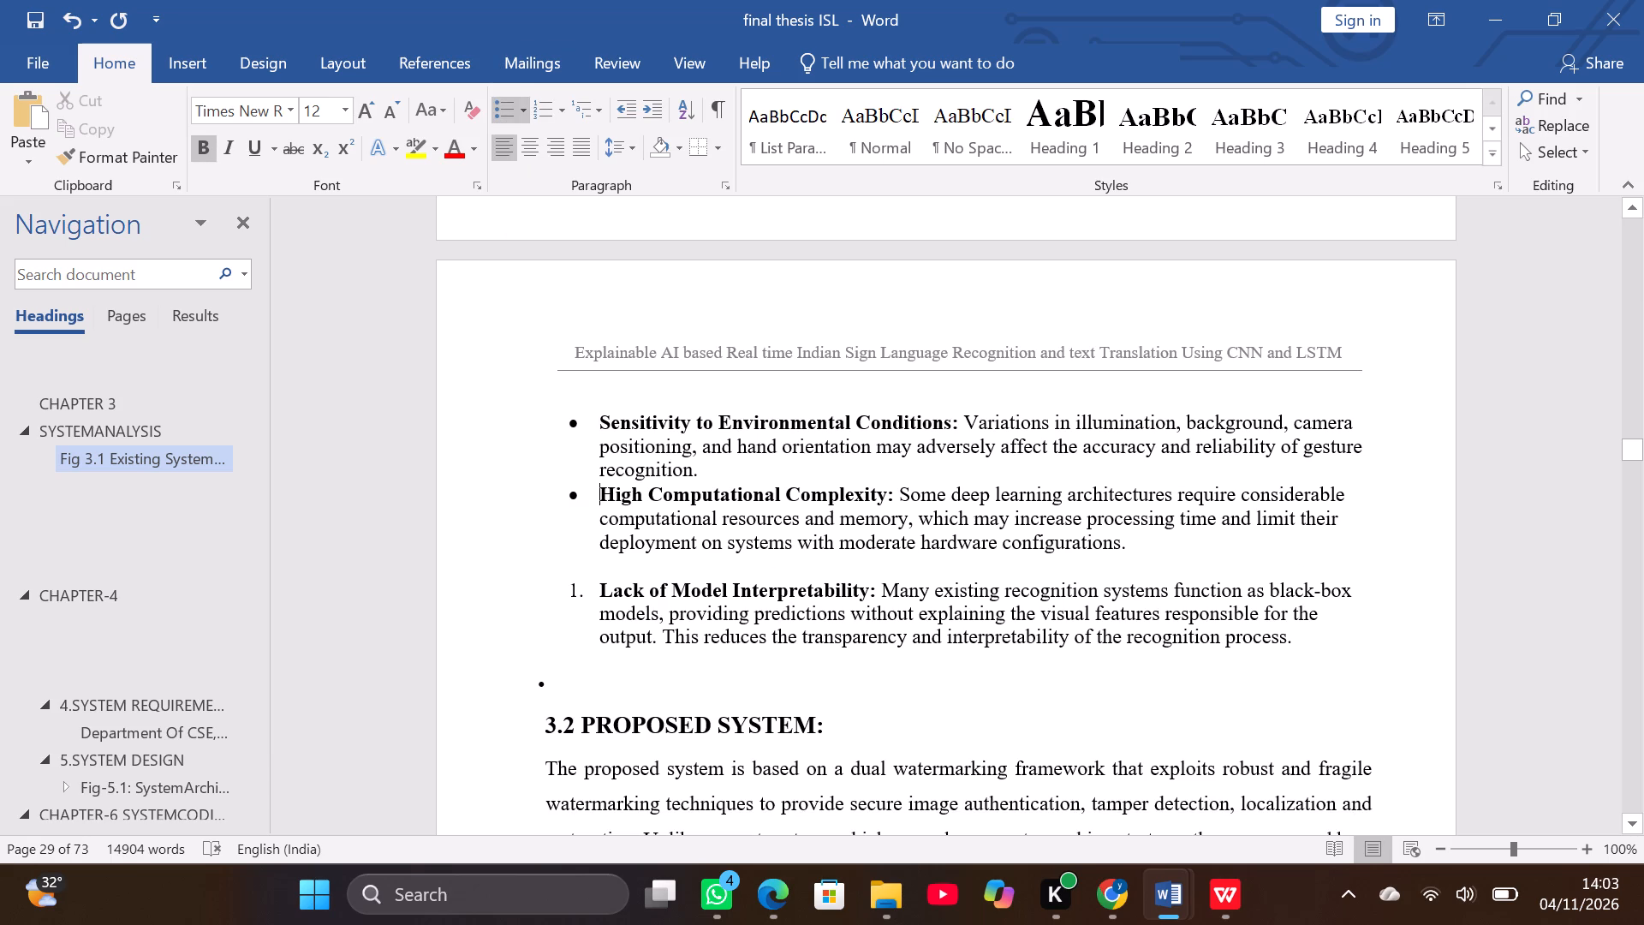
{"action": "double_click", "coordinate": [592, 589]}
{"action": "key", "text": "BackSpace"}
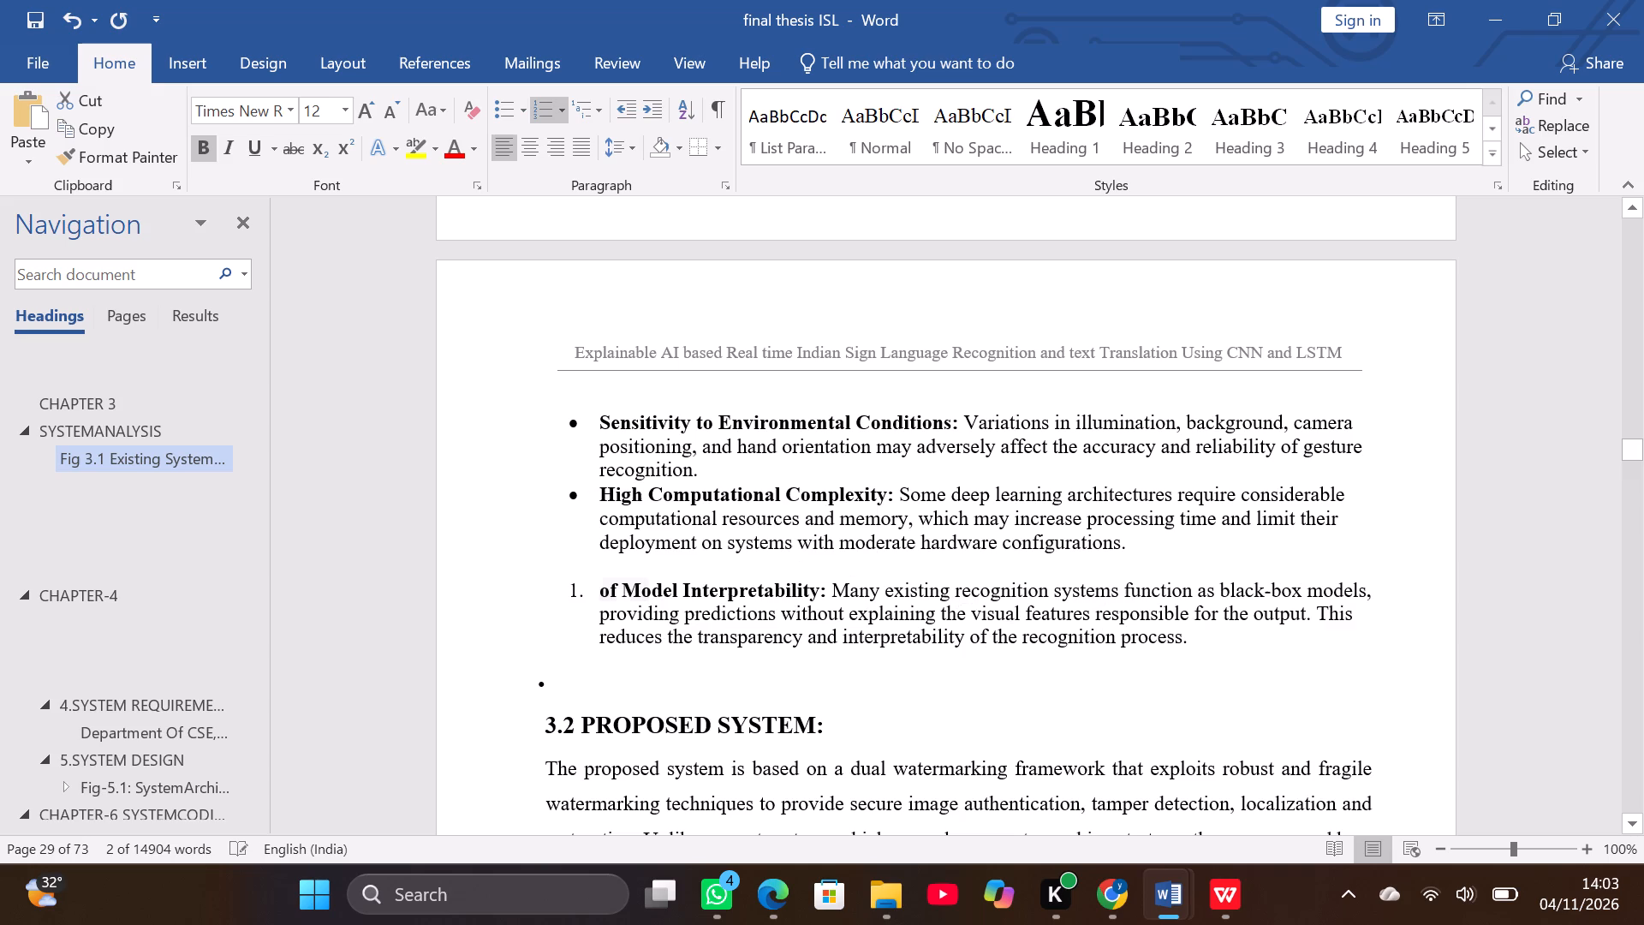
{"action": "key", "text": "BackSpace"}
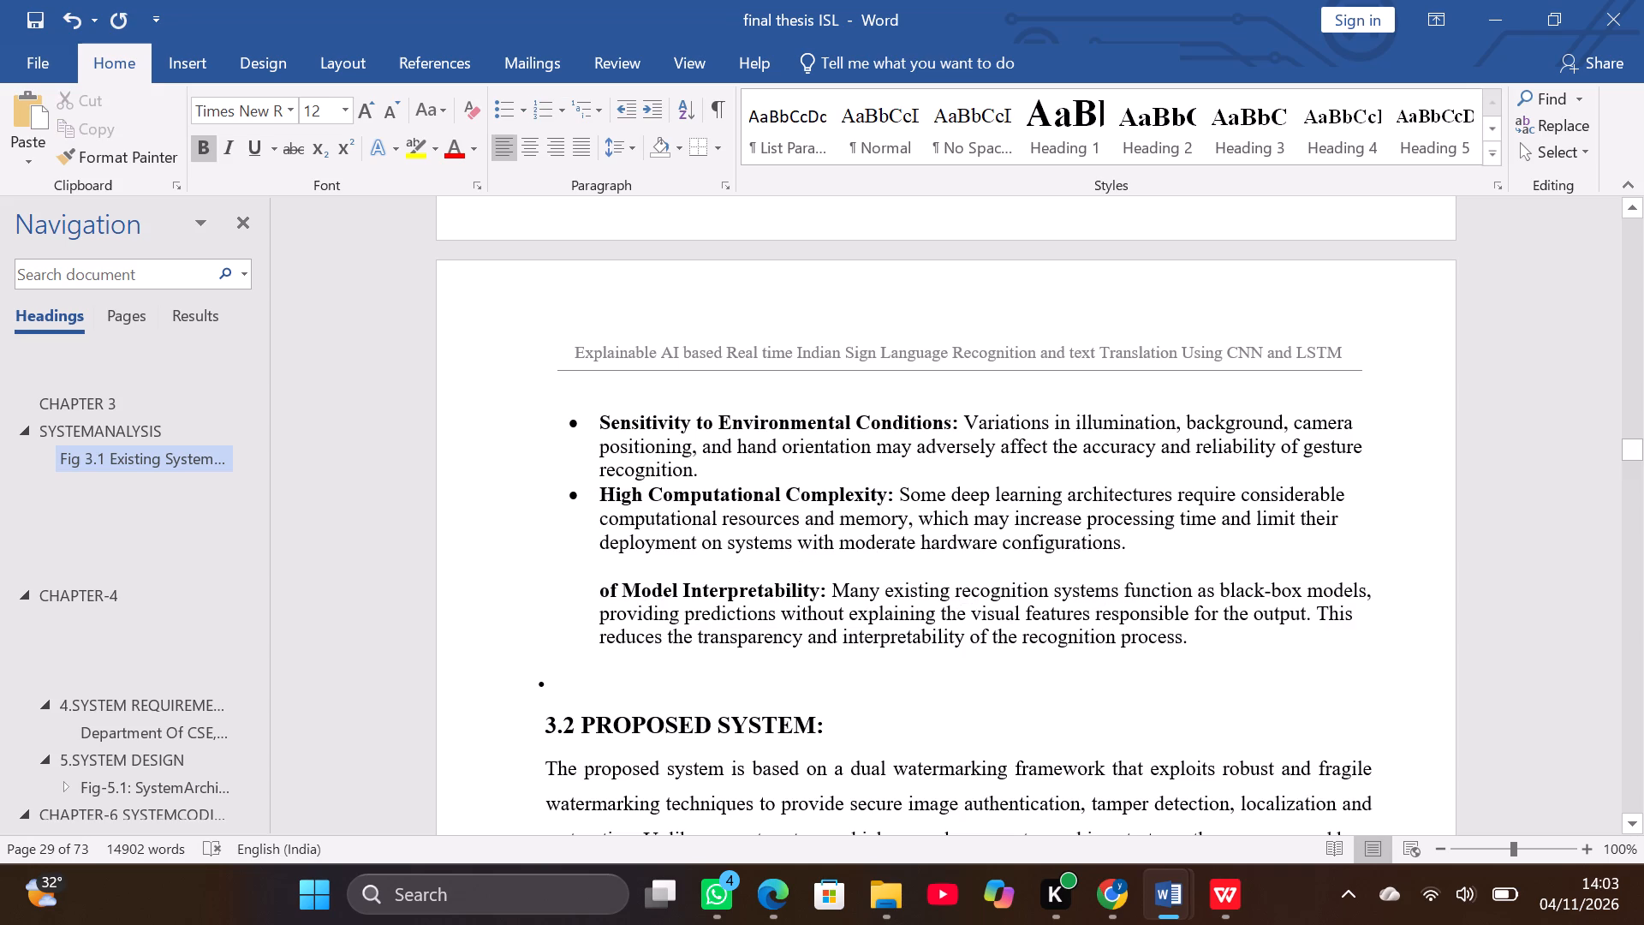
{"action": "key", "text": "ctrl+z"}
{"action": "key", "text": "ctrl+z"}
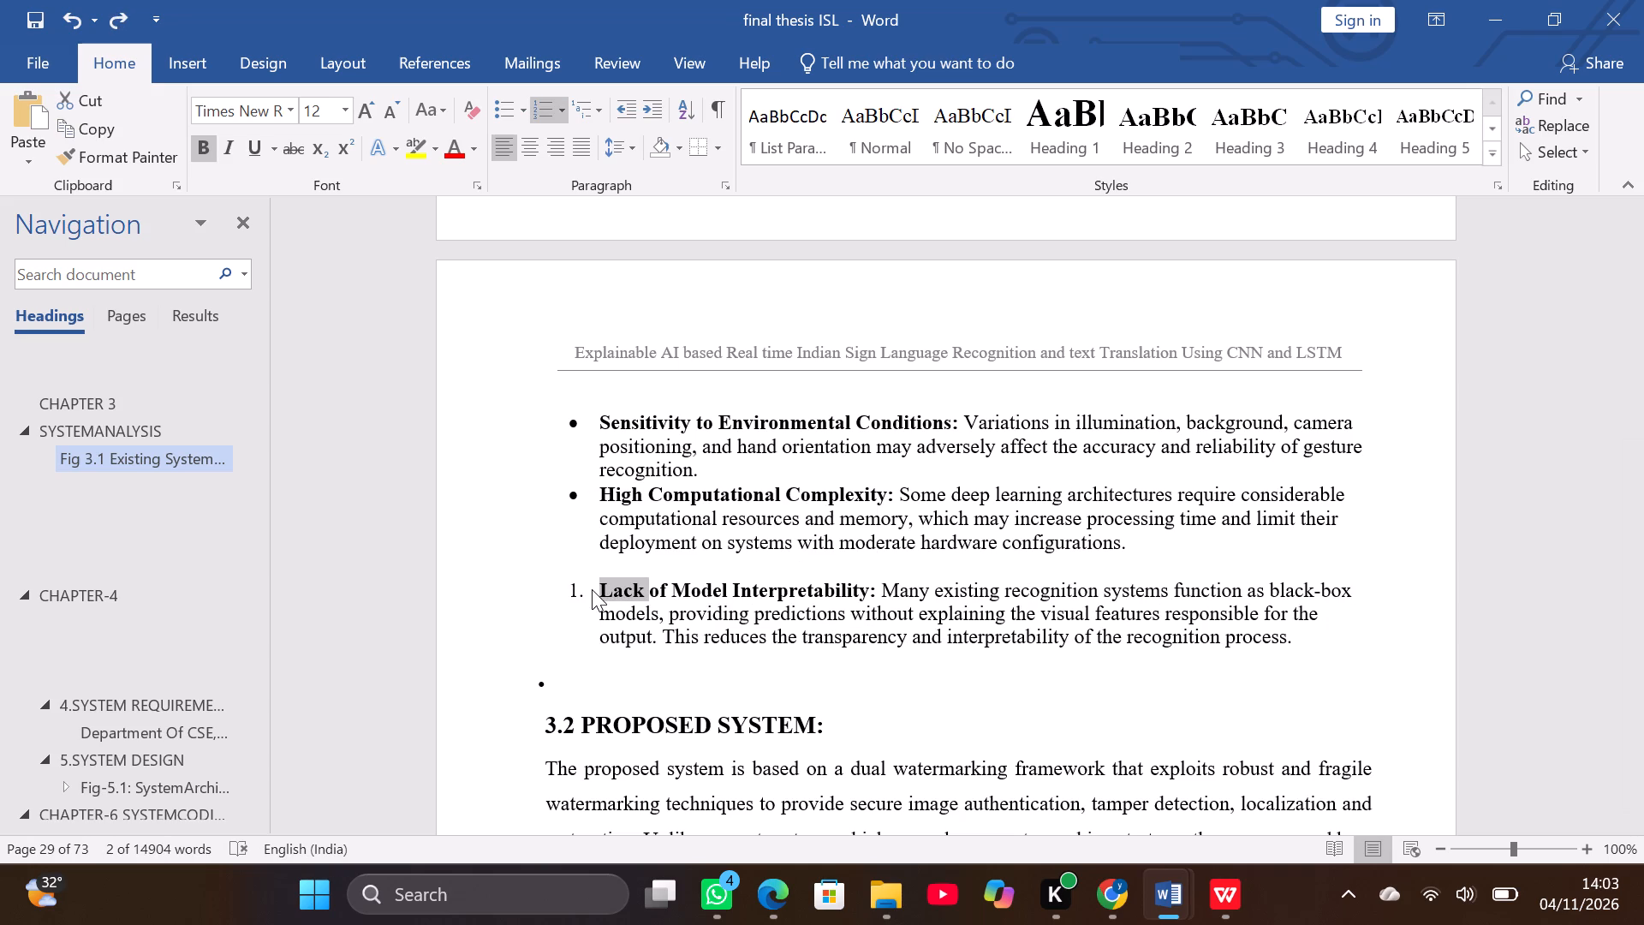
Remove the numbering and its indent from the Lack of Model Interpretability point.
{"action": "key", "text": "Left"}
{"action": "key", "text": "Left"}
{"action": "key", "text": "BackSpace"}
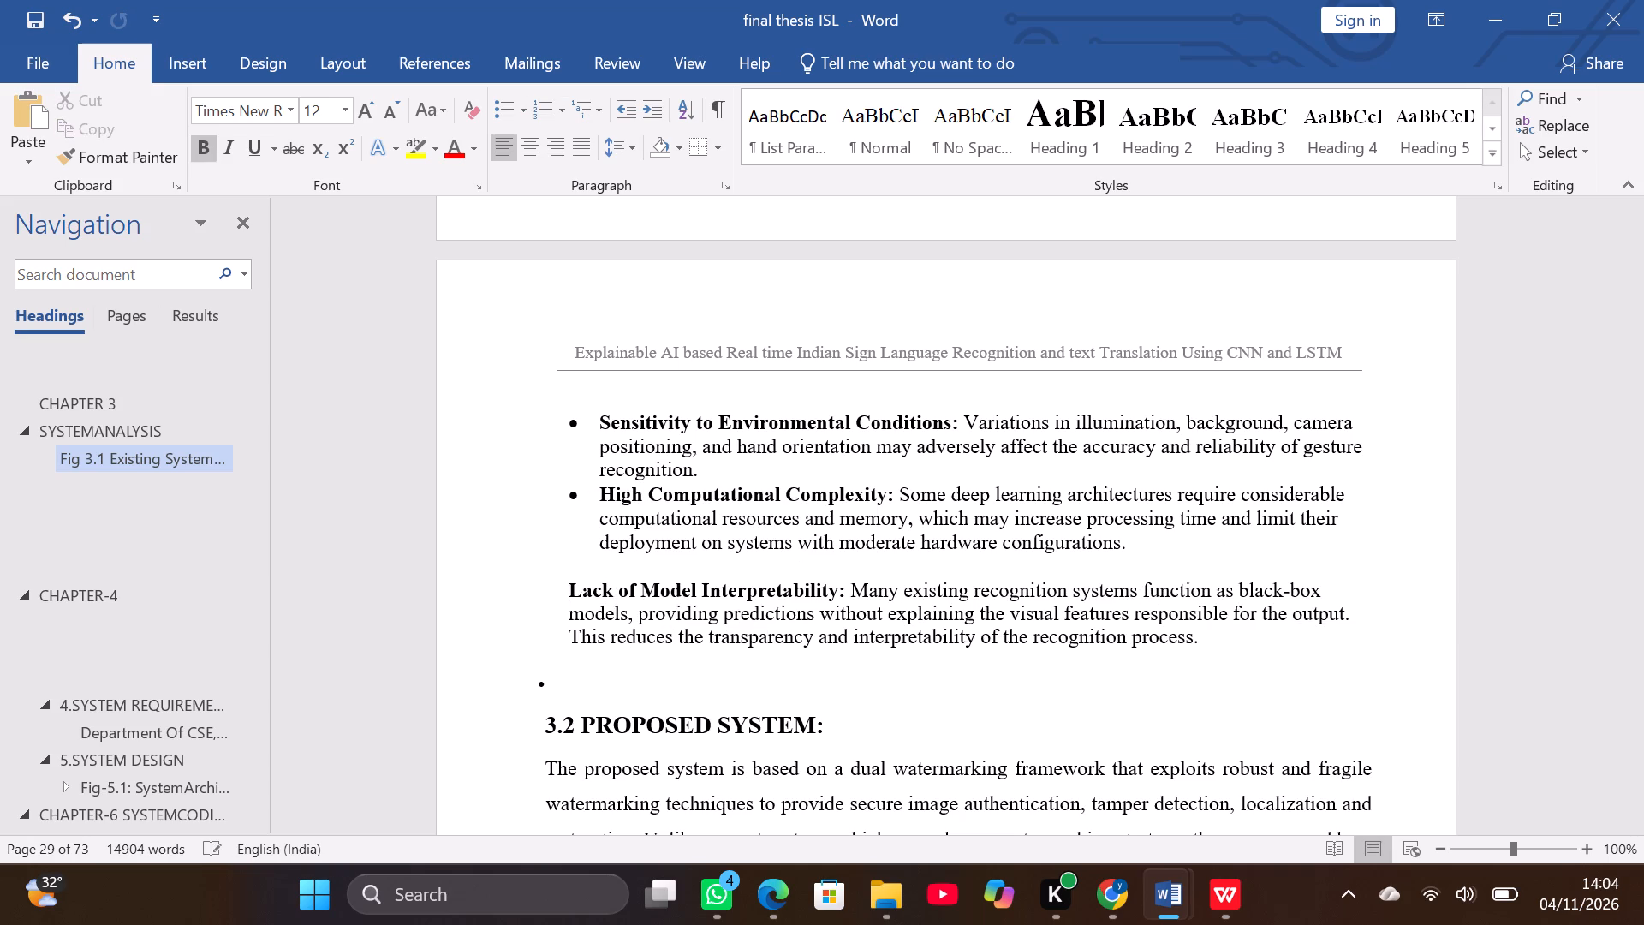
{"action": "key", "text": "BackSpace"}
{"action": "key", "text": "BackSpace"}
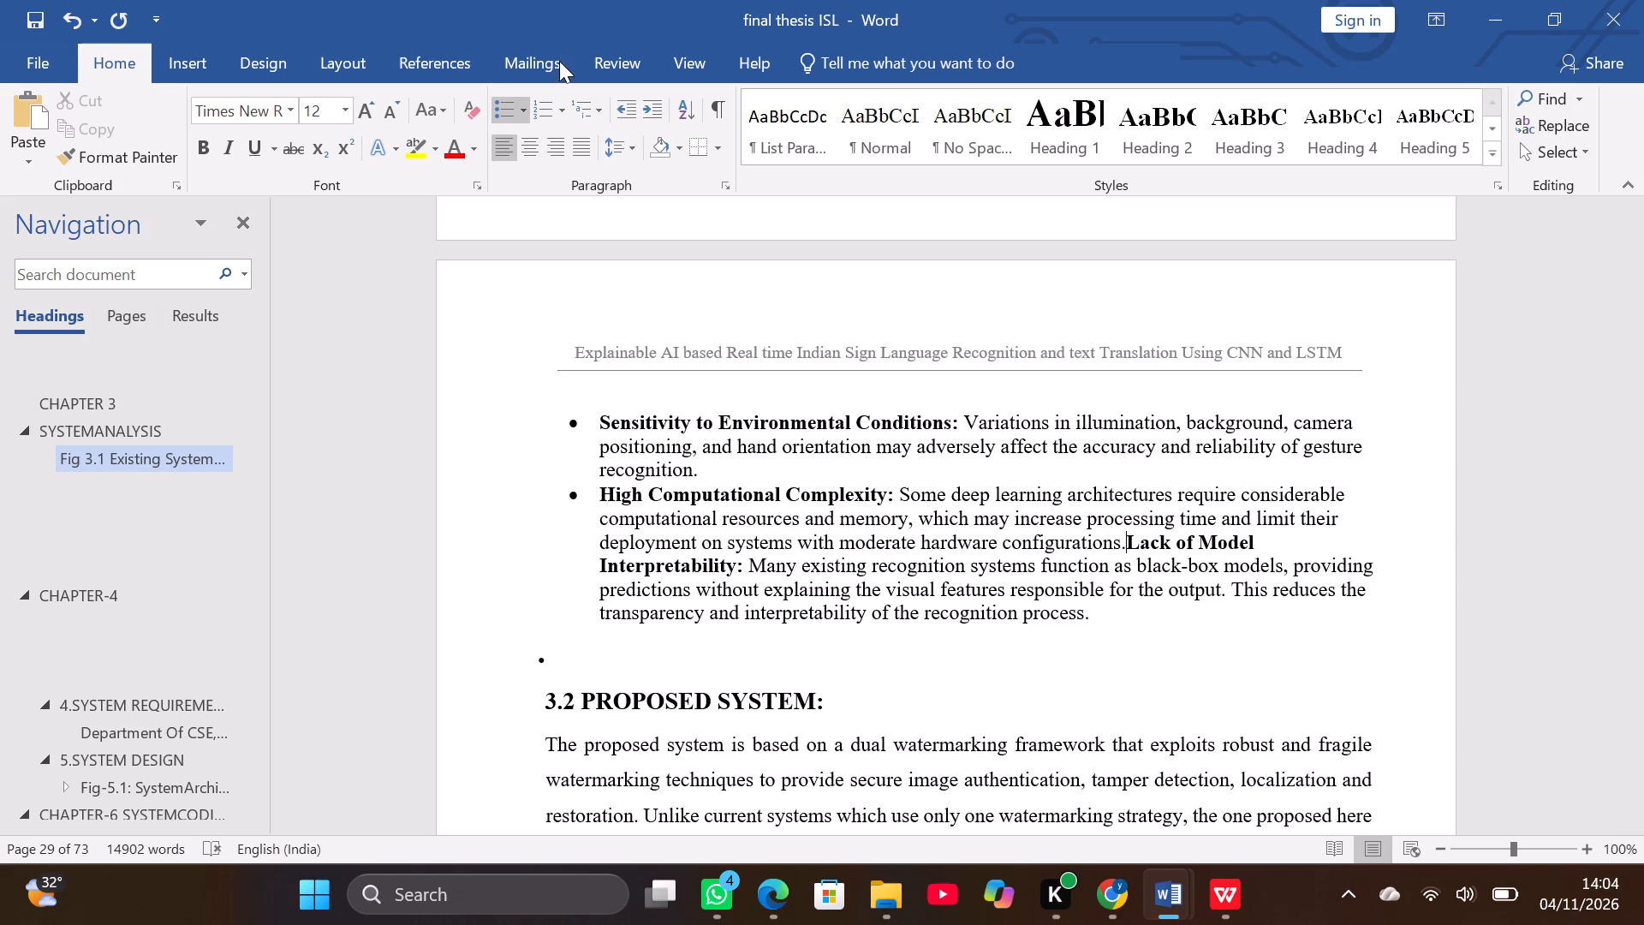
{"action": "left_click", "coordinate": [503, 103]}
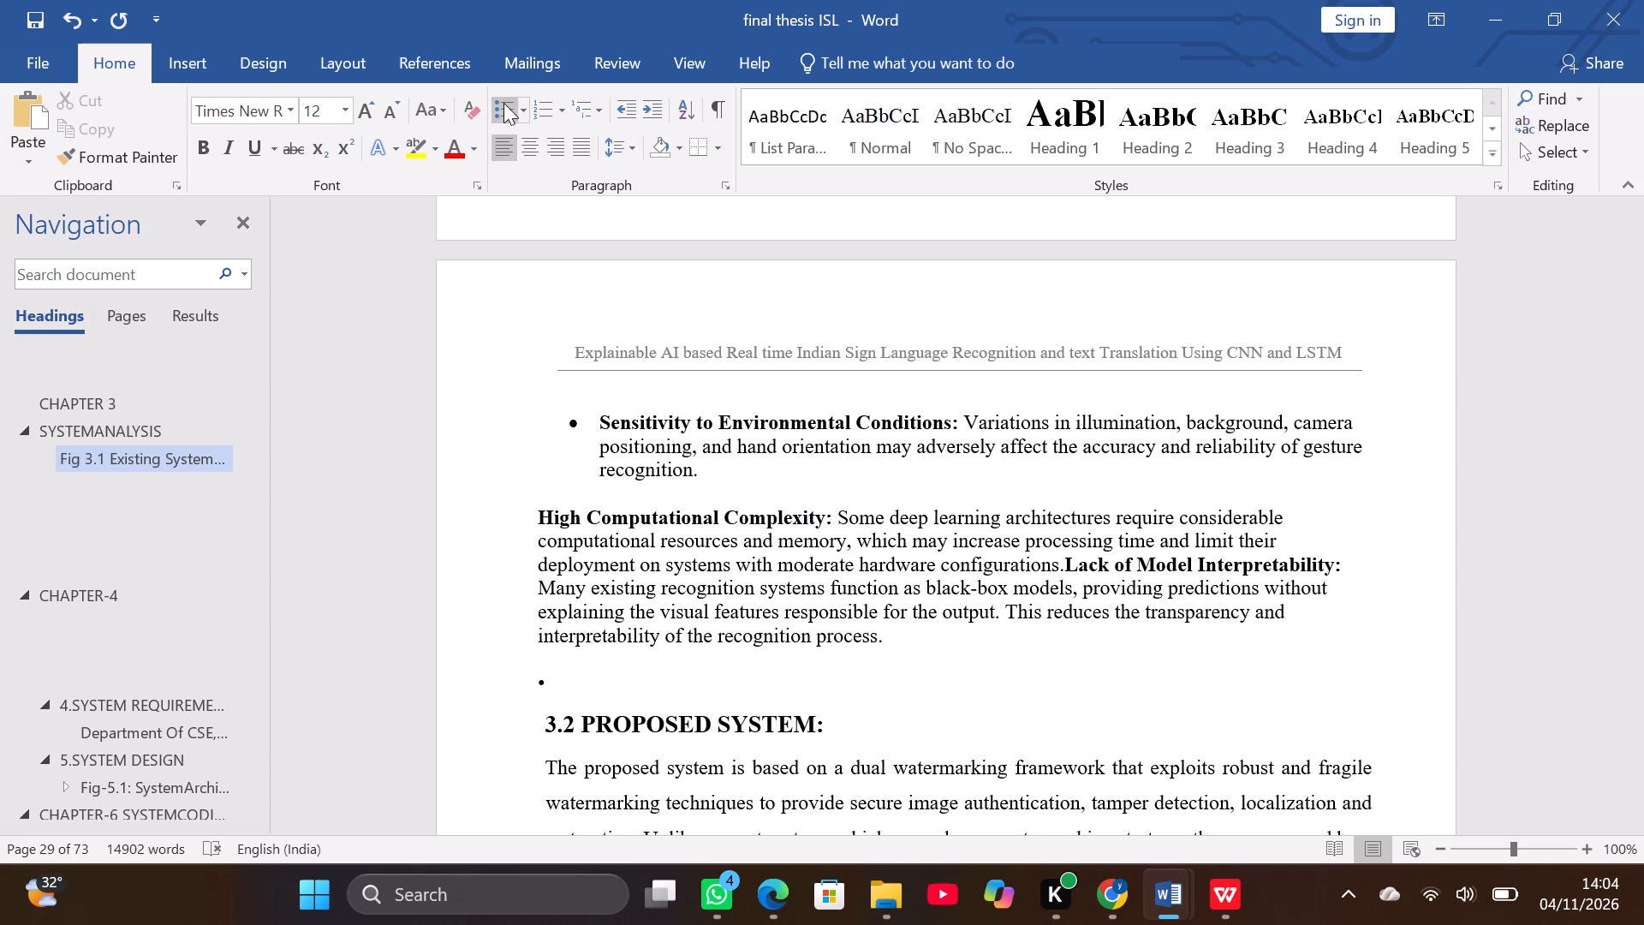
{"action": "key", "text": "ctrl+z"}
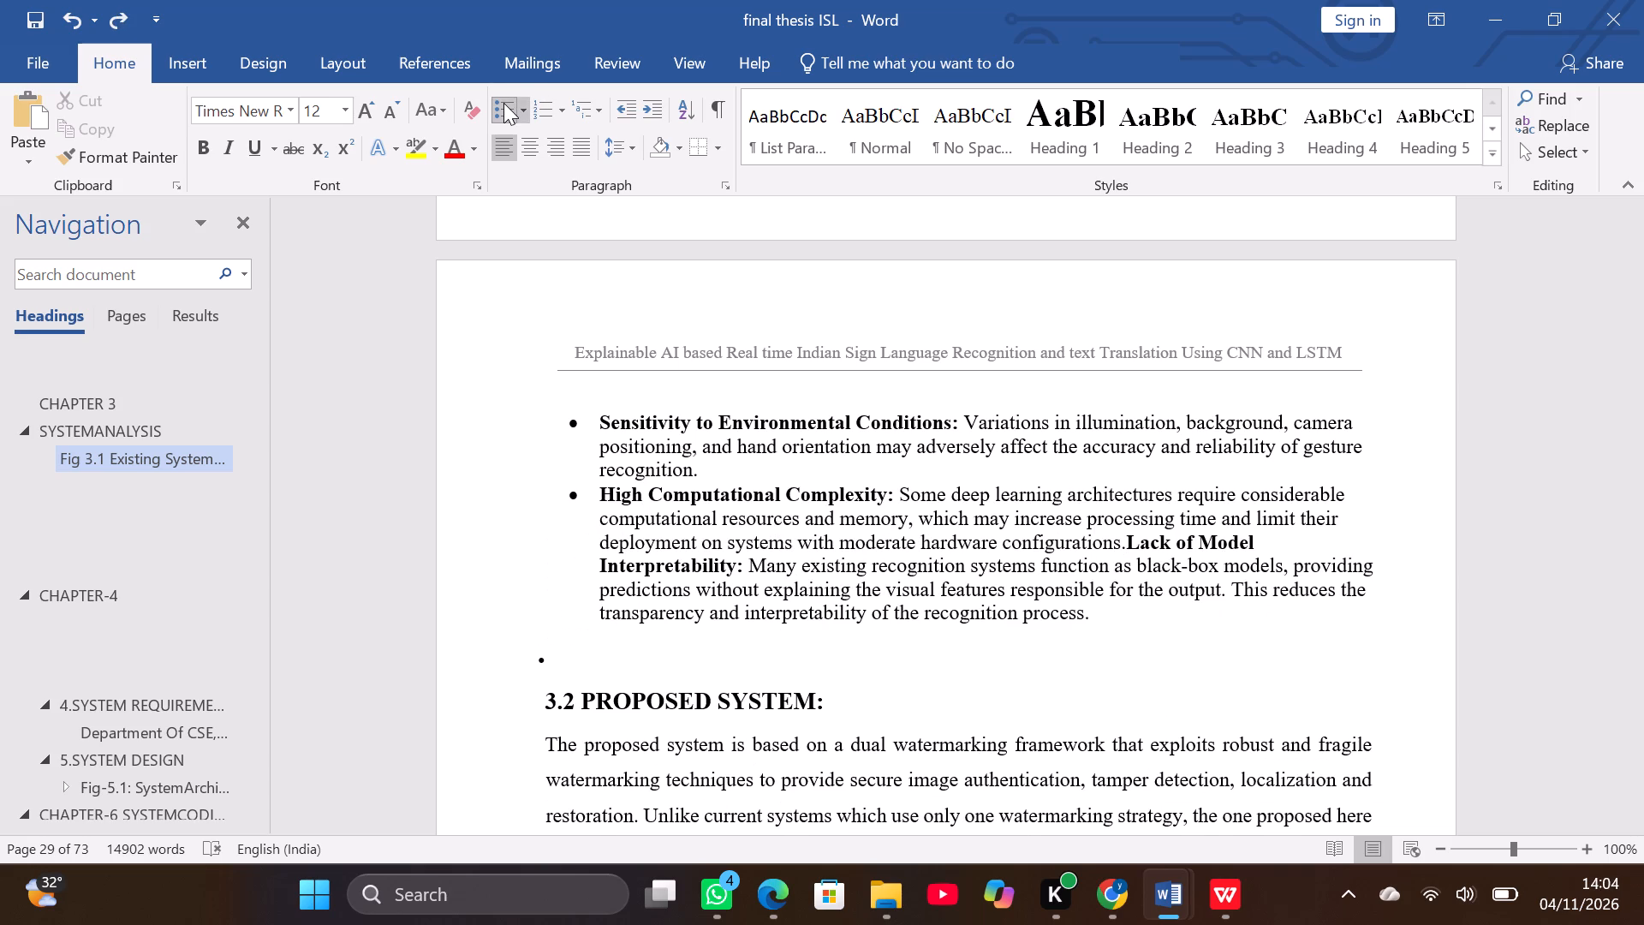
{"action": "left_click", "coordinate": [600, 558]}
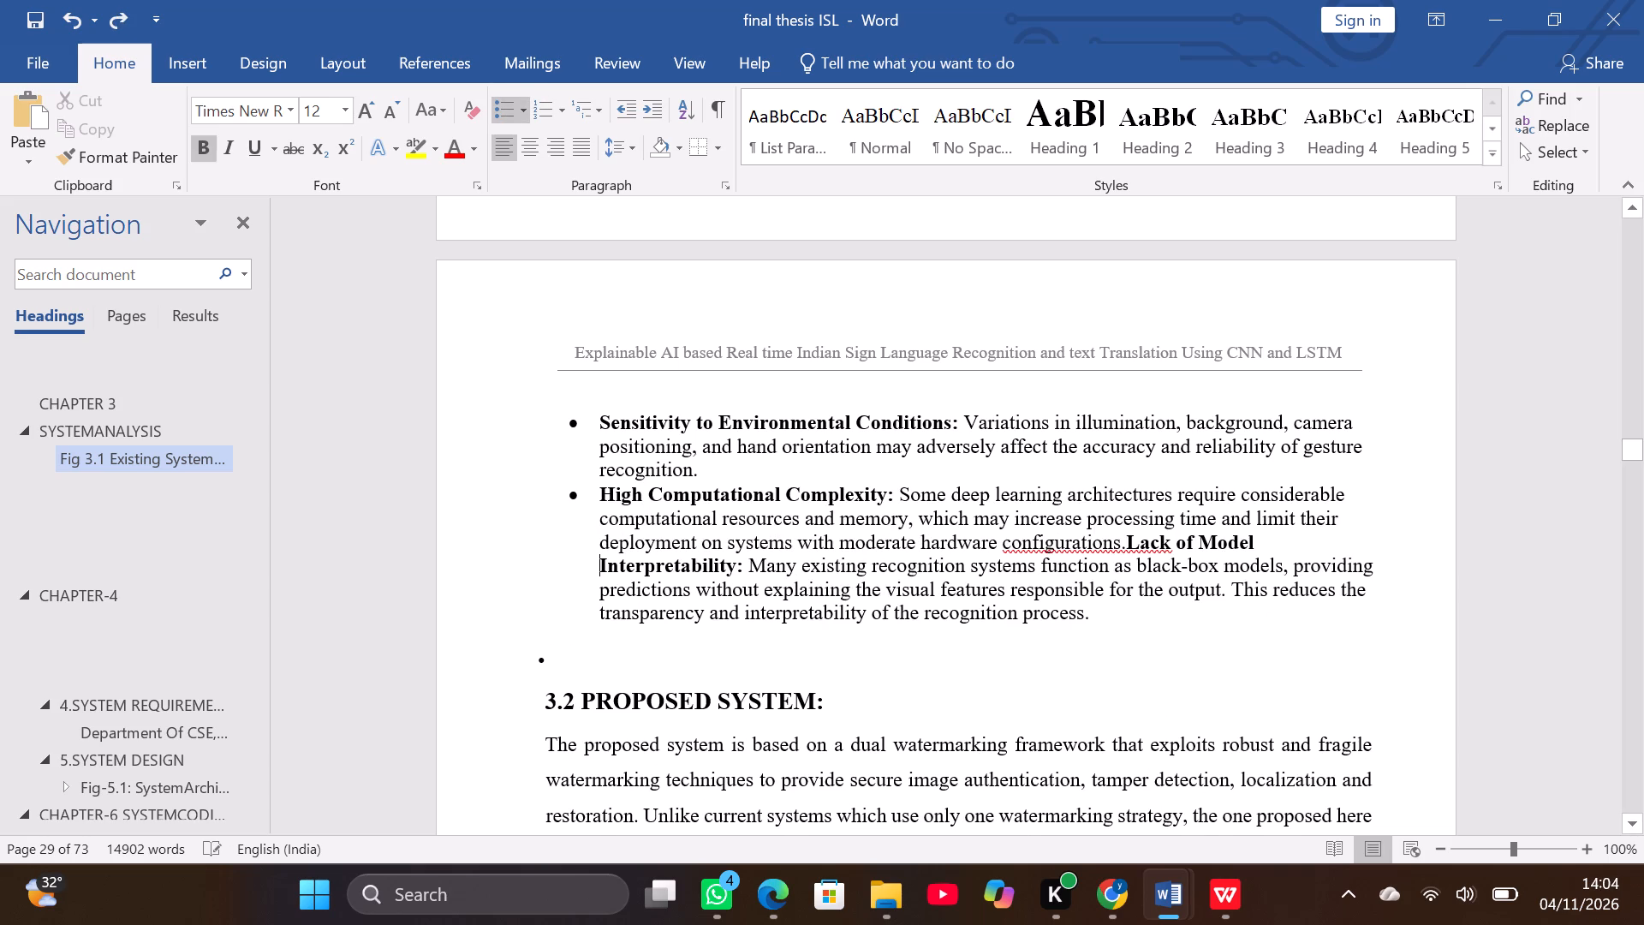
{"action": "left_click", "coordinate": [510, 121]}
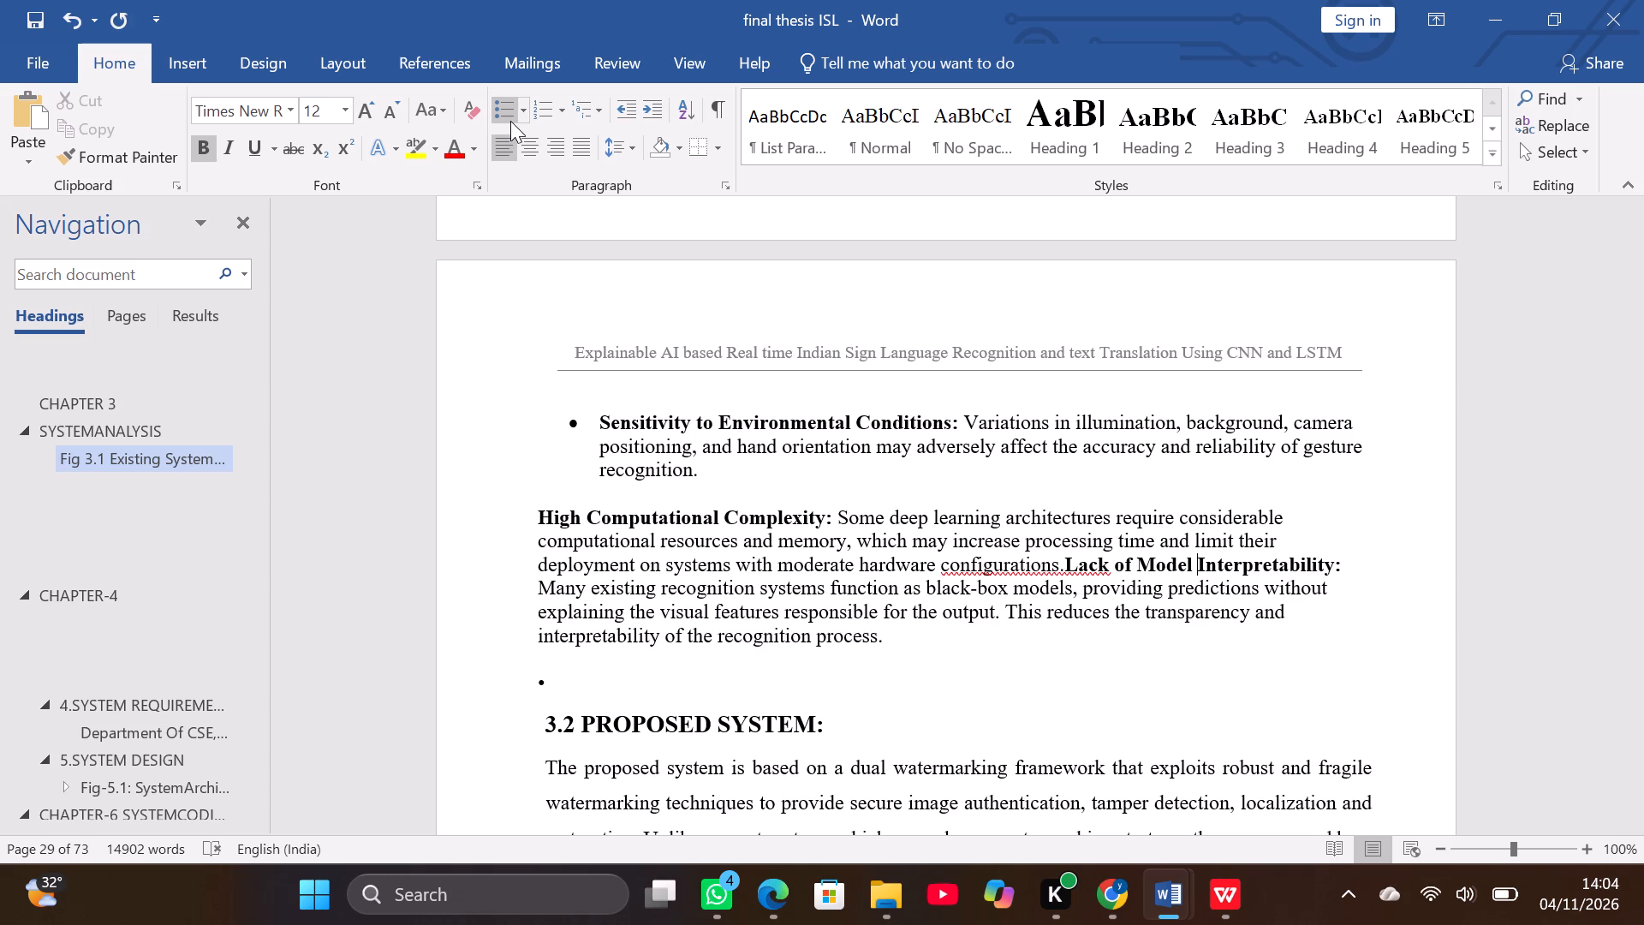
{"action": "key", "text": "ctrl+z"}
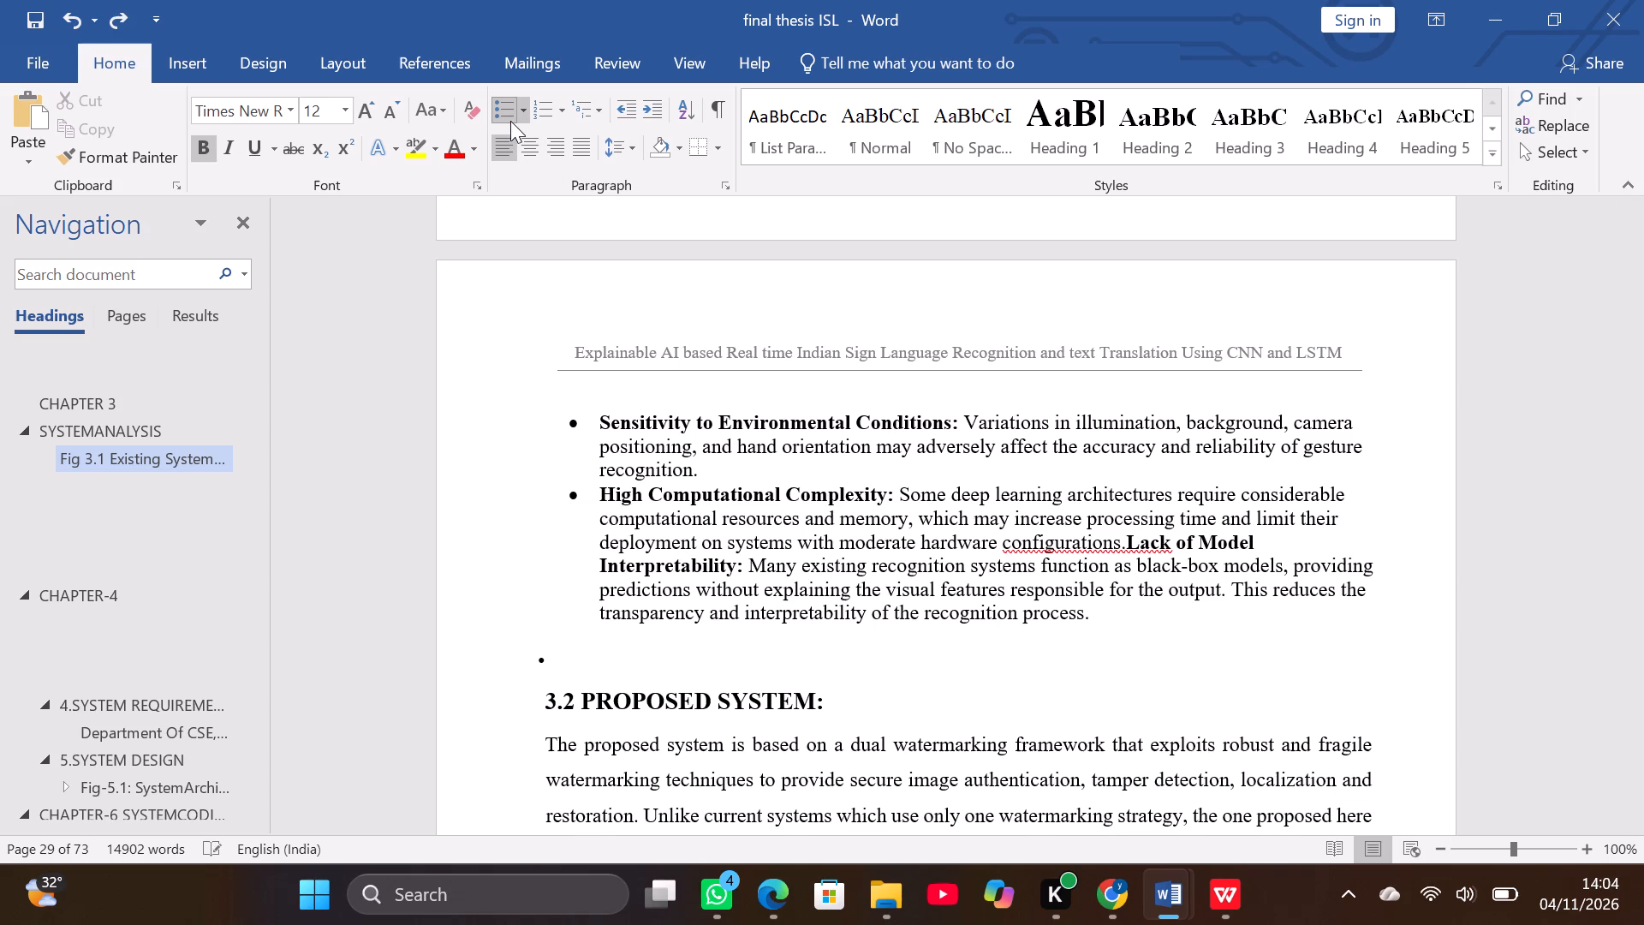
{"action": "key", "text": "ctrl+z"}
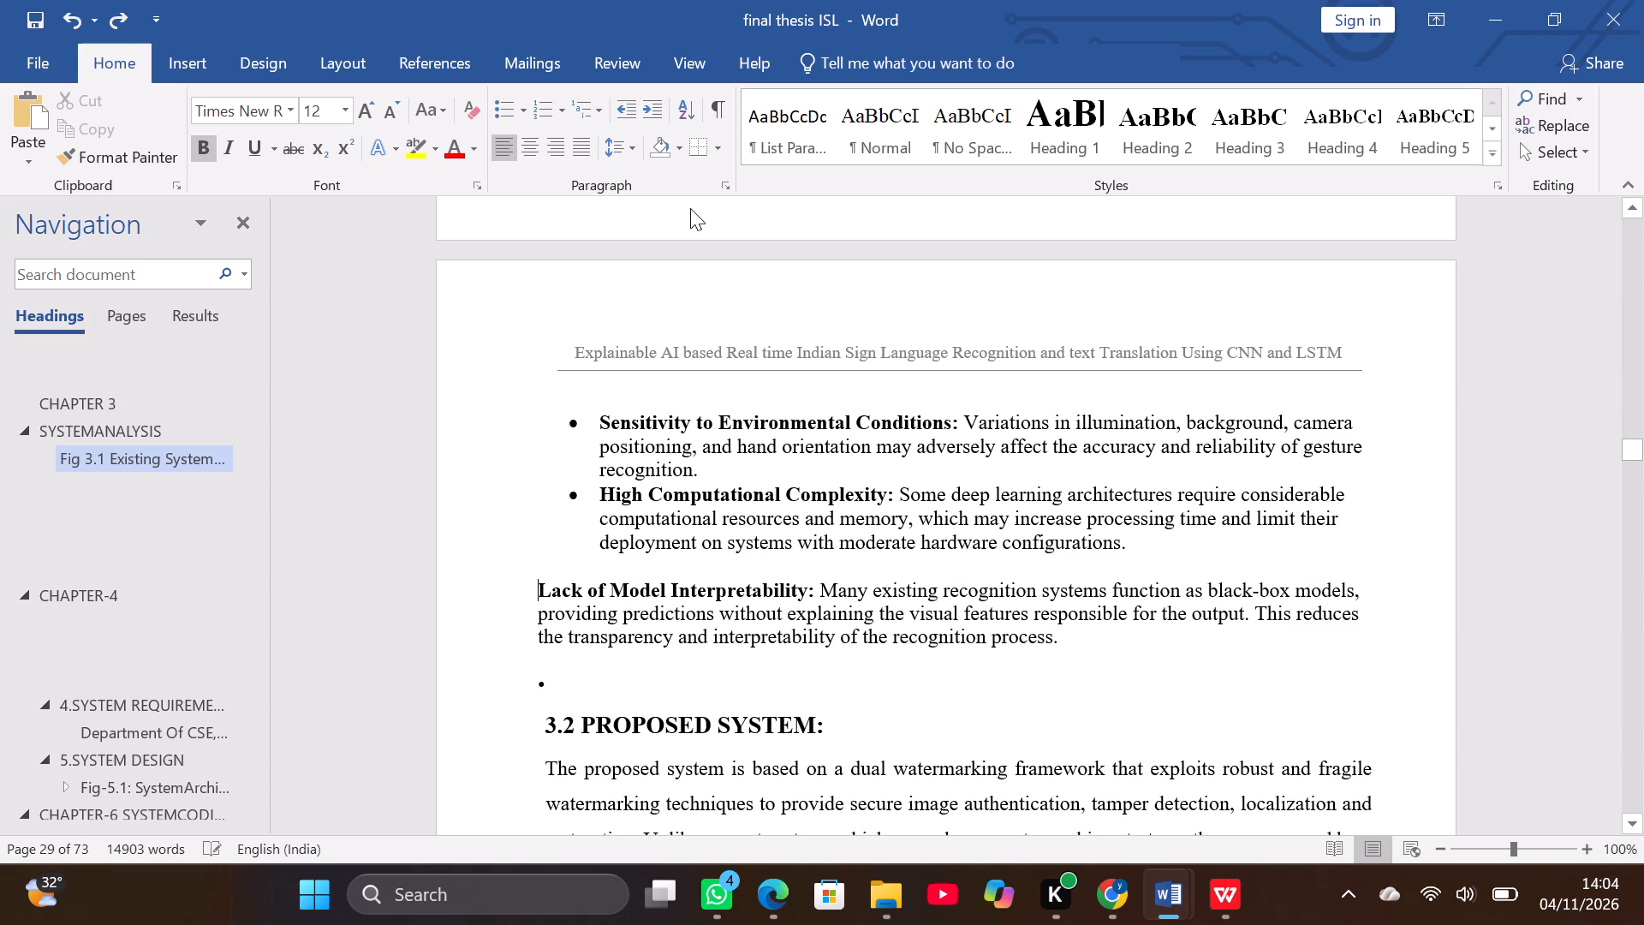
Apply a bullet to the Lack of Model Interpretability point so it joins the disadvantages list.
{"action": "left_click", "coordinate": [505, 110]}
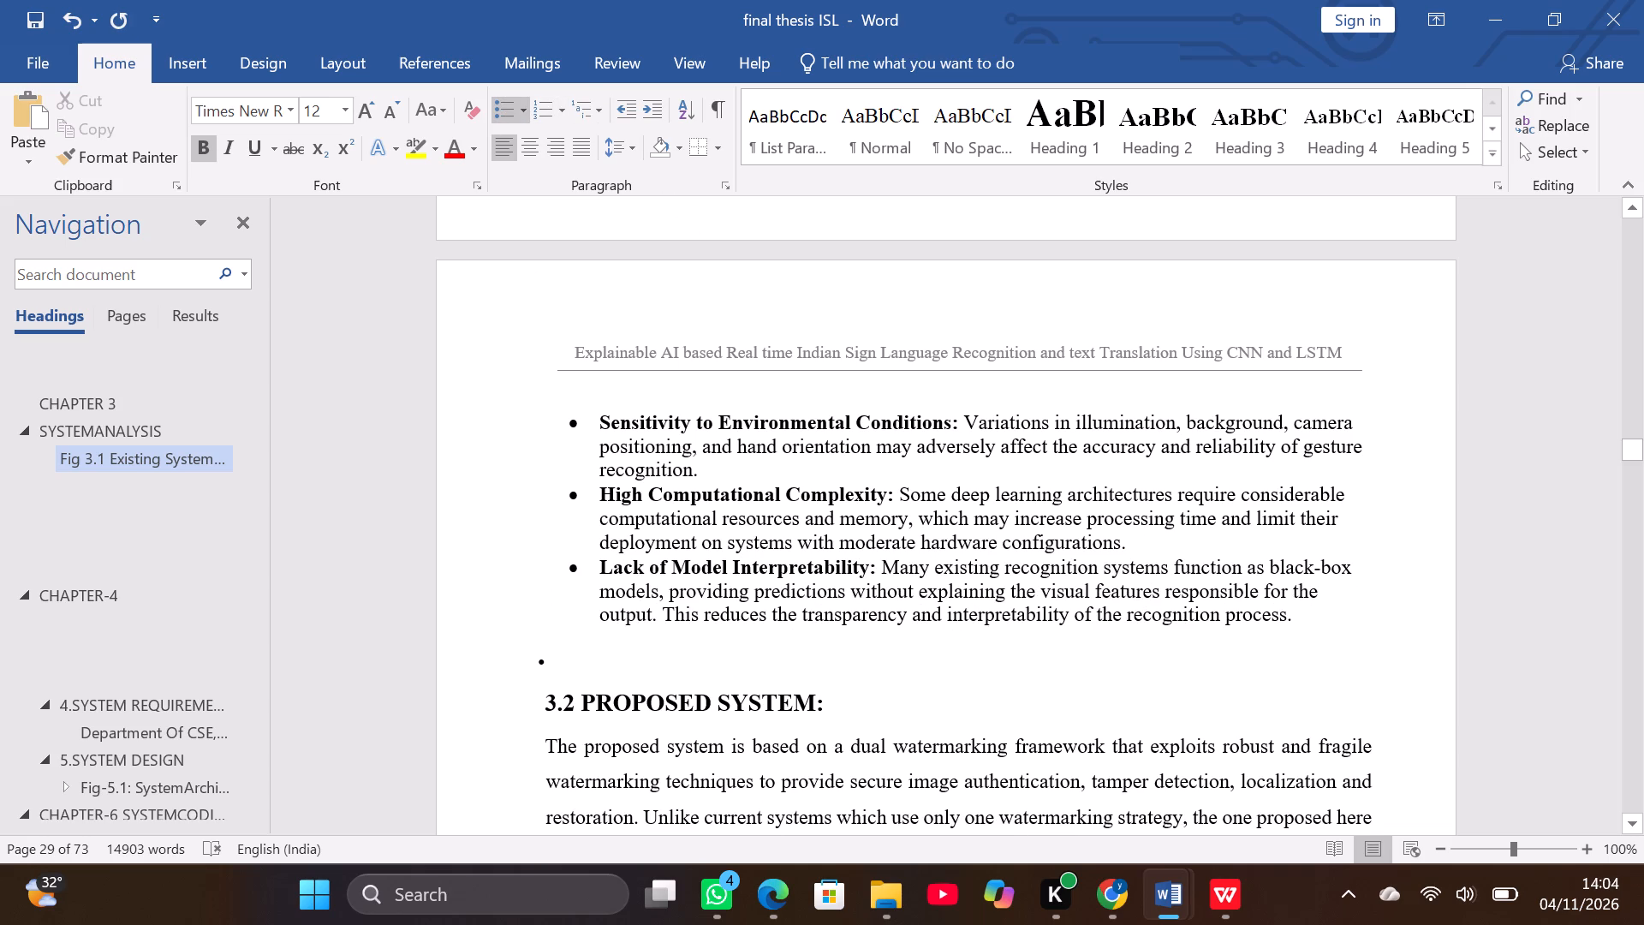
Delete the leftover empty bullet line above the 3.2 PROPOSED SYSTEM heading.
{"action": "left_click", "coordinate": [597, 666]}
{"action": "key", "text": "BackSpace"}
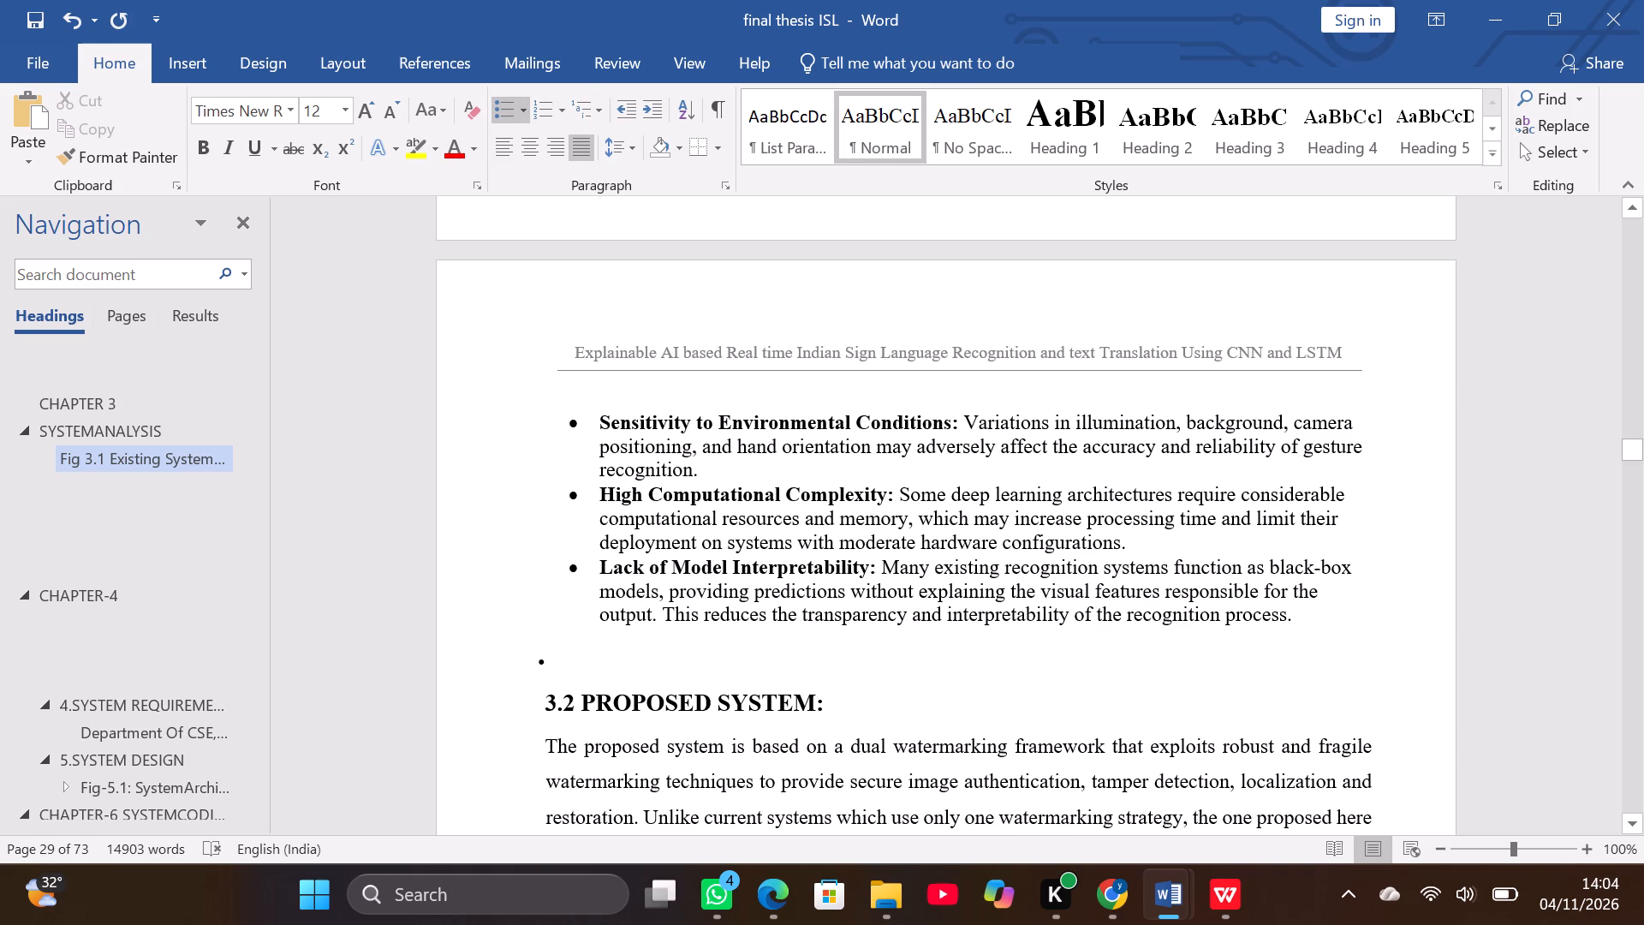
{"action": "key", "text": "BackSpace"}
{"action": "key", "text": "BackSpace"}
{"action": "key", "text": "BackSpace"}
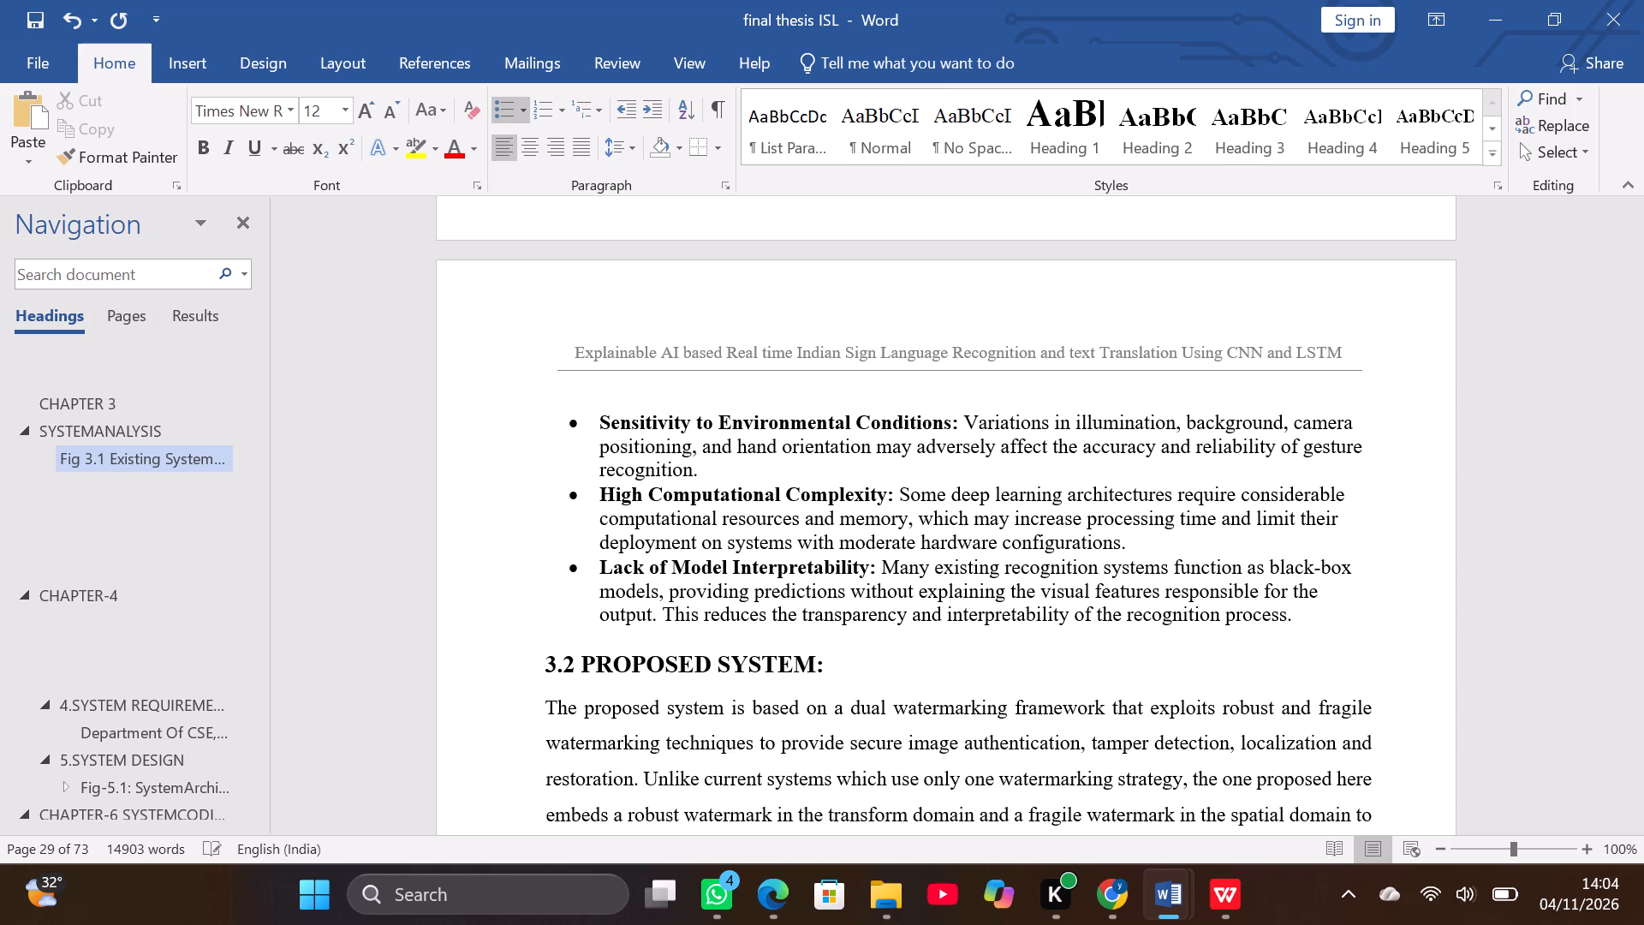
Increase the line spacing of the five bulleted disadvantages under 3.1.1 to match the body text of section 3.2.
{"action": "scroll", "coordinate": [614, 458], "scroll_direction": "up", "scroll_amount": 8}
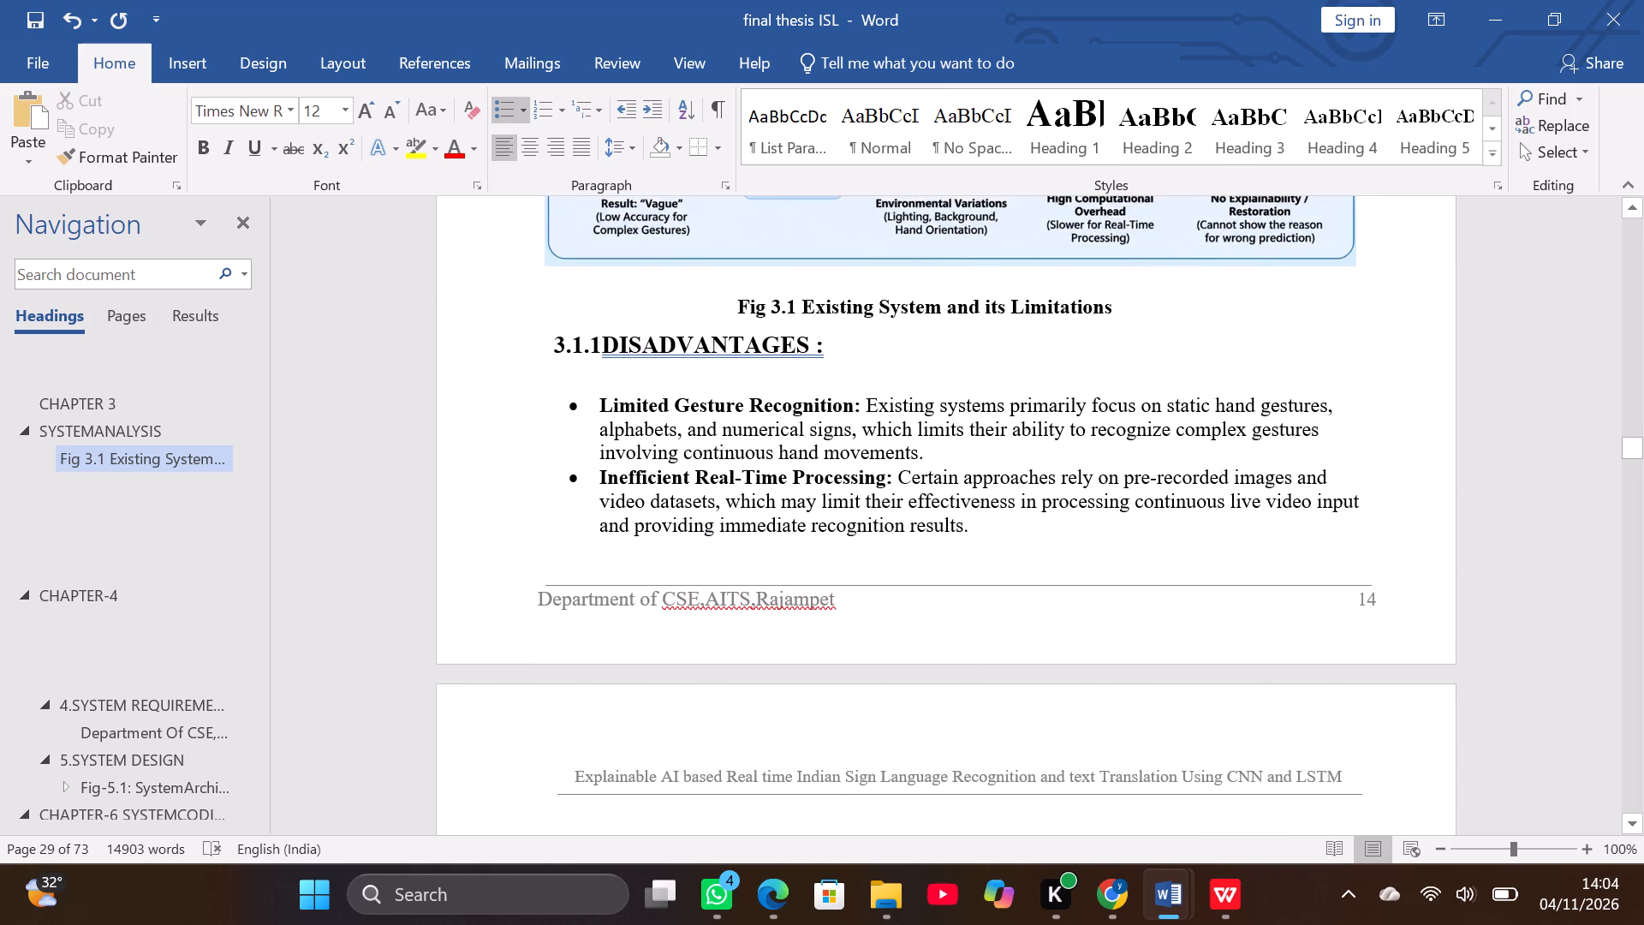
{"action": "left_click_drag", "start_coordinate": [593, 401], "coordinate": [702, 779]}
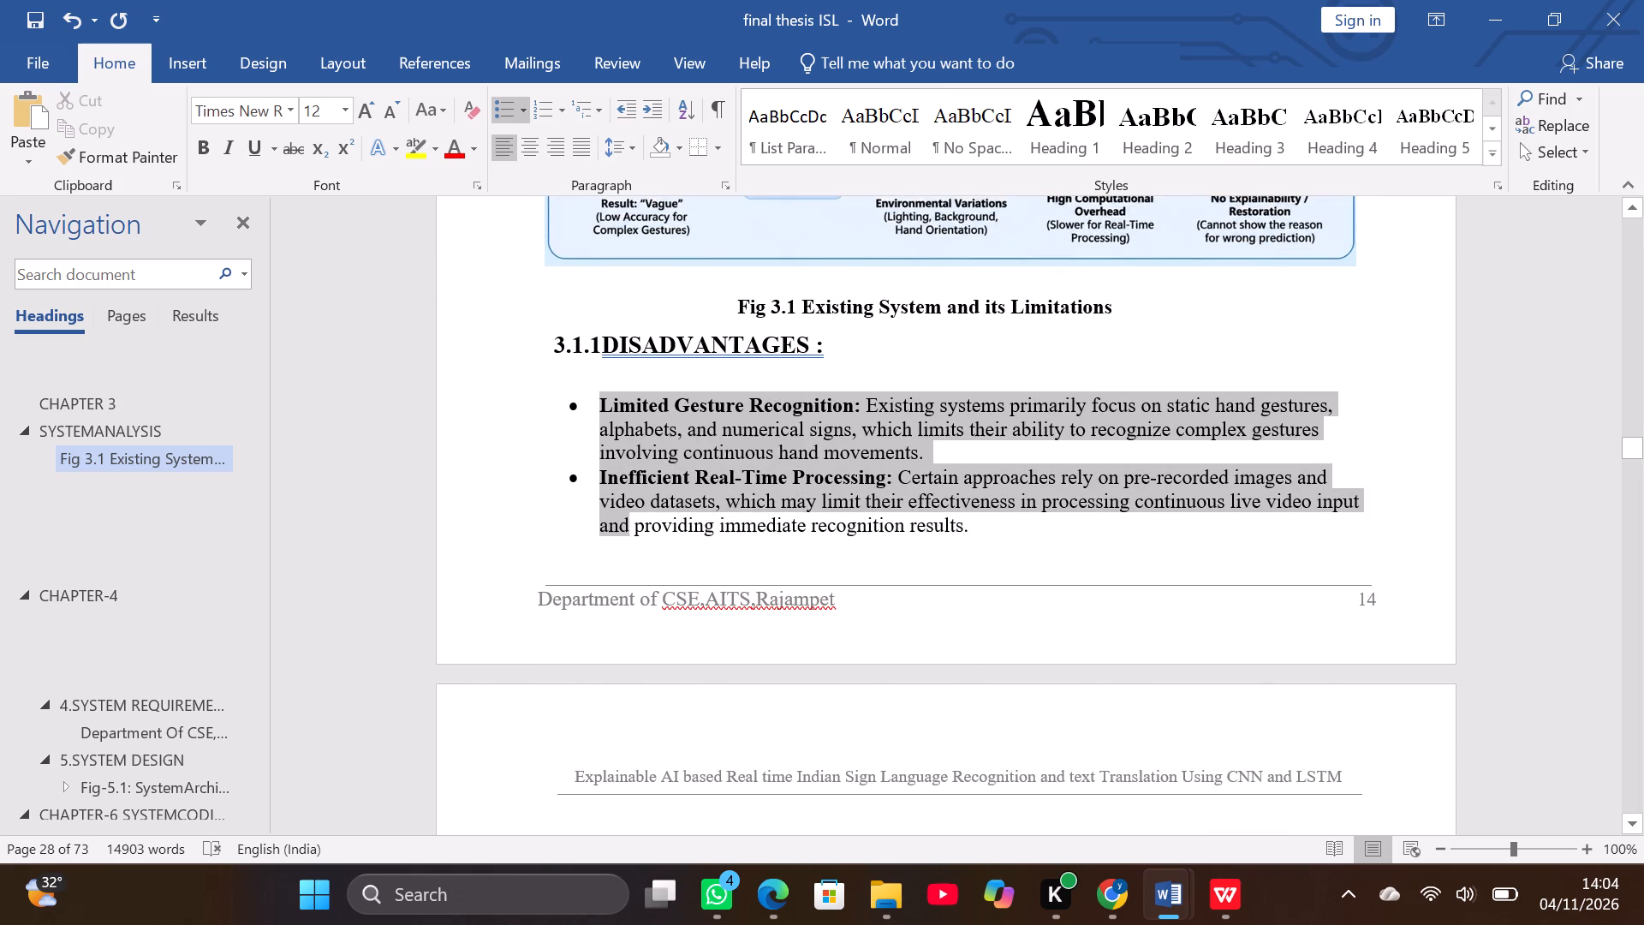
{"action": "left_click_drag", "start_coordinate": [702, 779], "coordinate": [761, 664]}
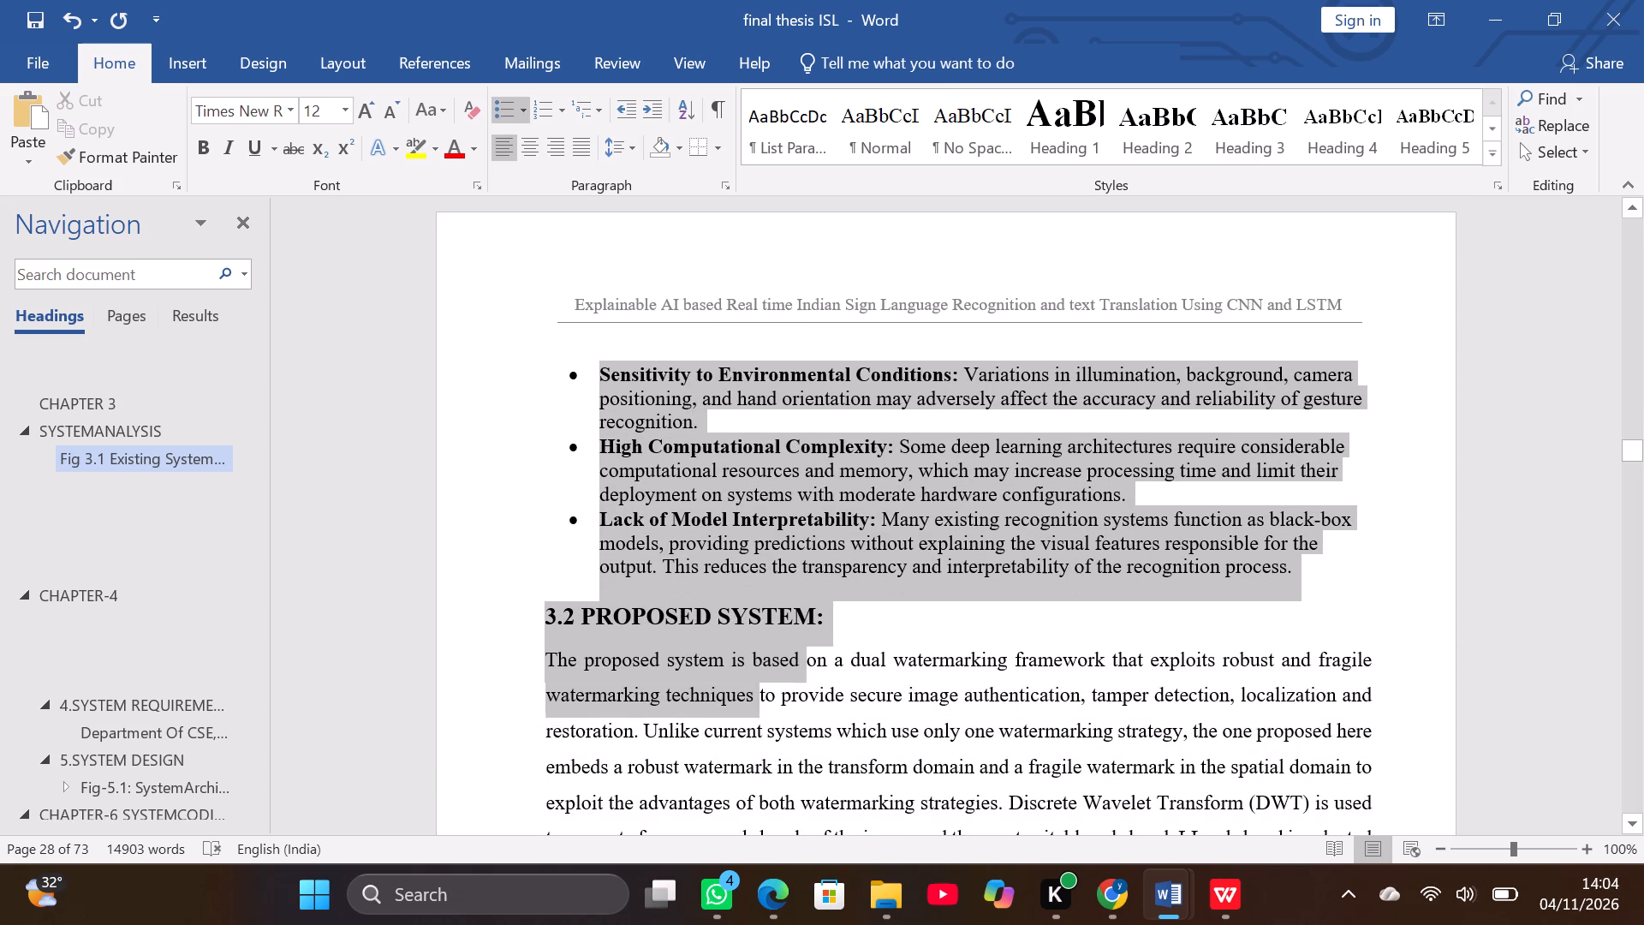
{"action": "left_click_drag", "start_coordinate": [761, 664], "coordinate": [852, 570]}
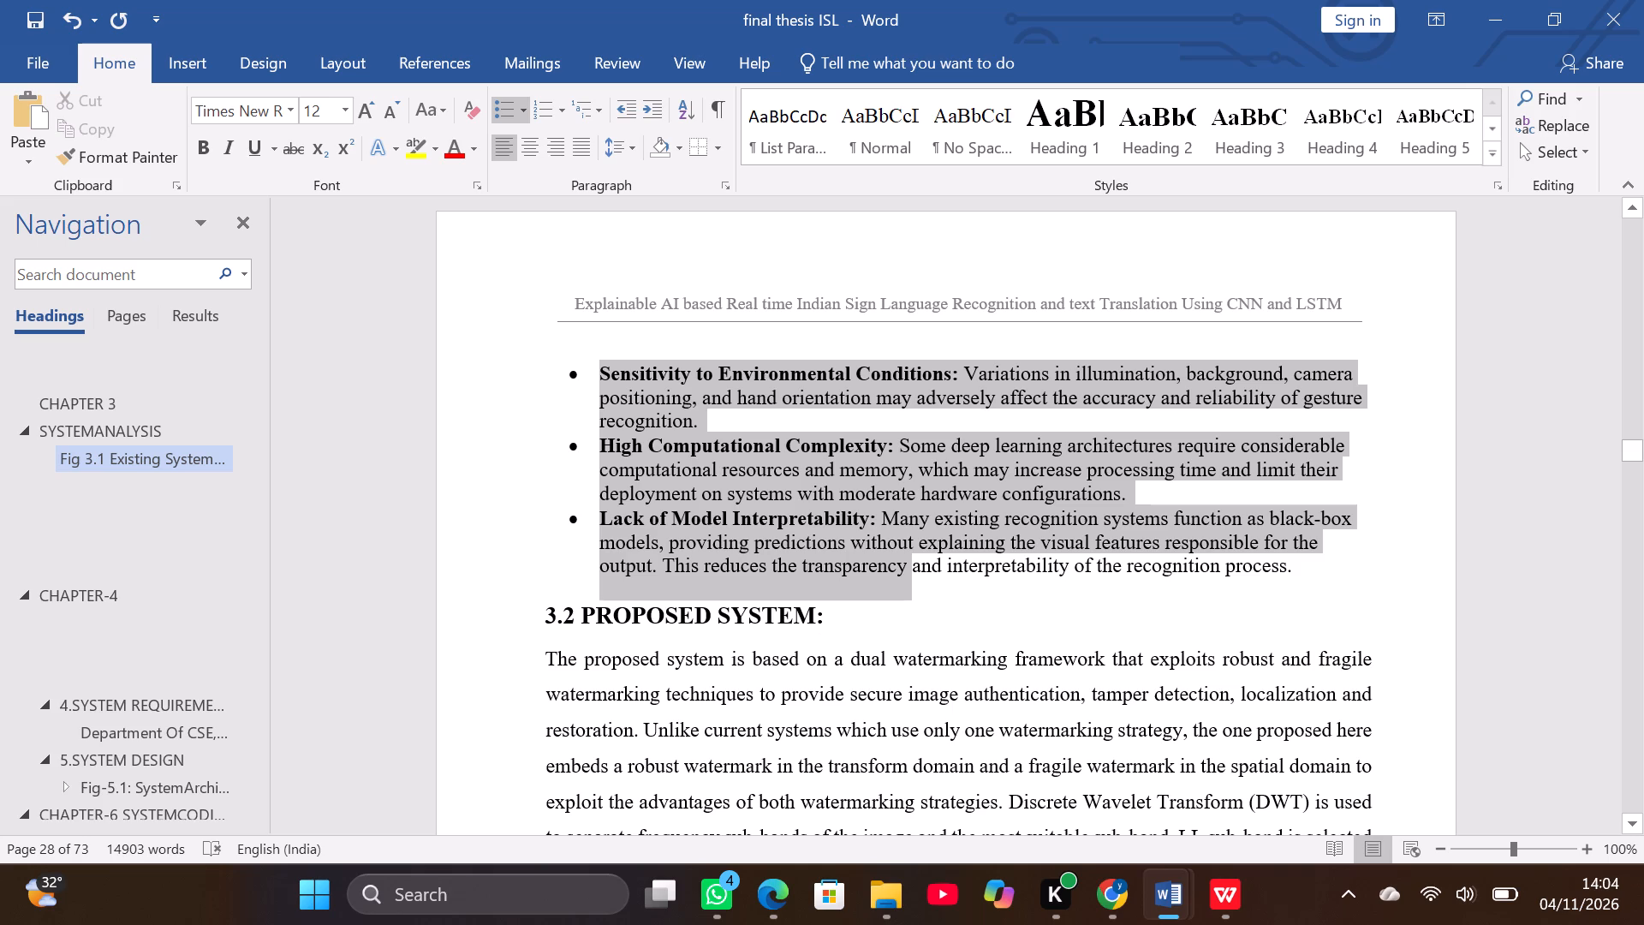
{"action": "left_click_drag", "start_coordinate": [852, 570], "coordinate": [1013, 554]}
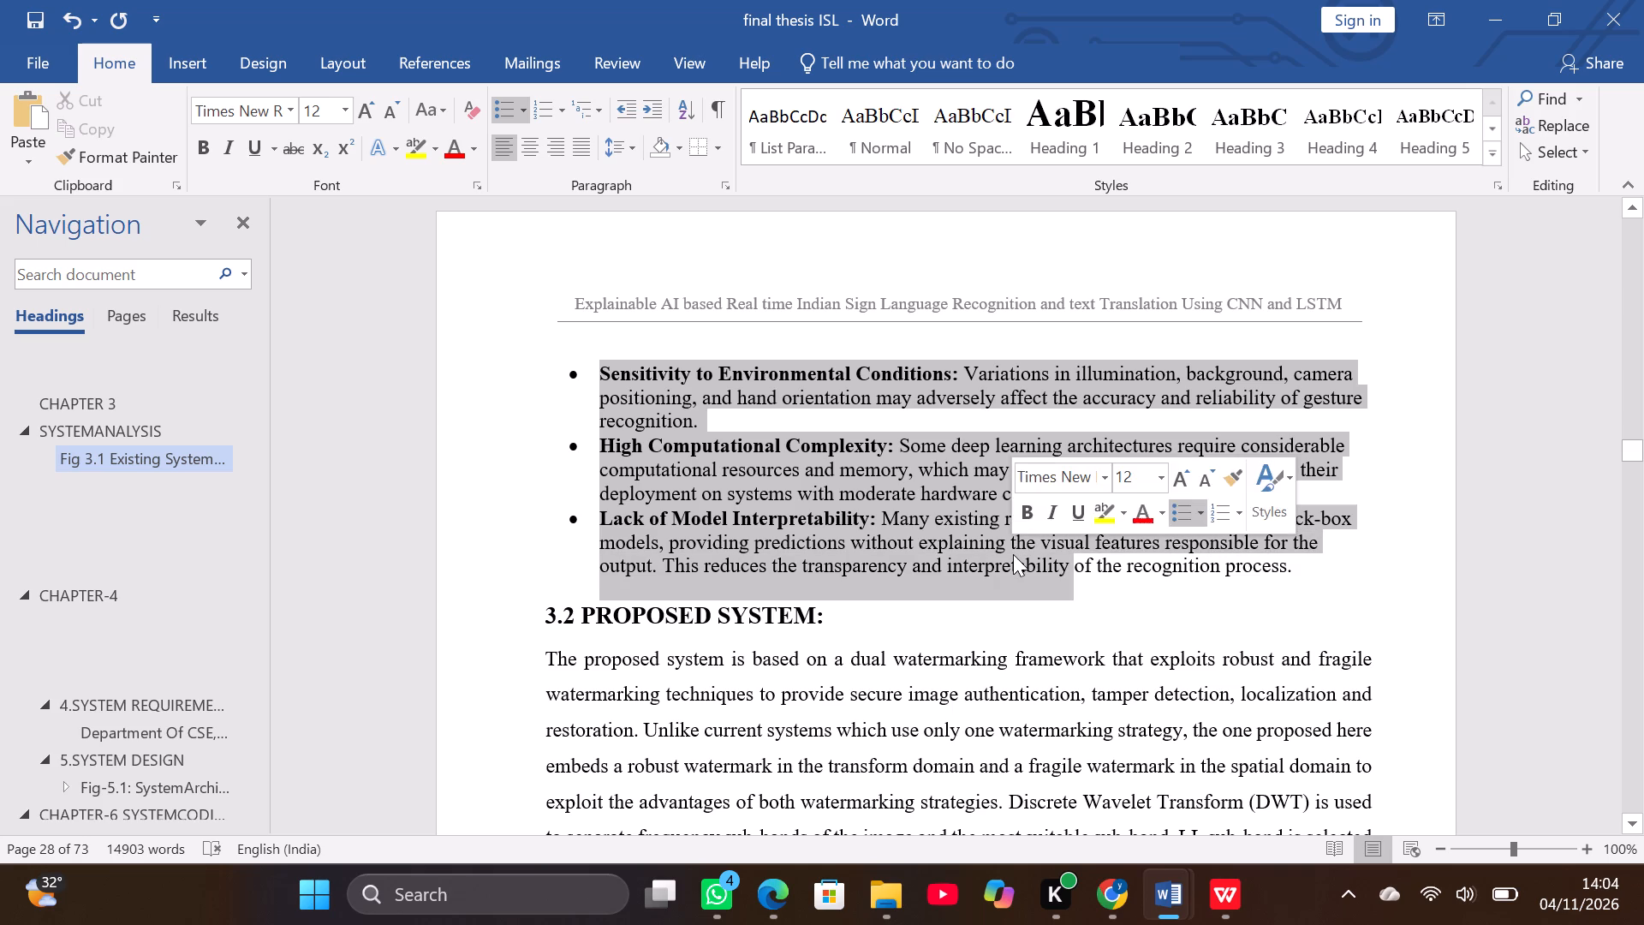
{"action": "left_click", "coordinate": [628, 144]}
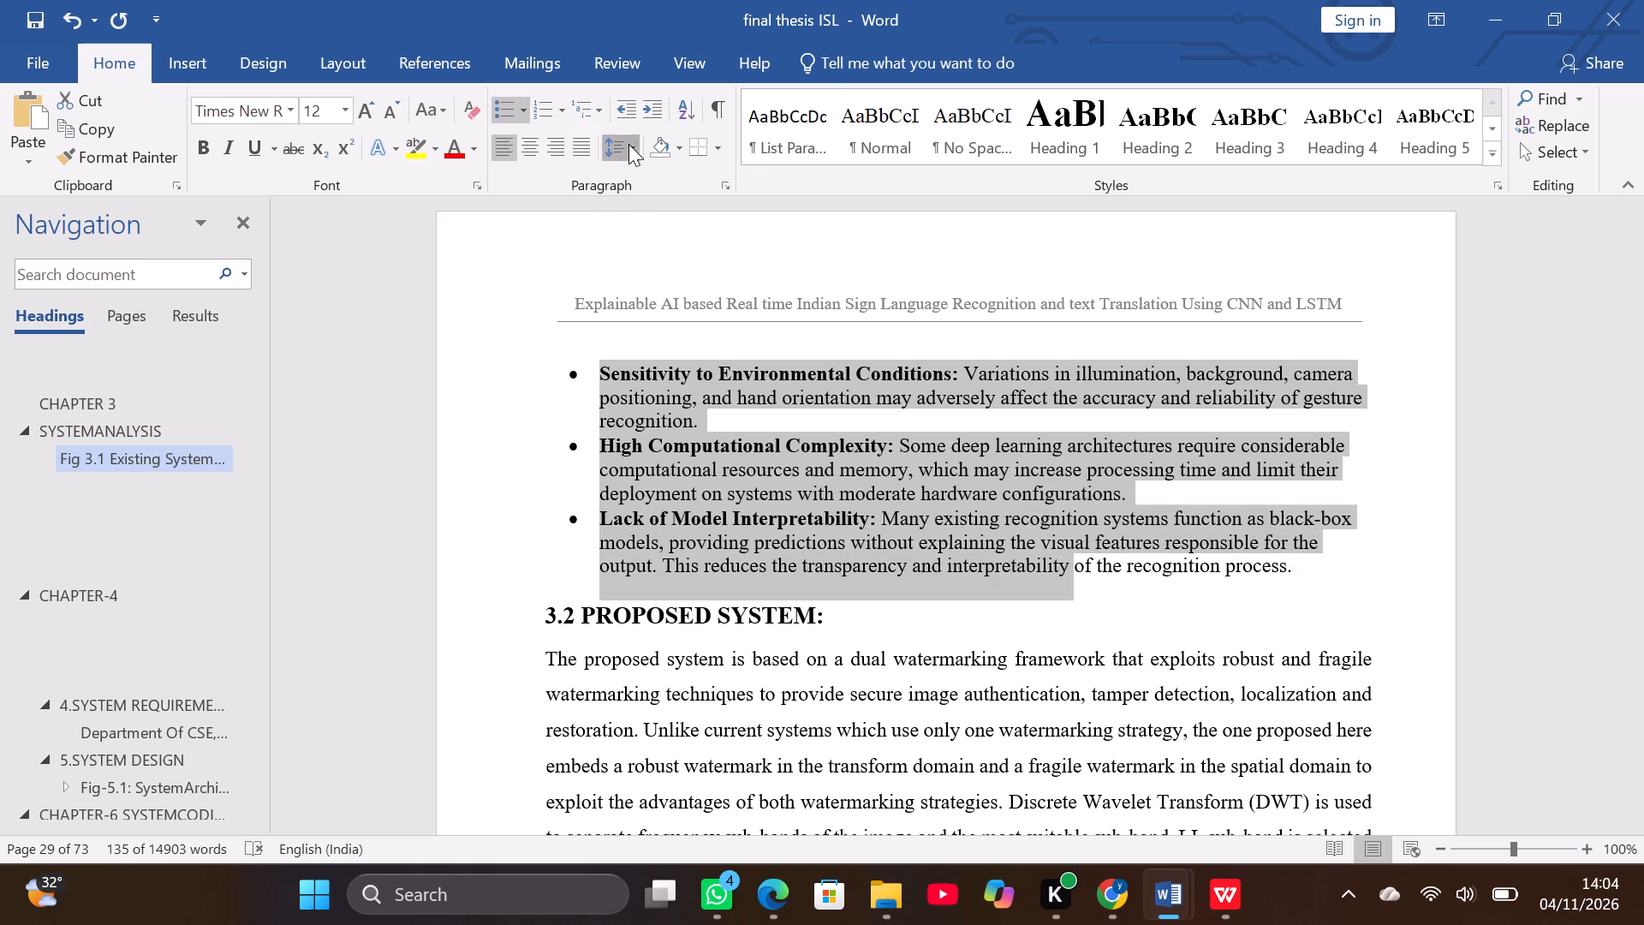
{"action": "left_click", "coordinate": [638, 236]}
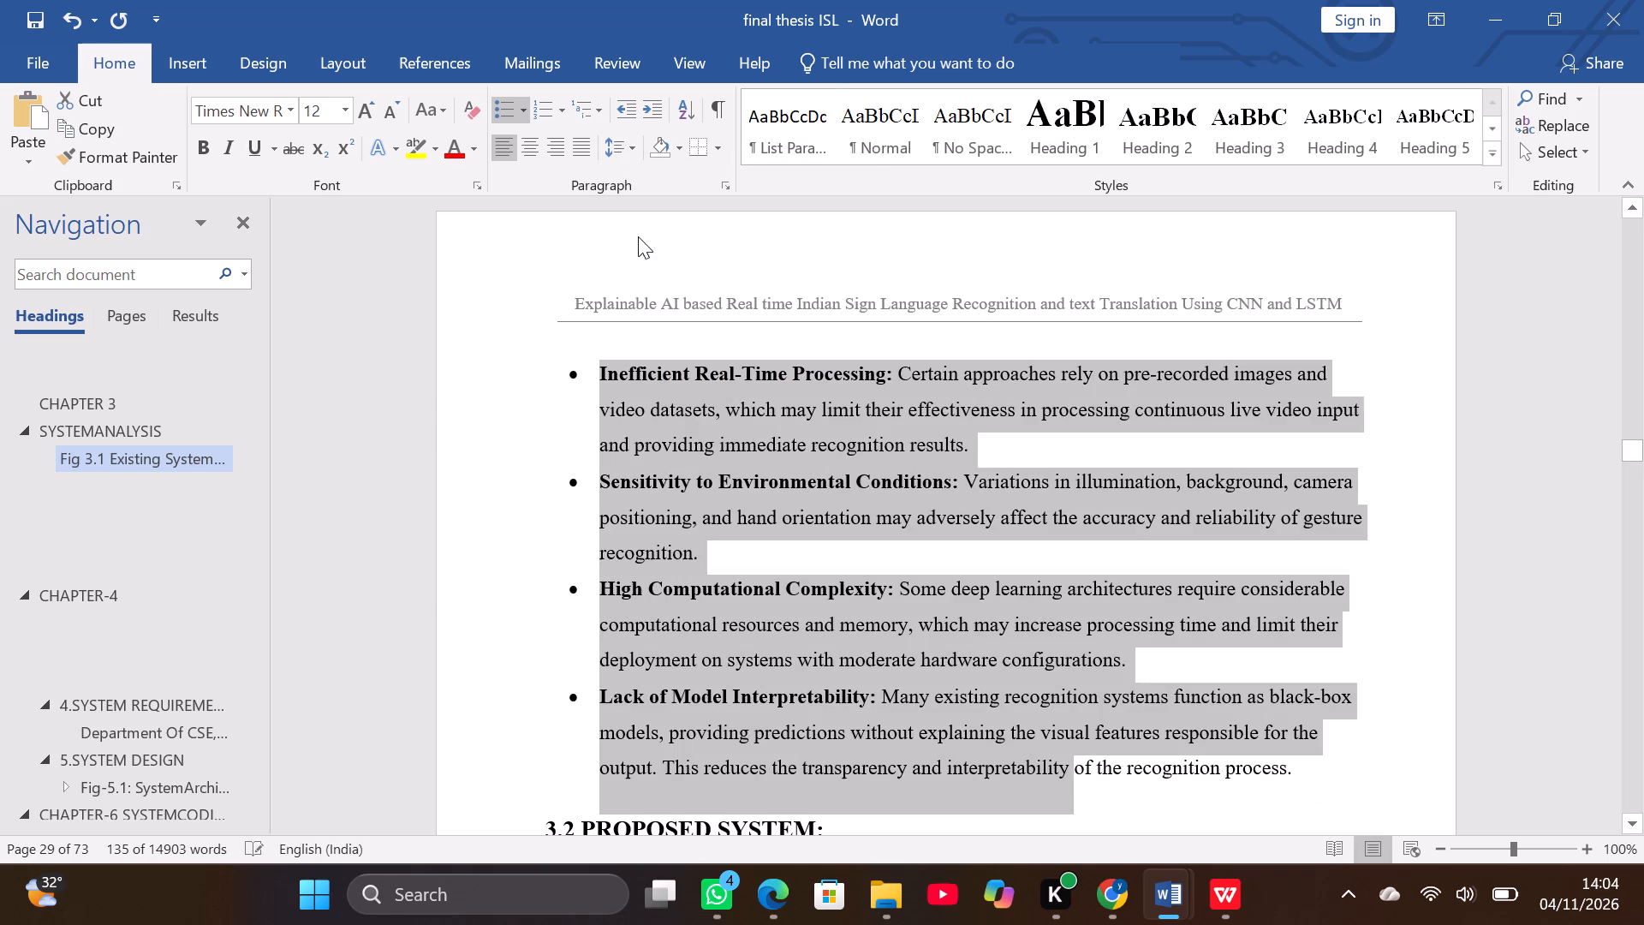
{"action": "left_click", "coordinate": [688, 409]}
Copy the Dual Watermarking Framework figure in section 3.2.
{"action": "scroll", "coordinate": [688, 409], "scroll_direction": "down", "scroll_amount": 8}
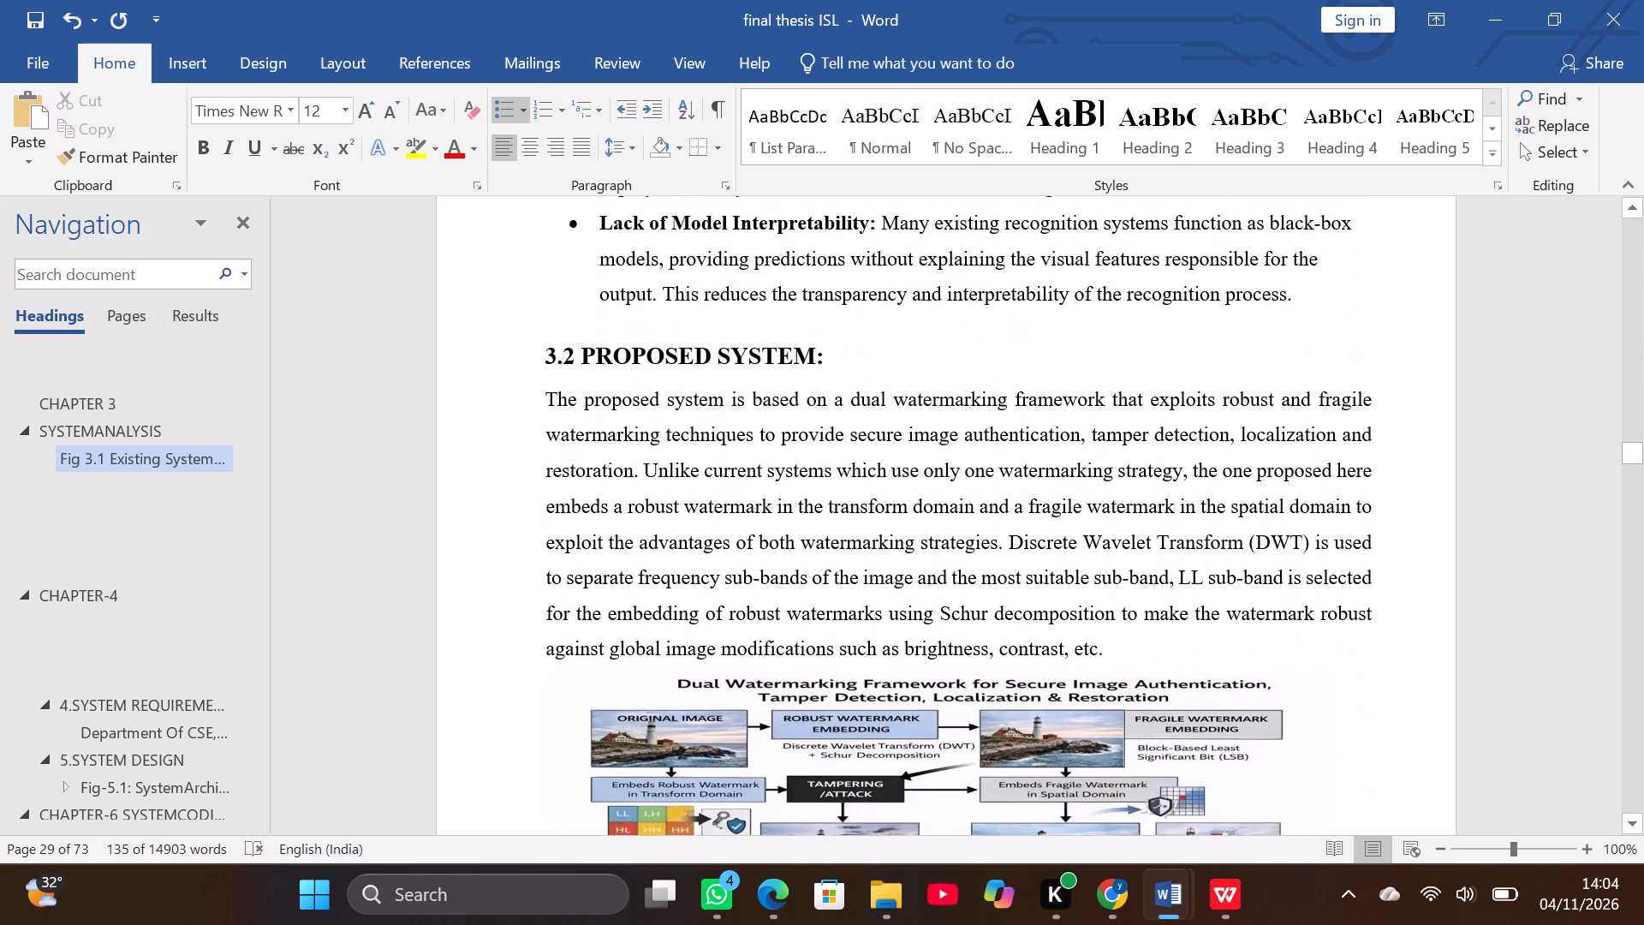
{"action": "scroll", "coordinate": [688, 409], "scroll_direction": "down", "scroll_amount": 3}
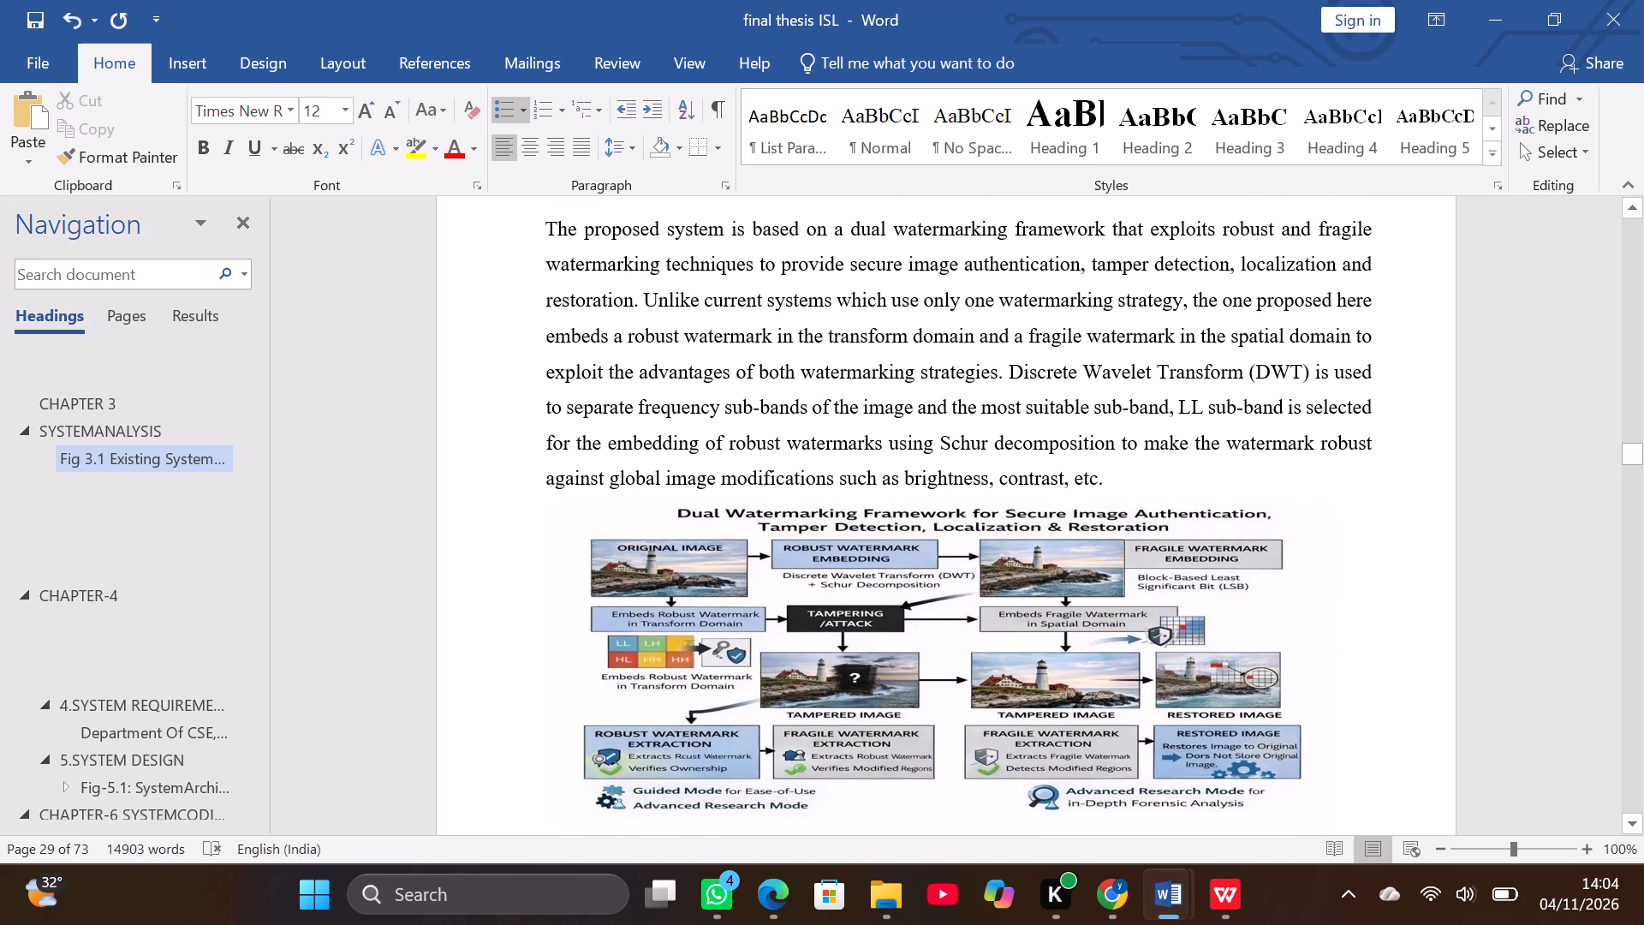
{"action": "left_click", "coordinate": [865, 634]}
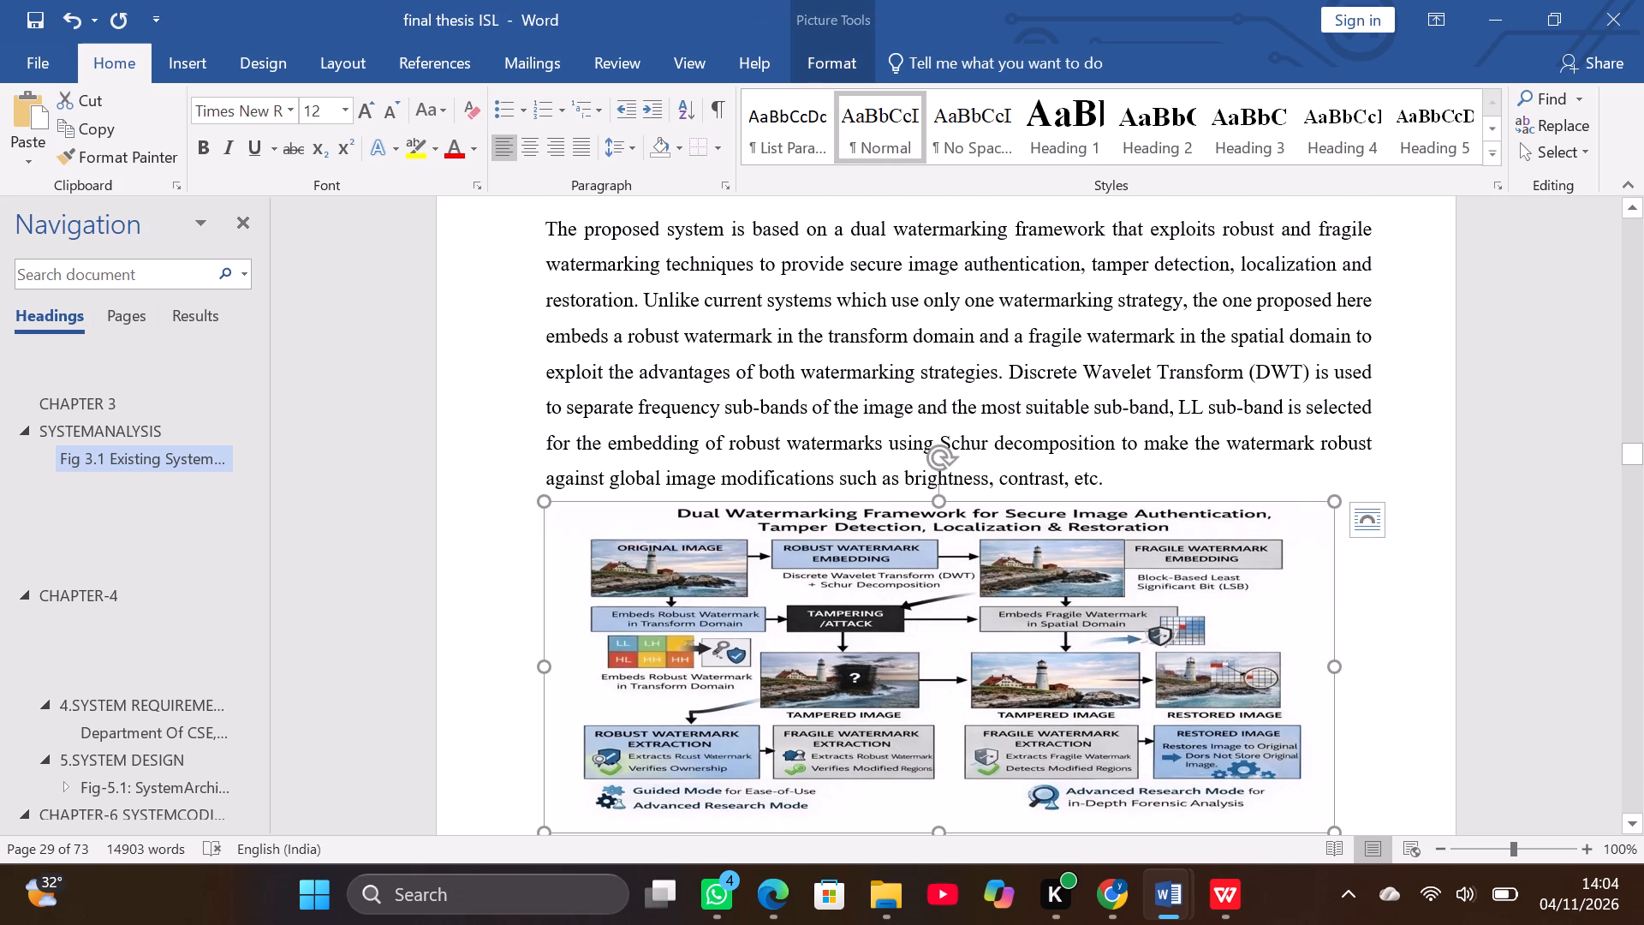
{"action": "key", "text": "ctrl+c"}
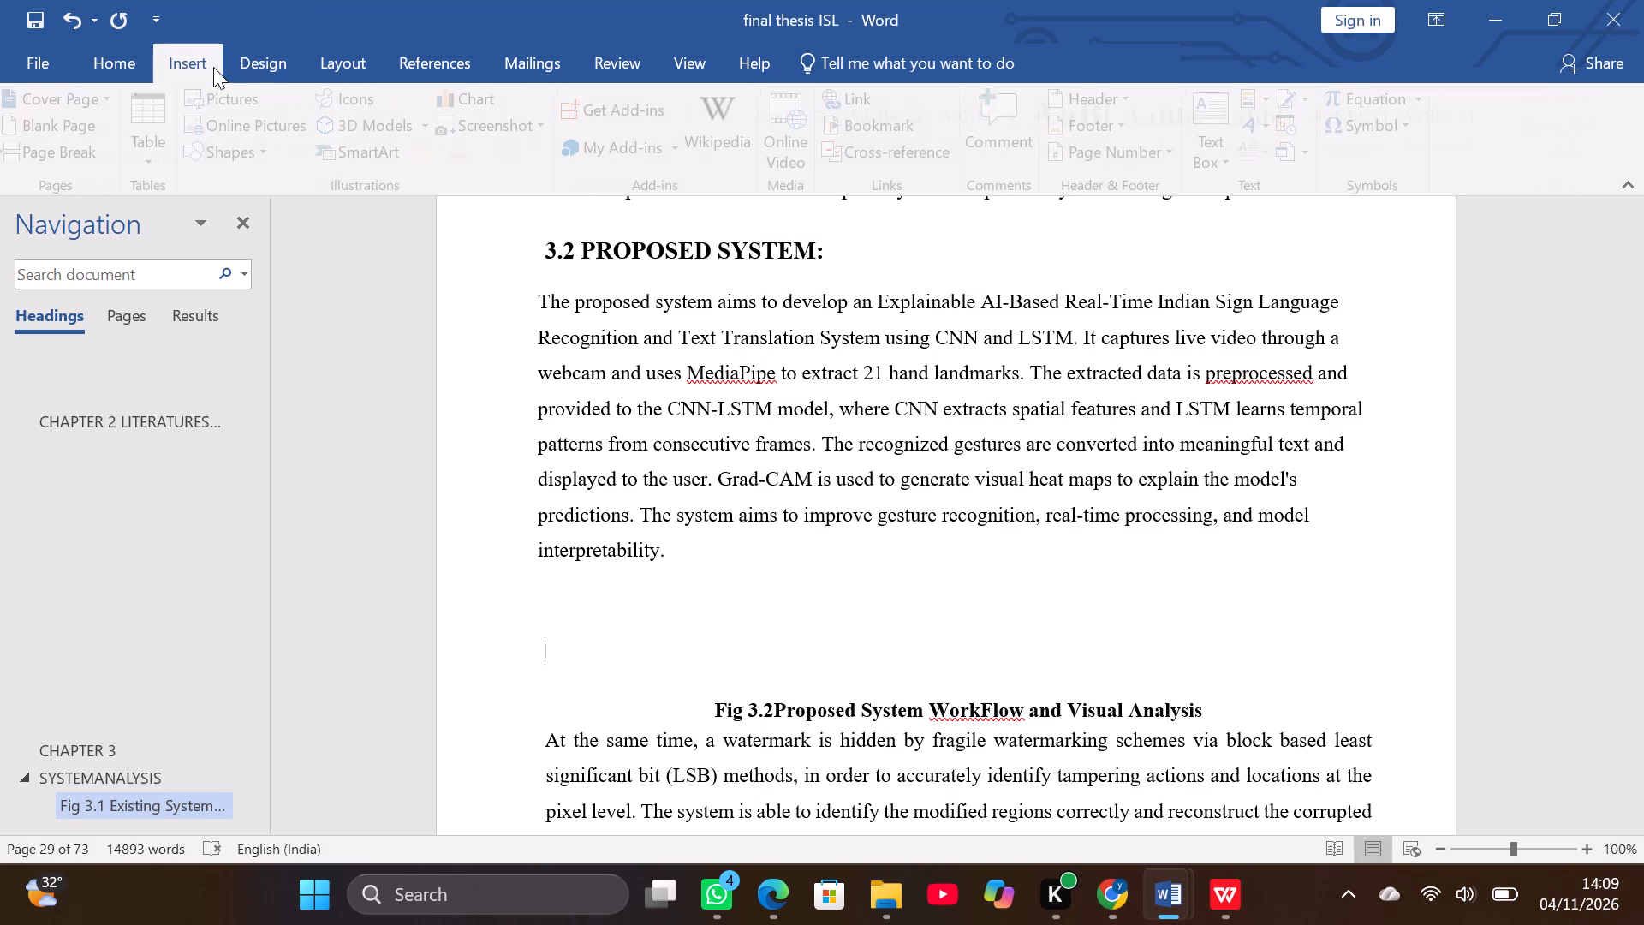
{"action": "left_click", "coordinate": [211, 101]}
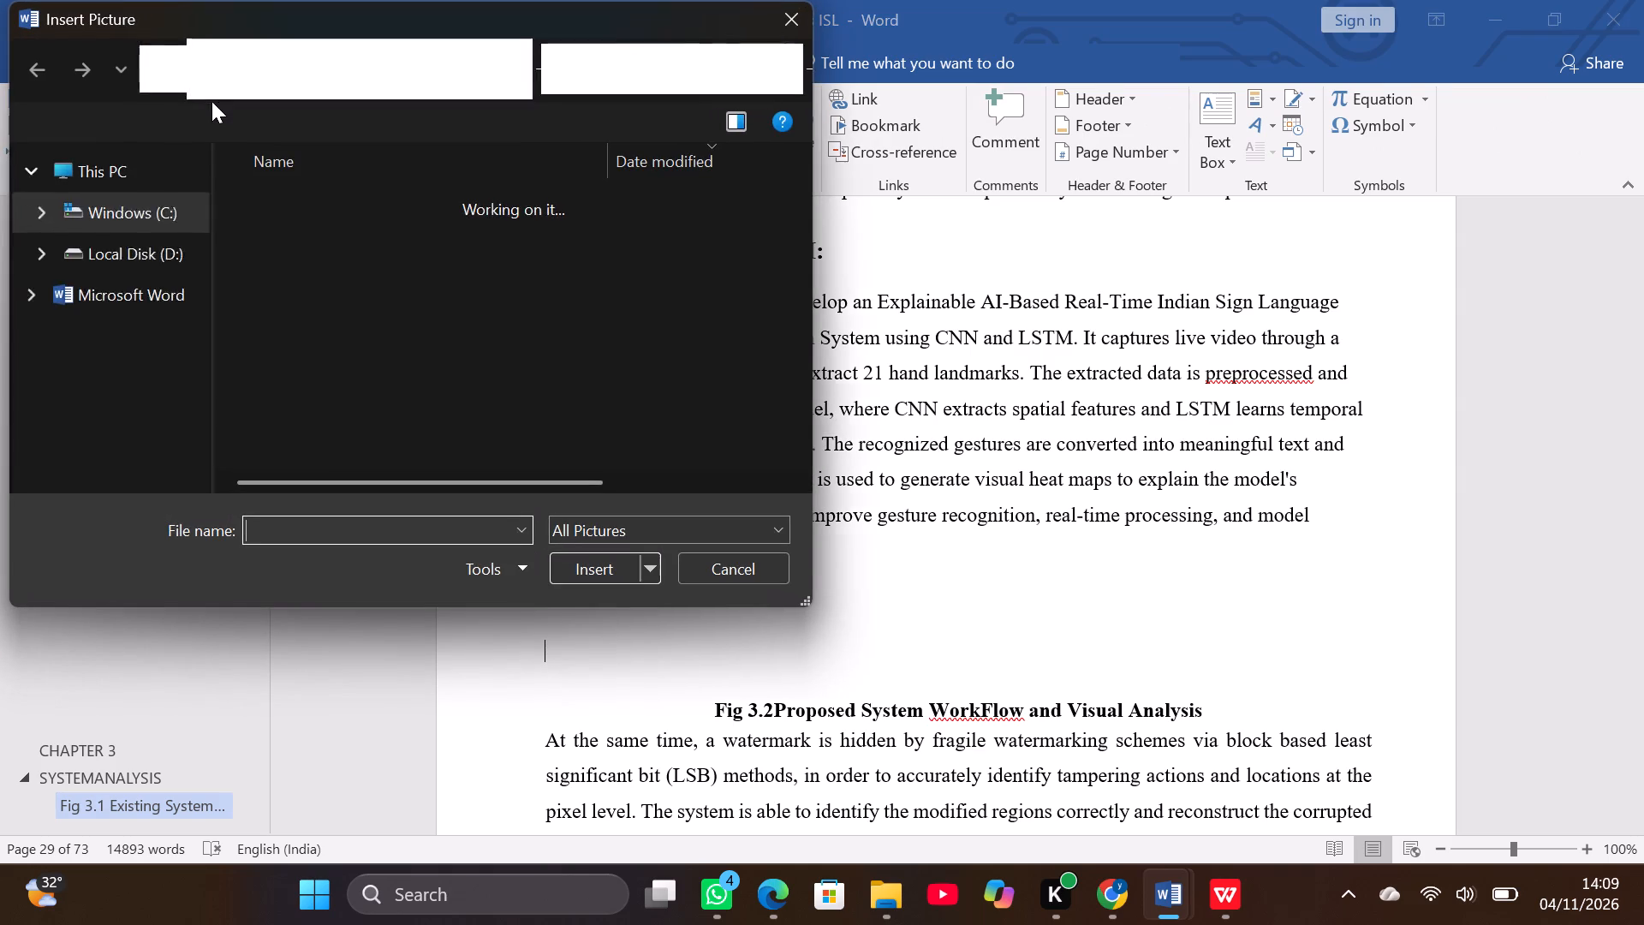
{"action": "left_click", "coordinate": [298, 239]}
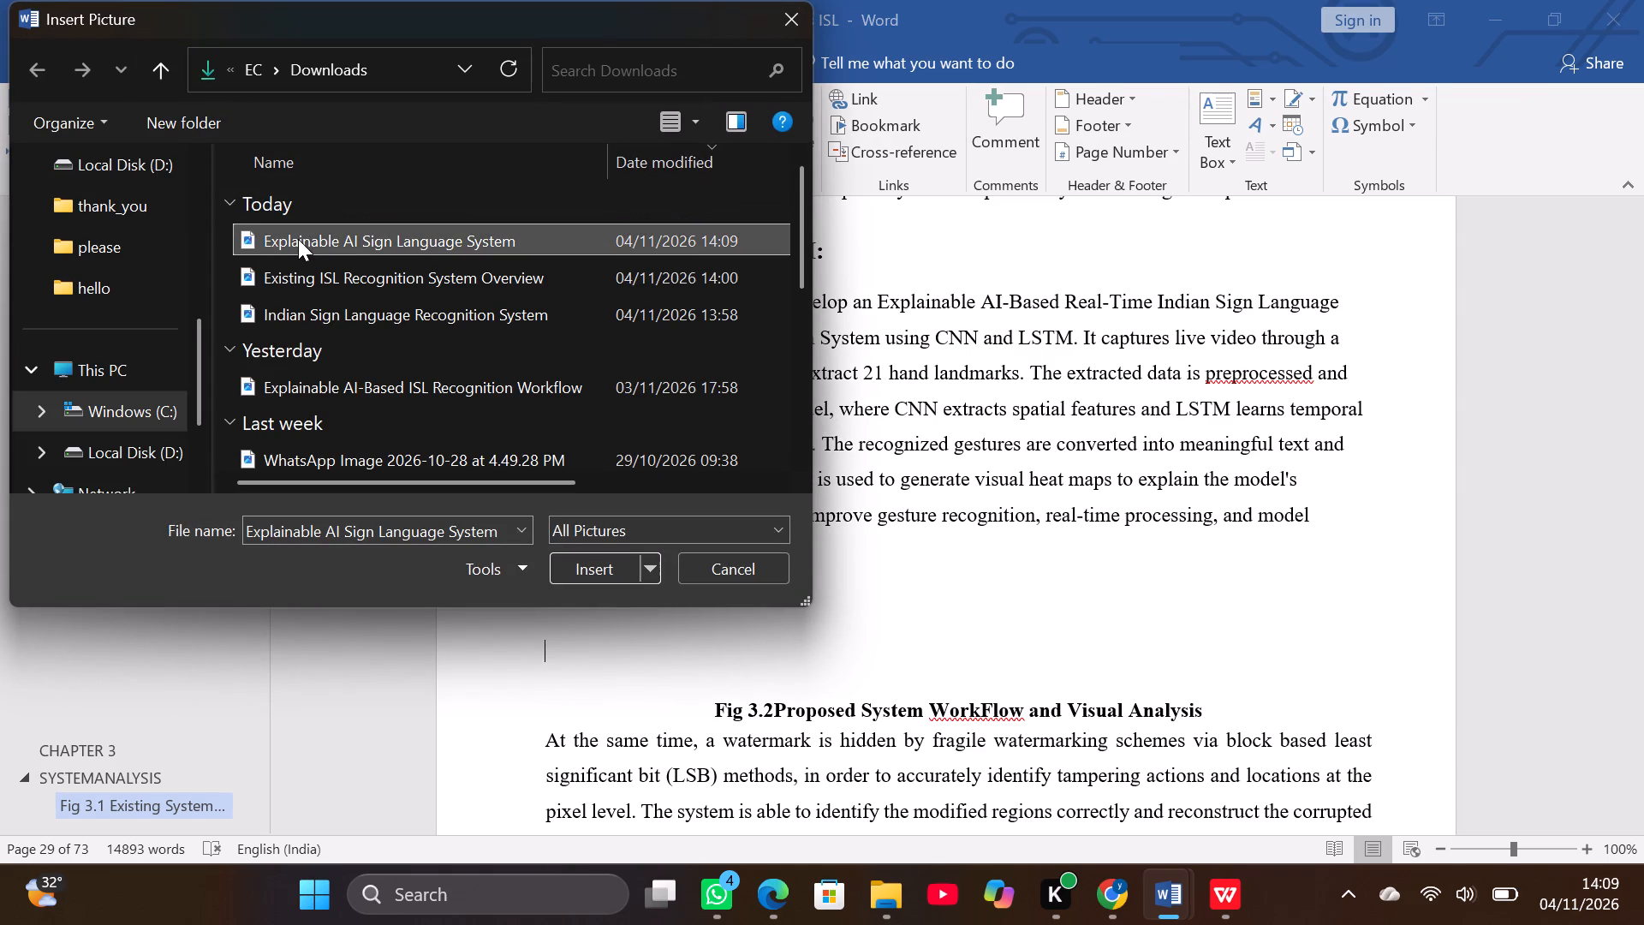
{"action": "left_click", "coordinate": [593, 570]}
Reduce the Proposed System figure's height to about 6.4 cm, keeping its width, so it fits beneath the 3.2 paragraph on page 15.
{"action": "scroll", "coordinate": [788, 543], "scroll_direction": "up", "scroll_amount": 7}
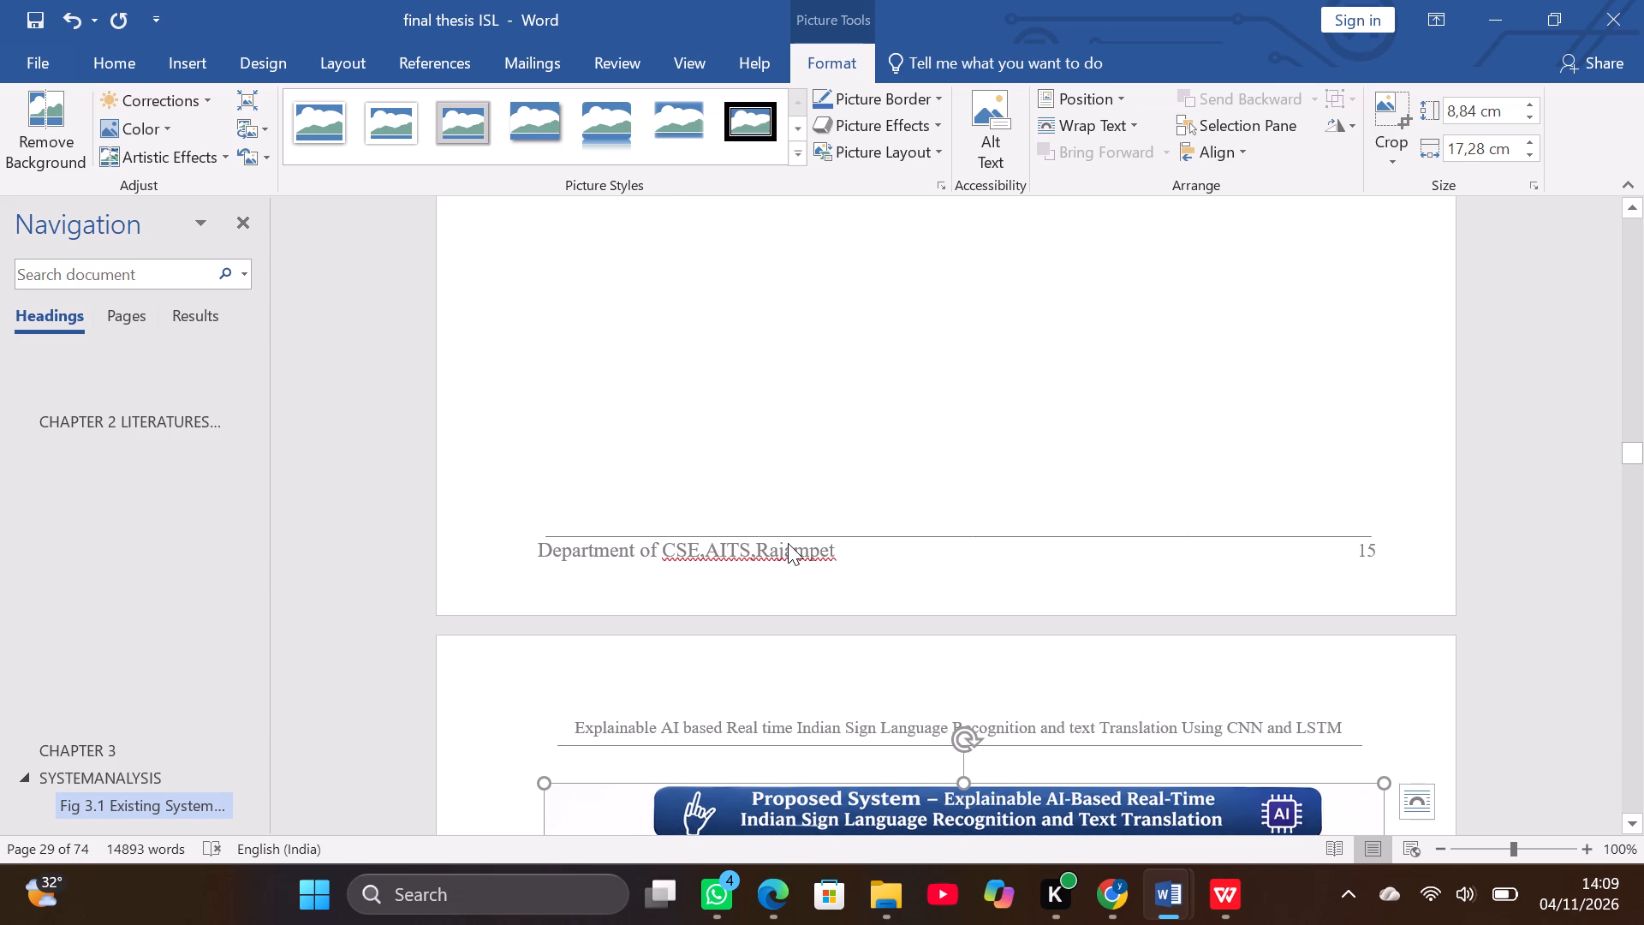
{"action": "scroll", "coordinate": [788, 543], "scroll_direction": "down", "scroll_amount": 14}
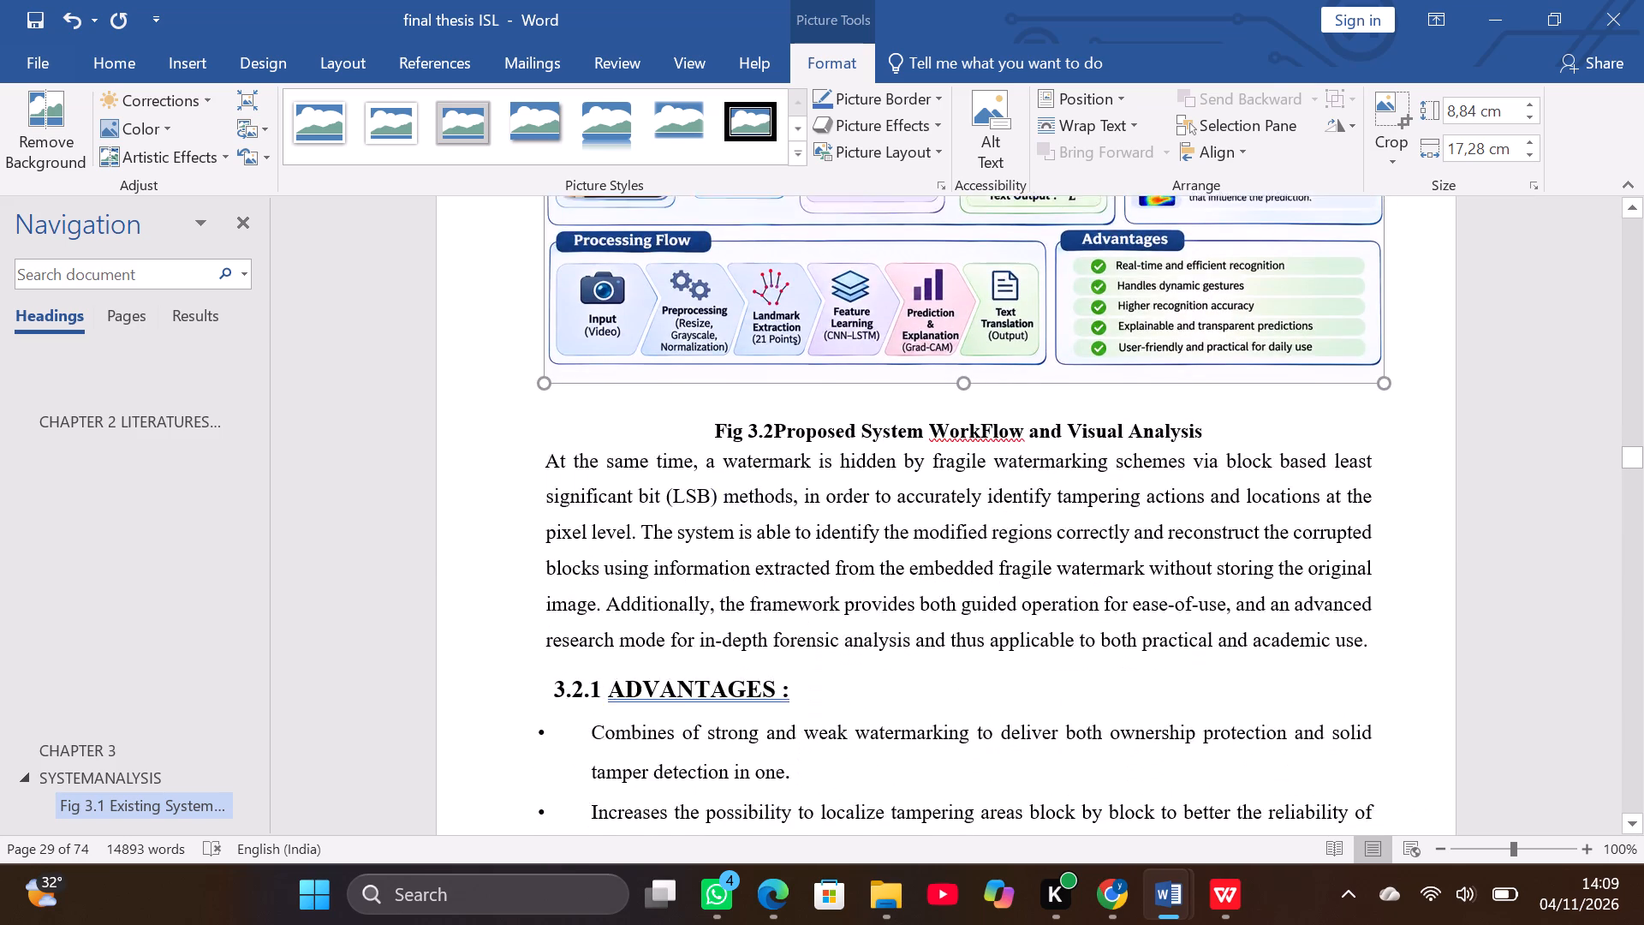
{"action": "scroll", "coordinate": [788, 543], "scroll_direction": "up", "scroll_amount": 6}
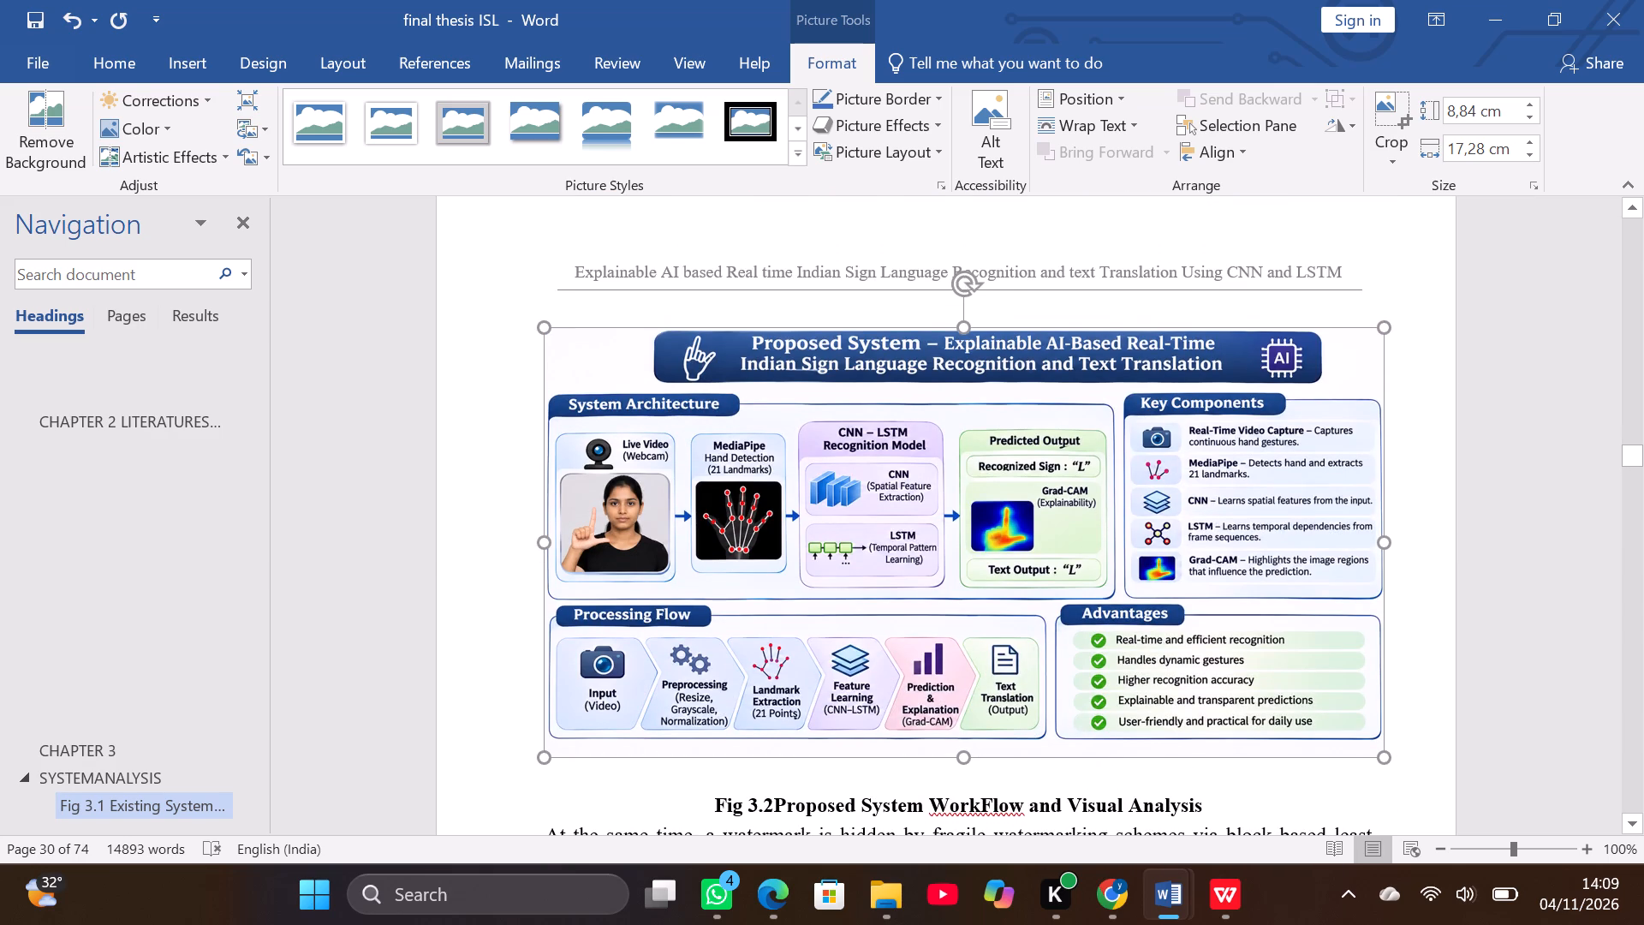
{"action": "left_click_drag", "start_coordinate": [962, 761], "coordinate": [971, 689]}
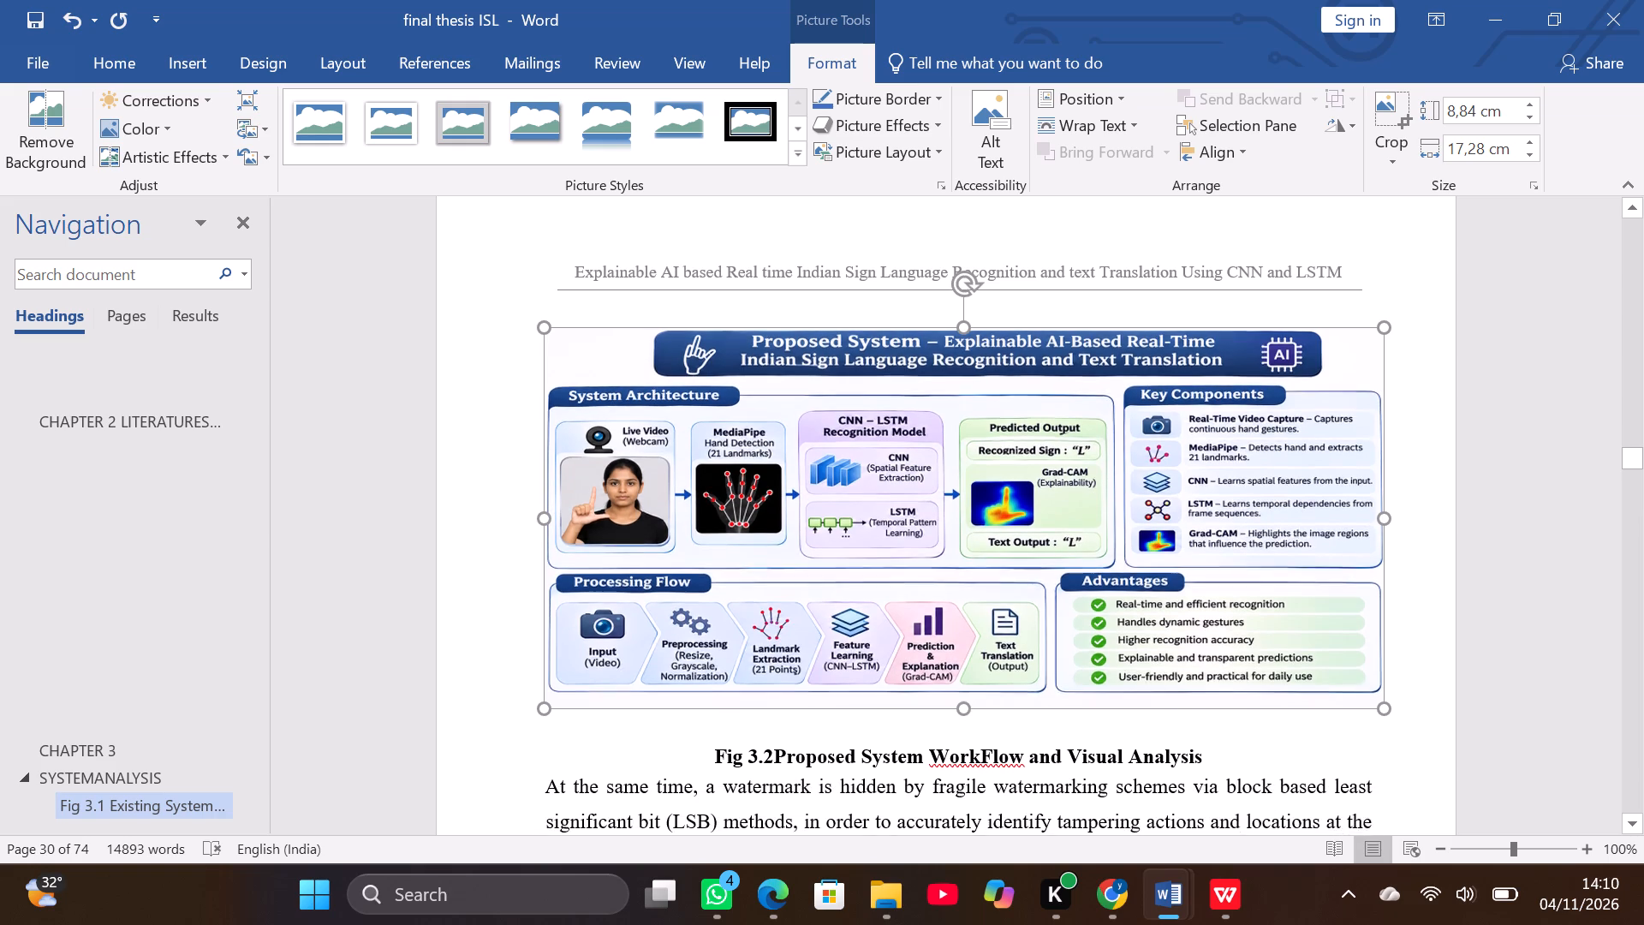
{"action": "left_click_drag", "start_coordinate": [971, 689], "coordinate": [980, 643]}
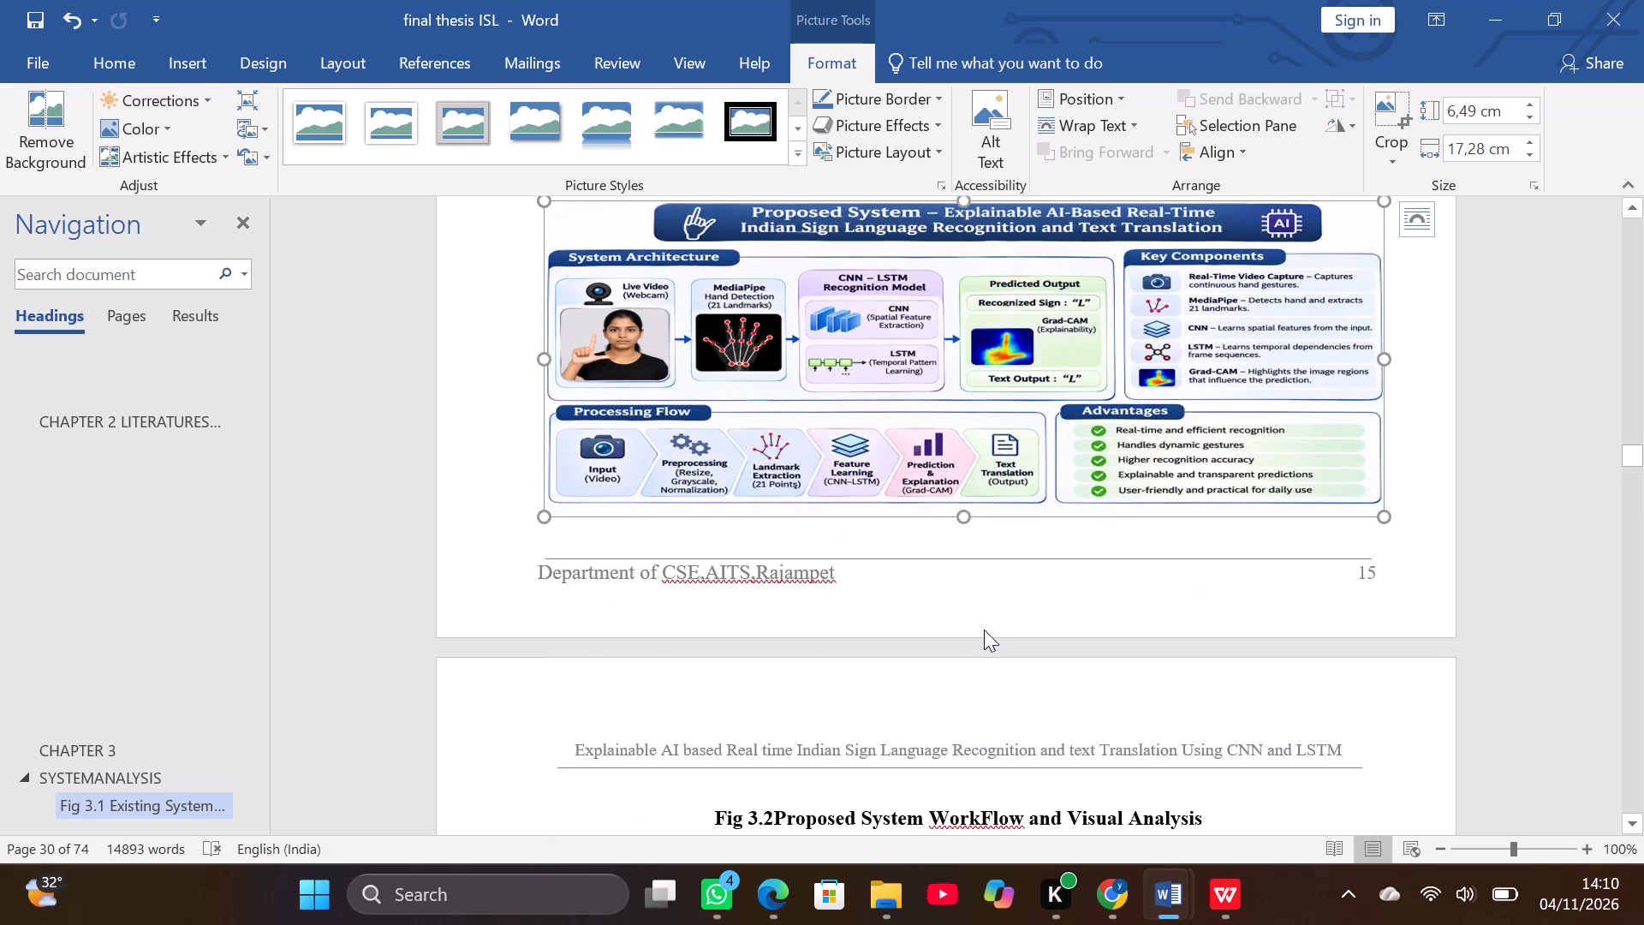
{"action": "scroll", "coordinate": [984, 630], "scroll_direction": "up", "scroll_amount": 4}
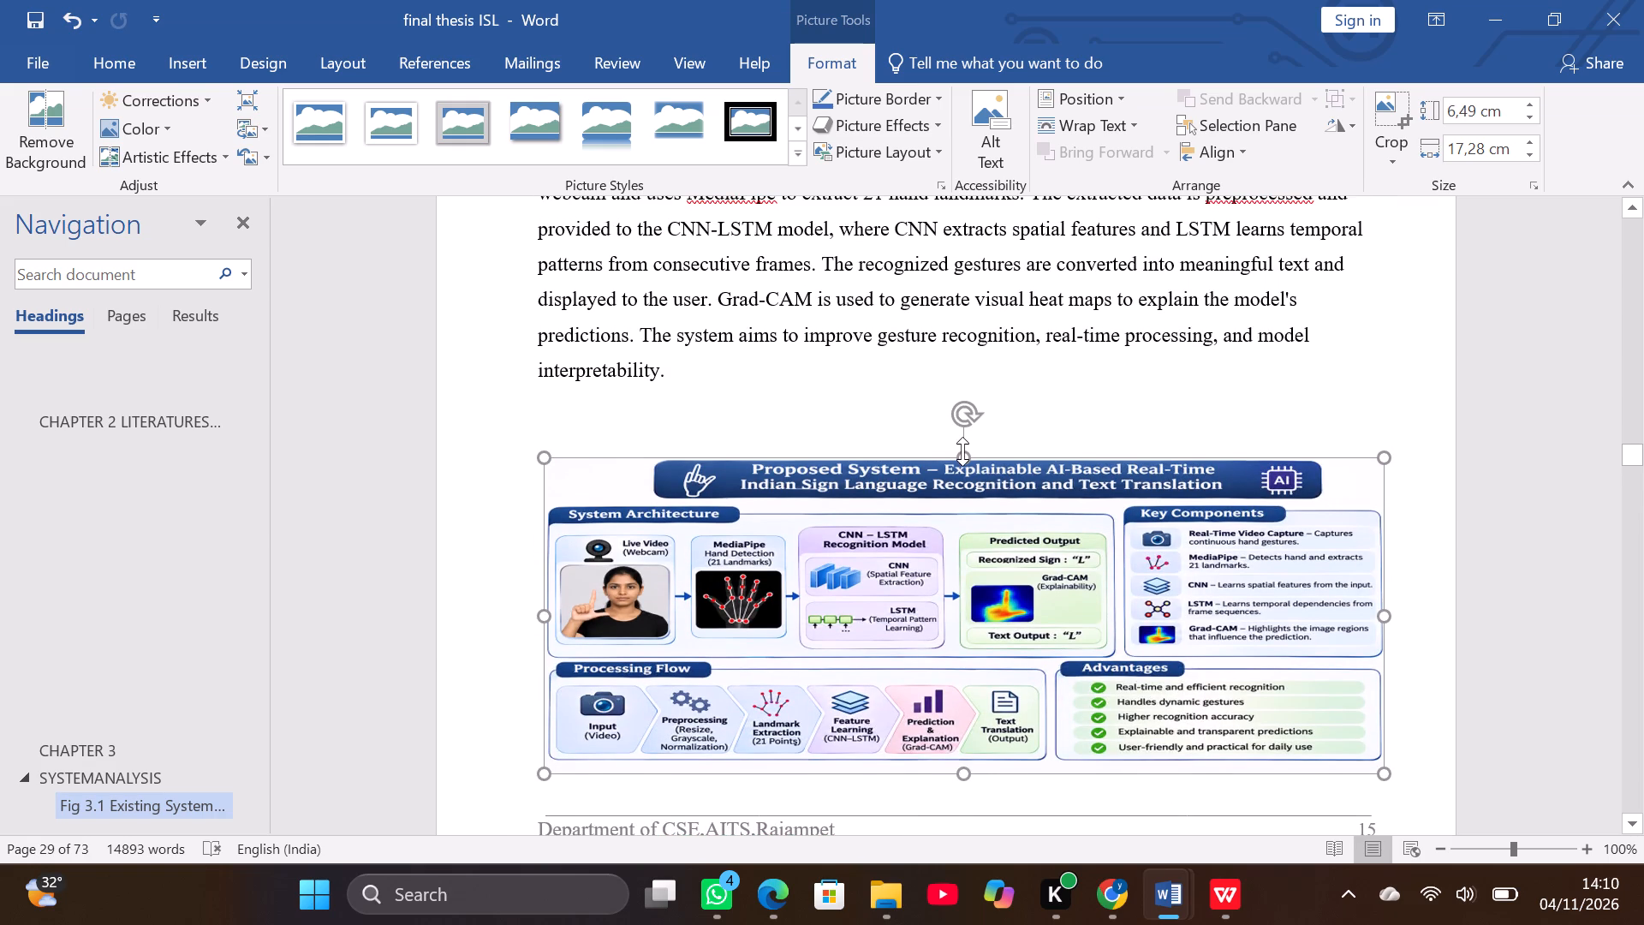
{"action": "left_click_drag", "start_coordinate": [963, 452], "coordinate": [964, 412]}
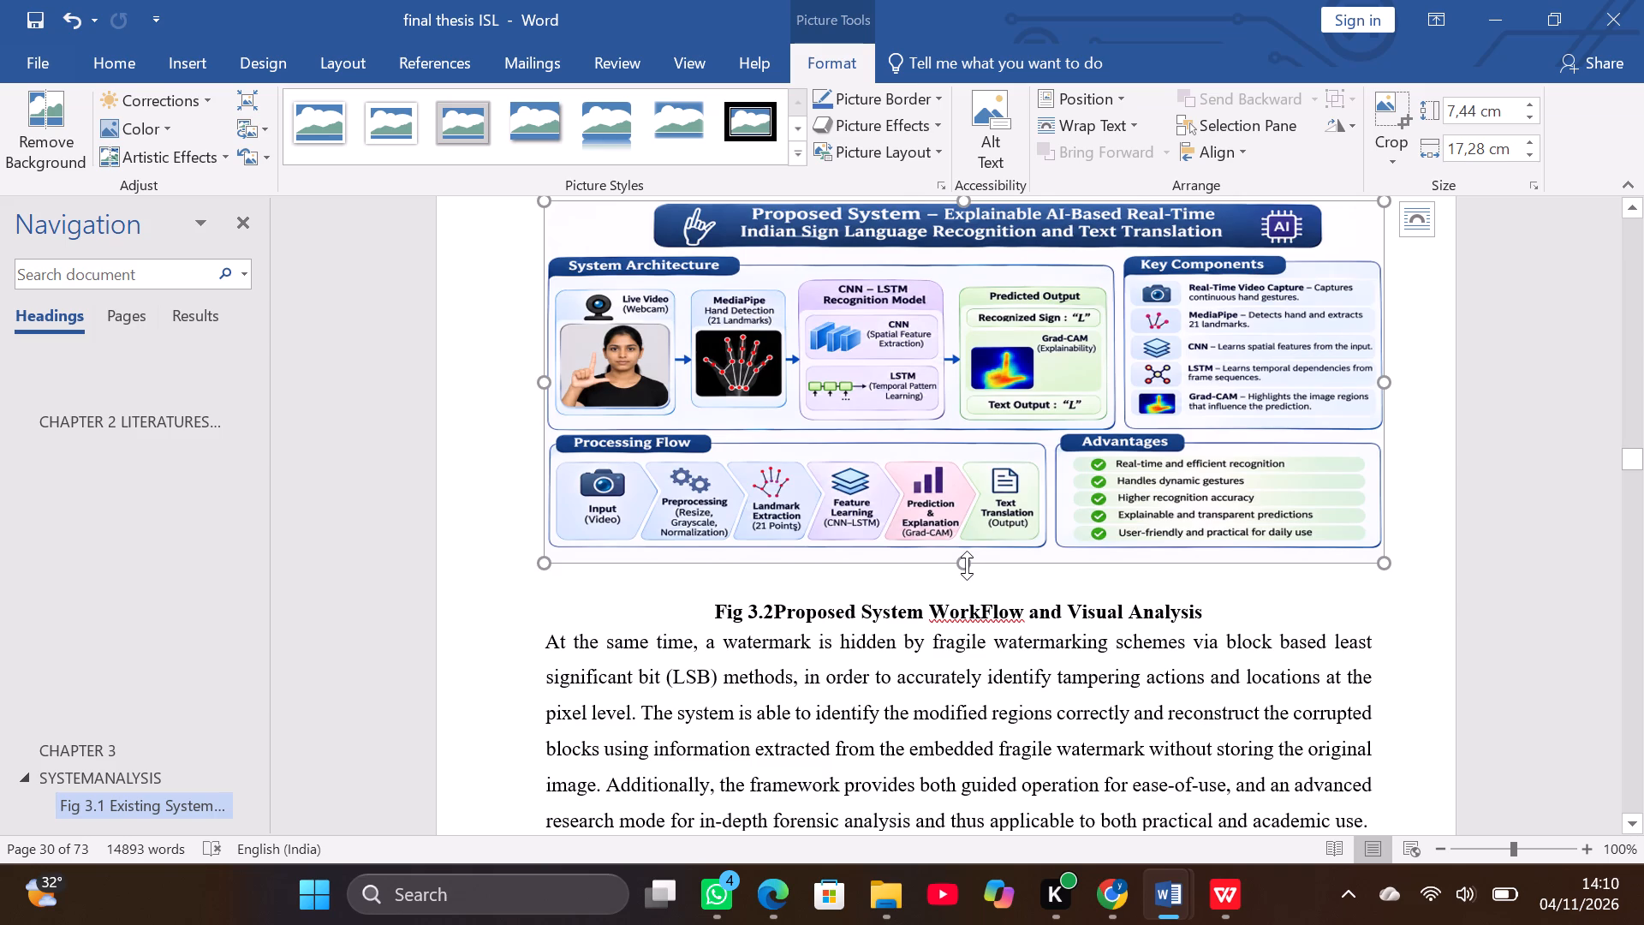
{"action": "left_click_drag", "start_coordinate": [967, 565], "coordinate": [976, 507]}
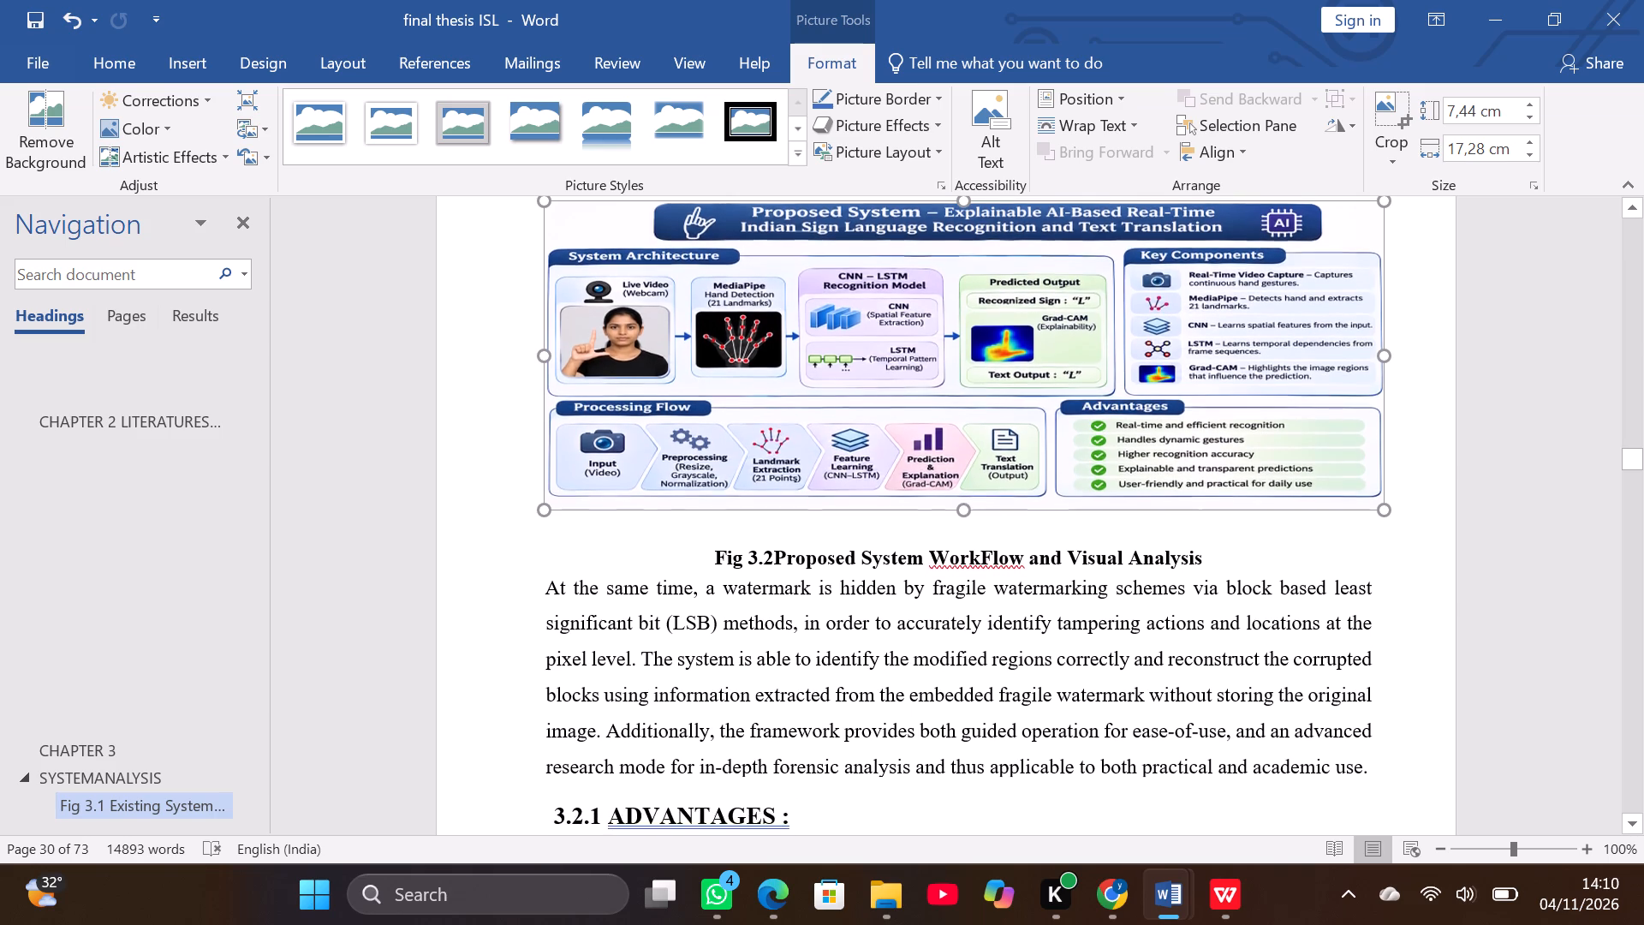
{"action": "left_click_drag", "start_coordinate": [976, 507], "coordinate": [980, 488]}
{"action": "scroll", "coordinate": [980, 488], "scroll_direction": "up", "scroll_amount": 1}
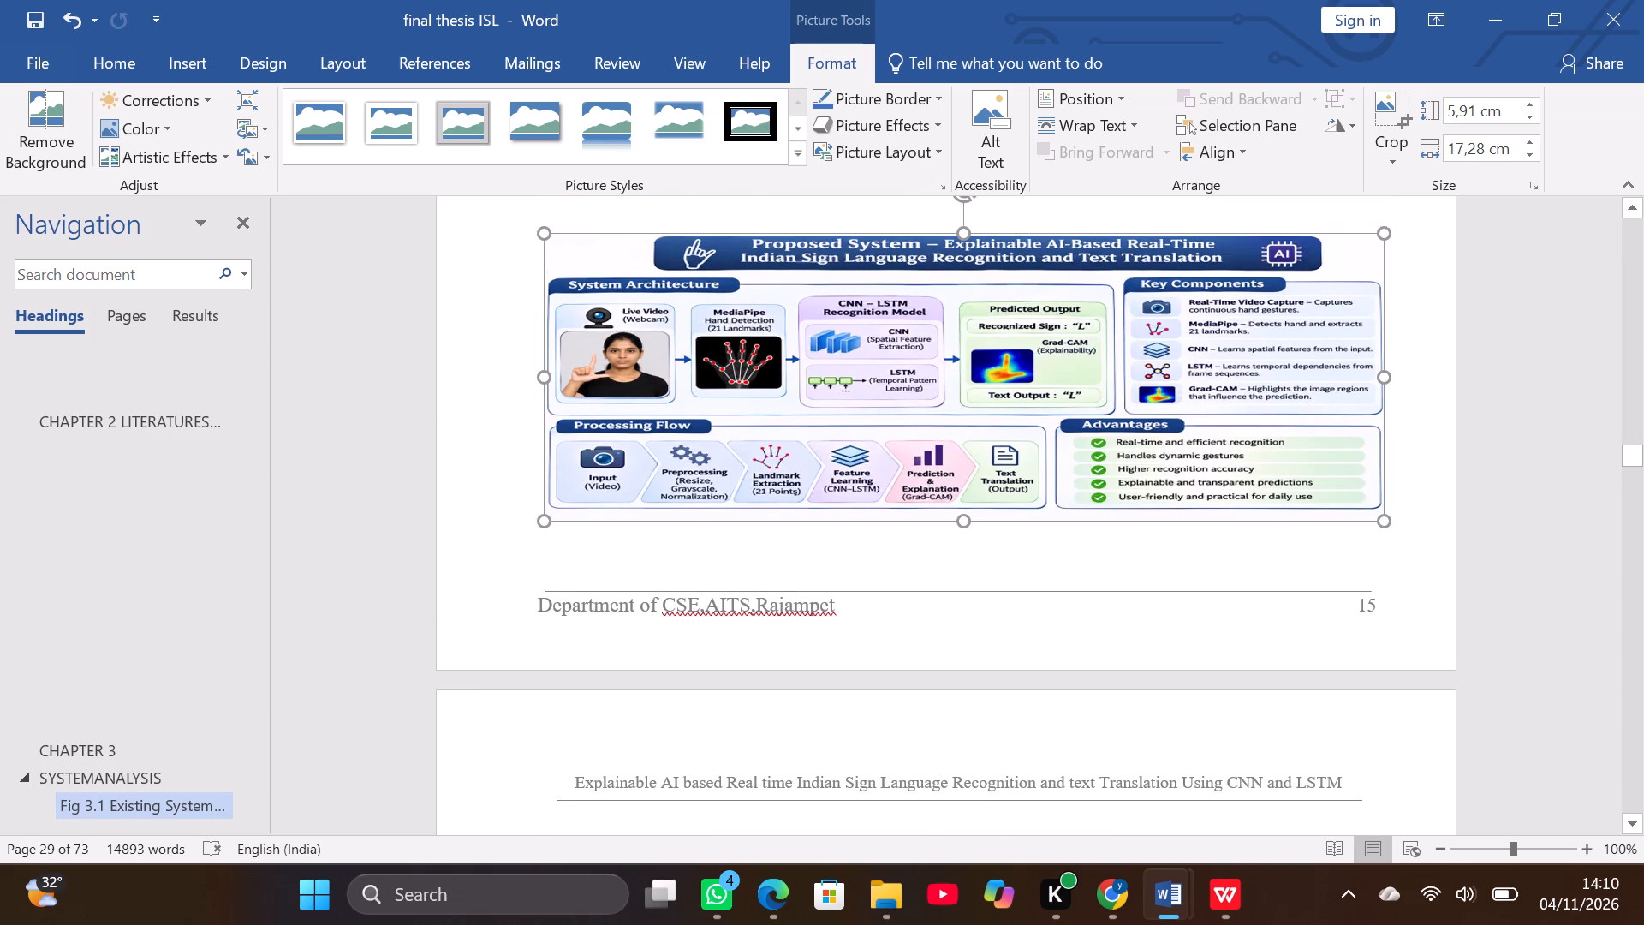
{"action": "scroll", "coordinate": [980, 488], "scroll_direction": "up", "scroll_amount": 2}
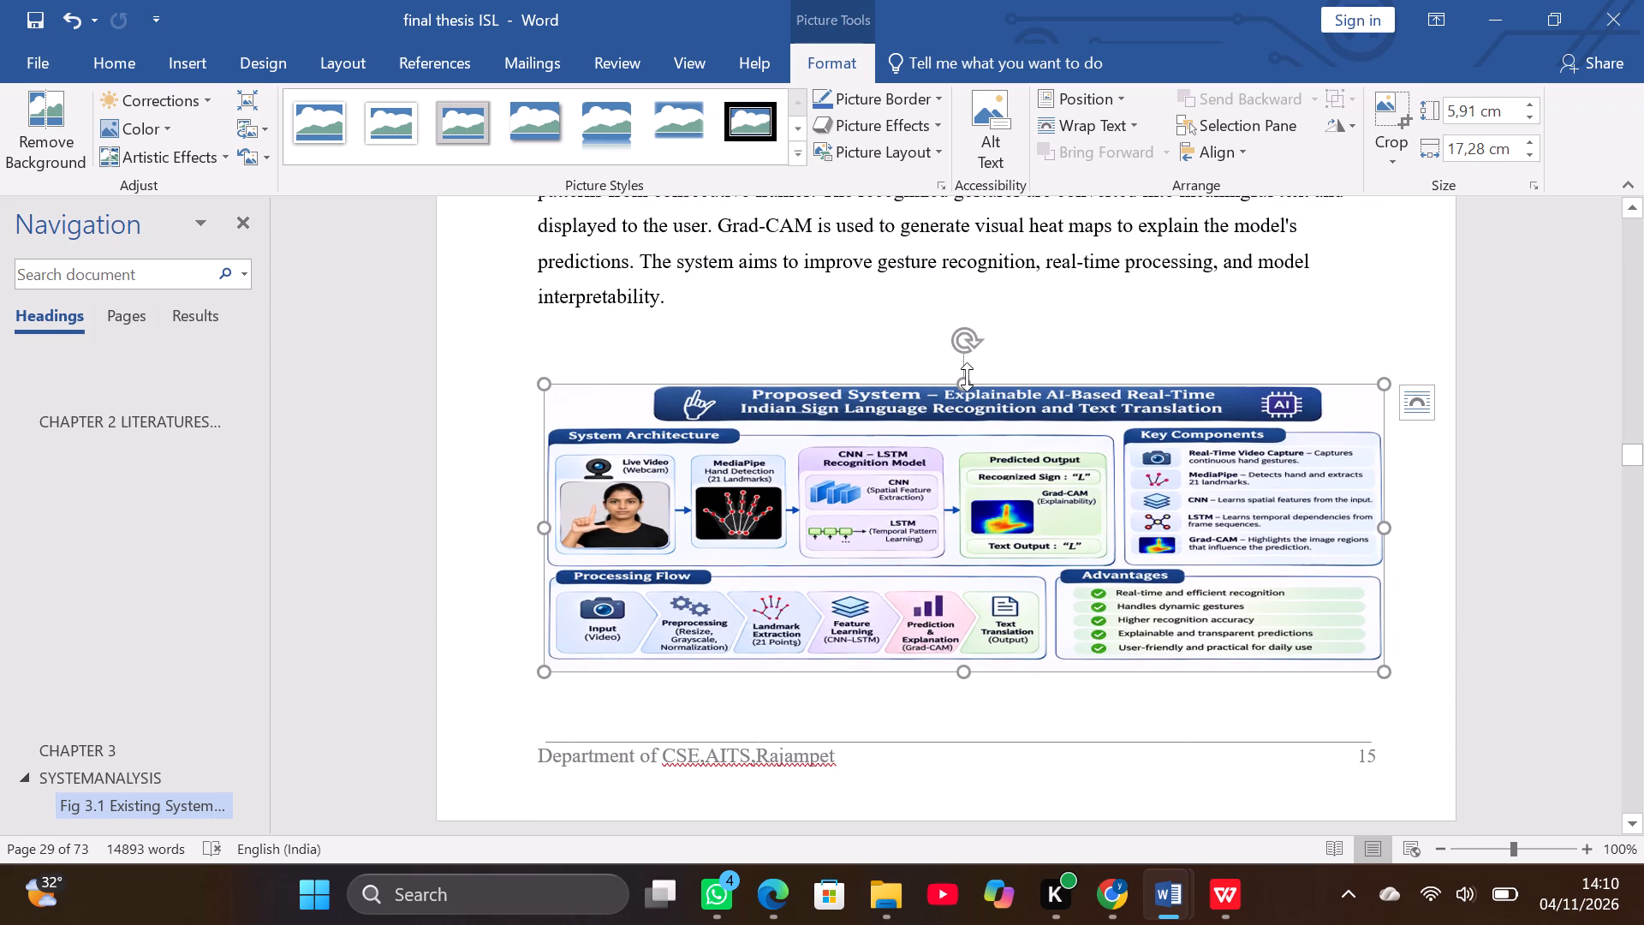
{"action": "left_click_drag", "start_coordinate": [967, 378], "coordinate": [966, 361]}
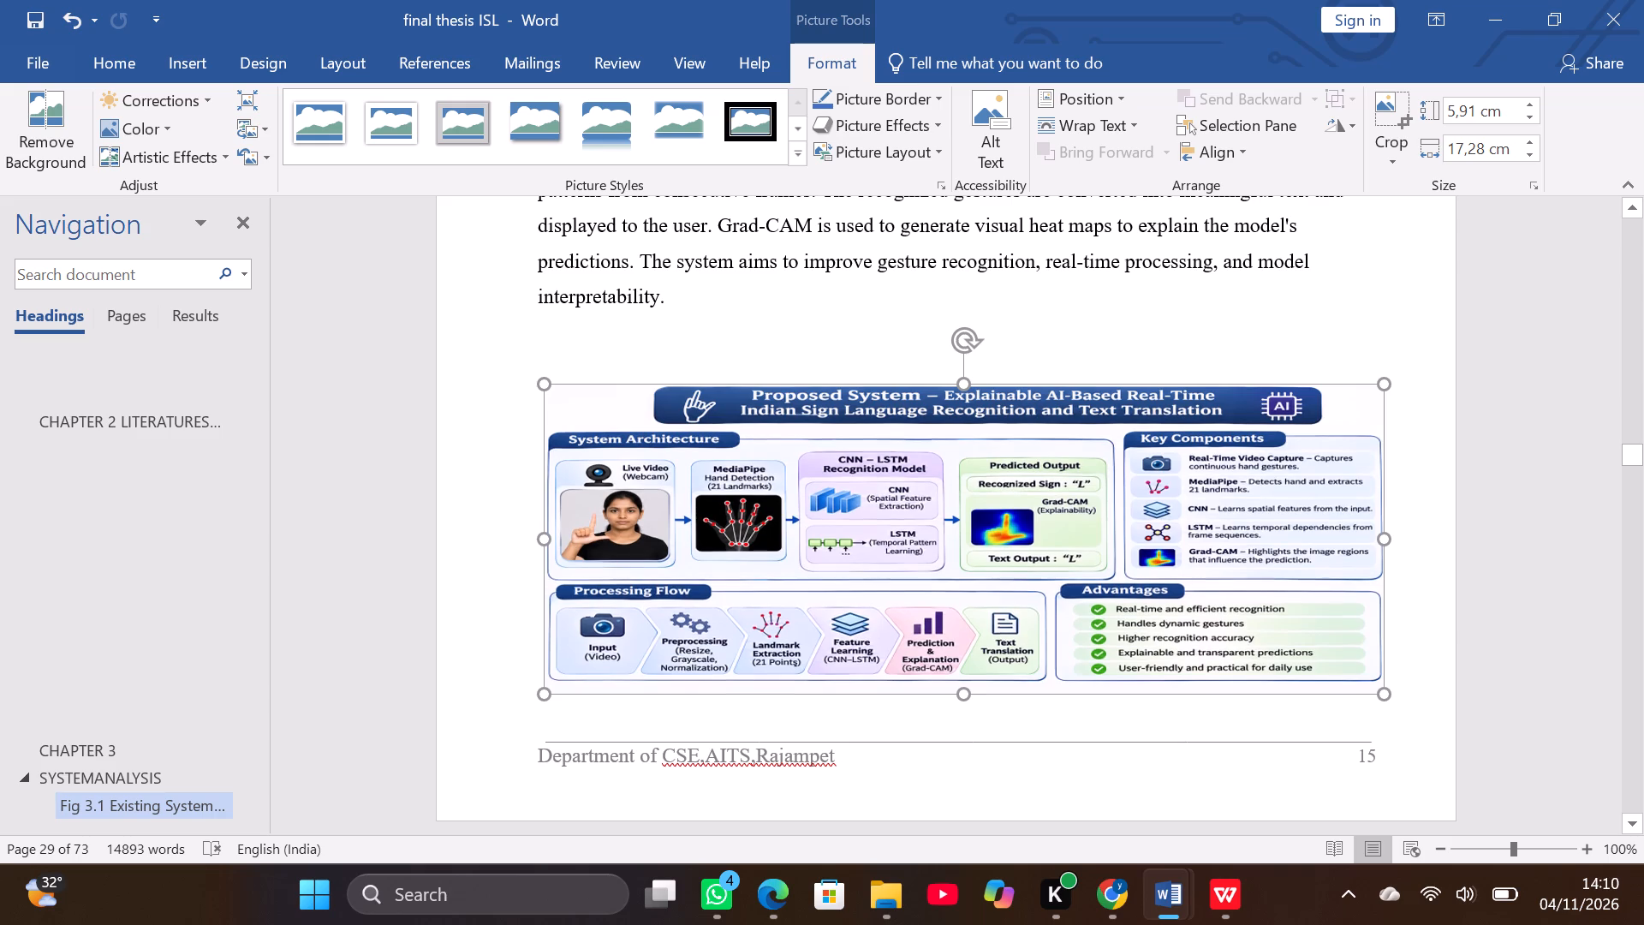
{"action": "left_click_drag", "start_coordinate": [966, 361], "coordinate": [965, 361]}
{"action": "left_click", "coordinate": [896, 458]}
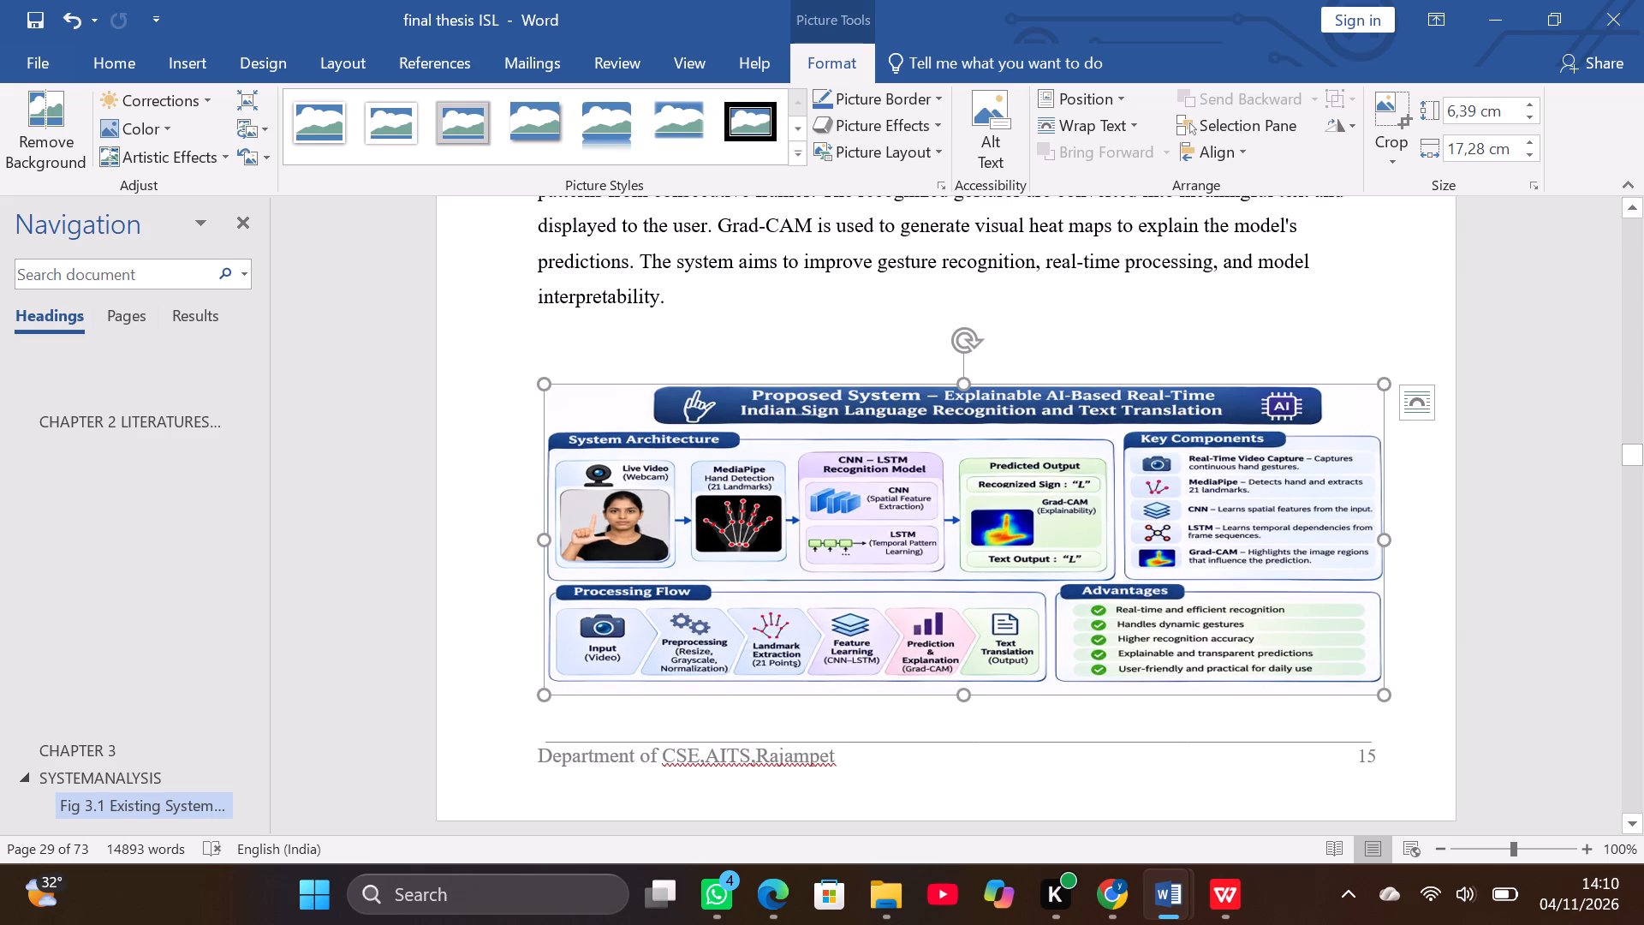
Move the Proposed System figure up slightly and bring the Fig 3.2 caption onto page 15 beneath it, centred.
{"action": "left_click_drag", "start_coordinate": [873, 427], "coordinate": [872, 363]}
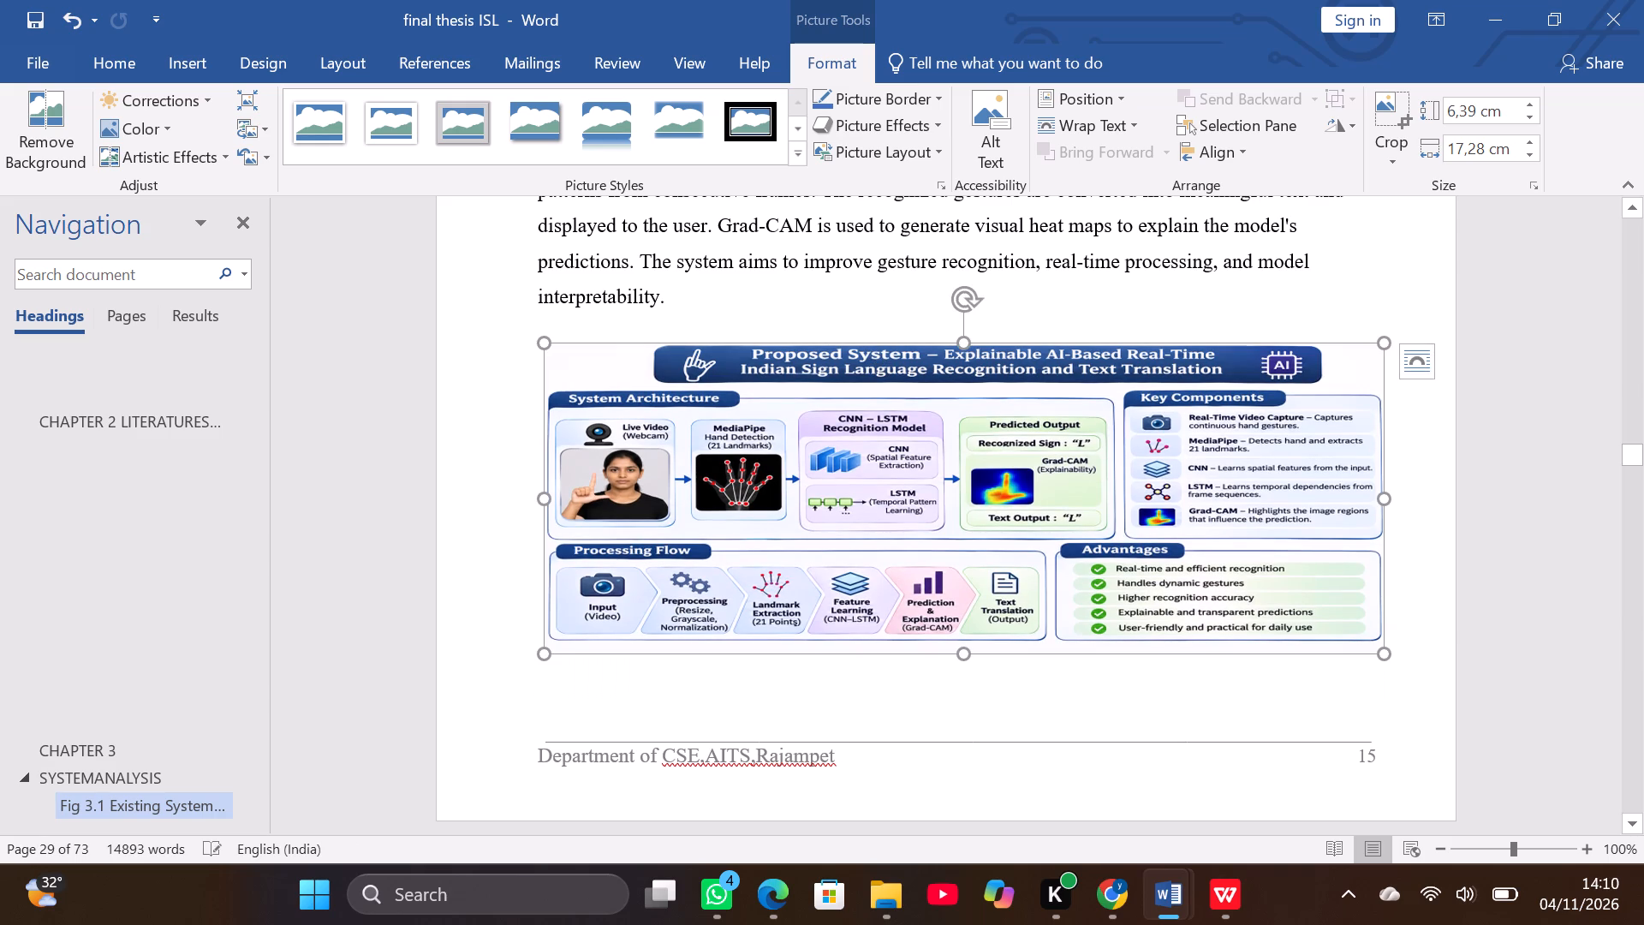
{"action": "scroll", "coordinate": [931, 647], "scroll_direction": "down", "scroll_amount": 8}
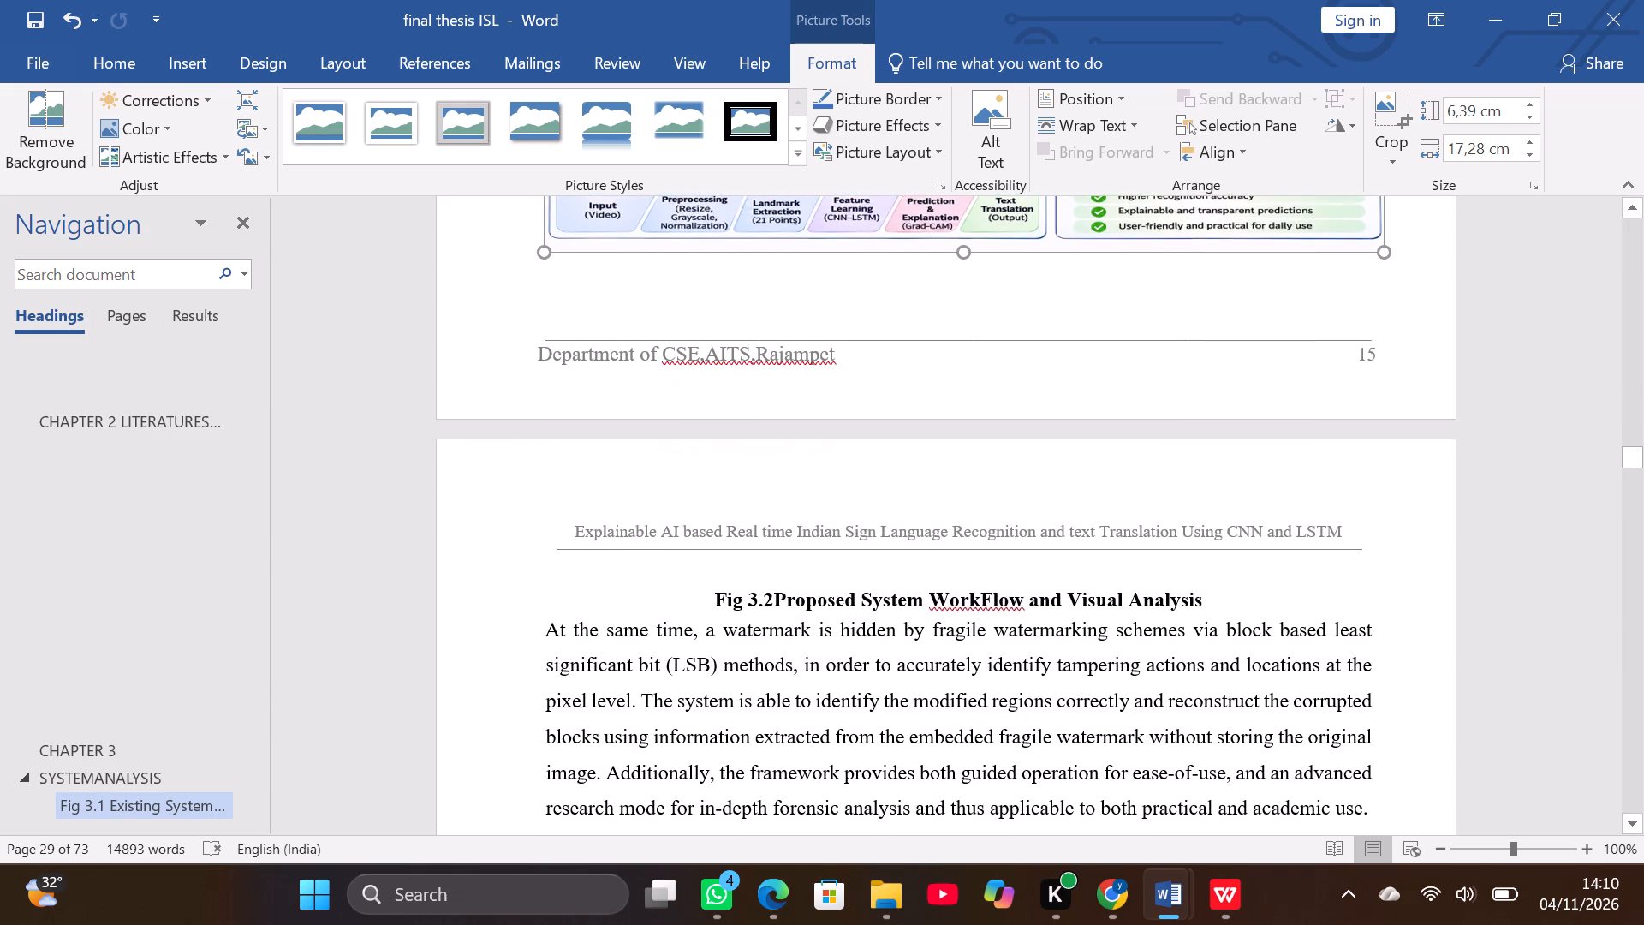
{"action": "left_click", "coordinate": [722, 600]}
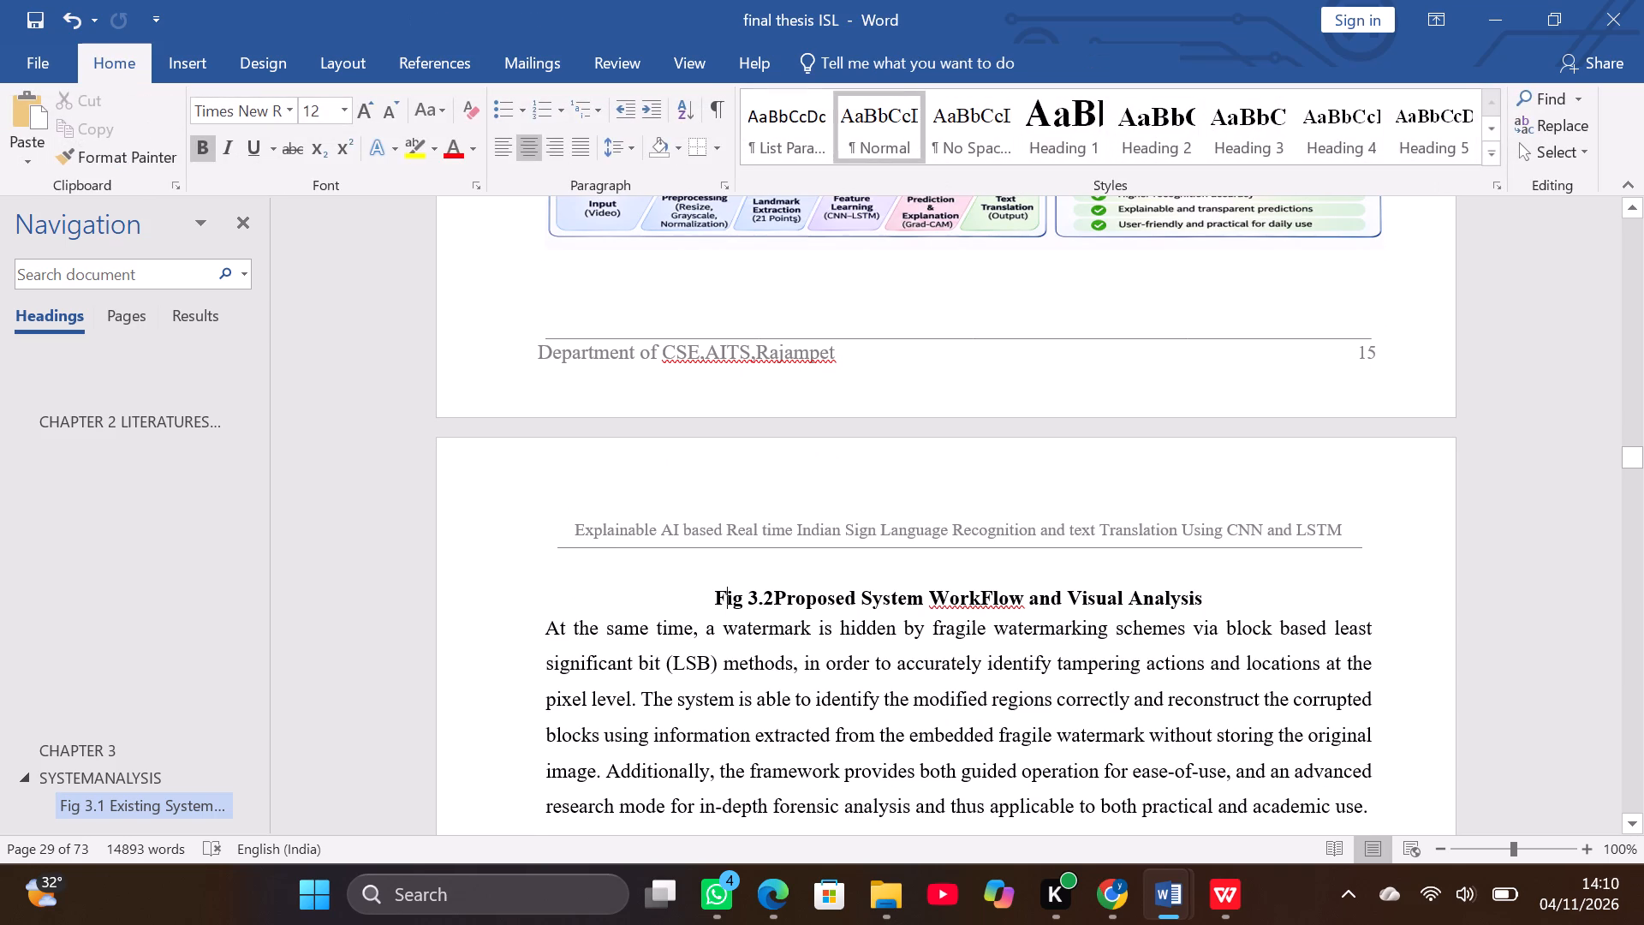
{"action": "key", "text": "Left"}
{"action": "key", "text": "BackSpace"}
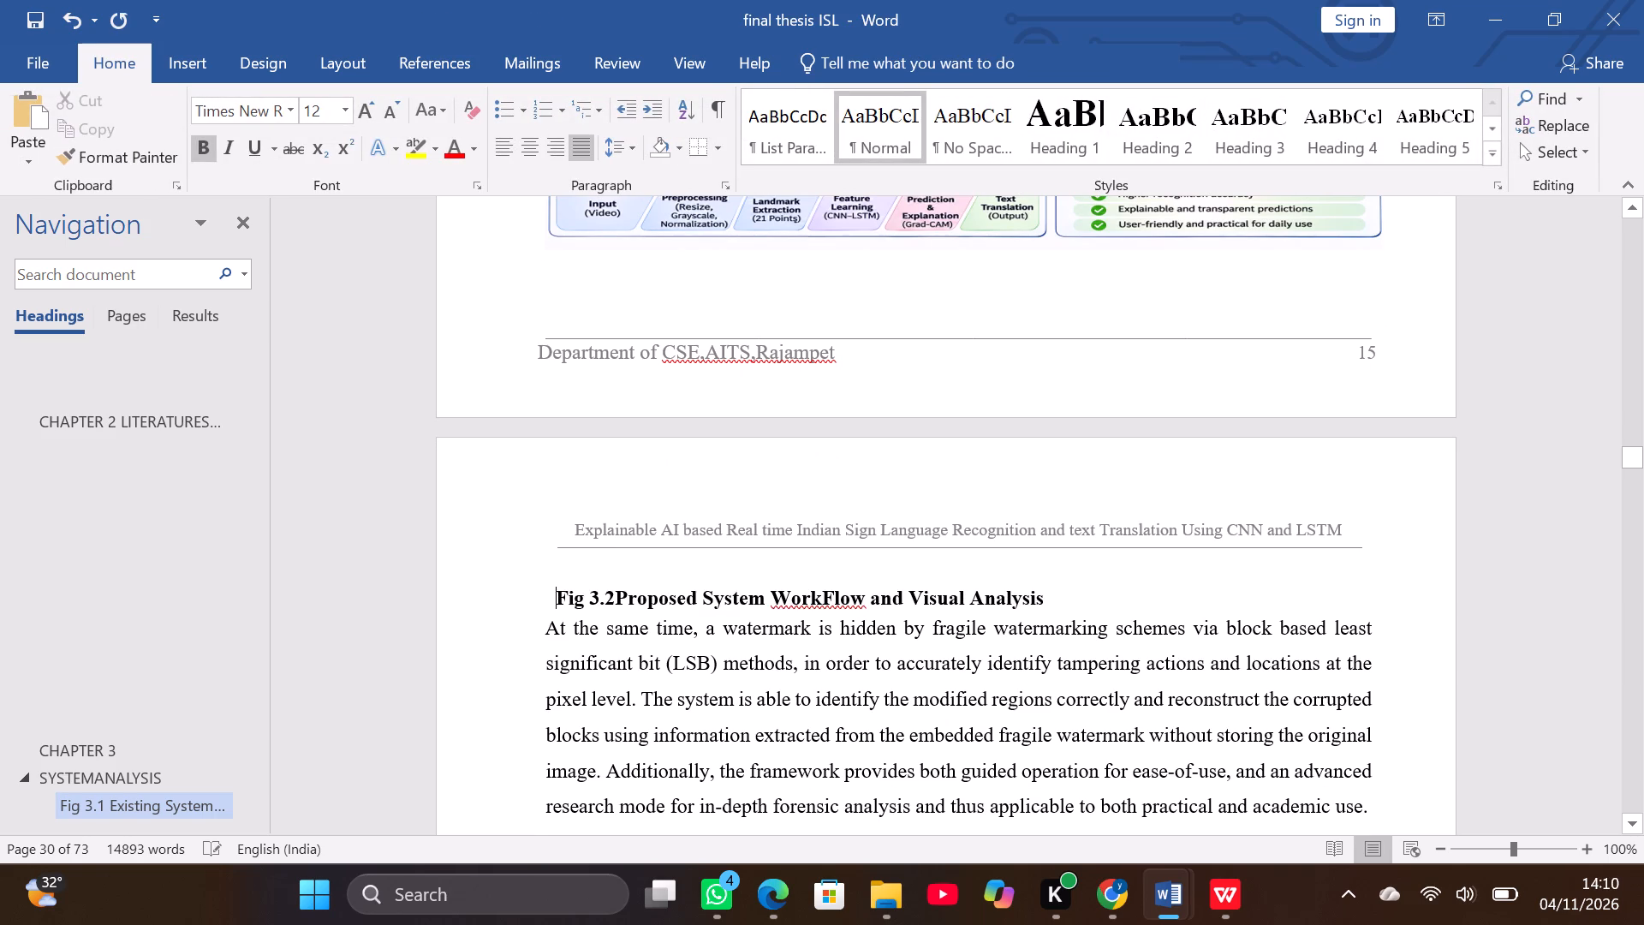
{"action": "key", "text": "BackSpace"}
{"action": "key", "text": "BackSpace"}
{"action": "key", "text": "BackSpace"}
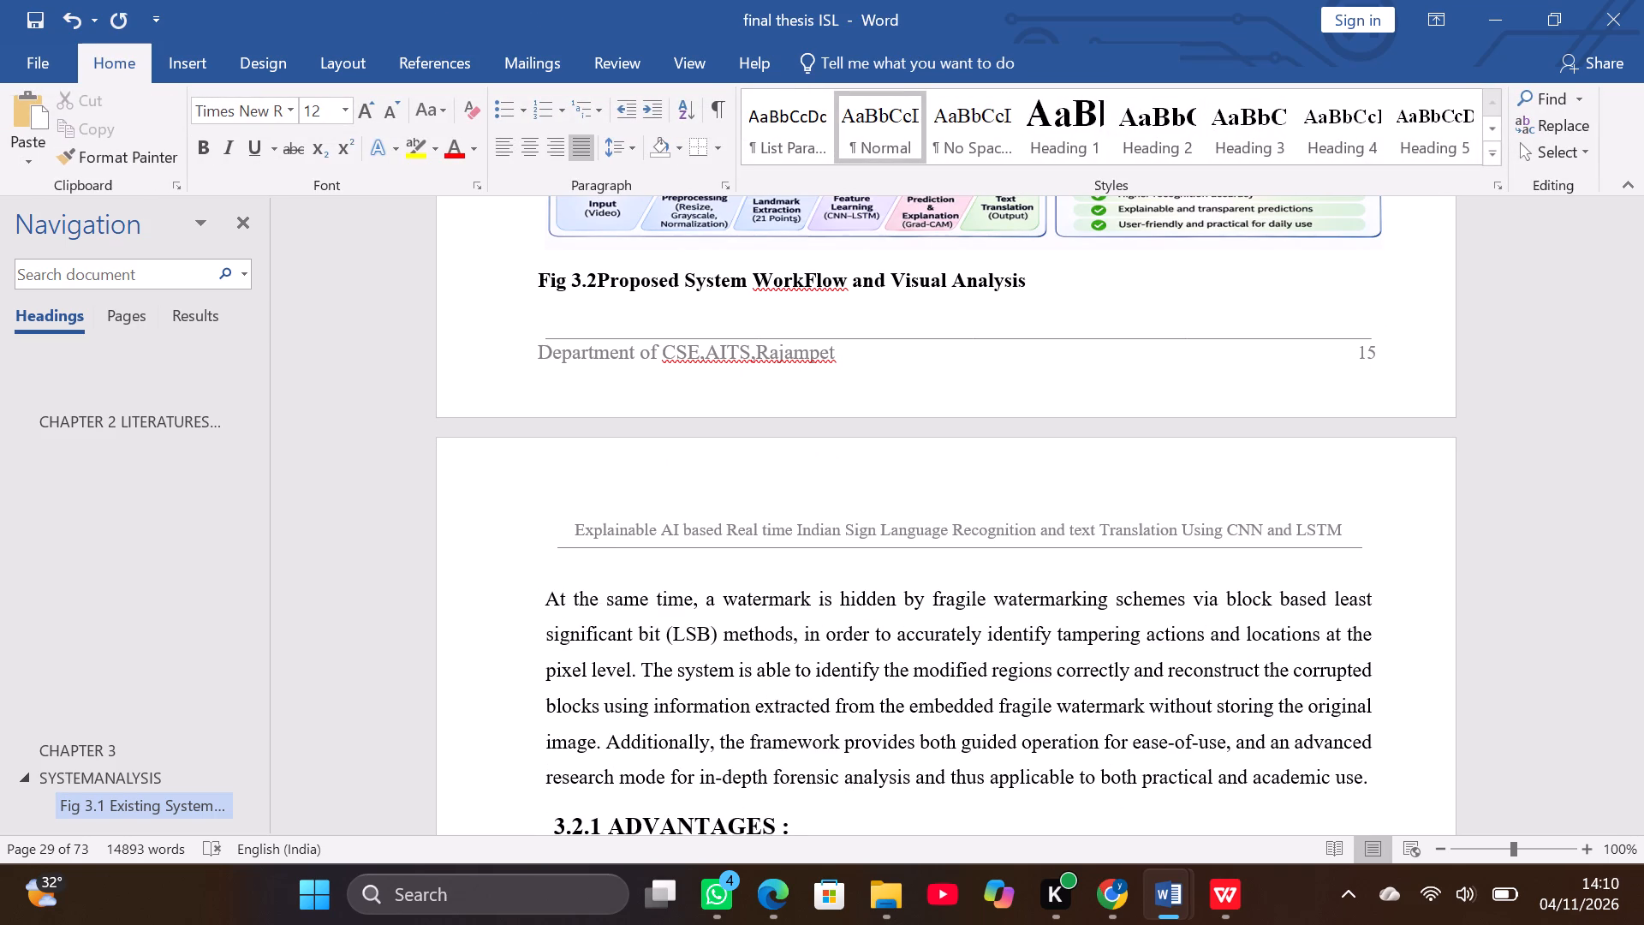
{"action": "left_click", "coordinate": [527, 137]}
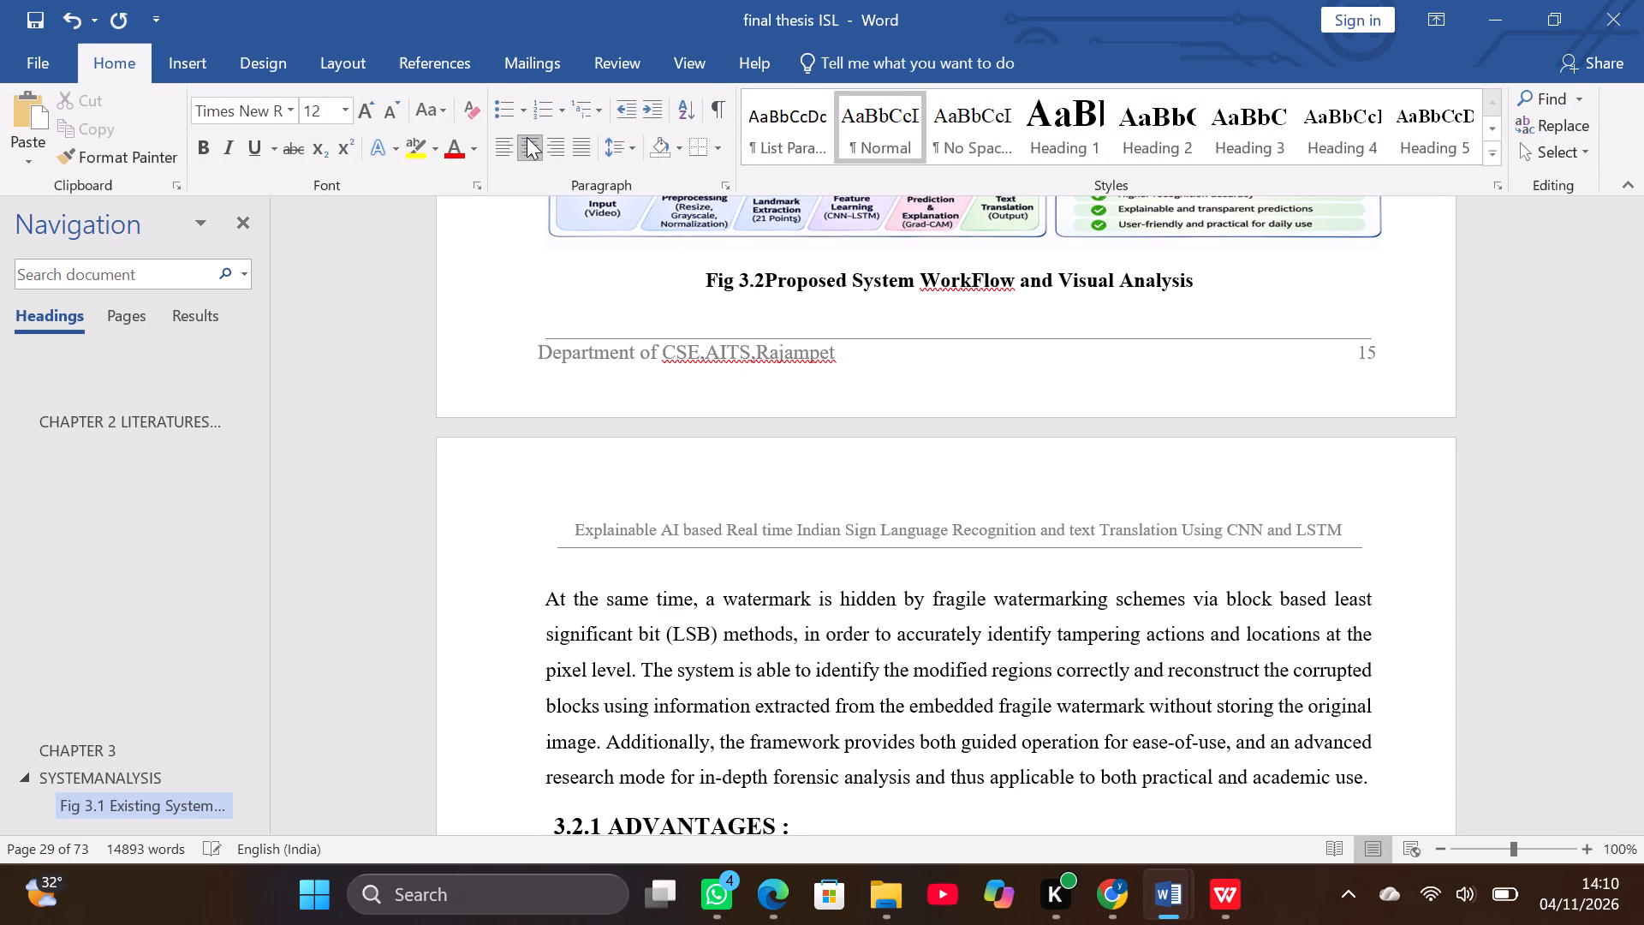
Delete the watermarking paragraph starting "At the same time, a watermark is hidden" above the 3.2.1 ADVANTAGES heading.
{"action": "scroll", "coordinate": [730, 613], "scroll_direction": "down", "scroll_amount": 1}
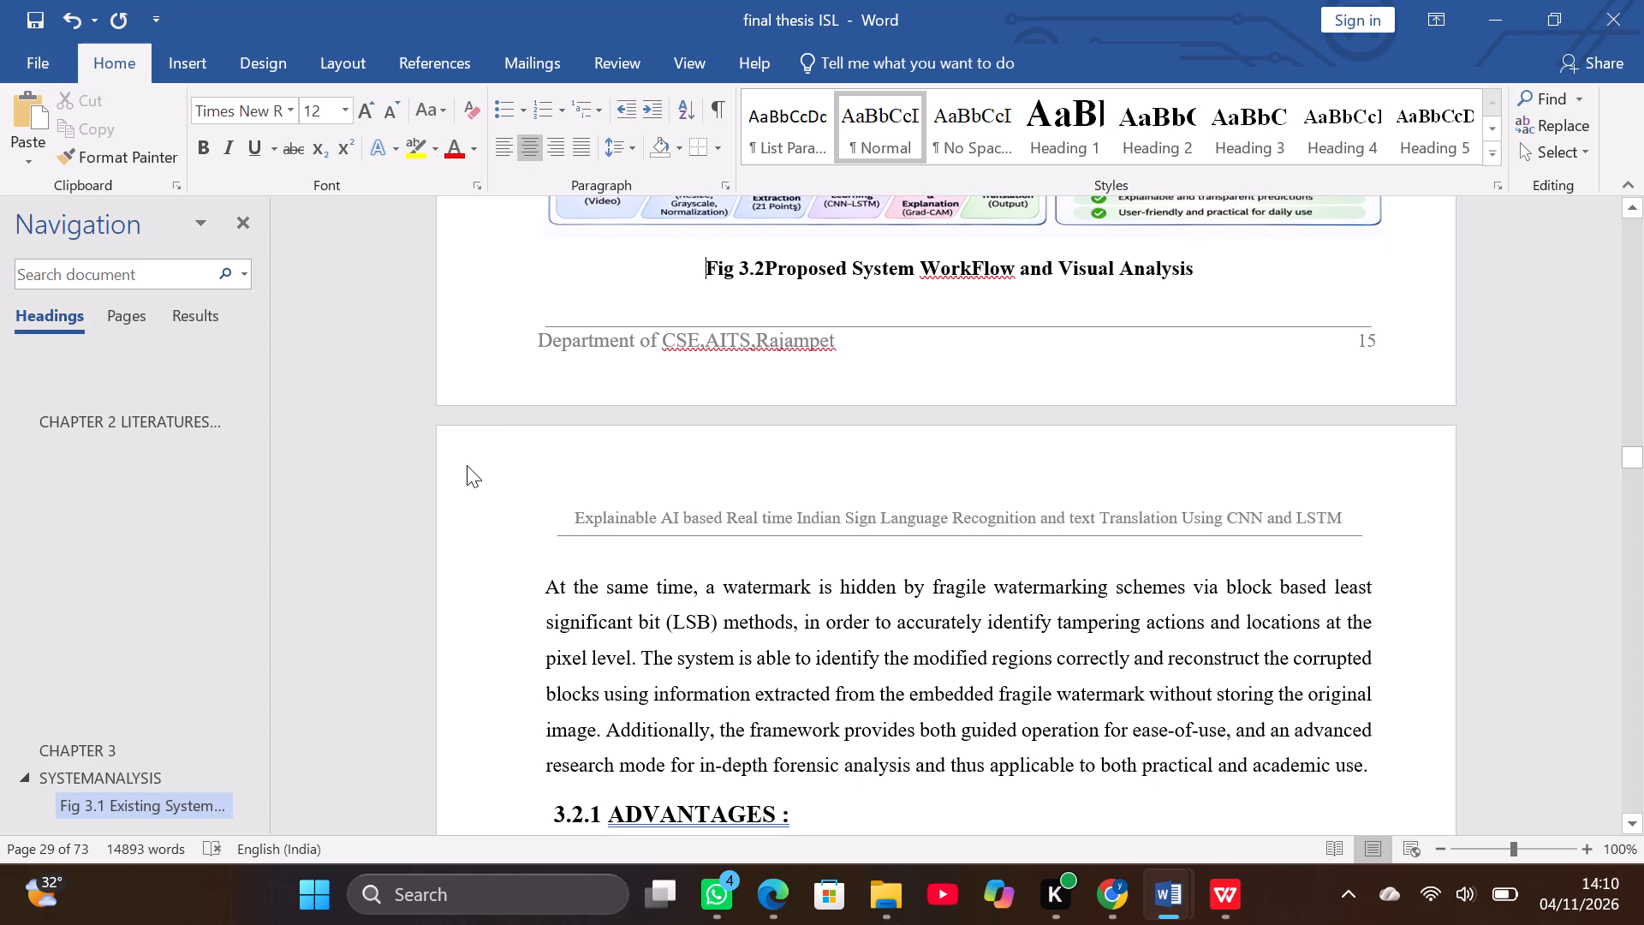
{"action": "left_click_drag", "start_coordinate": [548, 585], "coordinate": [854, 691]}
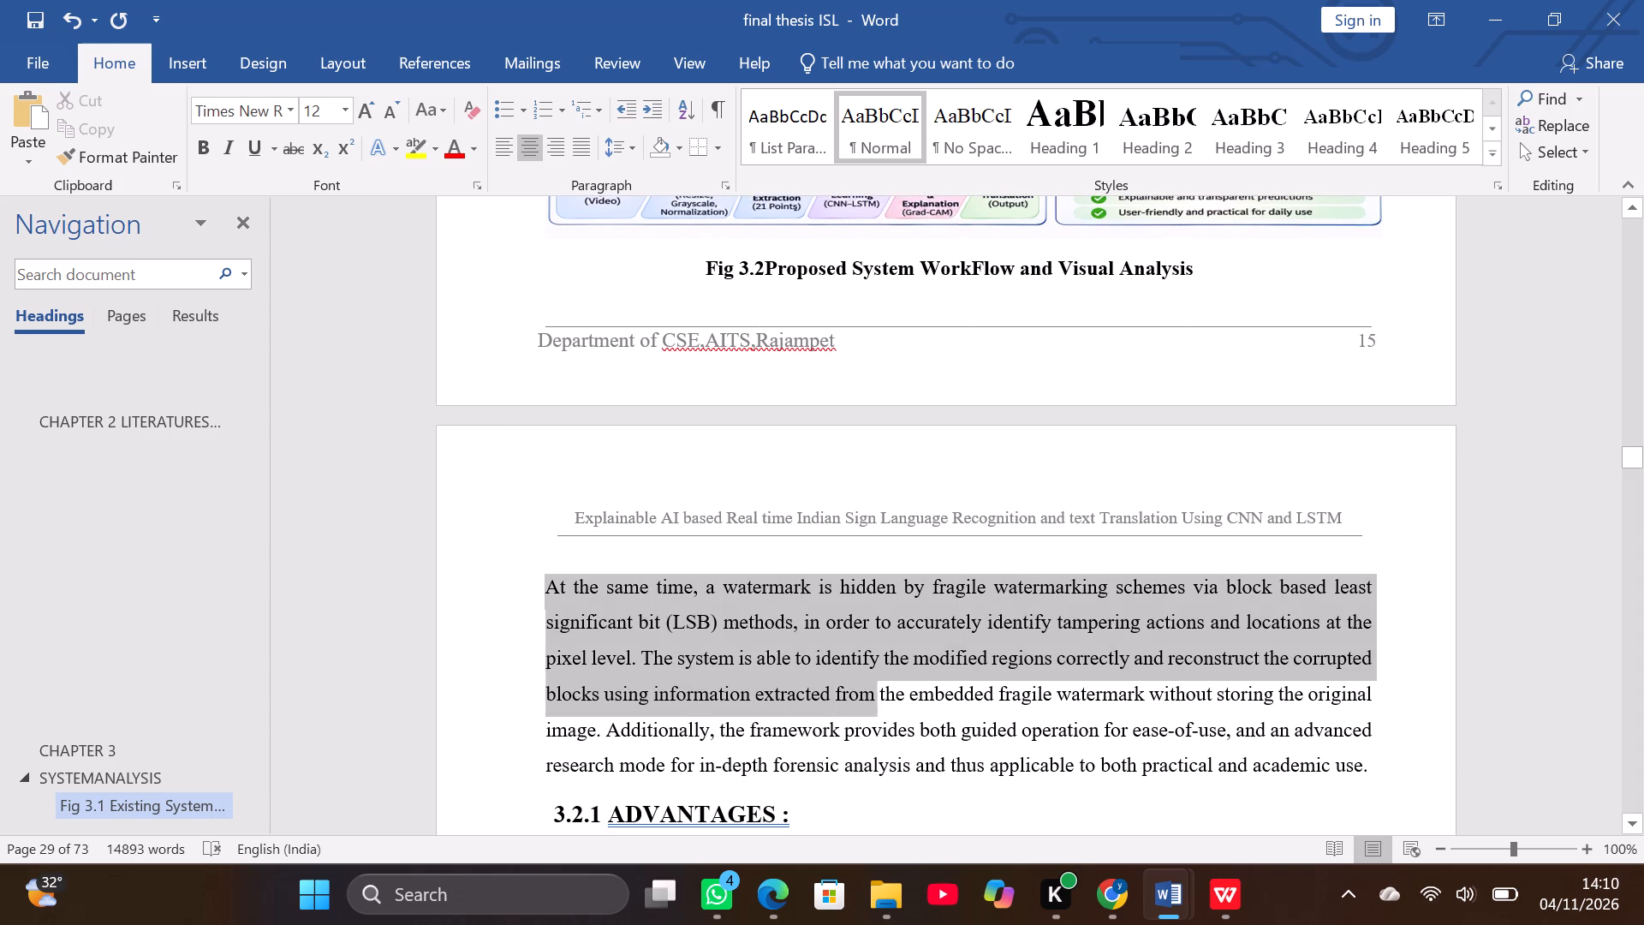
{"action": "left_click_drag", "start_coordinate": [854, 691], "coordinate": [1144, 760]}
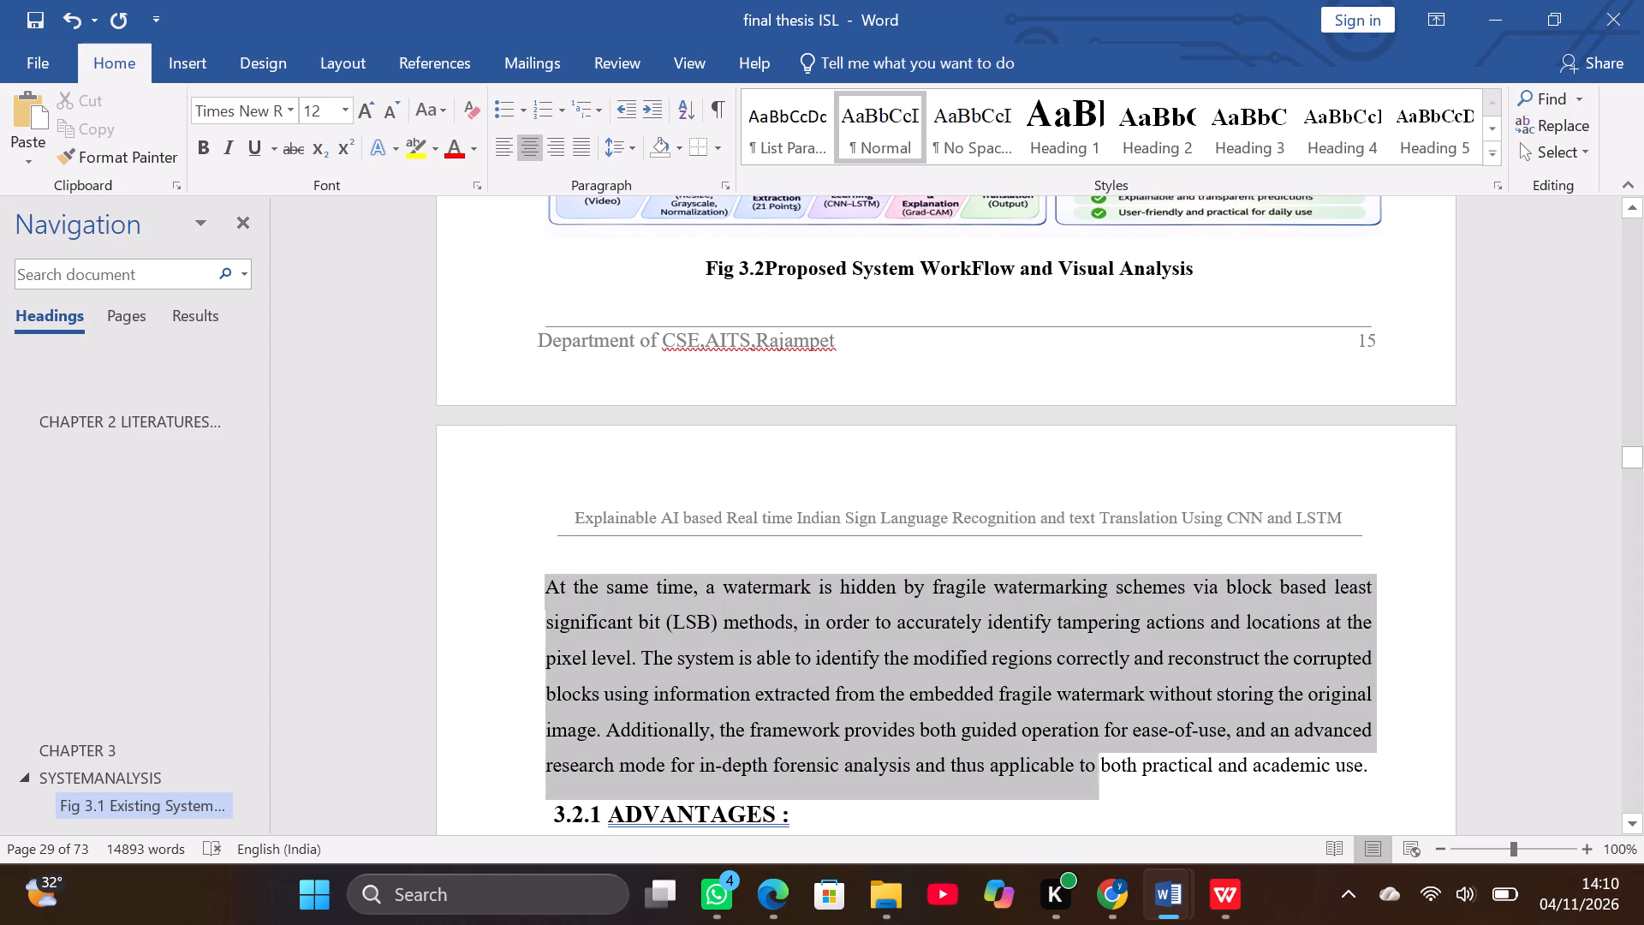
{"action": "left_click_drag", "start_coordinate": [1144, 760], "coordinate": [1226, 773]}
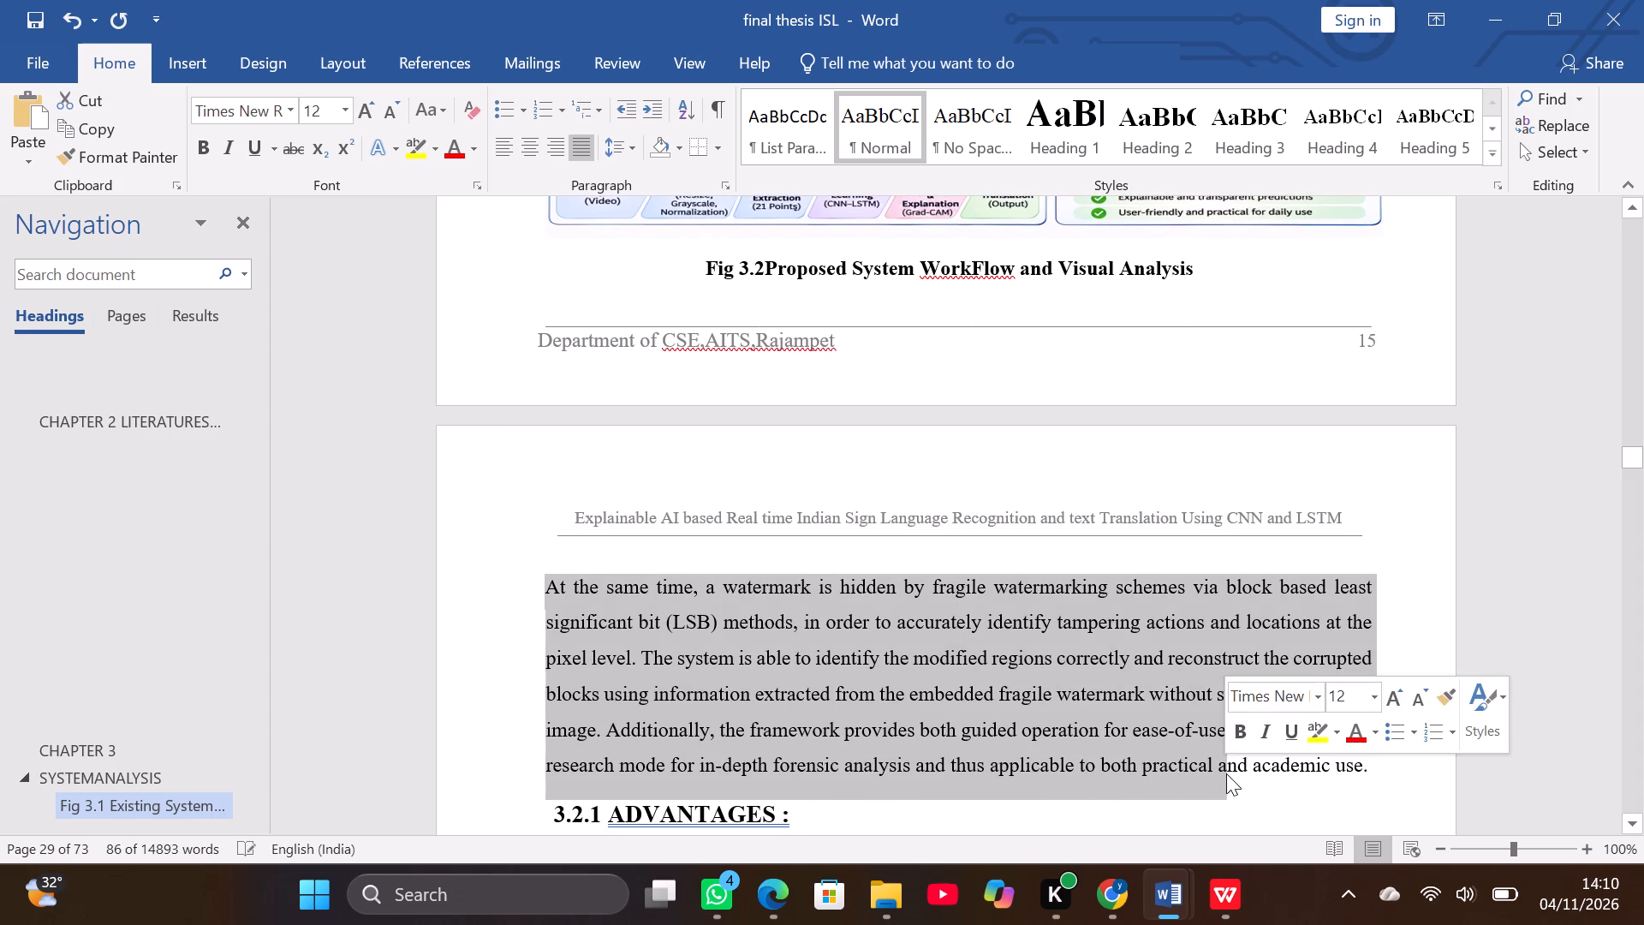
{"action": "key", "text": "BackSpace"}
{"action": "key", "text": "Delete"}
{"action": "key", "text": "Delete"}
{"action": "key", "text": "Delete"}
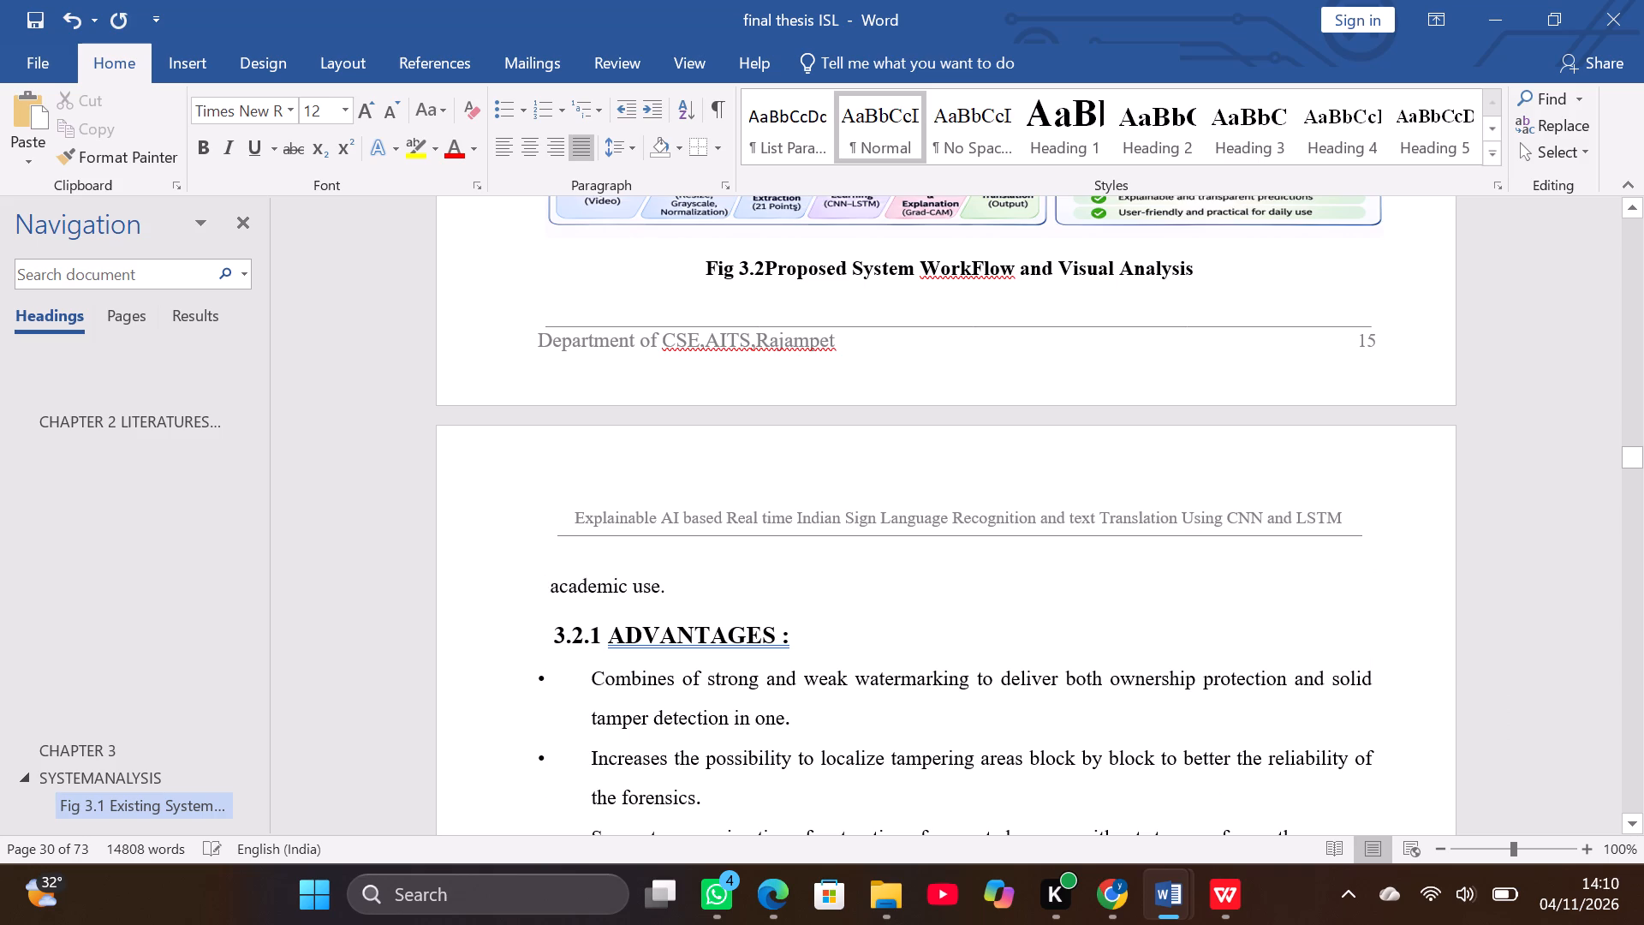
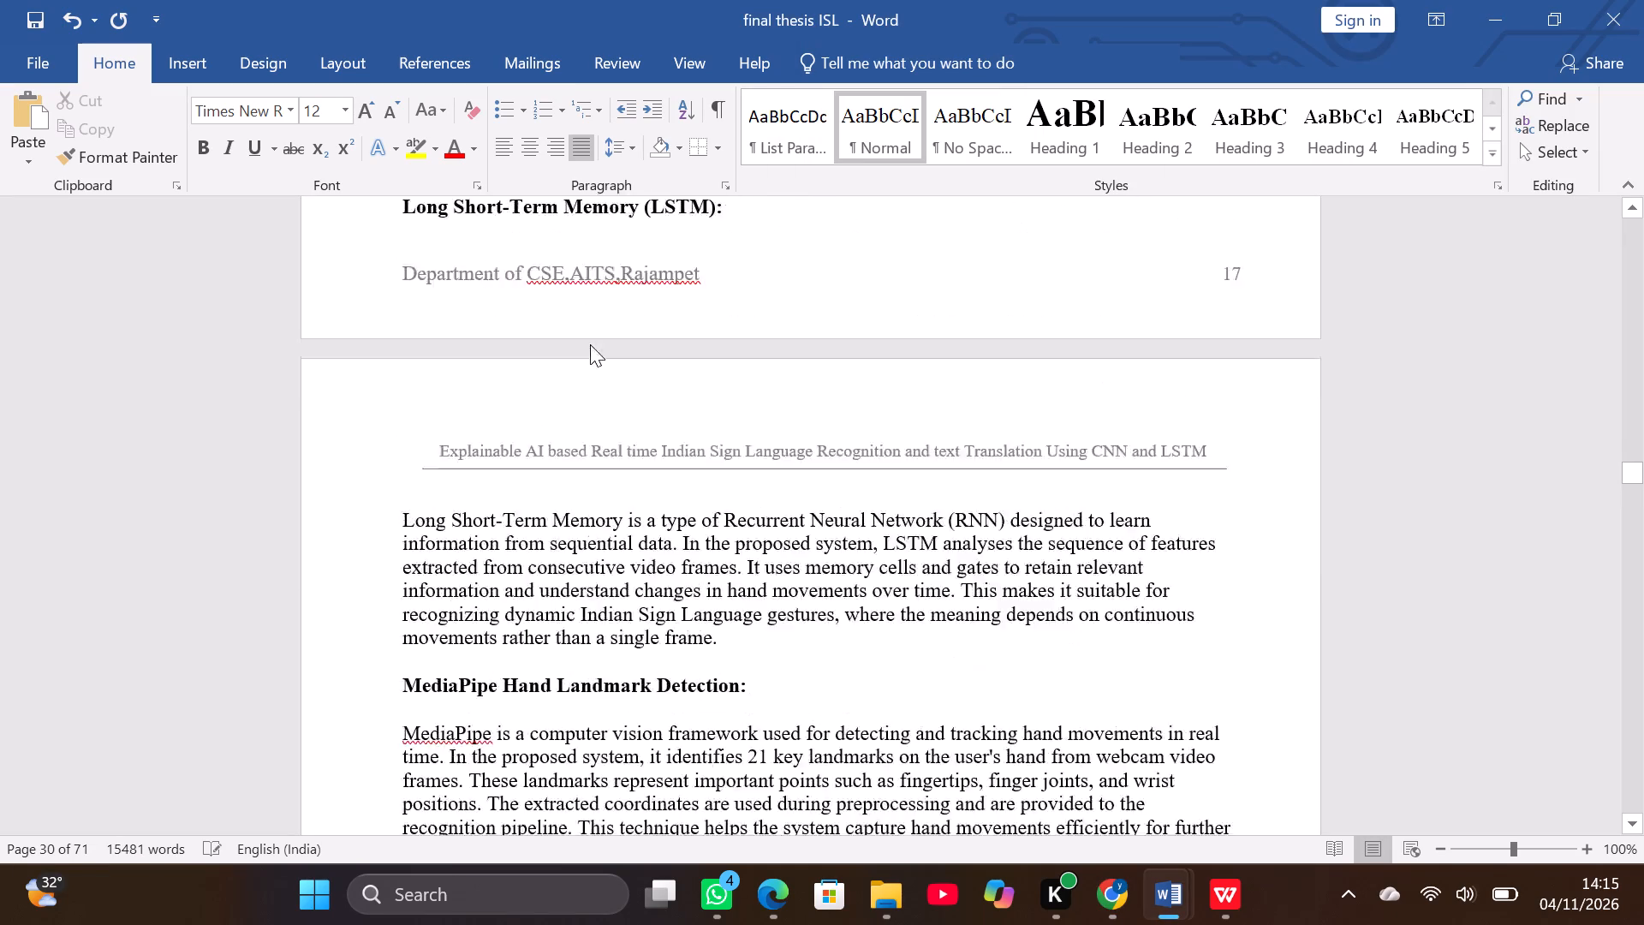
{"action": "scroll", "coordinate": [590, 344], "scroll_direction": "up", "scroll_amount": 19}
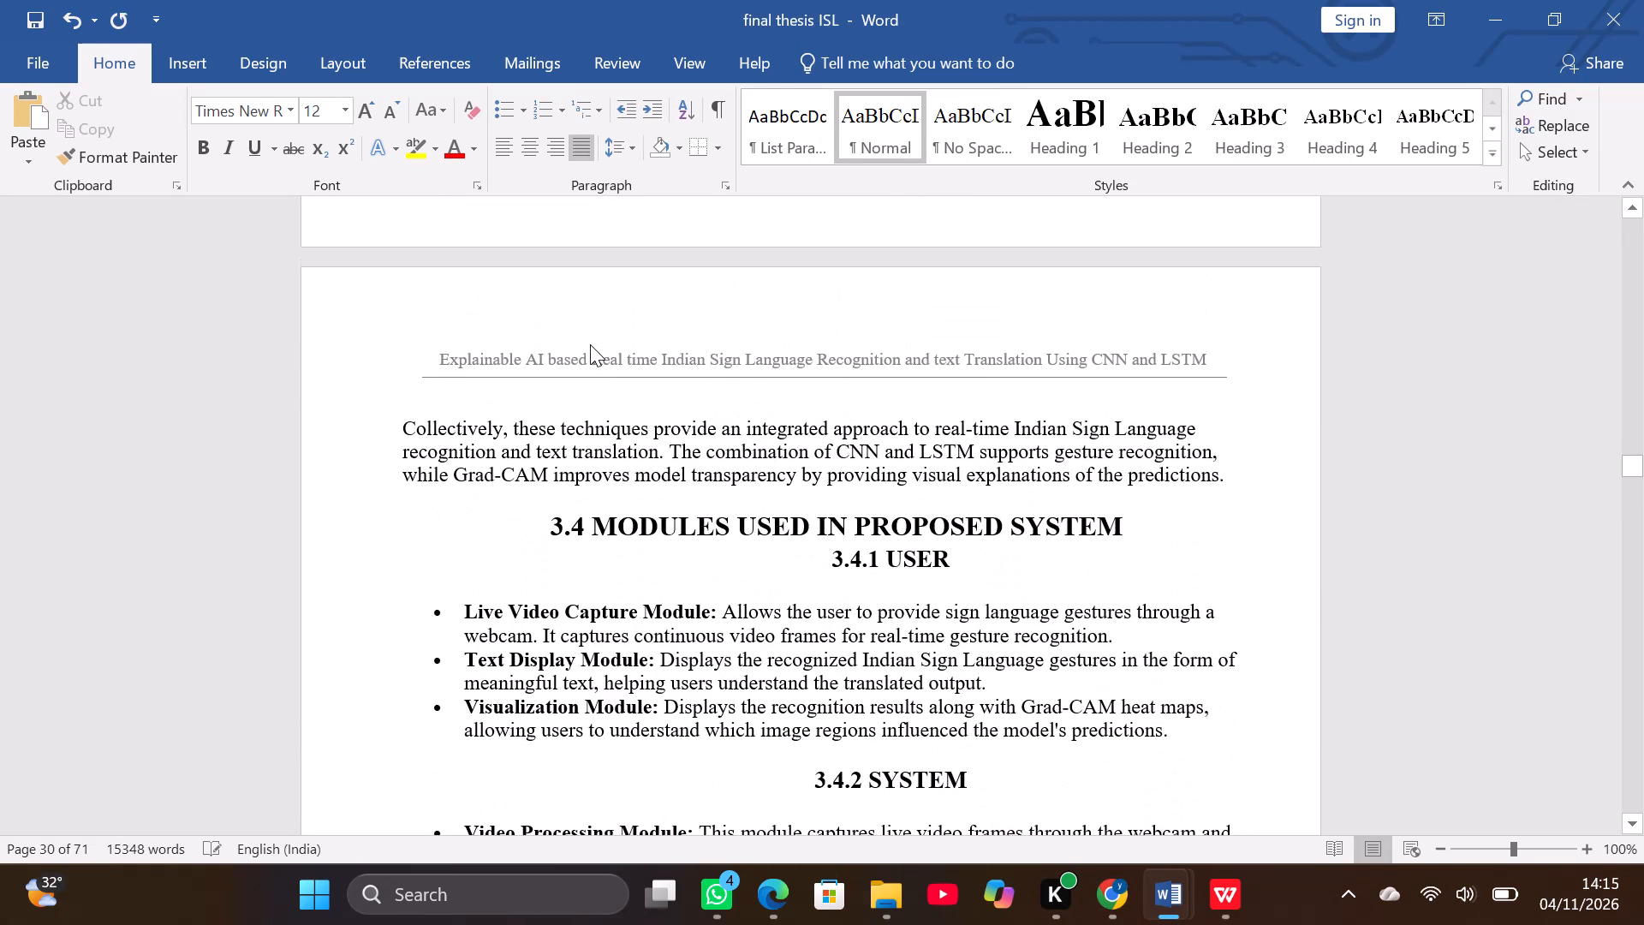
{"action": "scroll", "coordinate": [590, 344], "scroll_direction": "up", "scroll_amount": 18}
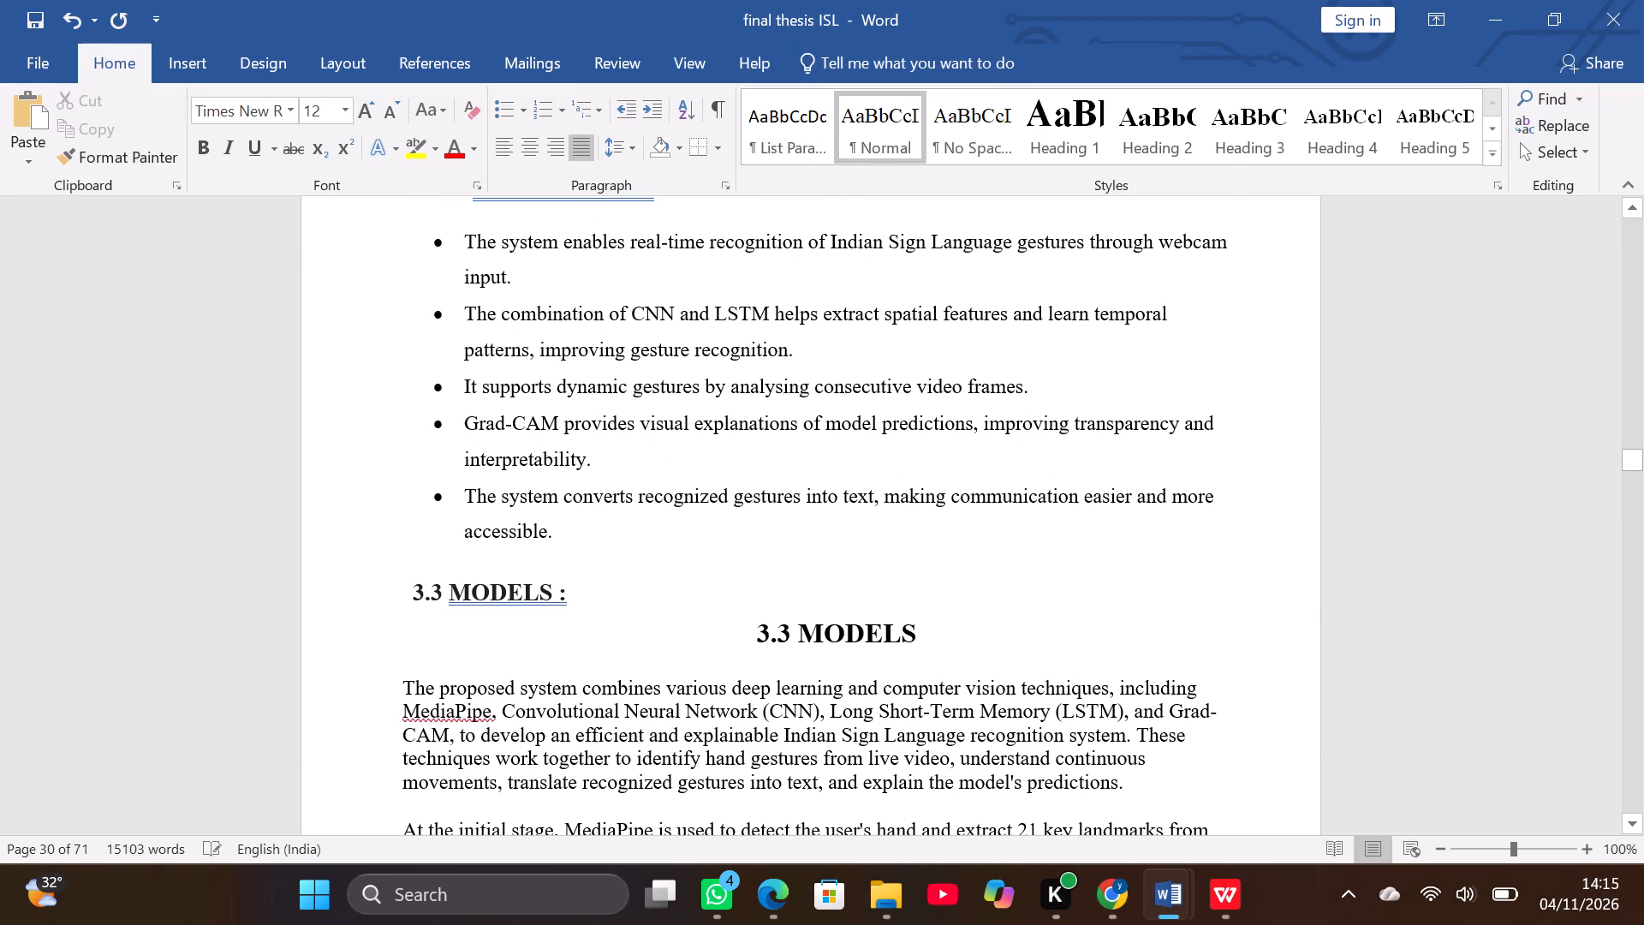
{"action": "left_click", "coordinate": [980, 656]}
{"action": "left_click", "coordinate": [942, 630]}
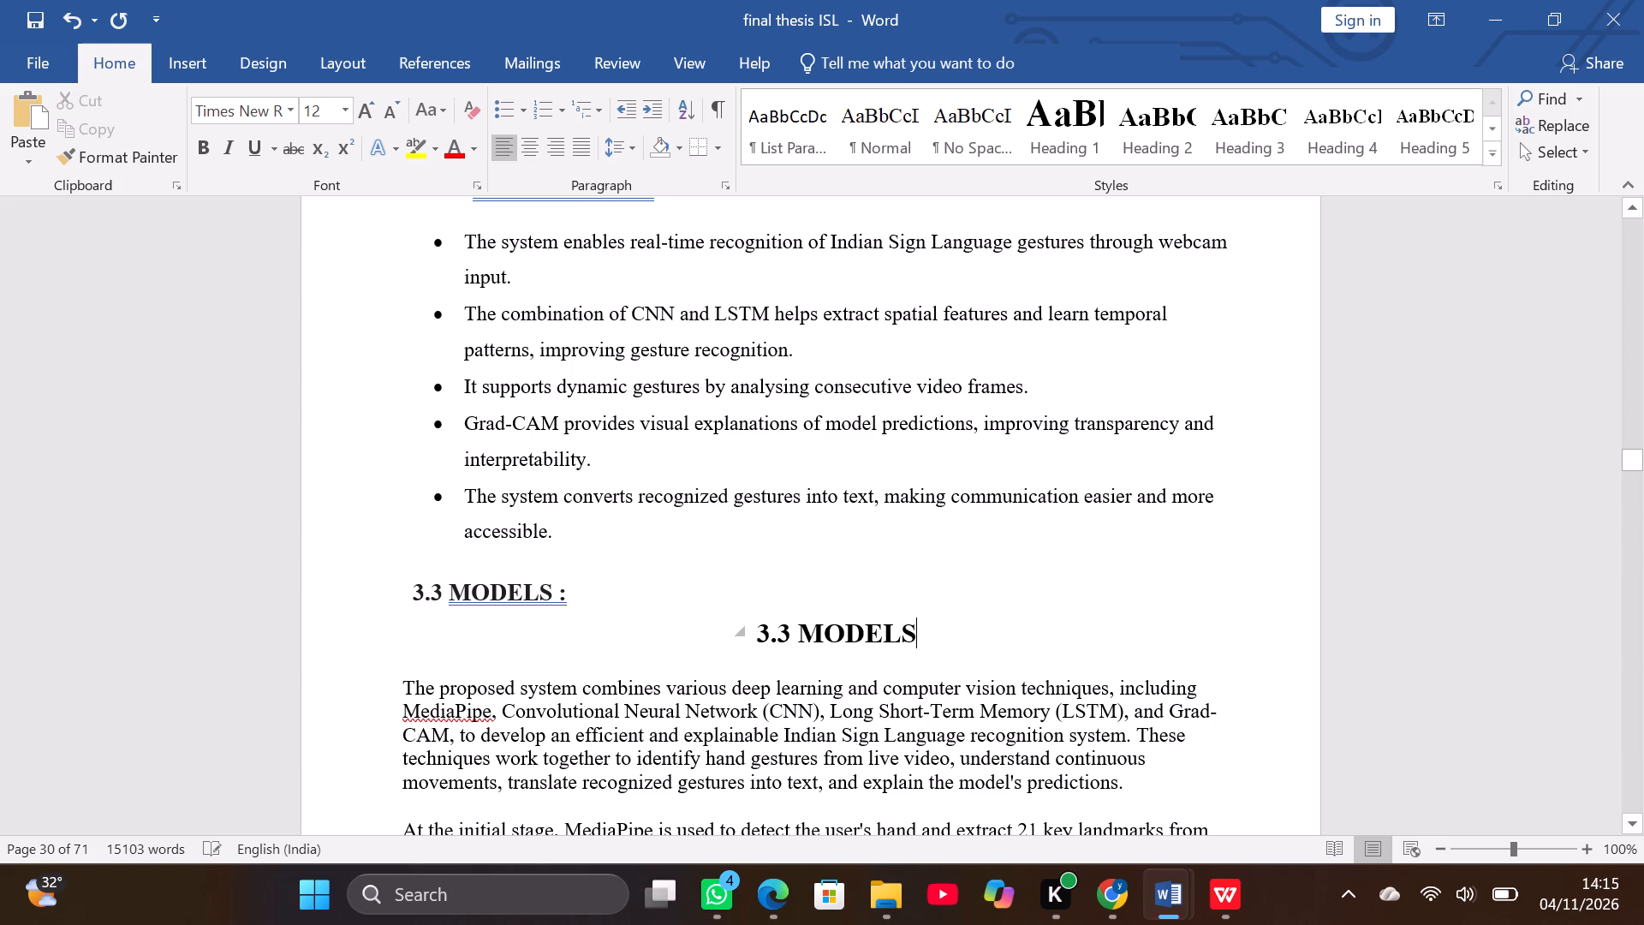
{"action": "key", "text": "BackSpace"}
{"action": "key", "text": "BackSpace"}
{"action": "key", "text": "BackSpace"}
{"action": "key", "text": "BackSpace"}
{"action": "key", "text": "BackSpace"}
{"action": "key", "text": "BackSpace"}
{"action": "key", "text": "BackSpace"}
{"action": "key", "text": "BackSpace"}
{"action": "key", "text": "BackSpace"}
{"action": "key", "text": "BackSpace"}
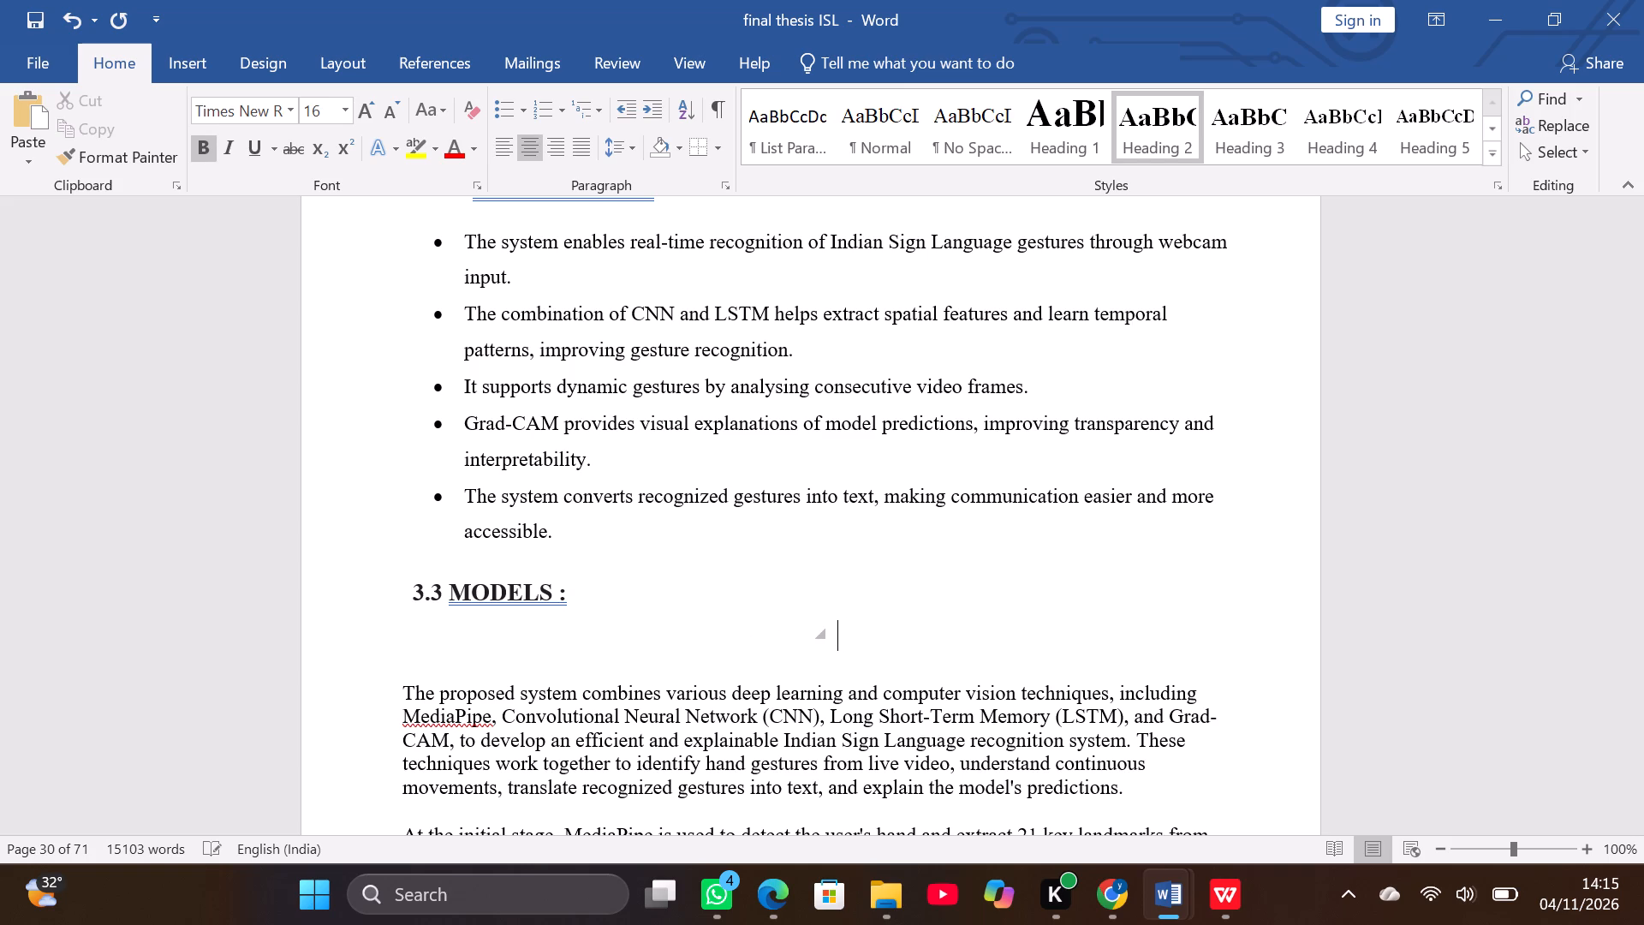
{"action": "key", "text": "BackSpace"}
{"action": "key", "text": "BackSpace"}
{"action": "key", "text": "BackSpace"}
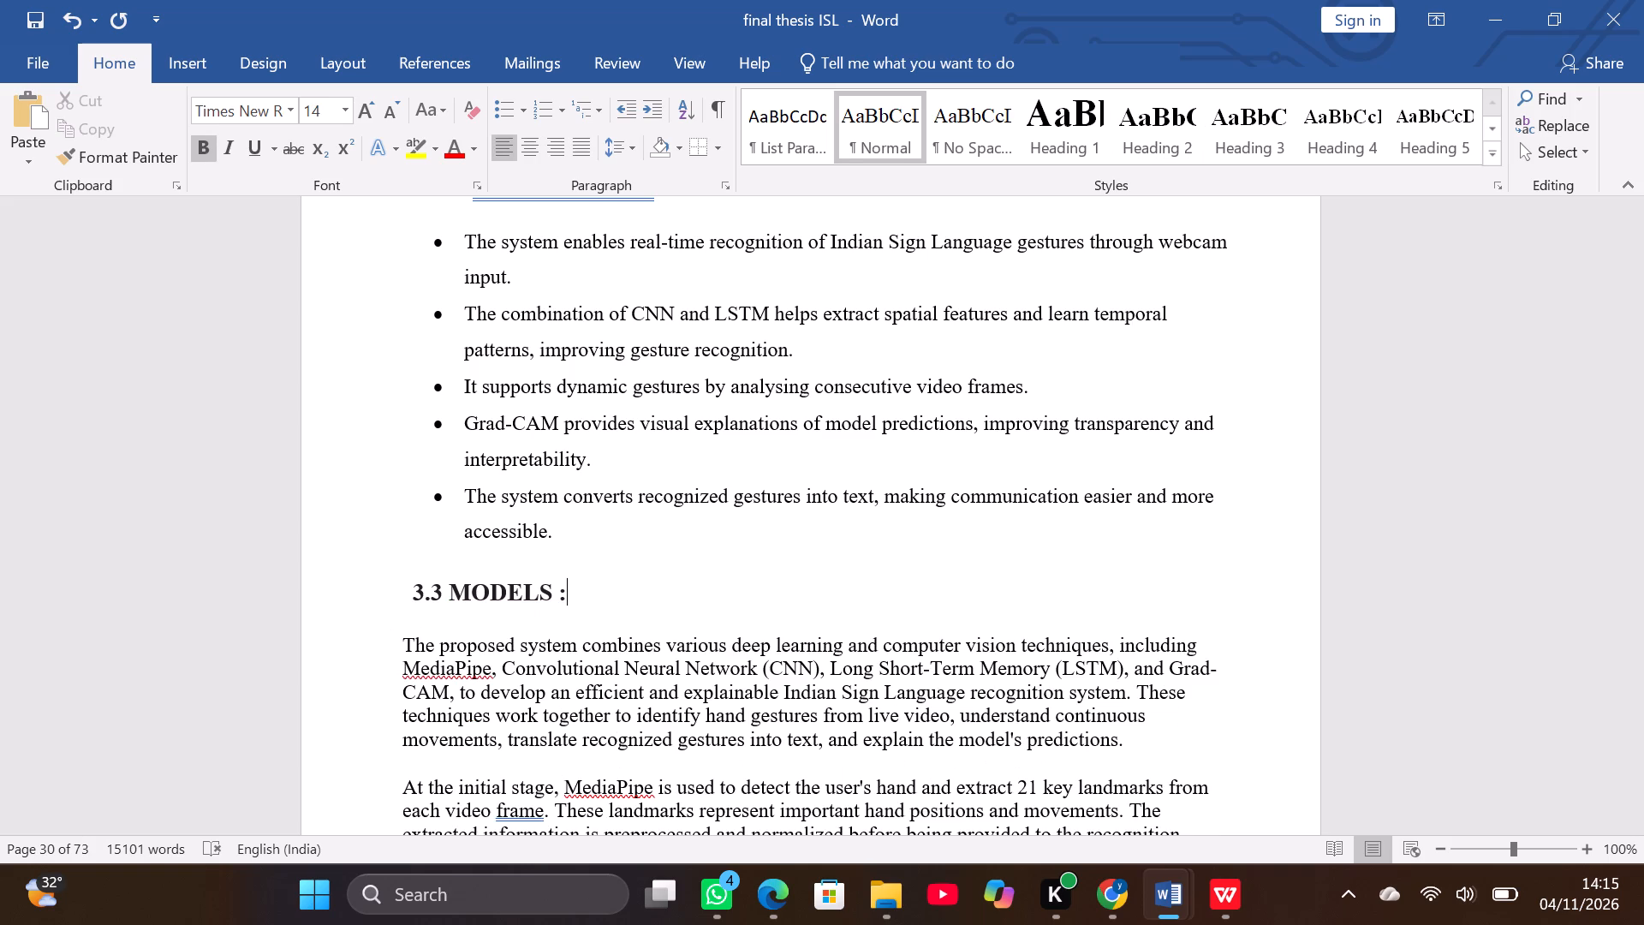
Set the line spacing of all the pasted text in sections 3.3 to 3.5 to 1.5.
{"action": "left_click_drag", "start_coordinate": [401, 638], "coordinate": [476, 791]}
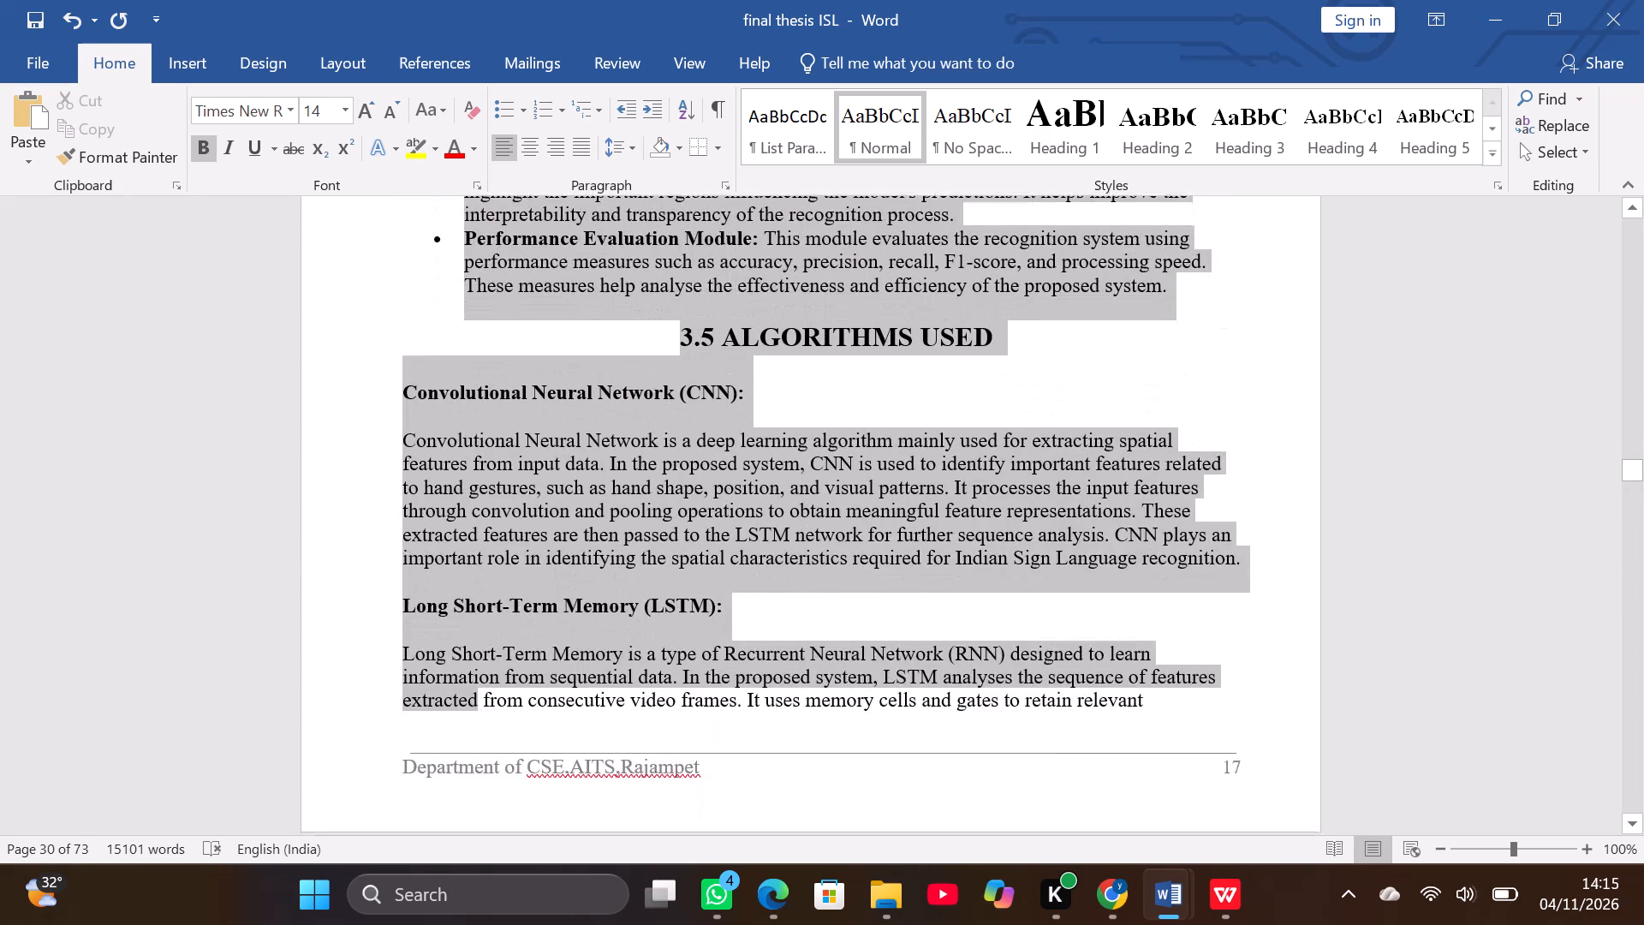
{"action": "left_click_drag", "start_coordinate": [476, 791], "coordinate": [467, 672]}
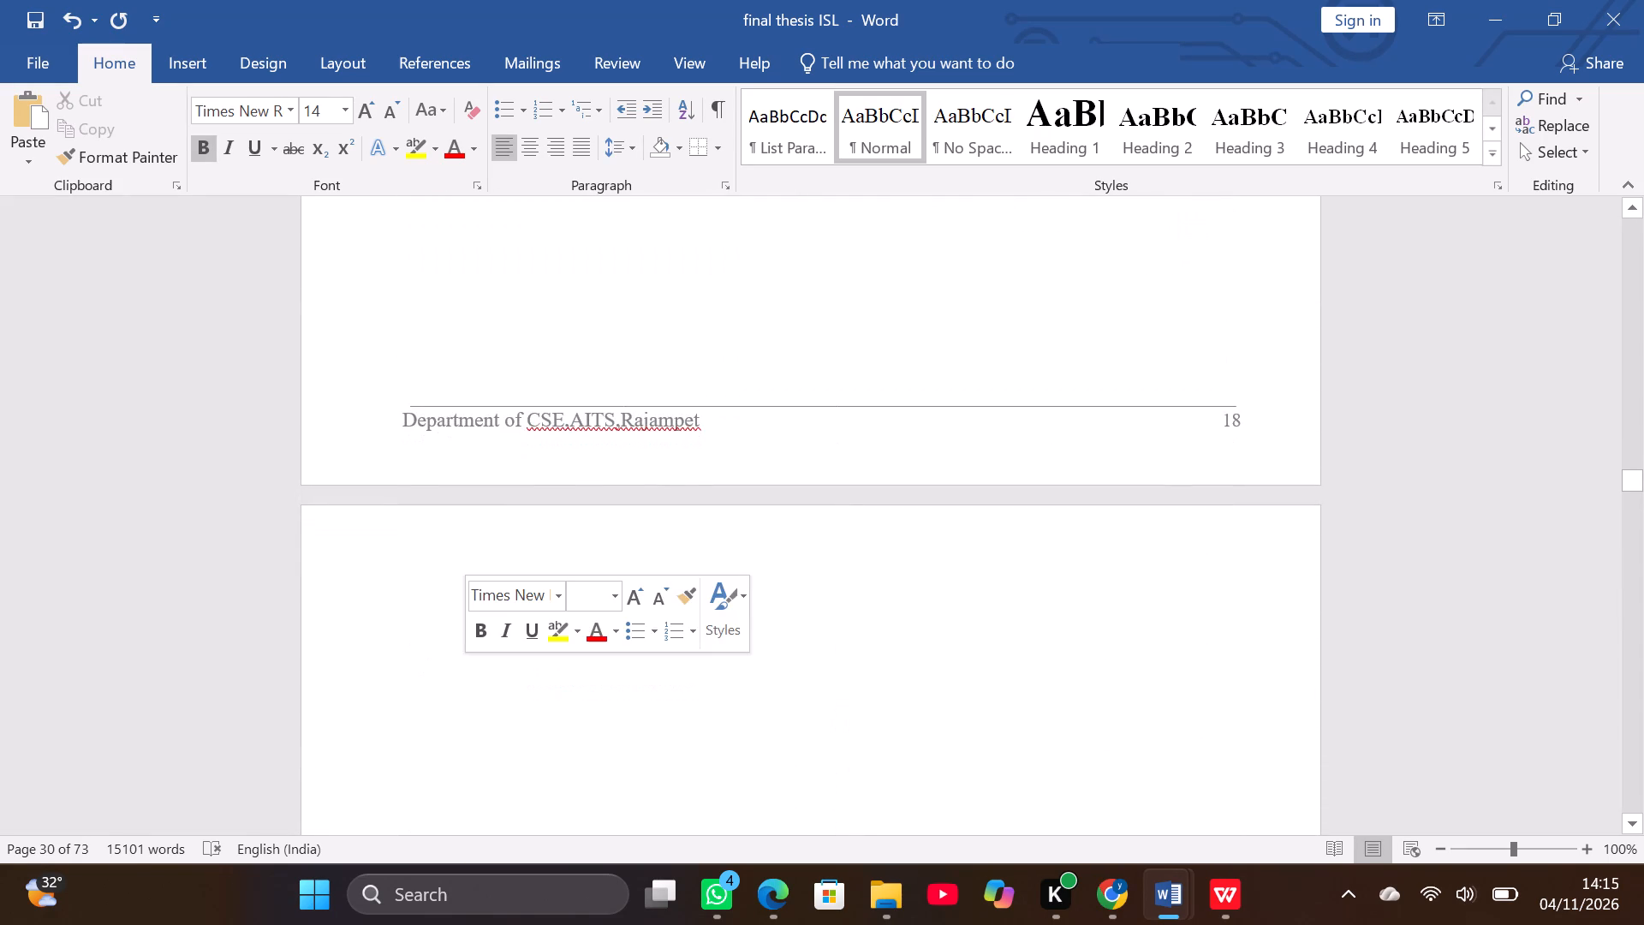
{"action": "left_click", "coordinate": [624, 146]}
{"action": "left_click", "coordinate": [642, 228]}
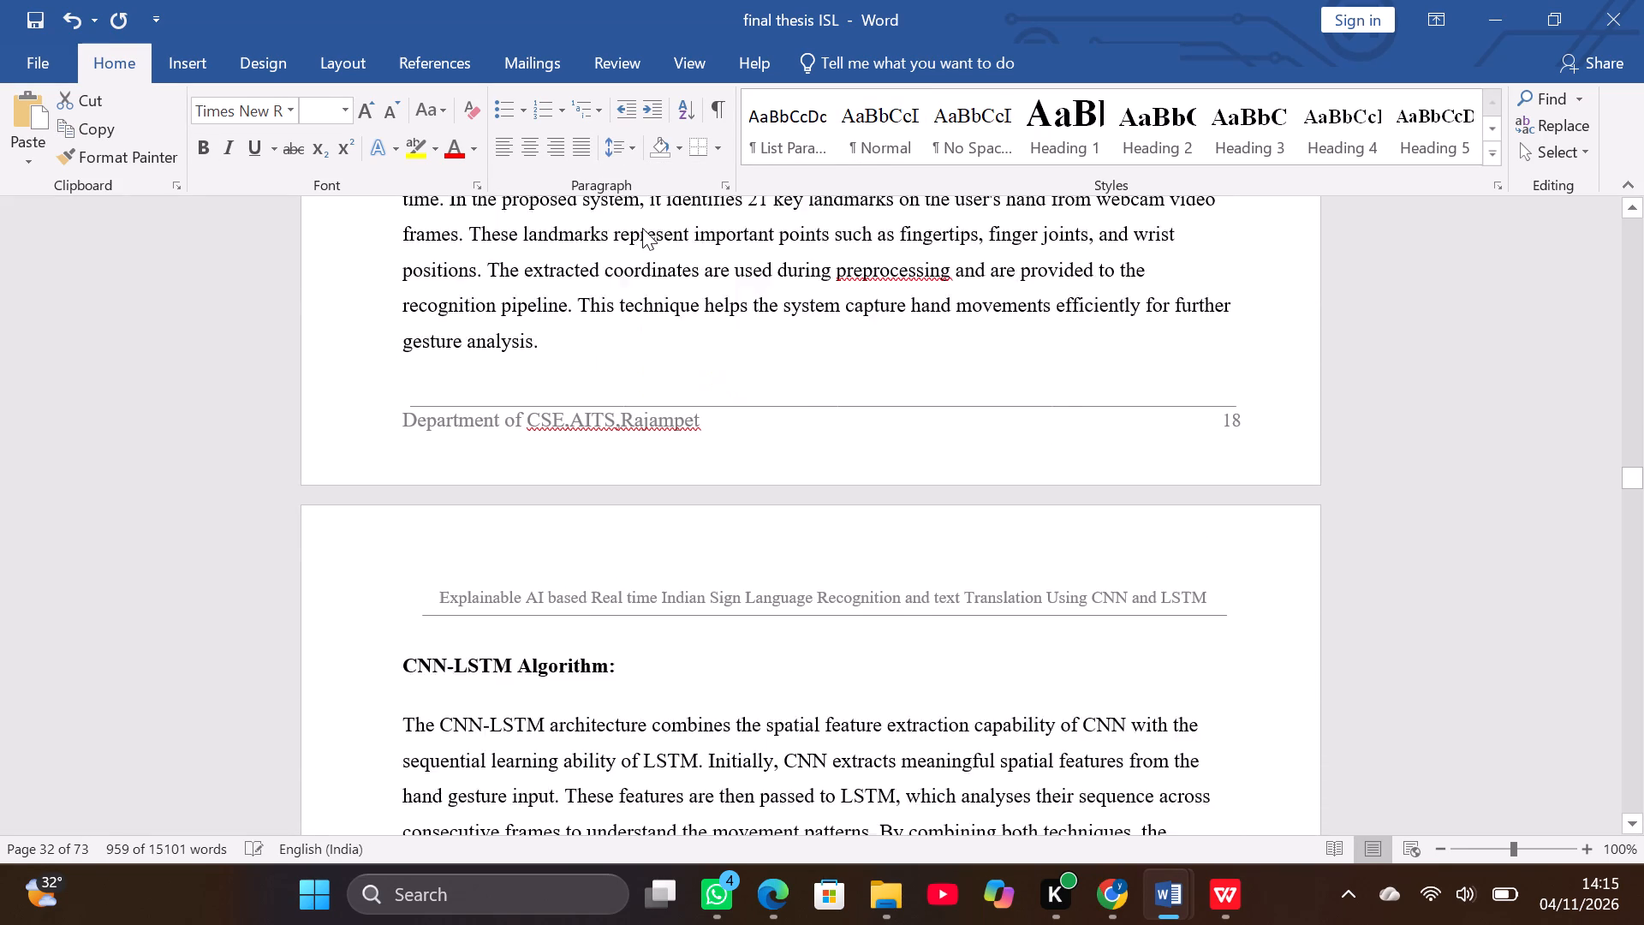
{"action": "left_click", "coordinate": [646, 262]}
Remove the centring from the "3.4 MODULES USED IN PROPOSED SYSTEM" heading so it starts near the page's left margin.
{"action": "scroll", "coordinate": [646, 262], "scroll_direction": "up", "scroll_amount": 17}
{"action": "scroll", "coordinate": [646, 262], "scroll_direction": "up", "scroll_amount": 10}
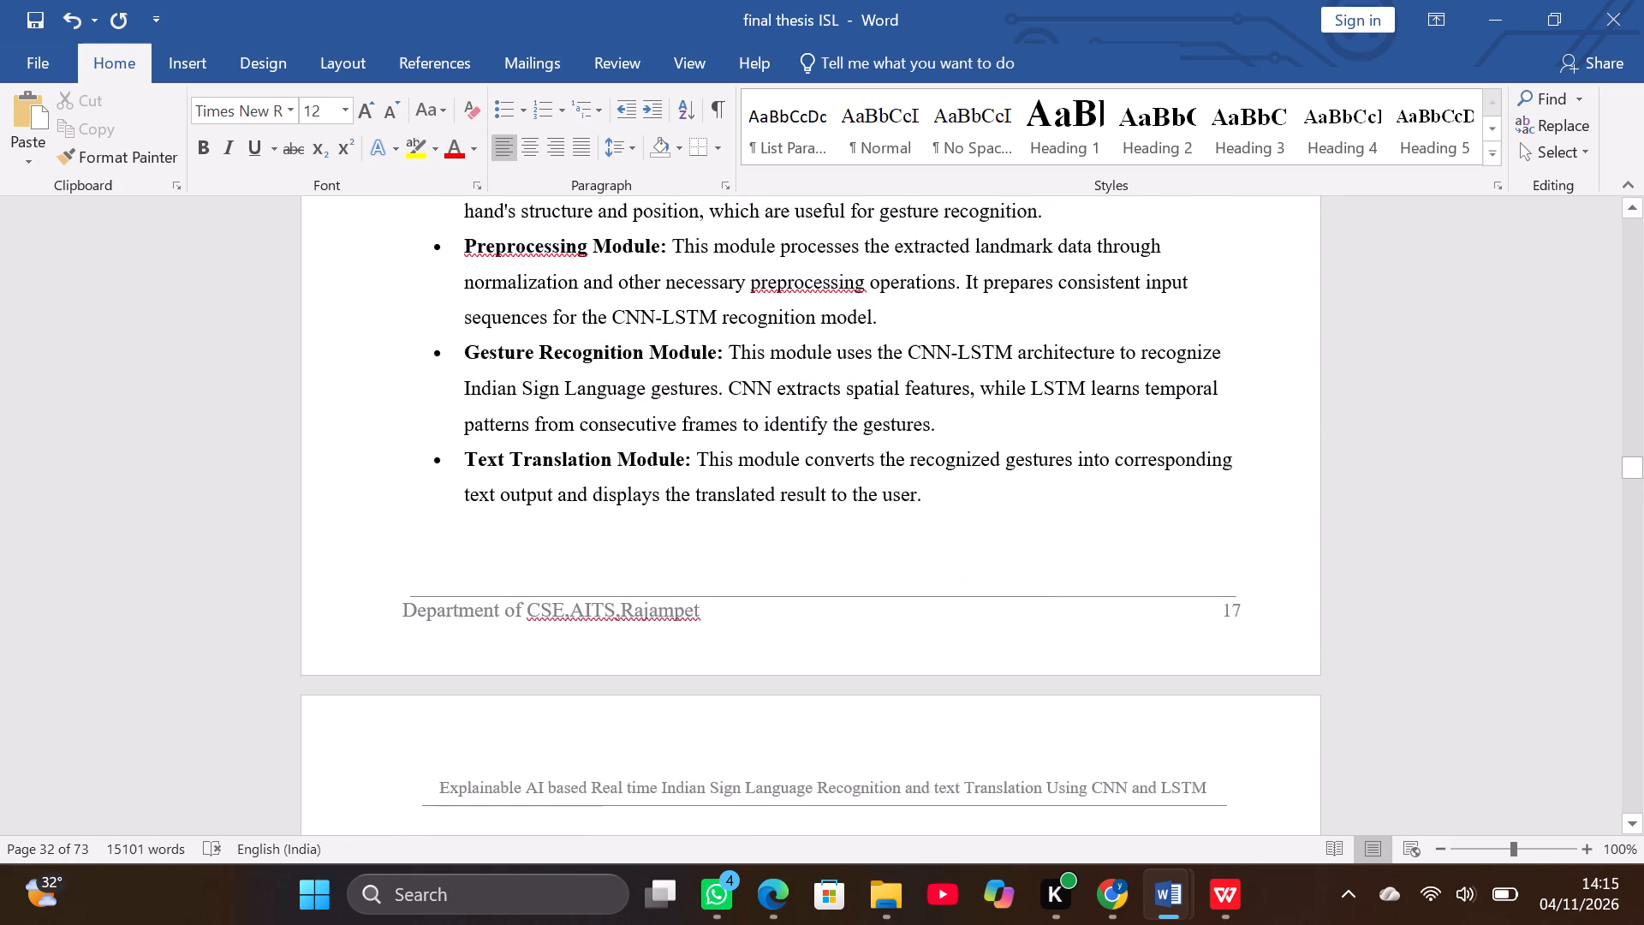
{"action": "scroll", "coordinate": [646, 262], "scroll_direction": "up", "scroll_amount": 20}
{"action": "scroll", "coordinate": [646, 262], "scroll_direction": "up", "scroll_amount": 11}
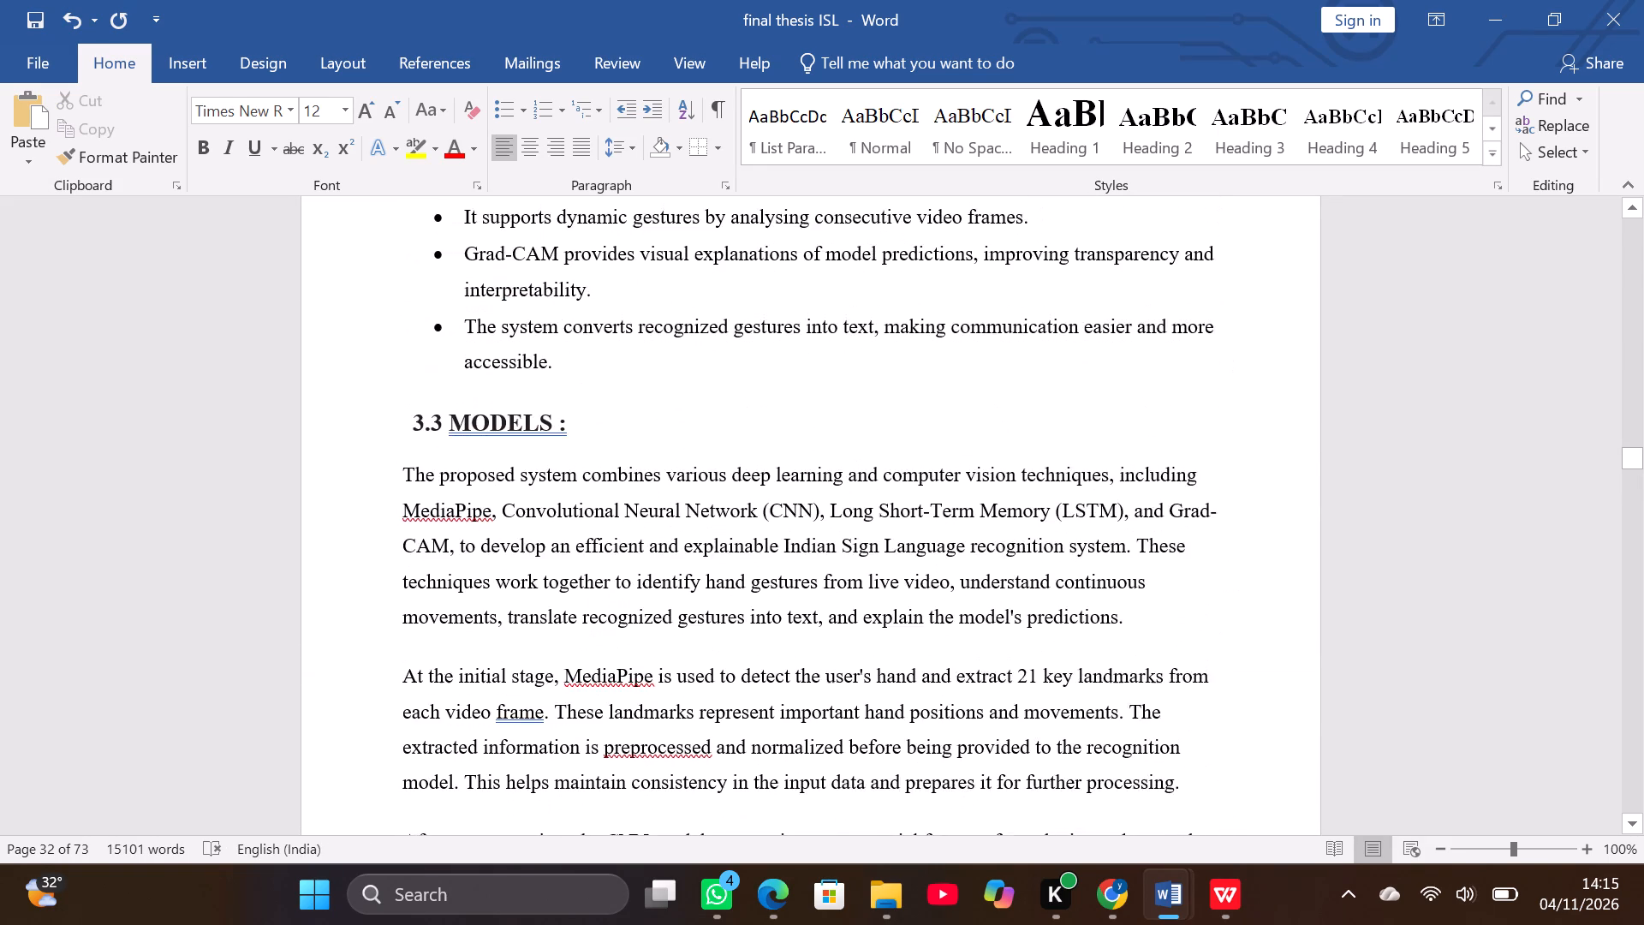
{"action": "scroll", "coordinate": [646, 262], "scroll_direction": "up", "scroll_amount": 4}
{"action": "scroll", "coordinate": [646, 262], "scroll_direction": "down", "scroll_amount": 20}
{"action": "scroll", "coordinate": [646, 262], "scroll_direction": "down", "scroll_amount": 1}
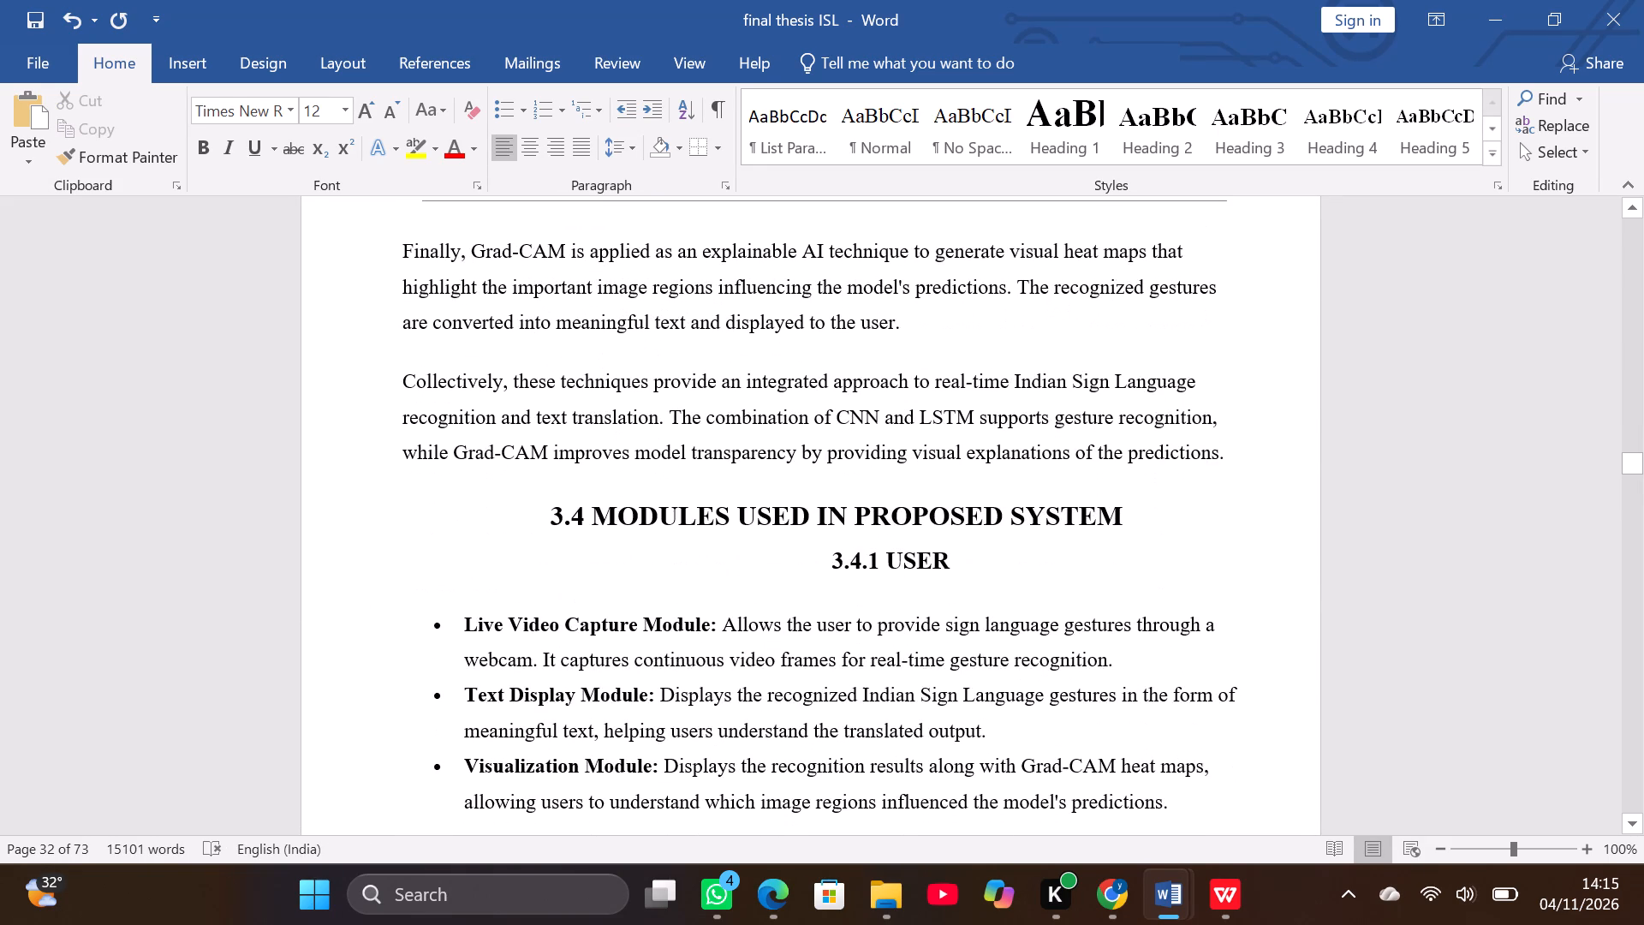
{"action": "left_click", "coordinate": [545, 505]}
{"action": "left_click", "coordinate": [548, 504]}
{"action": "key", "text": "BackSpace"}
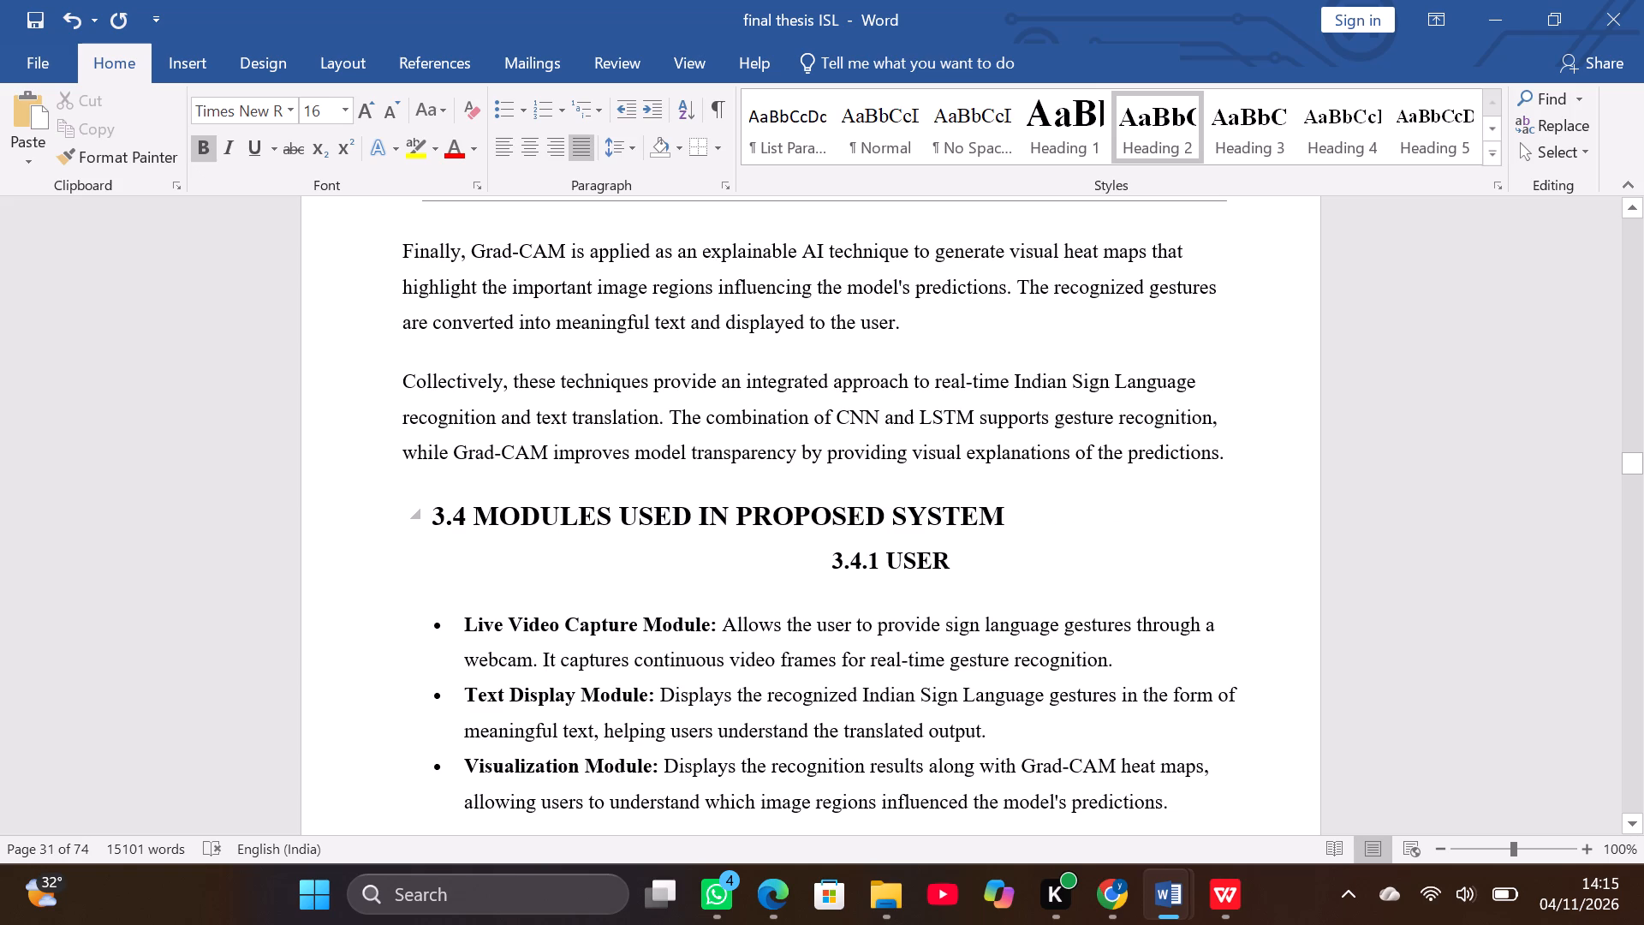
Remove the centring from the "3.4.1 USER" heading and the remaining indent from the "3.4 MODULES USED IN PROPOSED SYSTEM" heading.
{"action": "left_click", "coordinate": [831, 552]}
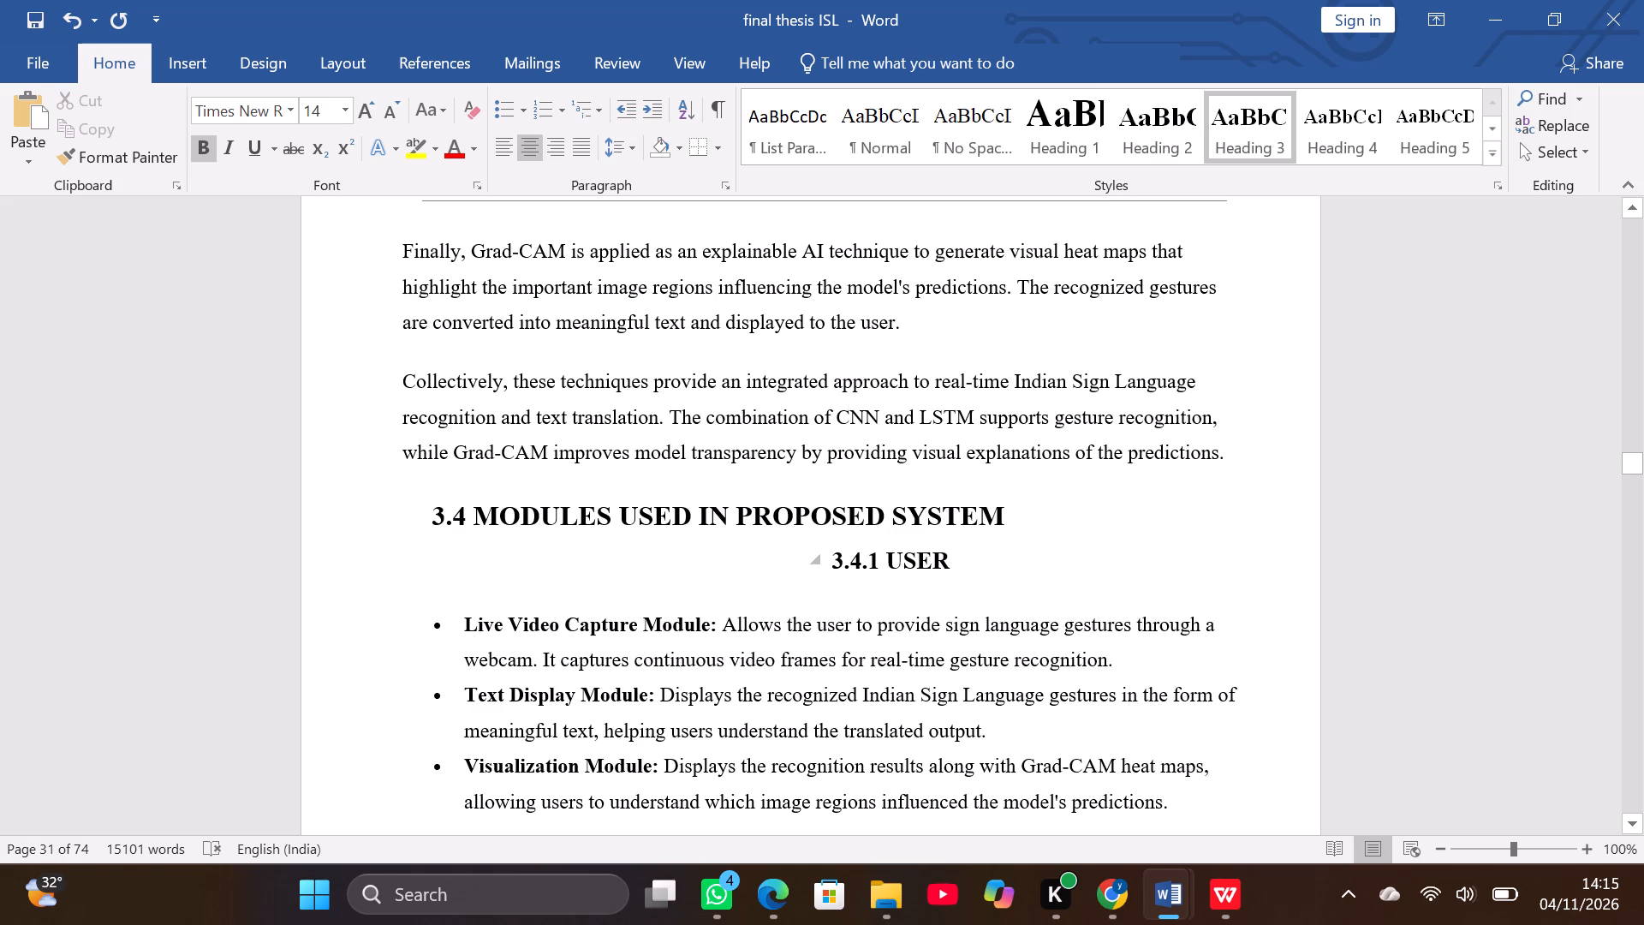
{"action": "key", "text": "BackSpace"}
{"action": "key", "text": "BackSpace"}
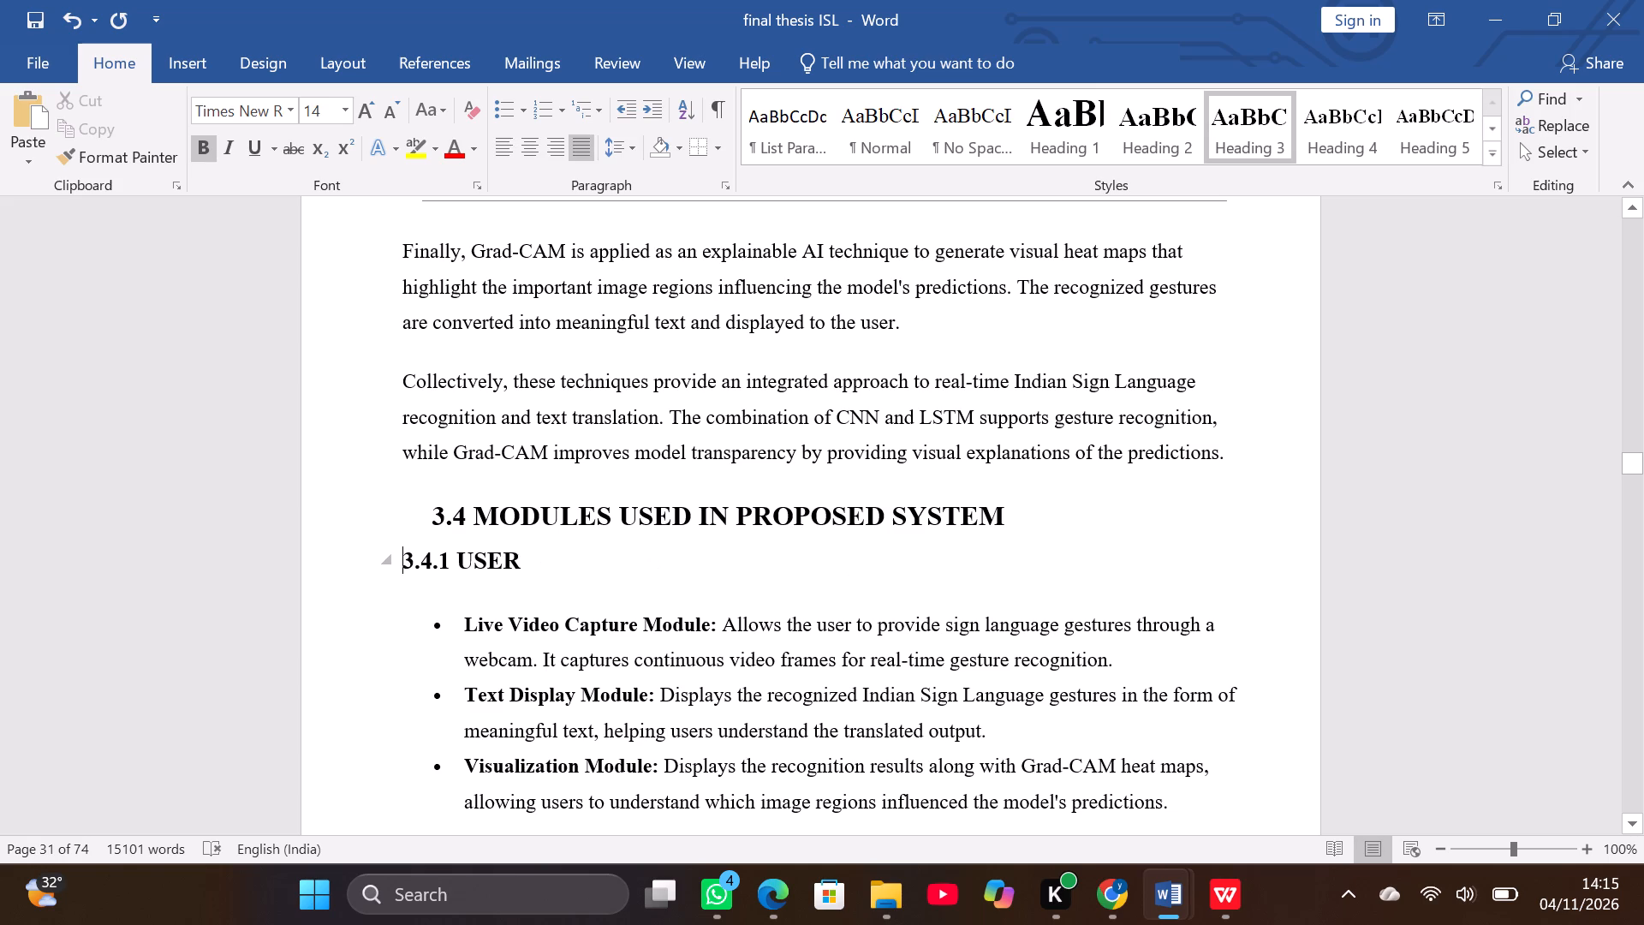
{"action": "left_click", "coordinate": [437, 514]}
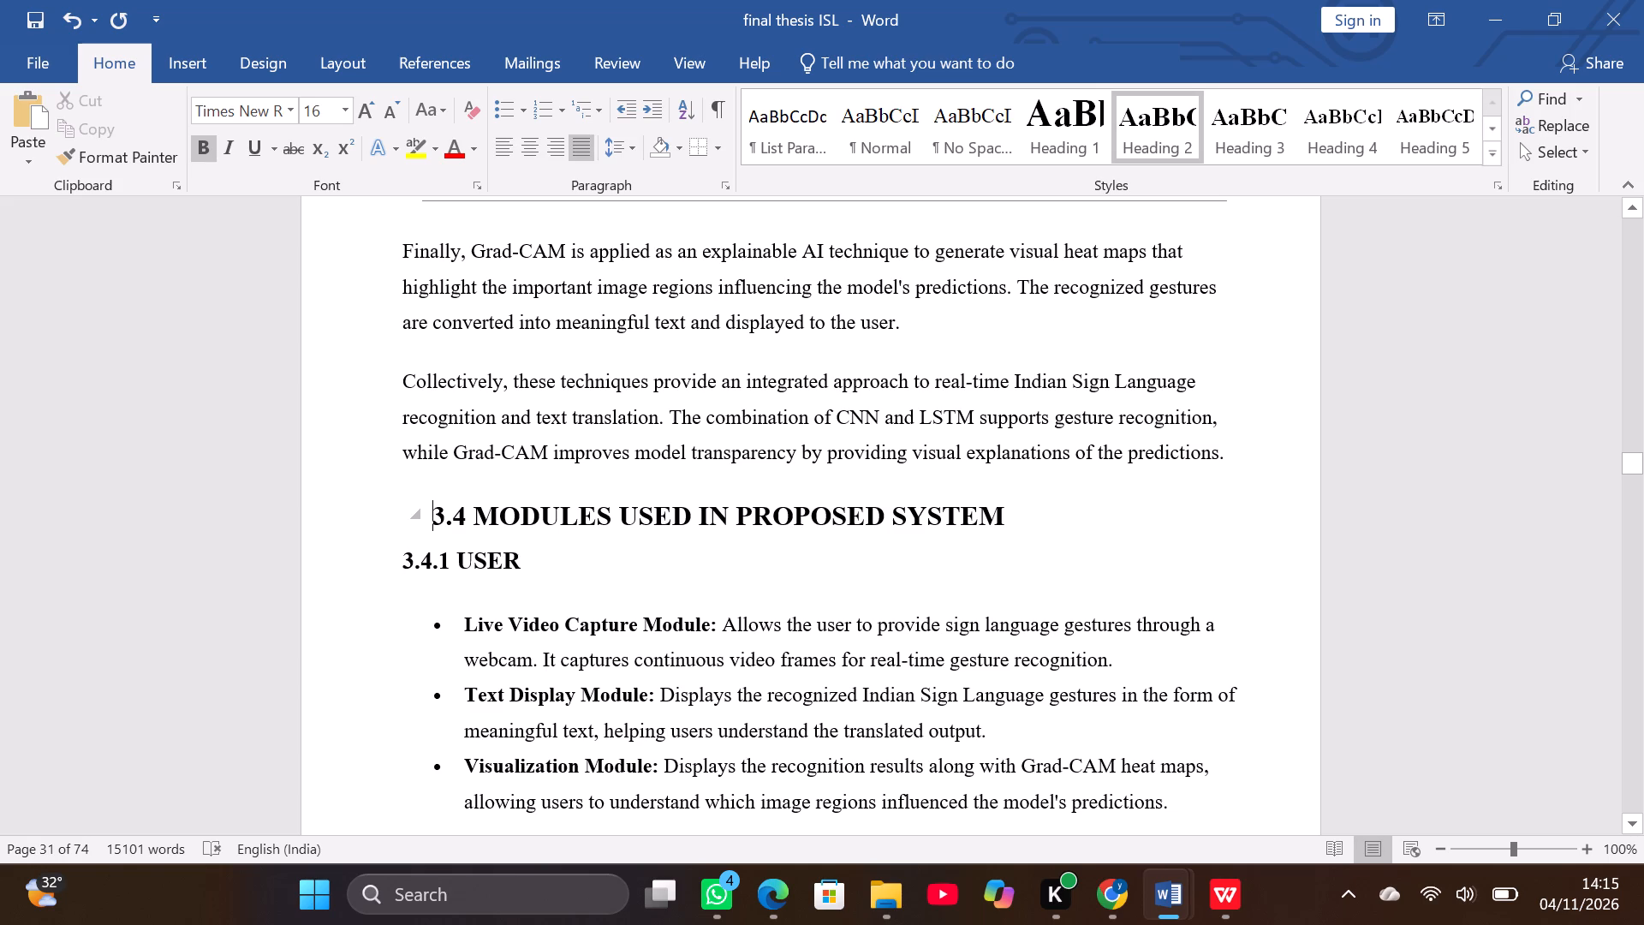
{"action": "key", "text": "BackSpace"}
Remove the centring from the "3.4.2 SYSTEM" and "3.5 ALGORITHMS USED" headings so both start at the page's left margin.
{"action": "scroll", "coordinate": [437, 514], "scroll_direction": "down", "scroll_amount": 9}
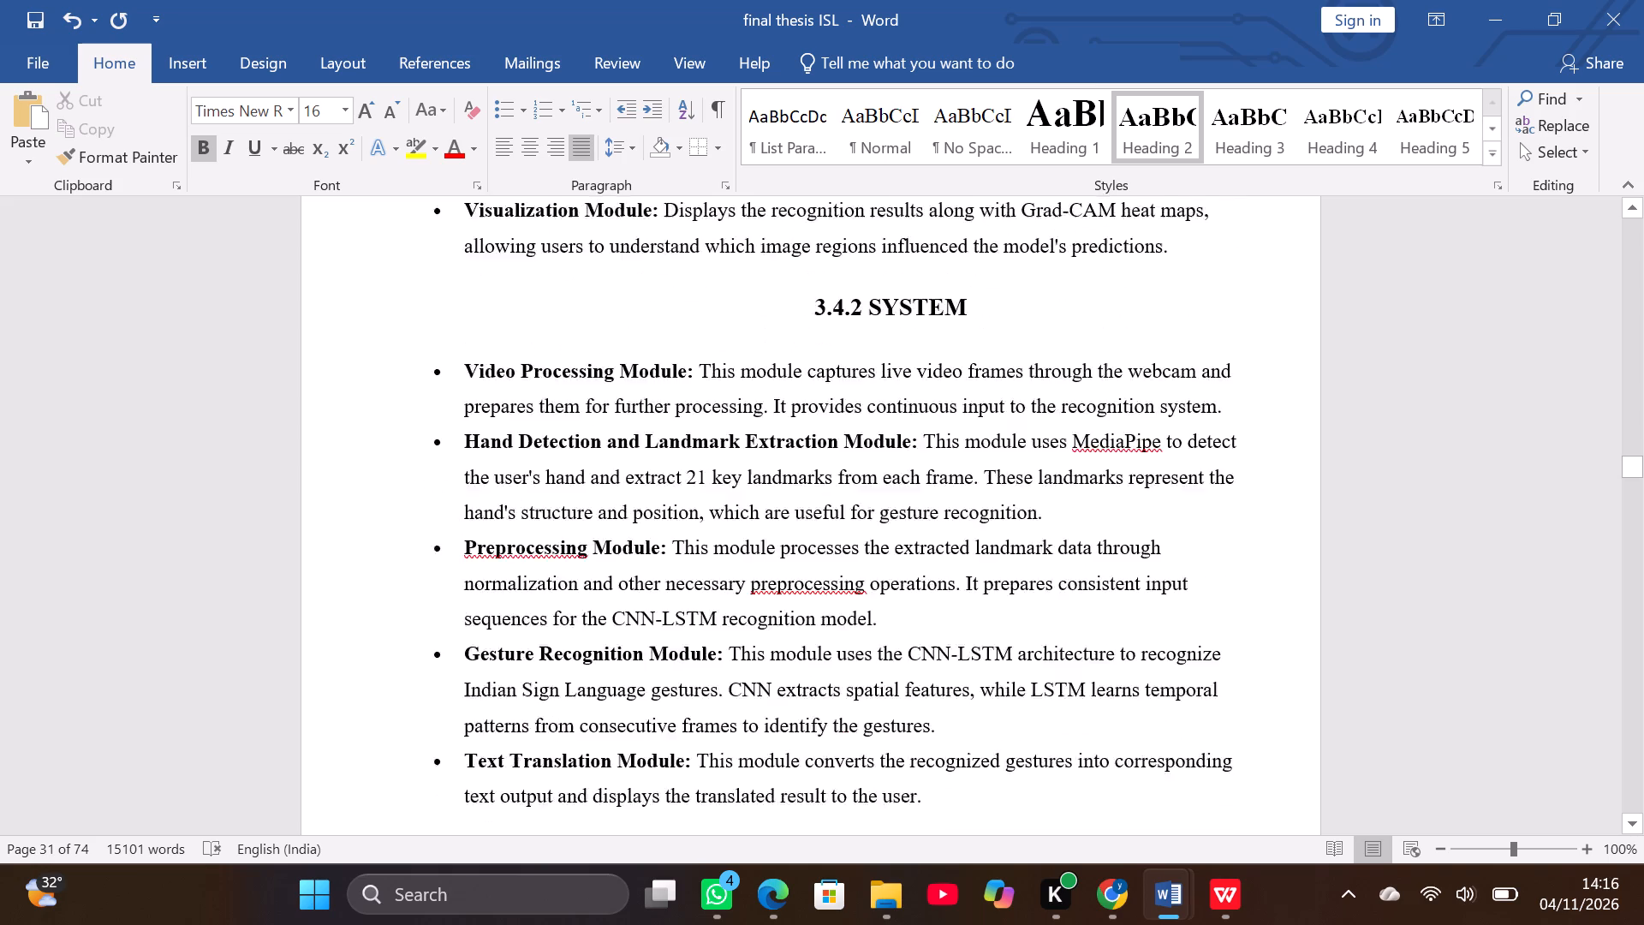
{"action": "scroll", "coordinate": [437, 514], "scroll_direction": "down", "scroll_amount": 3}
{"action": "scroll", "coordinate": [437, 514], "scroll_direction": "up", "scroll_amount": 6}
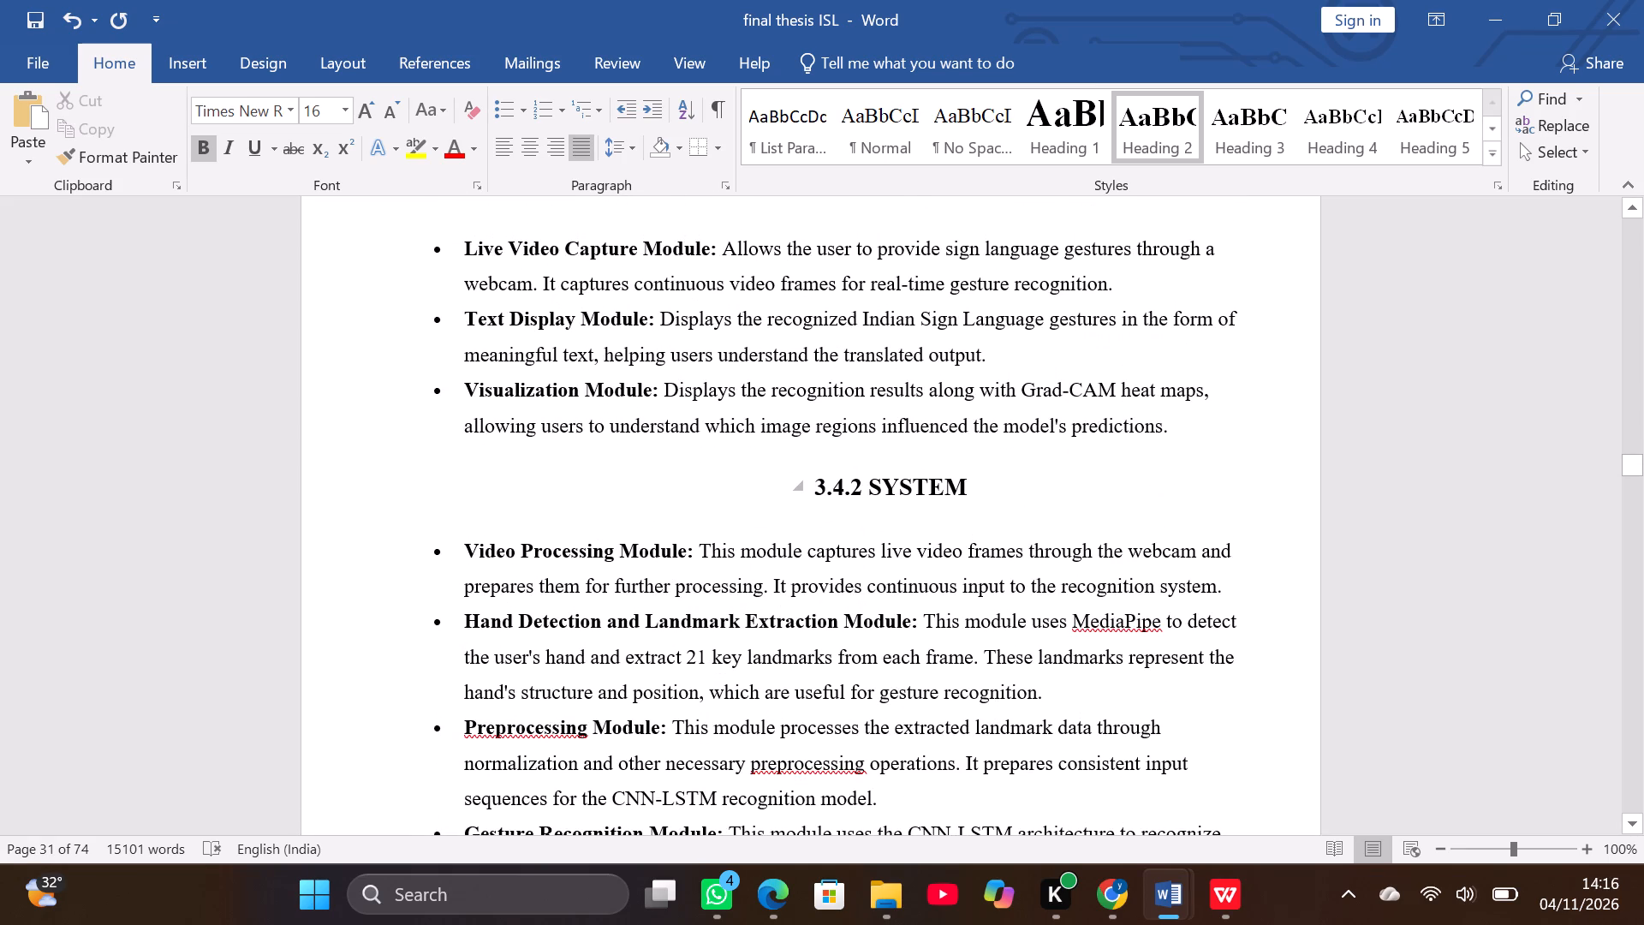
{"action": "left_click", "coordinate": [813, 490]}
{"action": "key", "text": "BackSpace"}
{"action": "key", "text": "BackSpace"}
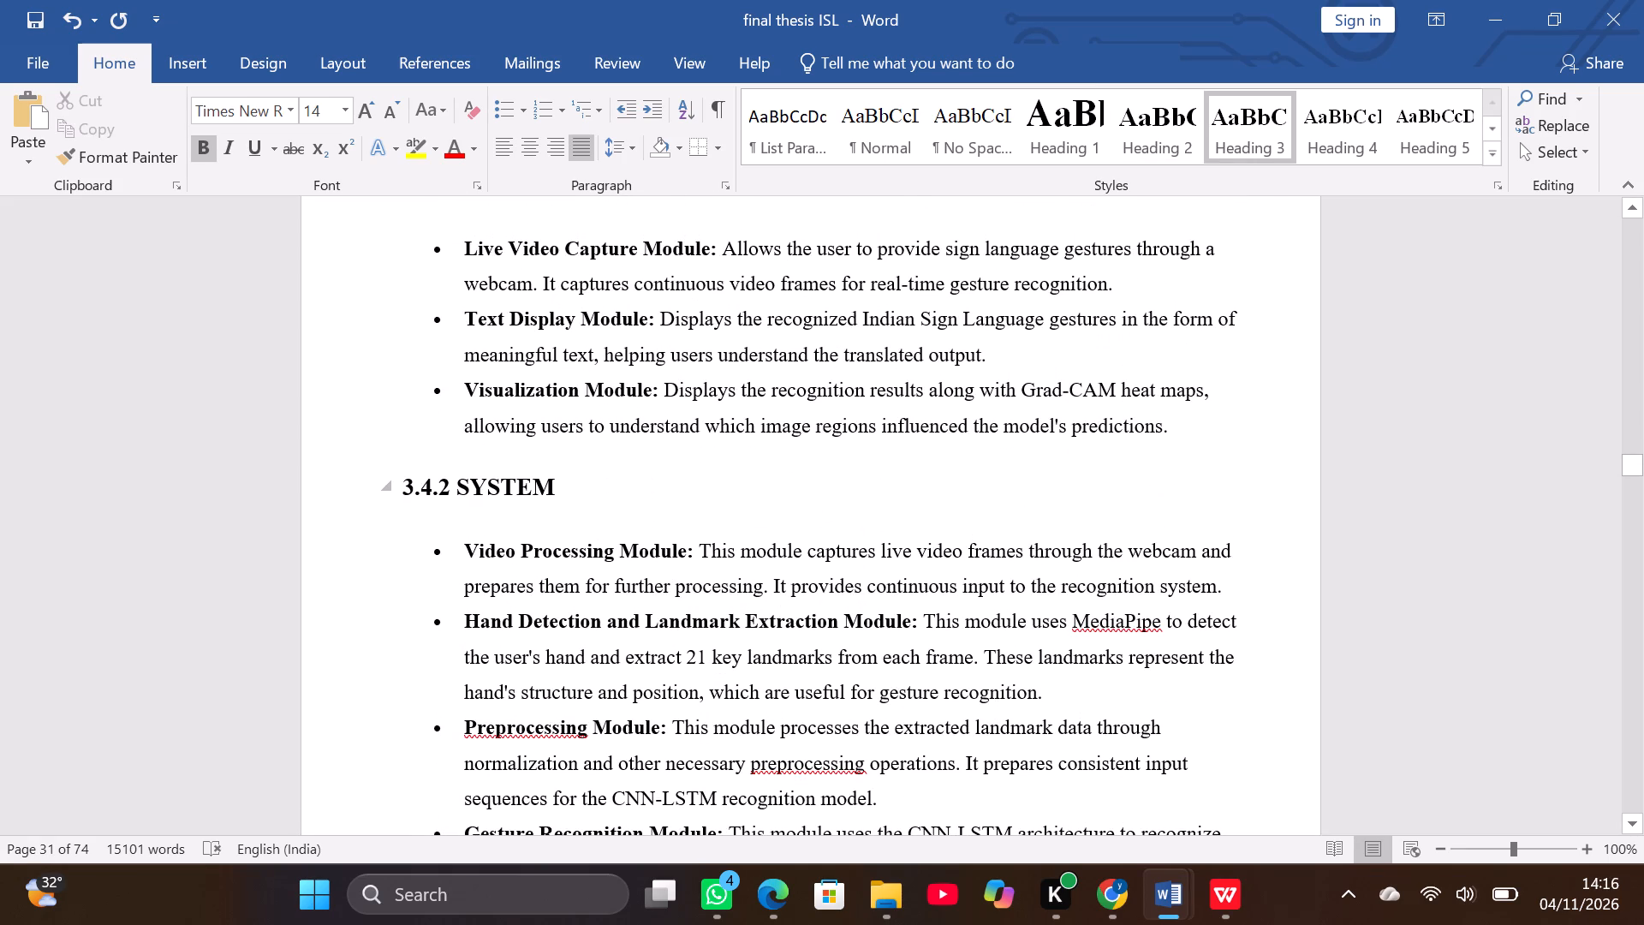
{"action": "scroll", "coordinate": [813, 490], "scroll_direction": "down", "scroll_amount": 18}
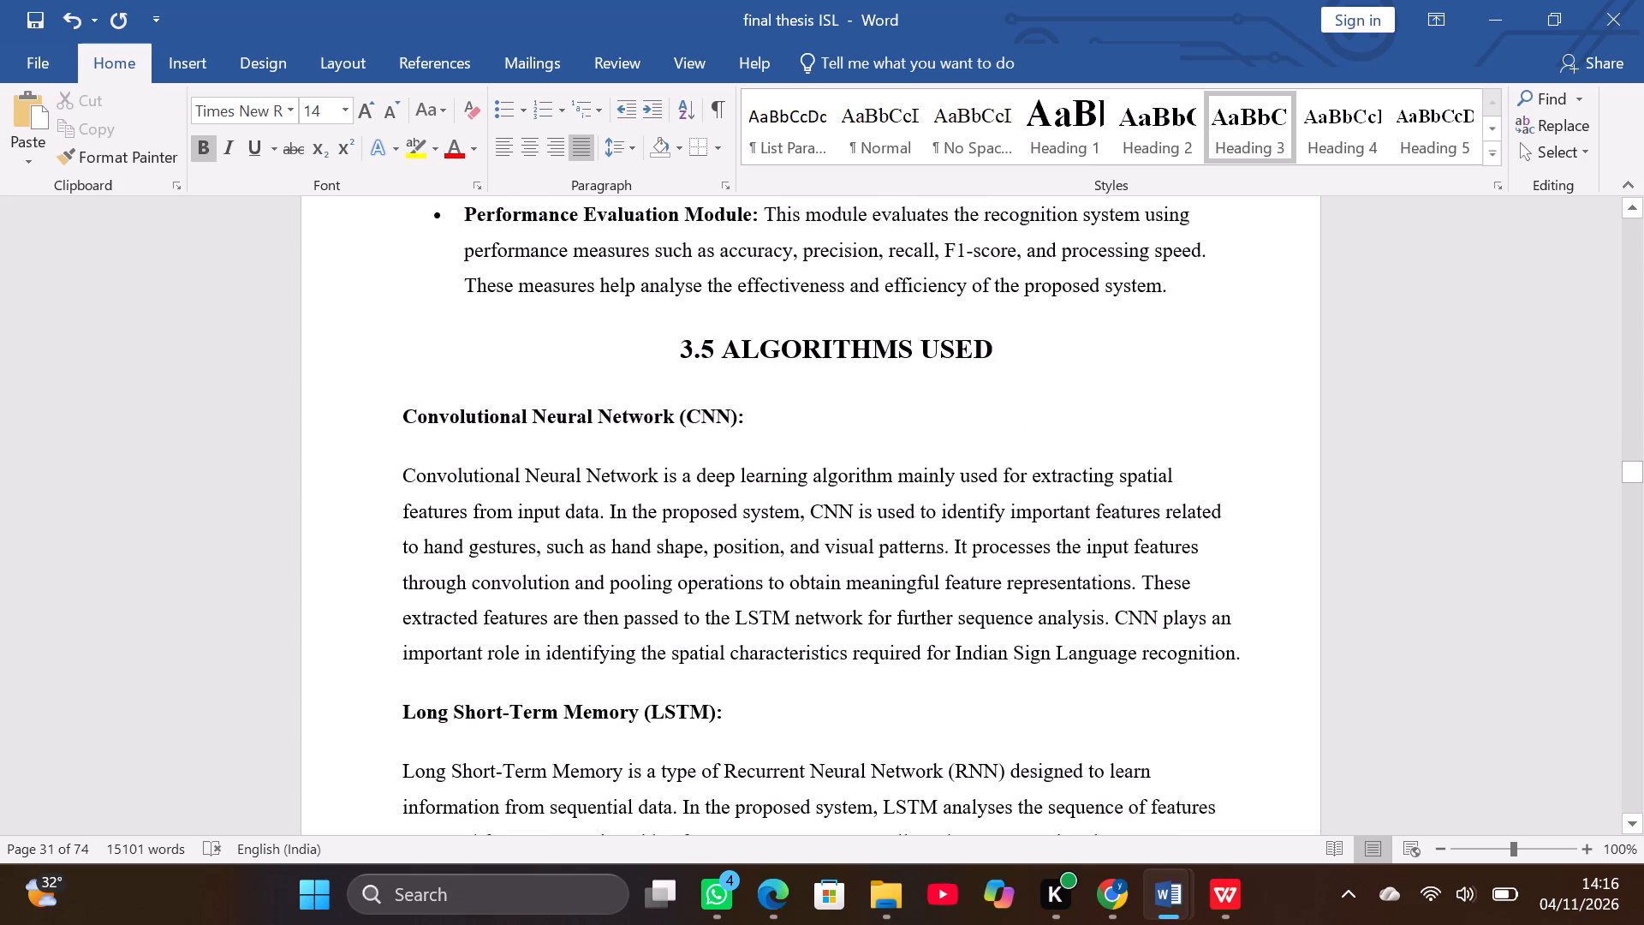
{"action": "scroll", "coordinate": [813, 490], "scroll_direction": "down", "scroll_amount": 3}
{"action": "left_click", "coordinate": [682, 303]}
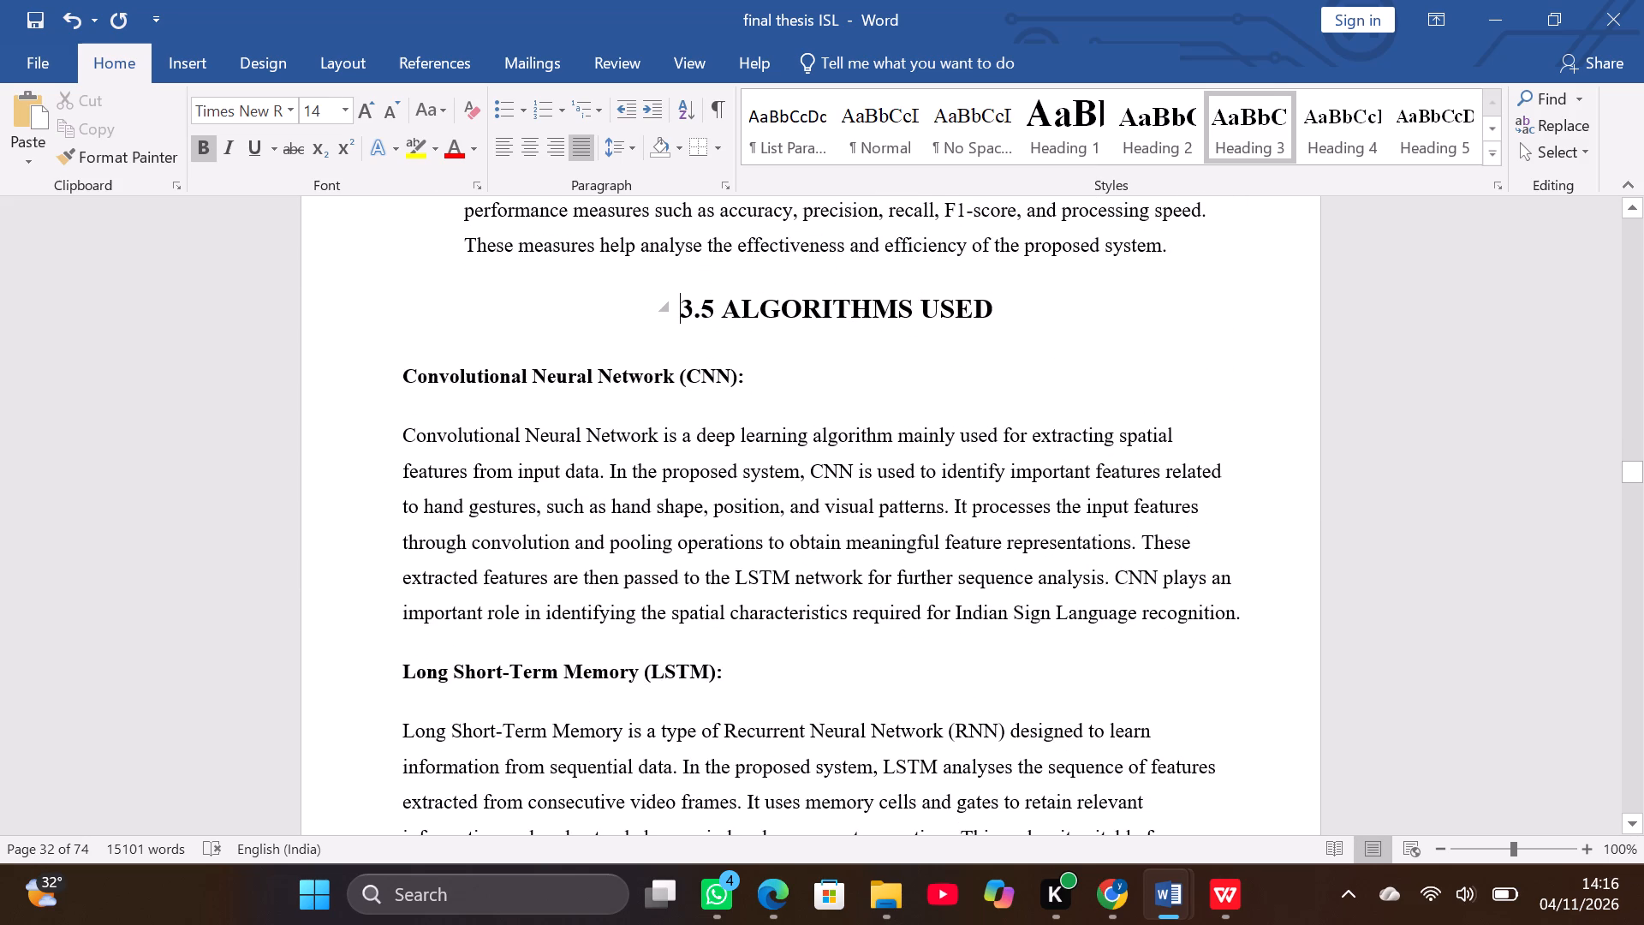
{"action": "key", "text": "BackSpace"}
{"action": "key", "text": "BackSpace"}
Review the remaining section 3.5 text and the space up to the "4.SYSTEM REQUIREMENTS SPECIFICATION" heading.
{"action": "scroll", "coordinate": [682, 303], "scroll_direction": "down", "scroll_amount": 7}
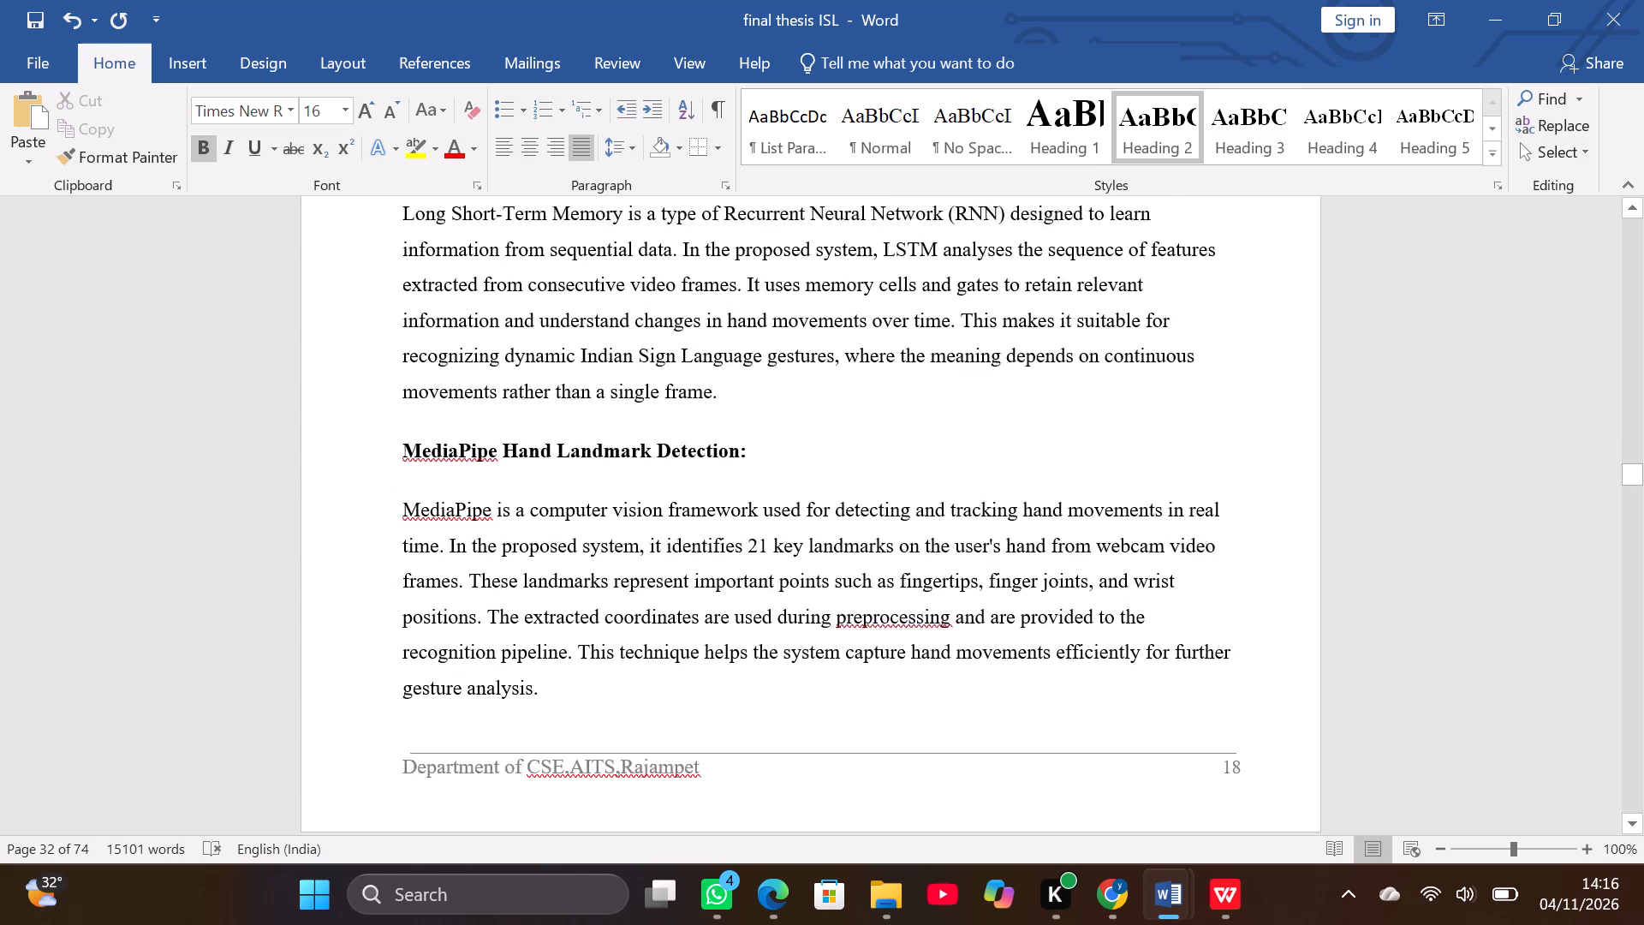
{"action": "scroll", "coordinate": [682, 303], "scroll_direction": "down", "scroll_amount": 13}
{"action": "scroll", "coordinate": [682, 303], "scroll_direction": "down", "scroll_amount": 11}
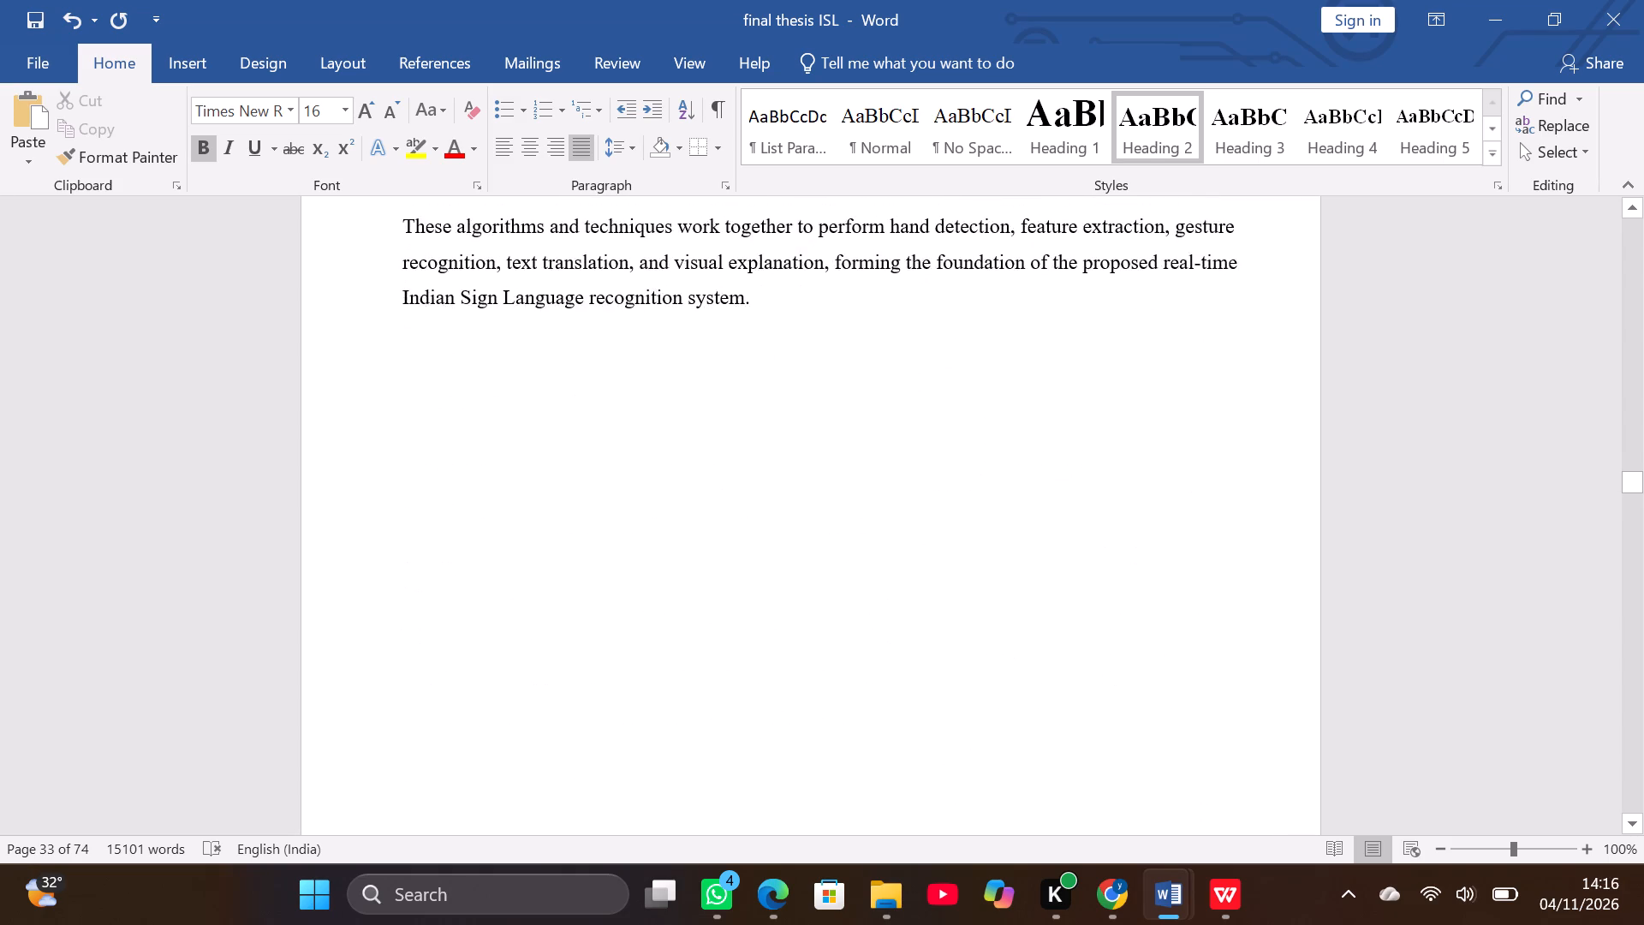
{"action": "scroll", "coordinate": [682, 303], "scroll_direction": "down", "scroll_amount": 15}
{"action": "scroll", "coordinate": [682, 303], "scroll_direction": "down", "scroll_amount": 11}
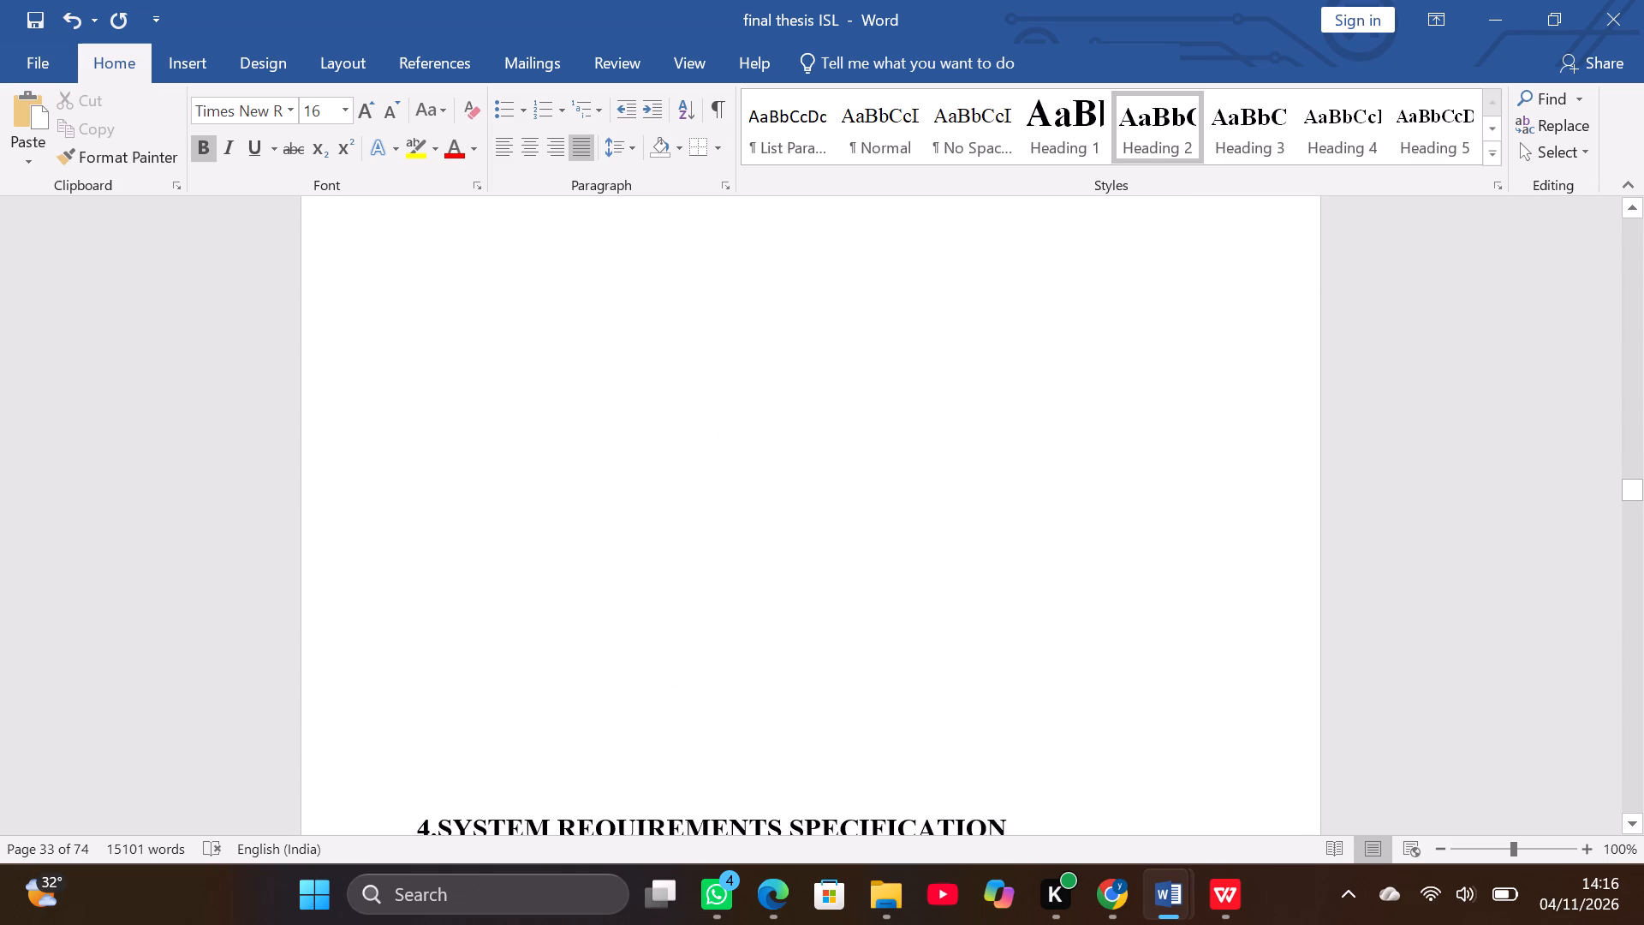
{"action": "scroll", "coordinate": [682, 303], "scroll_direction": "down", "scroll_amount": 4}
{"action": "scroll", "coordinate": [682, 303], "scroll_direction": "up", "scroll_amount": 1}
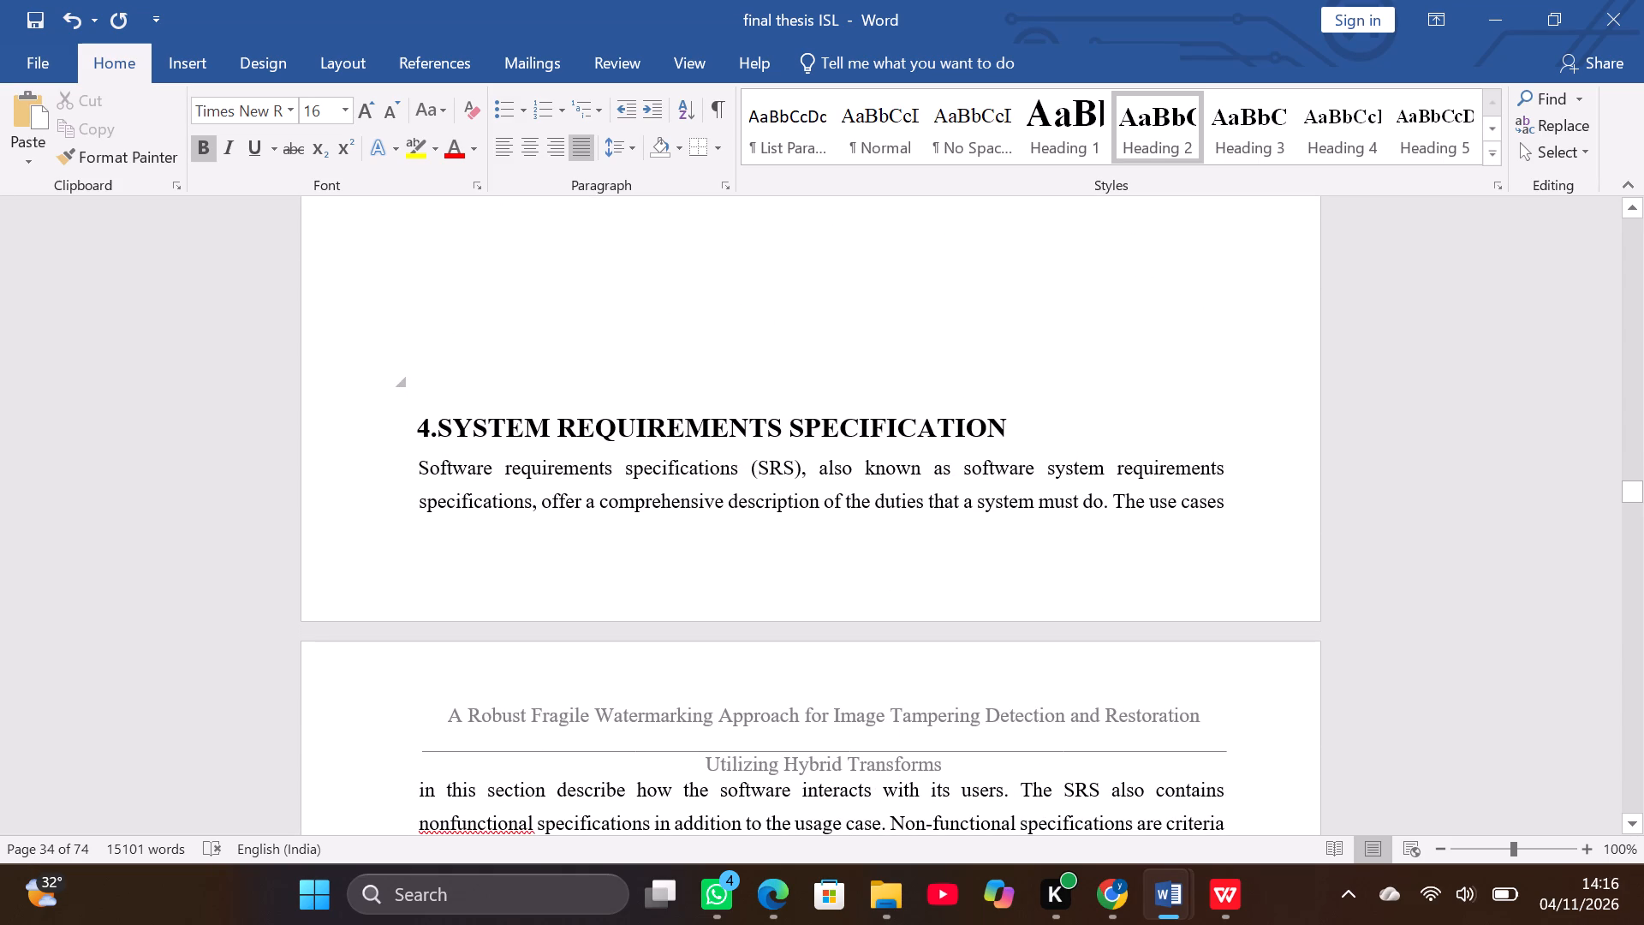
Insert an empty paragraph before the "4.SYSTEM REQUIREMENTS SPECIFICATION" heading to push it onto the following page.
{"action": "left_click", "coordinate": [414, 420]}
{"action": "left_click", "coordinate": [430, 418]}
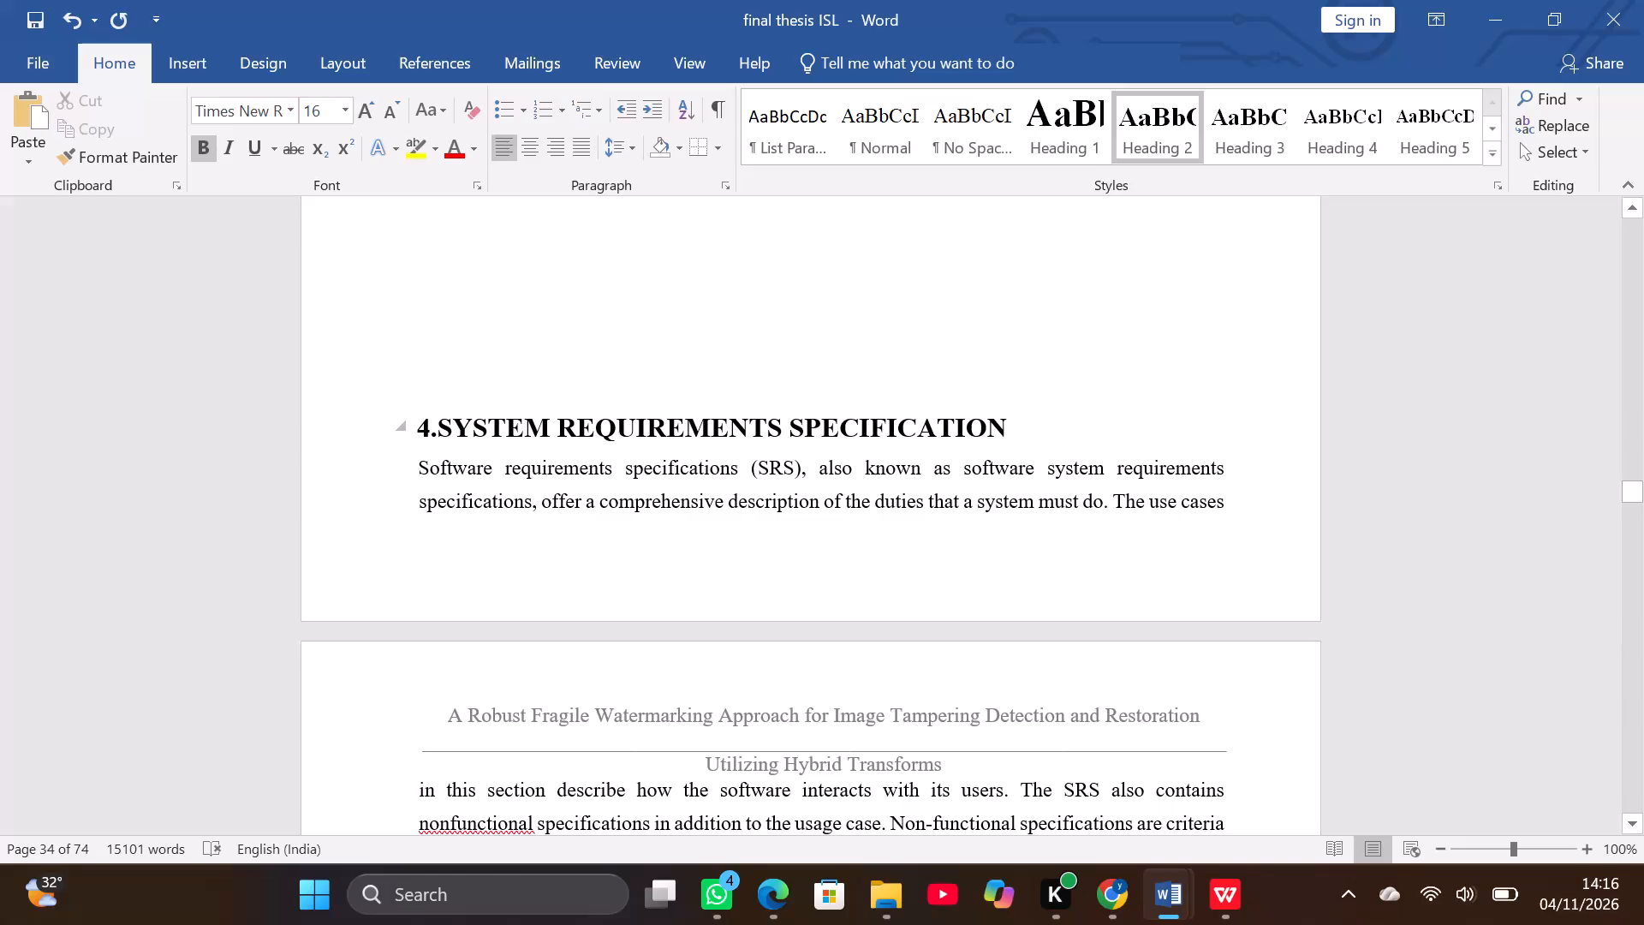
{"action": "key", "text": "Left"}
{"action": "key", "text": "Return"}
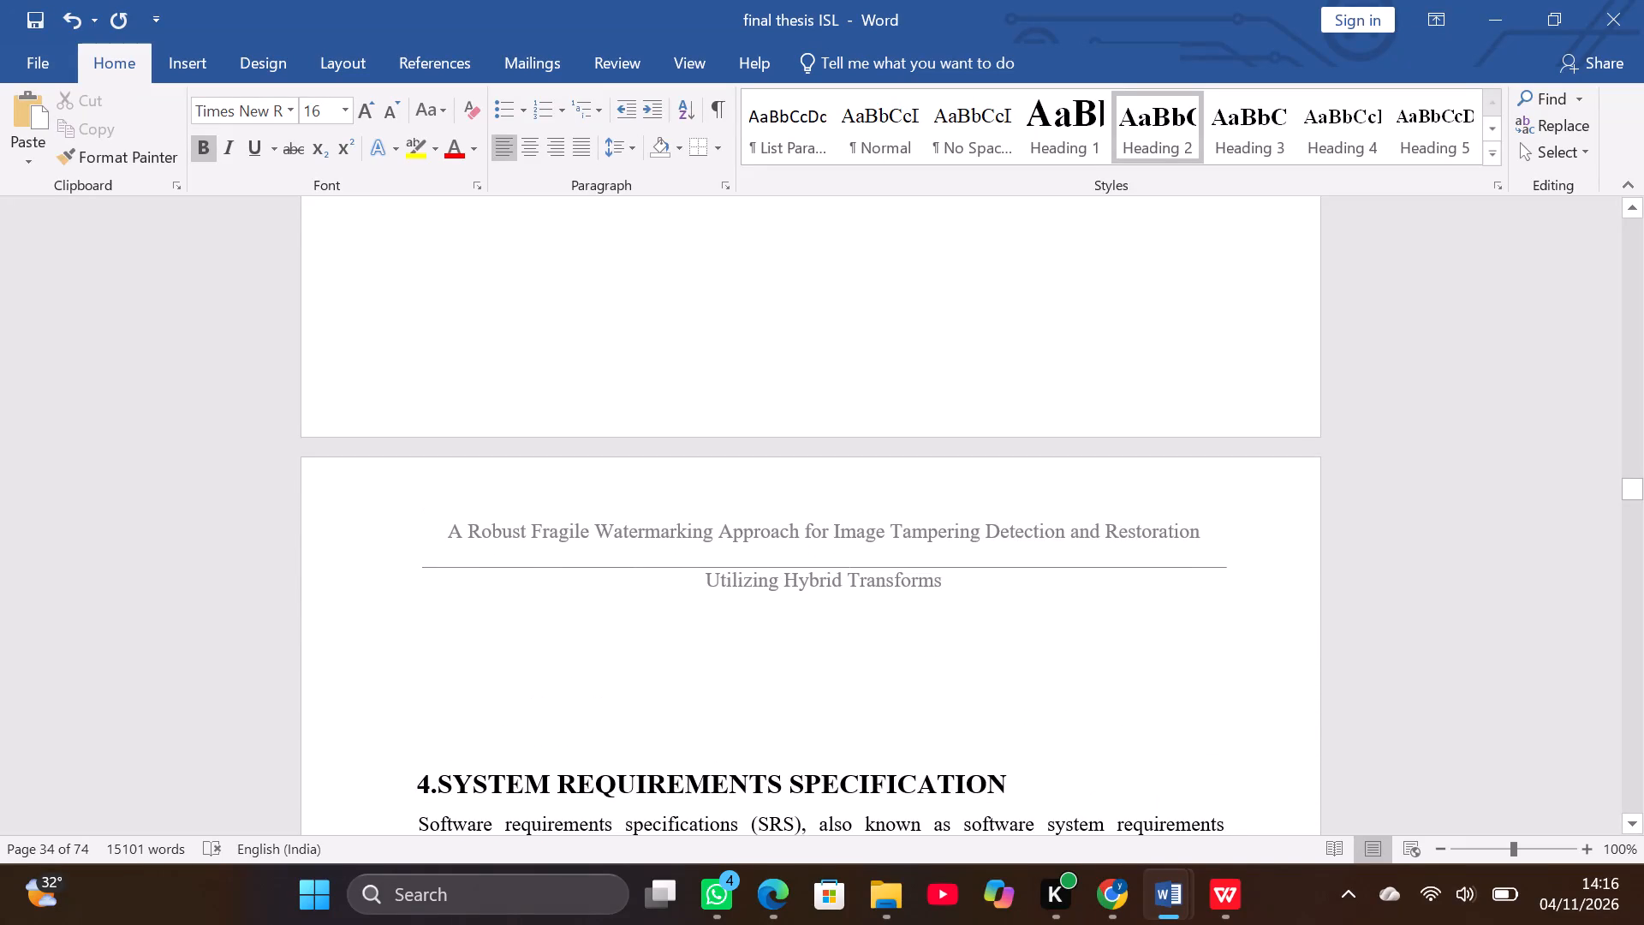
Review the pages after the Chapter 4 heading, and go back through Chapter 3 up to the existing system section.
{"action": "scroll", "coordinate": [423, 418], "scroll_direction": "down", "scroll_amount": 15}
{"action": "scroll", "coordinate": [423, 418], "scroll_direction": "down", "scroll_amount": 11}
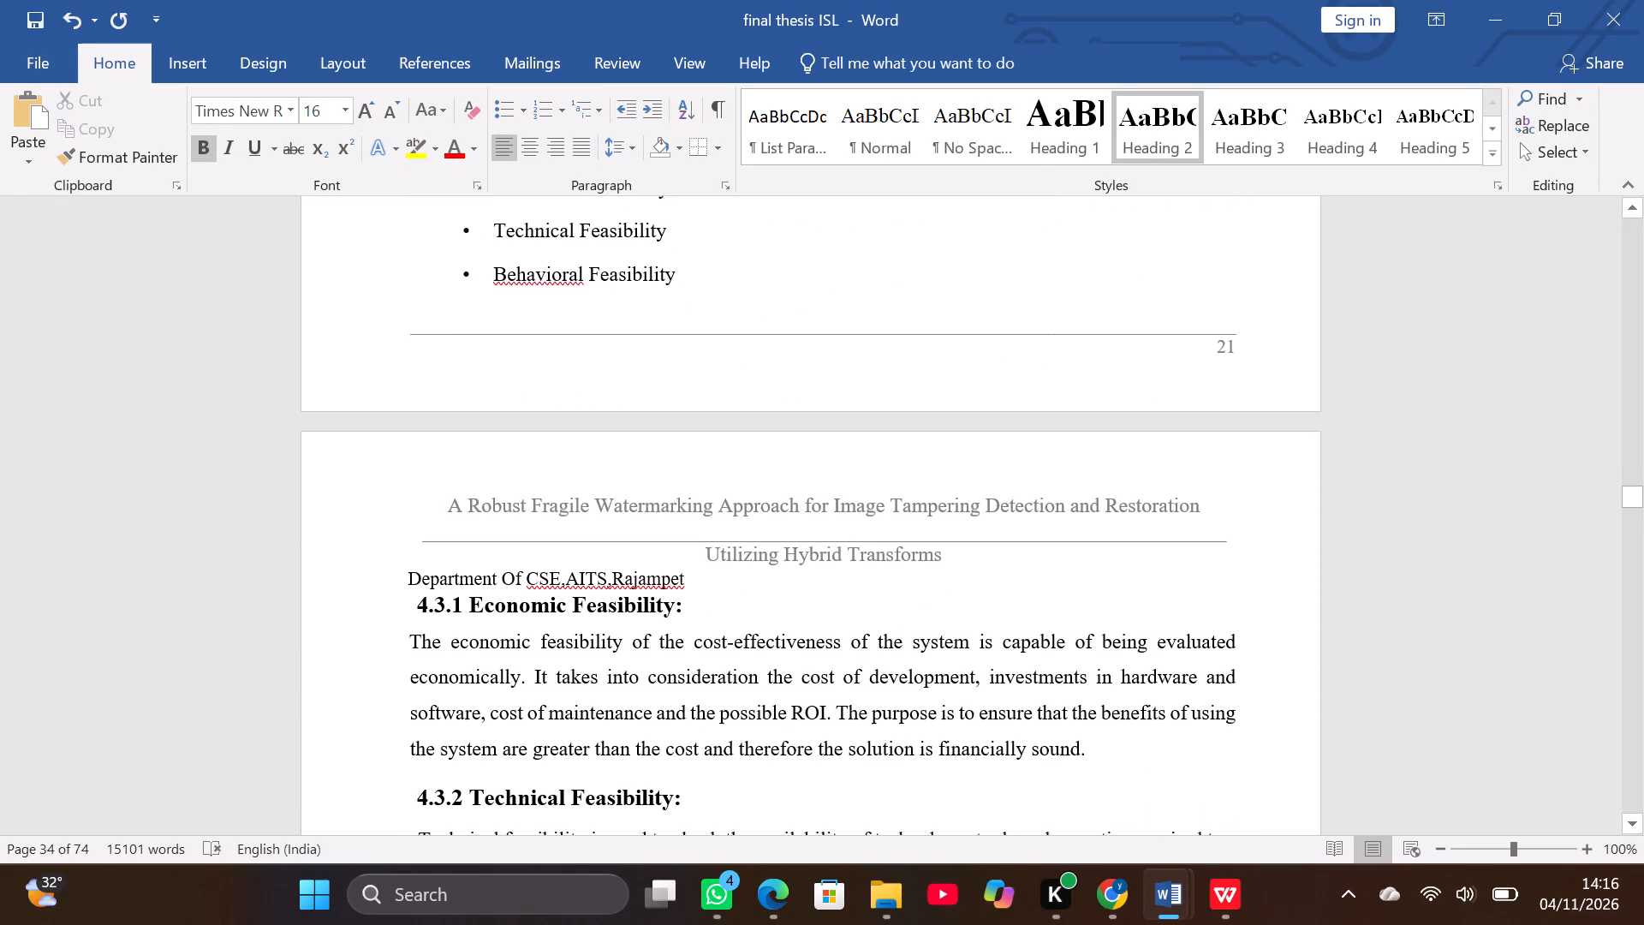
{"action": "scroll", "coordinate": [423, 418], "scroll_direction": "up", "scroll_amount": 17}
{"action": "scroll", "coordinate": [423, 418], "scroll_direction": "up", "scroll_amount": 17}
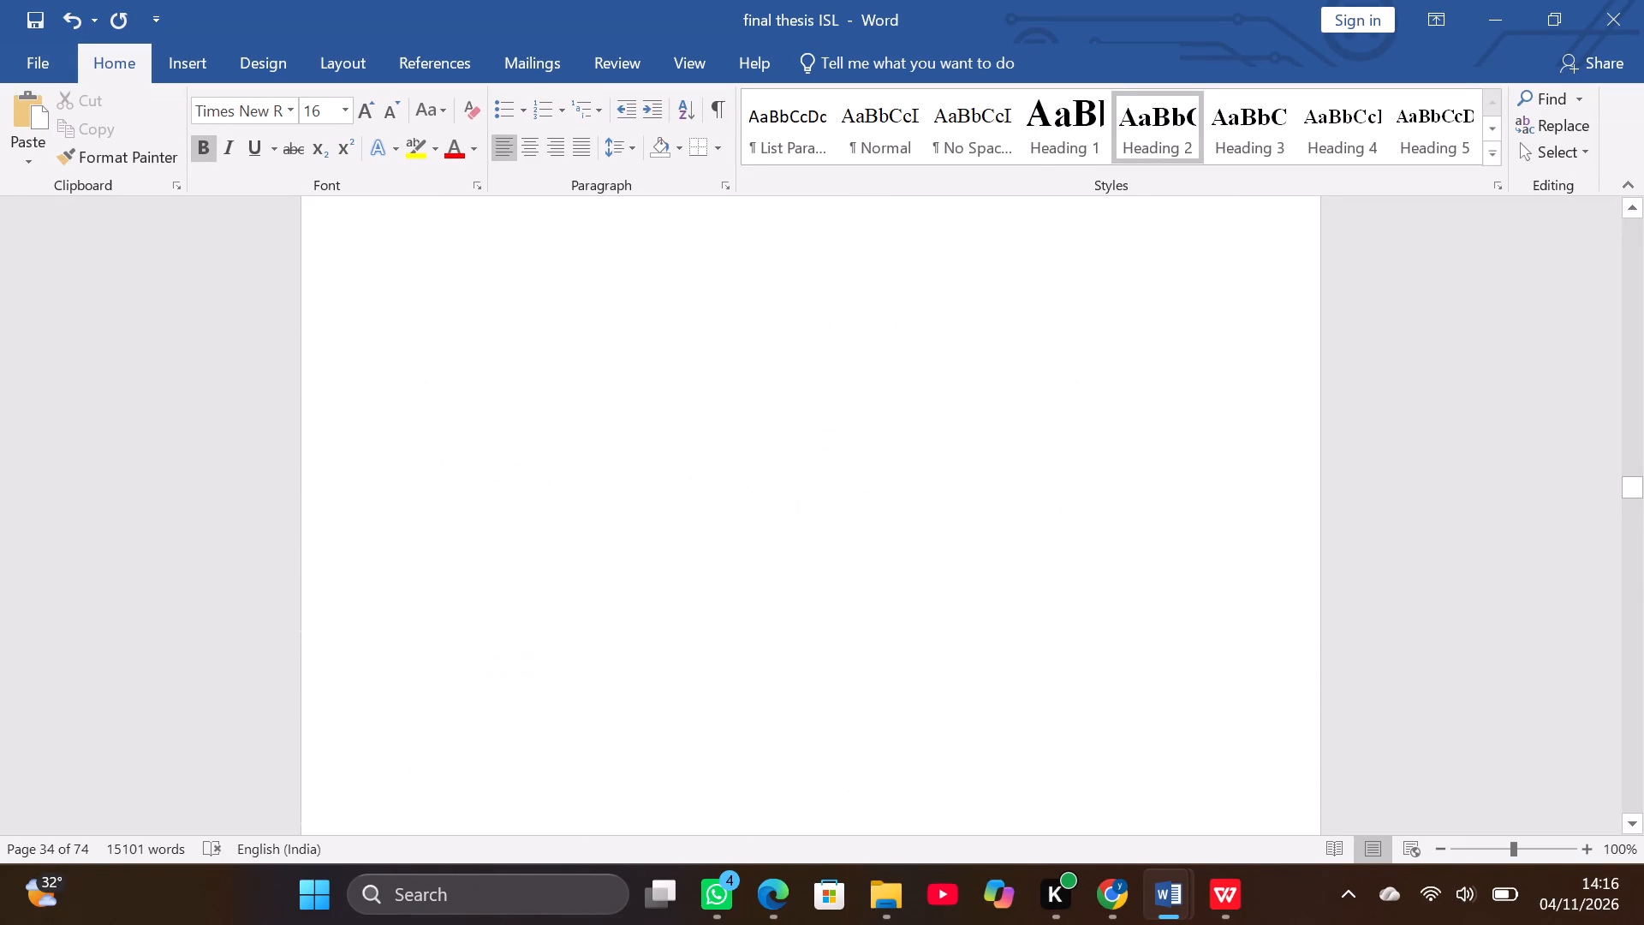
{"action": "scroll", "coordinate": [423, 418], "scroll_direction": "up", "scroll_amount": 18}
{"action": "scroll", "coordinate": [423, 418], "scroll_direction": "up", "scroll_amount": 8}
{"action": "scroll", "coordinate": [423, 418], "scroll_direction": "up", "scroll_amount": 14}
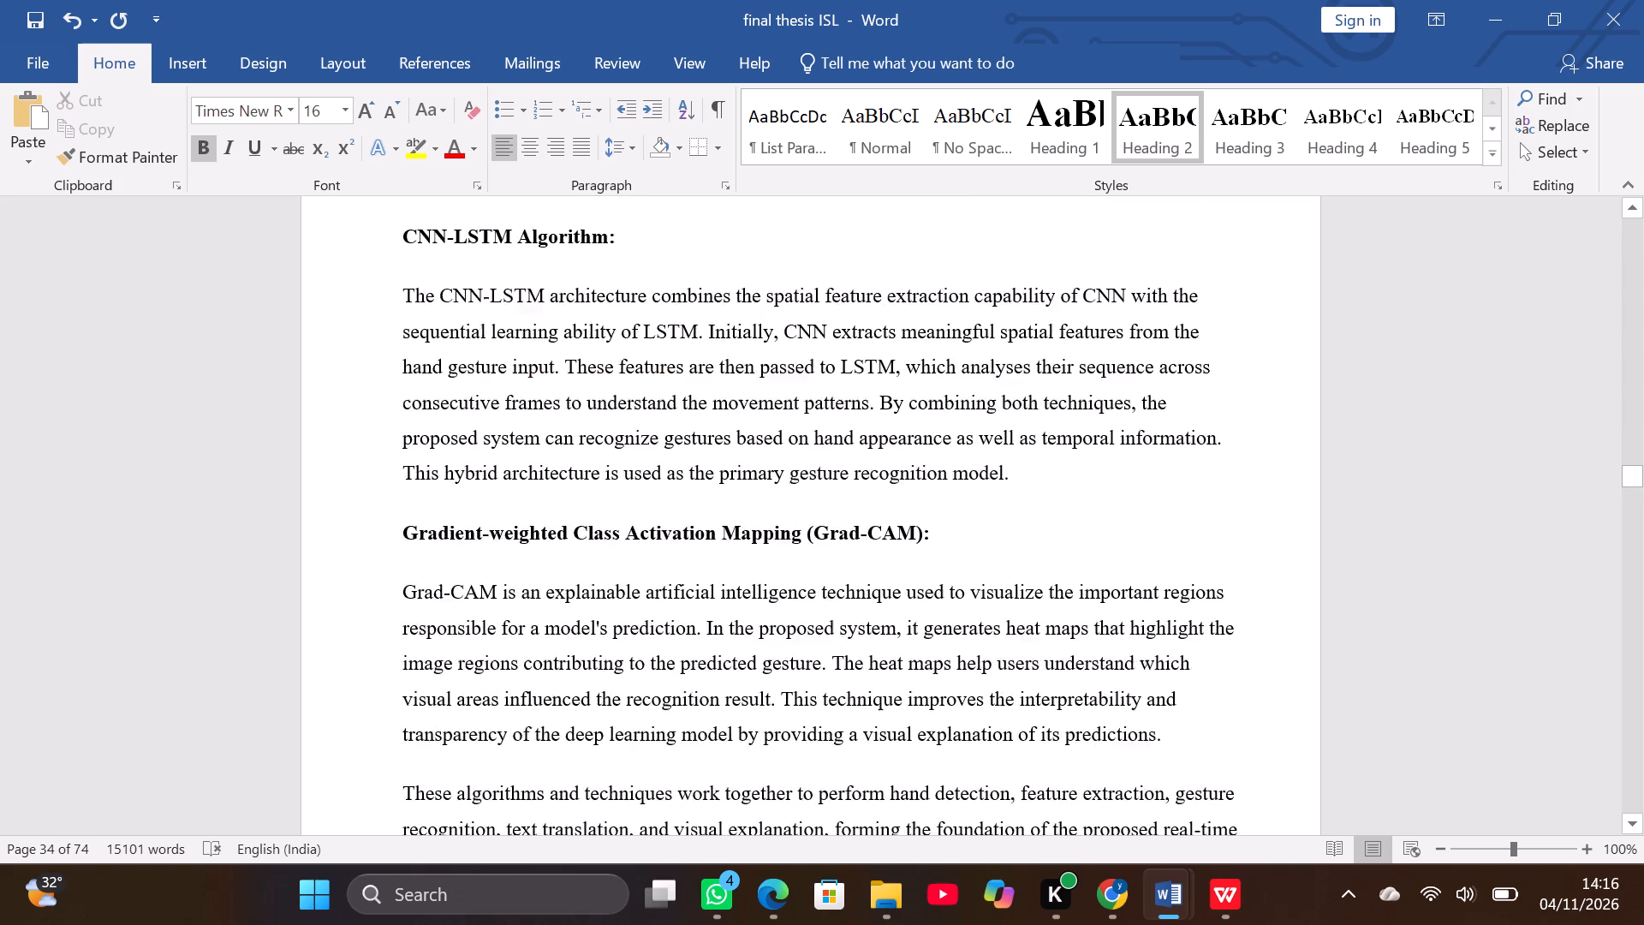
{"action": "scroll", "coordinate": [423, 418], "scroll_direction": "up", "scroll_amount": 11}
{"action": "scroll", "coordinate": [423, 418], "scroll_direction": "up", "scroll_amount": 16}
{"action": "scroll", "coordinate": [423, 418], "scroll_direction": "up", "scroll_amount": 16}
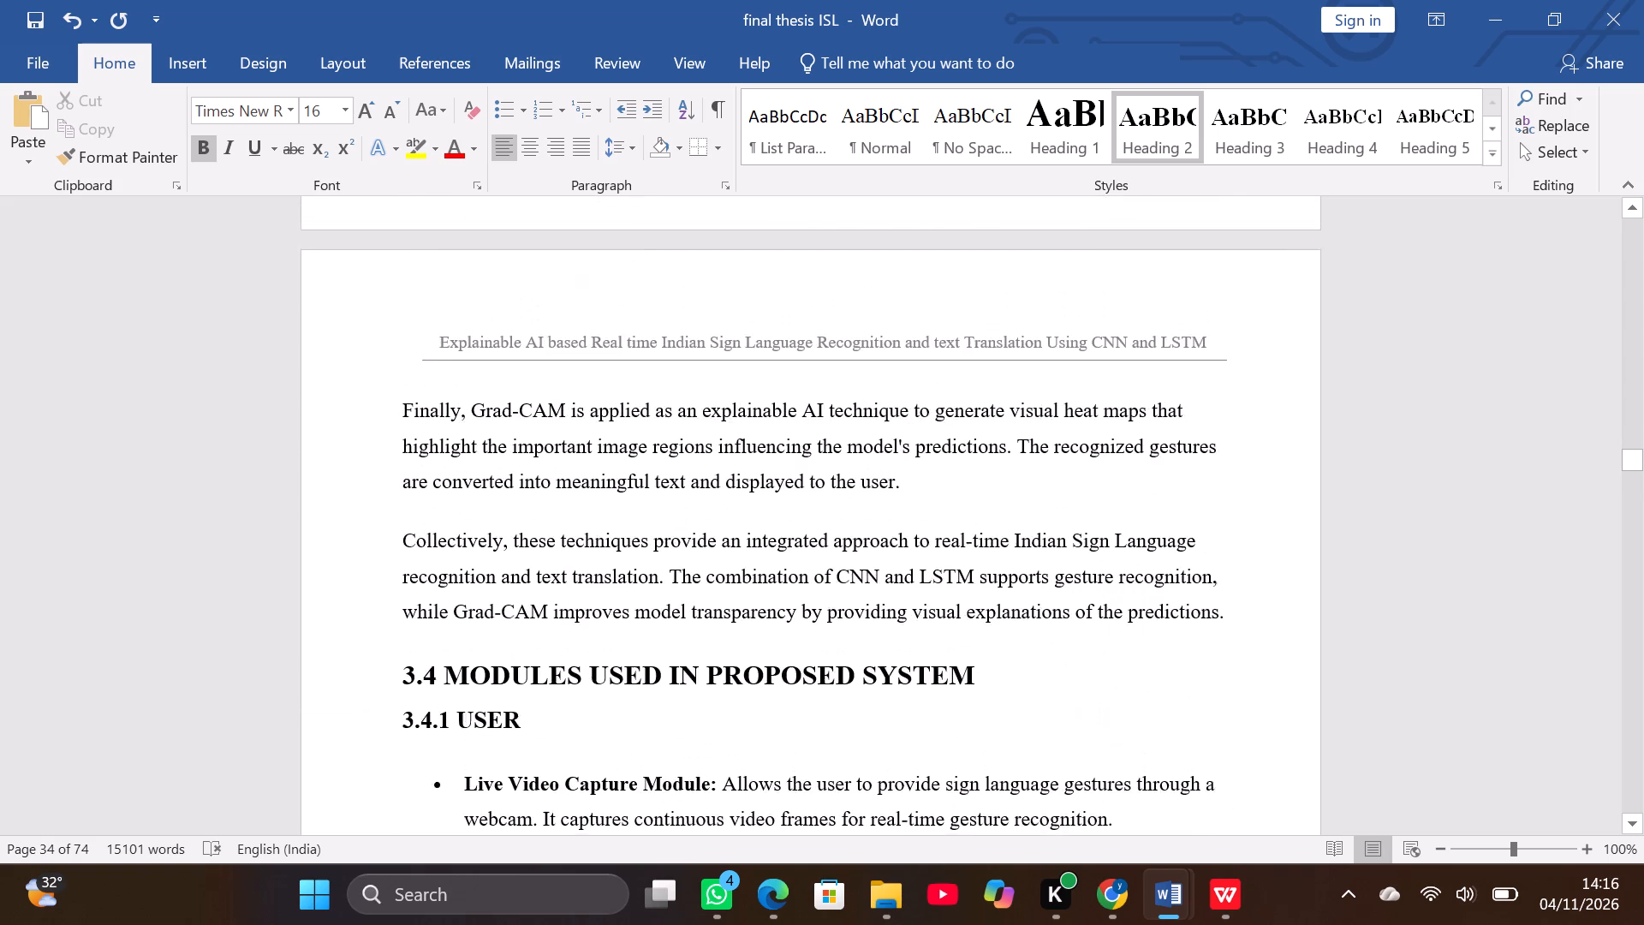
{"action": "scroll", "coordinate": [423, 418], "scroll_direction": "up", "scroll_amount": 13}
{"action": "scroll", "coordinate": [423, 418], "scroll_direction": "up", "scroll_amount": 12}
{"action": "scroll", "coordinate": [423, 418], "scroll_direction": "up", "scroll_amount": 9}
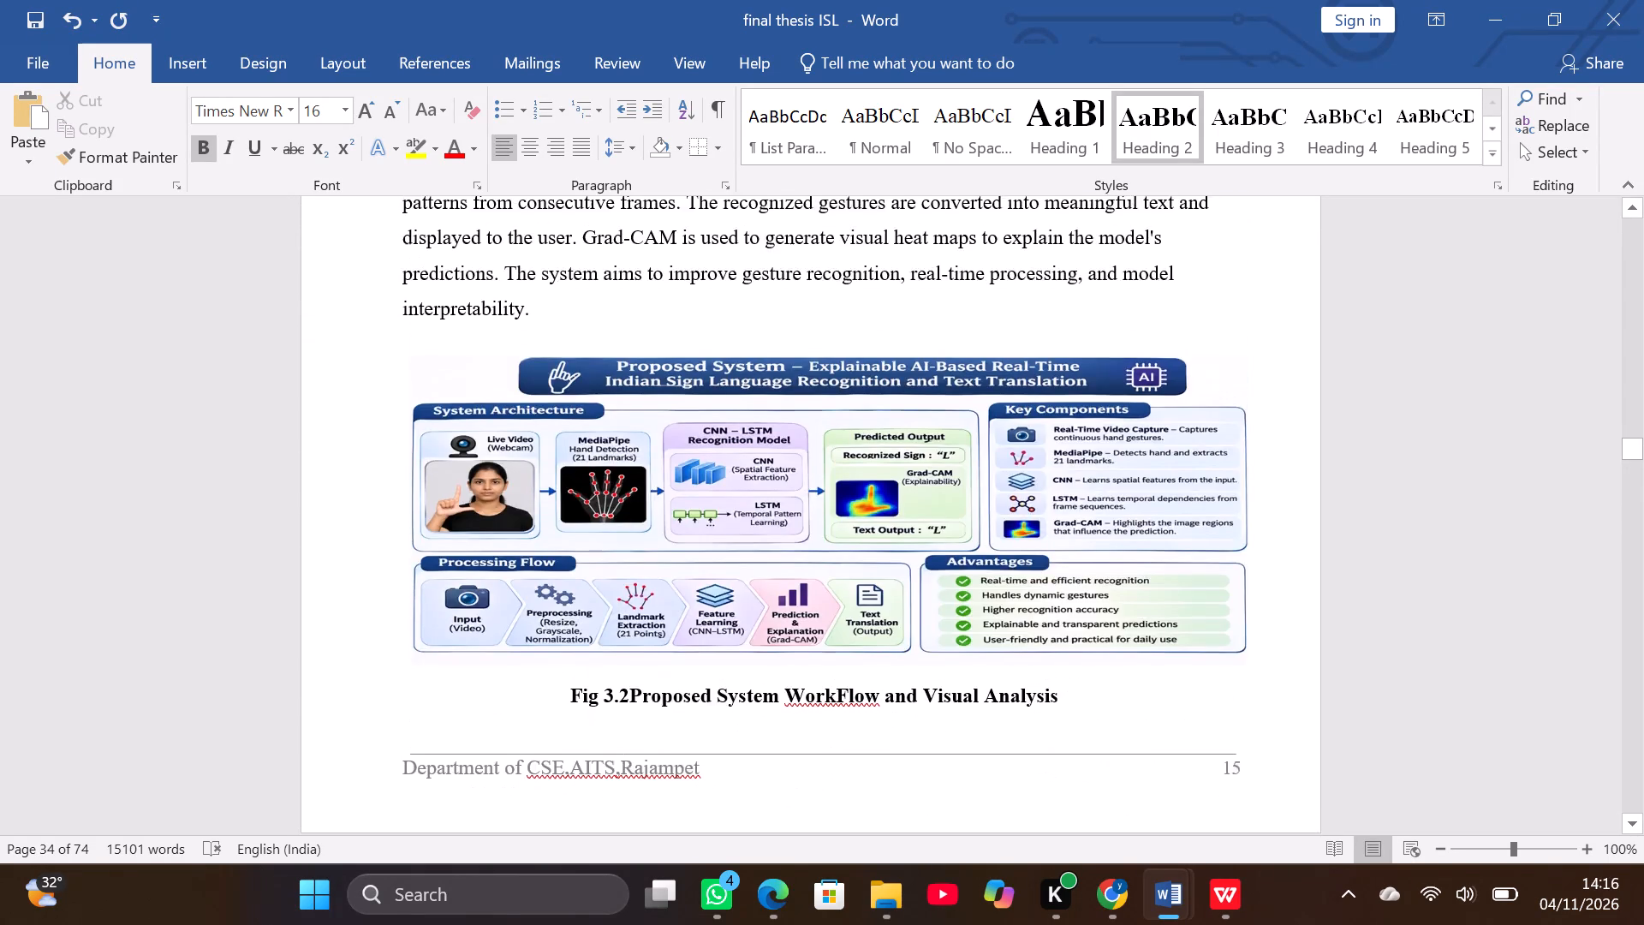
{"action": "scroll", "coordinate": [423, 418], "scroll_direction": "up", "scroll_amount": 11}
{"action": "scroll", "coordinate": [423, 418], "scroll_direction": "up", "scroll_amount": 12}
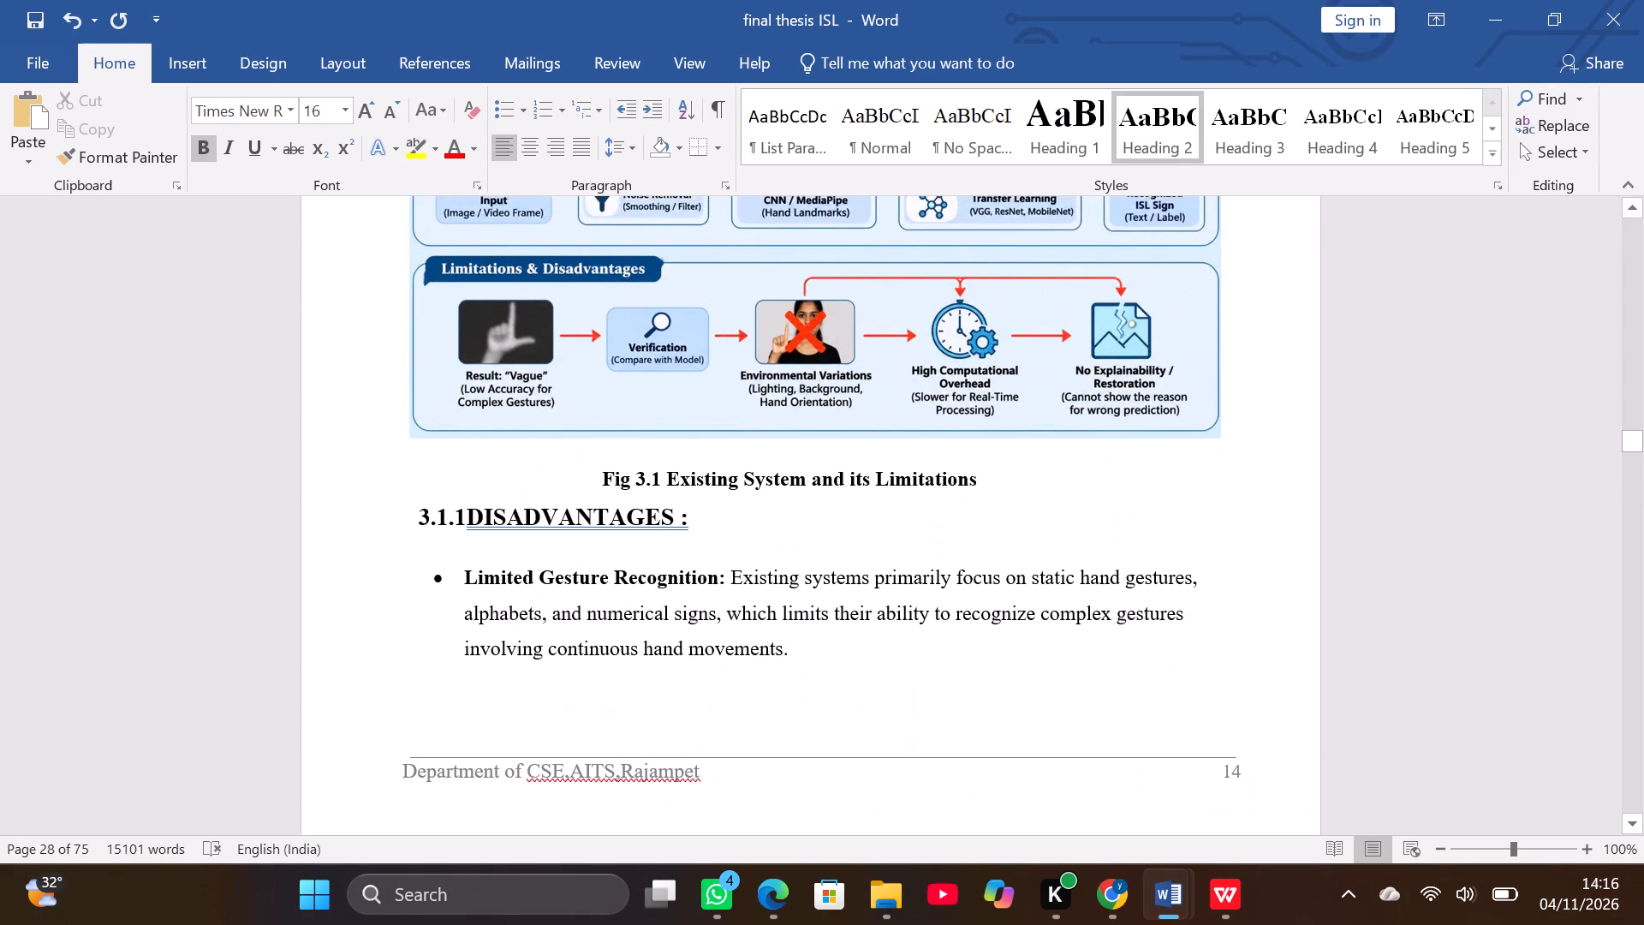
{"action": "scroll", "coordinate": [423, 418], "scroll_direction": "up", "scroll_amount": 12}
Save the "final thesis ISL" document and close it.
{"action": "key", "text": "ctrl+s"}
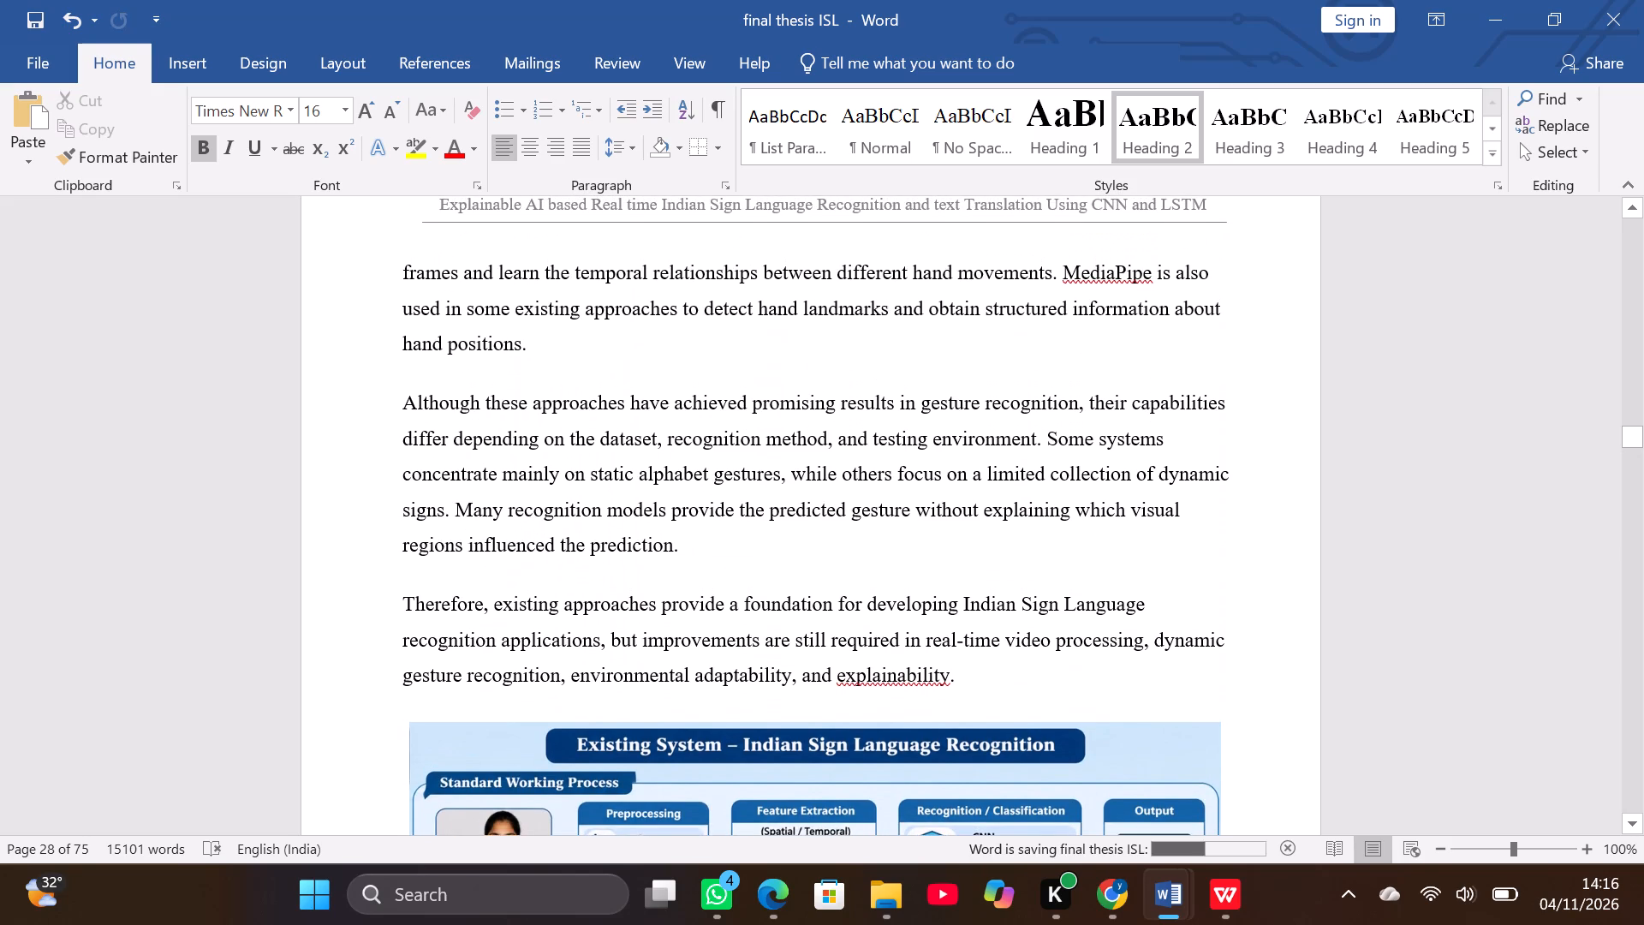
{"action": "left_click", "coordinate": [1643, 7]}
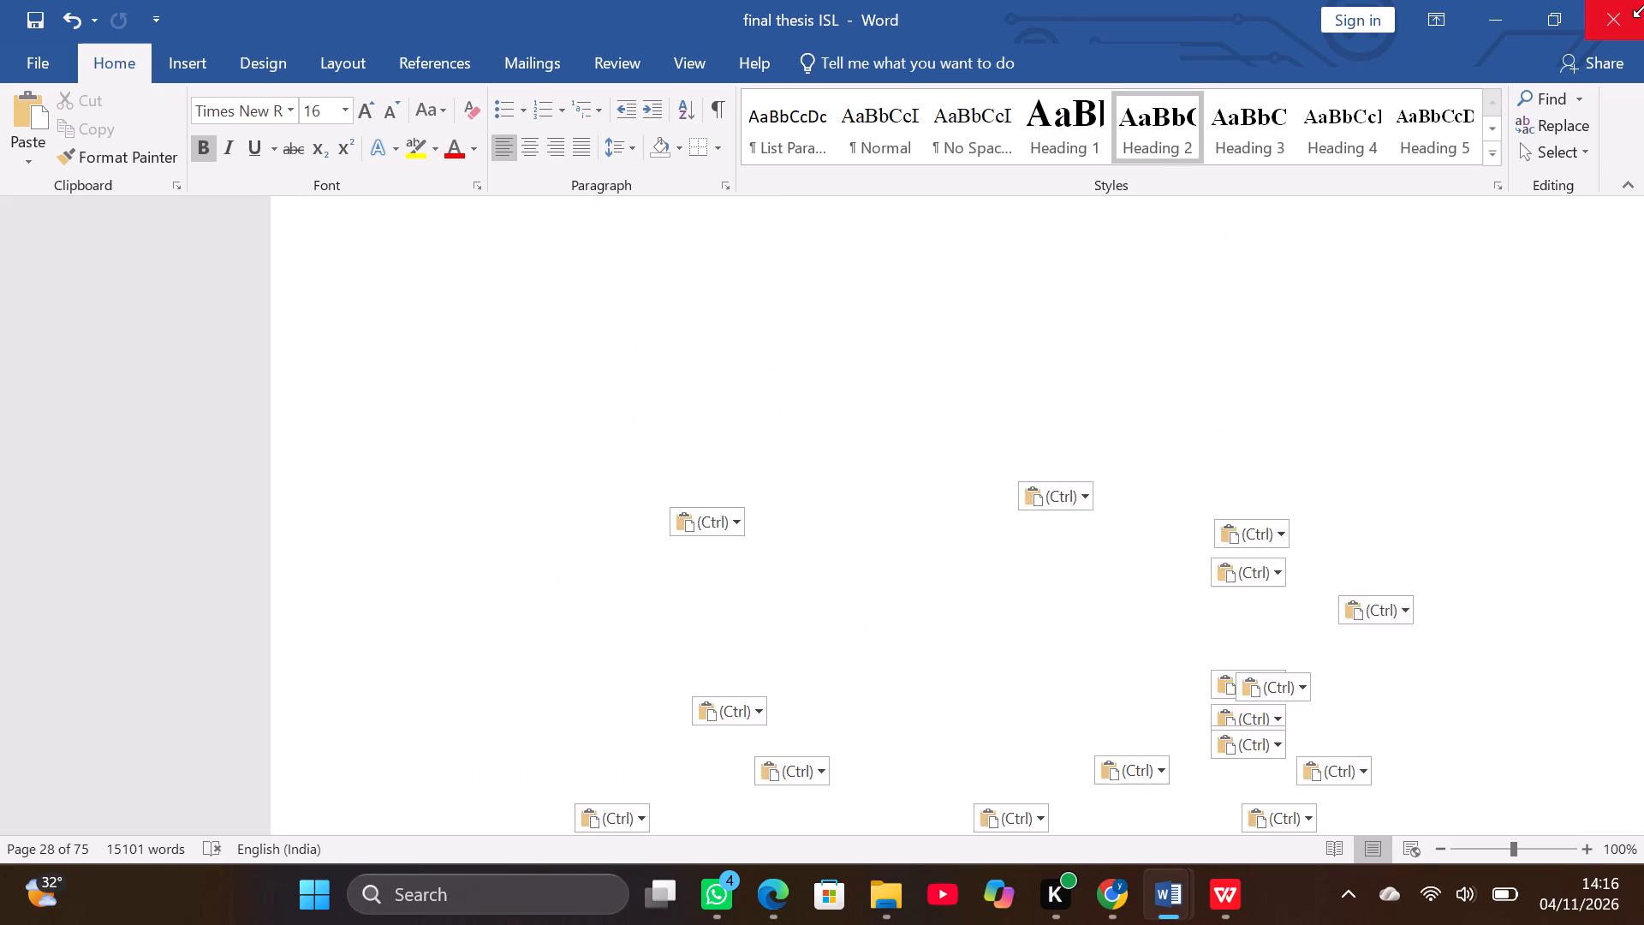
Close the remaining windows: the browser, the Downloads folder, the PDF viewer and the Word source report.
{"action": "left_click", "coordinate": [1620, 23]}
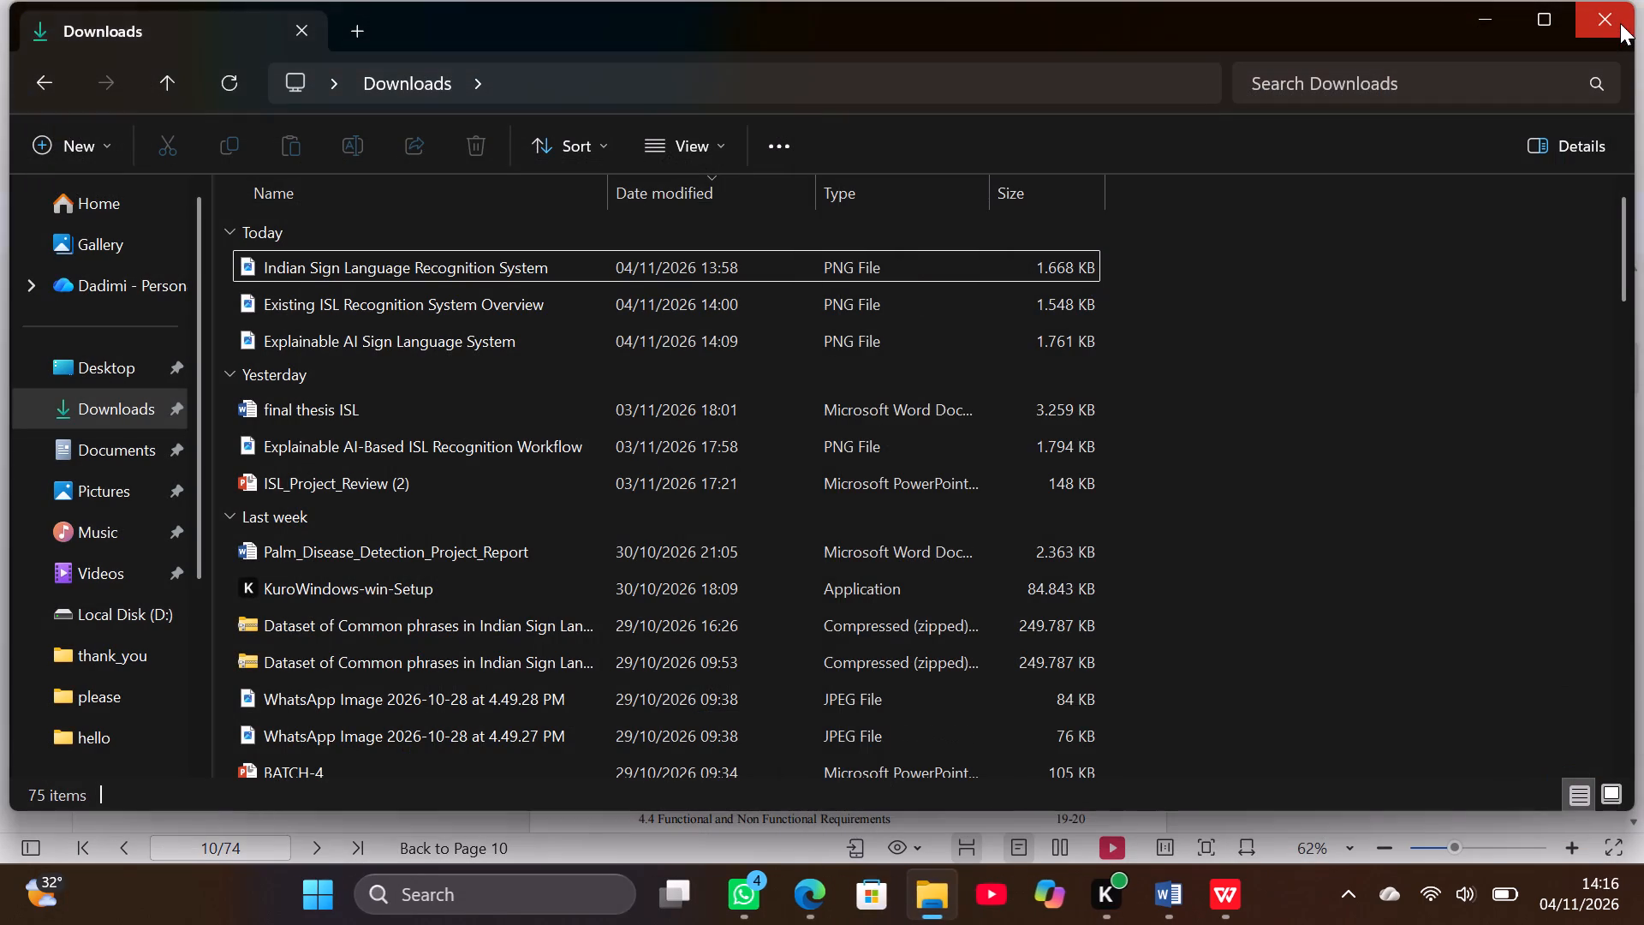
{"action": "double_click", "coordinate": [1620, 23]}
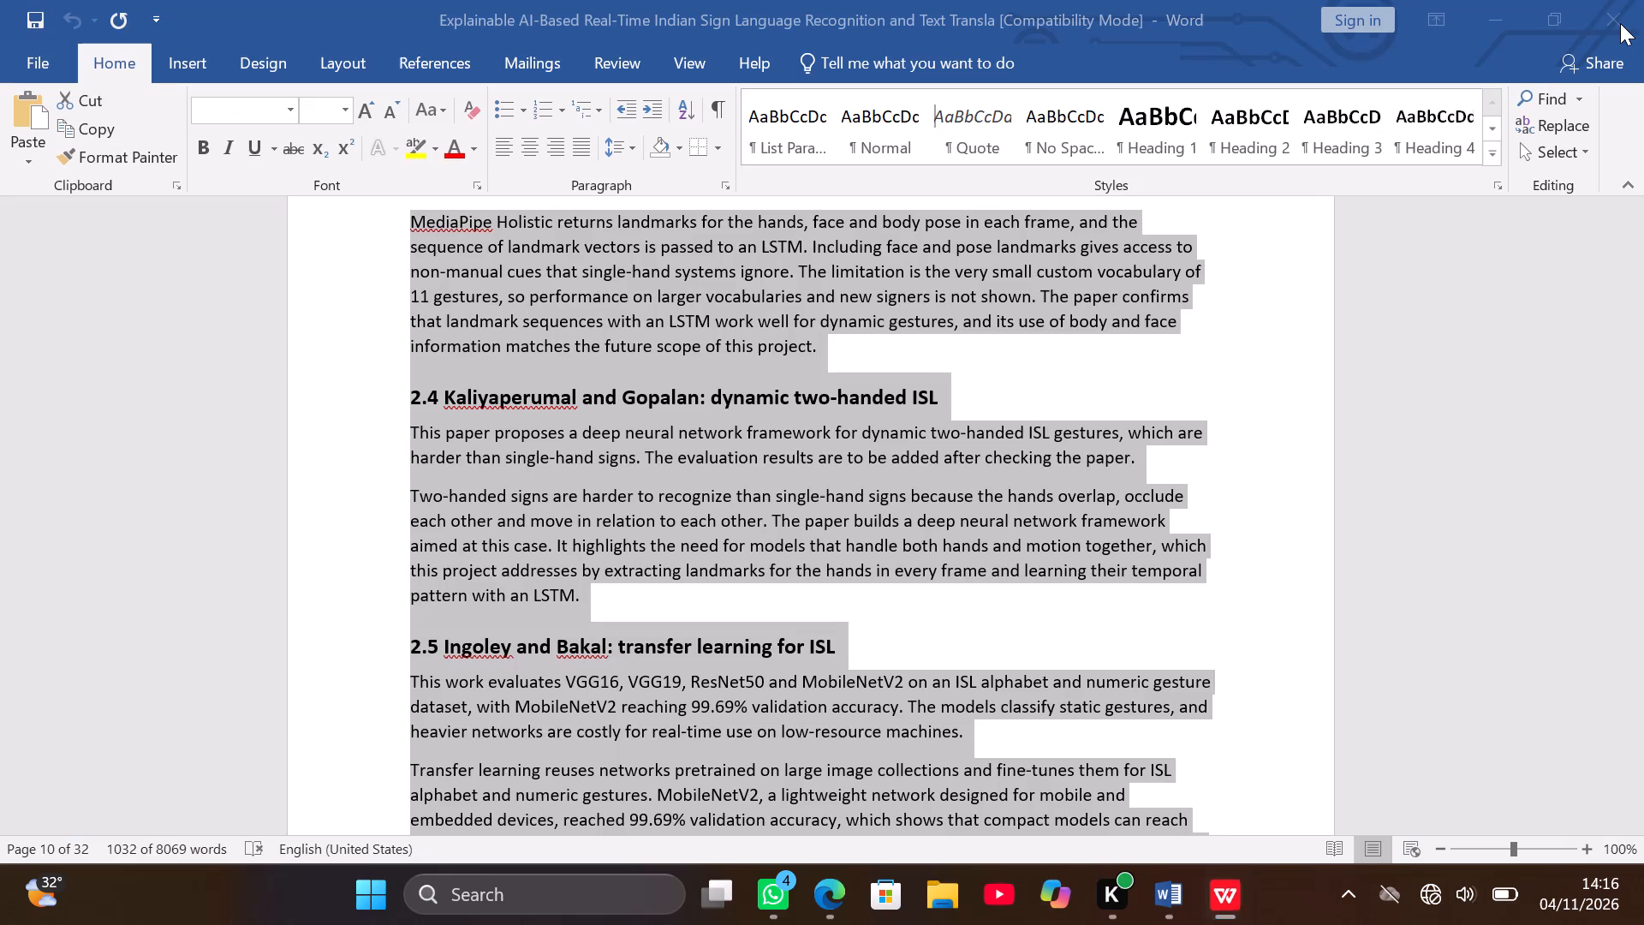
{"action": "left_click", "coordinate": [1620, 23]}
{"action": "left_click", "coordinate": [1620, 23]}
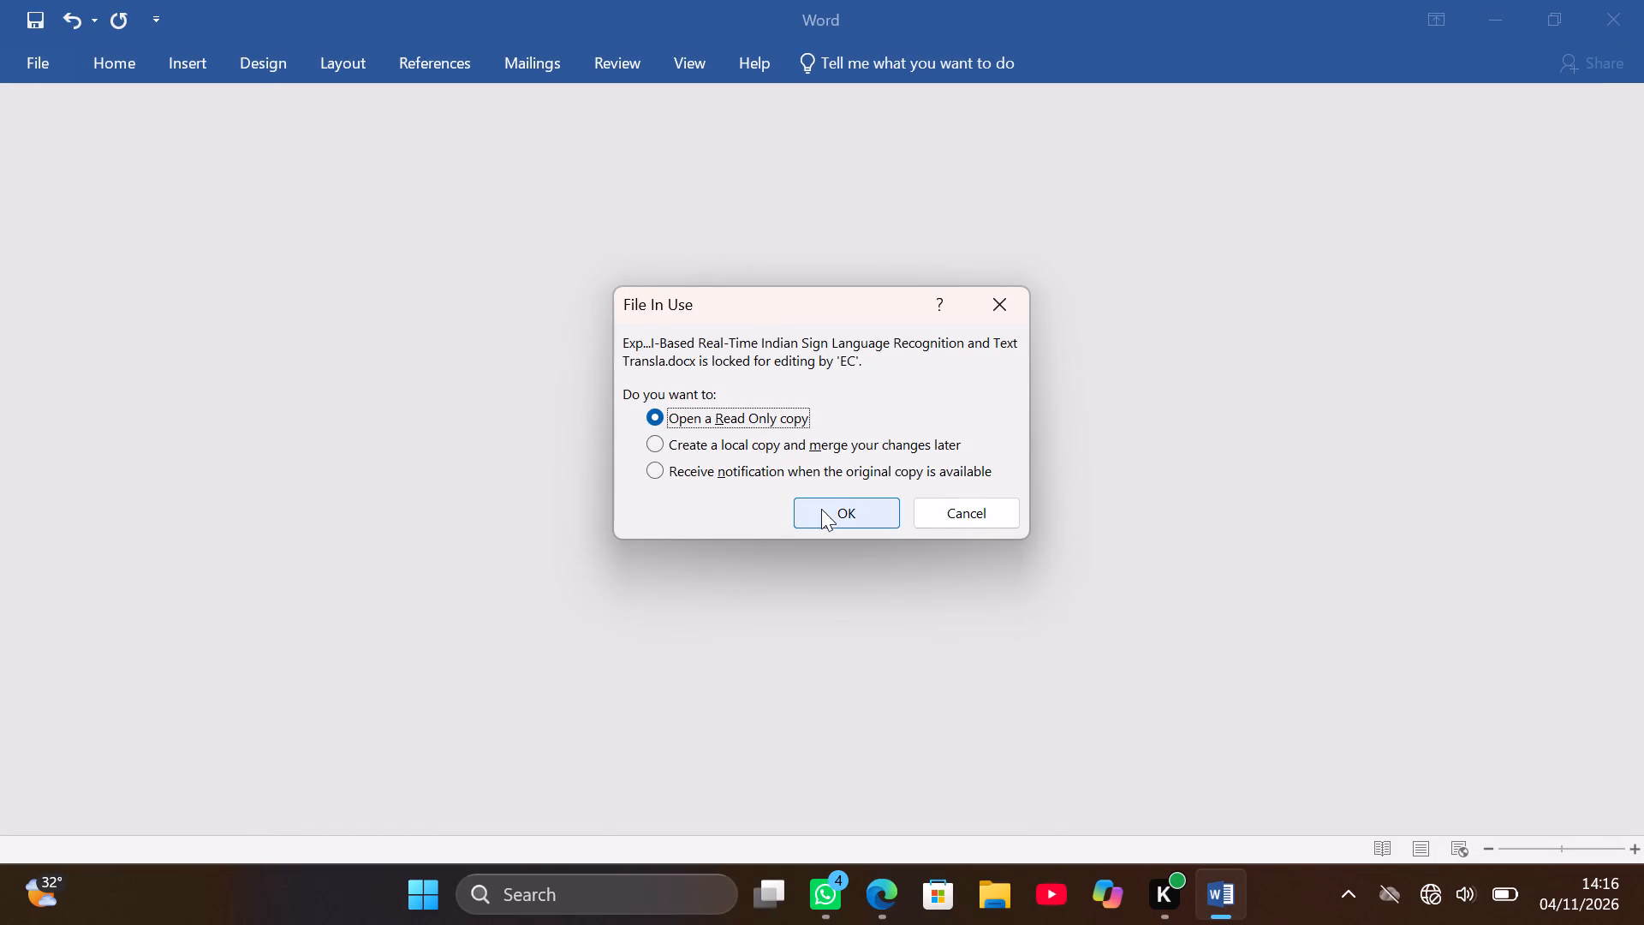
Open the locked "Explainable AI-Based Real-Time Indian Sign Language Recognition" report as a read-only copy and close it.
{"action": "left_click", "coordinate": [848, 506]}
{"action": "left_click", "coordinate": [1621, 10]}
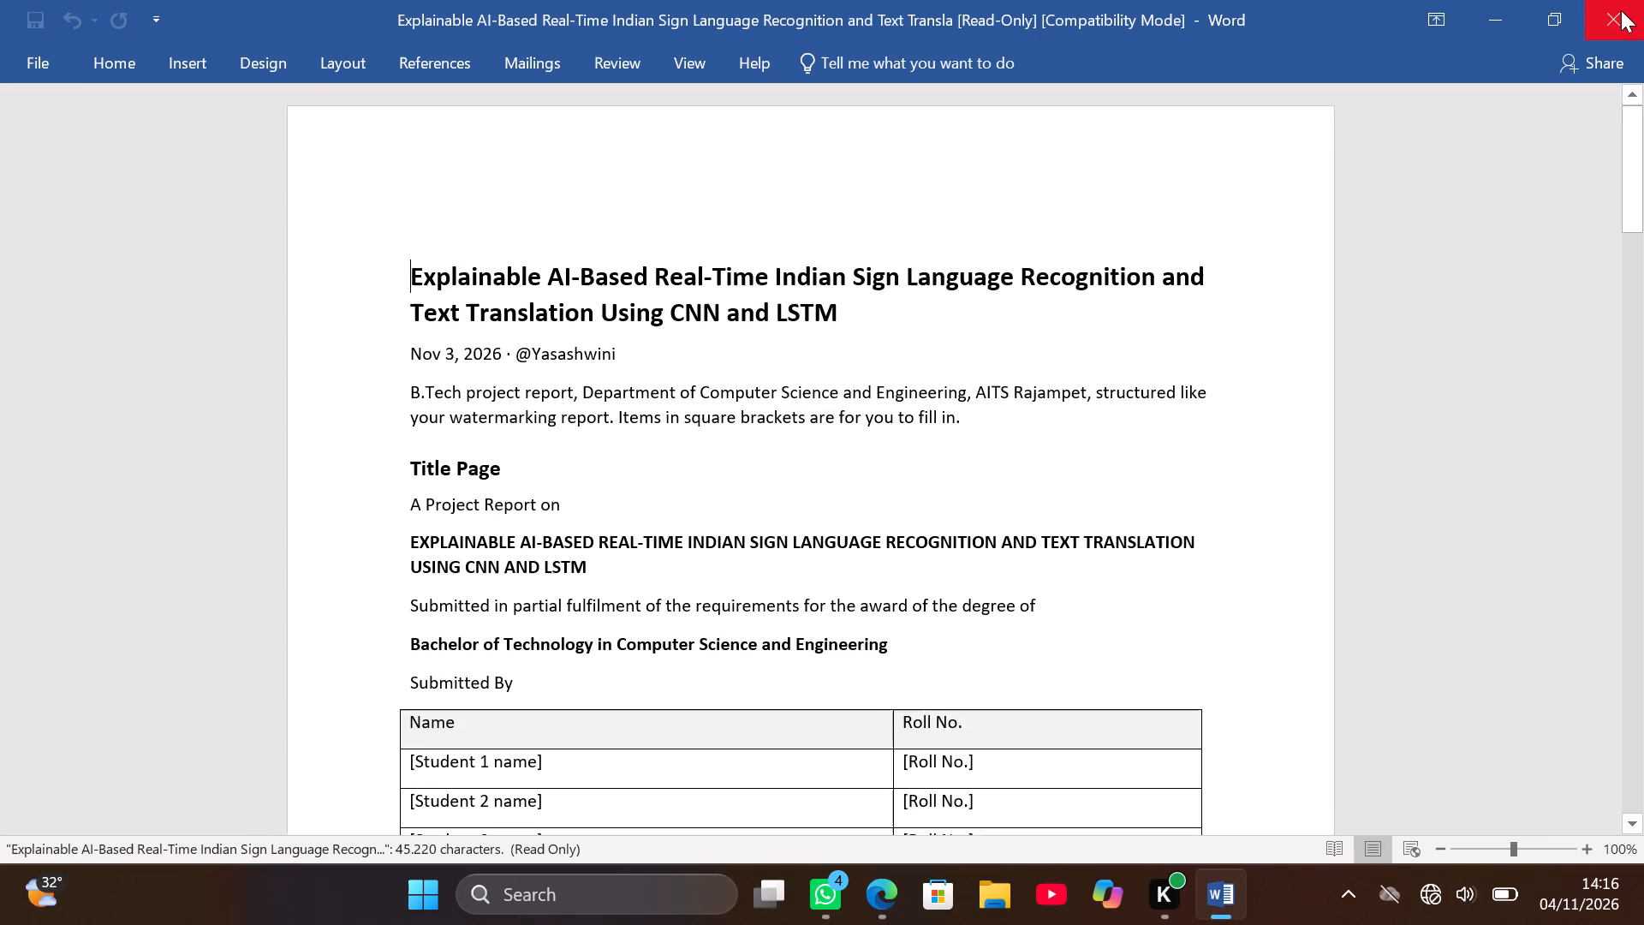